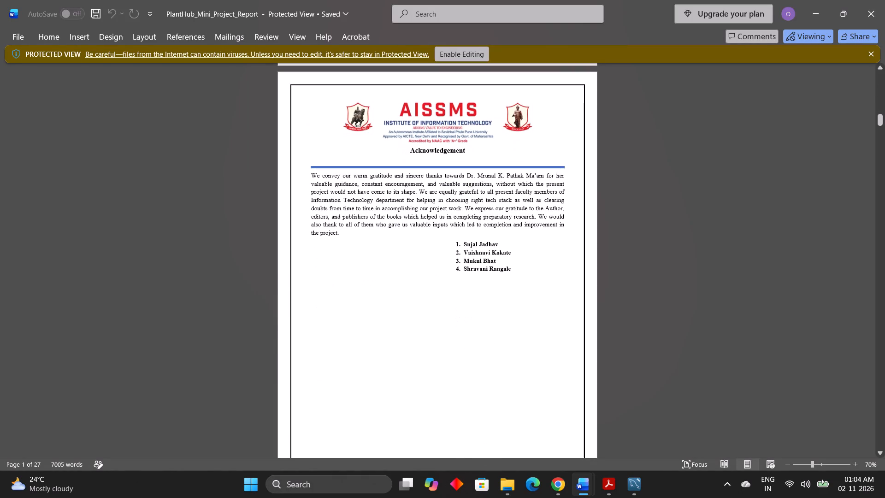
Read the PlantHub report from the acknowledgement through the title, aim, objectives, theory, introduction and ER diagram pages.
{"action": "scroll", "coordinate": [602, 422], "scroll_direction": "down", "scroll_amount": 2}
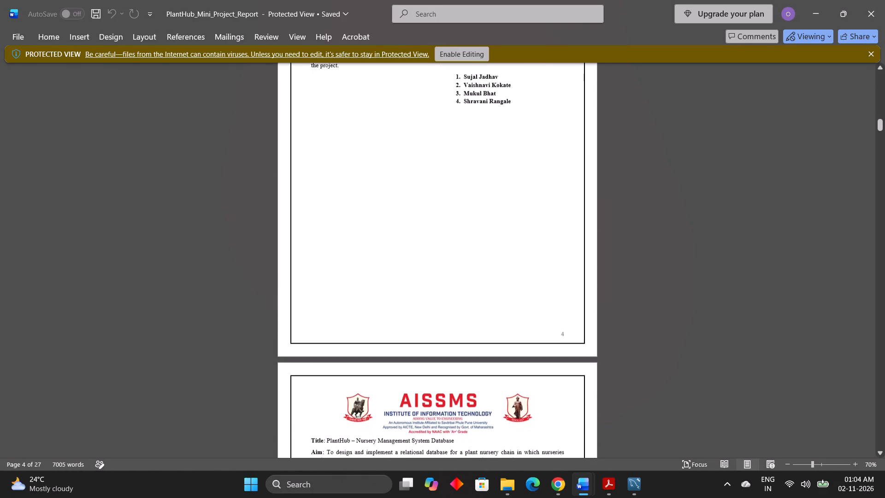
{"action": "scroll", "coordinate": [602, 422], "scroll_direction": "down", "scroll_amount": 4}
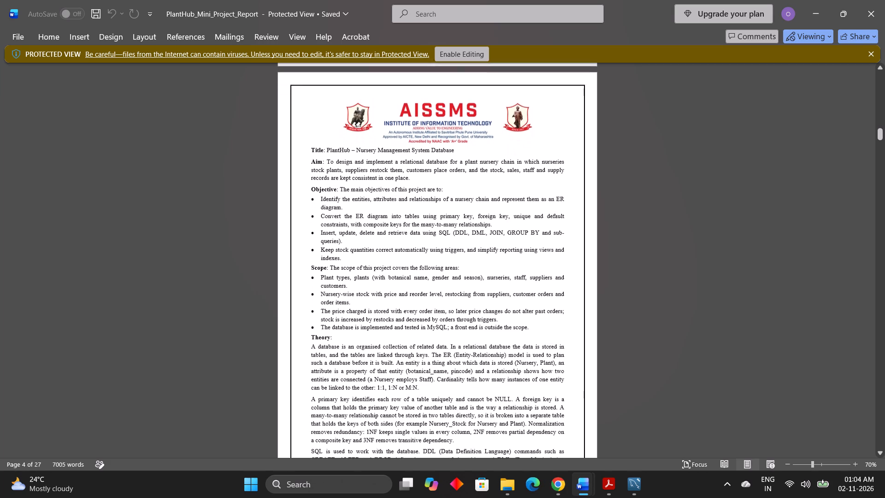
{"action": "scroll", "coordinate": [602, 422], "scroll_direction": "down", "scroll_amount": 2}
{"action": "scroll", "coordinate": [602, 422], "scroll_direction": "up", "scroll_amount": 1}
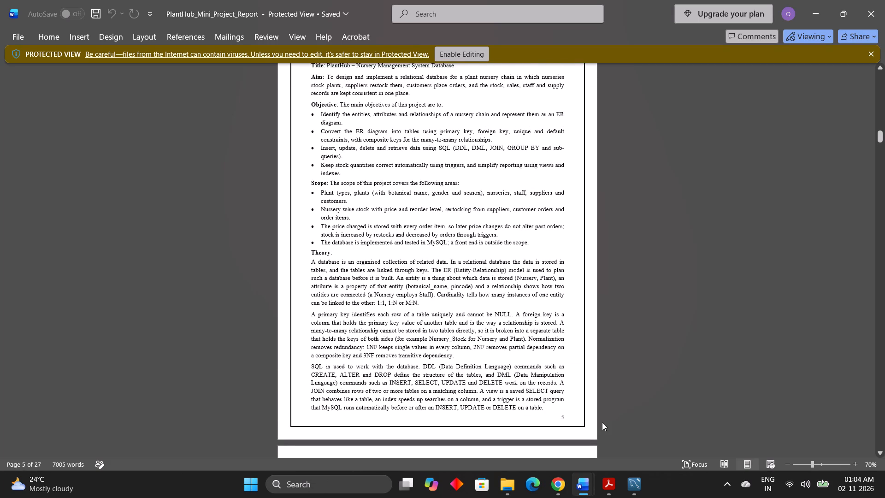
{"action": "scroll", "coordinate": [602, 422], "scroll_direction": "down", "scroll_amount": 1}
{"action": "scroll", "coordinate": [602, 422], "scroll_direction": "up", "scroll_amount": 1}
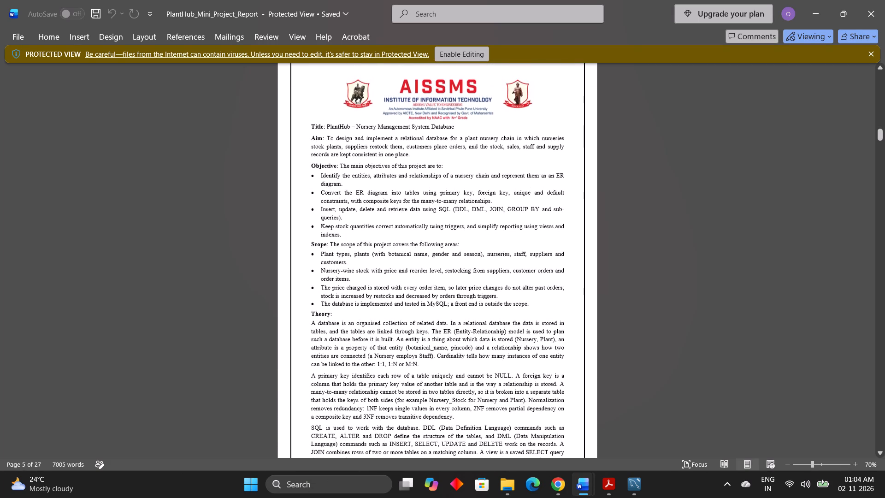
{"action": "scroll", "coordinate": [602, 422], "scroll_direction": "down", "scroll_amount": 5}
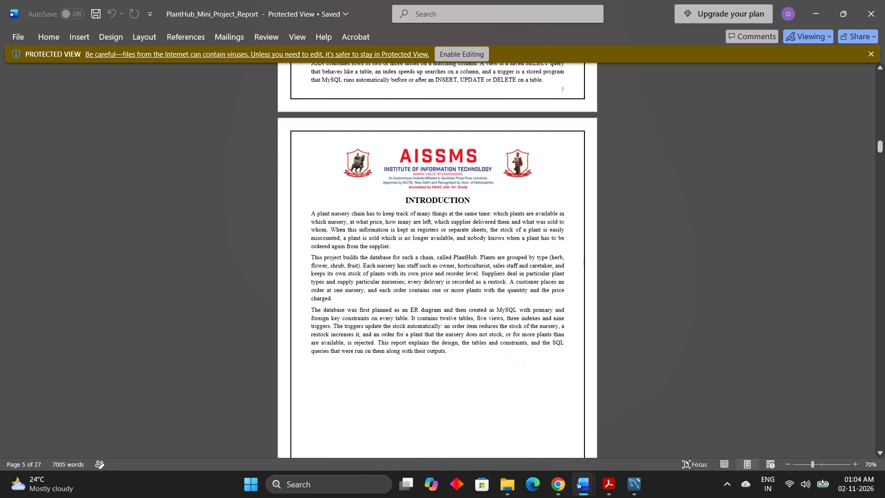
{"action": "scroll", "coordinate": [602, 422], "scroll_direction": "down", "scroll_amount": 5}
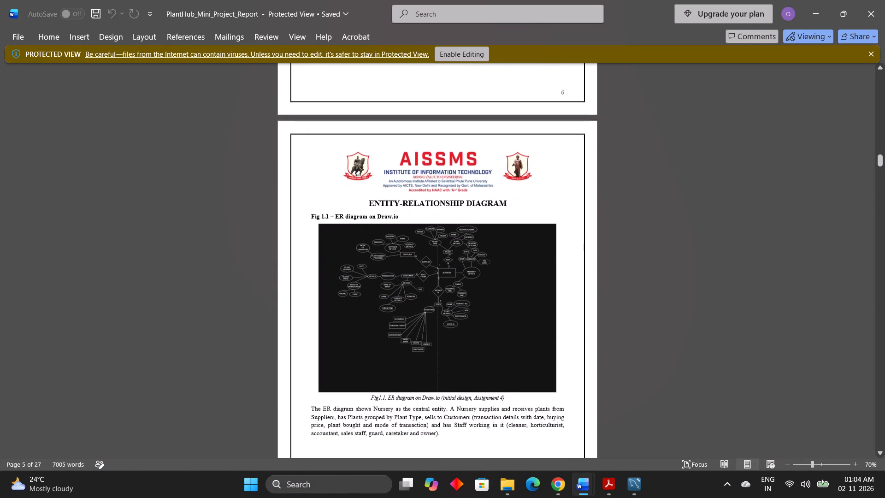
{"action": "scroll", "coordinate": [602, 422], "scroll_direction": "down", "scroll_amount": 4}
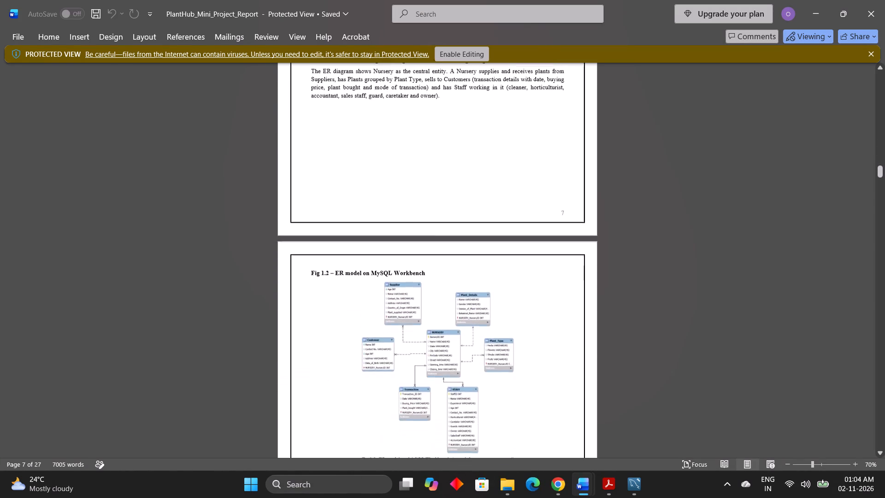
Review the report's Methodology and SQL Queries section, including requirements, data used, design steps, and the key, constraint and command tables.
{"action": "scroll", "coordinate": [602, 422], "scroll_direction": "down", "scroll_amount": 3}
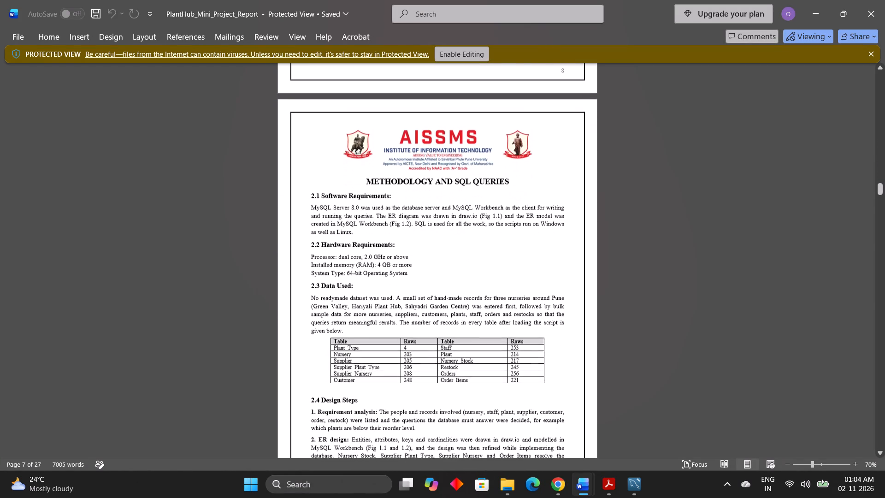
{"action": "scroll", "coordinate": [602, 422], "scroll_direction": "down", "scroll_amount": 1}
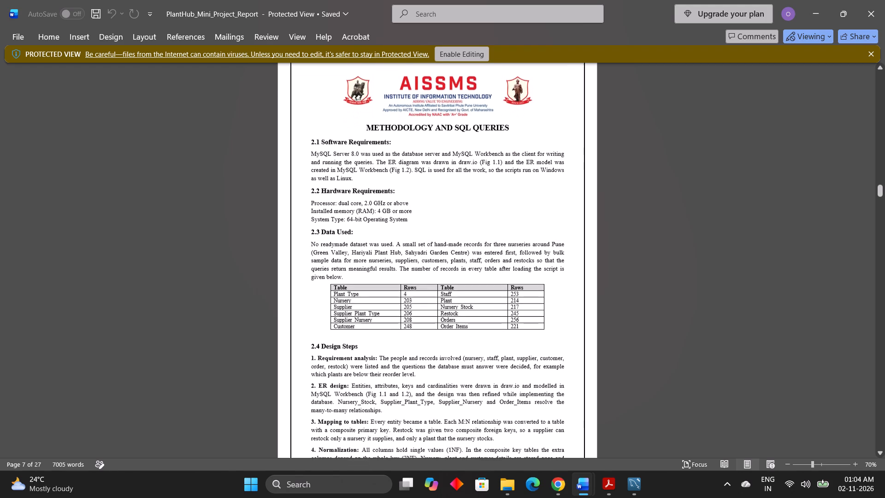
{"action": "scroll", "coordinate": [602, 422], "scroll_direction": "down", "scroll_amount": 1}
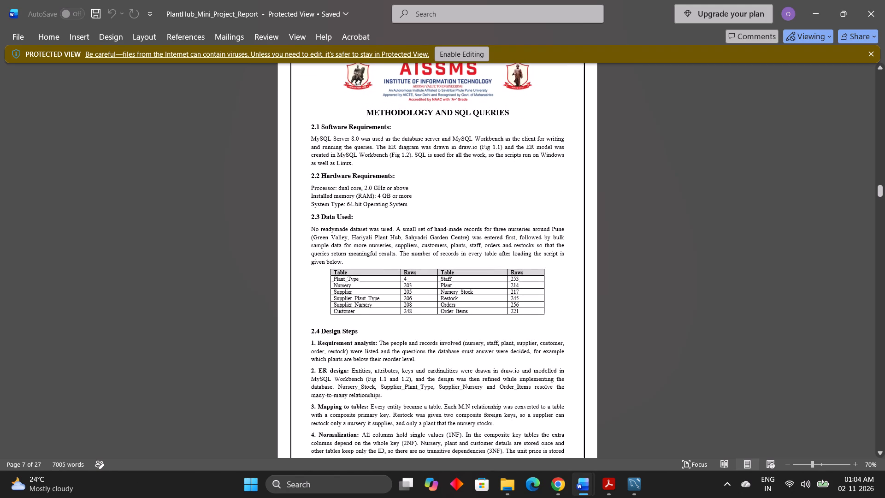
{"action": "scroll", "coordinate": [602, 422], "scroll_direction": "down", "scroll_amount": 3}
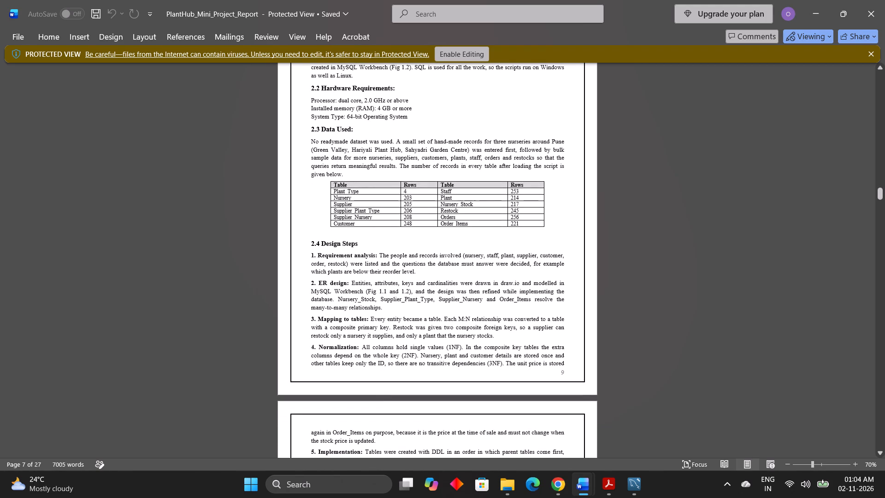
{"action": "scroll", "coordinate": [602, 422], "scroll_direction": "down", "scroll_amount": 1}
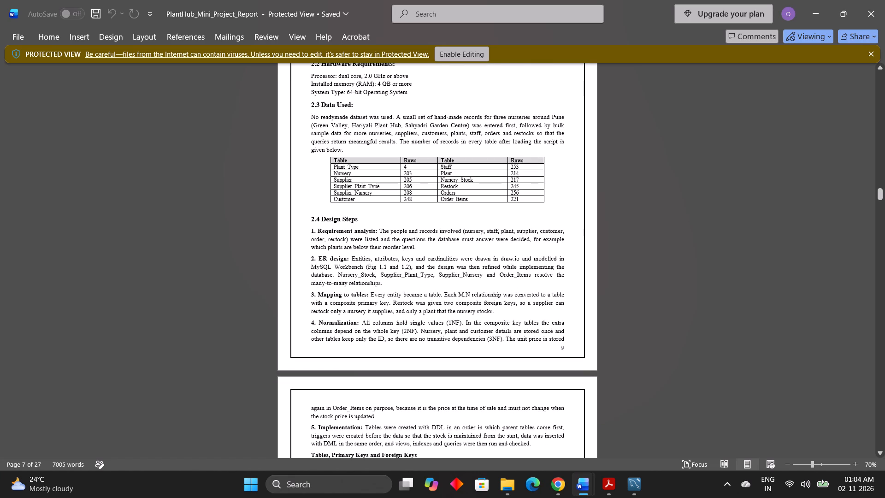
{"action": "scroll", "coordinate": [602, 422], "scroll_direction": "down", "scroll_amount": 2}
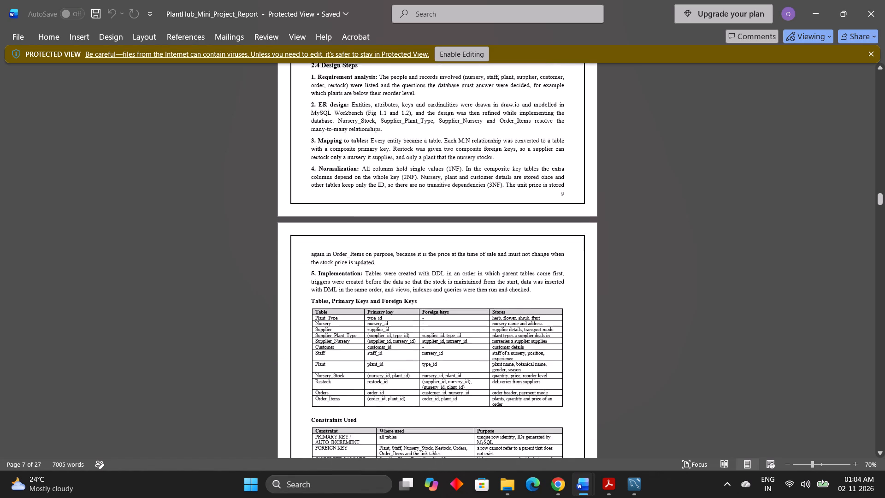
{"action": "scroll", "coordinate": [602, 422], "scroll_direction": "up", "scroll_amount": 1}
{"action": "scroll", "coordinate": [602, 422], "scroll_direction": "down", "scroll_amount": 1}
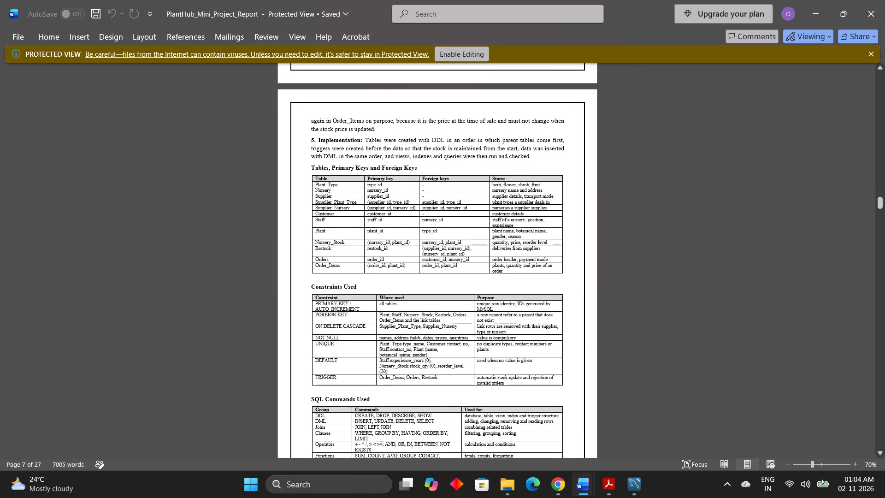
{"action": "scroll", "coordinate": [602, 422], "scroll_direction": "down", "scroll_amount": 1}
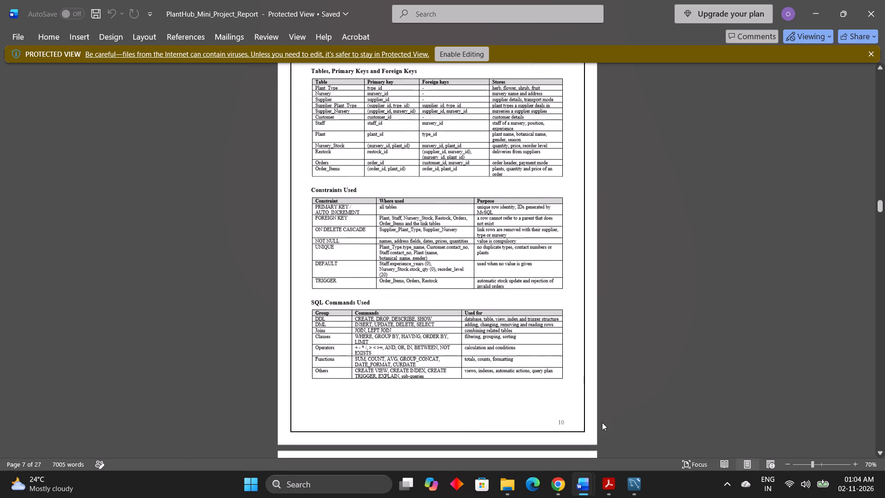
{"action": "scroll", "coordinate": [602, 422], "scroll_direction": "down", "scroll_amount": 1}
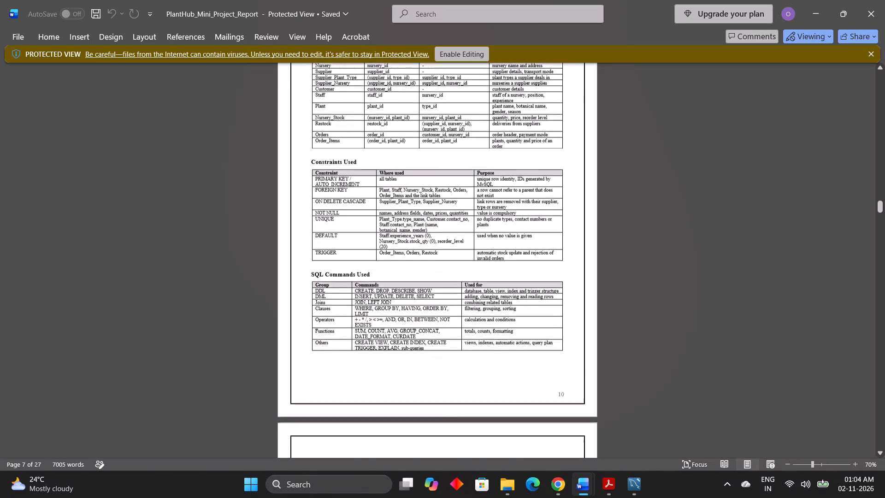
{"action": "scroll", "coordinate": [602, 422], "scroll_direction": "down", "scroll_amount": 2}
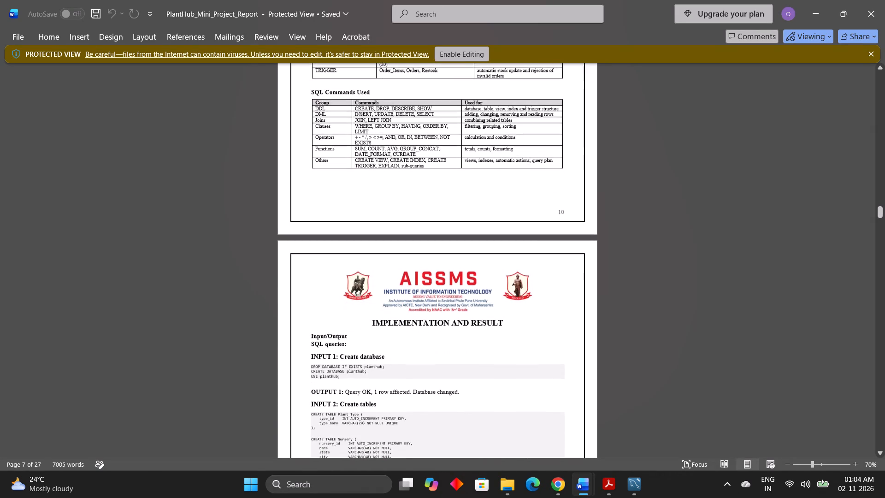
{"action": "scroll", "coordinate": [602, 422], "scroll_direction": "down", "scroll_amount": 2}
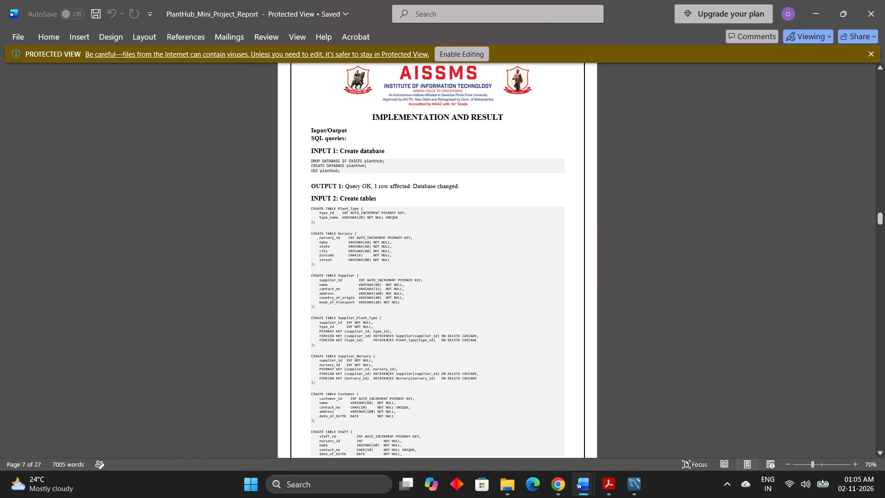
{"action": "scroll", "coordinate": [602, 422], "scroll_direction": "down", "scroll_amount": 2}
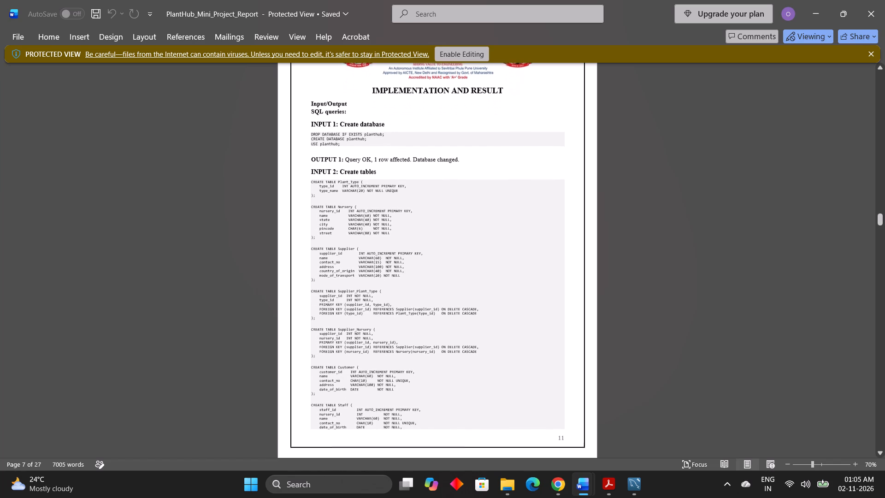
{"action": "scroll", "coordinate": [602, 422], "scroll_direction": "down", "scroll_amount": 3}
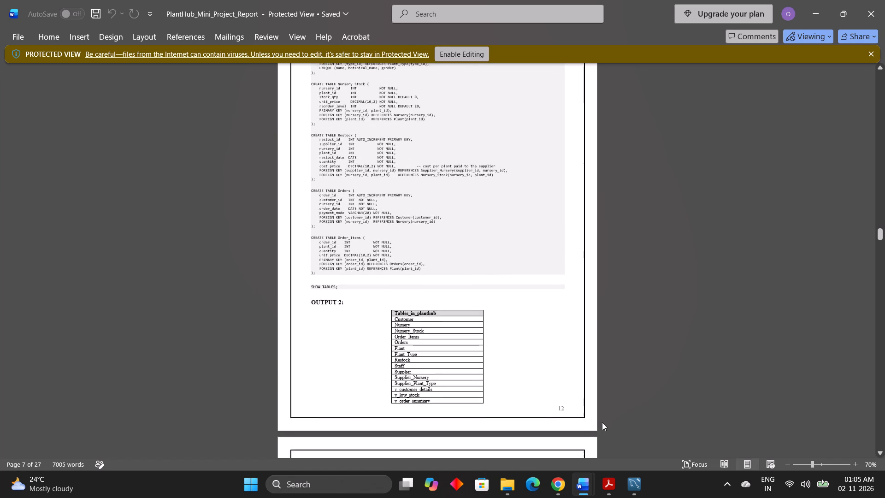
{"action": "scroll", "coordinate": [602, 422], "scroll_direction": "down", "scroll_amount": 3}
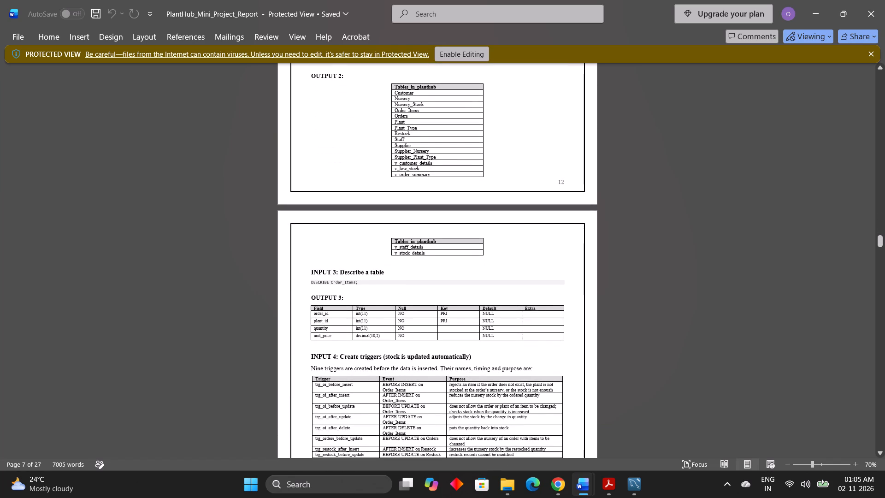
{"action": "scroll", "coordinate": [602, 422], "scroll_direction": "down", "scroll_amount": 4}
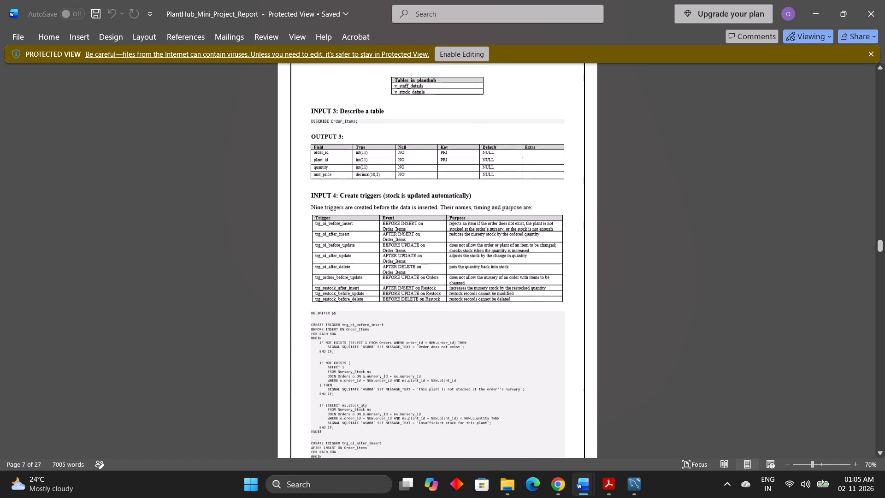
{"action": "scroll", "coordinate": [602, 422], "scroll_direction": "down", "scroll_amount": 8}
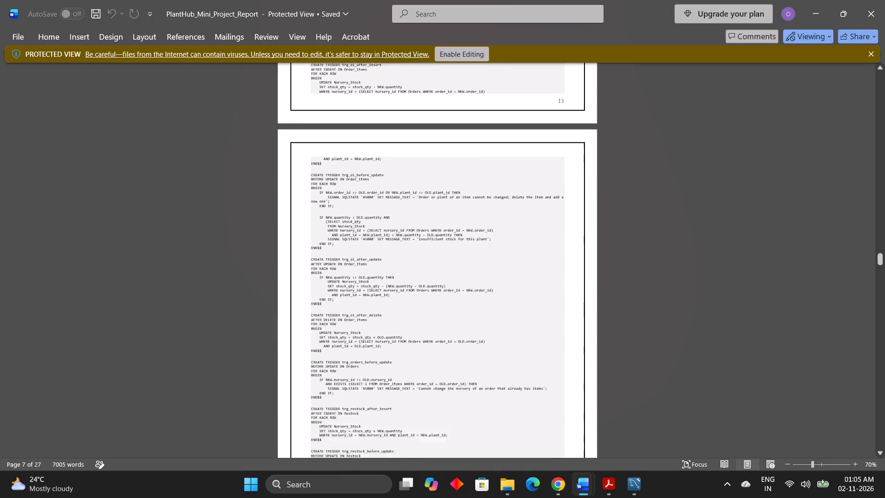
{"action": "scroll", "coordinate": [602, 422], "scroll_direction": "down", "scroll_amount": 8}
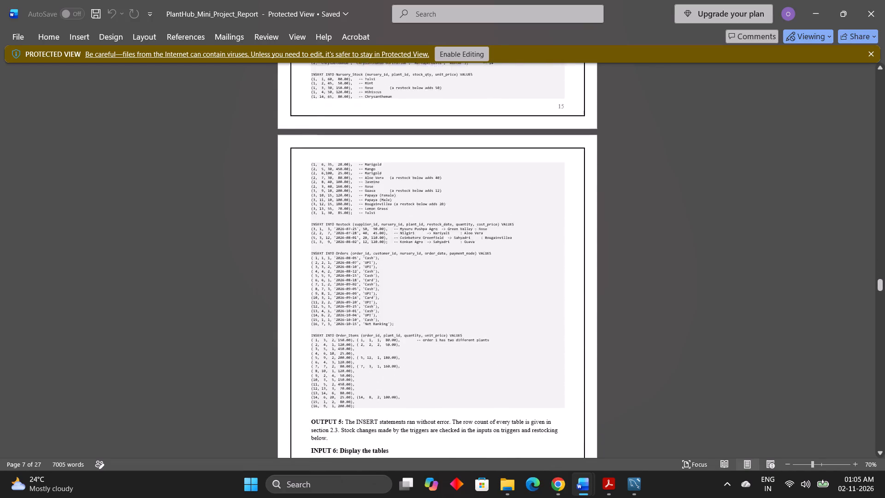
{"action": "scroll", "coordinate": [602, 422], "scroll_direction": "down", "scroll_amount": 8}
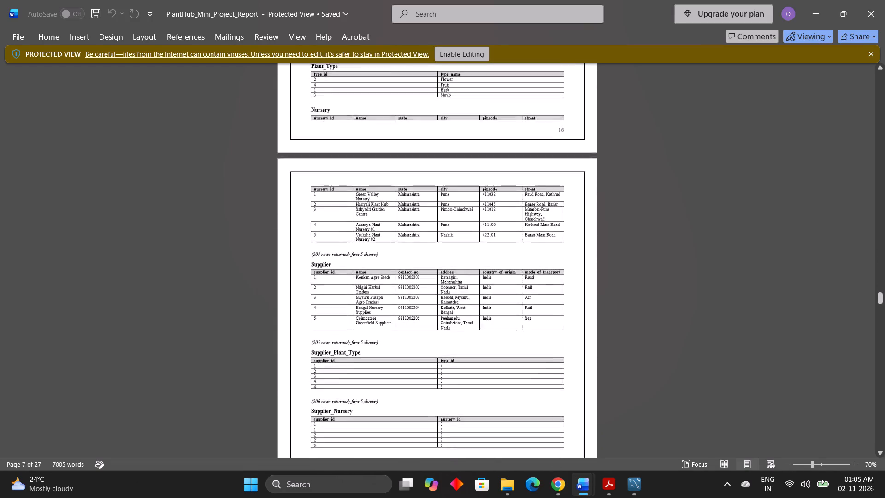
{"action": "scroll", "coordinate": [602, 422], "scroll_direction": "down", "scroll_amount": 8}
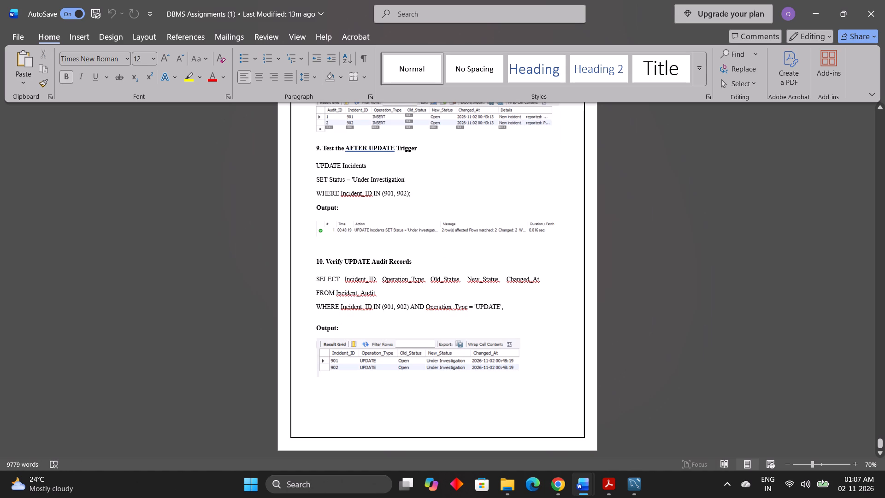
{"action": "key", "text": "ctrl+s"}
{"action": "scroll", "coordinate": [465, 391], "scroll_direction": "down", "scroll_amount": 4}
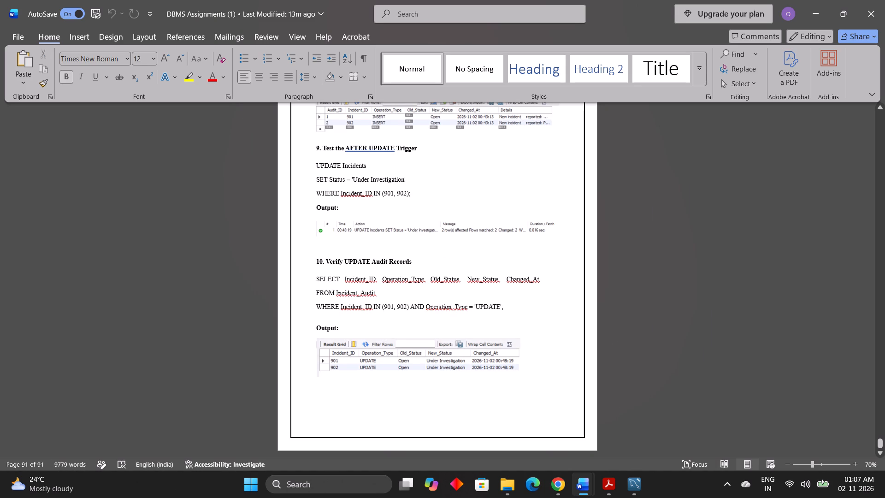
Save a copy of the document as a PDF named DBMS Assignments in the word documents folder on drive D.
{"action": "left_click", "coordinate": [22, 37]}
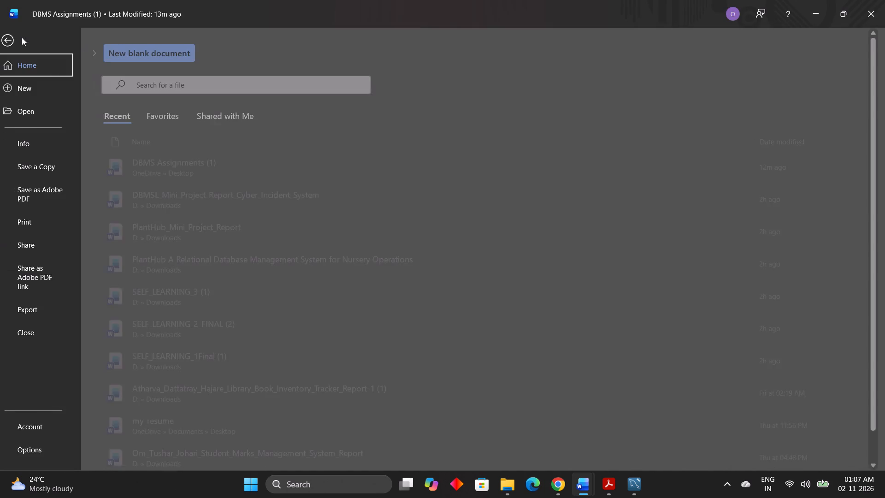
{"action": "left_click", "coordinate": [57, 172]}
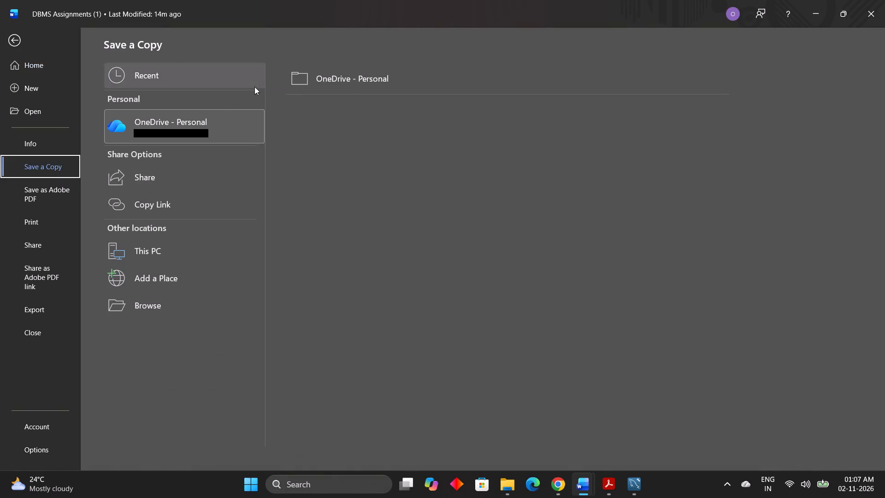
{"action": "left_click", "coordinate": [171, 248]}
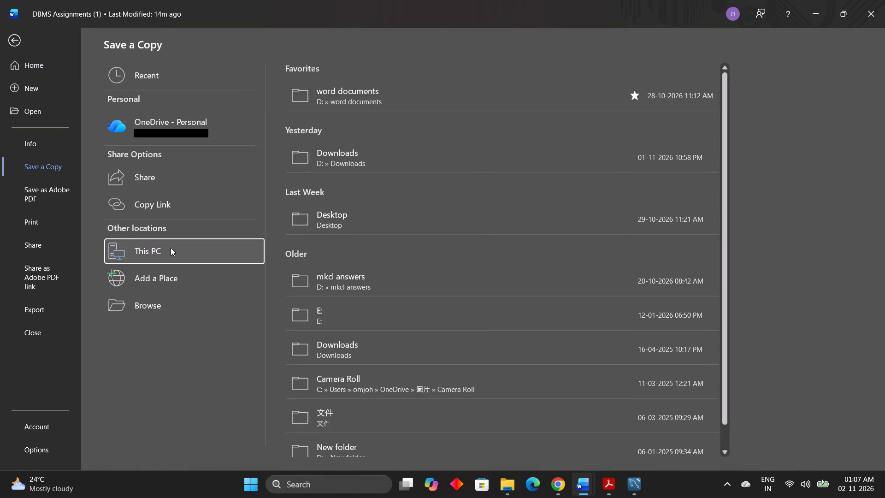
{"action": "left_click", "coordinate": [364, 96]}
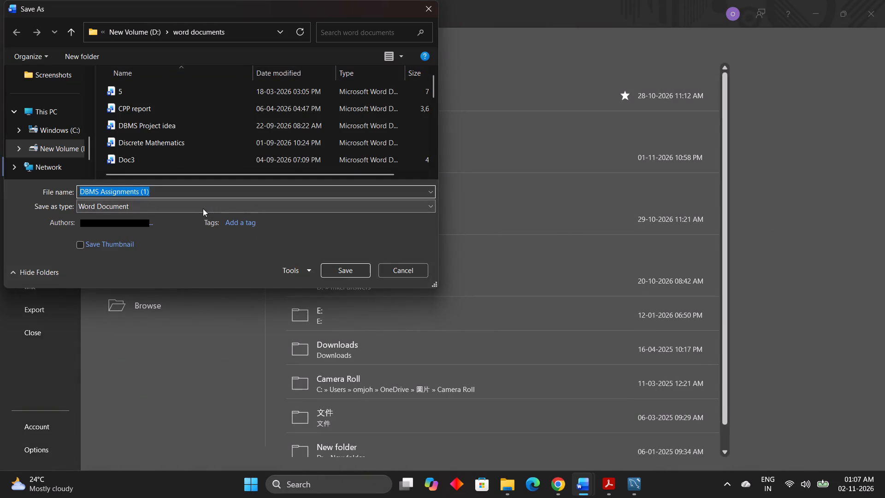
{"action": "left_click", "coordinate": [203, 208]}
{"action": "left_click", "coordinate": [184, 277]}
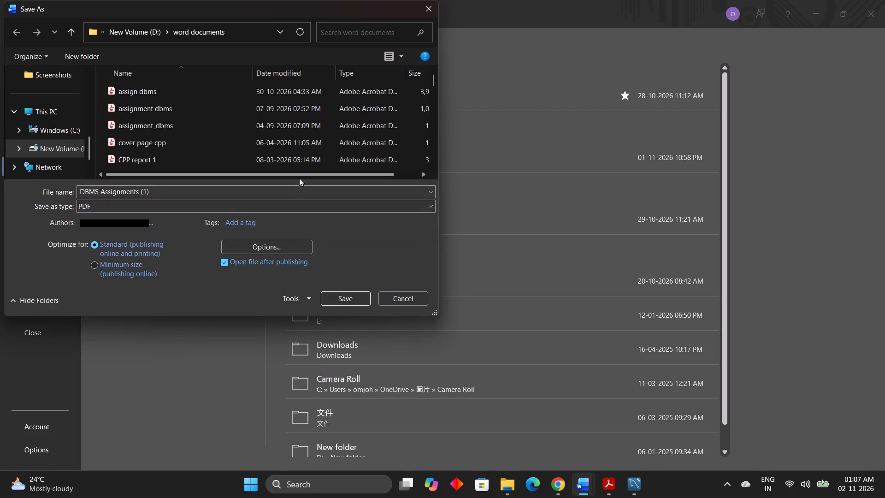
{"action": "left_click", "coordinate": [280, 189]}
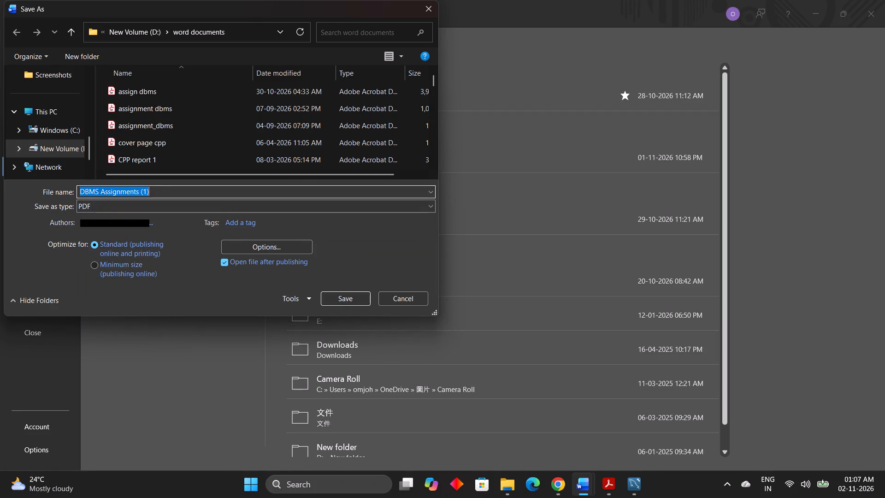
{"action": "left_click", "coordinate": [279, 190]}
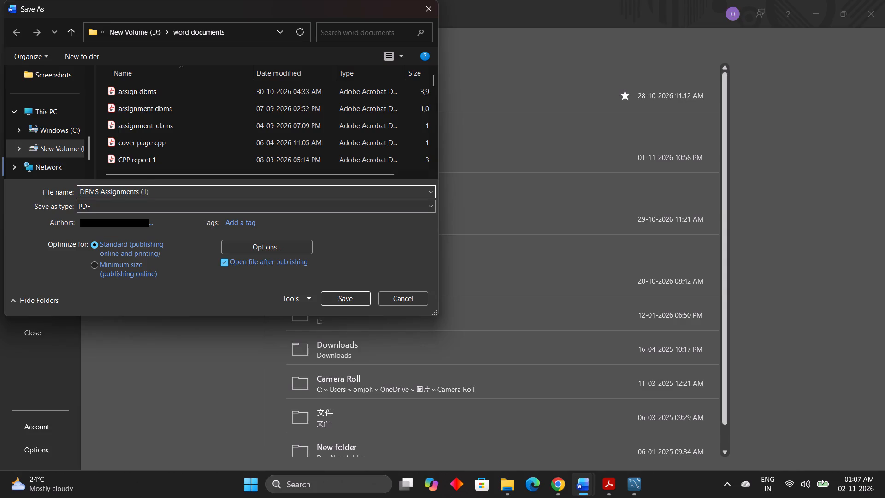
{"action": "key", "text": "BackSpace"}
{"action": "key", "text": "BackSpace"}
{"action": "key", "text": "BackSpace"}
{"action": "key", "text": "BackSpace"}
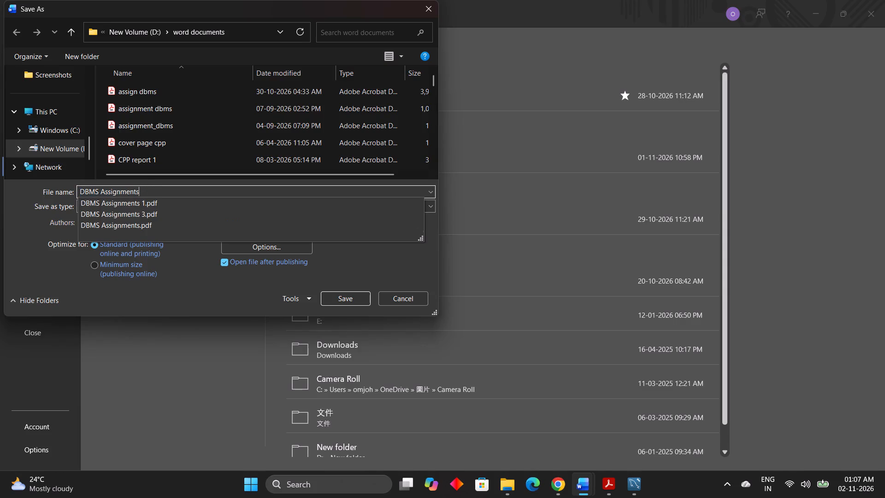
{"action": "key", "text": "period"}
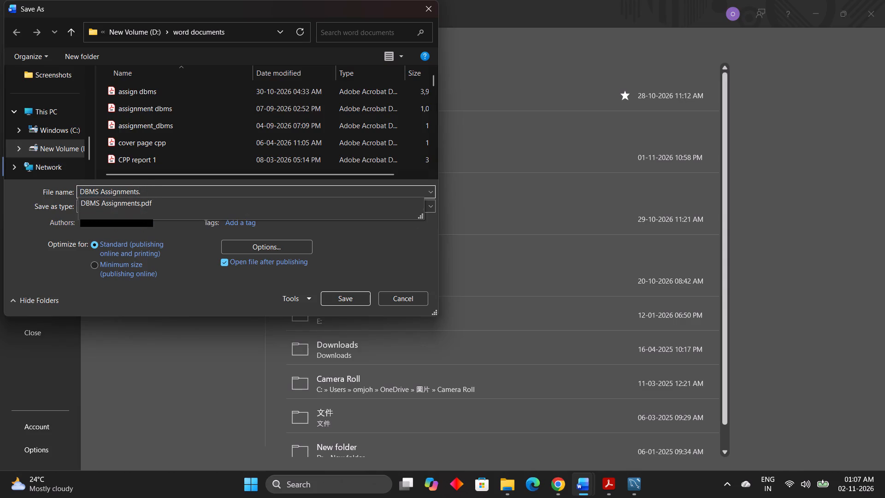
{"action": "left_click", "coordinate": [338, 301]}
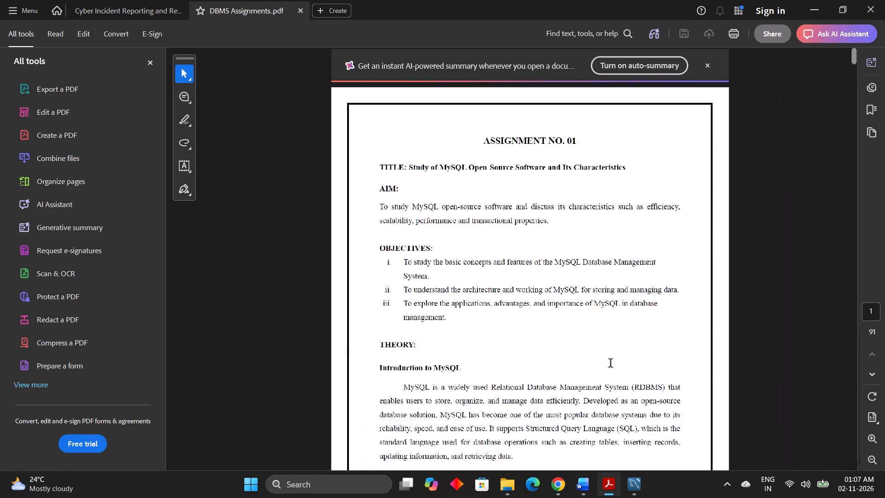
Look through the exported DBMS Assignments PDF from its first page to its last page at a reduced zoom.
{"action": "scroll", "coordinate": [611, 364], "scroll_direction": "down", "scroll_amount": 10}
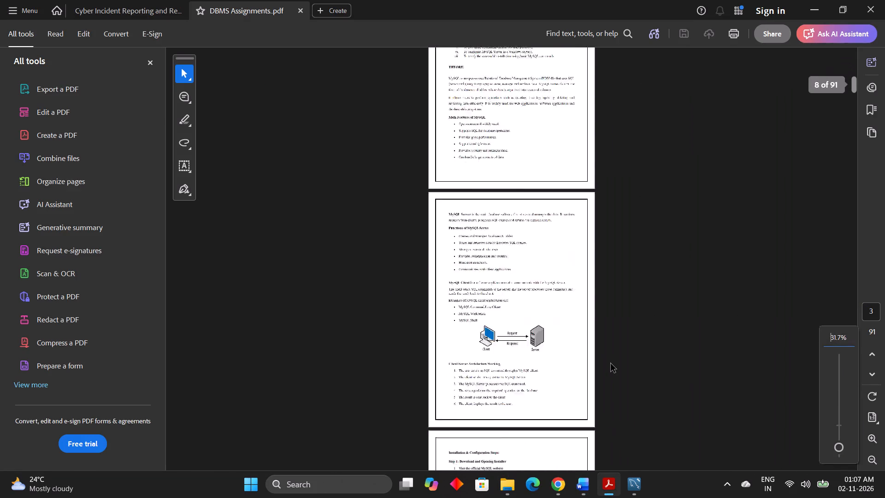
{"action": "scroll", "coordinate": [611, 364], "scroll_direction": "down", "scroll_amount": 11}
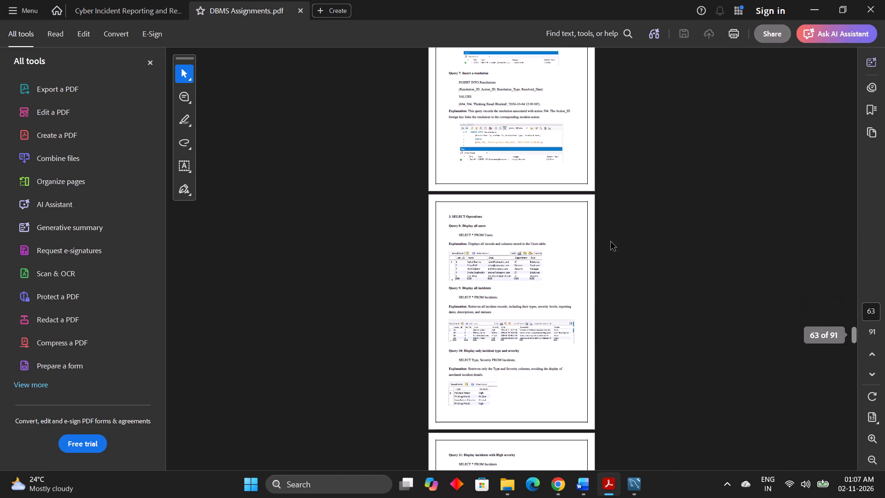
{"action": "scroll", "coordinate": [611, 242], "scroll_direction": "down", "scroll_amount": 2}
{"action": "left_click", "coordinate": [611, 242]}
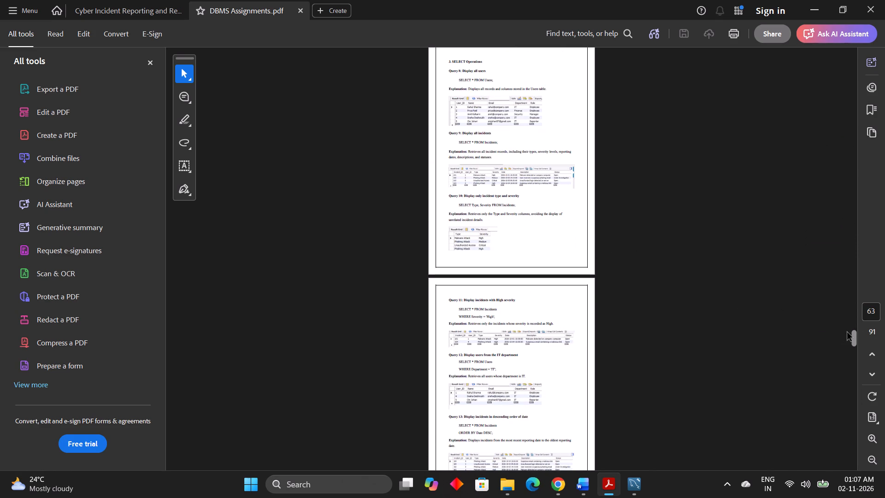
{"action": "left_click_drag", "start_coordinate": [853, 341], "coordinate": [852, 401]}
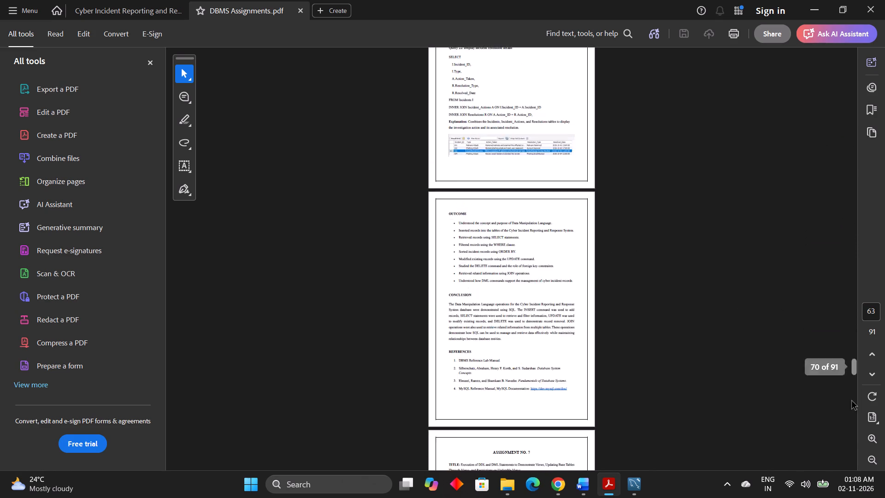
{"action": "left_click_drag", "start_coordinate": [852, 401], "coordinate": [850, 497]}
{"action": "scroll", "coordinate": [577, 350], "scroll_direction": "down", "scroll_amount": 1}
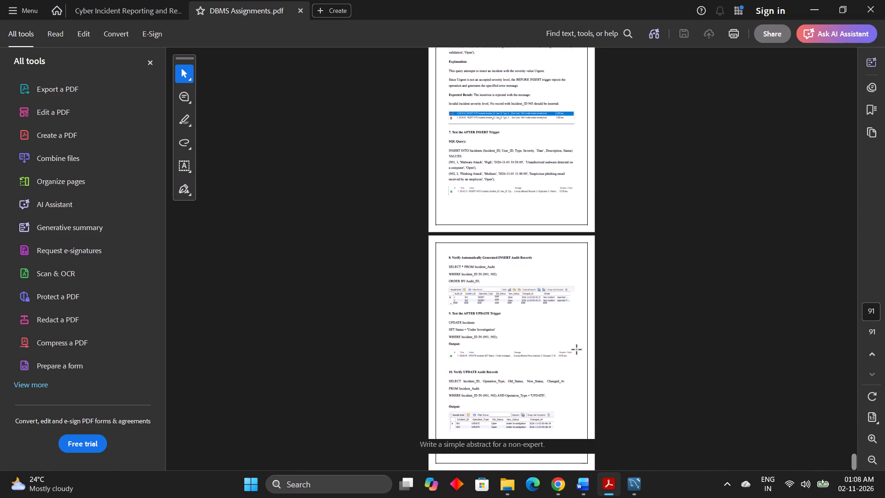
{"action": "scroll", "coordinate": [577, 350], "scroll_direction": "down", "scroll_amount": 7}
Go back over the PDF's later assignments, examining the pages on SQL data manipulation queries, views and database triggers.
{"action": "scroll", "coordinate": [577, 350], "scroll_direction": "up", "scroll_amount": 13}
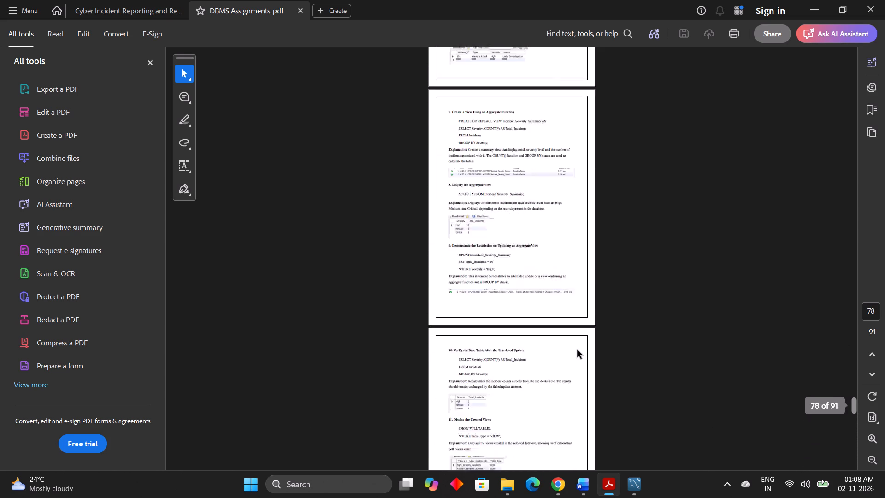
{"action": "scroll", "coordinate": [577, 350], "scroll_direction": "up", "scroll_amount": 5}
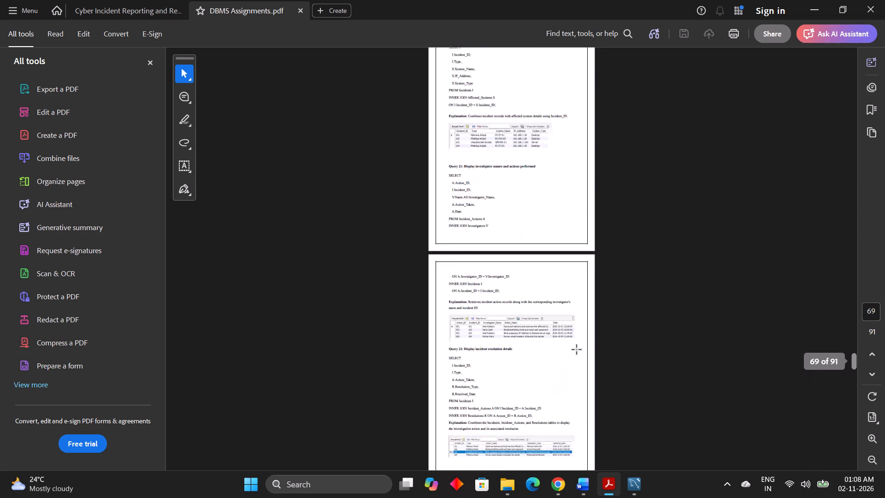
{"action": "scroll", "coordinate": [577, 350], "scroll_direction": "up", "scroll_amount": 5}
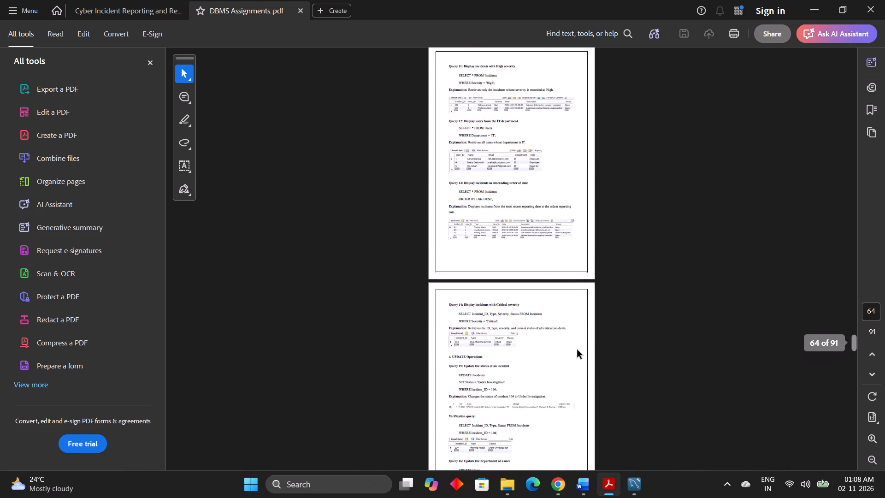
{"action": "scroll", "coordinate": [577, 350], "scroll_direction": "up", "scroll_amount": 5}
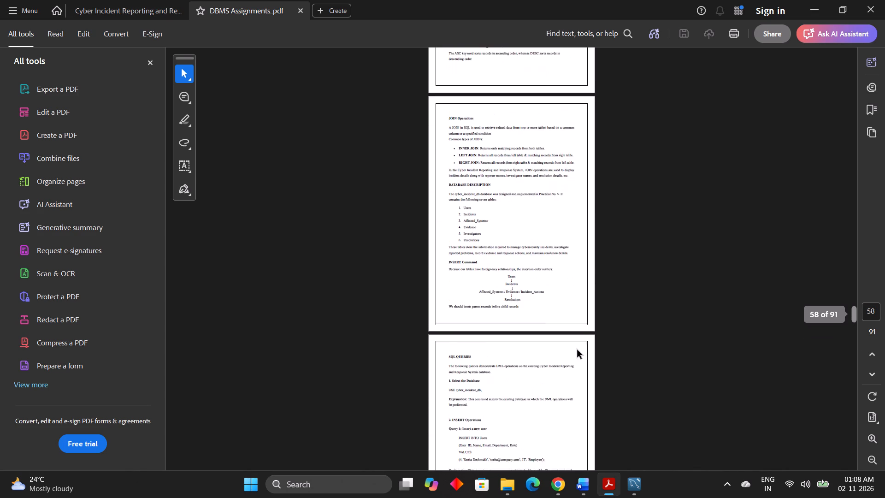
{"action": "scroll", "coordinate": [577, 350], "scroll_direction": "up", "scroll_amount": 2}
{"action": "right_click", "coordinate": [577, 350]}
{"action": "scroll", "coordinate": [648, 151], "scroll_direction": "down", "scroll_amount": 1}
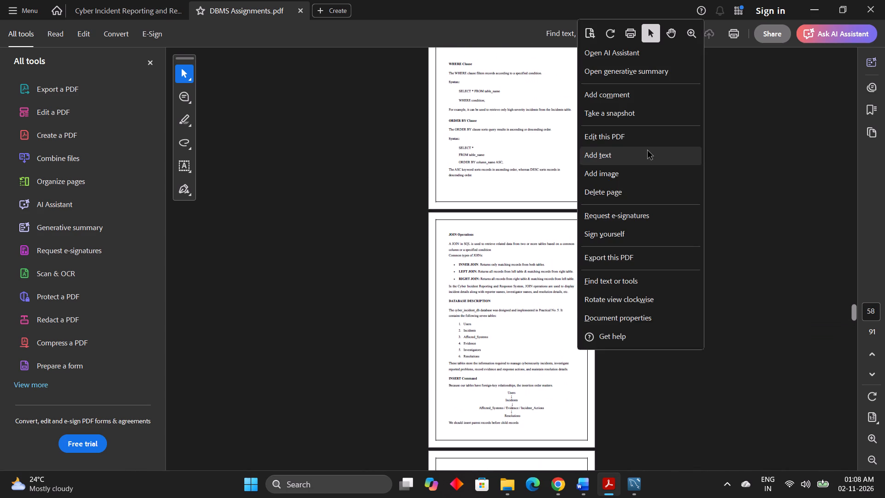
{"action": "scroll", "coordinate": [648, 151], "scroll_direction": "down", "scroll_amount": 1}
{"action": "left_click", "coordinate": [475, 190]}
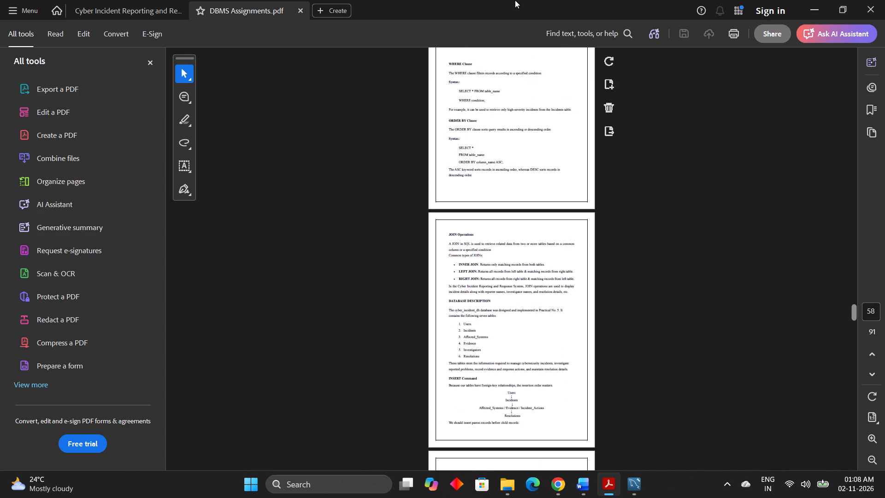
{"action": "scroll", "coordinate": [515, 0], "scroll_direction": "down", "scroll_amount": 1}
{"action": "scroll", "coordinate": [517, 229], "scroll_direction": "down", "scroll_amount": 9}
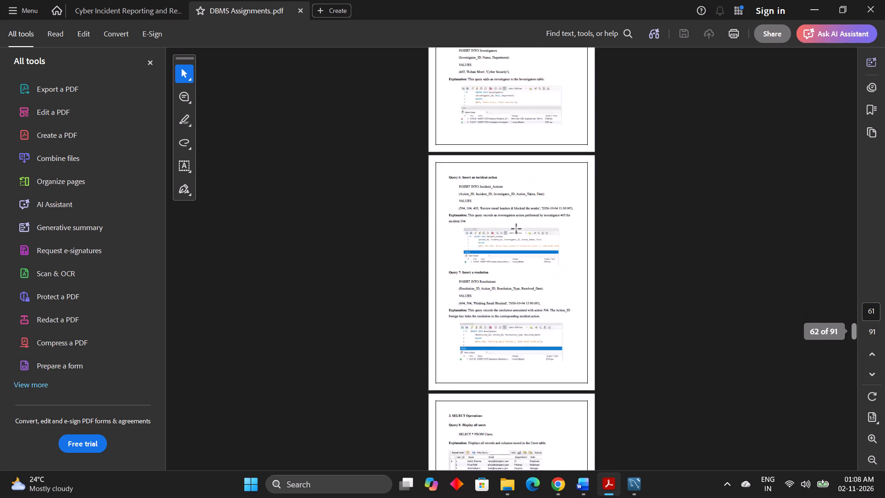
{"action": "scroll", "coordinate": [517, 229], "scroll_direction": "down", "scroll_amount": 9}
{"action": "scroll", "coordinate": [633, 0], "scroll_direction": "down", "scroll_amount": 20}
{"action": "scroll", "coordinate": [633, 0], "scroll_direction": "down", "scroll_amount": 20}
{"action": "scroll", "coordinate": [633, 0], "scroll_direction": "down", "scroll_amount": 18}
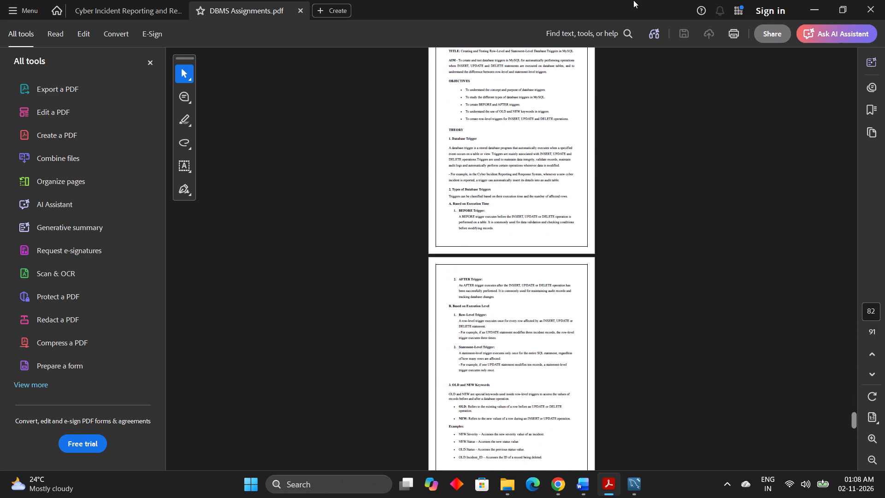
{"action": "scroll", "coordinate": [633, 0], "scroll_direction": "down", "scroll_amount": 6}
{"action": "scroll", "coordinate": [633, 0], "scroll_direction": "up", "scroll_amount": 4, "text": "ctrl"}
Switch to File Explorer and clear the "plant" search to return to the Home view.
{"action": "left_click", "coordinate": [512, 497]}
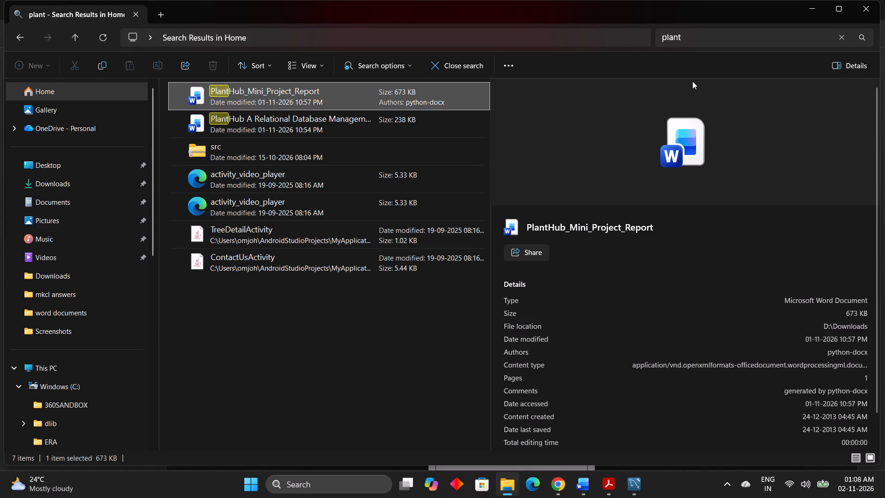
{"action": "left_click", "coordinate": [702, 43]}
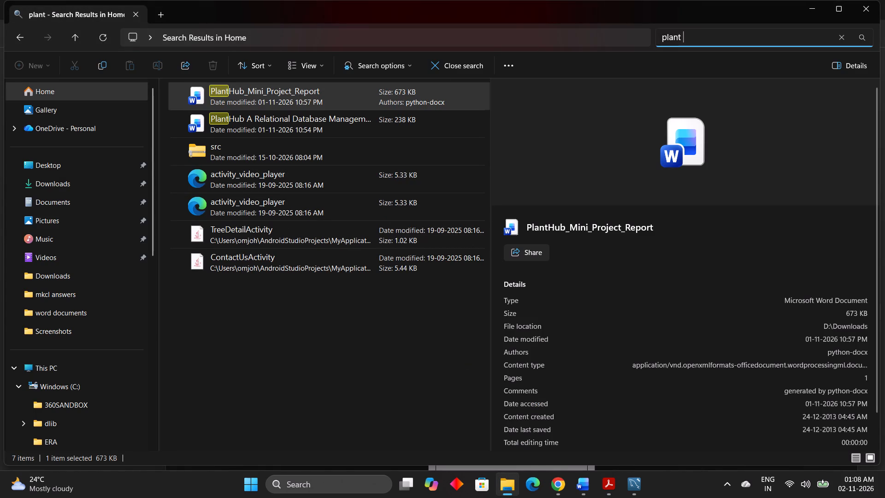
{"action": "key", "text": "BackSpace"}
{"action": "key", "text": "BackSpace"}
{"action": "key", "text": "BackSpace"}
{"action": "key", "text": "BackSpace"}
{"action": "key", "text": "BackSpace"}
{"action": "key", "text": "BackSpace"}
{"action": "key", "text": "BackSpace"}
{"action": "key", "text": "BackSpace"}
{"action": "key", "text": "BackSpace"}
{"action": "key", "text": "BackSpace"}
{"action": "key", "text": "BackSpace"}
{"action": "key", "text": "BackSpace"}
{"action": "key", "text": "BackSpace"}
{"action": "key", "text": "BackSpace"}
{"action": "key", "text": "BackSpace"}
{"action": "key", "text": "BackSpace"}
{"action": "key", "text": "BackSpace"}
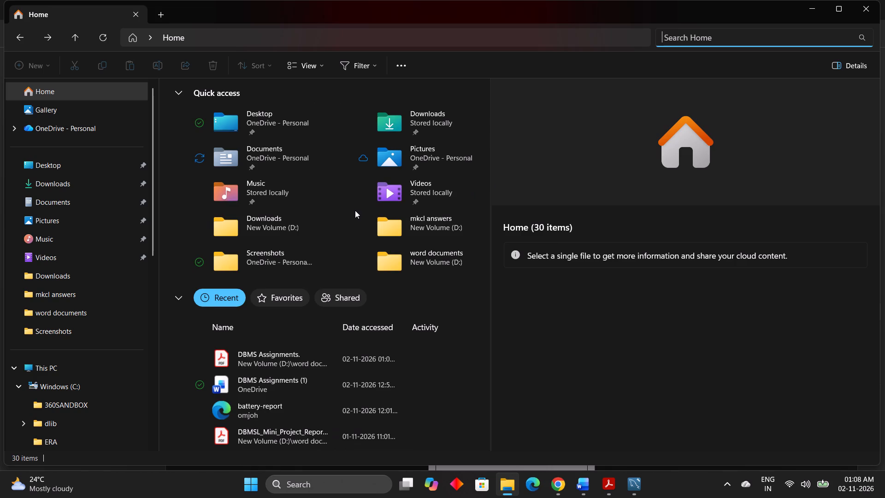
Copy the DBMS Assignments PDF from the recent files list.
{"action": "scroll", "coordinate": [355, 210], "scroll_direction": "down", "scroll_amount": 1}
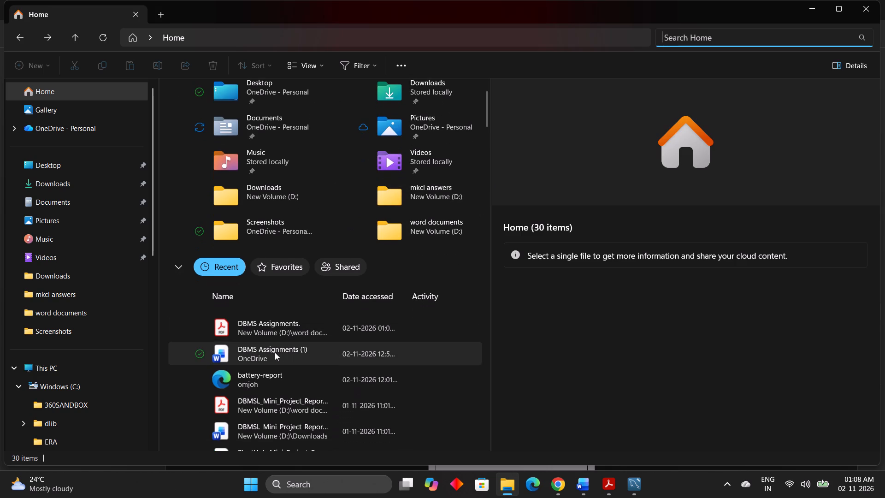
{"action": "left_click", "coordinate": [299, 330]}
{"action": "key", "text": "ctrl+c"}
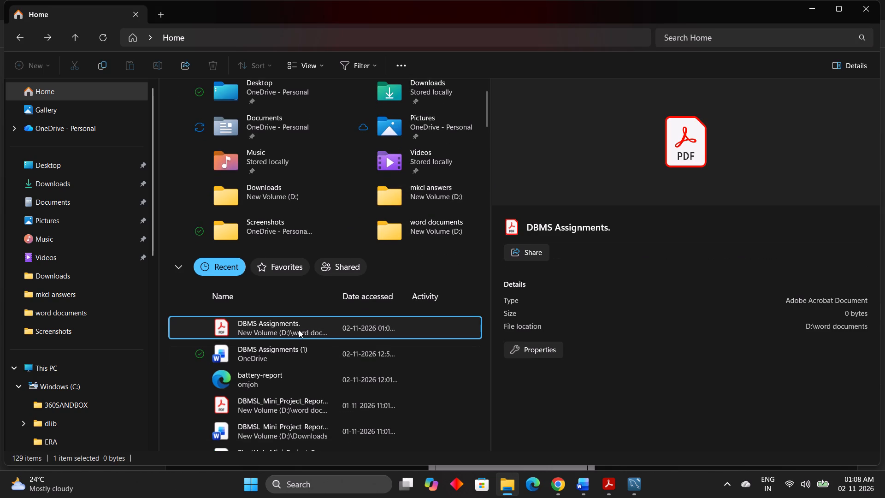
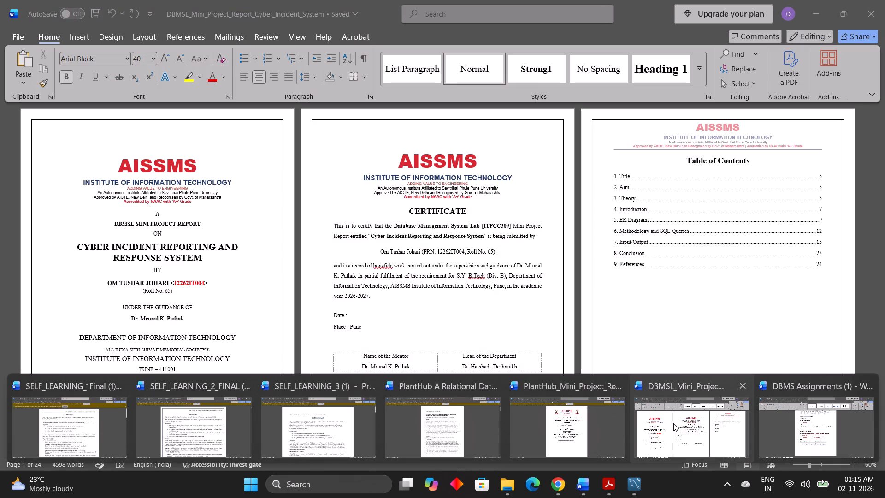
{"action": "left_click", "coordinate": [673, 423]}
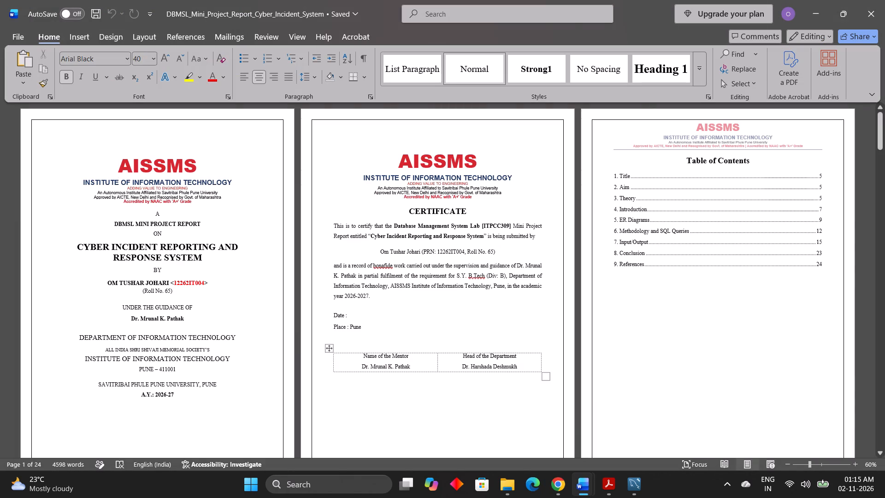
{"action": "left_click", "coordinate": [445, 426]}
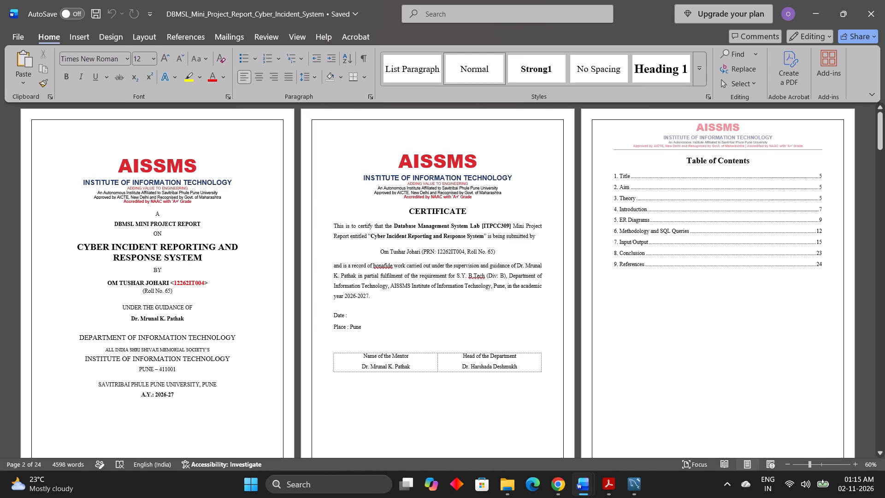
{"action": "scroll", "coordinate": [445, 426], "scroll_direction": "down", "scroll_amount": 1}
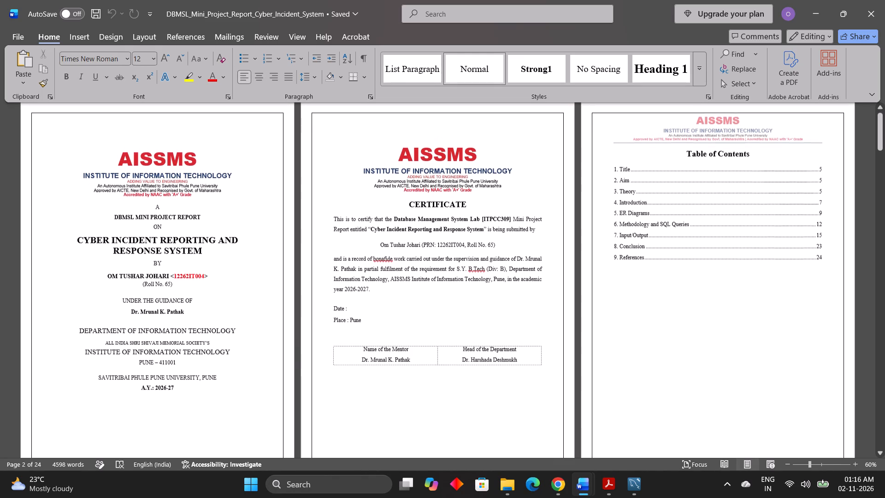
{"action": "scroll", "coordinate": [445, 426], "scroll_direction": "down", "scroll_amount": 5}
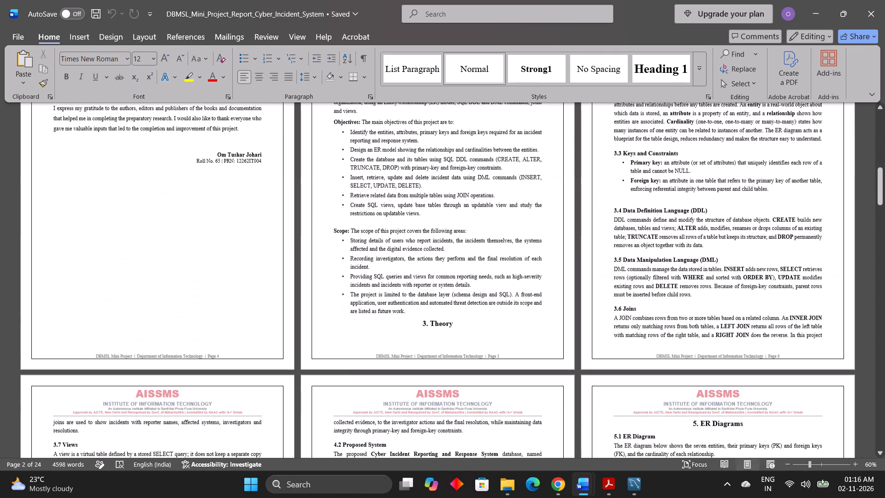
Insert an empty paragraph before the "3. Theory" heading to push it onto the next page above section 3.1.
{"action": "scroll", "coordinate": [445, 426], "scroll_direction": "up", "scroll_amount": 2}
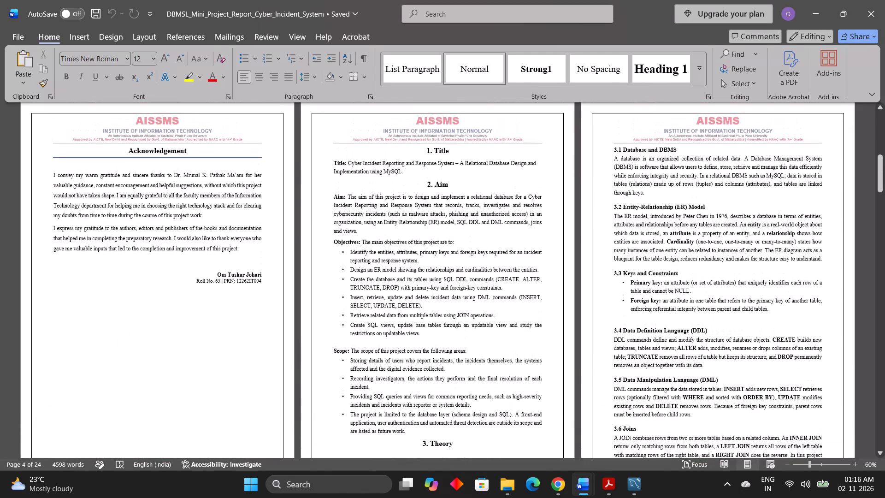
{"action": "scroll", "coordinate": [445, 426], "scroll_direction": "down", "scroll_amount": 1}
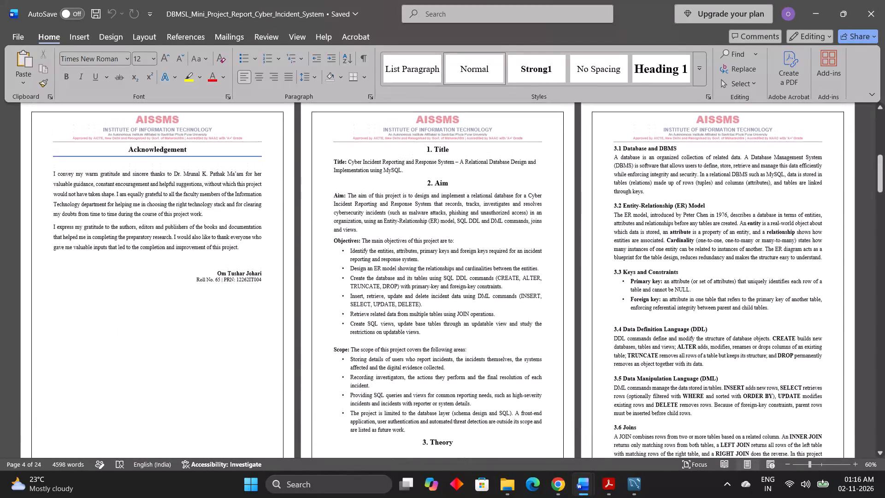
{"action": "scroll", "coordinate": [445, 426], "scroll_direction": "down", "scroll_amount": 1}
{"action": "left_click", "coordinate": [423, 403]}
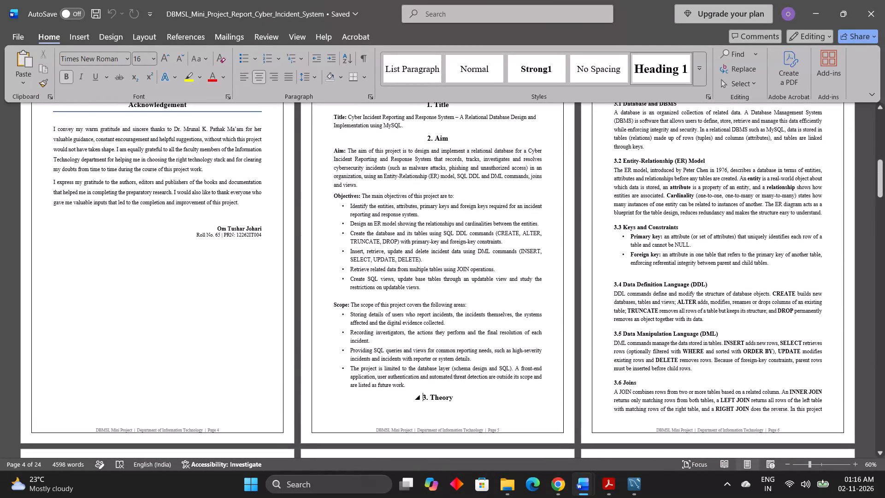
{"action": "key", "text": "Return"}
{"action": "scroll", "coordinate": [423, 403], "scroll_direction": "up", "scroll_amount": 2}
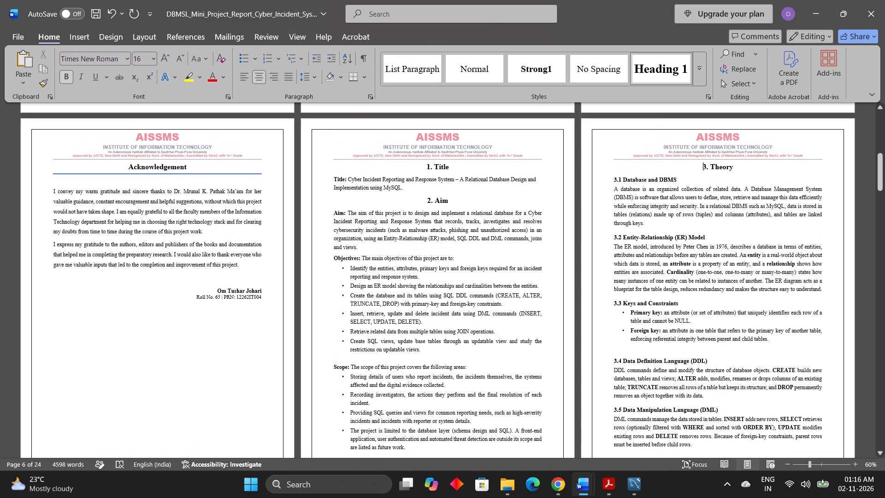
{"action": "scroll", "coordinate": [423, 403], "scroll_direction": "up", "scroll_amount": 1}
Review the report's pages from the Theory section through Introduction to the ER and MySQL schema diagrams in section 5.
{"action": "scroll", "coordinate": [423, 403], "scroll_direction": "down", "scroll_amount": 1}
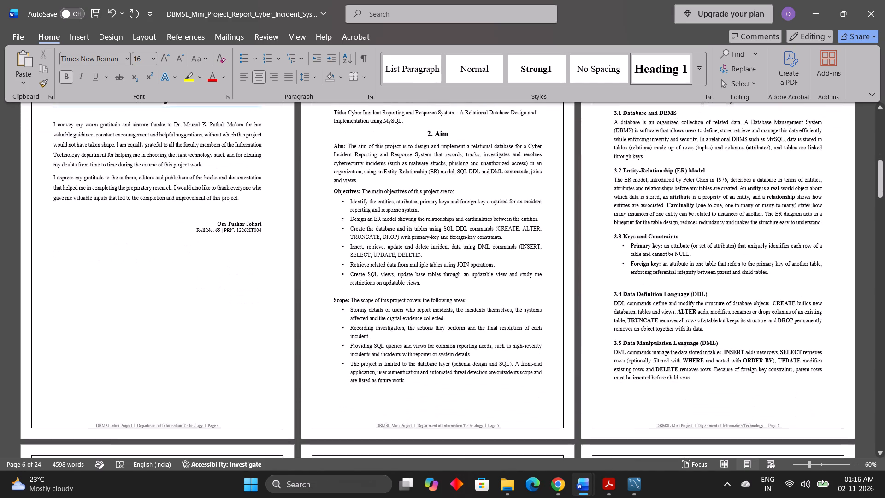
{"action": "scroll", "coordinate": [423, 403], "scroll_direction": "down", "scroll_amount": 3}
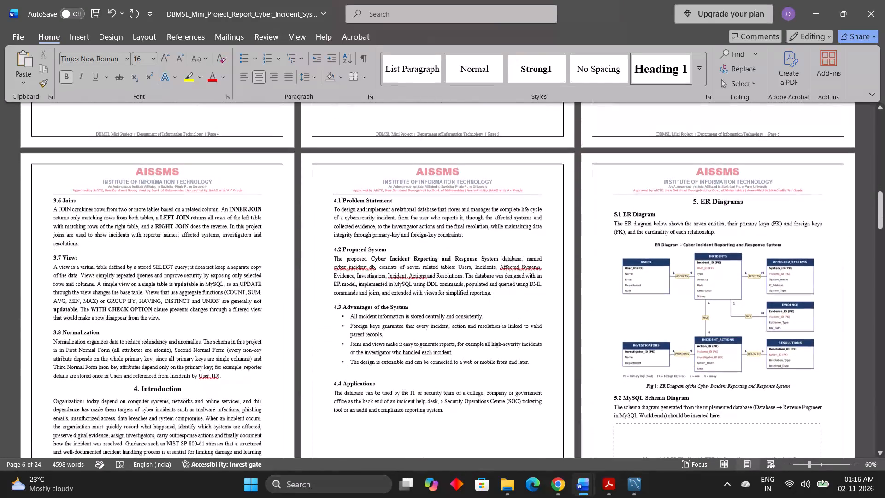
{"action": "scroll", "coordinate": [423, 403], "scroll_direction": "down", "scroll_amount": 1}
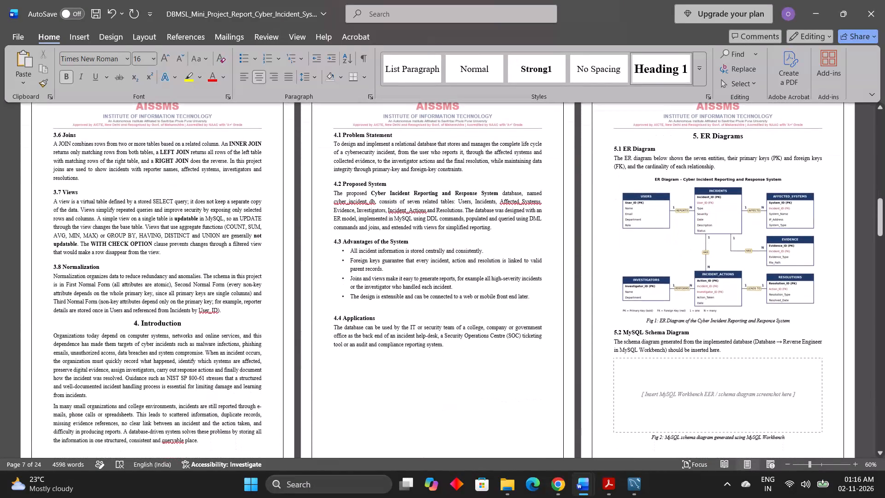
{"action": "scroll", "coordinate": [423, 403], "scroll_direction": "down", "scroll_amount": 1}
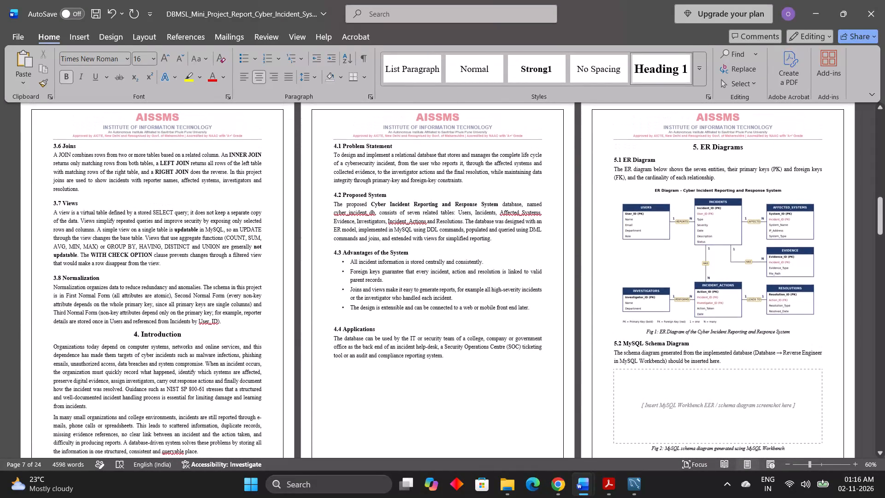
{"action": "scroll", "coordinate": [423, 403], "scroll_direction": "down", "scroll_amount": 1}
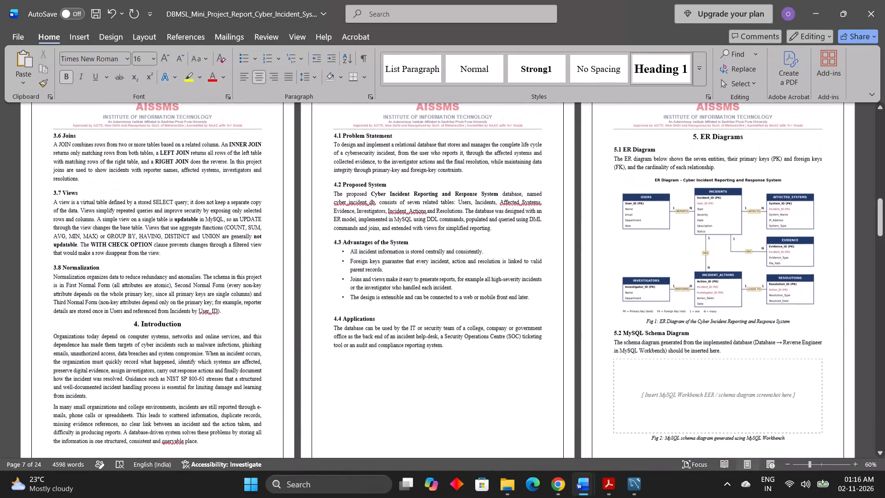
{"action": "scroll", "coordinate": [423, 403], "scroll_direction": "down", "scroll_amount": 2}
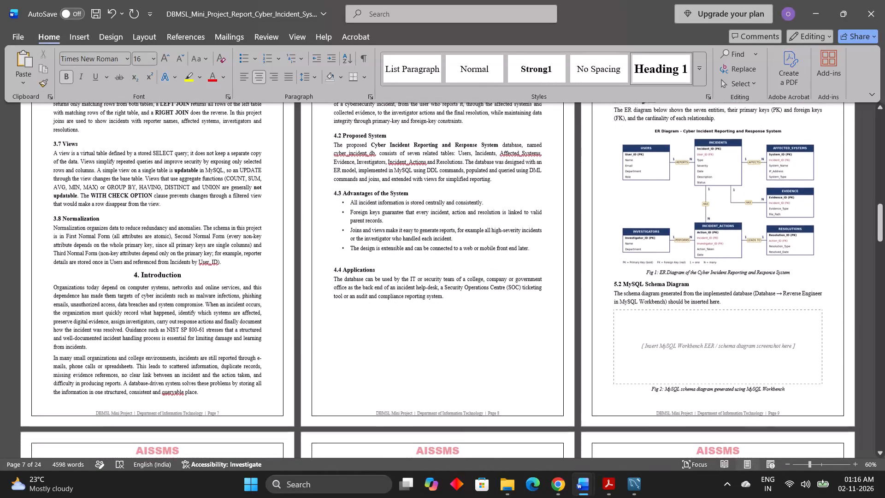
{"action": "scroll", "coordinate": [423, 403], "scroll_direction": "up", "scroll_amount": 2}
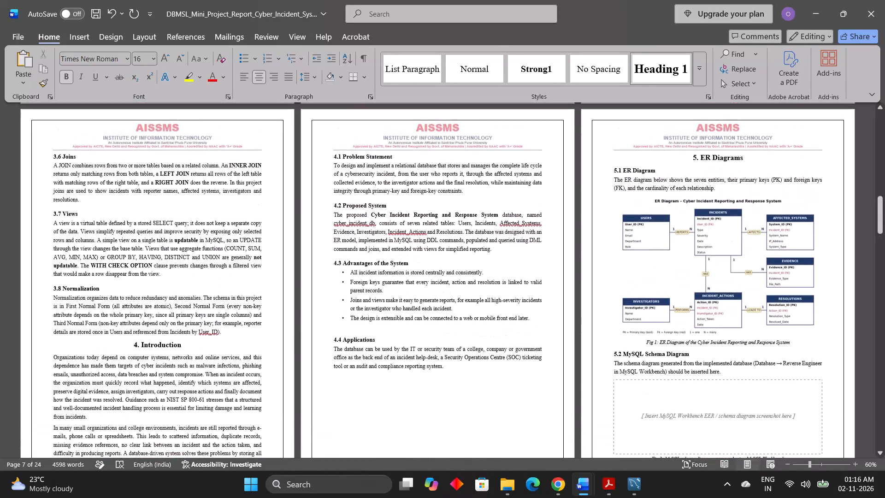
{"action": "scroll", "coordinate": [423, 403], "scroll_direction": "down", "scroll_amount": 1}
{"action": "scroll", "coordinate": [423, 403], "scroll_direction": "up", "scroll_amount": 1}
{"action": "scroll", "coordinate": [423, 403], "scroll_direction": "down", "scroll_amount": 1}
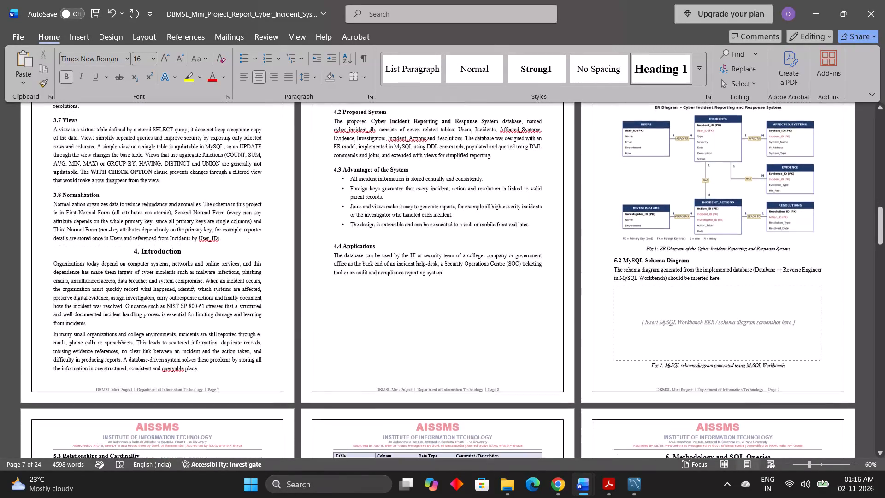
{"action": "scroll", "coordinate": [423, 403], "scroll_direction": "down", "scroll_amount": 2}
{"action": "scroll", "coordinate": [423, 403], "scroll_direction": "up", "scroll_amount": 1}
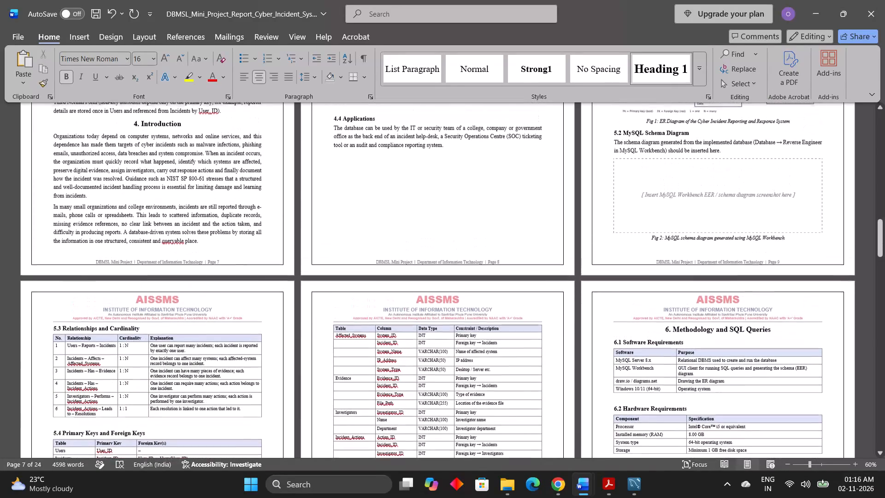
{"action": "scroll", "coordinate": [423, 403], "scroll_direction": "up", "scroll_amount": 1}
Review the report from 5.3 Relationships and Cardinality and the data dictionary through the Methodology and SQL Queries section.
{"action": "scroll", "coordinate": [423, 403], "scroll_direction": "down", "scroll_amount": 2}
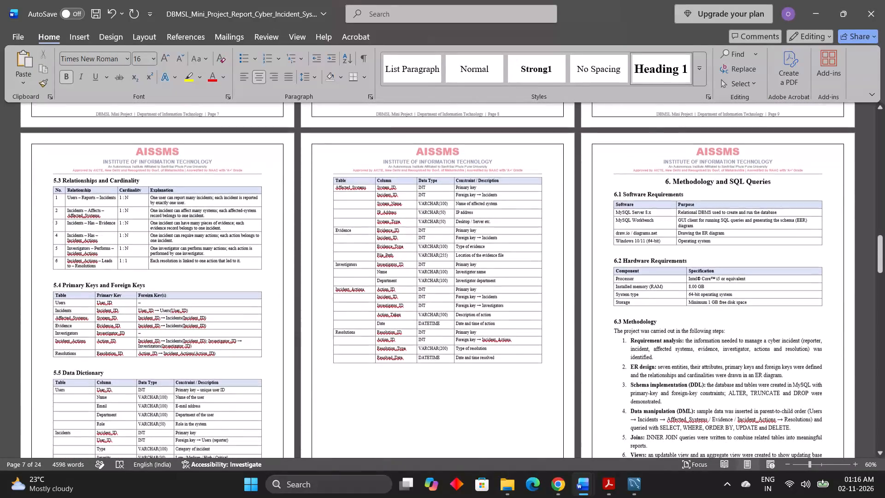
{"action": "scroll", "coordinate": [423, 403], "scroll_direction": "down", "scroll_amount": 1}
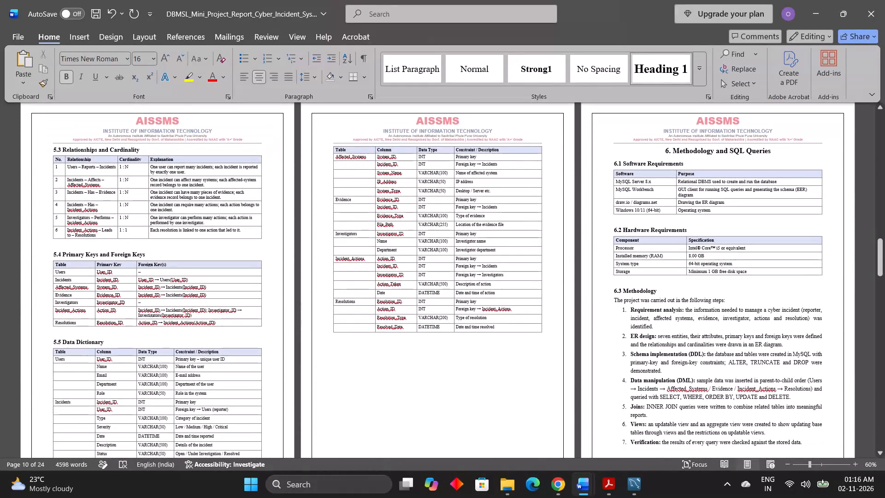
{"action": "scroll", "coordinate": [423, 403], "scroll_direction": "down", "scroll_amount": 1}
{"action": "scroll", "coordinate": [423, 403], "scroll_direction": "up", "scroll_amount": 1}
{"action": "scroll", "coordinate": [423, 403], "scroll_direction": "down", "scroll_amount": 1}
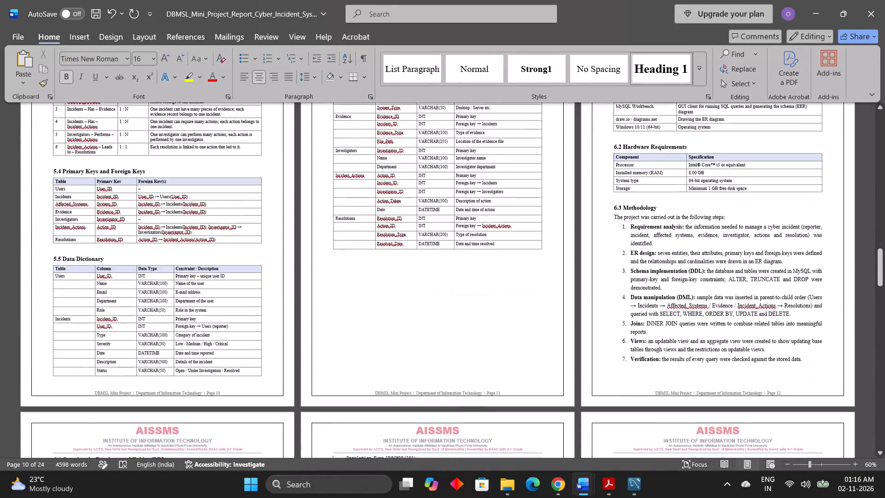
{"action": "scroll", "coordinate": [423, 403], "scroll_direction": "down", "scroll_amount": 3}
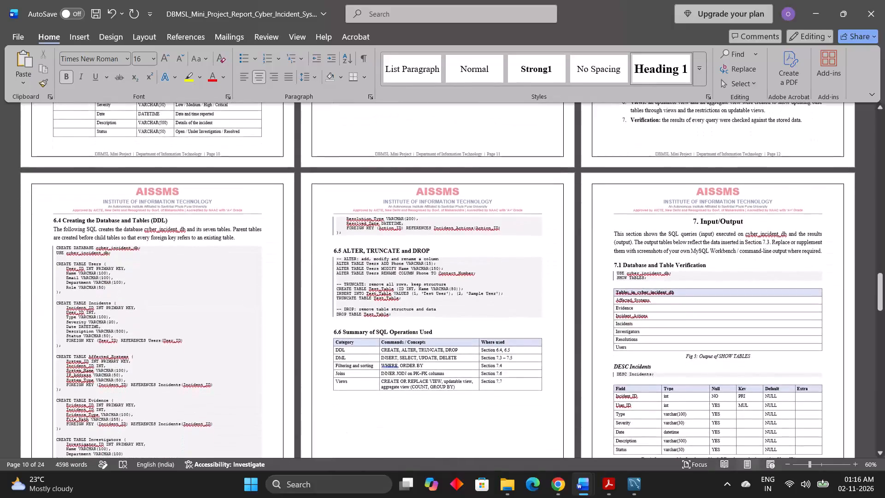
{"action": "scroll", "coordinate": [423, 403], "scroll_direction": "down", "scroll_amount": 2}
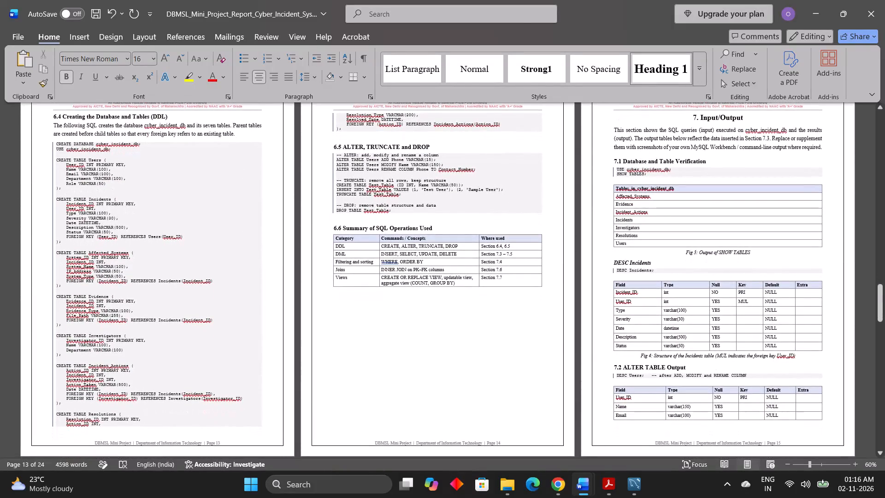
{"action": "scroll", "coordinate": [423, 403], "scroll_direction": "down", "scroll_amount": 2}
{"action": "scroll", "coordinate": [423, 403], "scroll_direction": "up", "scroll_amount": 1}
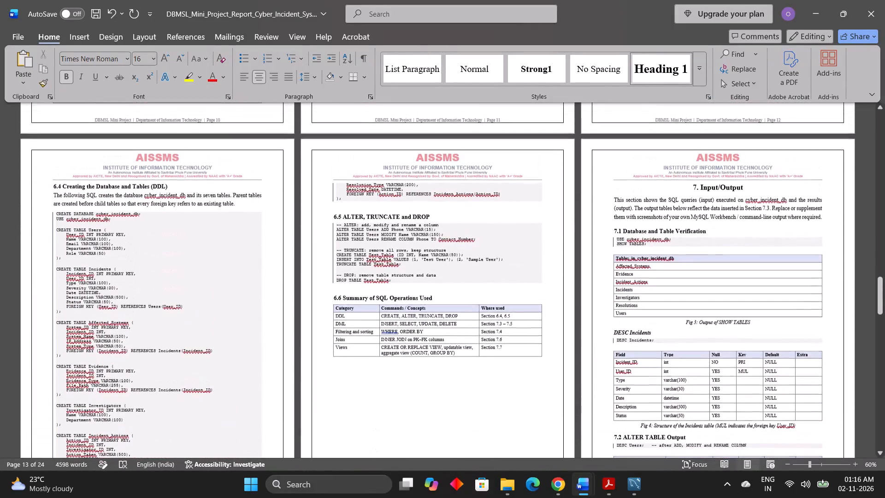
Skim the report's Input/Output queries, Conclusion and References, and return to the cover, certificate and contents pages.
{"action": "scroll", "coordinate": [423, 403], "scroll_direction": "down", "scroll_amount": 3}
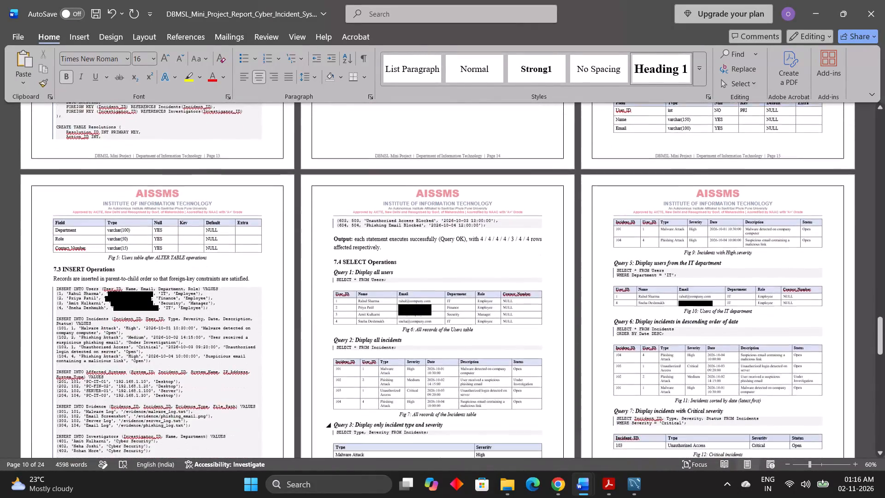
{"action": "scroll", "coordinate": [423, 403], "scroll_direction": "down", "scroll_amount": 5}
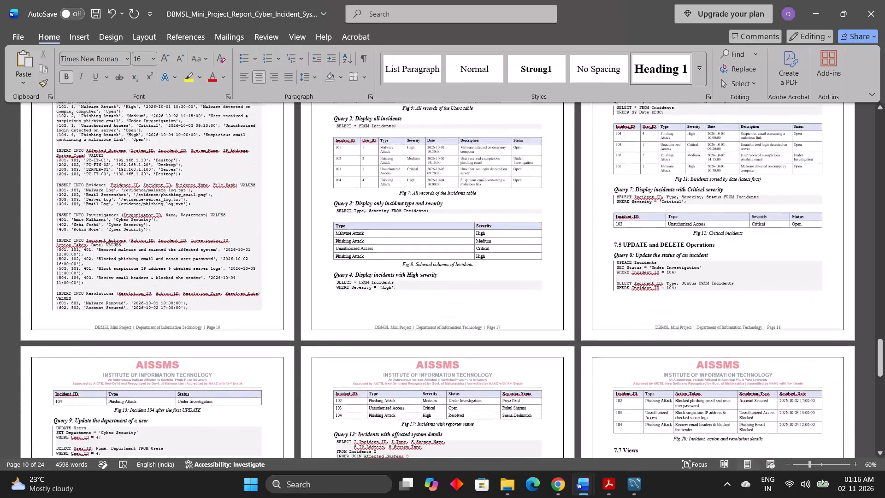
{"action": "scroll", "coordinate": [423, 403], "scroll_direction": "down", "scroll_amount": 4}
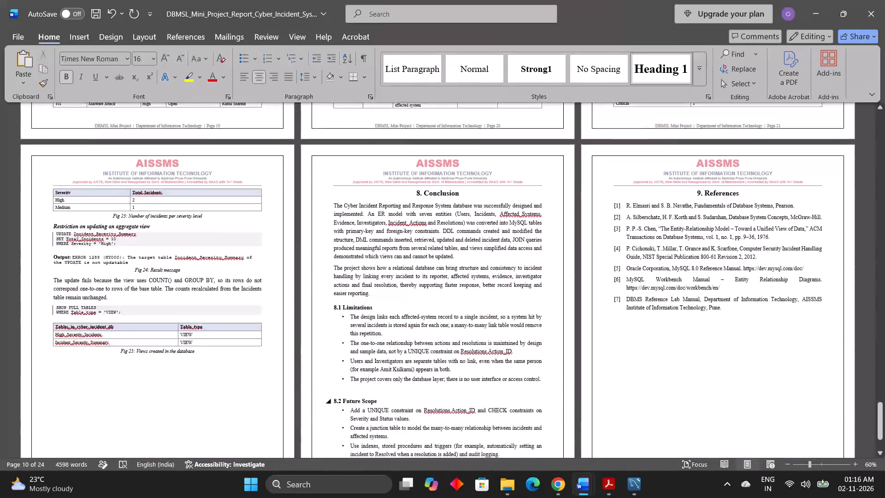
{"action": "scroll", "coordinate": [423, 403], "scroll_direction": "down", "scroll_amount": 2}
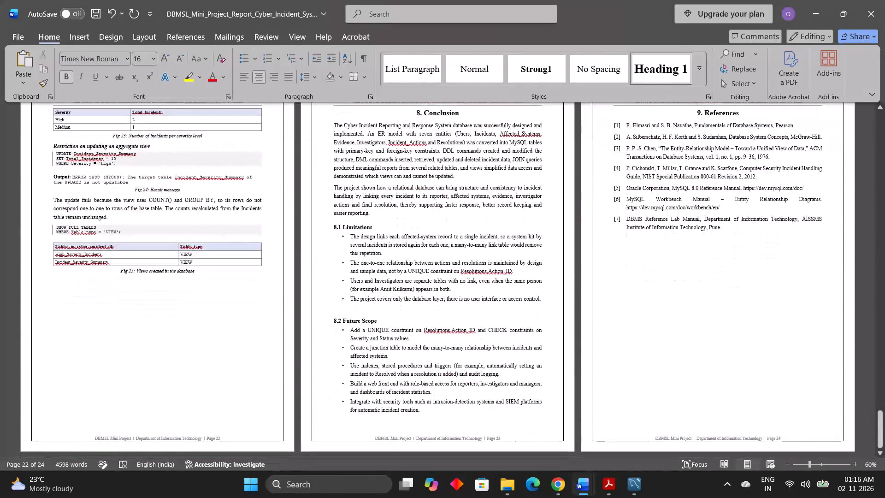
{"action": "scroll", "coordinate": [423, 403], "scroll_direction": "down", "scroll_amount": 5}
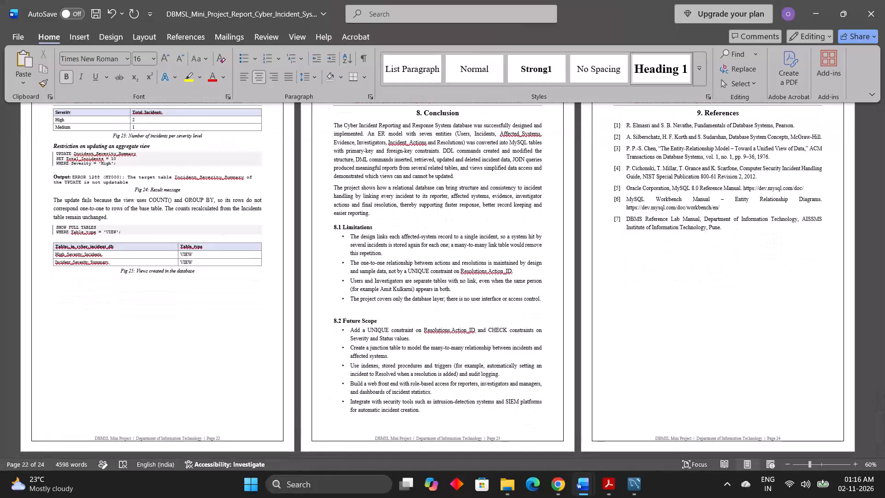
{"action": "scroll", "coordinate": [423, 403], "scroll_direction": "up", "scroll_amount": 20}
{"action": "scroll", "coordinate": [423, 403], "scroll_direction": "up", "scroll_amount": 7}
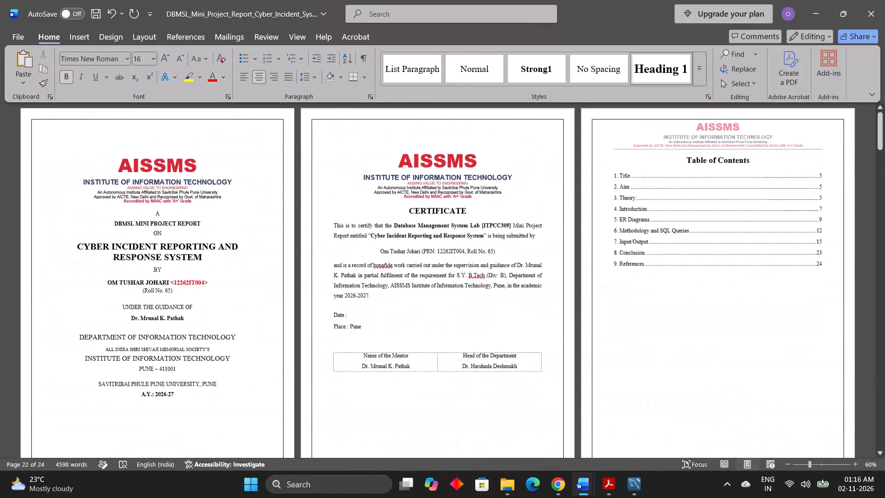
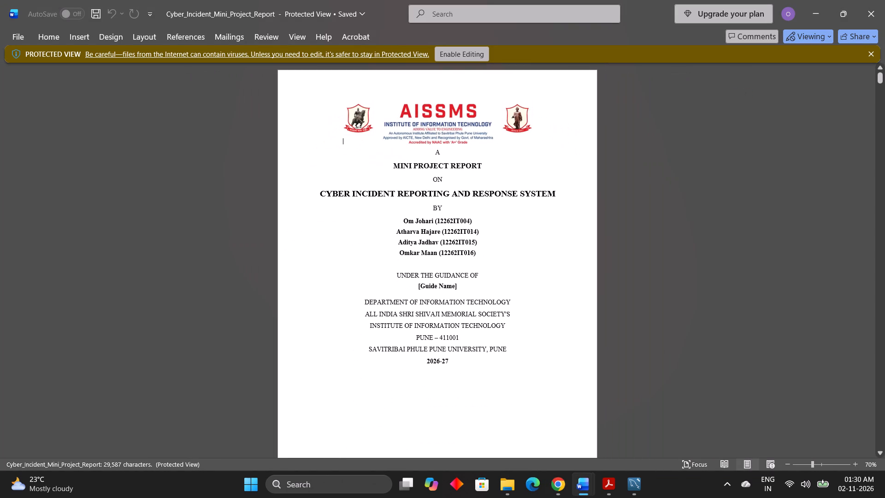
{"action": "scroll", "coordinate": [740, 94], "scroll_direction": "down", "scroll_amount": 1, "text": "ctrl"}
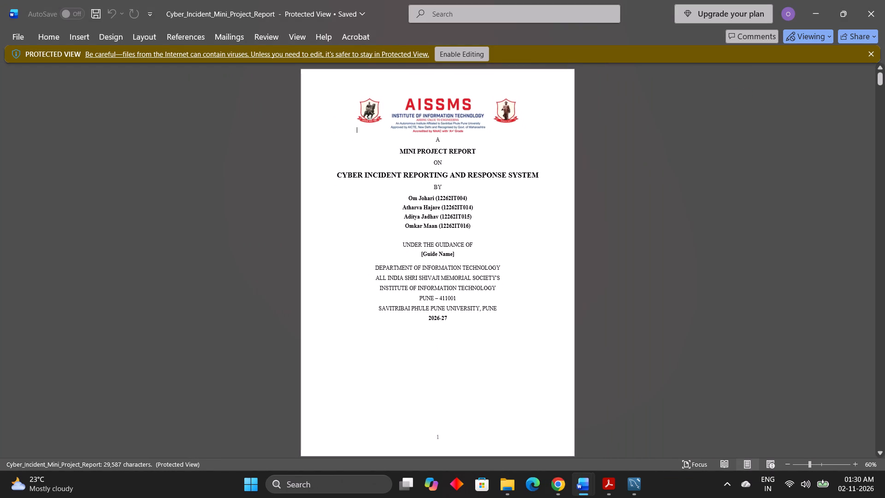
{"action": "scroll", "coordinate": [740, 94], "scroll_direction": "down", "scroll_amount": 5}
{"action": "scroll", "coordinate": [740, 94], "scroll_direction": "up", "scroll_amount": 1}
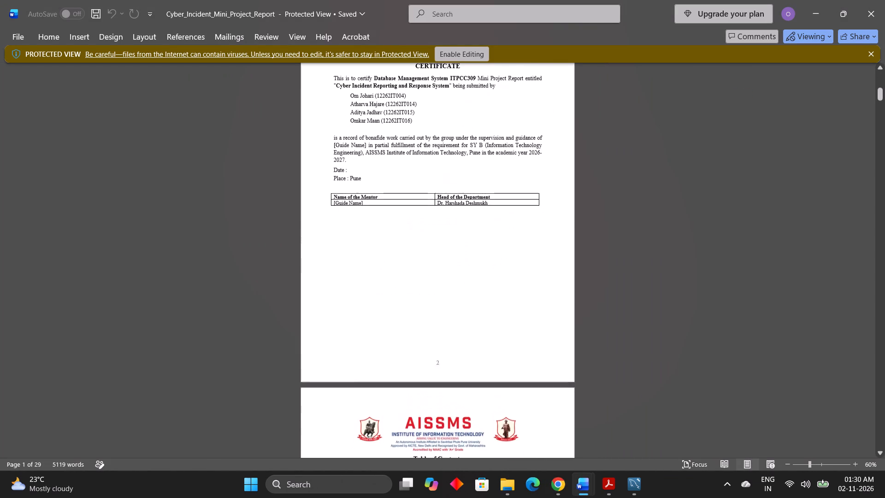
{"action": "scroll", "coordinate": [740, 94], "scroll_direction": "up", "scroll_amount": 2}
{"action": "scroll", "coordinate": [740, 94], "scroll_direction": "up", "scroll_amount": 2, "text": "ctrl"}
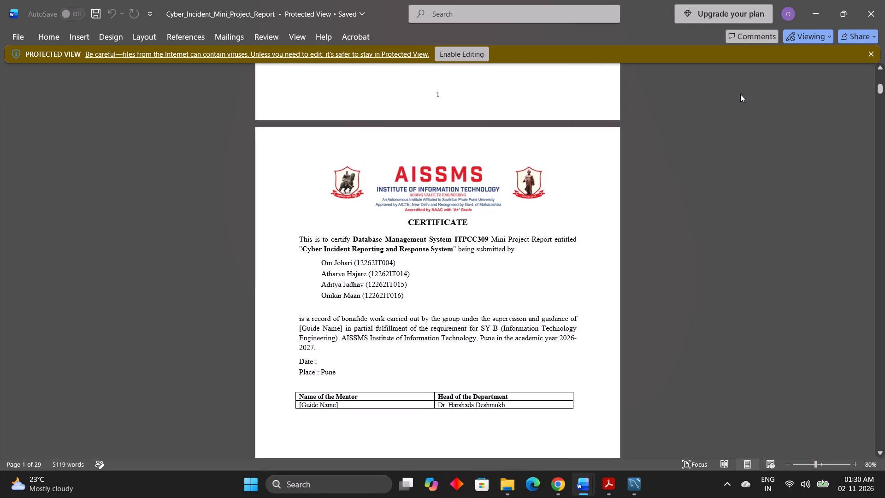
{"action": "scroll", "coordinate": [740, 94], "scroll_direction": "up", "scroll_amount": 1, "text": "ctrl"}
{"action": "scroll", "coordinate": [740, 94], "scroll_direction": "down", "scroll_amount": 2}
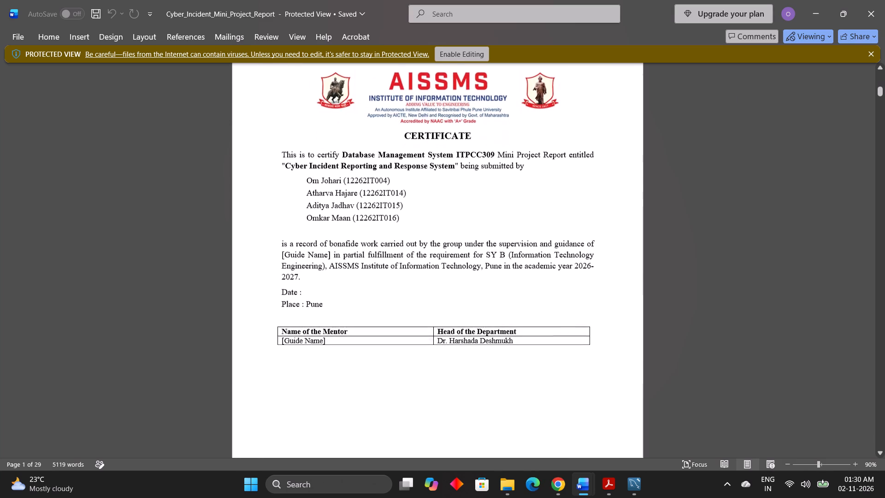
{"action": "scroll", "coordinate": [740, 94], "scroll_direction": "down", "scroll_amount": 3}
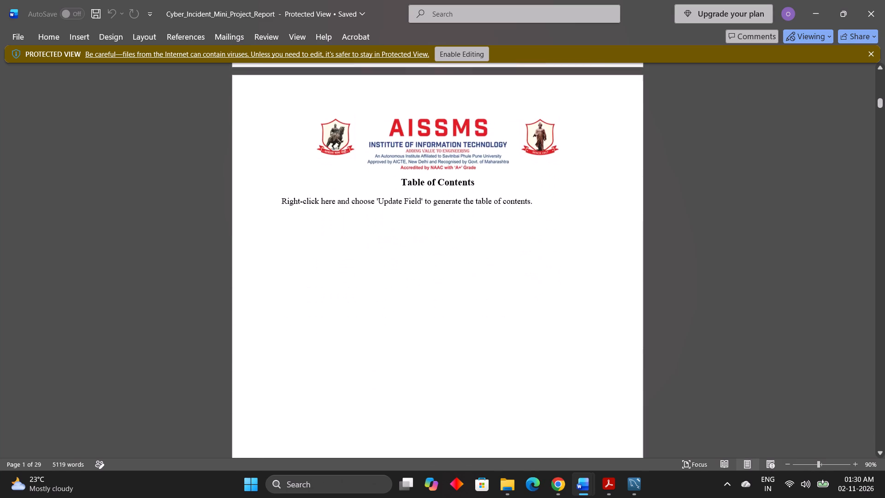
{"action": "scroll", "coordinate": [740, 94], "scroll_direction": "down", "scroll_amount": 4}
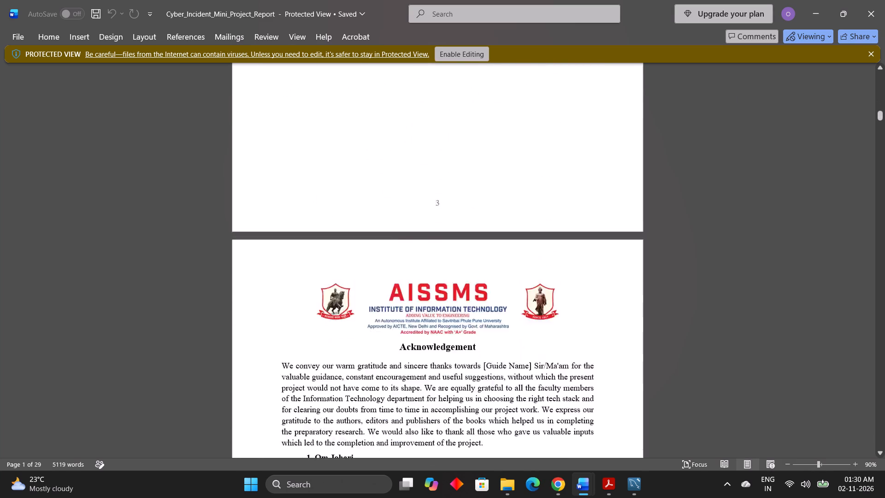
{"action": "scroll", "coordinate": [740, 94], "scroll_direction": "down", "scroll_amount": 1}
{"action": "scroll", "coordinate": [740, 94], "scroll_direction": "up", "scroll_amount": 4}
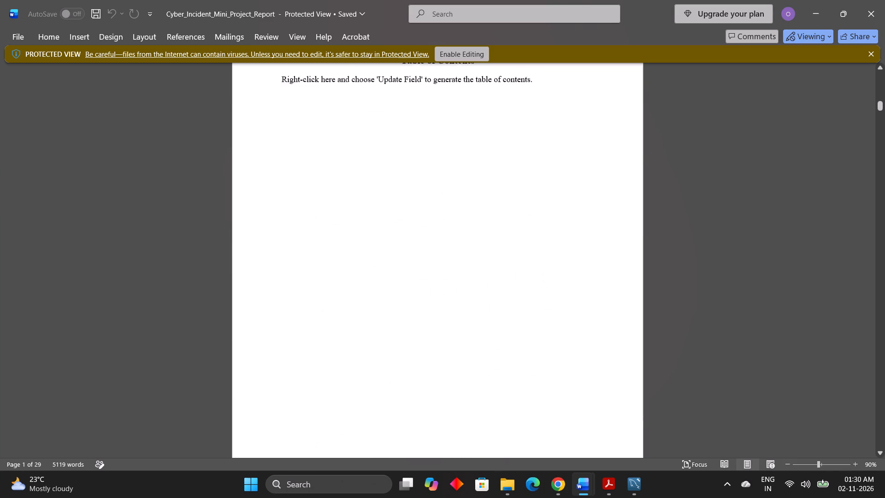
{"action": "scroll", "coordinate": [740, 94], "scroll_direction": "up", "scroll_amount": 1}
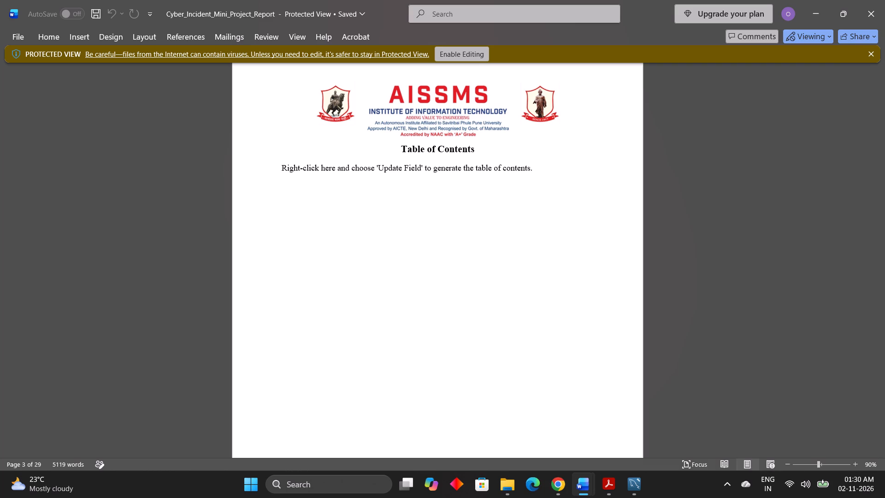
{"action": "left_click", "coordinate": [764, 0]}
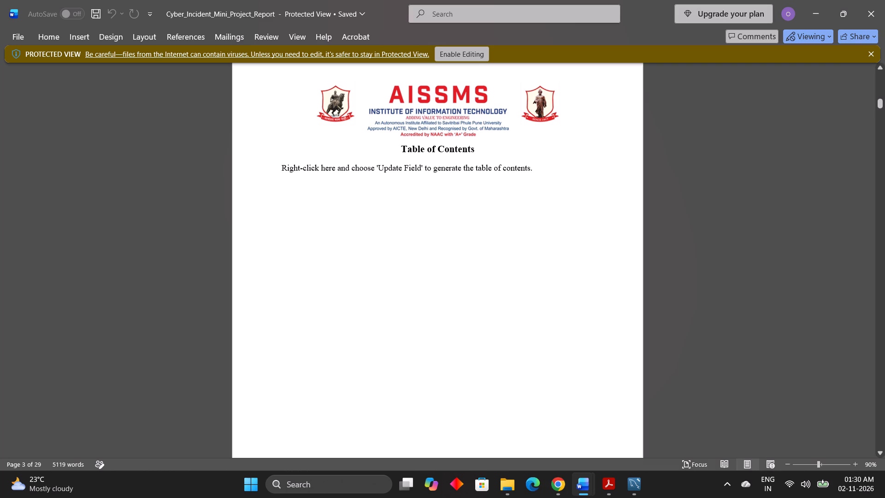
Read through the report from the acknowledgement, aim and introduction to the table design, query outputs and references.
{"action": "left_click", "coordinate": [487, 200]}
{"action": "scroll", "coordinate": [487, 200], "scroll_direction": "down", "scroll_amount": 3}
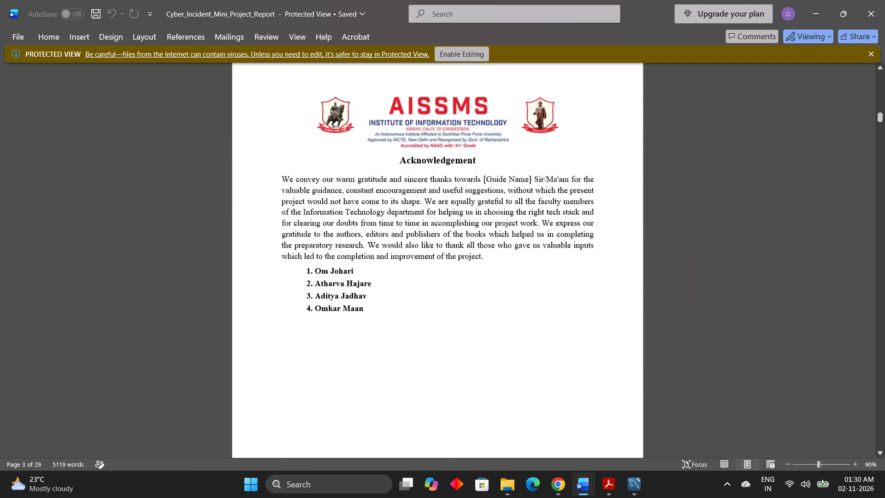
{"action": "scroll", "coordinate": [487, 200], "scroll_direction": "down", "scroll_amount": 5}
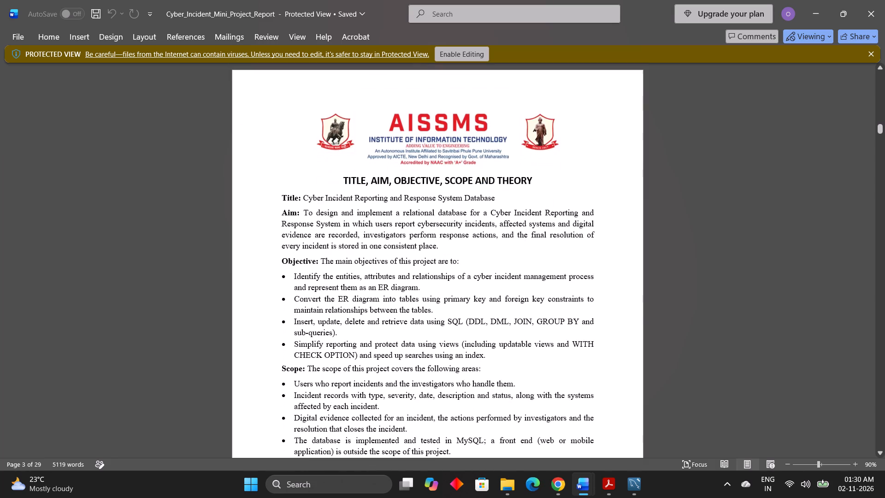
{"action": "scroll", "coordinate": [487, 200], "scroll_direction": "down", "scroll_amount": 3}
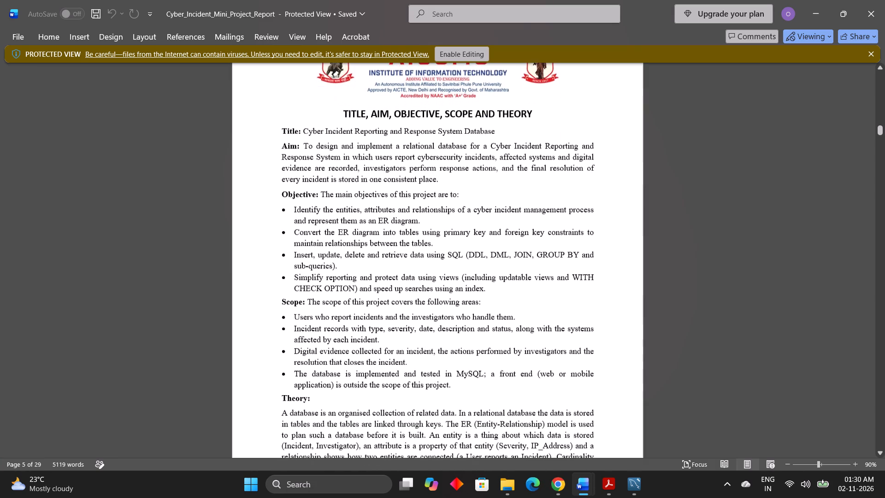
{"action": "scroll", "coordinate": [487, 200], "scroll_direction": "down", "scroll_amount": 4}
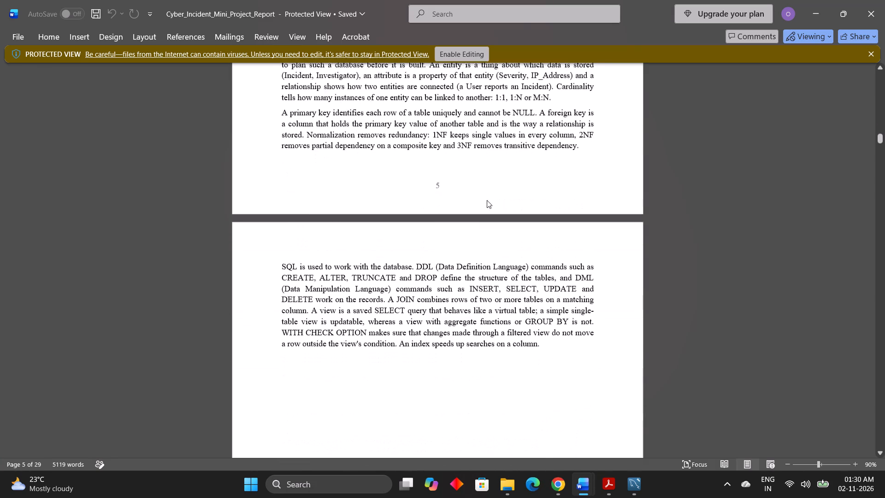
{"action": "scroll", "coordinate": [487, 200], "scroll_direction": "down", "scroll_amount": 5}
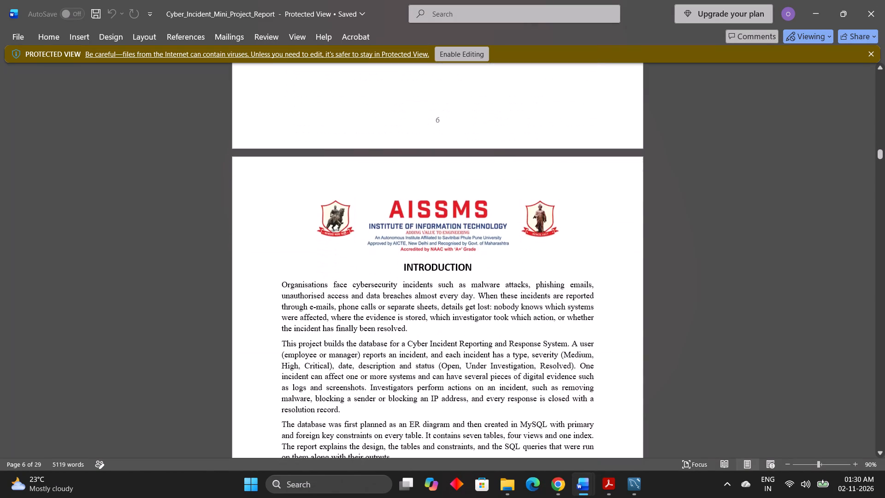
{"action": "scroll", "coordinate": [487, 200], "scroll_direction": "down", "scroll_amount": 8}
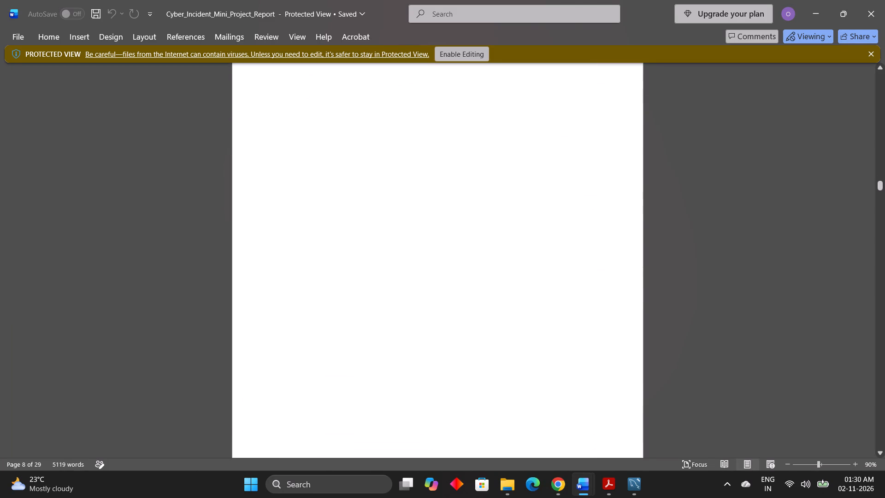
{"action": "scroll", "coordinate": [487, 200], "scroll_direction": "down", "scroll_amount": 7}
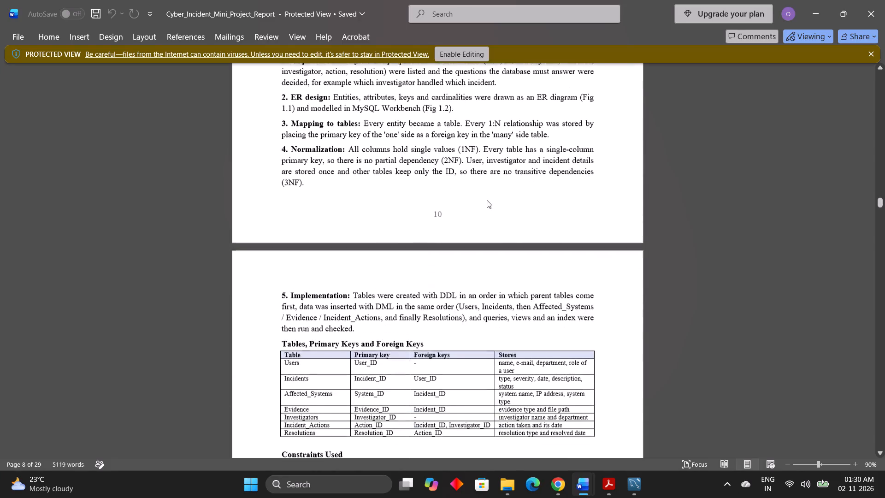
{"action": "scroll", "coordinate": [487, 200], "scroll_direction": "down", "scroll_amount": 11}
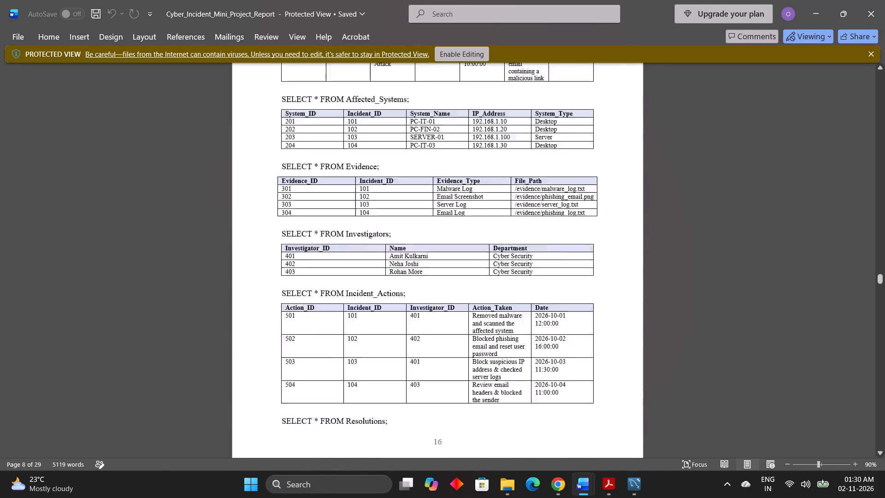
{"action": "scroll", "coordinate": [487, 200], "scroll_direction": "down", "scroll_amount": 10}
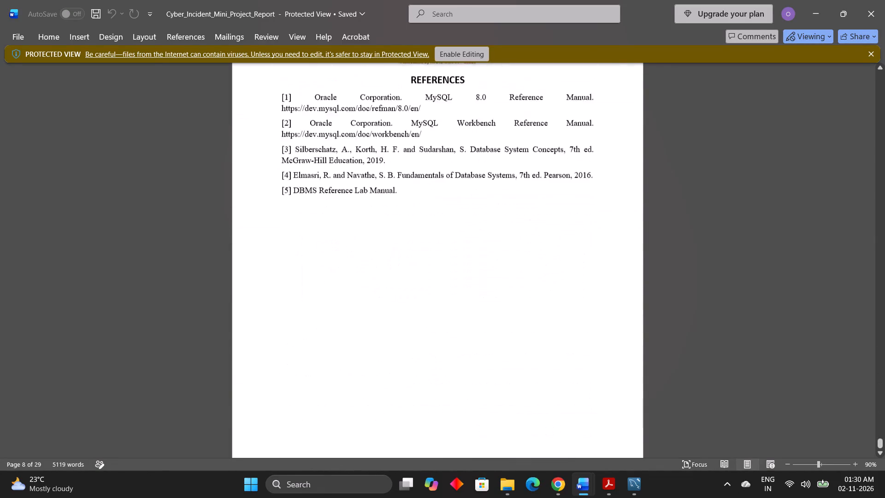
{"action": "scroll", "coordinate": [487, 200], "scroll_direction": "down", "scroll_amount": 4}
Review the report backwards from the conclusion to the cover page, checking the SQL inputs, outputs and screenshot placeholders.
{"action": "scroll", "coordinate": [487, 200], "scroll_direction": "up", "scroll_amount": 4}
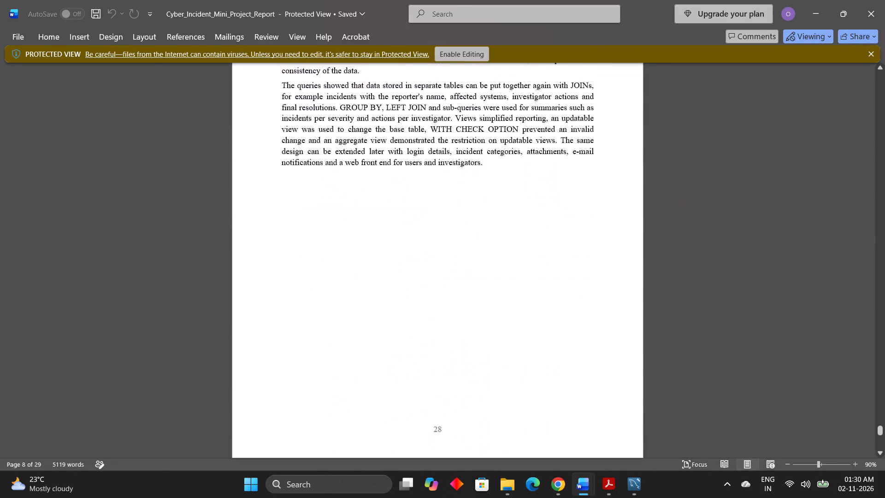
{"action": "scroll", "coordinate": [487, 200], "scroll_direction": "up", "scroll_amount": 5}
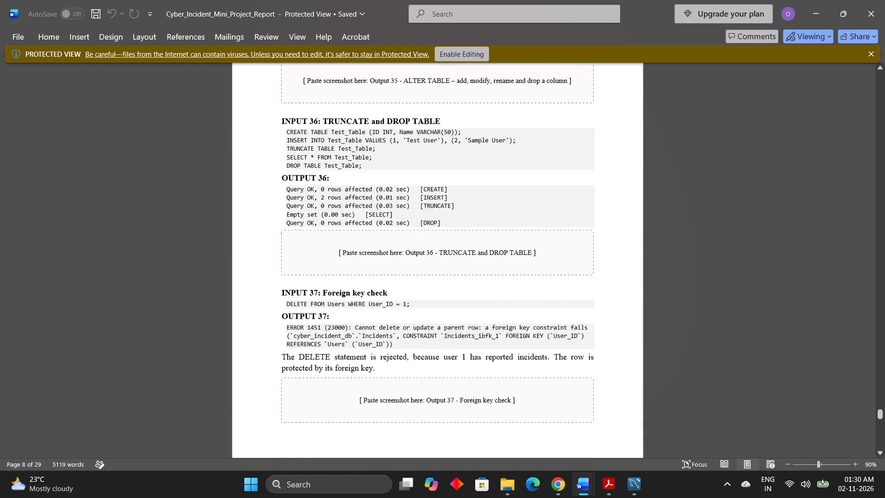
{"action": "scroll", "coordinate": [487, 200], "scroll_direction": "up", "scroll_amount": 2}
{"action": "scroll", "coordinate": [487, 200], "scroll_direction": "down", "scroll_amount": 1}
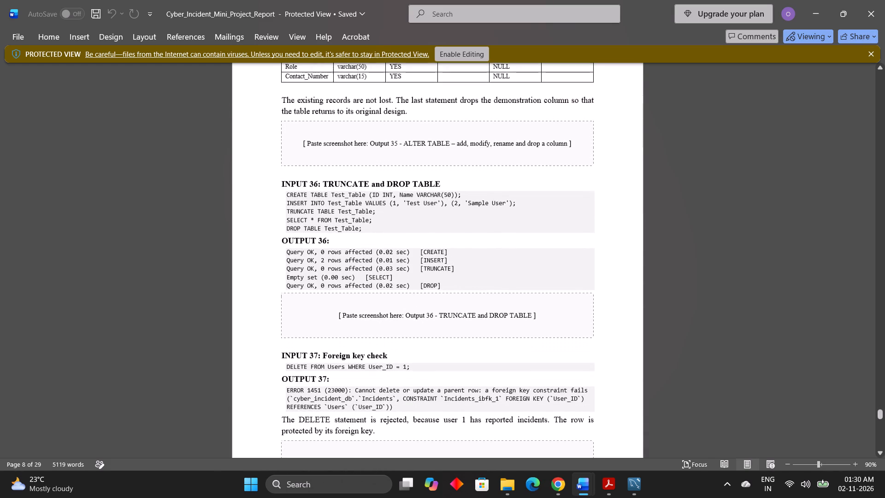
{"action": "scroll", "coordinate": [487, 200], "scroll_direction": "up", "scroll_amount": 3}
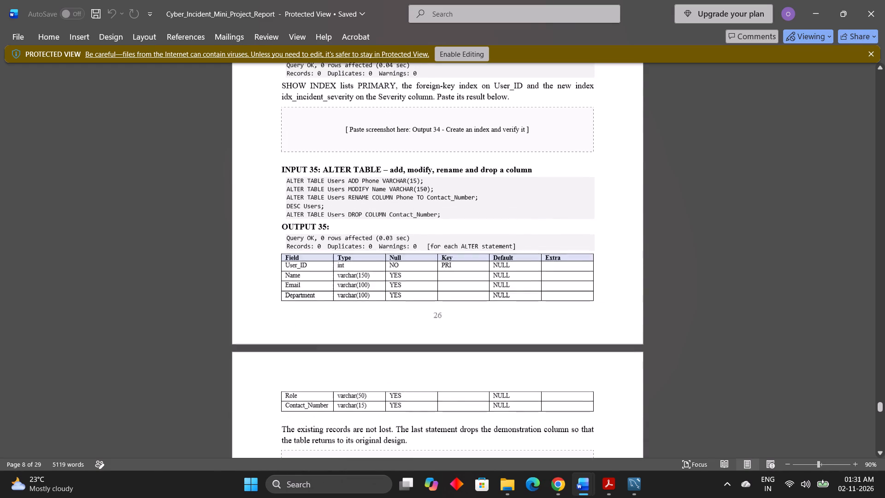
{"action": "scroll", "coordinate": [487, 200], "scroll_direction": "up", "scroll_amount": 4}
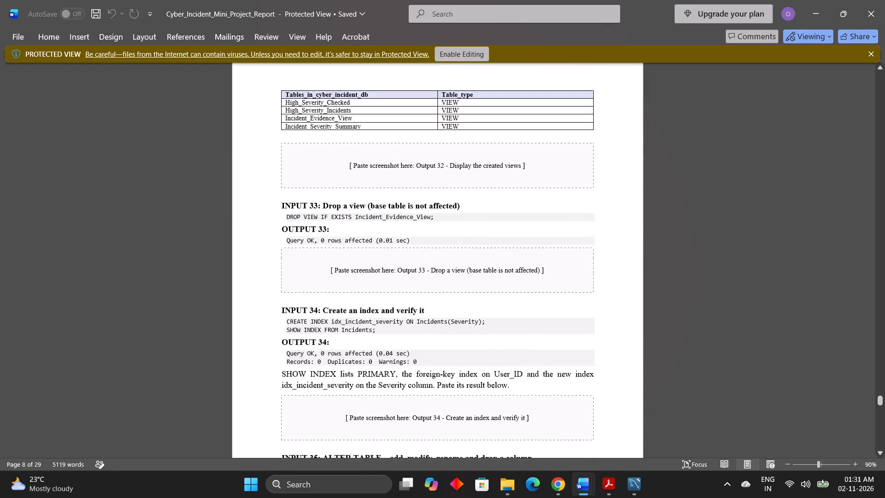
{"action": "scroll", "coordinate": [487, 200], "scroll_direction": "up", "scroll_amount": 4}
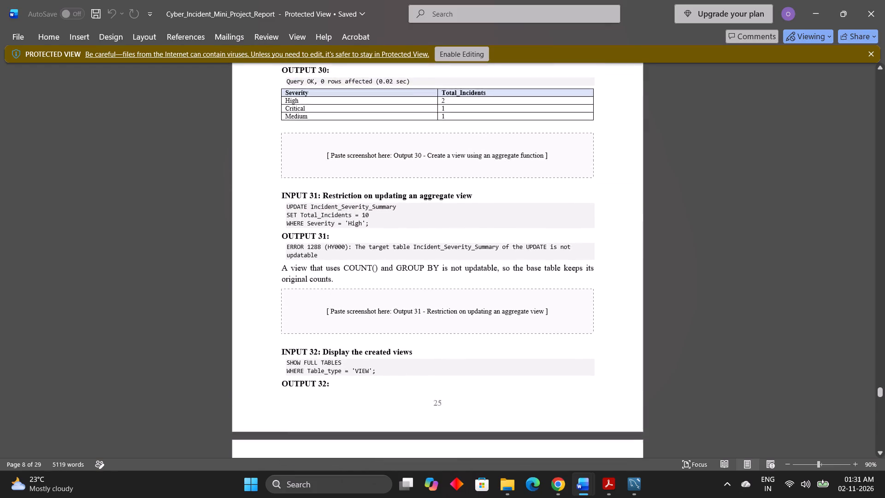
{"action": "scroll", "coordinate": [487, 200], "scroll_direction": "up", "scroll_amount": 8}
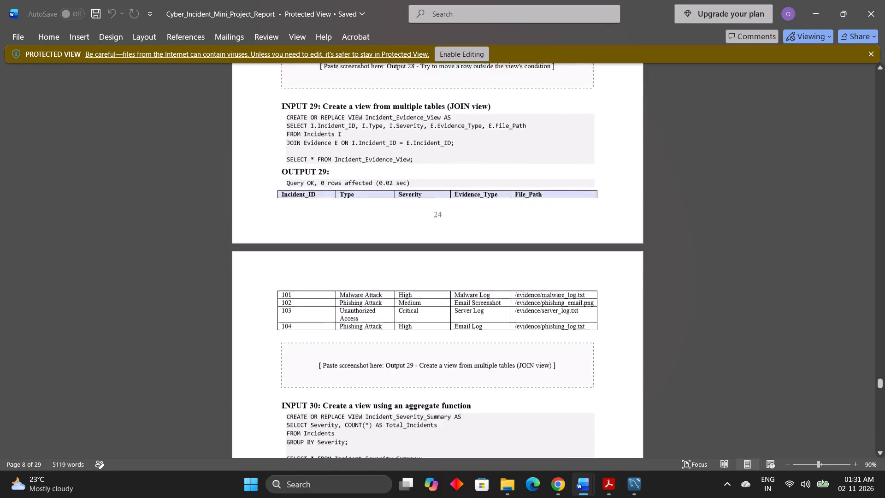
{"action": "scroll", "coordinate": [487, 200], "scroll_direction": "up", "scroll_amount": 8}
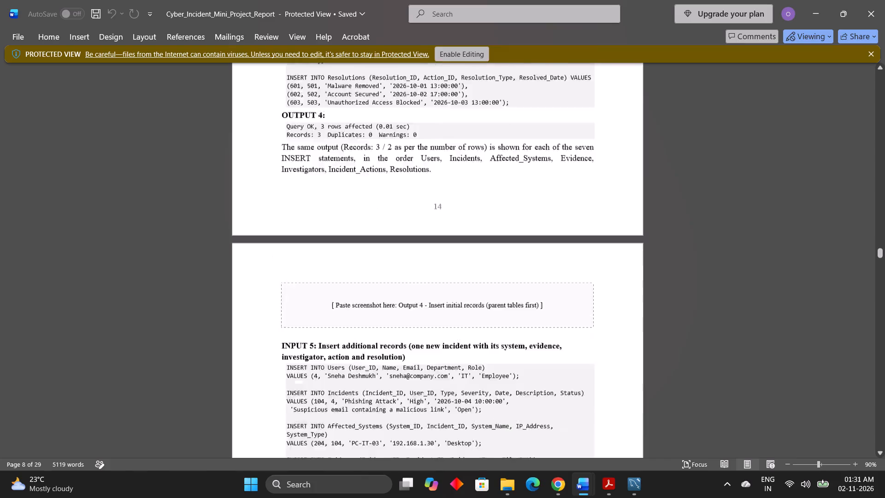
{"action": "scroll", "coordinate": [487, 200], "scroll_direction": "up", "scroll_amount": 8}
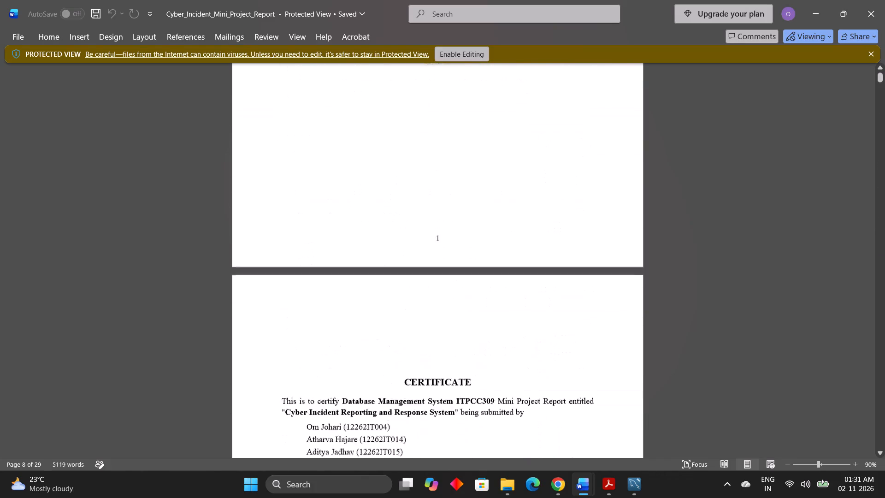
{"action": "scroll", "coordinate": [487, 200], "scroll_direction": "up", "scroll_amount": 15}
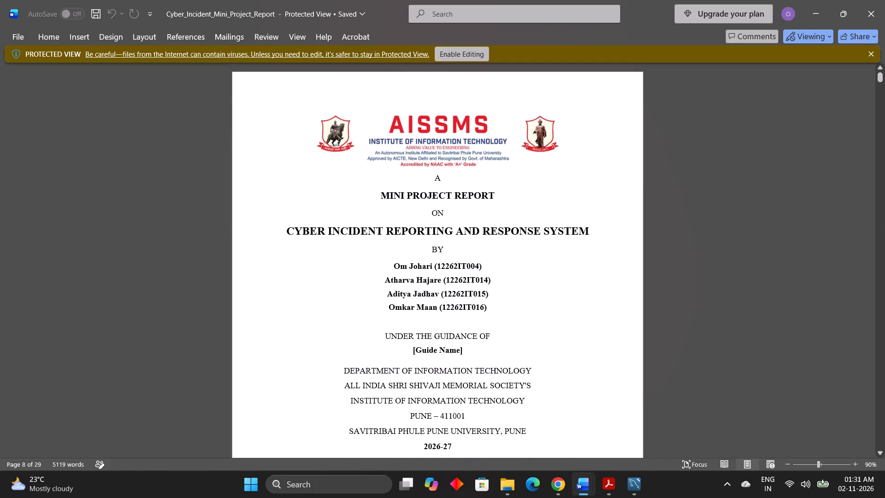
{"action": "scroll", "coordinate": [487, 200], "scroll_direction": "down", "scroll_amount": 1}
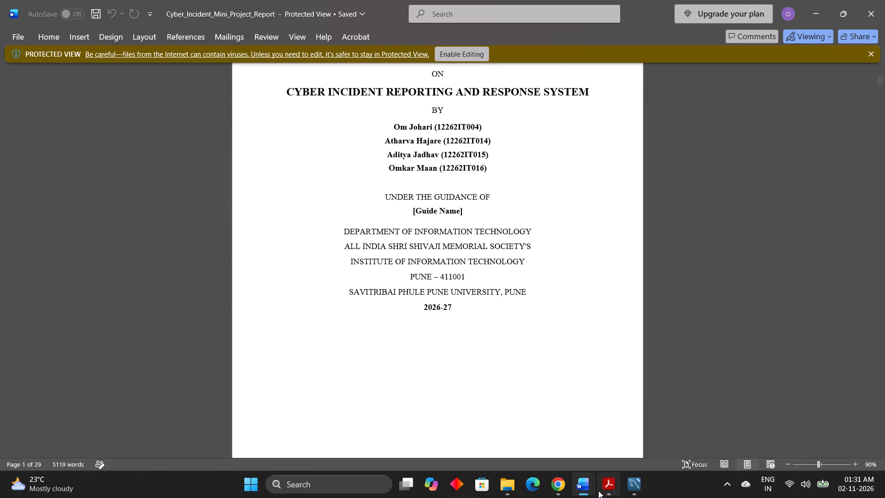
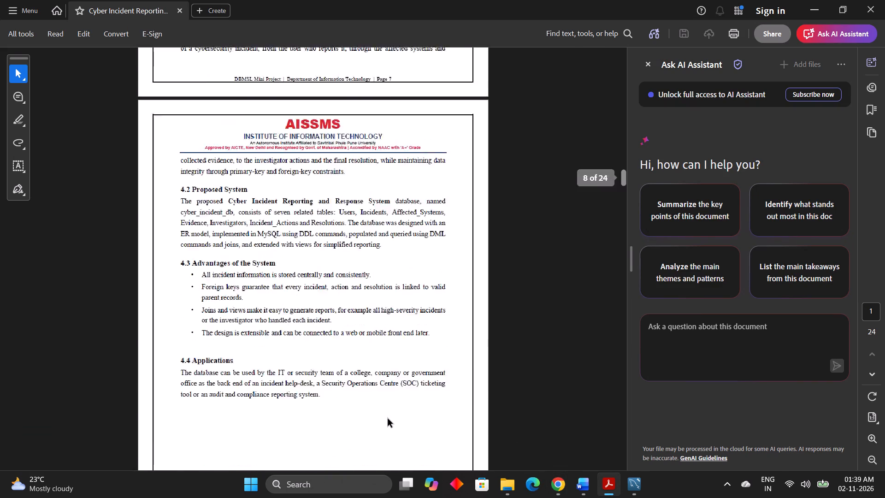
{"action": "scroll", "coordinate": [388, 419], "scroll_direction": "down", "scroll_amount": 20}
{"action": "scroll", "coordinate": [388, 419], "scroll_direction": "down", "scroll_amount": 1}
{"action": "scroll", "coordinate": [388, 419], "scroll_direction": "up", "scroll_amount": 6}
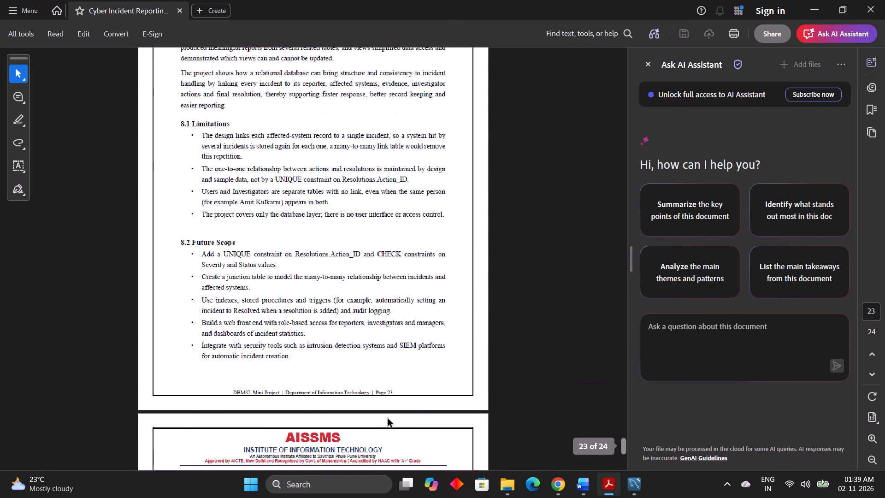
{"action": "scroll", "coordinate": [388, 419], "scroll_direction": "up", "scroll_amount": 4}
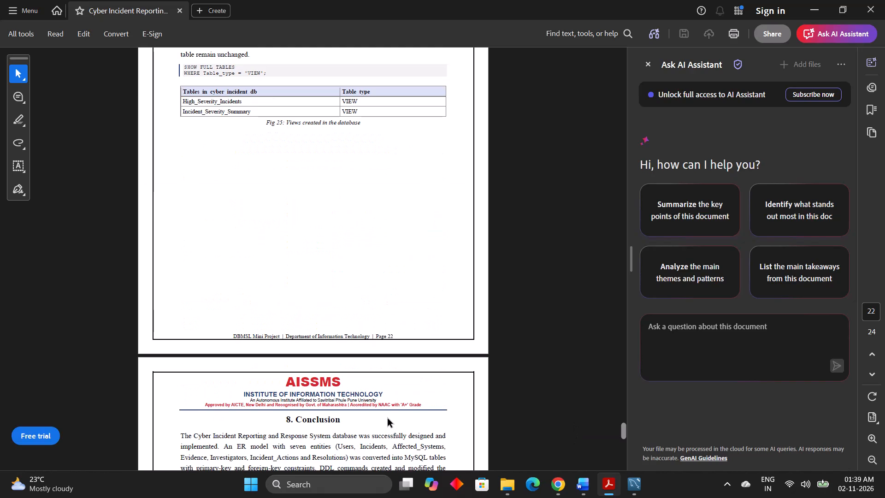
Open the DBMSL_Mini_Project_Report_Cyber_Incident_System document from the recent files in File Explorer and look over its opening pages.
{"action": "left_click", "coordinate": [512, 493]}
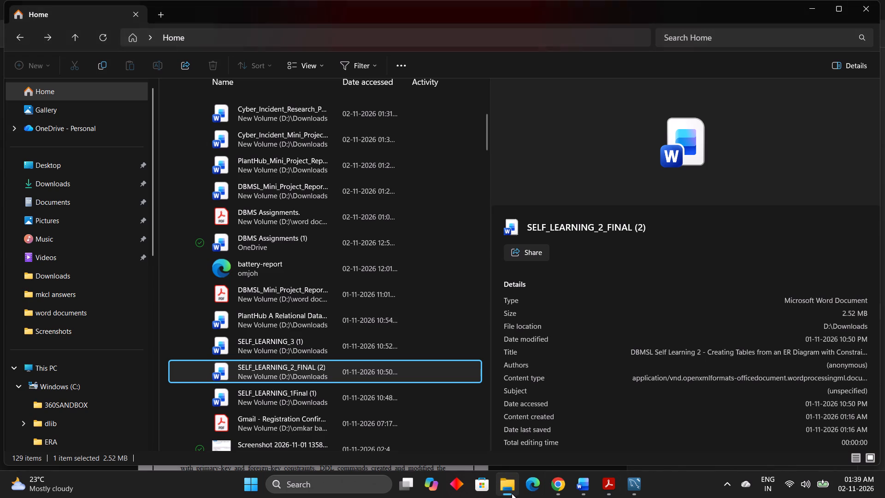
{"action": "scroll", "coordinate": [368, 307], "scroll_direction": "up", "scroll_amount": 1}
{"action": "scroll", "coordinate": [368, 307], "scroll_direction": "down", "scroll_amount": 1}
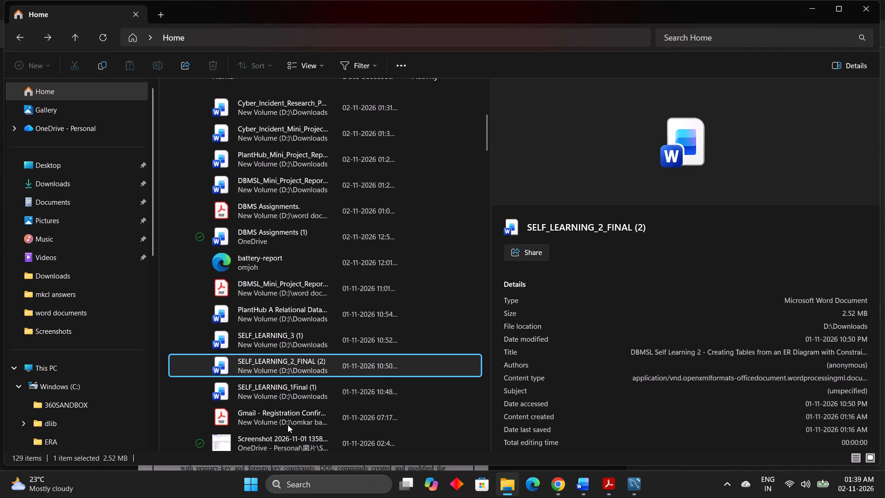
{"action": "scroll", "coordinate": [288, 425], "scroll_direction": "up", "scroll_amount": 1}
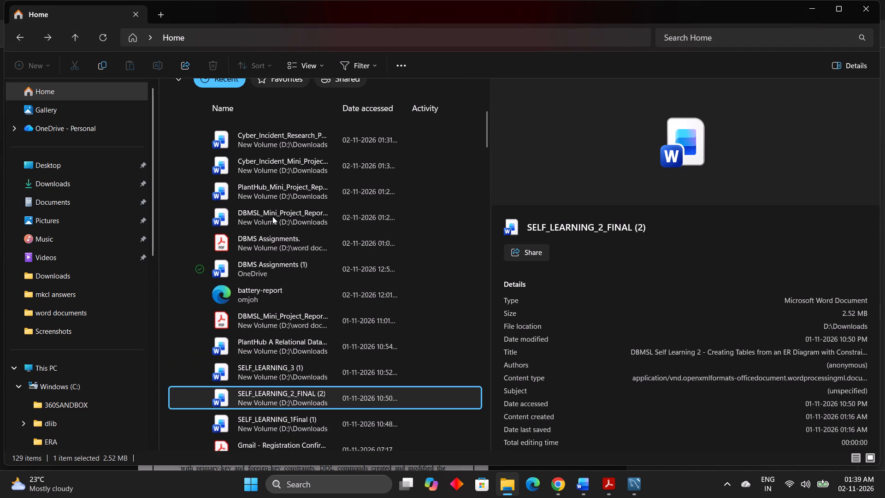
{"action": "double_click", "coordinate": [272, 217]}
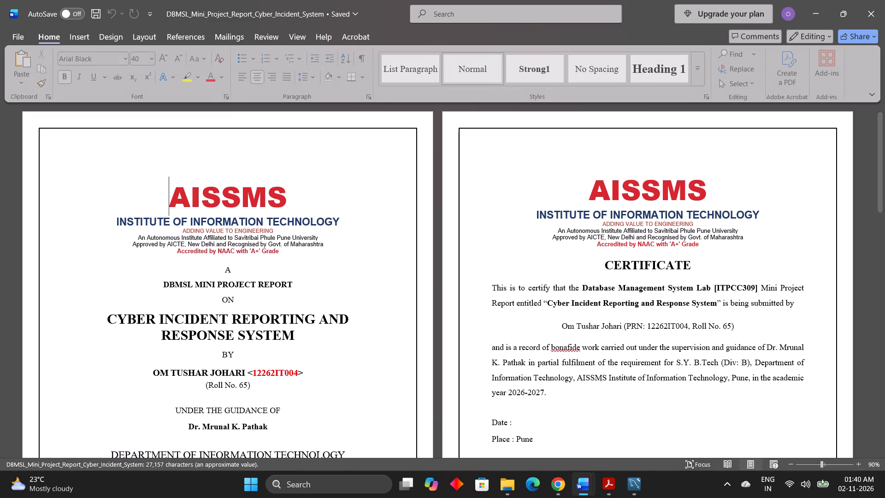
{"action": "scroll", "coordinate": [363, 278], "scroll_direction": "down", "scroll_amount": 1, "text": "ctrl"}
{"action": "scroll", "coordinate": [363, 278], "scroll_direction": "down", "scroll_amount": 1}
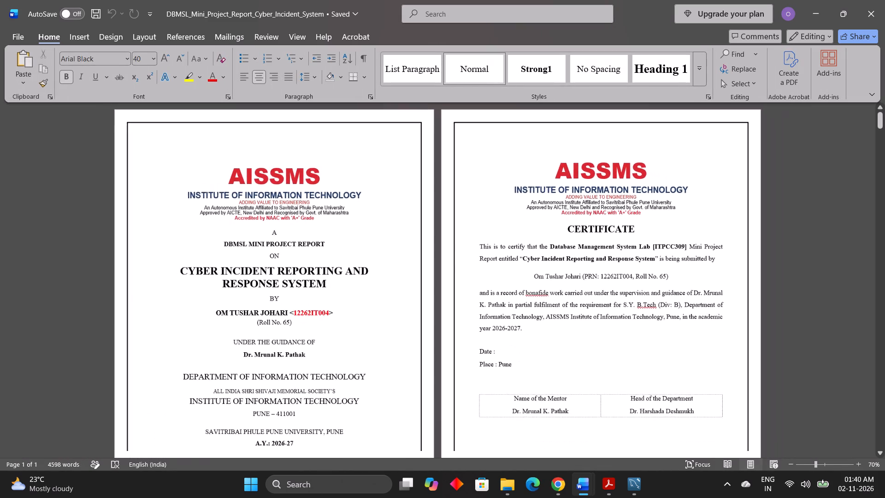
{"action": "scroll", "coordinate": [363, 278], "scroll_direction": "down", "scroll_amount": 2, "text": "ctrl"}
{"action": "scroll", "coordinate": [363, 278], "scroll_direction": "up", "scroll_amount": 1, "text": "ctrl"}
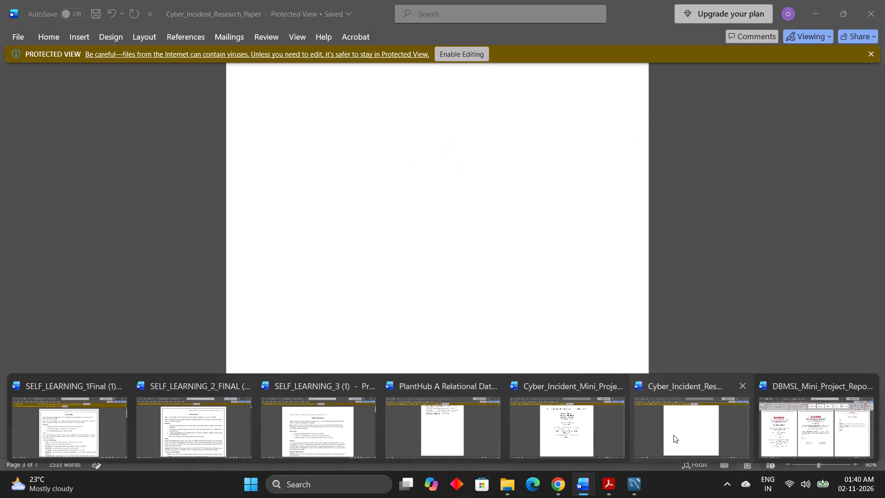
Switch to the Cyber_Incident_Research_Paper document and skim it from the title and abstract through to the references.
{"action": "left_click", "coordinate": [673, 434]}
{"action": "scroll", "coordinate": [360, 280], "scroll_direction": "up", "scroll_amount": 6}
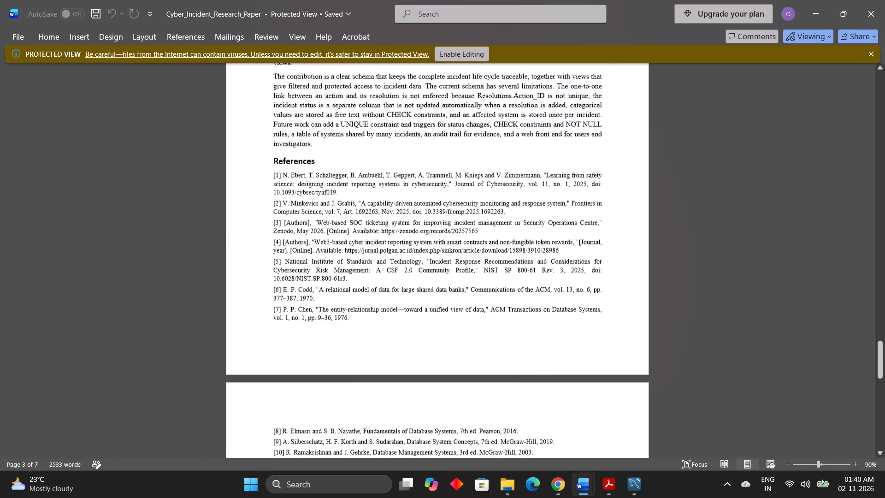
{"action": "scroll", "coordinate": [360, 280], "scroll_direction": "up", "scroll_amount": 20}
{"action": "scroll", "coordinate": [360, 280], "scroll_direction": "up", "scroll_amount": 9}
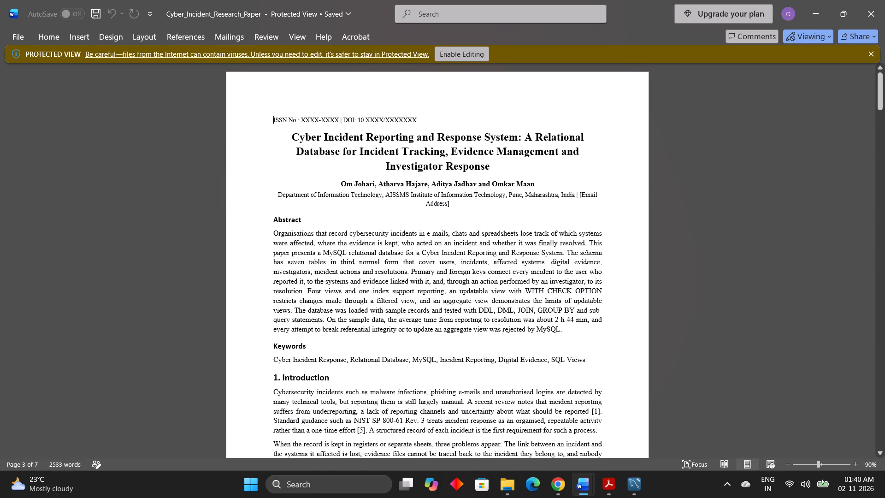
{"action": "scroll", "coordinate": [360, 280], "scroll_direction": "down", "scroll_amount": 7}
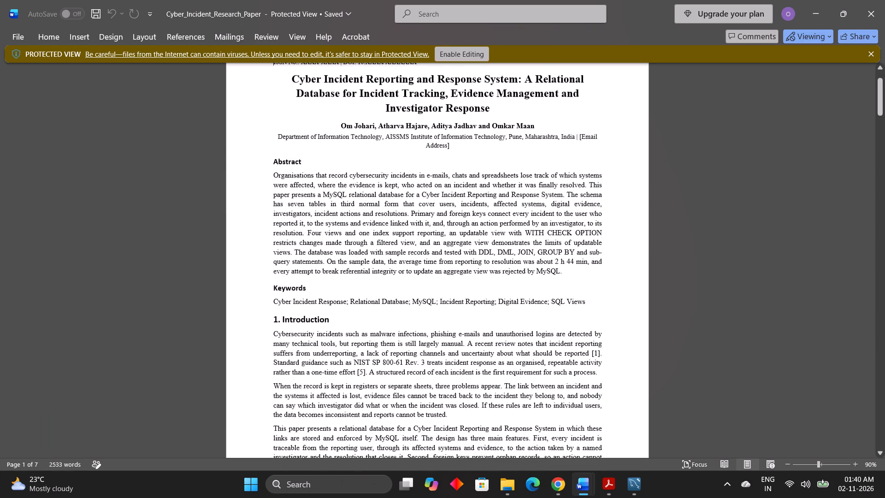
{"action": "scroll", "coordinate": [360, 280], "scroll_direction": "down", "scroll_amount": 14}
{"action": "scroll", "coordinate": [360, 280], "scroll_direction": "up", "scroll_amount": 3}
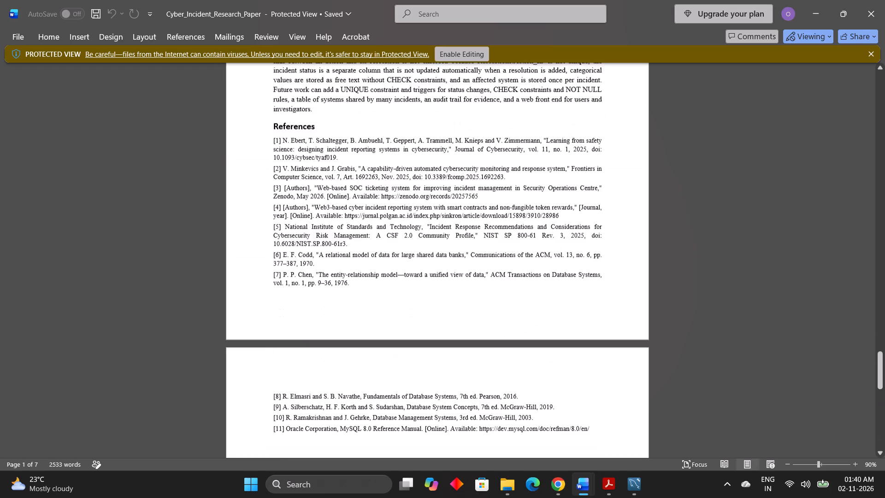
{"action": "scroll", "coordinate": [360, 280], "scroll_direction": "up", "scroll_amount": 9}
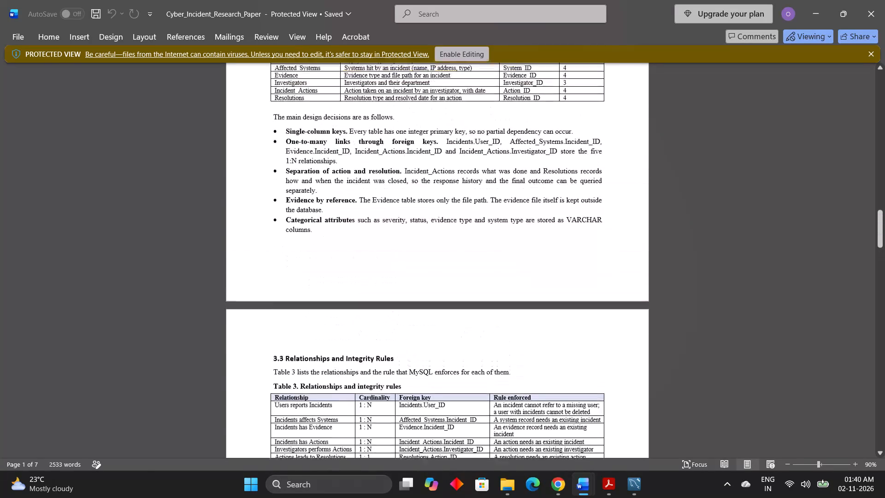
Examine the research paper's ER diagram up close and its literature survey table, and close the paper.
{"action": "scroll", "coordinate": [360, 280], "scroll_direction": "up", "scroll_amount": 4}
{"action": "scroll", "coordinate": [360, 280], "scroll_direction": "up", "scroll_amount": 4, "text": "ctrl"}
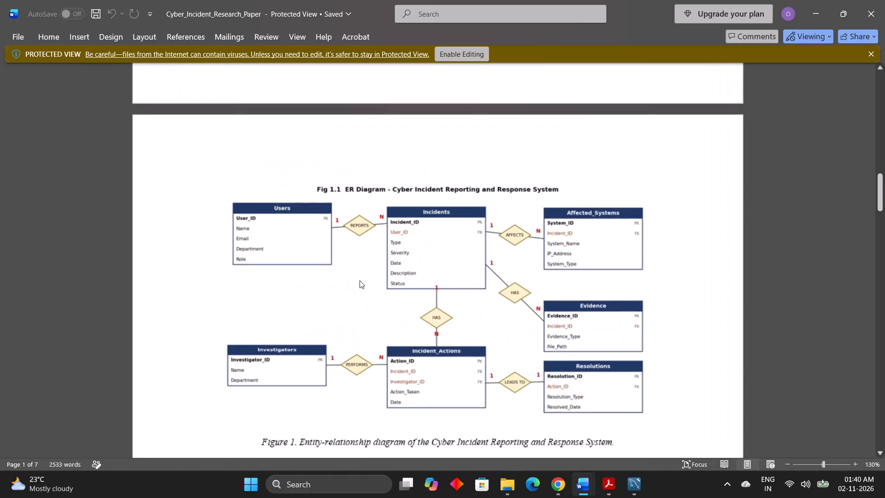
{"action": "scroll", "coordinate": [360, 280], "scroll_direction": "up", "scroll_amount": 2, "text": "ctrl"}
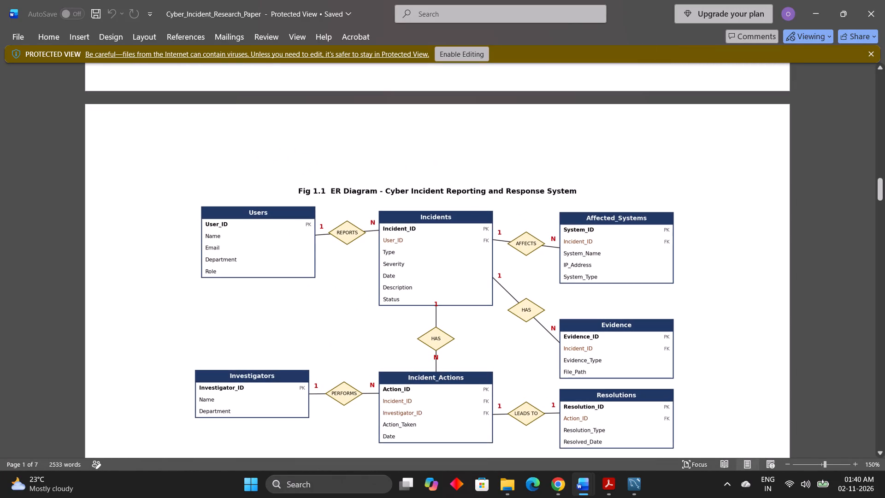
{"action": "scroll", "coordinate": [508, 241], "scroll_direction": "down", "scroll_amount": 5, "text": "ctrl"}
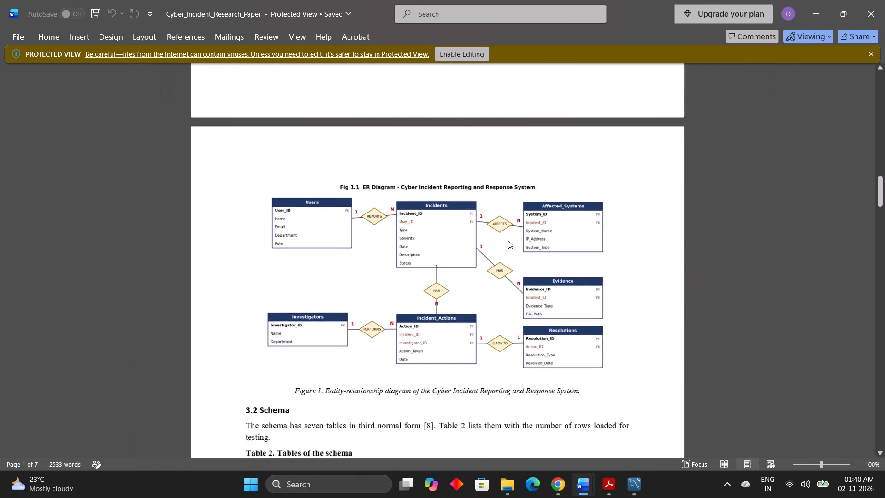
{"action": "scroll", "coordinate": [508, 241], "scroll_direction": "down", "scroll_amount": 2, "text": "ctrl"}
{"action": "scroll", "coordinate": [508, 241], "scroll_direction": "up", "scroll_amount": 7}
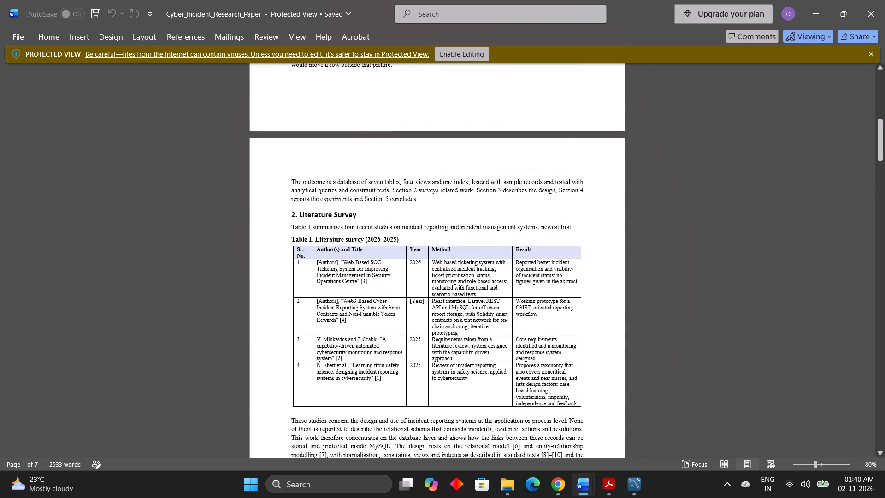
{"action": "left_click", "coordinate": [884, 10]}
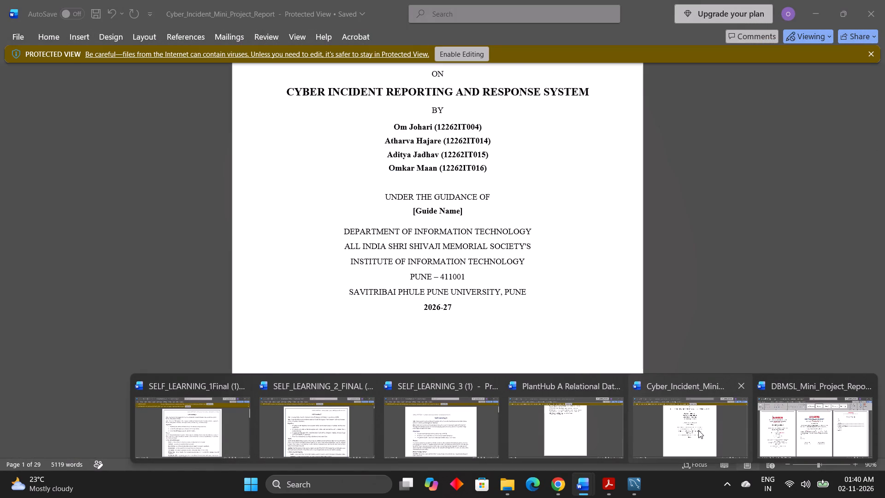
Switch to Cyber_Incident_Mini_Project_Report, check its cover page and enable editing without updating the document's fields.
{"action": "left_click", "coordinate": [697, 440]}
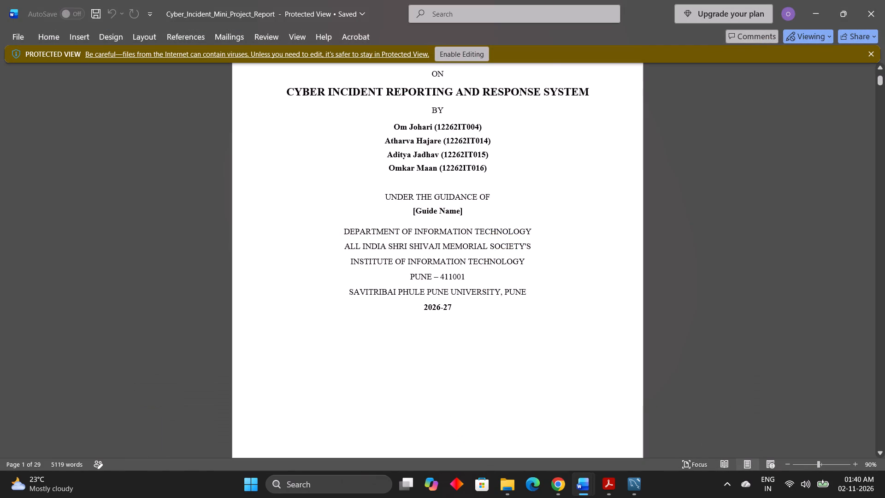
{"action": "scroll", "coordinate": [509, 380], "scroll_direction": "up", "scroll_amount": 6}
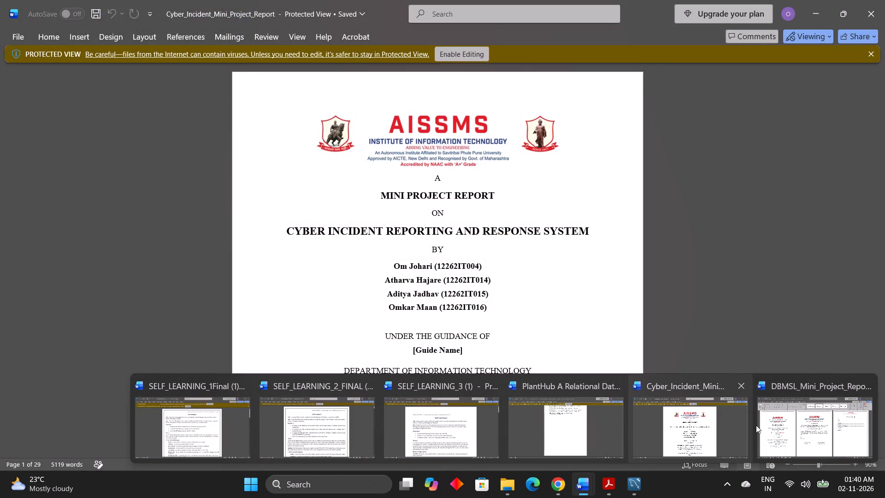
{"action": "left_click", "coordinate": [685, 426]}
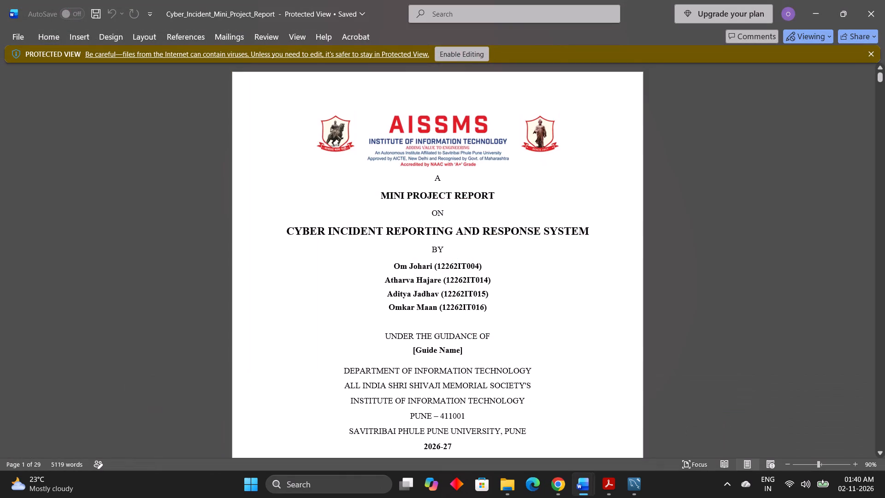
{"action": "left_click", "coordinate": [319, 135]}
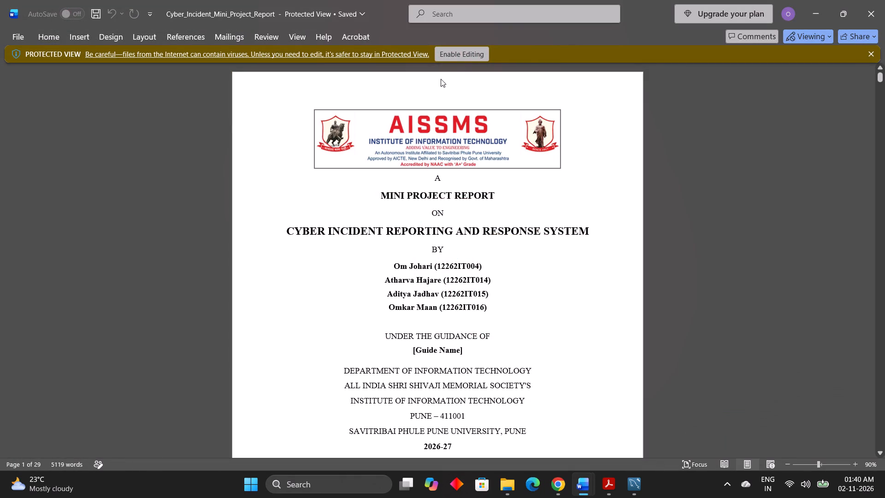
{"action": "left_click", "coordinate": [466, 55]}
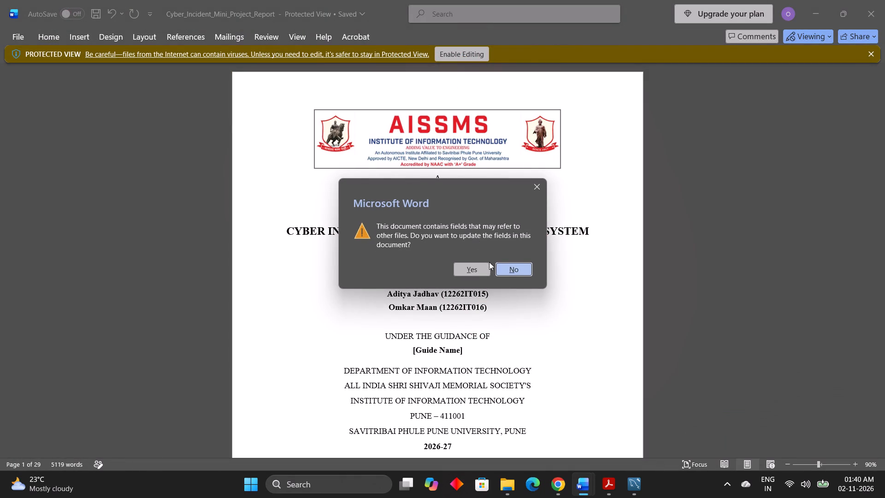
{"action": "left_click", "coordinate": [505, 267]}
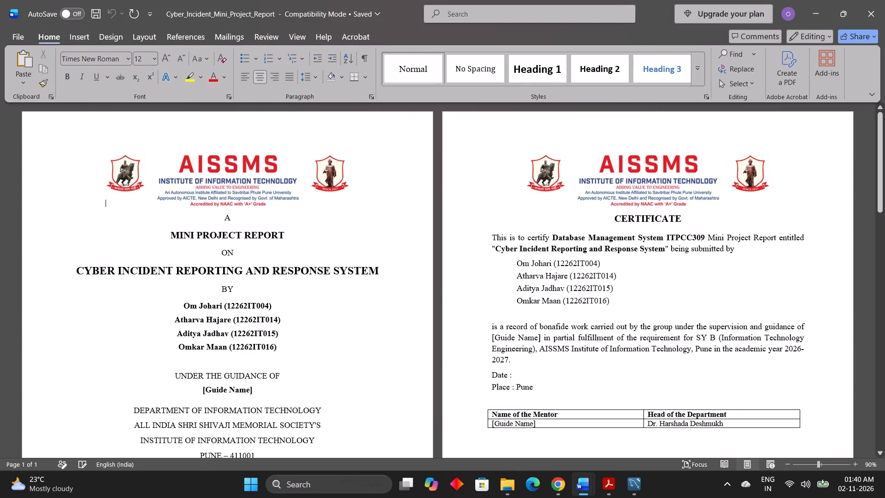
Copy the AISSMS logo banner from this cover and paste it over the text letterhead on the DBMSL_Mini_Project_Report_Cyber_Incident_System cover.
{"action": "left_click", "coordinate": [265, 174]}
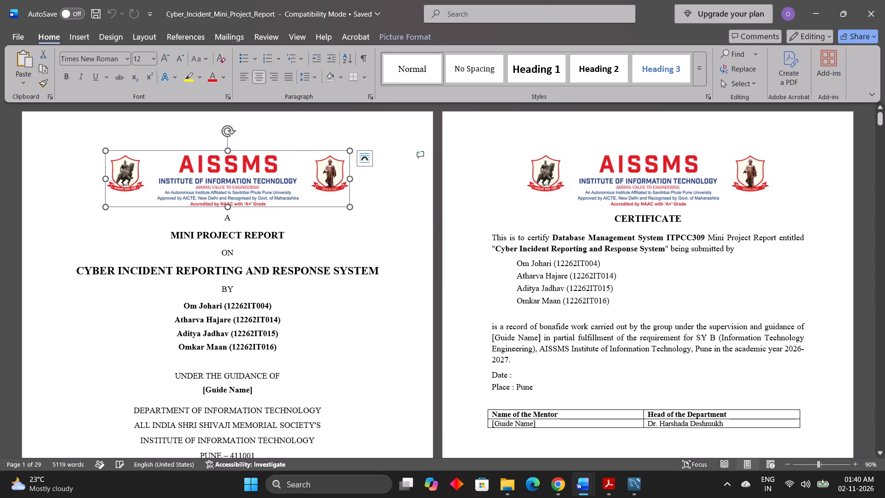
{"action": "key", "text": "ctrl+c"}
{"action": "left_click", "coordinate": [805, 417]}
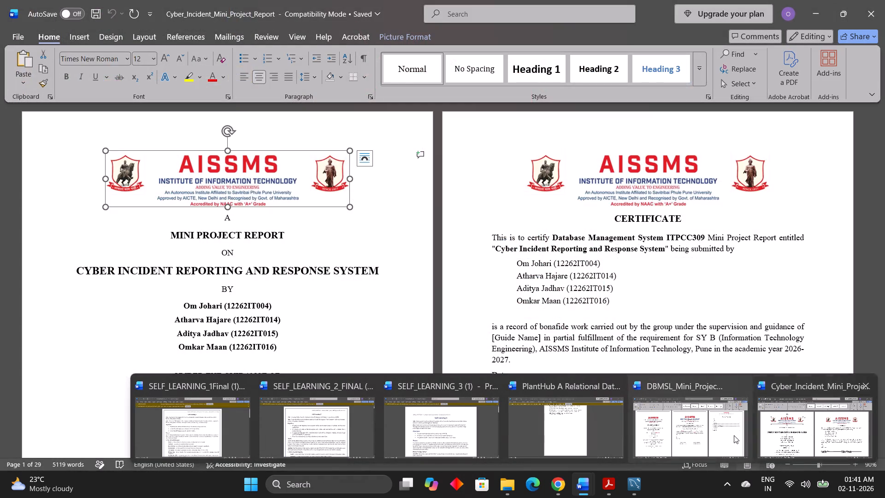
{"action": "left_click", "coordinate": [723, 438]}
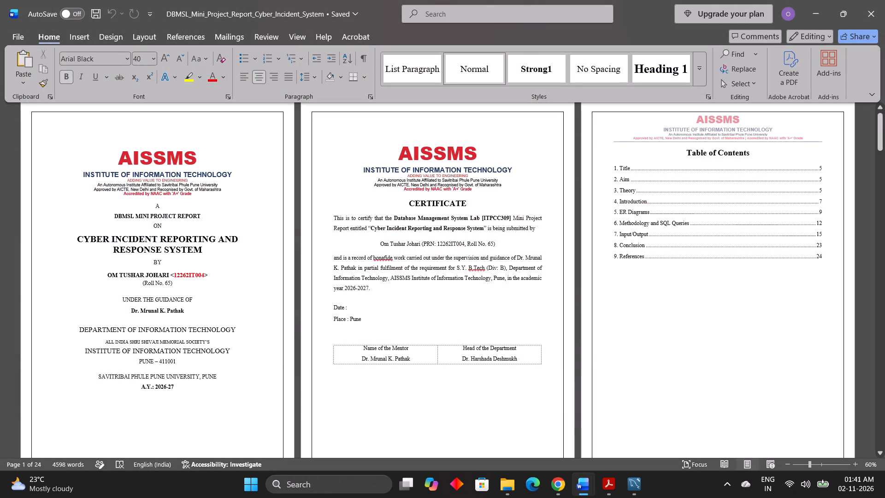
{"action": "left_click_drag", "start_coordinate": [194, 199], "coordinate": [127, 154]}
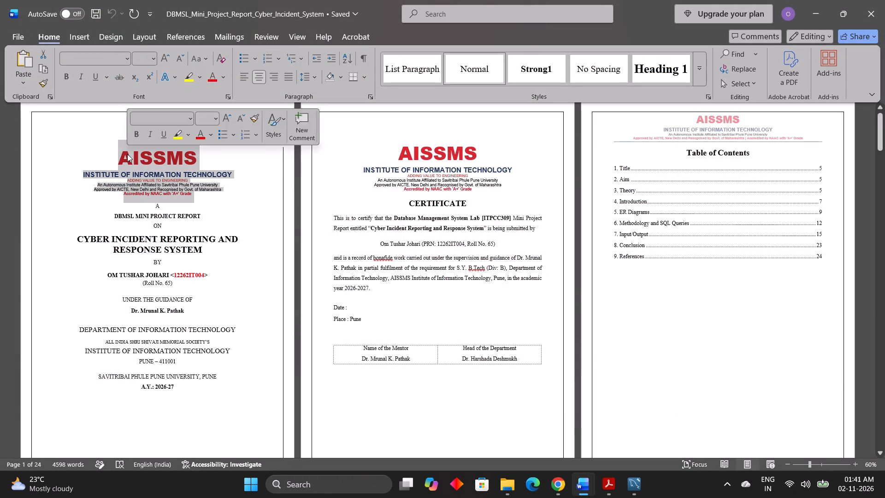
{"action": "key", "text": "ctrl+v"}
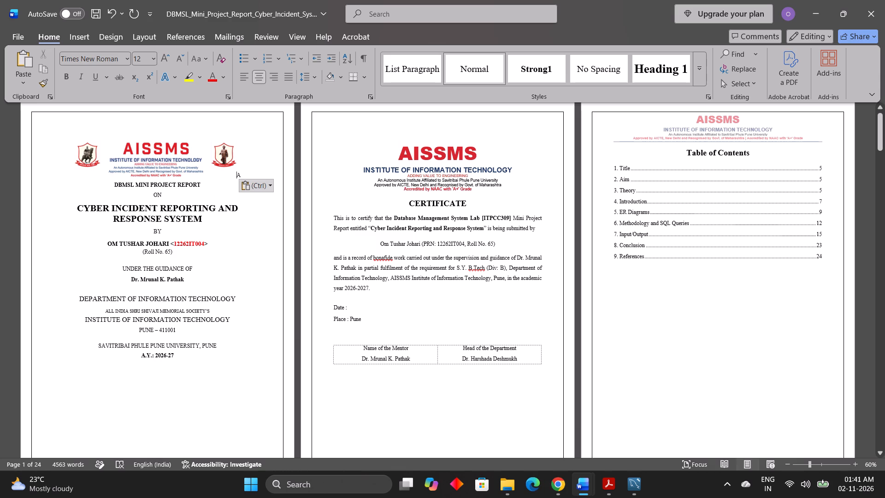
Delete the letter "A" beside the pasted logo banner on the cover page.
{"action": "left_click", "coordinate": [167, 233]}
{"action": "left_click", "coordinate": [113, 187]}
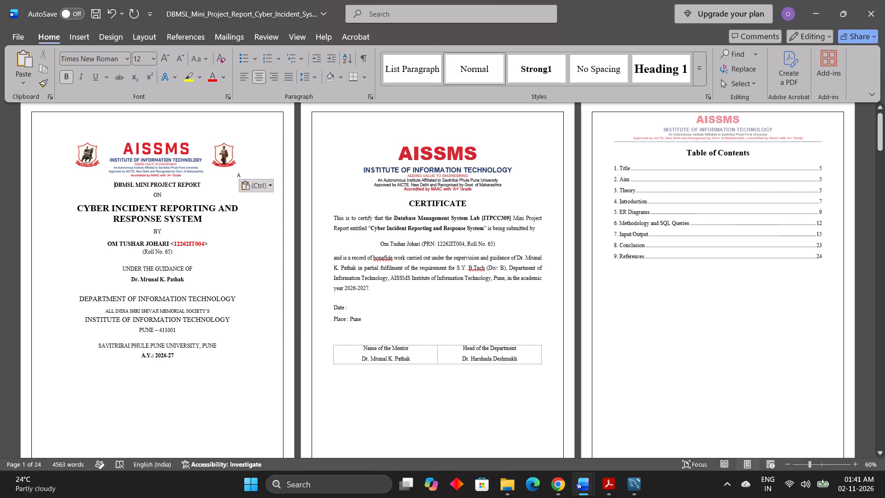
{"action": "left_click", "coordinate": [251, 172]}
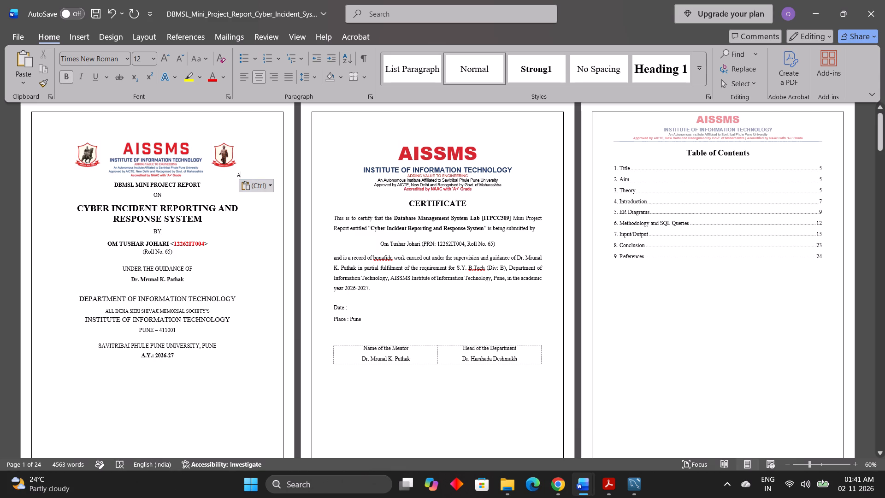
{"action": "key", "text": "BackSpace"}
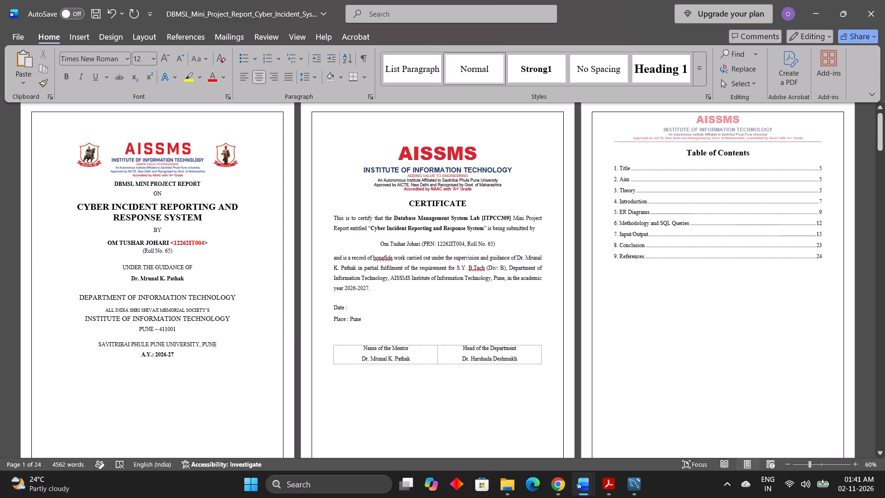
Add a blank line between the logo banner and the DBMSL MINI PROJECT REPORT line on the cover page.
{"action": "left_click", "coordinate": [115, 186]}
{"action": "key", "text": "Return"}
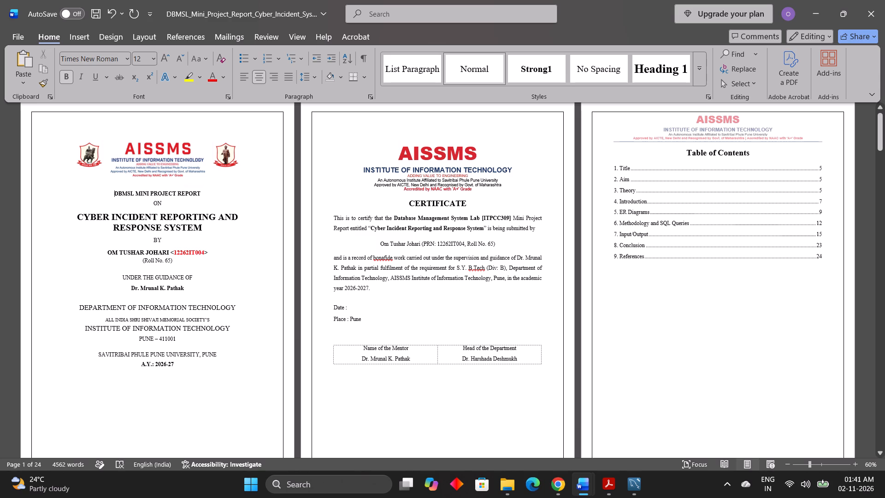
Replace the text letterhead at the top of the certificate page with the copied AISSMS logo banner.
{"action": "left_click_drag", "start_coordinate": [485, 190], "coordinate": [417, 155]}
{"action": "key", "text": "ctrl+v"}
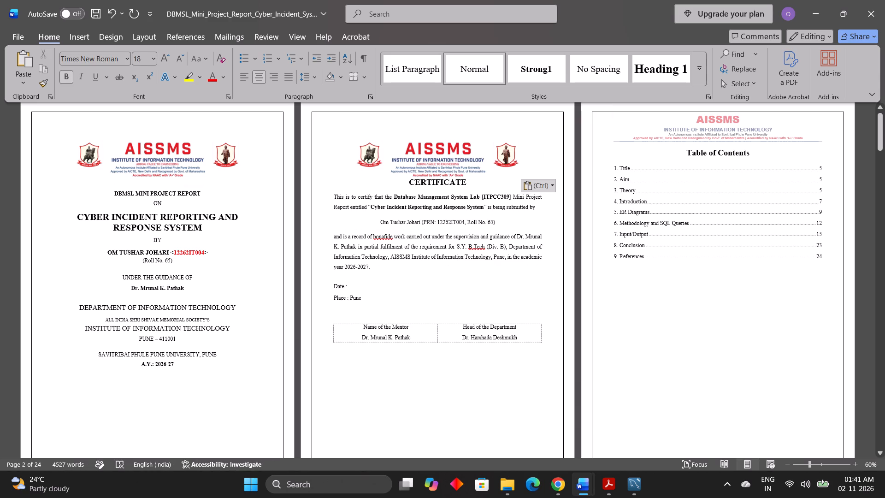
Space the CERTIFICATE heading down from the logo banner with one paragraph break and one line break.
{"action": "key", "text": "Return"}
{"action": "key", "text": "Return"}
{"action": "key", "text": "BackSpace"}
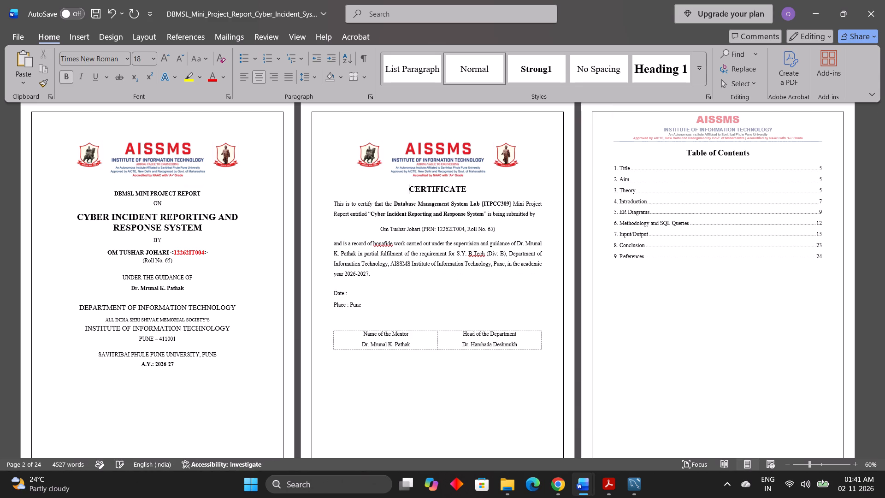
{"action": "key", "text": "Return"}
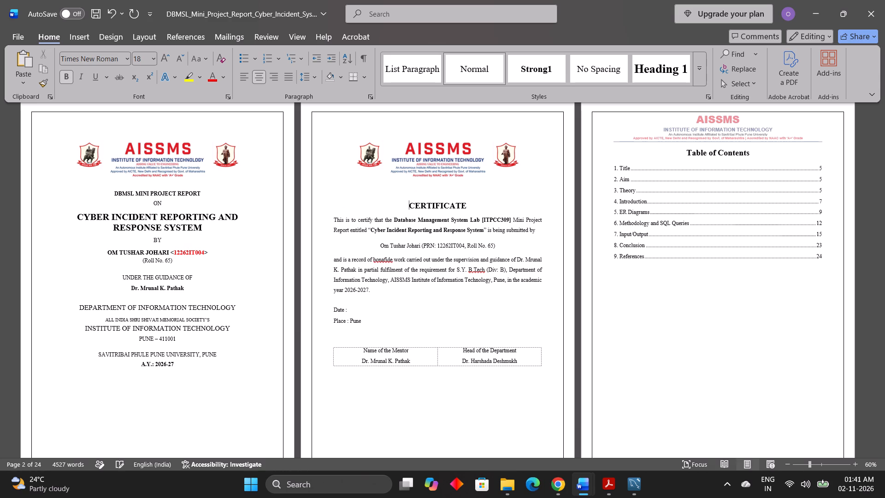
{"action": "key", "text": "BackSpace"}
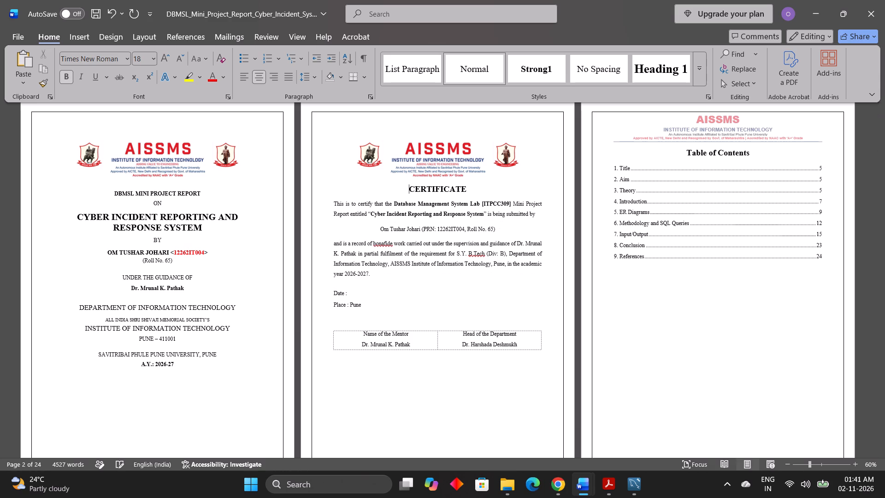
{"action": "key", "text": "shift+Return"}
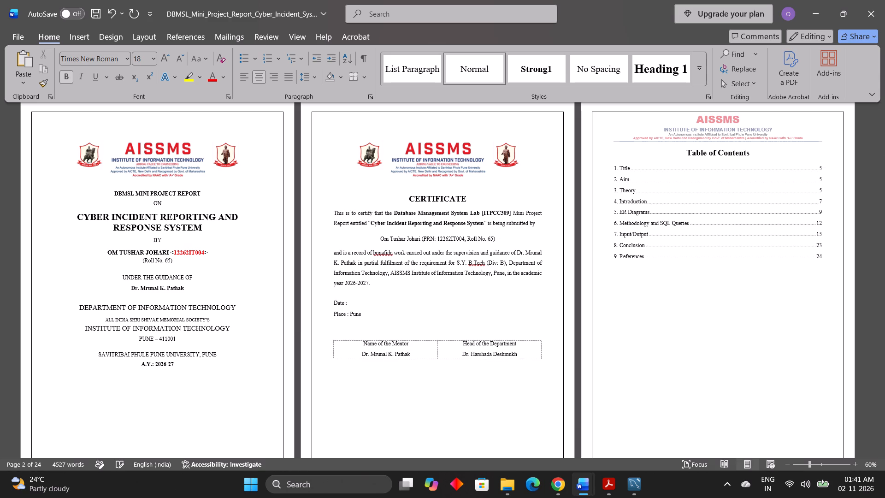
Check the logo banner and its spacing up close on the certificate page and the cover page.
{"action": "left_click", "coordinate": [734, 136]}
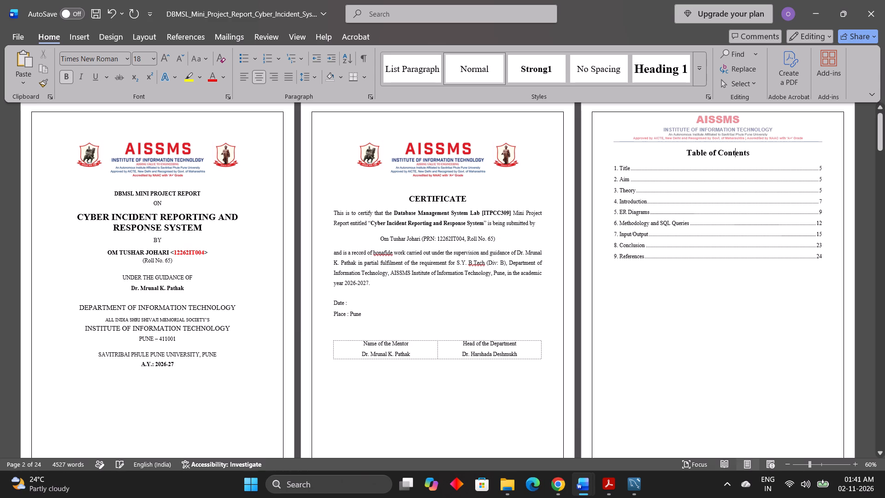
{"action": "left_click", "coordinate": [722, 230]}
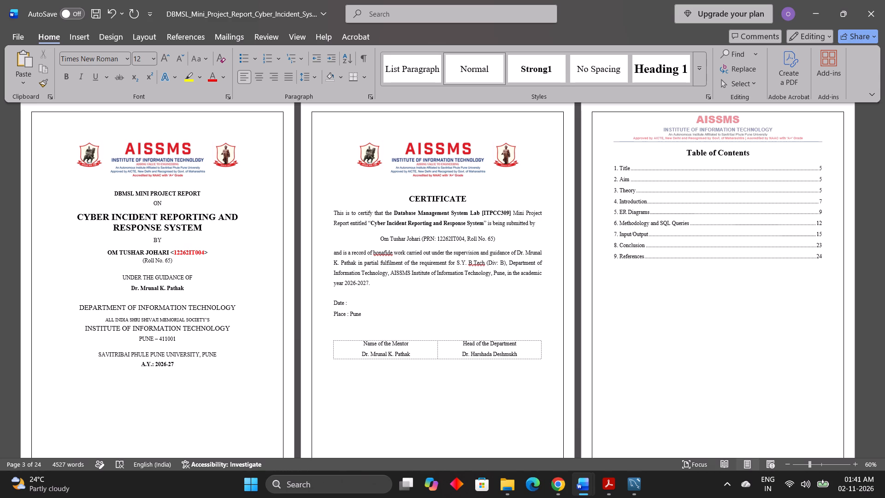
{"action": "scroll", "coordinate": [722, 230], "scroll_direction": "up", "scroll_amount": 2}
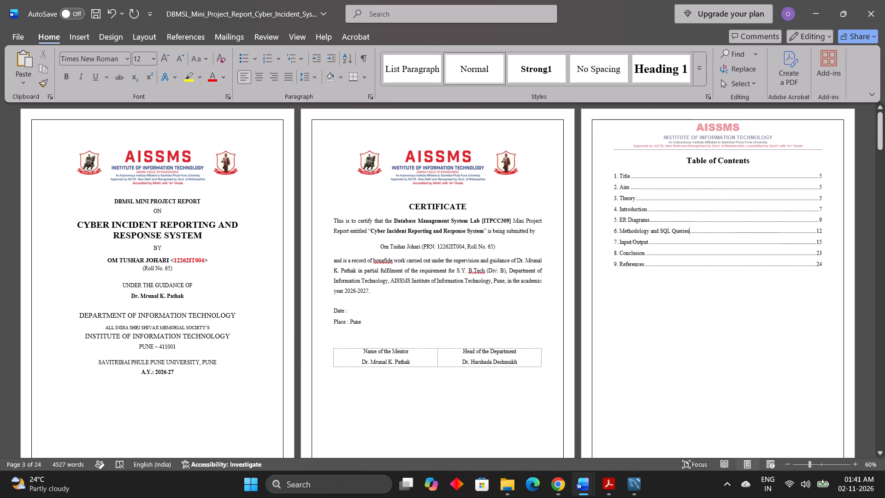
{"action": "scroll", "coordinate": [722, 230], "scroll_direction": "up", "scroll_amount": 2}
{"action": "scroll", "coordinate": [722, 230], "scroll_direction": "up", "scroll_amount": 4, "text": "ctrl"}
{"action": "scroll", "coordinate": [722, 230], "scroll_direction": "up", "scroll_amount": 8}
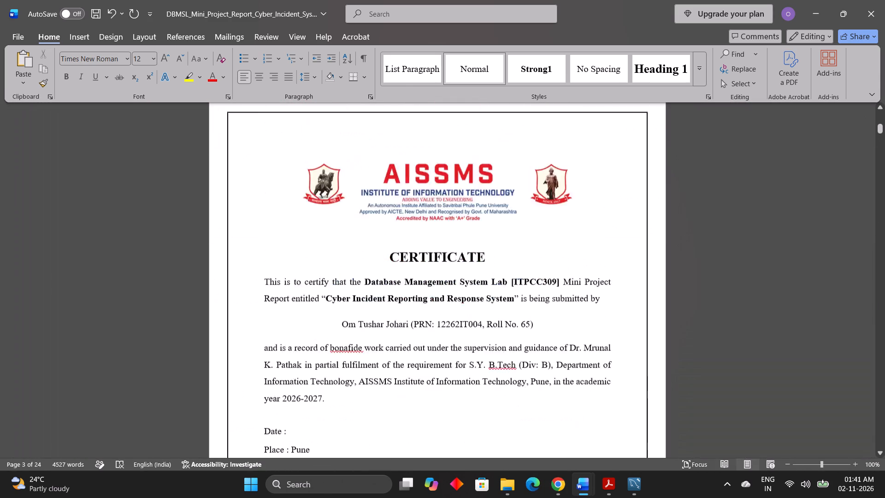
{"action": "scroll", "coordinate": [722, 230], "scroll_direction": "up", "scroll_amount": 20}
{"action": "scroll", "coordinate": [722, 230], "scroll_direction": "up", "scroll_amount": 2}
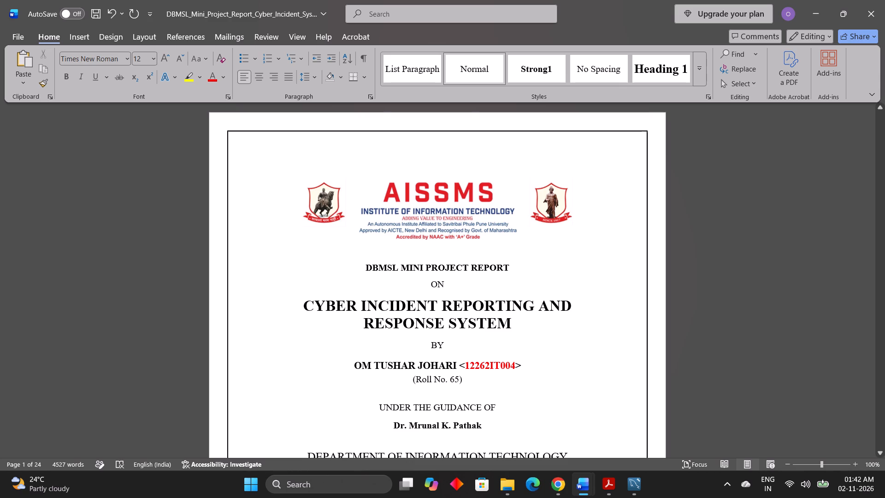
Switch to the Chrome browser, where the chat about the report is open.
{"action": "left_click", "coordinate": [558, 491]}
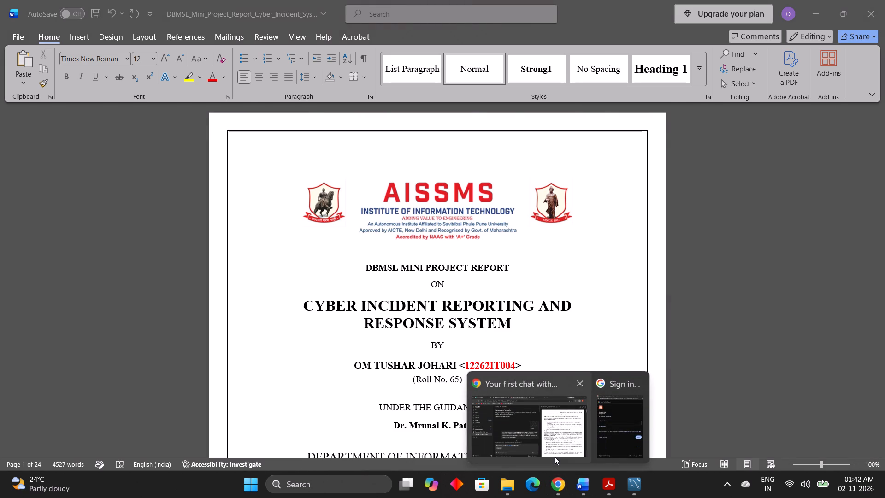
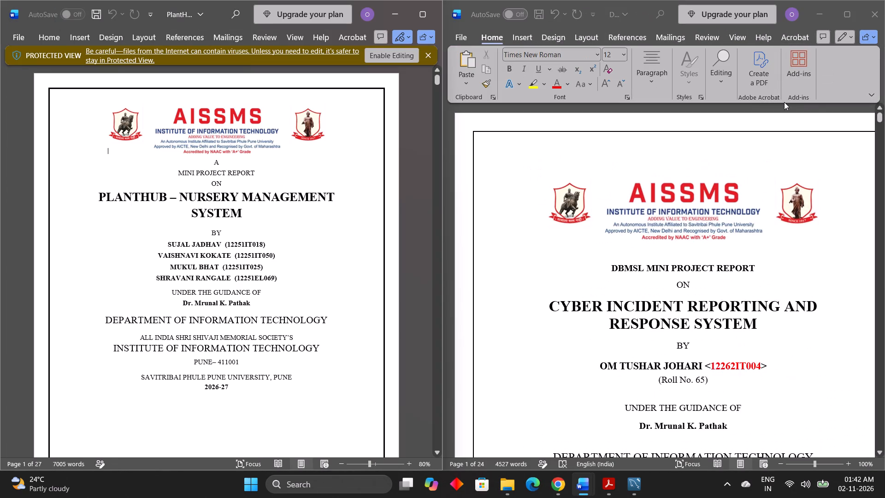
On the cover page, remove DBMSL from the report heading and put "A" on its own line above MINI PROJECT REPORT.
{"action": "scroll", "coordinate": [778, 176], "scroll_direction": "down", "scroll_amount": 5, "text": "ctrl"}
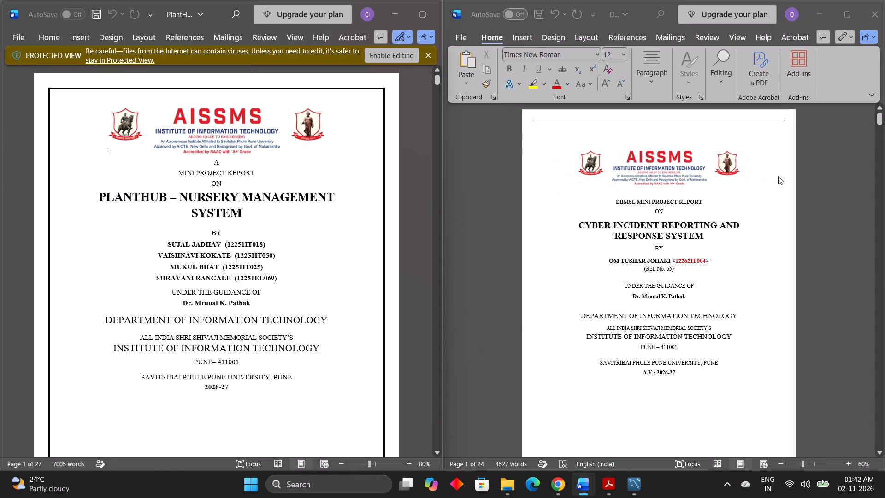
{"action": "scroll", "coordinate": [271, 264], "scroll_direction": "down", "scroll_amount": 2, "text": "ctrl"}
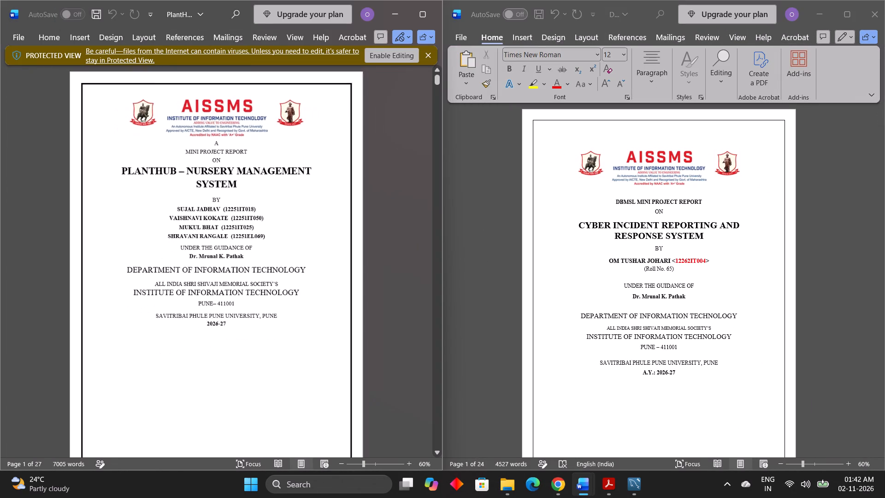
{"action": "scroll", "coordinate": [677, 309], "scroll_direction": "down", "scroll_amount": 1, "text": "ctrl"}
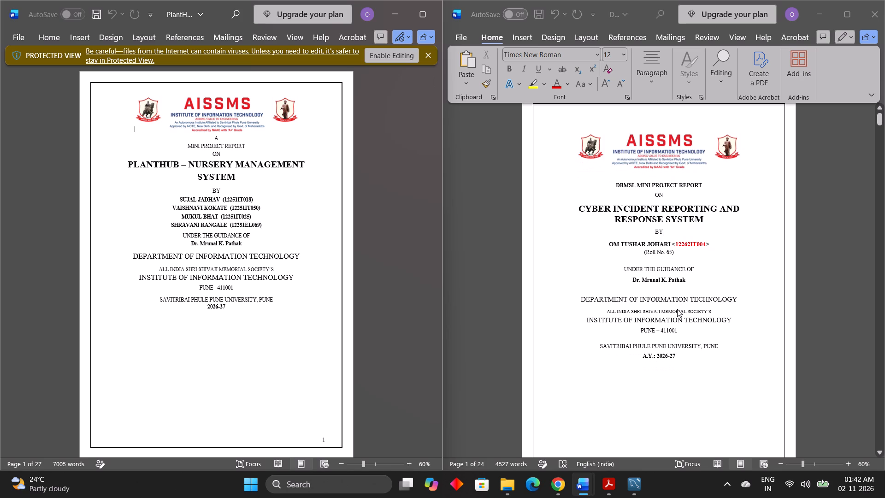
{"action": "left_click", "coordinate": [635, 183]}
{"action": "left_click", "coordinate": [635, 183]}
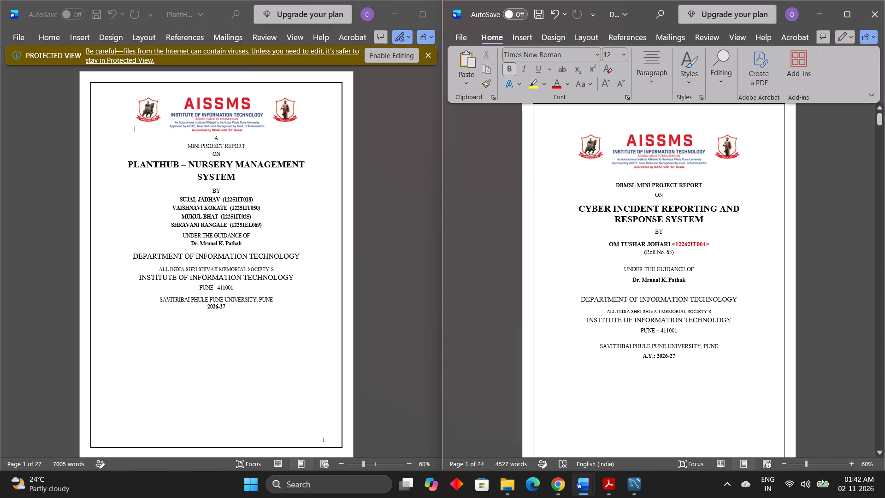
{"action": "key", "text": "BackSpace"}
{"action": "key", "text": "BackSpace"}
{"action": "key", "text": "BackSpace"}
{"action": "key", "text": "BackSpace"}
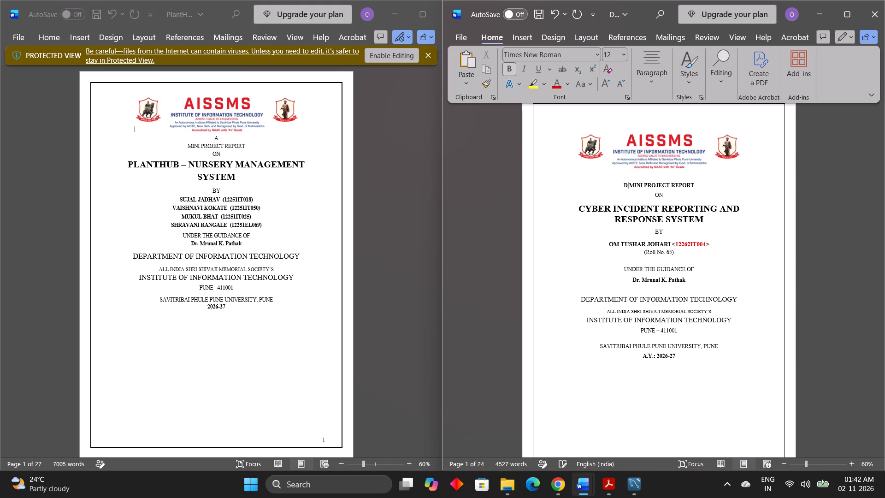
{"action": "key", "text": "BackSpace"}
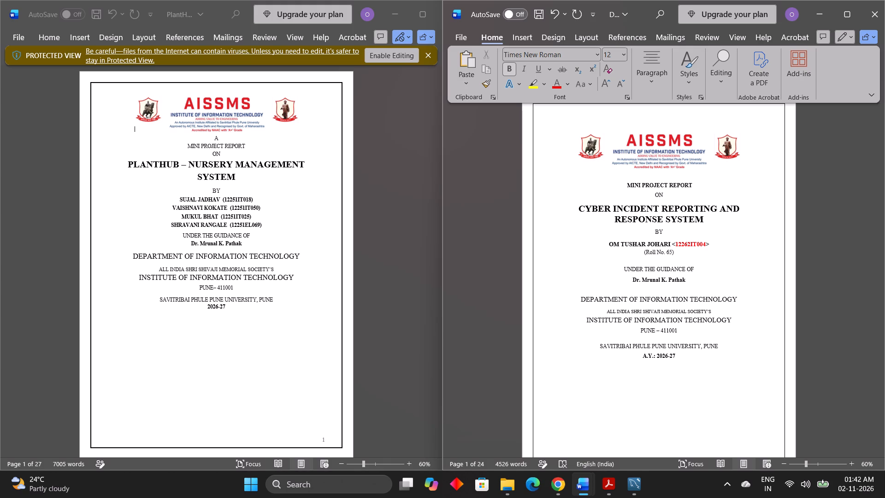
{"action": "key", "text": "Return"}
{"action": "key", "text": "Up"}
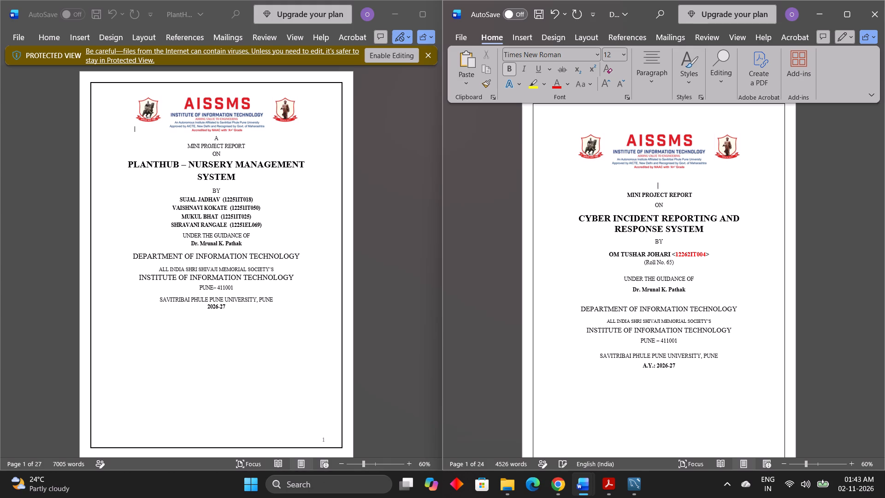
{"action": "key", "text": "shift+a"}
Delete the bracketed roll number beneath the student's name on the cover, keeping an empty line in its place.
{"action": "left_click", "coordinate": [675, 272]}
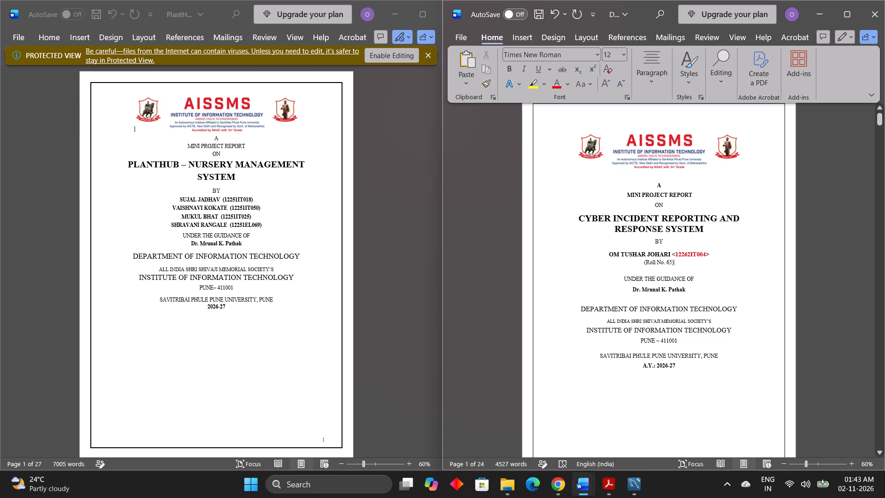
{"action": "scroll", "coordinate": [675, 272], "scroll_direction": "up", "scroll_amount": 1, "text": "ctrl"}
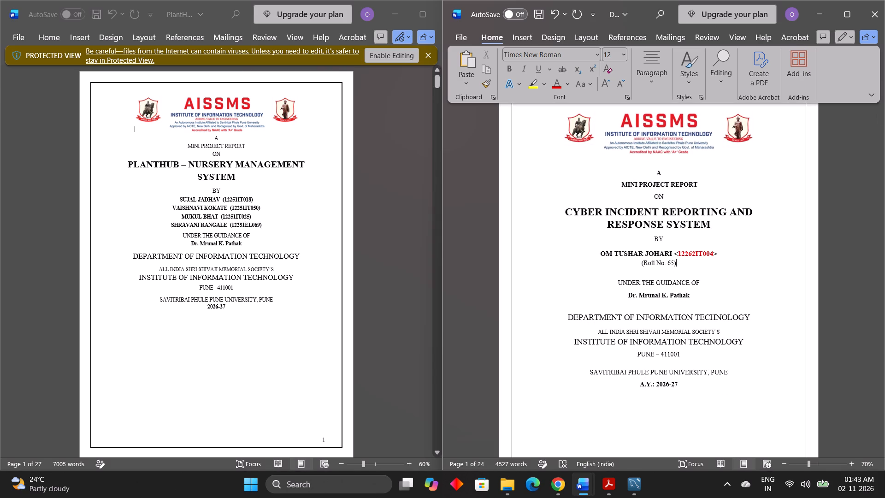
{"action": "scroll", "coordinate": [207, 285], "scroll_direction": "up", "scroll_amount": 2, "text": "ctrl"}
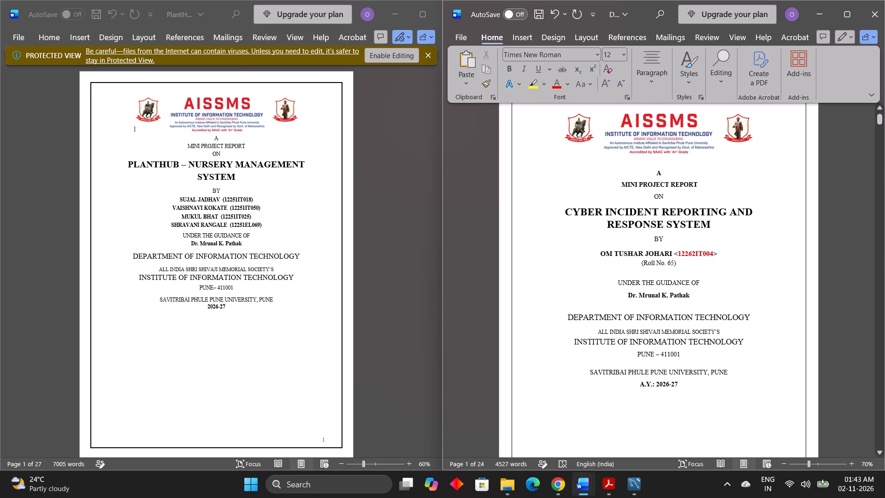
{"action": "left_click", "coordinate": [714, 225]}
{"action": "left_click", "coordinate": [678, 238]}
{"action": "left_click", "coordinate": [693, 260]}
{"action": "left_click_drag", "start_coordinate": [679, 264], "coordinate": [643, 266]}
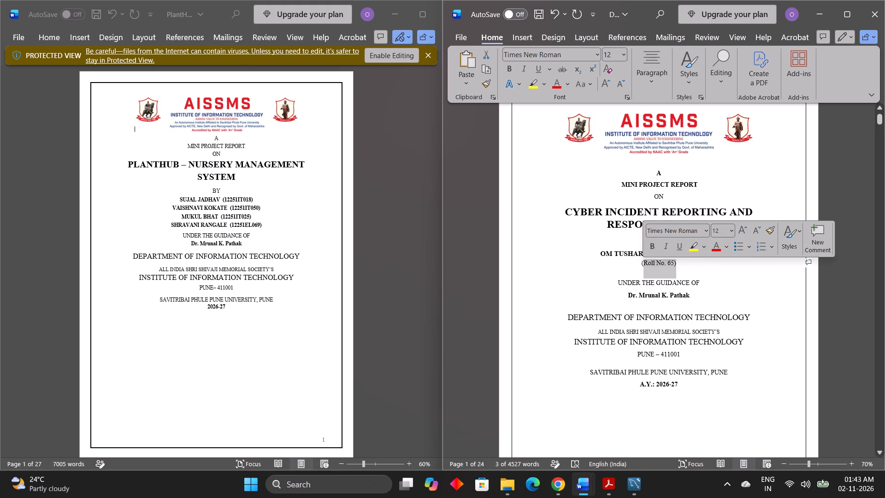
{"action": "key", "text": "BackSpace"}
{"action": "key", "text": "BackSpace"}
{"action": "key", "text": "BackSpace"}
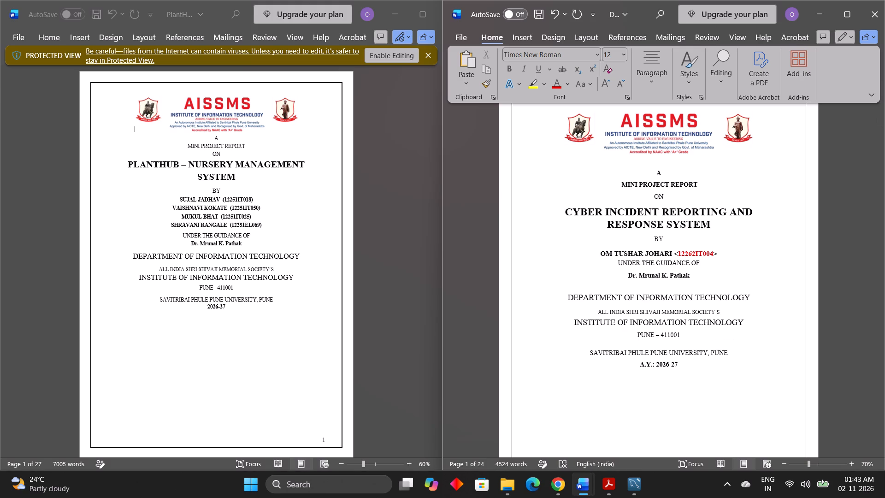
{"action": "key", "text": "Return"}
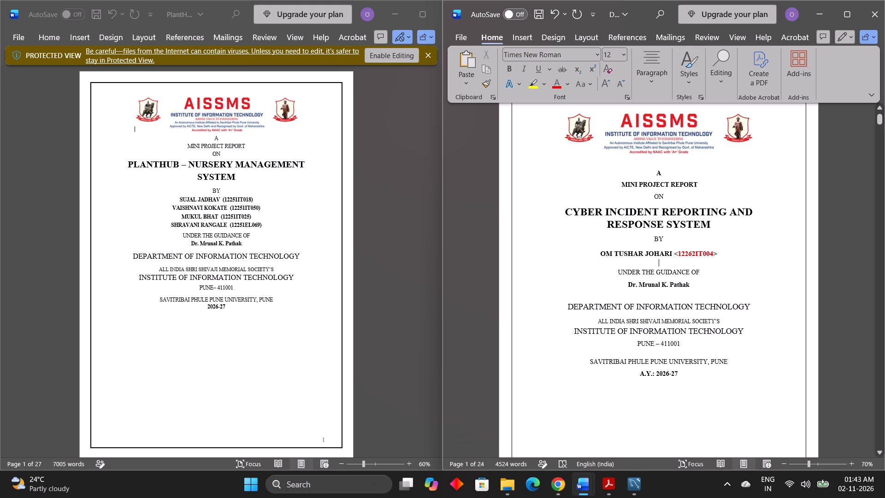
{"action": "key", "text": "ctrl+z"}
{"action": "key", "text": "ctrl+z"}
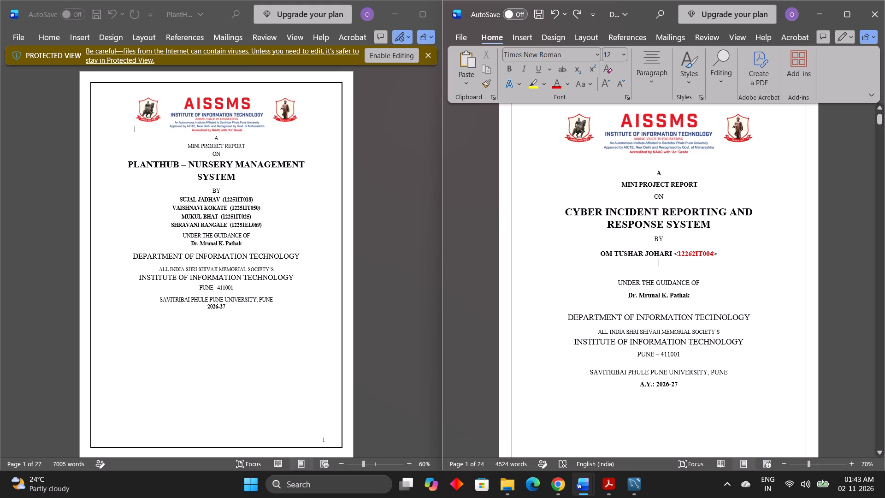
Copy the student name and ID line on the cover and paste it three times directly below the original.
{"action": "left_click_drag", "start_coordinate": [726, 252], "coordinate": [605, 256]}
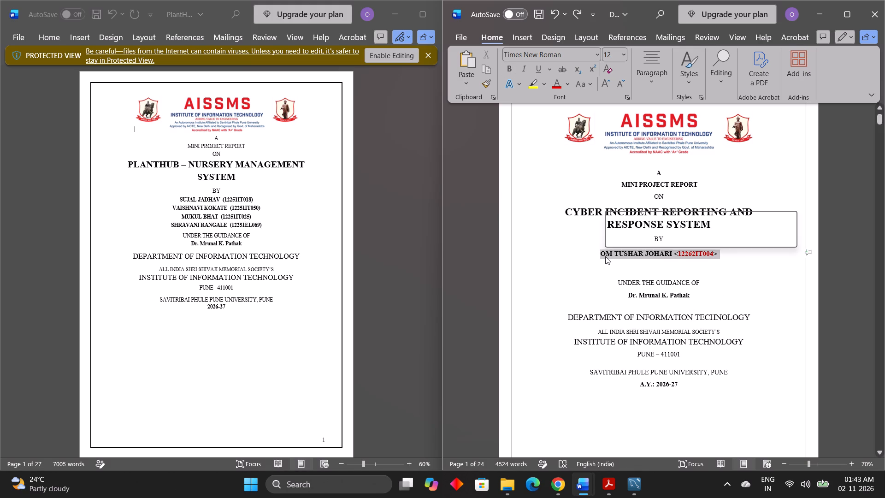
{"action": "key", "text": "ctrl+c"}
{"action": "left_click", "coordinate": [656, 264]}
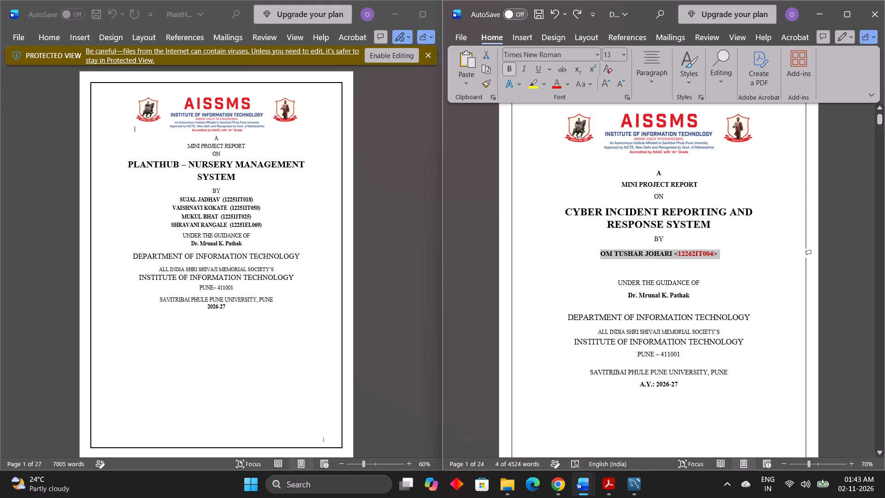
{"action": "key", "text": "ctrl+v"}
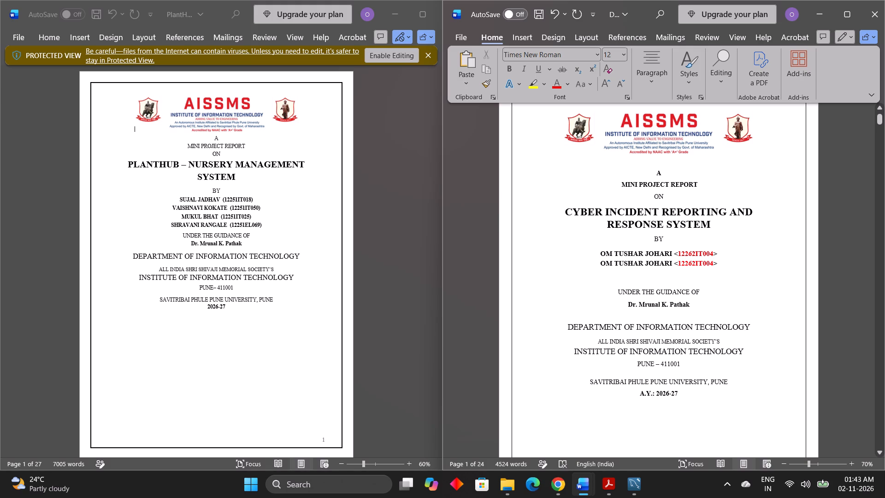
{"action": "key", "text": "ctrl+v"}
{"action": "key", "text": "ctrl+v"}
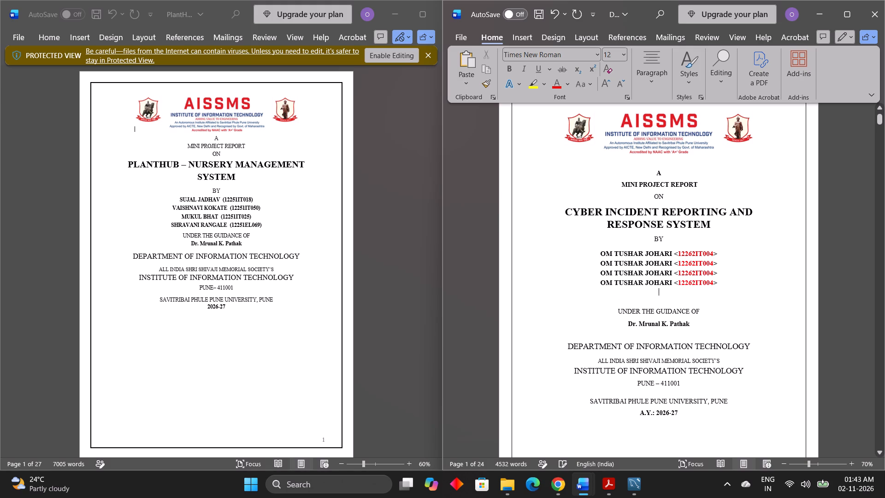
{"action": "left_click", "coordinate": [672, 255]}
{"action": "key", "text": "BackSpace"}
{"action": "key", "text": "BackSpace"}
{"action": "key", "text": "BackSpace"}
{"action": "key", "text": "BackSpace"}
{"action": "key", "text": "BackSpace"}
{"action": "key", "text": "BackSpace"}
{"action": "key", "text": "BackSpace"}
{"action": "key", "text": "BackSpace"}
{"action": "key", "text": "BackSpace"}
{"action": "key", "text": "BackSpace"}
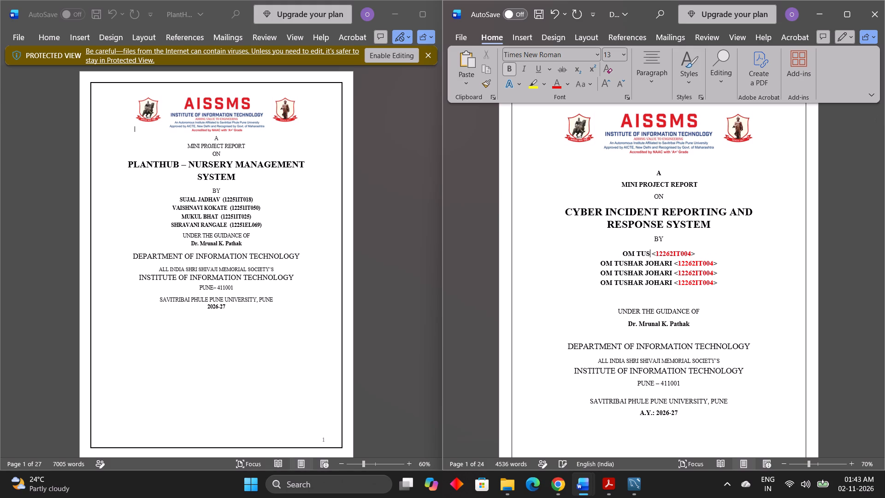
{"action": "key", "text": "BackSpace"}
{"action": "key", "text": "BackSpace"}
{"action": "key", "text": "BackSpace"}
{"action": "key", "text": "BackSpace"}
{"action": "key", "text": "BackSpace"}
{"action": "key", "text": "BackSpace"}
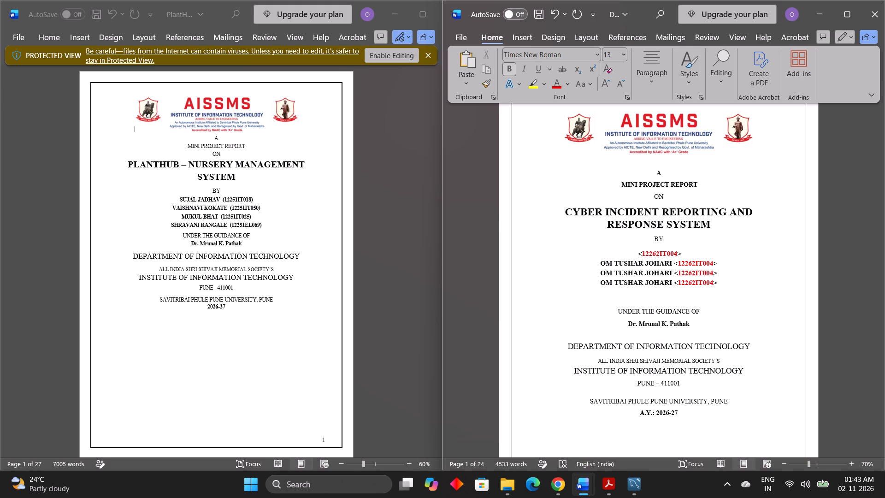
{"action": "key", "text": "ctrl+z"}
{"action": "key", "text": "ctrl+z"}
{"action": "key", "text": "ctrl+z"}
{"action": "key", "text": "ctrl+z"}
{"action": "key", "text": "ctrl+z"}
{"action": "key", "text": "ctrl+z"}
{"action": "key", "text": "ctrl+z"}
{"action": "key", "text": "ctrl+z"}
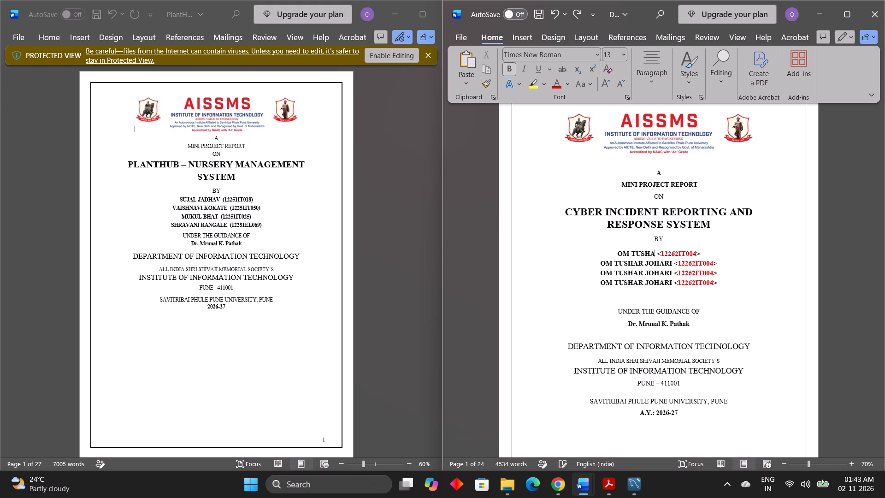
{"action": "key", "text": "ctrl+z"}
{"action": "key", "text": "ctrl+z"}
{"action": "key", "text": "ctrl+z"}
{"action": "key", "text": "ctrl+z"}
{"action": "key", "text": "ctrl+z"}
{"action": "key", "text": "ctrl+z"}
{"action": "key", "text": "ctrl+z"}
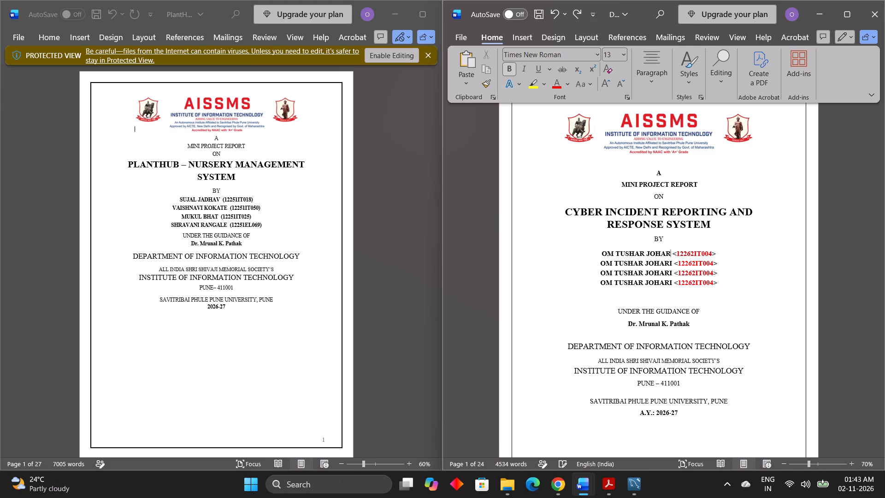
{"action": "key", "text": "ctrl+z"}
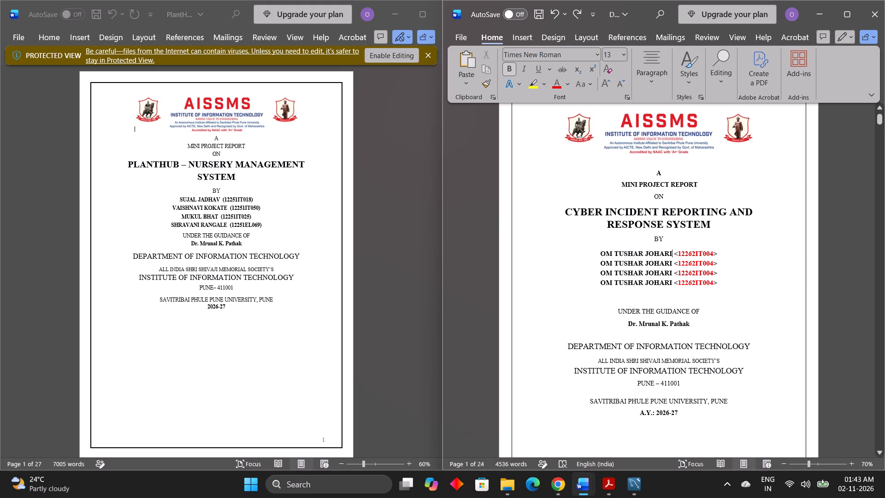
Replace the name on the second student line with the second group member's full name, leaving the ID in angle brackets.
{"action": "left_click", "coordinate": [671, 260]}
{"action": "key", "text": "BackSpace"}
{"action": "key", "text": "BackSpace"}
{"action": "key", "text": "BackSpace"}
{"action": "key", "text": "BackSpace"}
{"action": "key", "text": "BackSpace"}
{"action": "key", "text": "BackSpace"}
{"action": "key", "text": "BackSpace"}
{"action": "key", "text": "BackSpace"}
{"action": "key", "text": "BackSpace"}
{"action": "key", "text": "BackSpace"}
{"action": "key", "text": "BackSpace"}
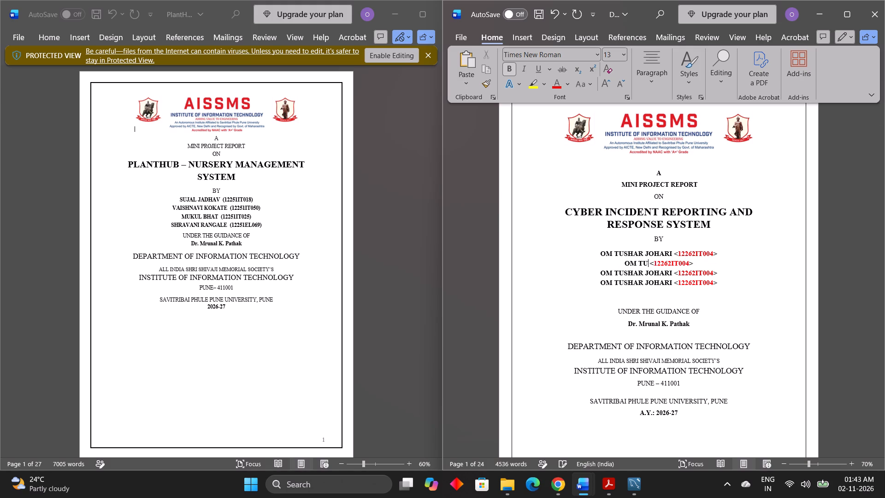
{"action": "key", "text": "BackSpace"}
{"action": "key", "text": "BackSpace"}
{"action": "key", "text": "BackSpace"}
{"action": "key", "text": "BackSpace"}
{"action": "key", "text": "BackSpace"}
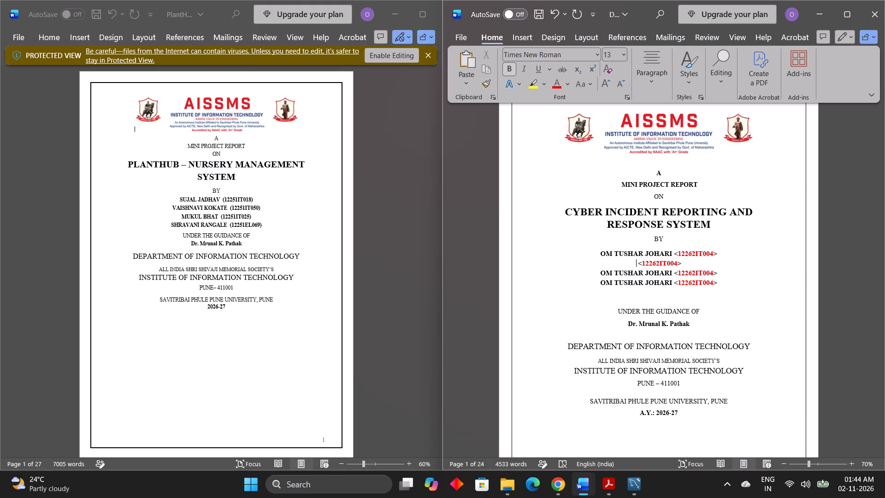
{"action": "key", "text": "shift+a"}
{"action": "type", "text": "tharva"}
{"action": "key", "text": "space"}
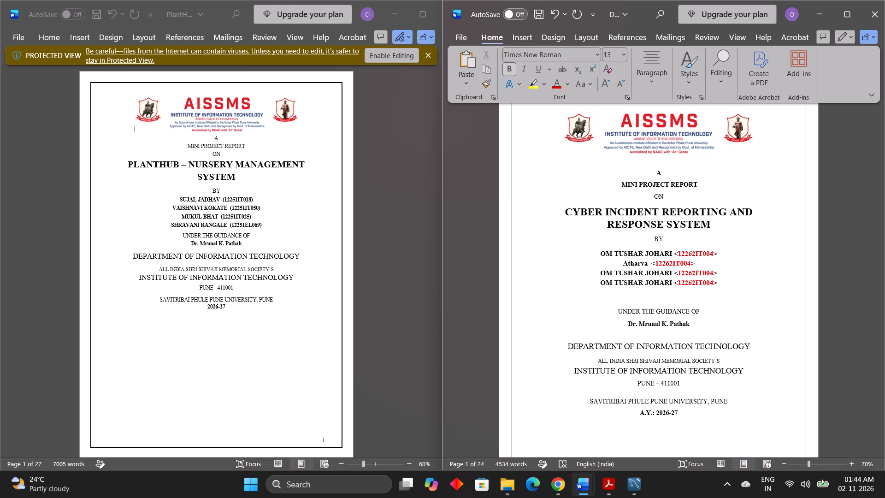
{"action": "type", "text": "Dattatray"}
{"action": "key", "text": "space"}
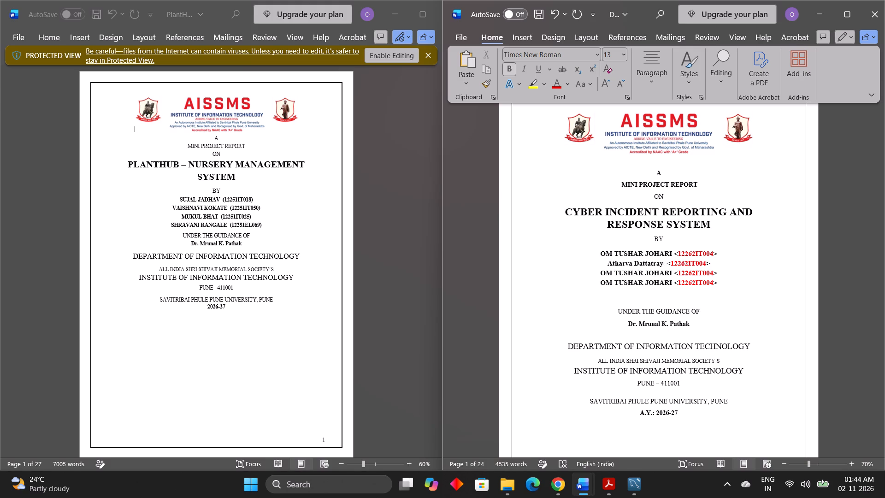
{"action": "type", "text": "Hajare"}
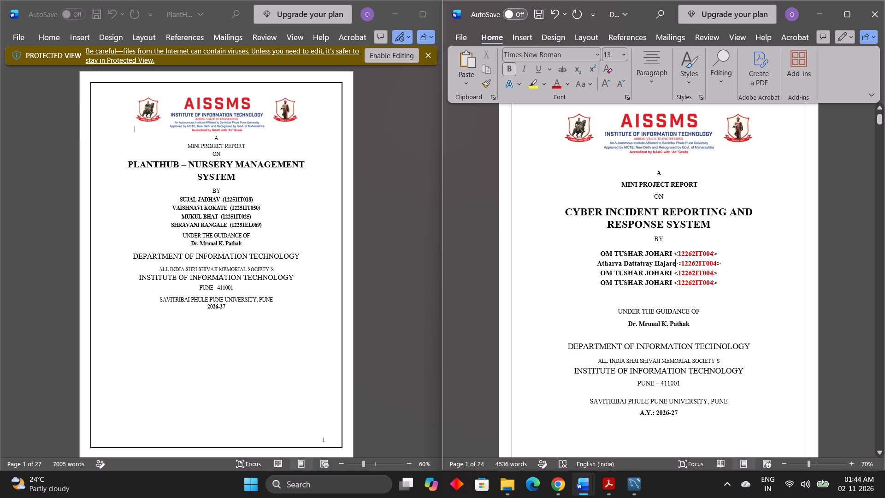
Replace the name on the third student line of the cover with the third group member's full name, leaving the ID in angle brackets.
{"action": "left_click", "coordinate": [671, 272]}
{"action": "key", "text": "BackSpace"}
{"action": "key", "text": "BackSpace"}
{"action": "key", "text": "BackSpace"}
{"action": "key", "text": "BackSpace"}
{"action": "key", "text": "BackSpace"}
{"action": "key", "text": "BackSpace"}
{"action": "key", "text": "BackSpace"}
{"action": "key", "text": "BackSpace"}
{"action": "key", "text": "BackSpace"}
{"action": "key", "text": "BackSpace"}
{"action": "key", "text": "BackSpace"}
{"action": "key", "text": "BackSpace"}
{"action": "key", "text": "BackSpace"}
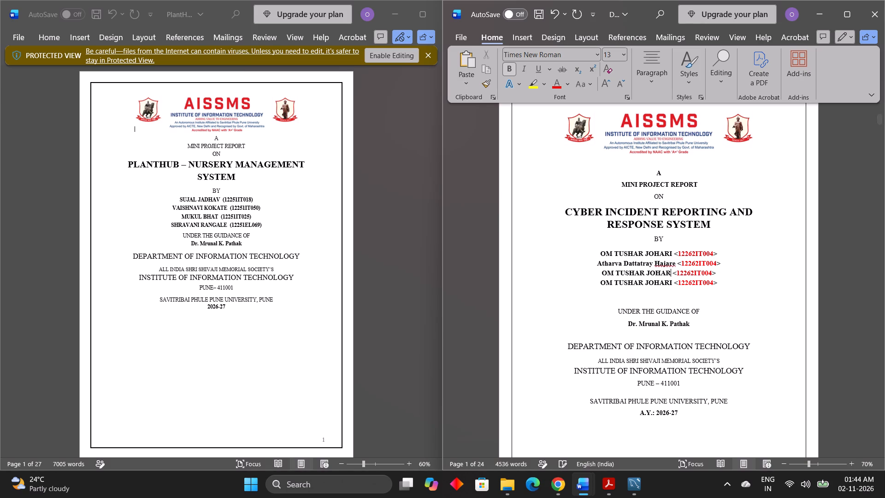
{"action": "key", "text": "BackSpace"}
{"action": "key", "text": "BackSpace"}
{"action": "key", "text": "BackSpace"}
{"action": "key", "text": "BackSpace"}
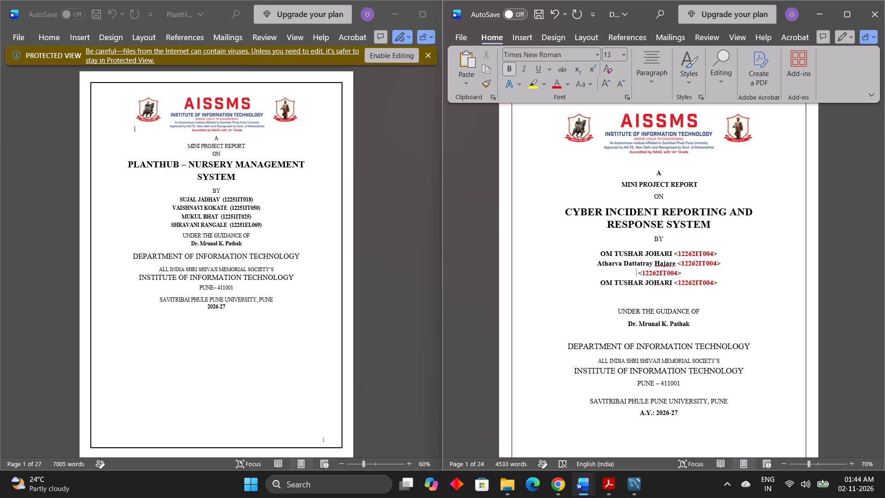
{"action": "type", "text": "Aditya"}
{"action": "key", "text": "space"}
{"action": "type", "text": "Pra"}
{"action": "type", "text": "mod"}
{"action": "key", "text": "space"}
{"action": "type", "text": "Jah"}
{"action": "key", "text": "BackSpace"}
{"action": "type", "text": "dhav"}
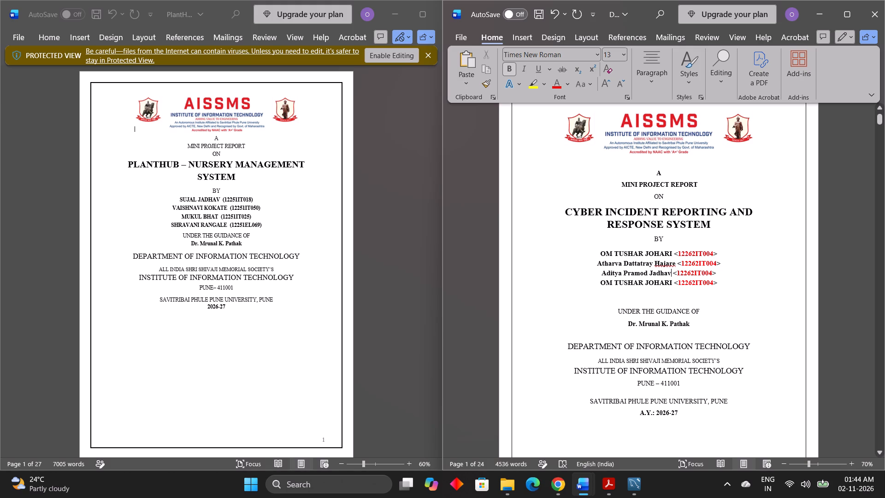
Replace the name on the fourth student line with the fourth group member's full name, leaving the ID in angle brackets.
{"action": "left_click", "coordinate": [672, 281]}
{"action": "key", "text": "BackSpace"}
{"action": "key", "text": "BackSpace"}
{"action": "key", "text": "BackSpace"}
{"action": "key", "text": "BackSpace"}
{"action": "key", "text": "BackSpace"}
{"action": "key", "text": "BackSpace"}
{"action": "key", "text": "BackSpace"}
{"action": "key", "text": "BackSpace"}
{"action": "key", "text": "BackSpace"}
{"action": "key", "text": "BackSpace"}
{"action": "key", "text": "BackSpace"}
{"action": "key", "text": "BackSpace"}
{"action": "key", "text": "BackSpace"}
{"action": "key", "text": "BackSpace"}
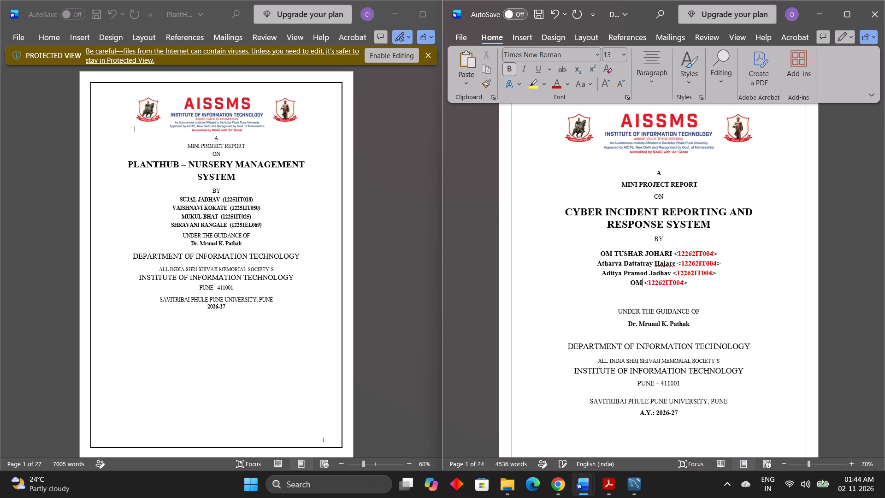
{"action": "key", "text": "BackSpace"}
{"action": "key", "text": "BackSpace"}
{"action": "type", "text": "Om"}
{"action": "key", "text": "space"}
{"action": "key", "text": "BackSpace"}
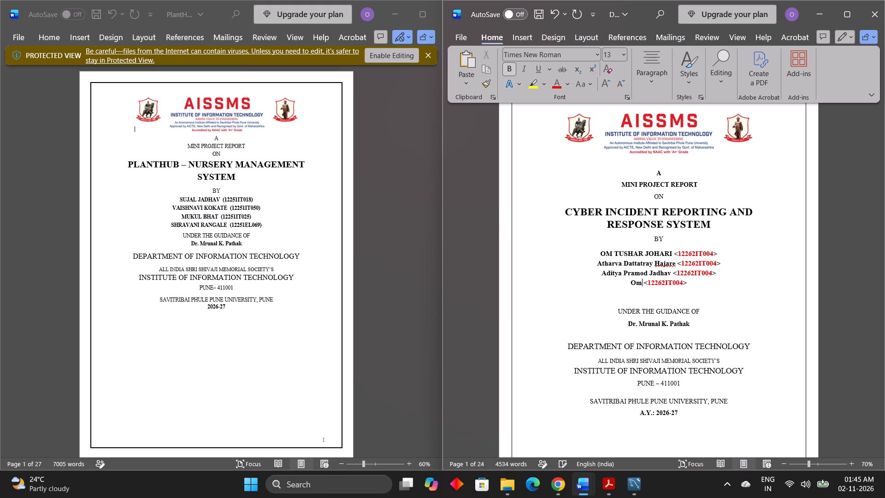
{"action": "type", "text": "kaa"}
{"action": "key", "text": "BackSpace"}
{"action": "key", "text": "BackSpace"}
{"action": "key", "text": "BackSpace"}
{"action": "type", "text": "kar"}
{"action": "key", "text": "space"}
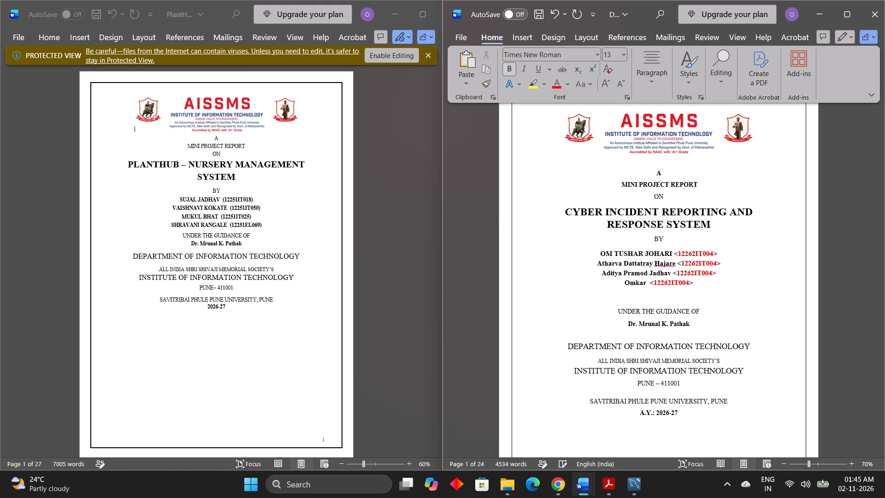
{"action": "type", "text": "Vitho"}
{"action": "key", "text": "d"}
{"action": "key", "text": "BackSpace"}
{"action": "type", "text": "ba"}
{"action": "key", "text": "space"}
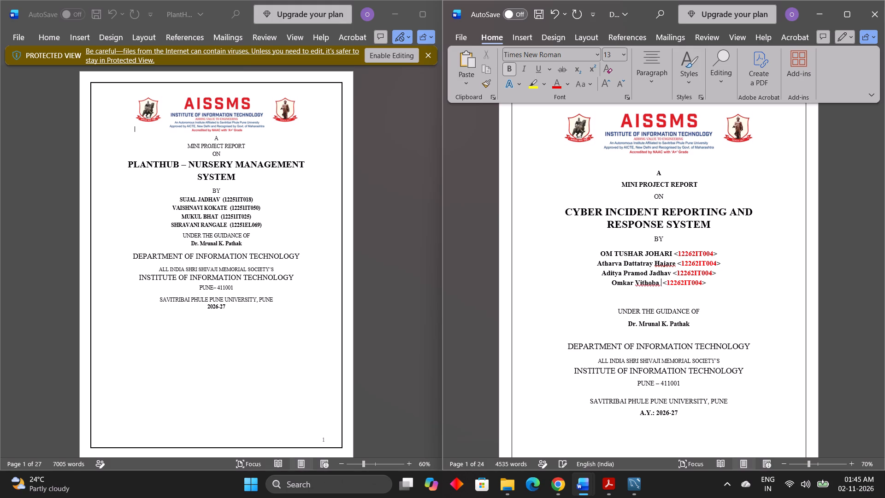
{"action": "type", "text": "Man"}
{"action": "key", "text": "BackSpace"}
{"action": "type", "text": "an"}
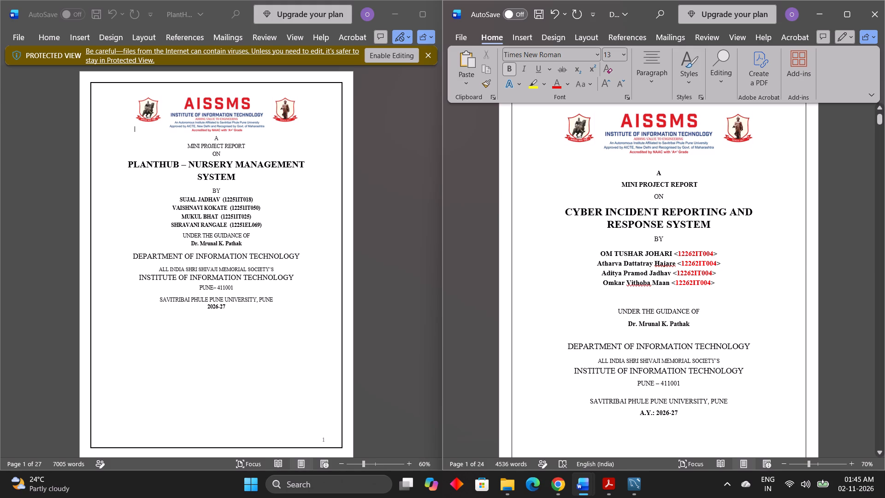
Change the second, third and fourth student lines on the cover to UPPERCASE.
{"action": "left_click_drag", "start_coordinate": [597, 261], "coordinate": [681, 284]}
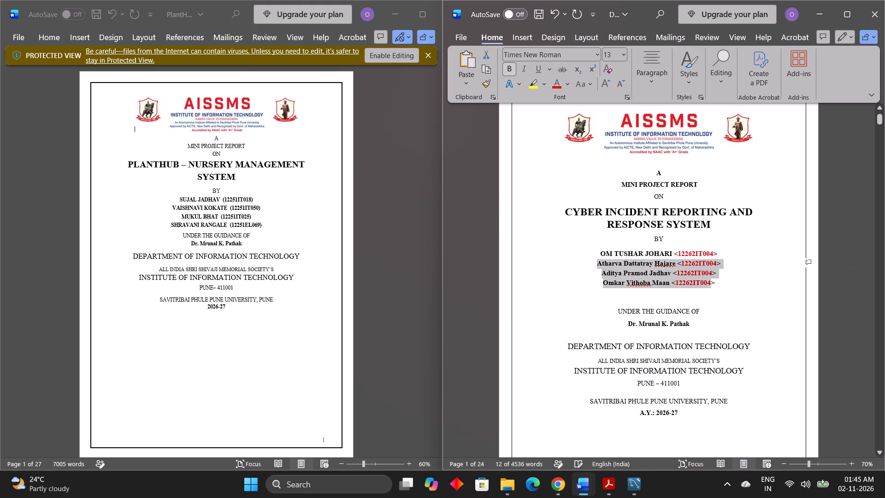
{"action": "left_click", "coordinate": [592, 84]}
{"action": "left_click", "coordinate": [607, 128]}
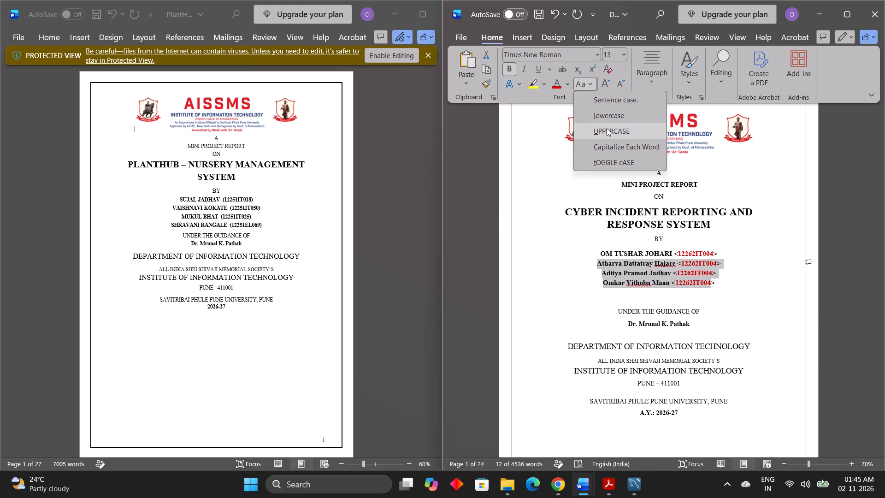
{"action": "left_click", "coordinate": [683, 295]}
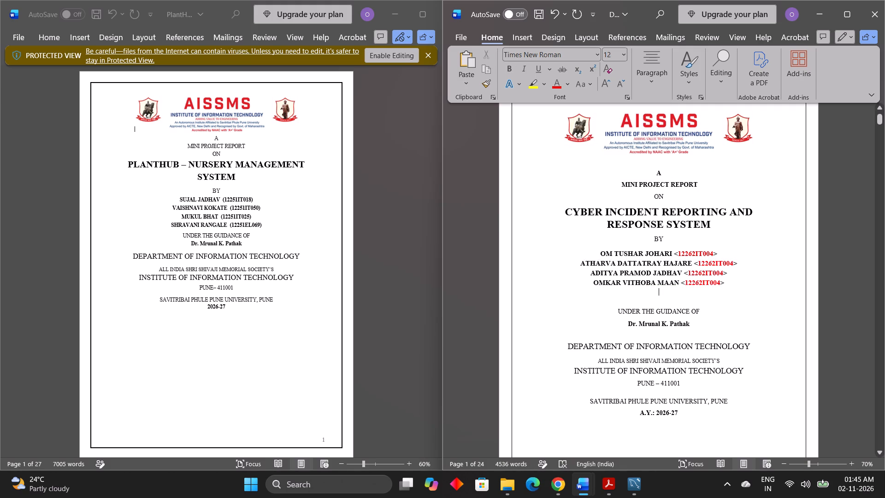
Replace the last two digits of the IDs on the second, third and fourth student lines with each member's own number.
{"action": "left_click", "coordinate": [732, 264]}
{"action": "key", "text": "BackSpace"}
{"action": "key", "text": "BackSpace"}
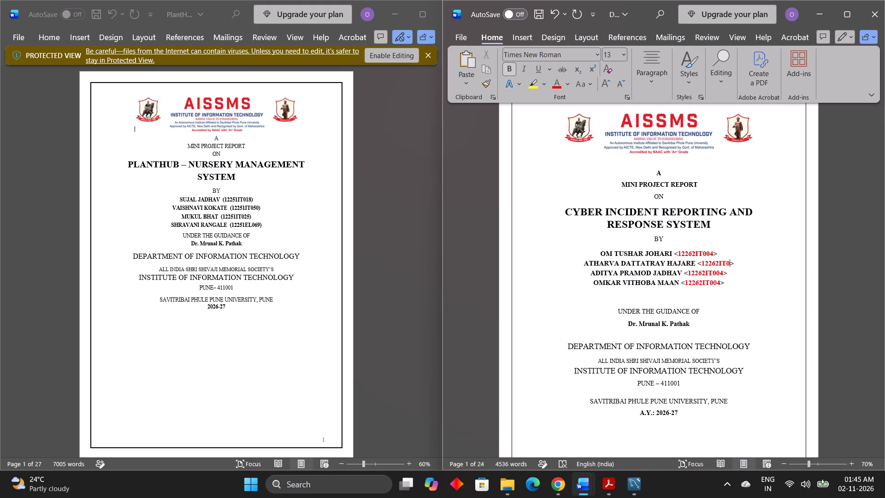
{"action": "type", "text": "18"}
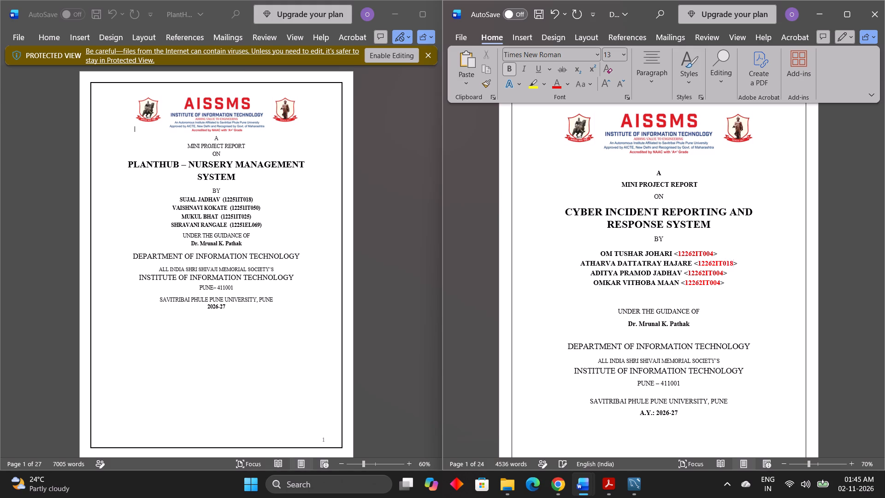
{"action": "left_click", "coordinate": [723, 275]}
{"action": "key", "text": "BackSpace"}
{"action": "key", "text": "BackSpace"}
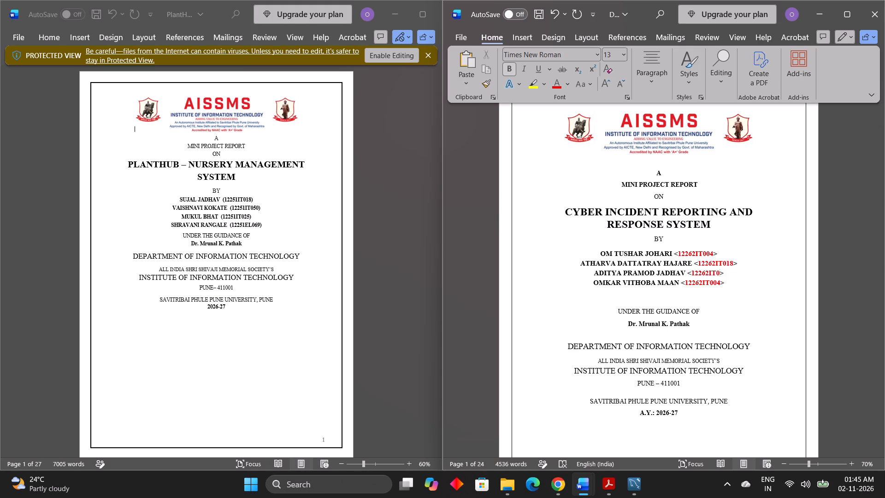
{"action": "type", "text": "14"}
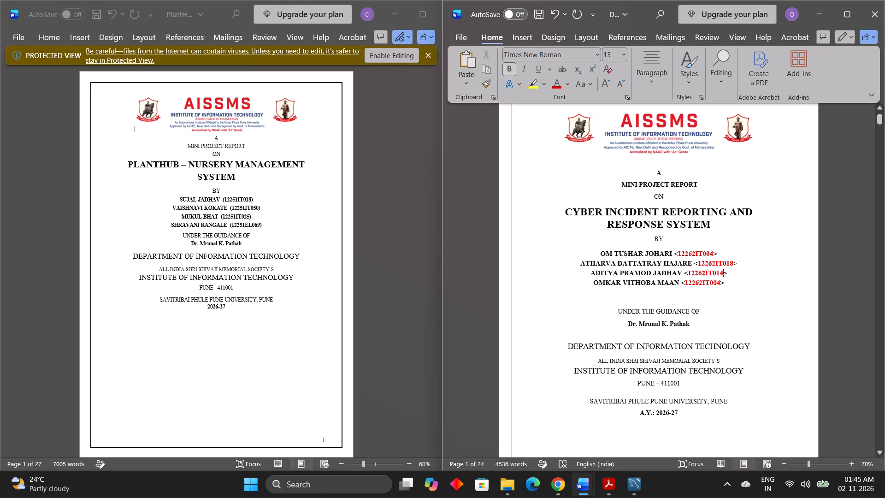
{"action": "left_click", "coordinate": [720, 283]}
{"action": "key", "text": "BackSpace"}
{"action": "key", "text": "BackSpace"}
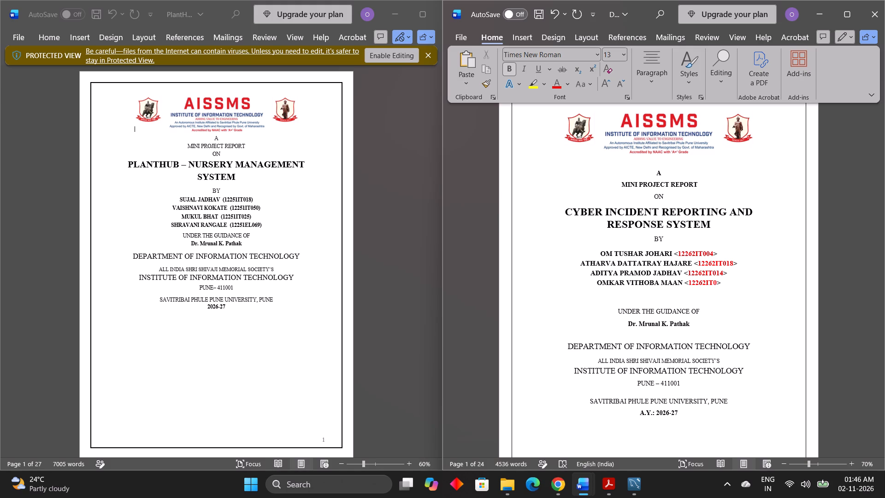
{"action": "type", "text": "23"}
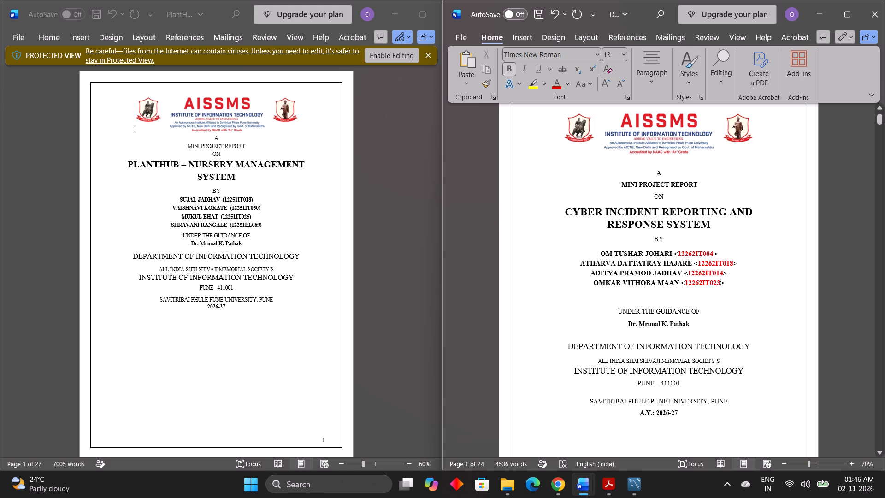
Reduce the empty line between the student list and UNDER THE GUIDANCE OF to font size 6.
{"action": "left_click", "coordinate": [720, 325]}
{"action": "scroll", "coordinate": [720, 325], "scroll_direction": "down", "scroll_amount": 2}
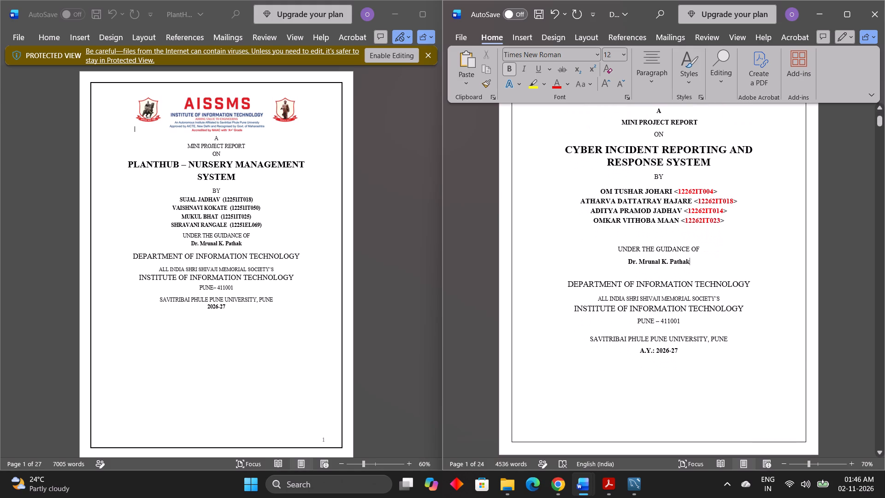
{"action": "scroll", "coordinate": [599, 372], "scroll_direction": "up", "scroll_amount": 1}
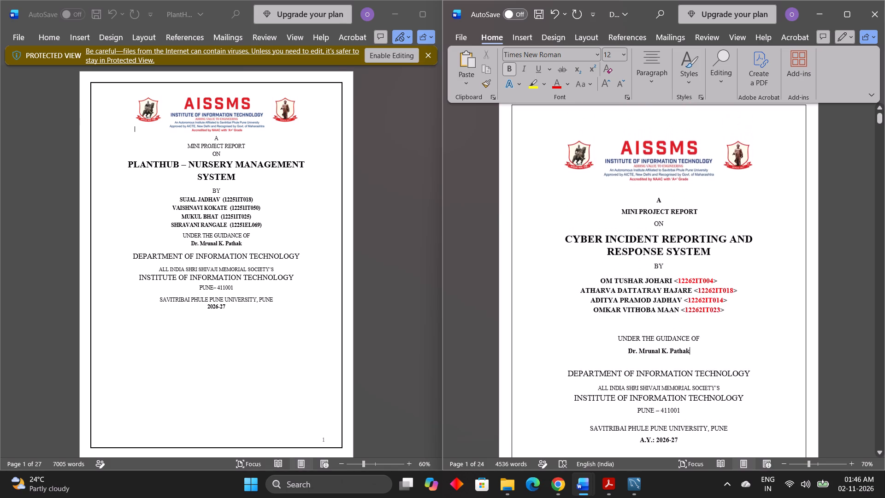
{"action": "scroll", "coordinate": [599, 372], "scroll_direction": "down", "scroll_amount": 1}
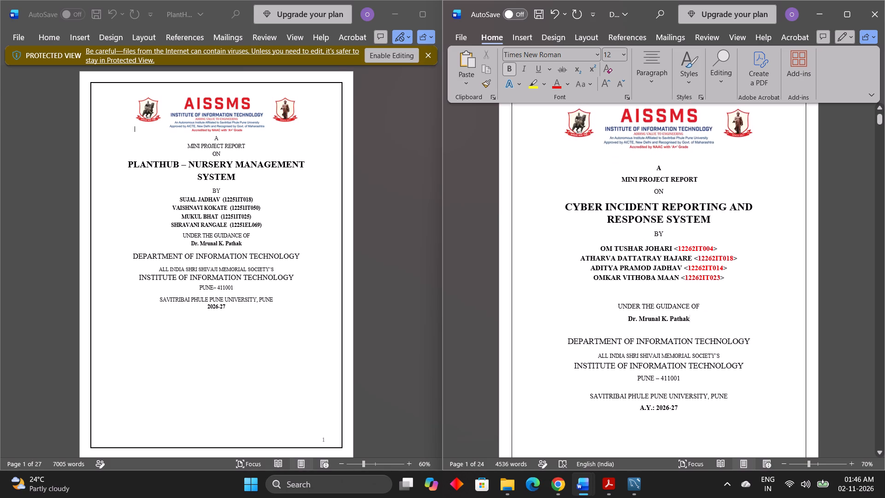
{"action": "left_click", "coordinate": [667, 294]}
{"action": "triple_click", "coordinate": [617, 80]}
{"action": "triple_click", "coordinate": [617, 80]}
{"action": "left_click", "coordinate": [617, 80]}
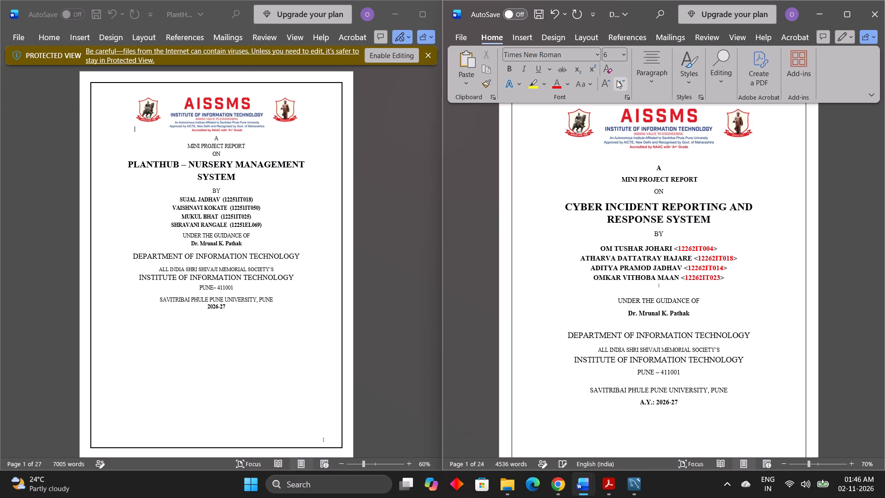
Compare the certificate page of the PlantHub sample with the certificate page of the Cyber Incident report.
{"action": "left_click", "coordinate": [625, 337]}
{"action": "scroll", "coordinate": [625, 337], "scroll_direction": "down", "scroll_amount": 1}
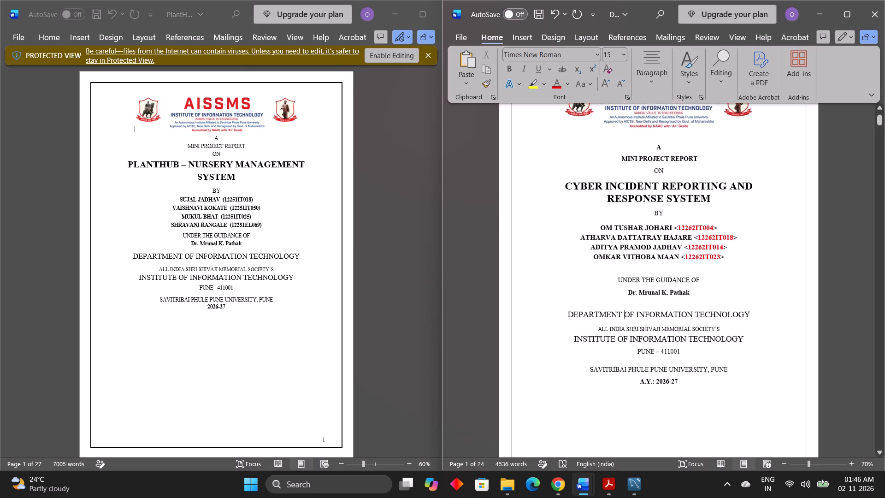
{"action": "scroll", "coordinate": [625, 337], "scroll_direction": "down", "scroll_amount": 2}
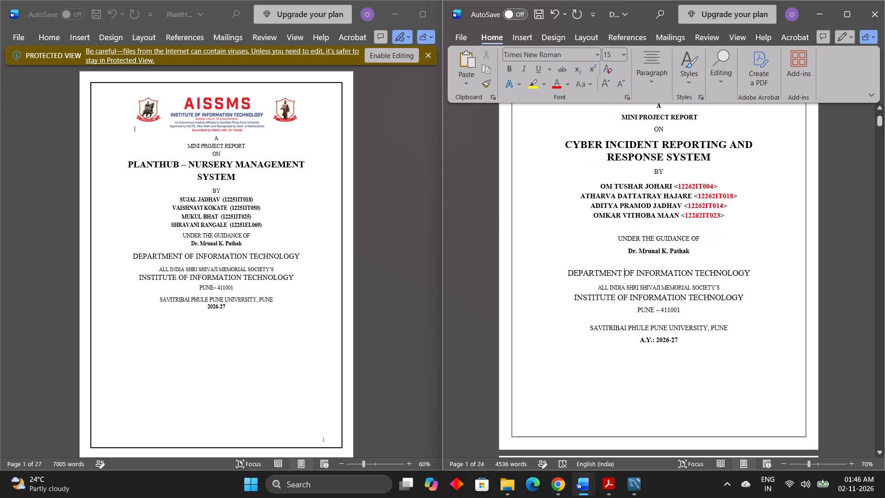
{"action": "scroll", "coordinate": [625, 337], "scroll_direction": "down", "scroll_amount": 3}
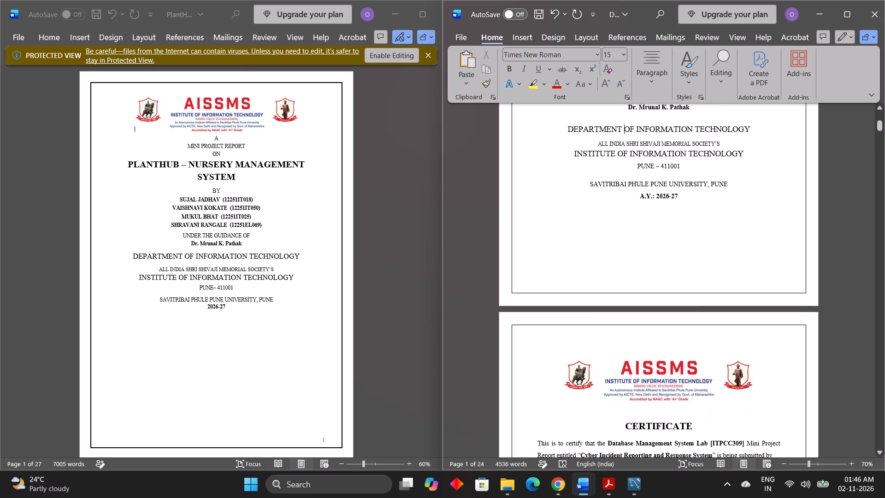
{"action": "scroll", "coordinate": [266, 325], "scroll_direction": "down", "scroll_amount": 3}
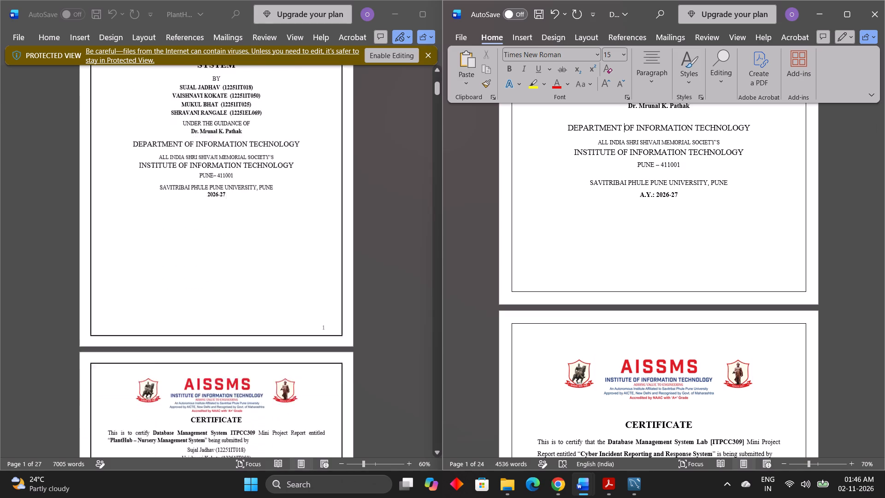
{"action": "scroll", "coordinate": [266, 325], "scroll_direction": "down", "scroll_amount": 3}
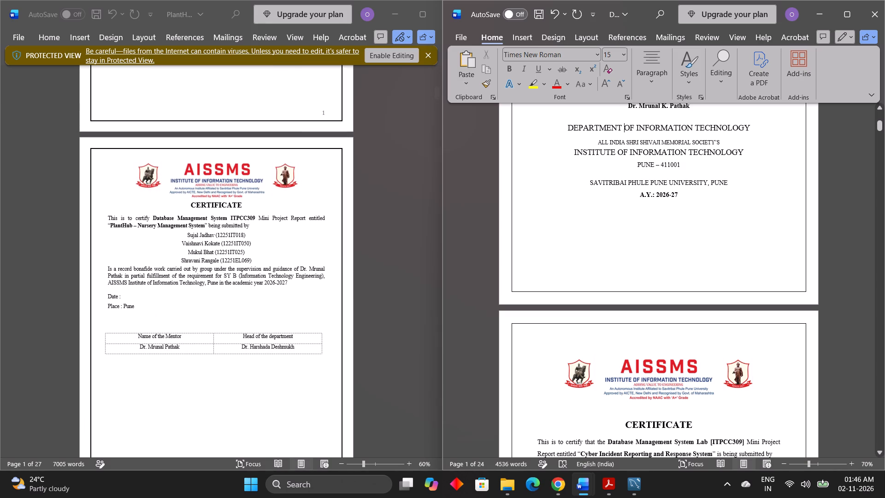
{"action": "scroll", "coordinate": [621, 365], "scroll_direction": "down", "scroll_amount": 4}
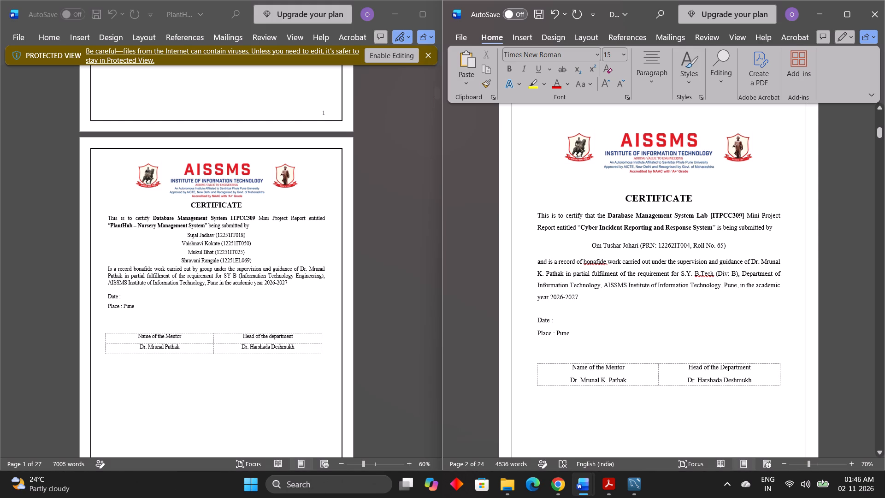
On the certificate, add a line break after the first student's entry and enter the second group member's full name.
{"action": "left_click", "coordinate": [740, 245]}
{"action": "left_click_drag", "start_coordinate": [740, 245], "coordinate": [588, 241]}
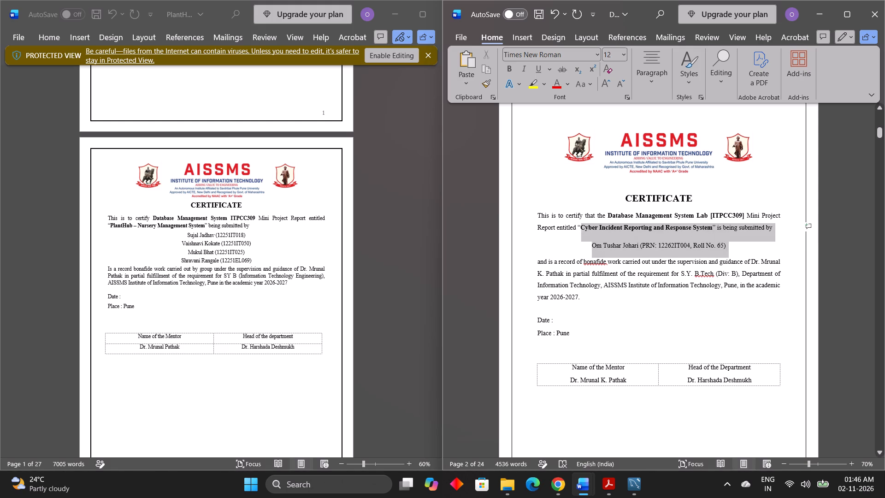
{"action": "left_click_drag", "start_coordinate": [588, 241], "coordinate": [584, 246]}
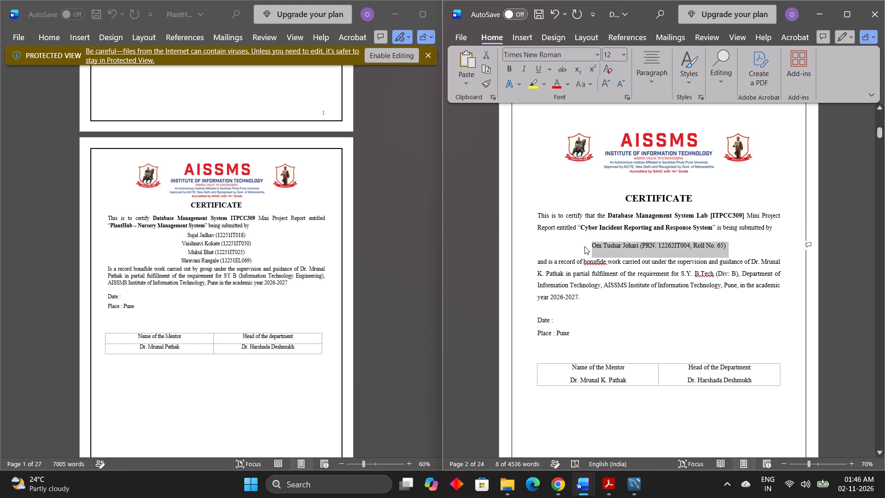
{"action": "key", "text": "ctrl+c"}
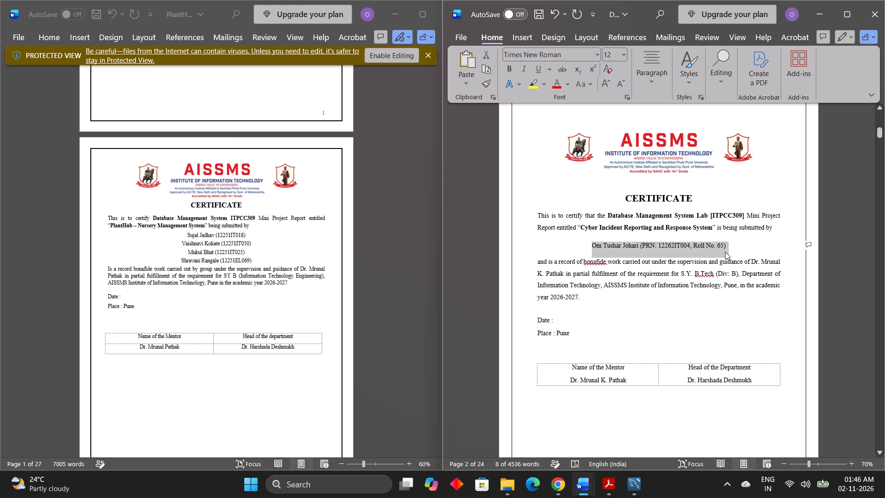
{"action": "left_click", "coordinate": [725, 252]}
{"action": "scroll", "coordinate": [725, 252], "scroll_direction": "up", "scroll_amount": 1}
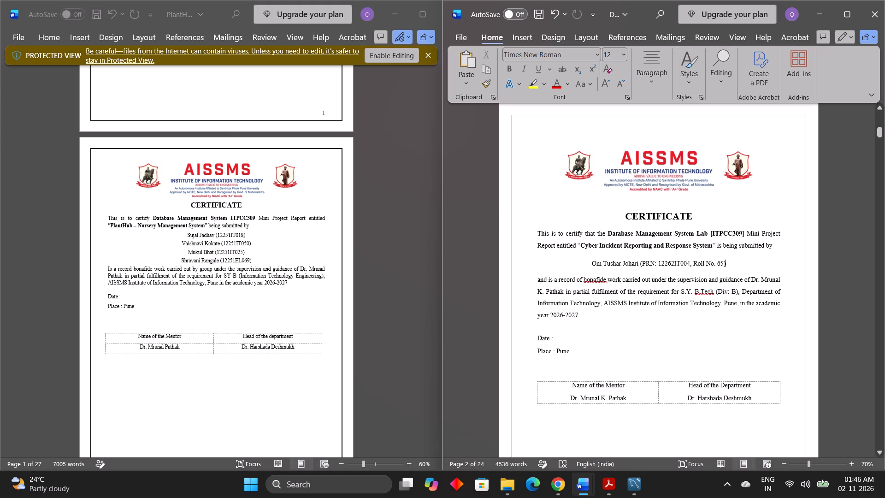
{"action": "key", "text": "Return"}
{"action": "key", "text": "BackSpace"}
{"action": "key", "text": "shift+Return"}
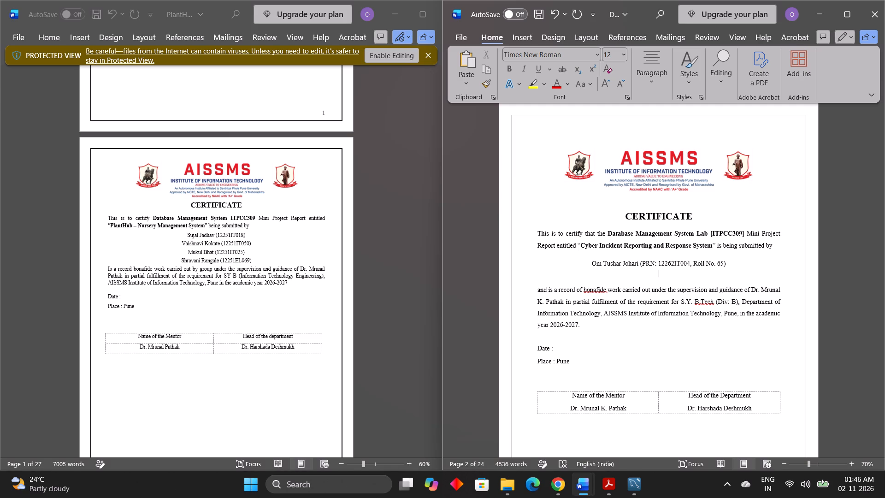
{"action": "scroll", "coordinate": [725, 252], "scroll_direction": "up", "scroll_amount": 3}
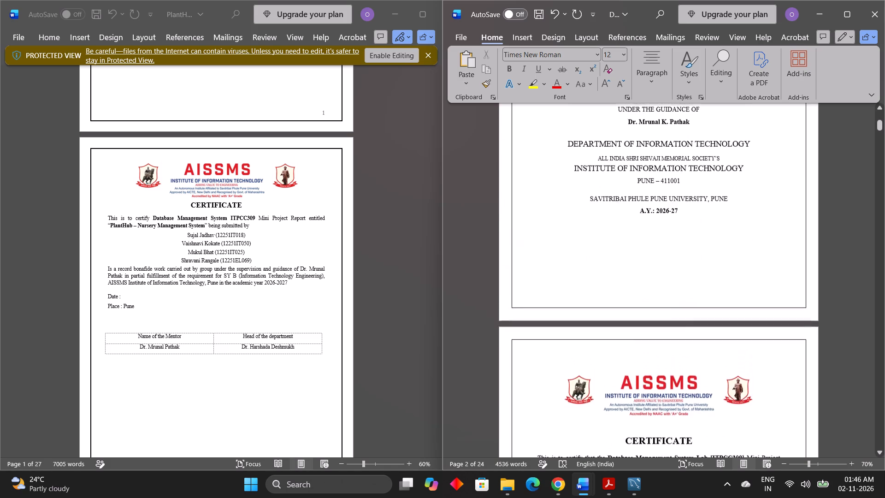
{"action": "scroll", "coordinate": [725, 252], "scroll_direction": "up", "scroll_amount": 2}
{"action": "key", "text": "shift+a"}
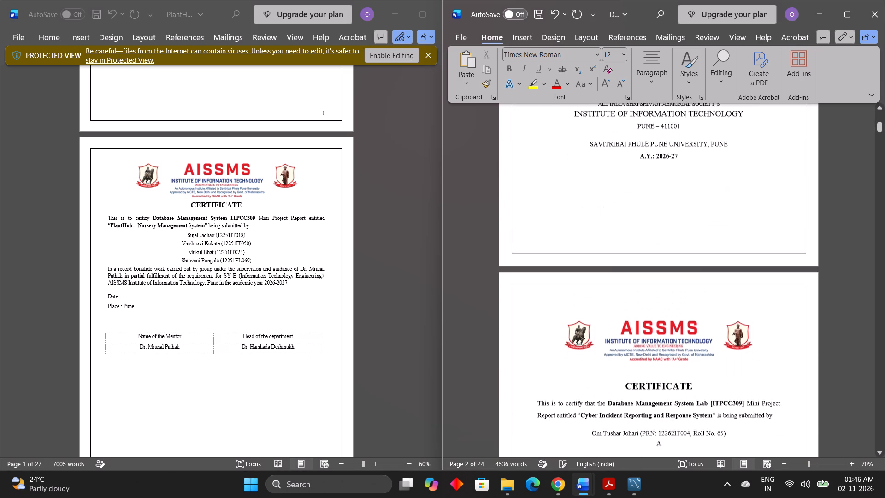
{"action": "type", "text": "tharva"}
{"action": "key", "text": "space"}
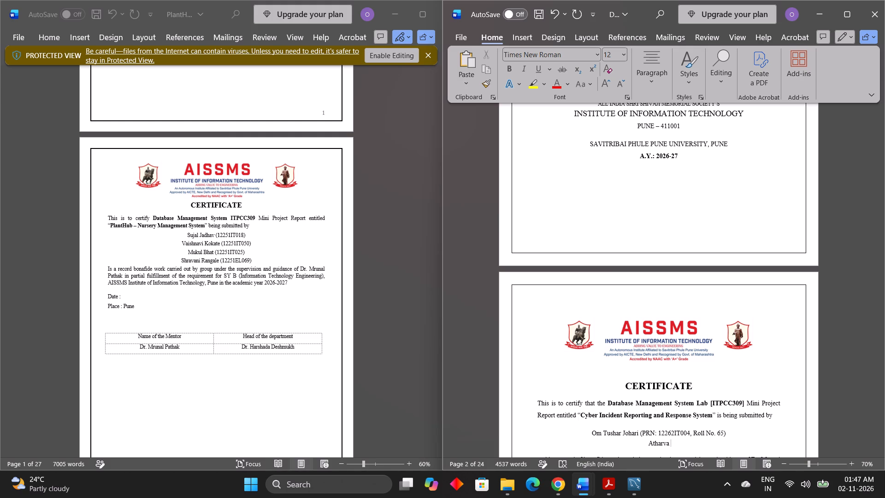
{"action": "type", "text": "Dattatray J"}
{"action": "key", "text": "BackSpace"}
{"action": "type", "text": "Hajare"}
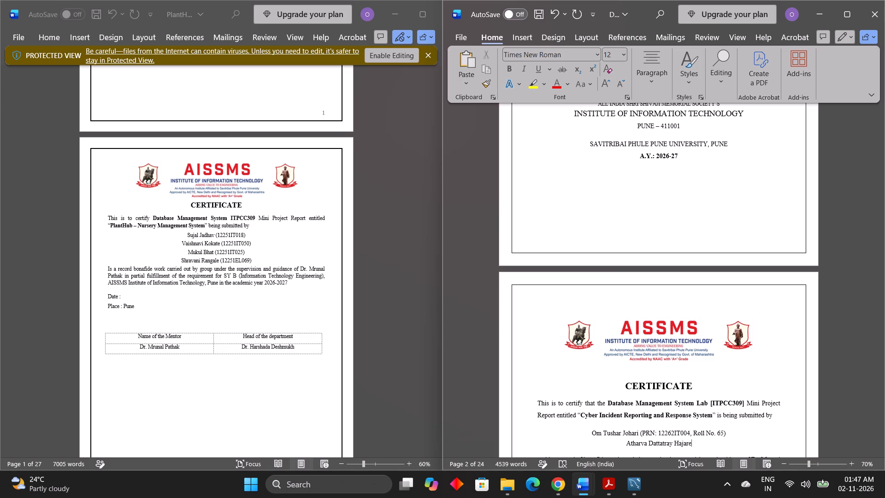
Append the second member's PRN and Roll No. in parentheses after the name, following the first student's format.
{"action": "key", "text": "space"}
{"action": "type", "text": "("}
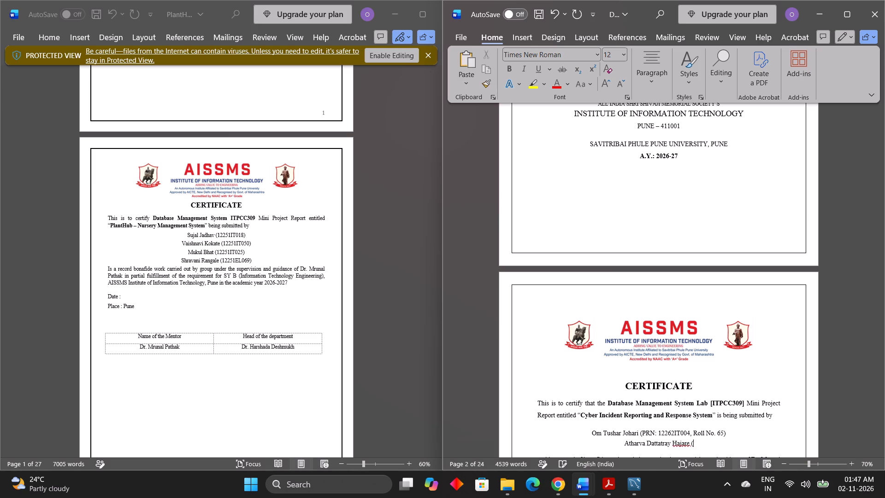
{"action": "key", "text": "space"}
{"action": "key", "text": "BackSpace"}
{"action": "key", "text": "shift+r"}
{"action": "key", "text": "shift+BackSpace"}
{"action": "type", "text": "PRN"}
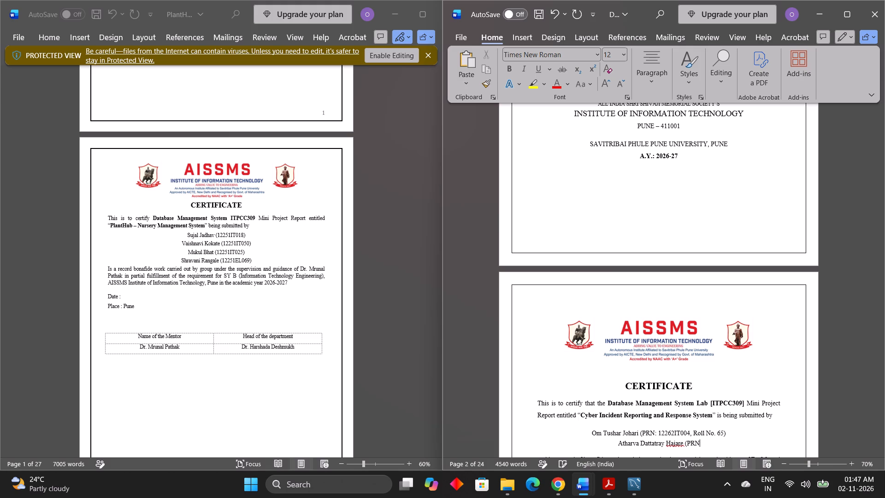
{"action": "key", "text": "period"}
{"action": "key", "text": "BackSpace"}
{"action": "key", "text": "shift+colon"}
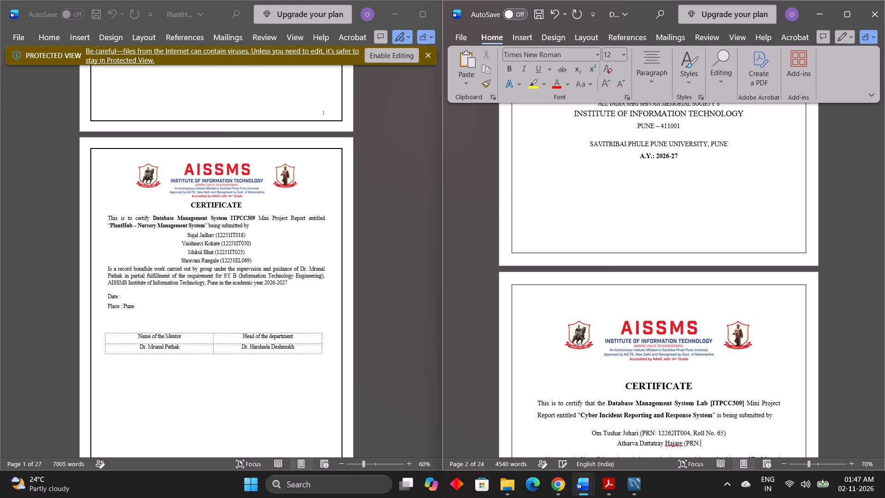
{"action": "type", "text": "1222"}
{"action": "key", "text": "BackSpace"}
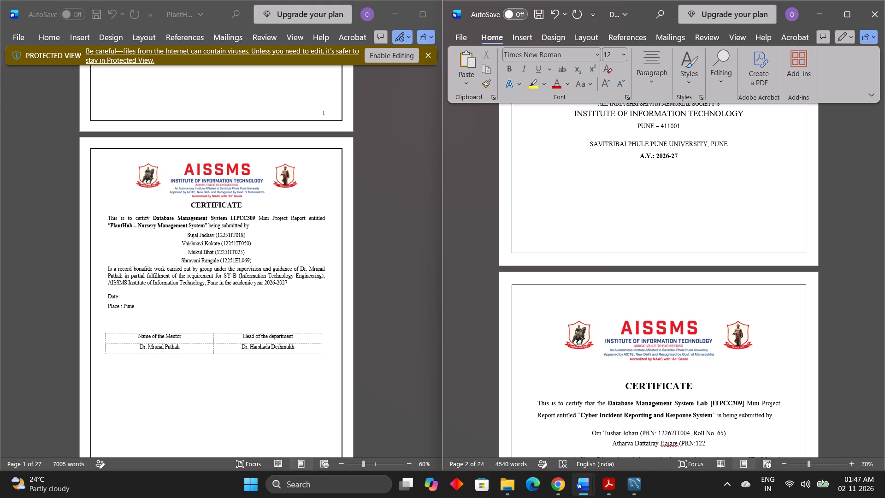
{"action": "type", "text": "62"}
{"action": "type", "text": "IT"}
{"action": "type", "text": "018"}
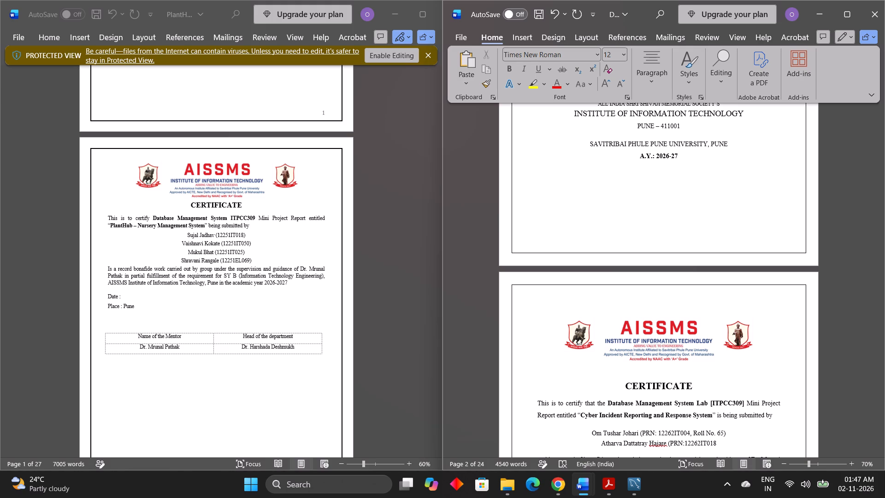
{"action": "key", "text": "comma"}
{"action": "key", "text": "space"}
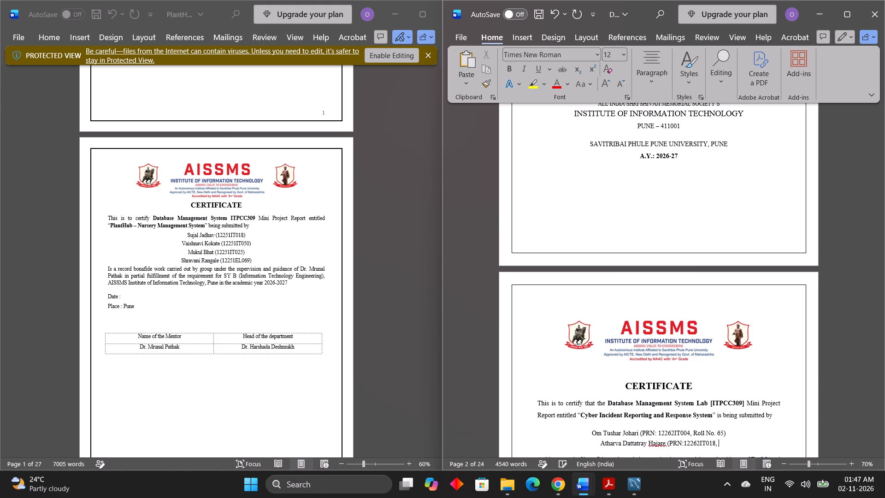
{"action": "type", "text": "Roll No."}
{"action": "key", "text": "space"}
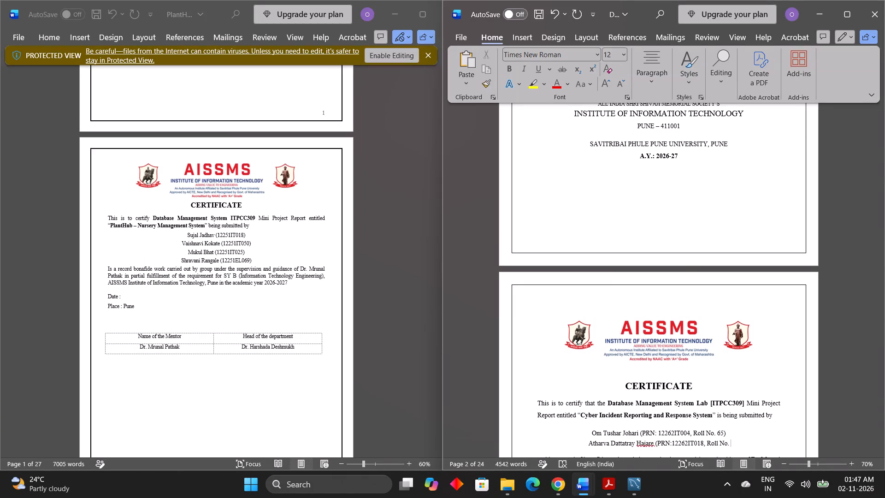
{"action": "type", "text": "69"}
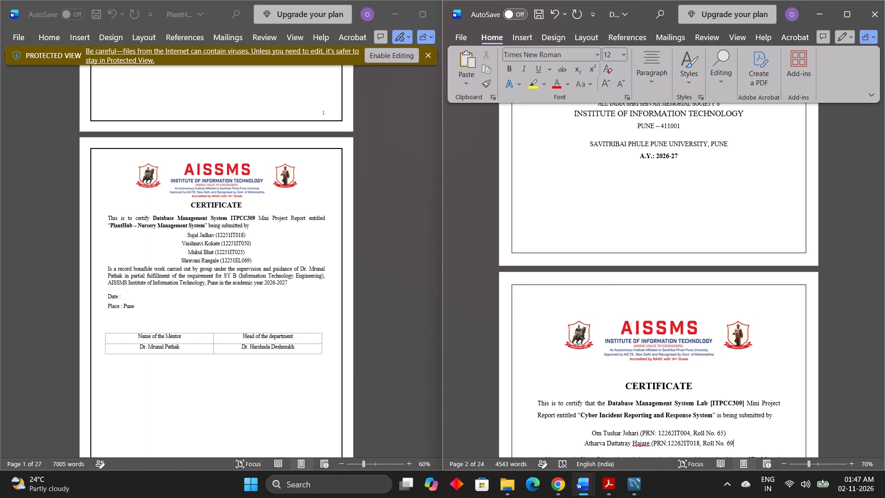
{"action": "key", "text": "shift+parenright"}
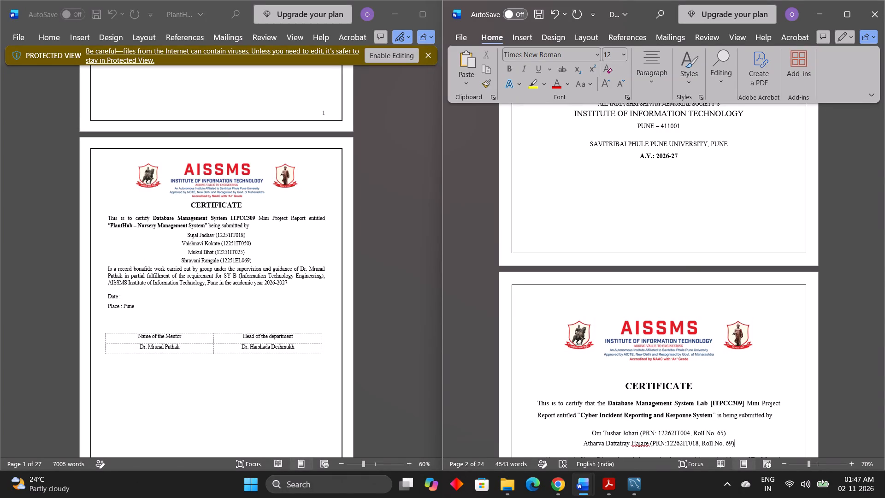
Add another line break in the certificate's student list and enter the third group member's full name.
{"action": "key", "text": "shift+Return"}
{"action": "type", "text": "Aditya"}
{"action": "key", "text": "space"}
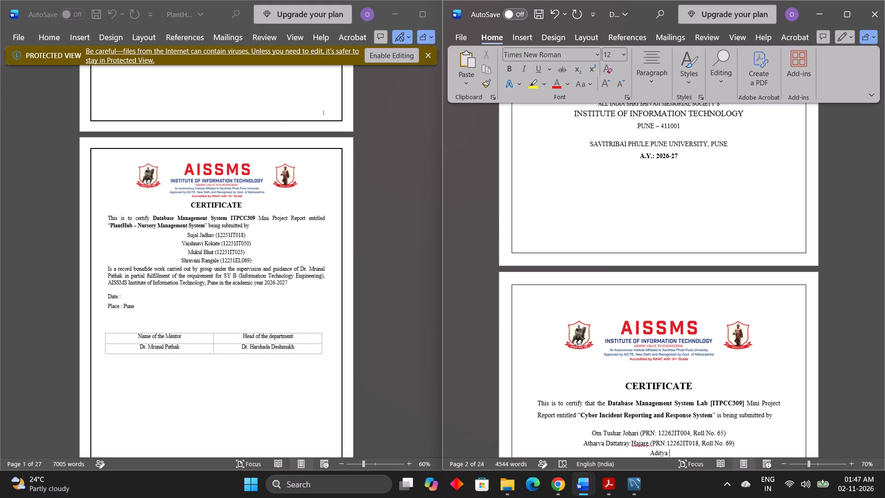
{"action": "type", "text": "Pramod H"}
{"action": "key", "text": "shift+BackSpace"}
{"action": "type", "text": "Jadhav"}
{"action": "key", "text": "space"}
Open a parenthesis after the third member's name on the certificate and enter that member's PRN, labelled "PRN:".
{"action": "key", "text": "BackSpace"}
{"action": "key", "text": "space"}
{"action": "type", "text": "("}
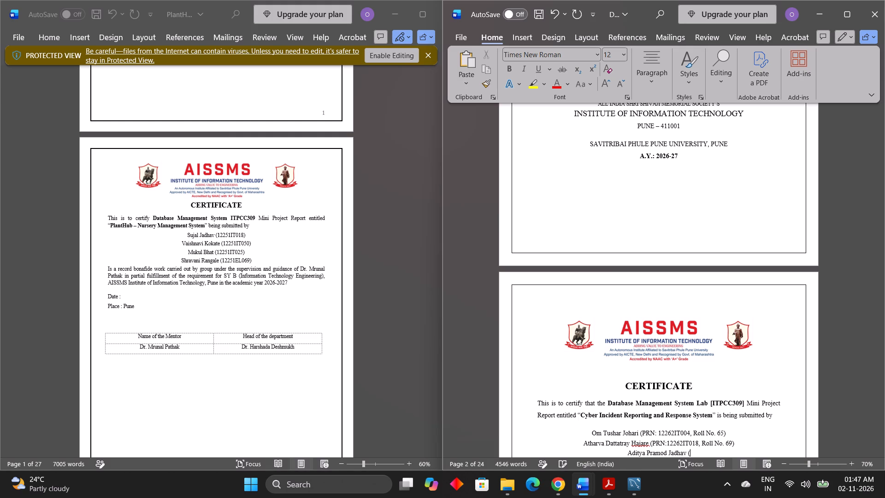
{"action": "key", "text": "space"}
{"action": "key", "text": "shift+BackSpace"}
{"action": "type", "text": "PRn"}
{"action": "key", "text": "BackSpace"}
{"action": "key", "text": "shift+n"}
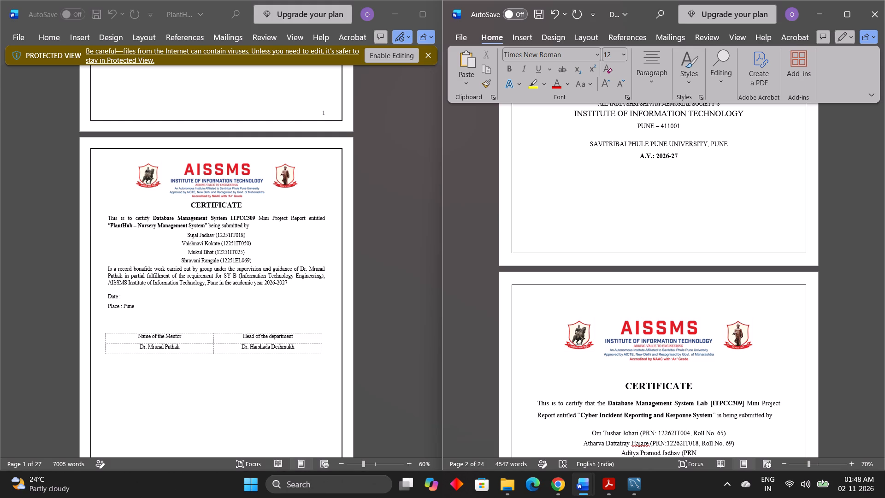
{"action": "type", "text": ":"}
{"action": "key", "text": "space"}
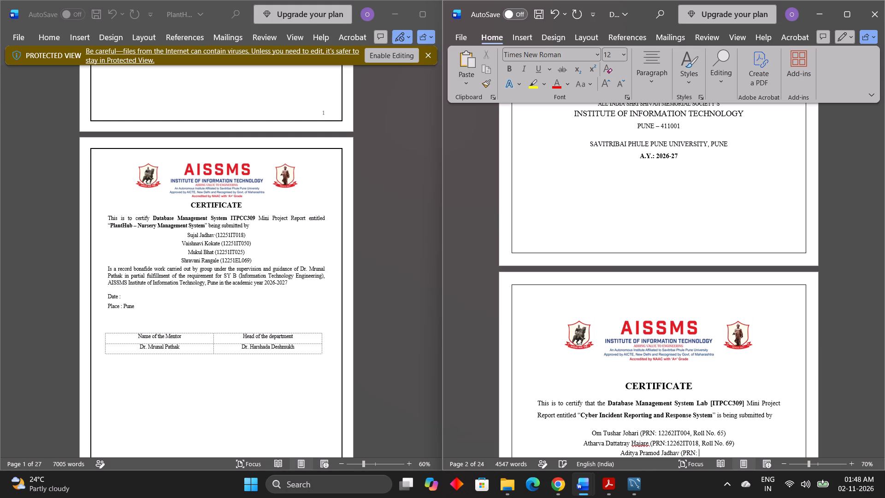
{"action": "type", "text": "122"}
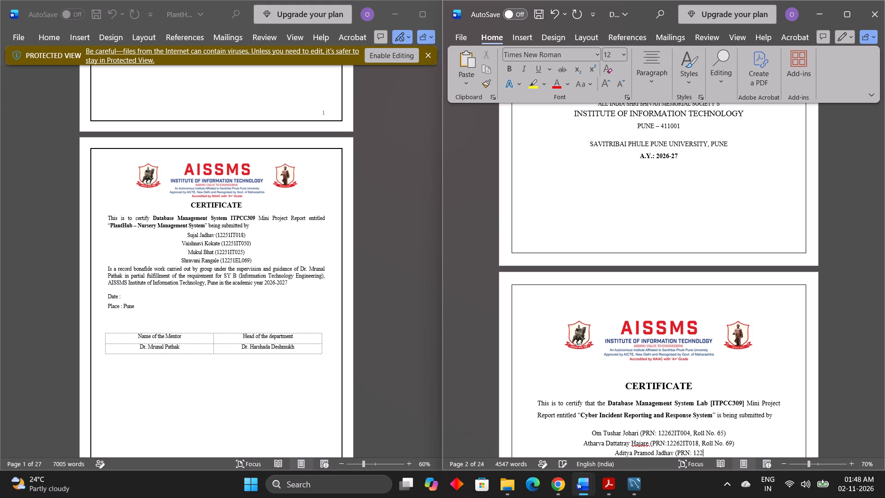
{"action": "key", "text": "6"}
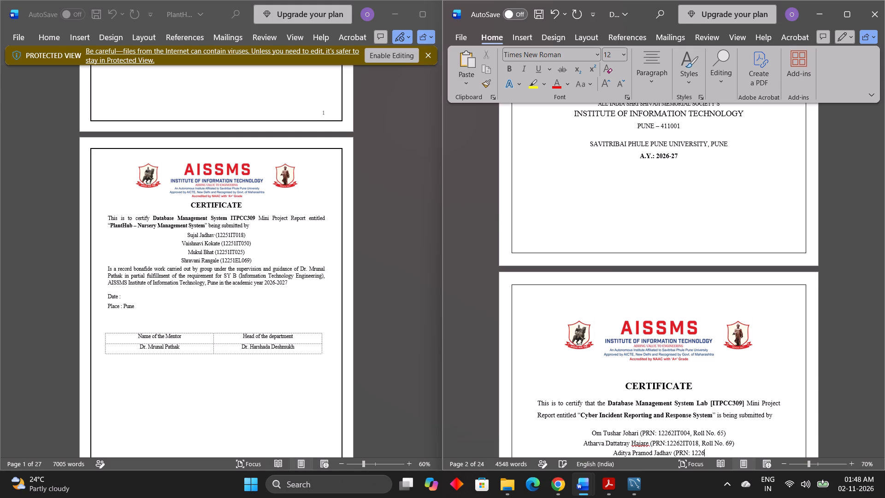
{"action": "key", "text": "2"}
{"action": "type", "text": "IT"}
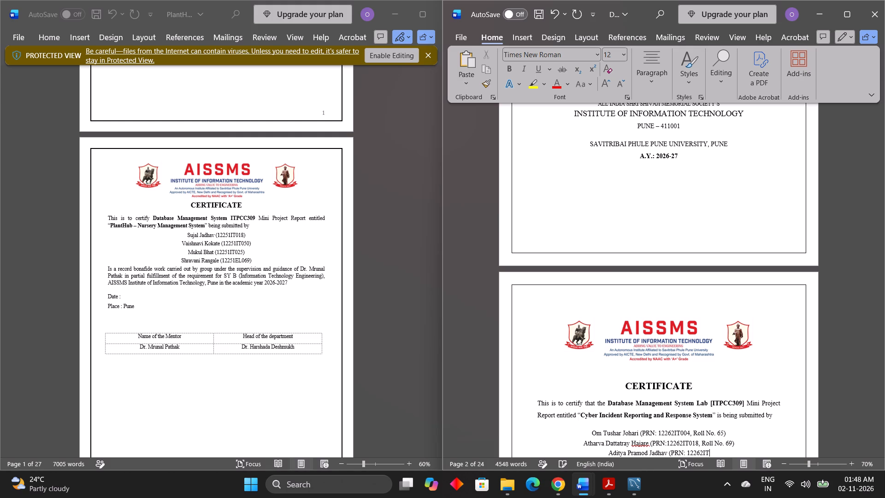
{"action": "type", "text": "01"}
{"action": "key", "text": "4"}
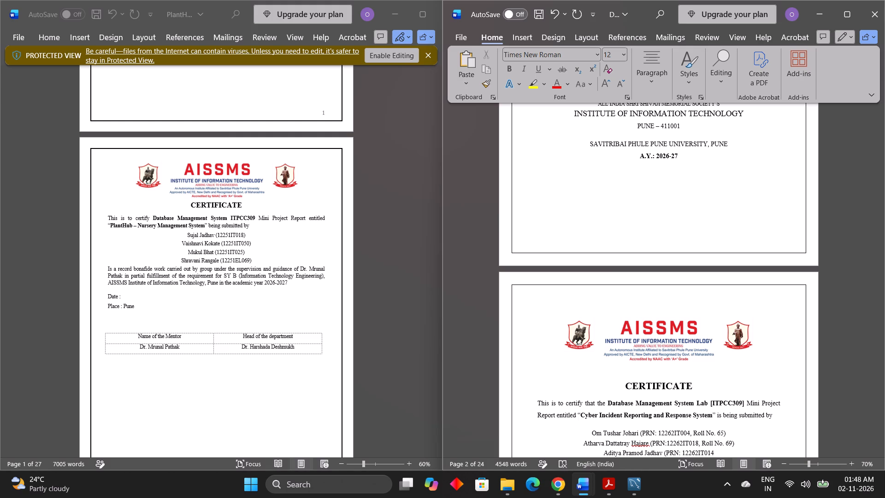
Add the third member's number after the PRN, labelled "Roll No.", and close the parenthesis.
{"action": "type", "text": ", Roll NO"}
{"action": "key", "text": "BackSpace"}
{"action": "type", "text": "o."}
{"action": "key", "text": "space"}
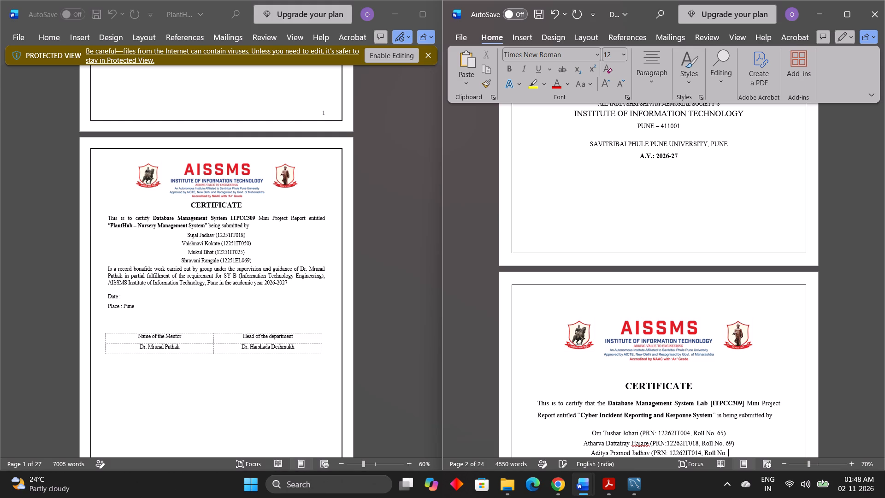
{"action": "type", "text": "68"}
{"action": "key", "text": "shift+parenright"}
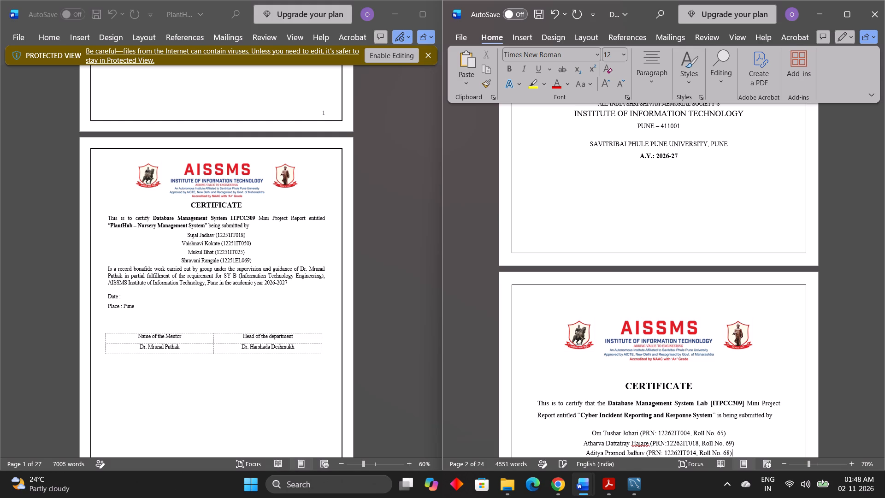
Add a line break after the third member's entry on the certificate and enter the fourth group member's full name.
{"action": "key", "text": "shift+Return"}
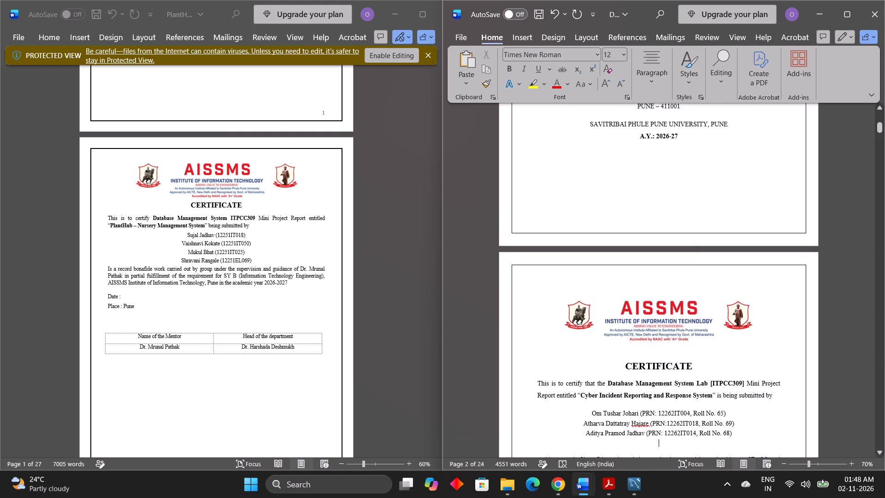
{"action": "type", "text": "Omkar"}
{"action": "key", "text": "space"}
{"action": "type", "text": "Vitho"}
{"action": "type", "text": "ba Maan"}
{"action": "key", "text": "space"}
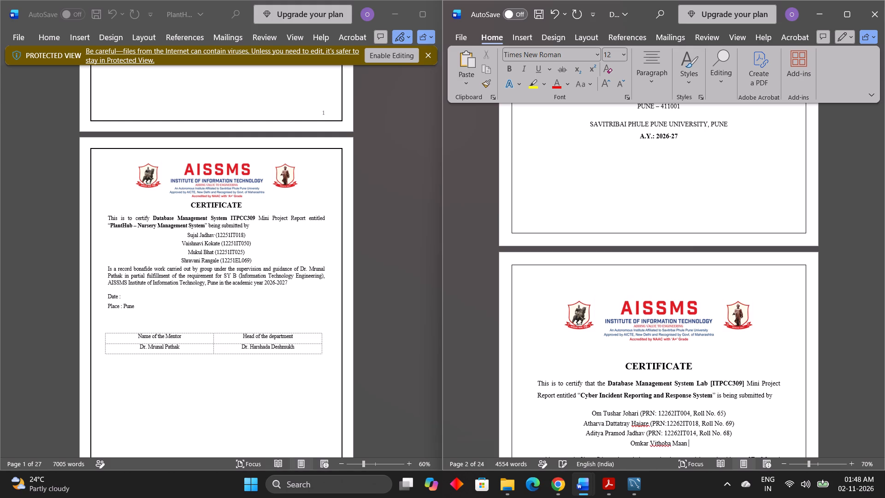
Open a parenthesis after the fourth member's name and enter that member's PRN, labelled "PRN:".
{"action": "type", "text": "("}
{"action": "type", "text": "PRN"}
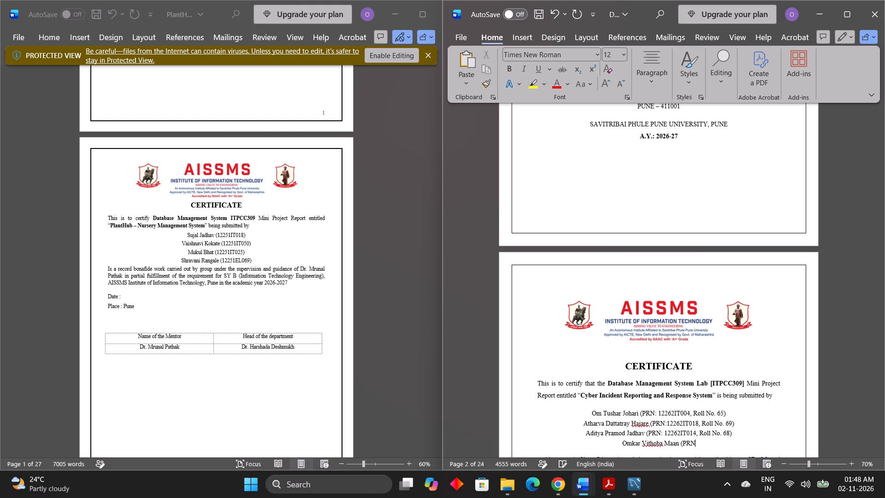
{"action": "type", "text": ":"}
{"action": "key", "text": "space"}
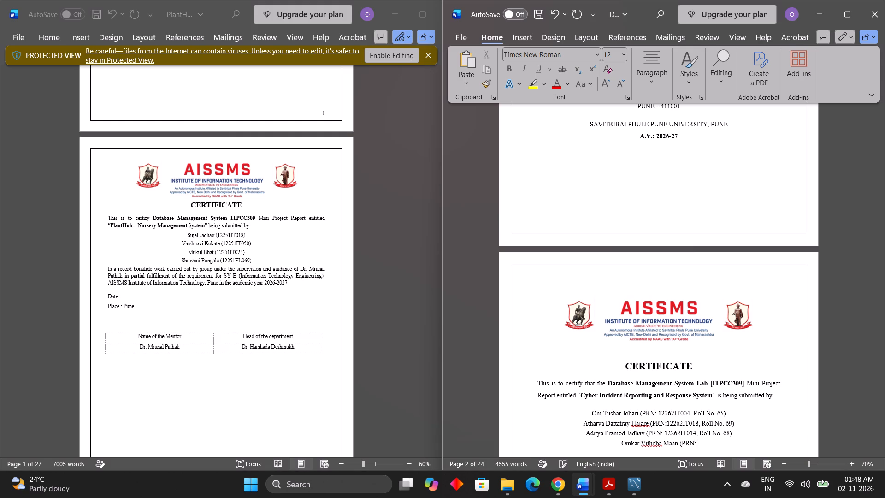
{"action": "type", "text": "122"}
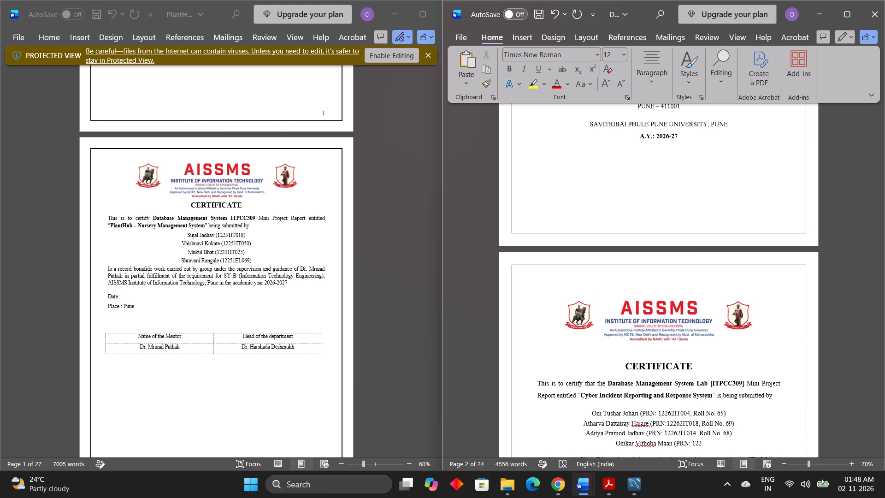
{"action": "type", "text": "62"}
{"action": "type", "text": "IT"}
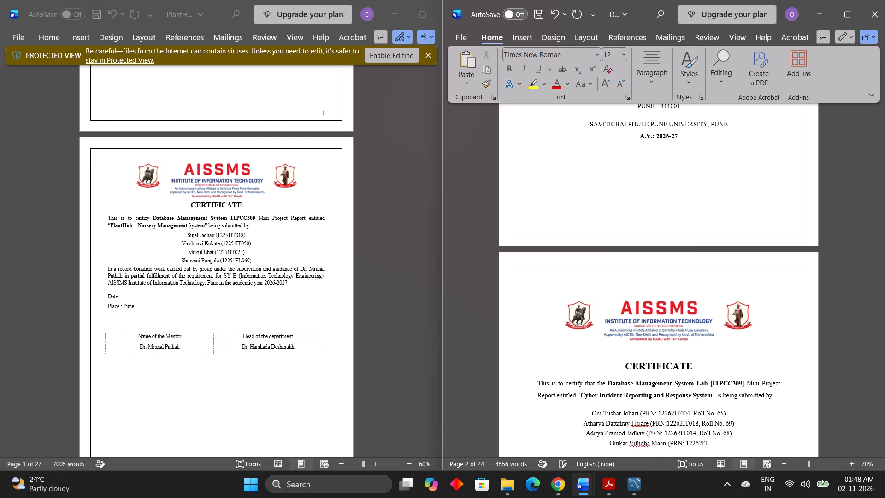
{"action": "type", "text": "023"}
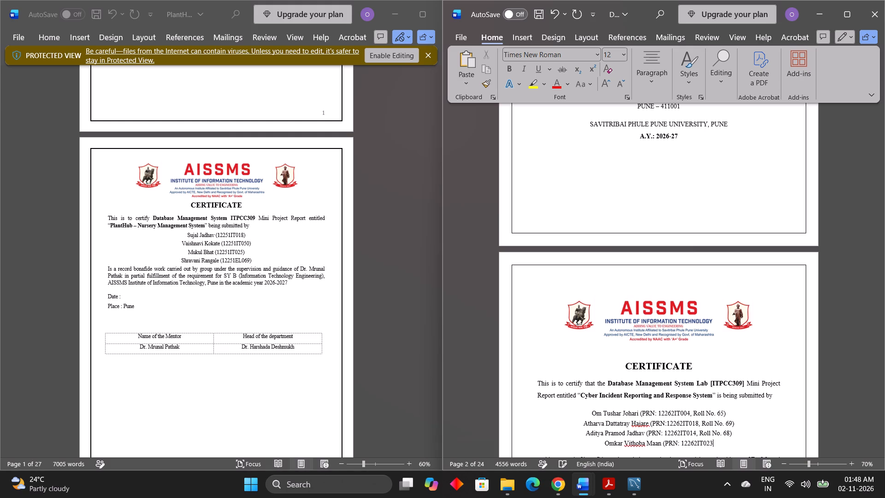
Add the fourth member's number after the PRN, labelled "Roll No.", and close the parenthesis.
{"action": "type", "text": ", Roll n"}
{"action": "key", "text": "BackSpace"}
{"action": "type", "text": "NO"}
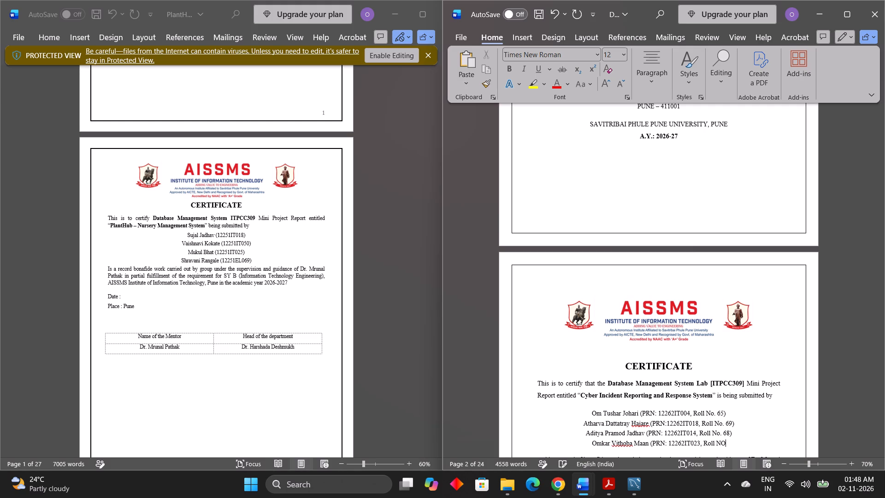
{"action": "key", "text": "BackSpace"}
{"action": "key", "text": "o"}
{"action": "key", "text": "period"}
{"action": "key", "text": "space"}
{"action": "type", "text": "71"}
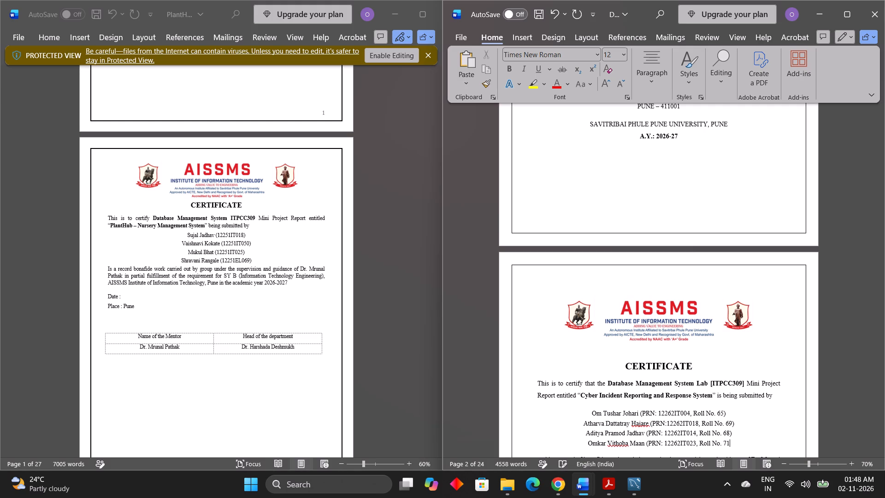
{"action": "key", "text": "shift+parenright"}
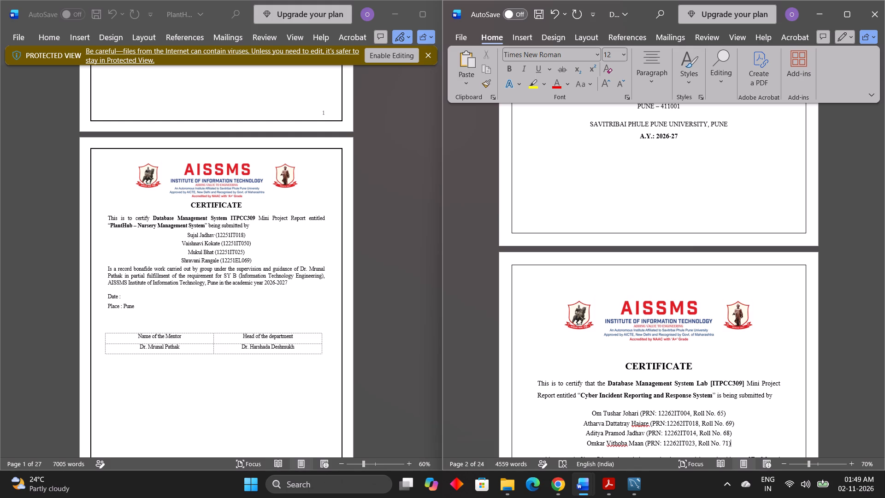
Compare the certificate, Table of Contents and Acknowledgement pages of the Cyber Incident report with those of the PlantHub sample.
{"action": "scroll", "coordinate": [725, 252], "scroll_direction": "down", "scroll_amount": 2}
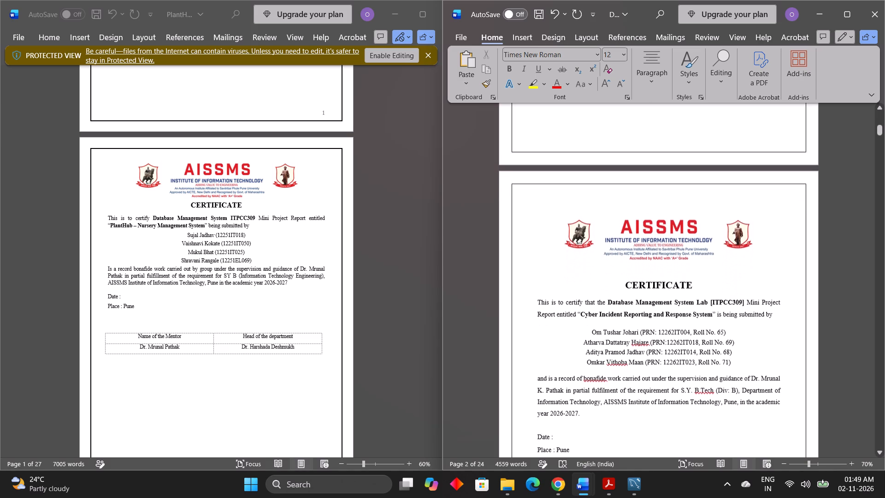
{"action": "scroll", "coordinate": [725, 252], "scroll_direction": "down", "scroll_amount": 3}
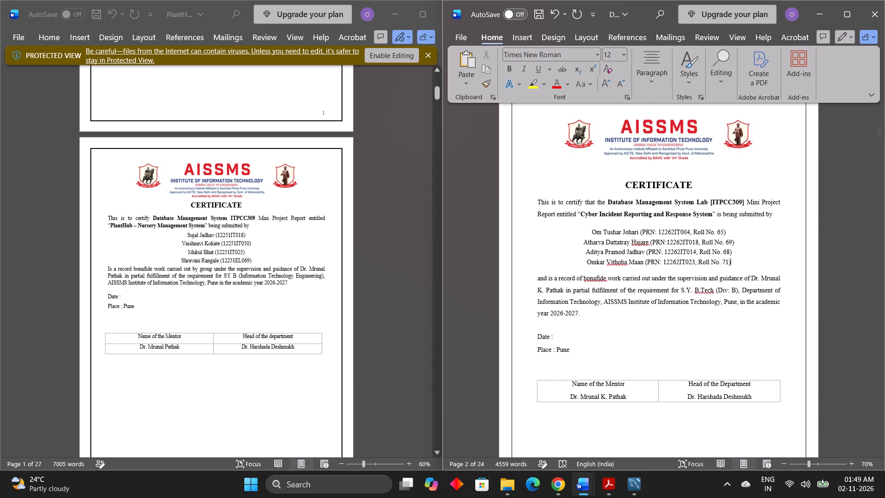
{"action": "scroll", "coordinate": [342, 382], "scroll_direction": "down", "scroll_amount": 1}
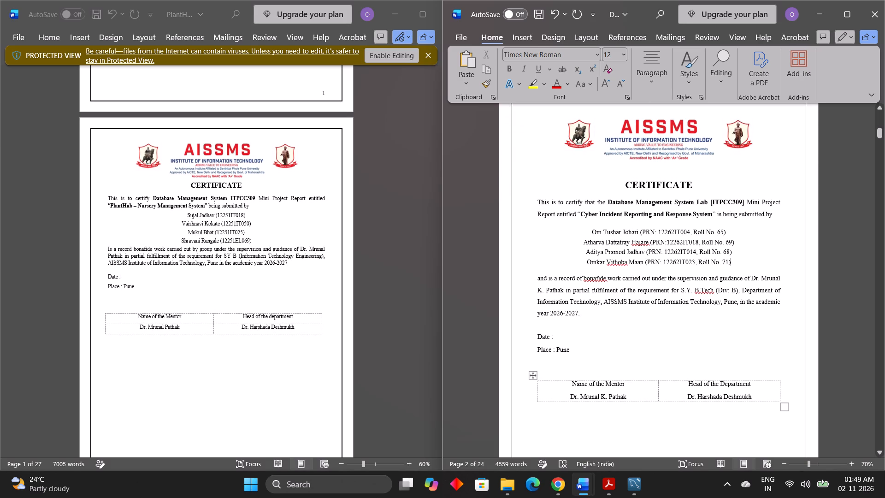
{"action": "scroll", "coordinate": [641, 348], "scroll_direction": "down", "scroll_amount": 2}
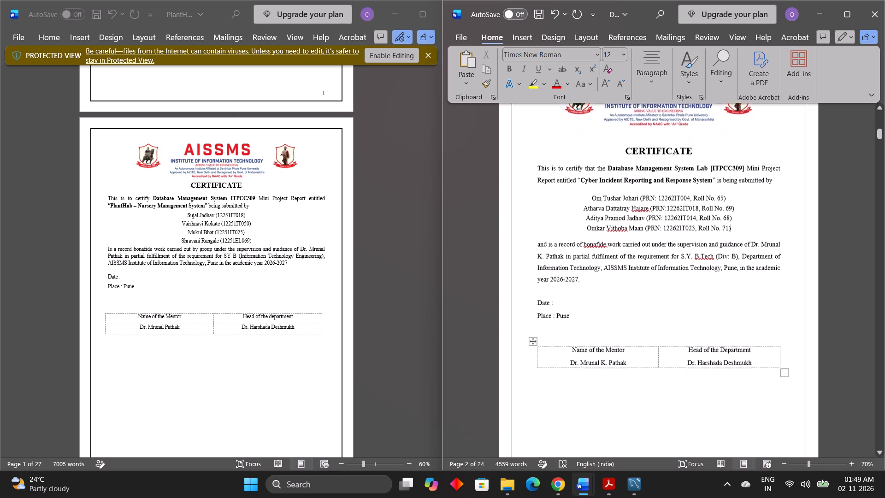
{"action": "scroll", "coordinate": [641, 348], "scroll_direction": "down", "scroll_amount": 3}
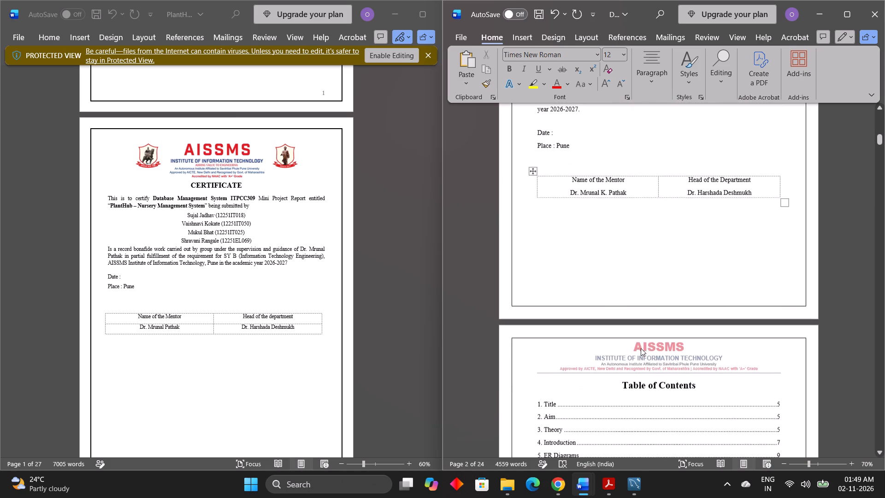
{"action": "scroll", "coordinate": [641, 348], "scroll_direction": "down", "scroll_amount": 3}
{"action": "scroll", "coordinate": [355, 325], "scroll_direction": "down", "scroll_amount": 1}
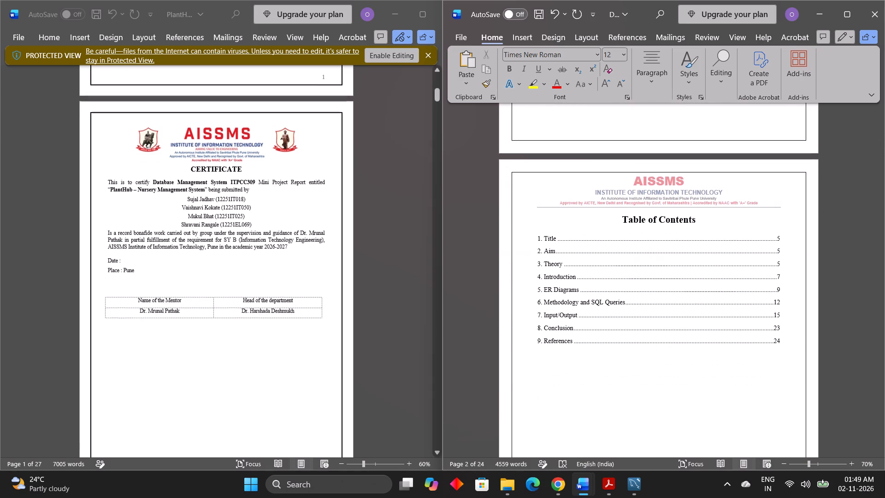
{"action": "scroll", "coordinate": [355, 325], "scroll_direction": "down", "scroll_amount": 6}
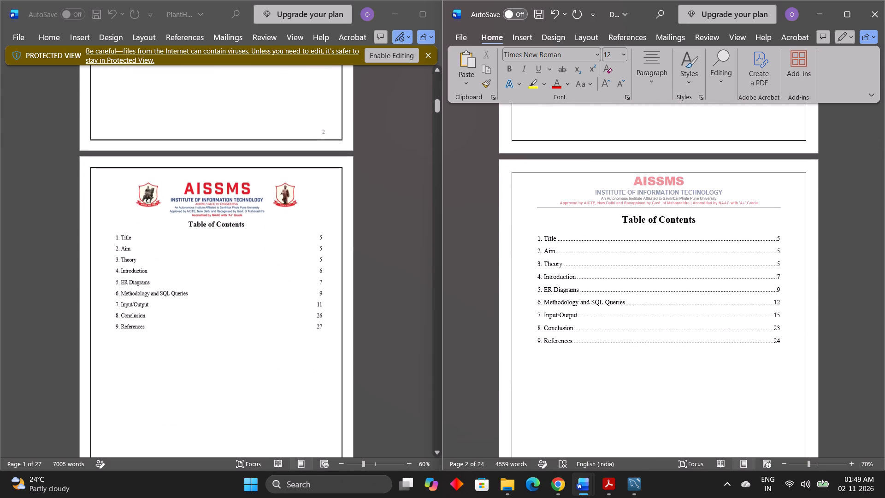
{"action": "scroll", "coordinate": [355, 325], "scroll_direction": "down", "scroll_amount": 1}
{"action": "scroll", "coordinate": [618, 380], "scroll_direction": "down", "scroll_amount": 2}
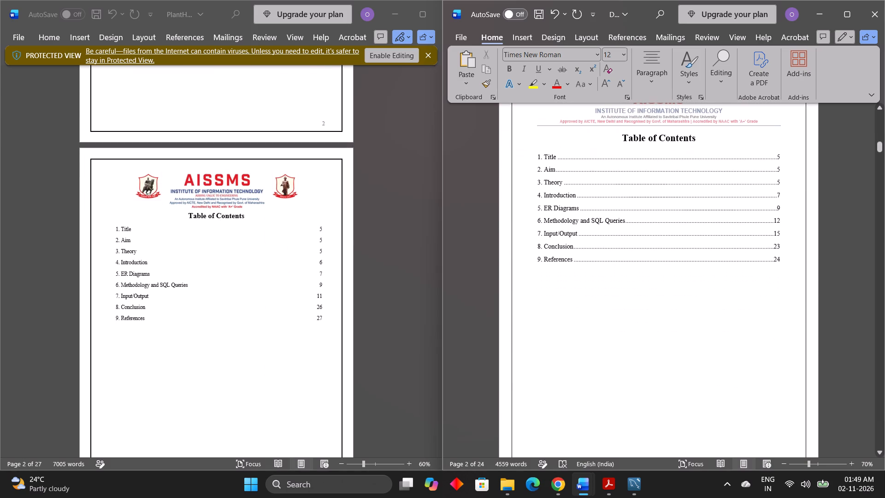
{"action": "scroll", "coordinate": [350, 371], "scroll_direction": "down", "scroll_amount": 5}
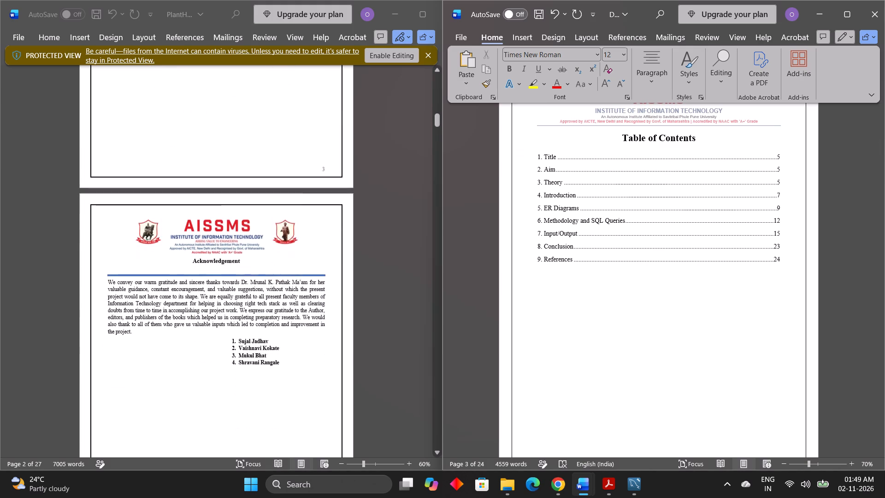
{"action": "scroll", "coordinate": [350, 371], "scroll_direction": "down", "scroll_amount": 1}
{"action": "scroll", "coordinate": [572, 395], "scroll_direction": "down", "scroll_amount": 5}
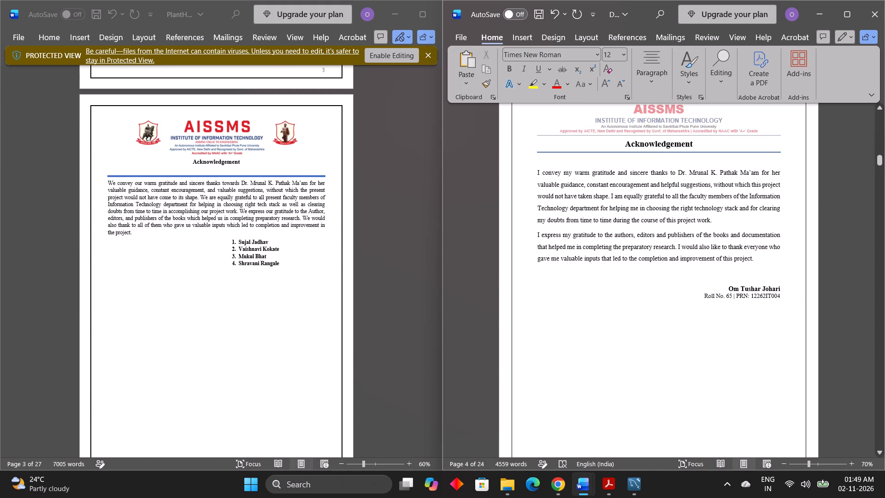
Leave a blank line below the first member's details on the Acknowledgement page and enter the second group member's full name.
{"action": "left_click_drag", "start_coordinate": [702, 297], "coordinate": [782, 302]}
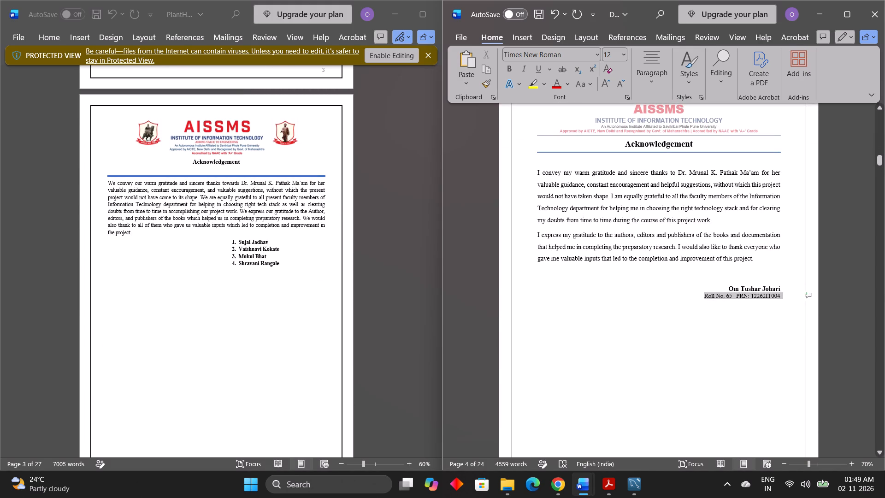
{"action": "left_click_drag", "start_coordinate": [782, 302], "coordinate": [782, 300]}
{"action": "left_click", "coordinate": [782, 300]}
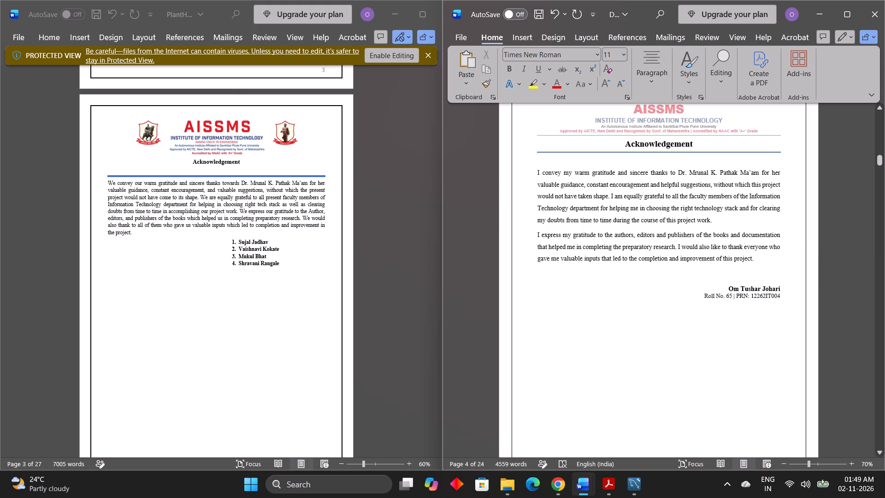
{"action": "key", "text": "Return"}
{"action": "key", "text": "Return"}
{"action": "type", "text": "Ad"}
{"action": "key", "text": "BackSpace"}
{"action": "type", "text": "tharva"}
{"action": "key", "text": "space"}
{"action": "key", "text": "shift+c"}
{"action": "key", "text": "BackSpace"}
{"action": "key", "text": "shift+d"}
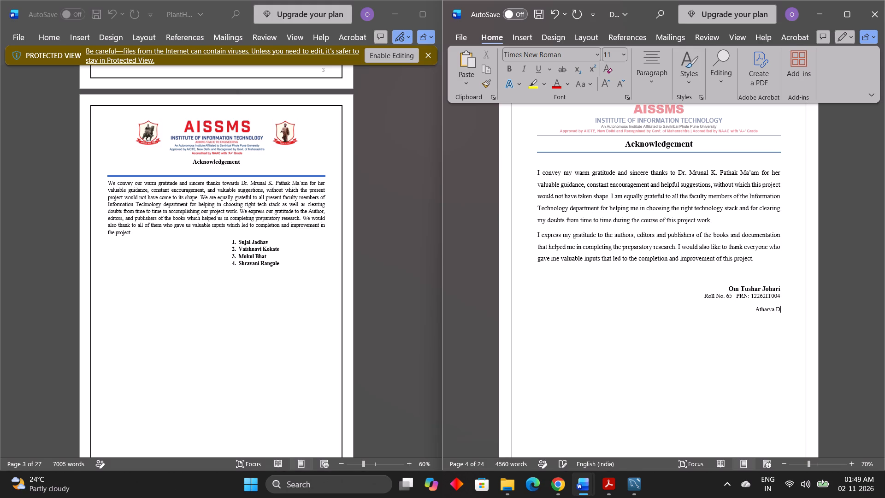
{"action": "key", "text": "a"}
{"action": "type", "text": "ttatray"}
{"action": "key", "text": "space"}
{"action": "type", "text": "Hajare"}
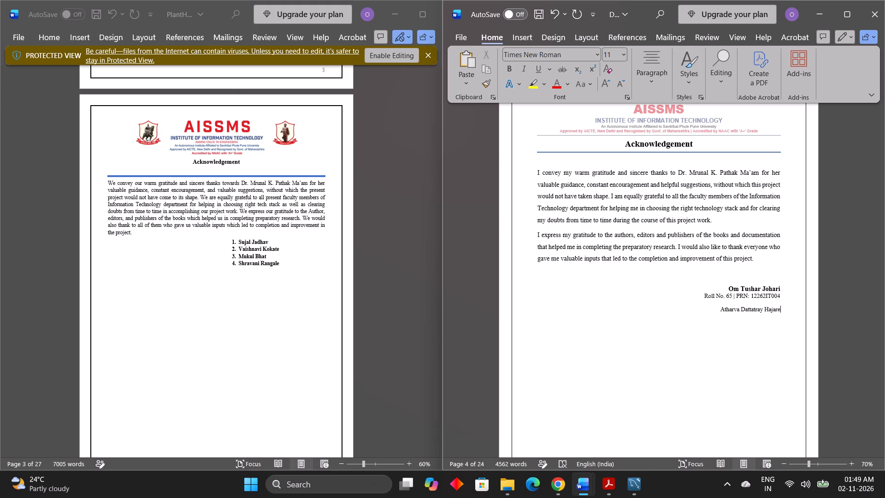
Start a line under the second member's name with that member's roll number, labelled "Roll No.".
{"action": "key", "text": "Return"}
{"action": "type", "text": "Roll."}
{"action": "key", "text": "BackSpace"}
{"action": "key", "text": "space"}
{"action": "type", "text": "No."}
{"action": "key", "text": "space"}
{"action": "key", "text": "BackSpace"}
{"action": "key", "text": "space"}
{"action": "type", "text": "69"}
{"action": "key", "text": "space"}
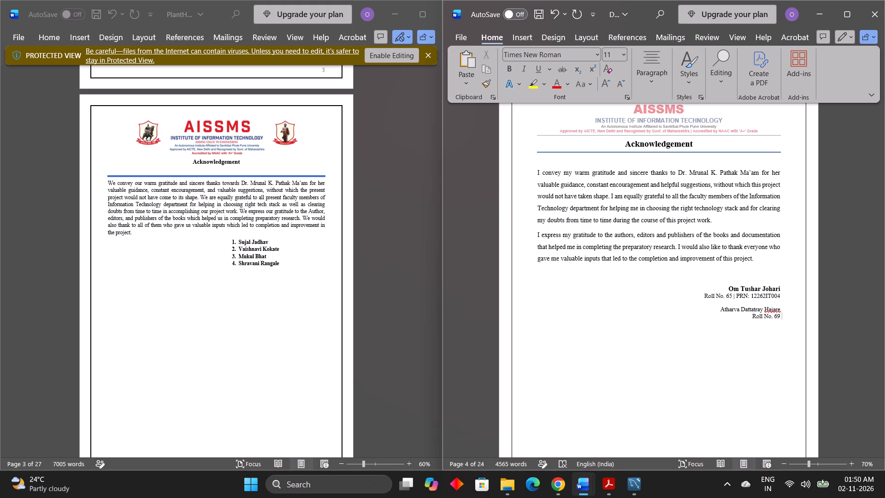
Add a "|" separator and the second member's PRN, labelled "PRN:", after the roll number, and add two line breaks below.
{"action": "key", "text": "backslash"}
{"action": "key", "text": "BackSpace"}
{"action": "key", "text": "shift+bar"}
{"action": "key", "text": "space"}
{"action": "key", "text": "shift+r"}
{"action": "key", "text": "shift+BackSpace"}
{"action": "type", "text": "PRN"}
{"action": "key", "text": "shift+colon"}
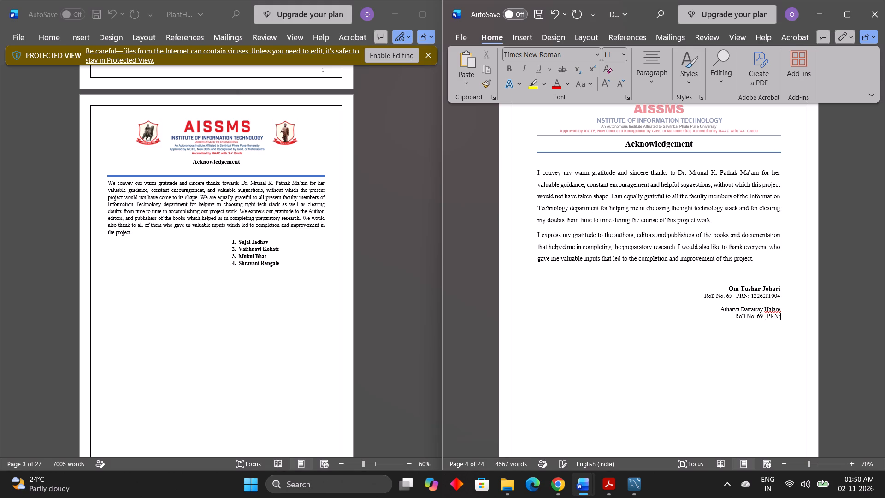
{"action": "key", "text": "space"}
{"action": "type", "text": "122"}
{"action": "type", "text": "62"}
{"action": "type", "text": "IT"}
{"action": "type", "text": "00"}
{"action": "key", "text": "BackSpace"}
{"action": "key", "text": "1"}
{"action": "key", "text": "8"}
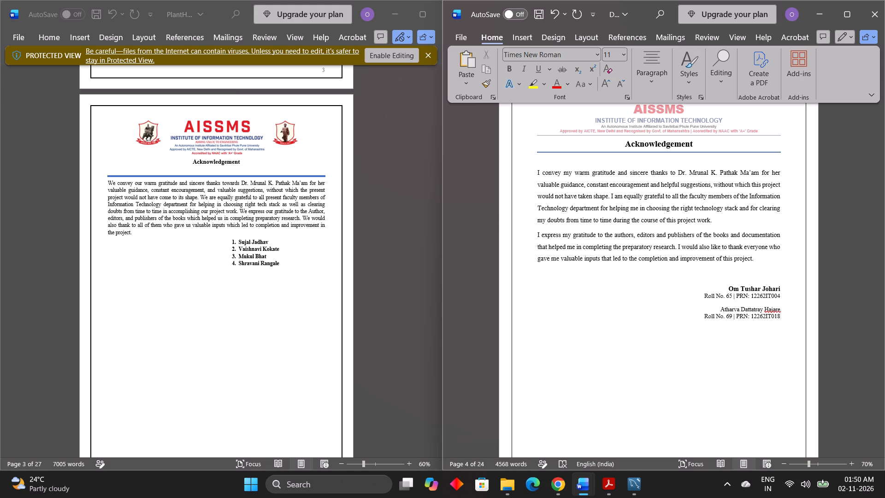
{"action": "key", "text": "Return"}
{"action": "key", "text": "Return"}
Make the second member's name on the Acknowledgement page bold.
{"action": "left_click_drag", "start_coordinate": [781, 308], "coordinate": [733, 305]}
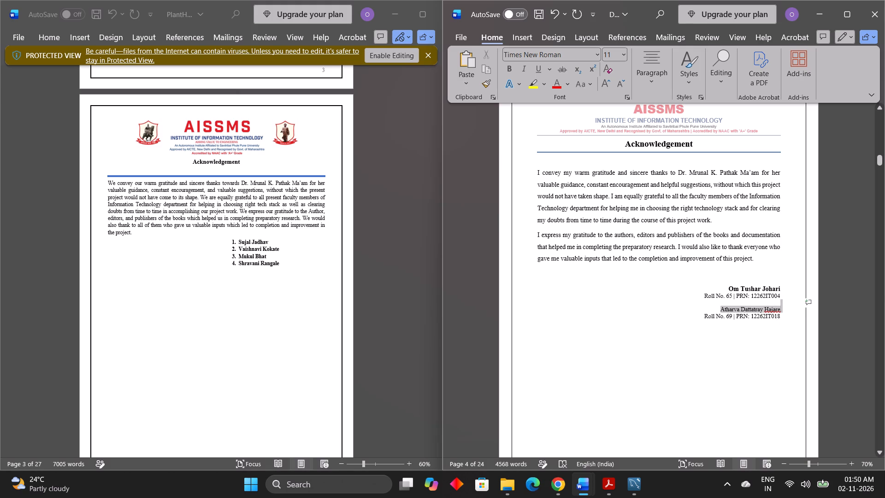
{"action": "left_click_drag", "start_coordinate": [733, 305], "coordinate": [731, 304]}
{"action": "left_click", "coordinate": [702, 288]}
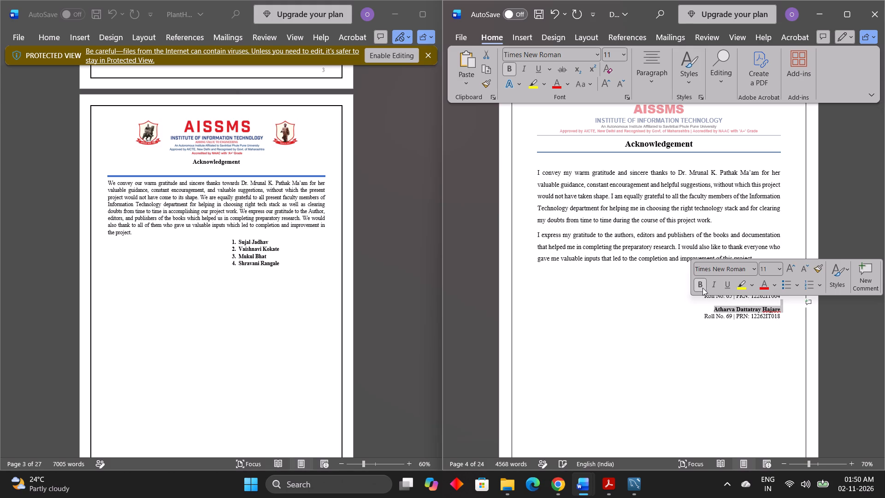
Enter the third group member's full name on the empty line below the second member's details.
{"action": "left_click", "coordinate": [785, 322]}
{"action": "left_click", "coordinate": [784, 336]}
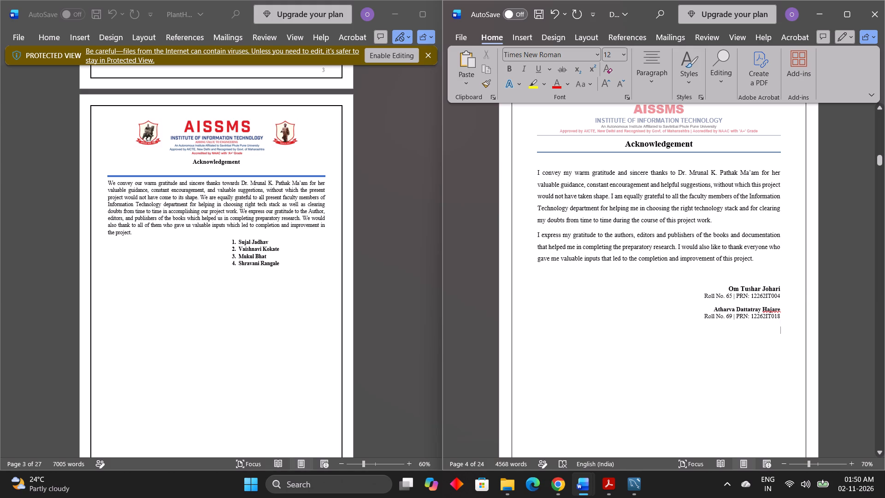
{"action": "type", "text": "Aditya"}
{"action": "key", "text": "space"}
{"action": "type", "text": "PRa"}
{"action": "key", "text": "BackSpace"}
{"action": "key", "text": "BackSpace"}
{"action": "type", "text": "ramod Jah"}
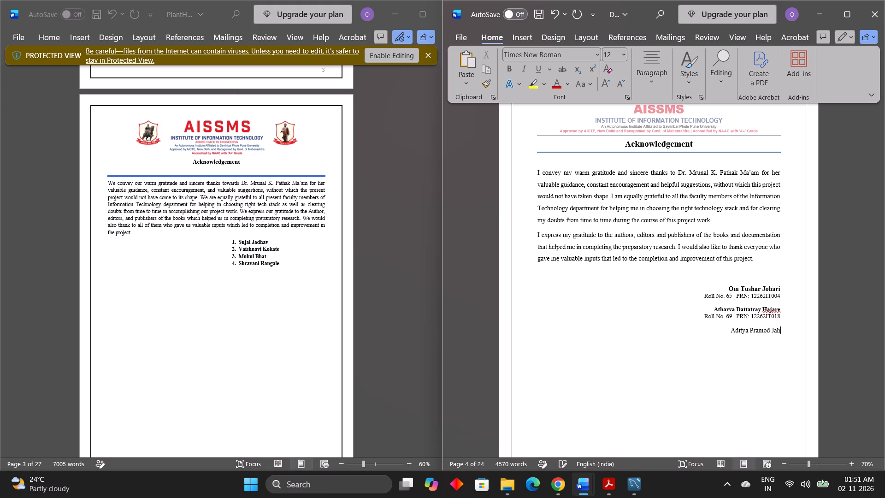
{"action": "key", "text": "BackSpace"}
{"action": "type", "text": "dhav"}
Start a line under the third member's name with that member's roll number, labelled "Roll No.".
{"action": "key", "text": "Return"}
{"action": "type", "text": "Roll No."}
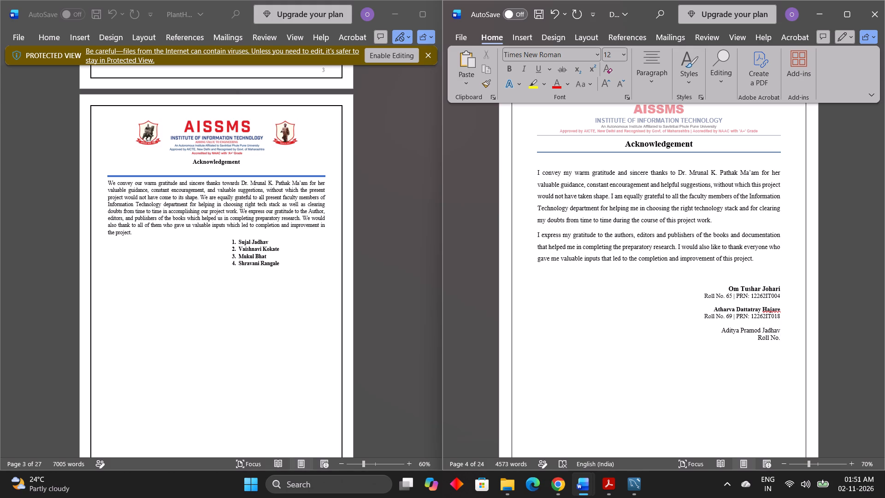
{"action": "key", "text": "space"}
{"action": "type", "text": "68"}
Add a "|" separator and the third member's PRN, labelled "PRN:", after the roll number, and add two line breaks below.
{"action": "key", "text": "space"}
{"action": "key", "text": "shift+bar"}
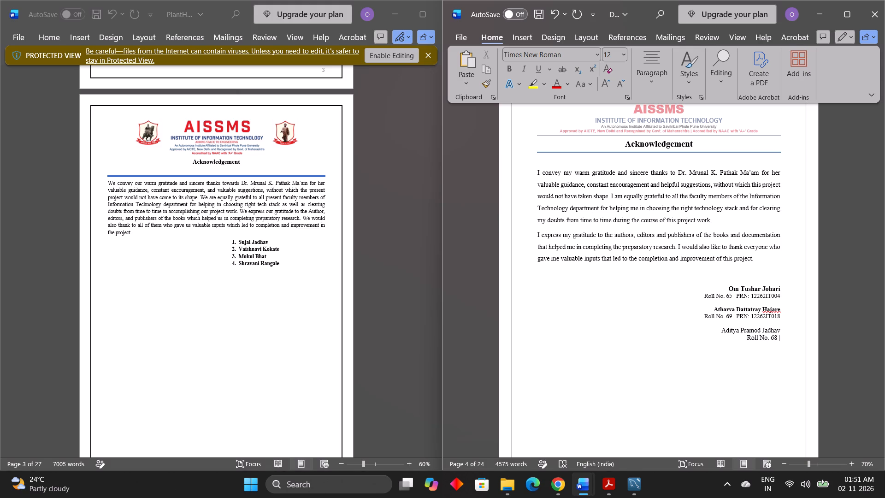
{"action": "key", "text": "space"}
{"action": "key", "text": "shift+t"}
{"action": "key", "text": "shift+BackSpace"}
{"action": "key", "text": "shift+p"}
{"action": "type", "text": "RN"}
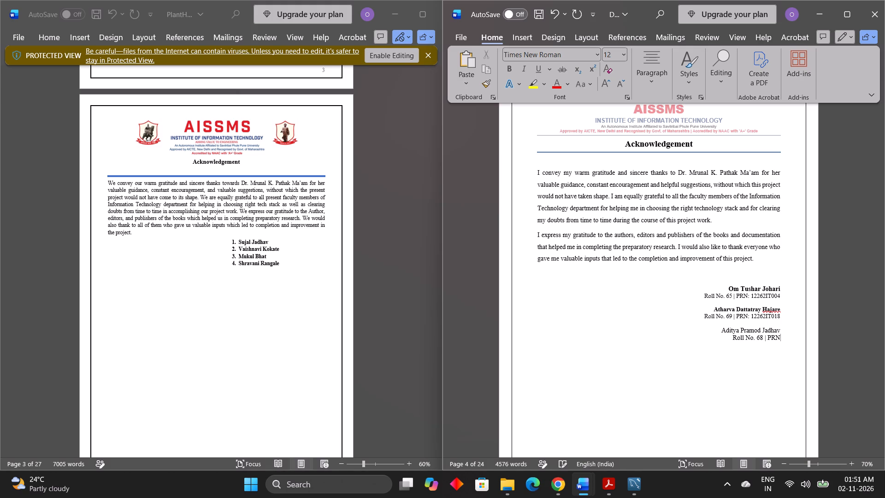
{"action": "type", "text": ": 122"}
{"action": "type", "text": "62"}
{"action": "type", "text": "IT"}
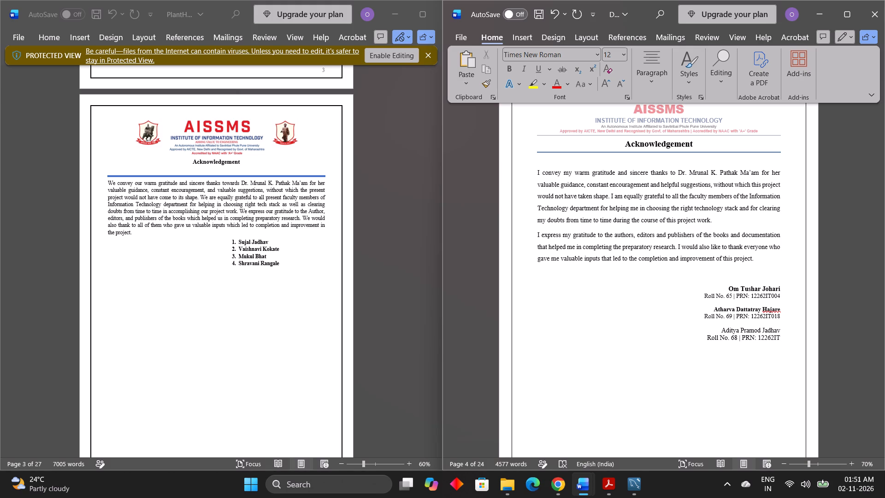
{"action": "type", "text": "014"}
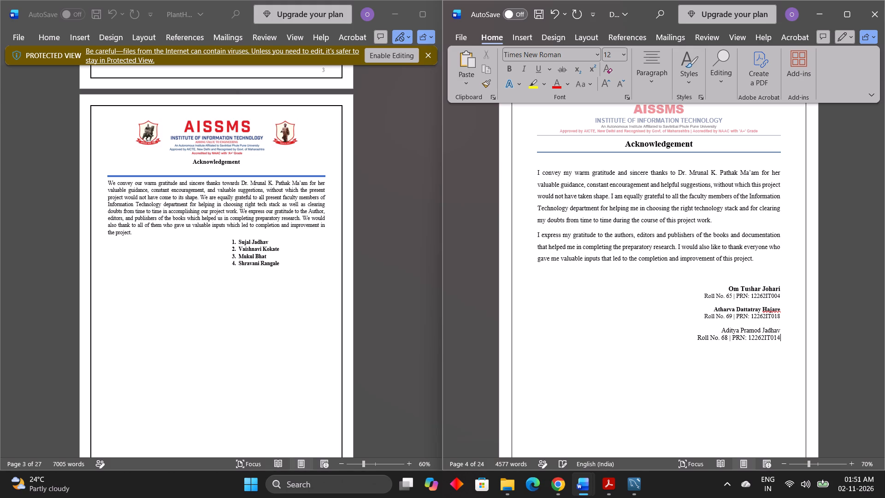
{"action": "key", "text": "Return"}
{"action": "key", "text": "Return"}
Enter the fourth group member's full name on the empty line below the third member's details.
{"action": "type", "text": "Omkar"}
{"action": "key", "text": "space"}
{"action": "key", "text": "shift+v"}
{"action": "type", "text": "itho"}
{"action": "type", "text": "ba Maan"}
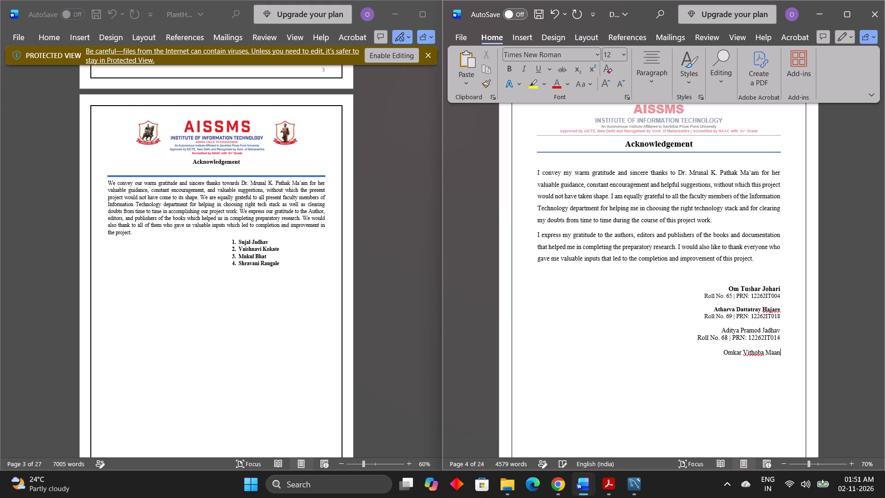
Start a line under the fourth member's name with that member's roll number, labelled "Roll No.".
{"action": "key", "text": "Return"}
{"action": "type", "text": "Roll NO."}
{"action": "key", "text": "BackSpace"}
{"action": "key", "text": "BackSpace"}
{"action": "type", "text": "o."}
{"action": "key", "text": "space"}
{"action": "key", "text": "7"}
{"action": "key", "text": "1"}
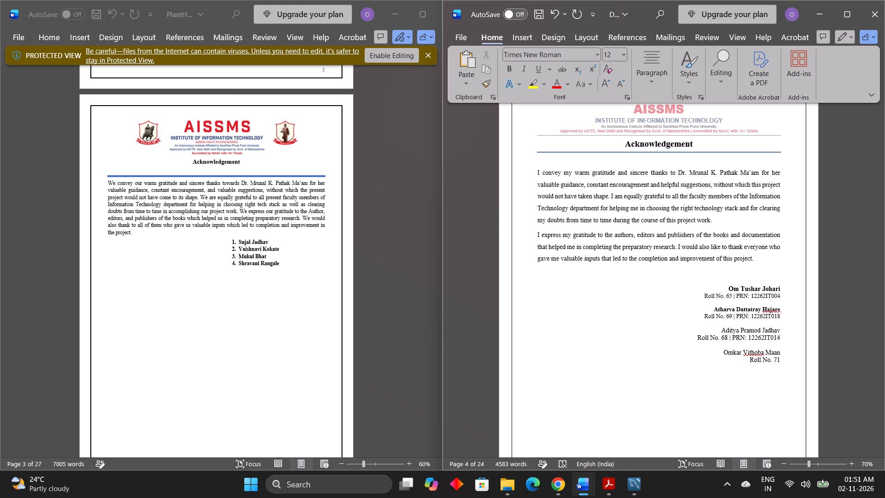
Add a "|" separator and the fourth member's PRN, labelled "PRN:", after the fourth member's roll number.
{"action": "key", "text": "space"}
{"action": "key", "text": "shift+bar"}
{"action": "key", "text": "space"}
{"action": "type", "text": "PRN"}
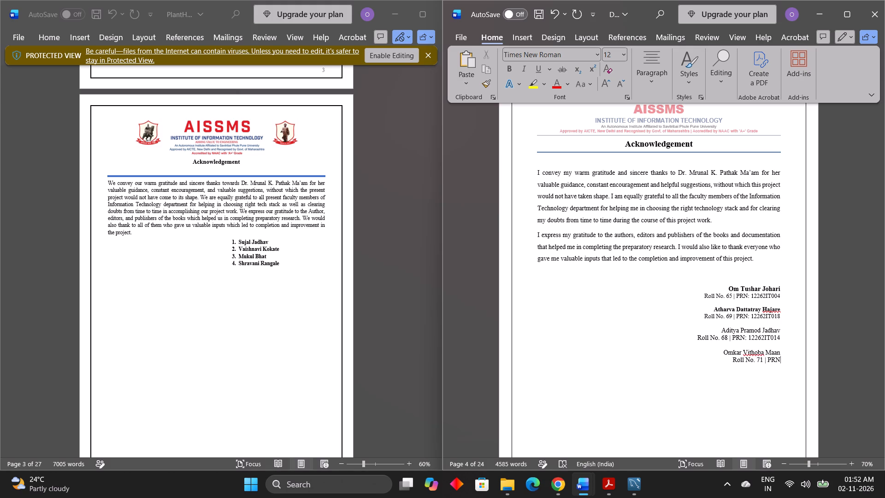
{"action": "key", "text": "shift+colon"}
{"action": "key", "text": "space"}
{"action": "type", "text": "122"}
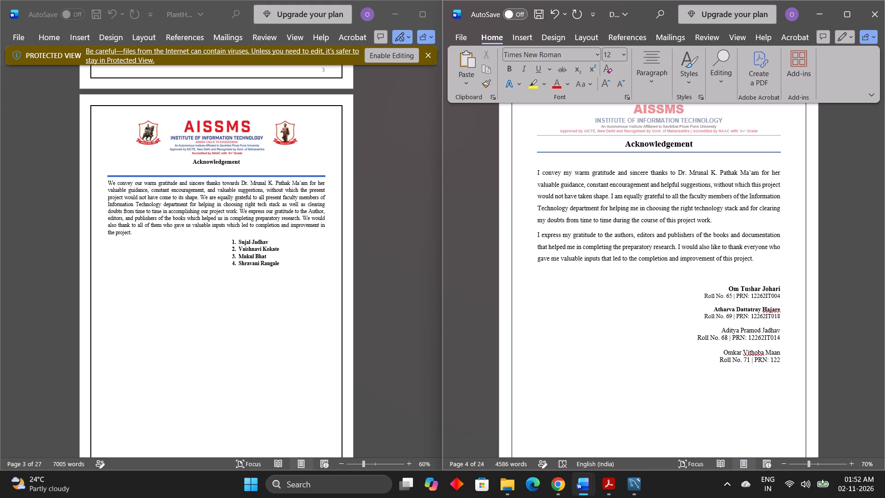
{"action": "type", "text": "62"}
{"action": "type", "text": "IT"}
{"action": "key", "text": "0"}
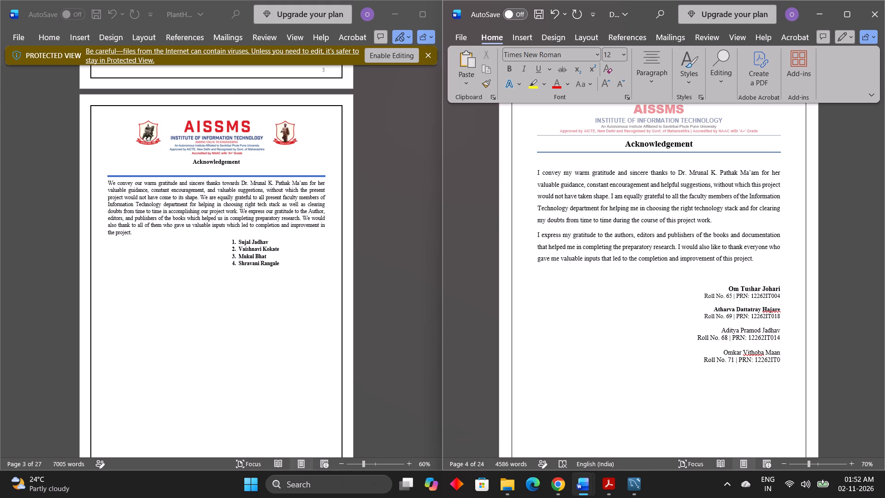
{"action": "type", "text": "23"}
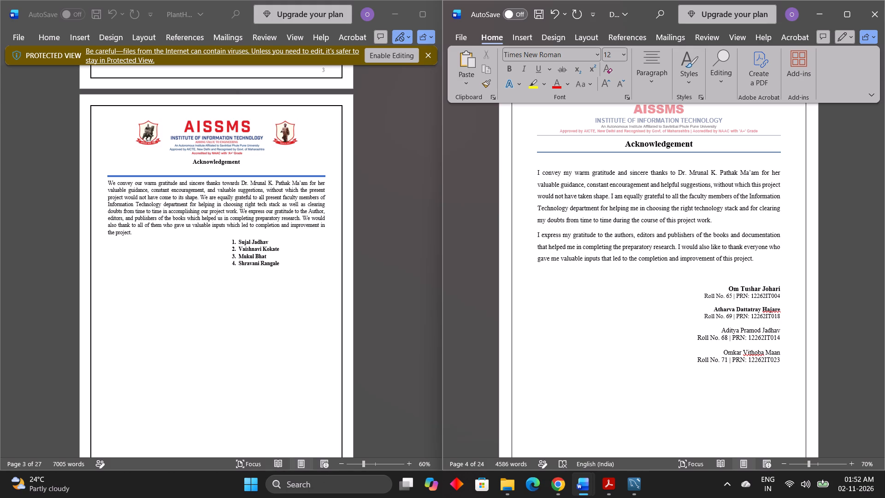
Make the third and fourth members' names on the Acknowledgement page bold.
{"action": "left_click_drag", "start_coordinate": [786, 328], "coordinate": [768, 331]}
{"action": "left_click_drag", "start_coordinate": [768, 331], "coordinate": [721, 330]}
{"action": "left_click", "coordinate": [702, 313]}
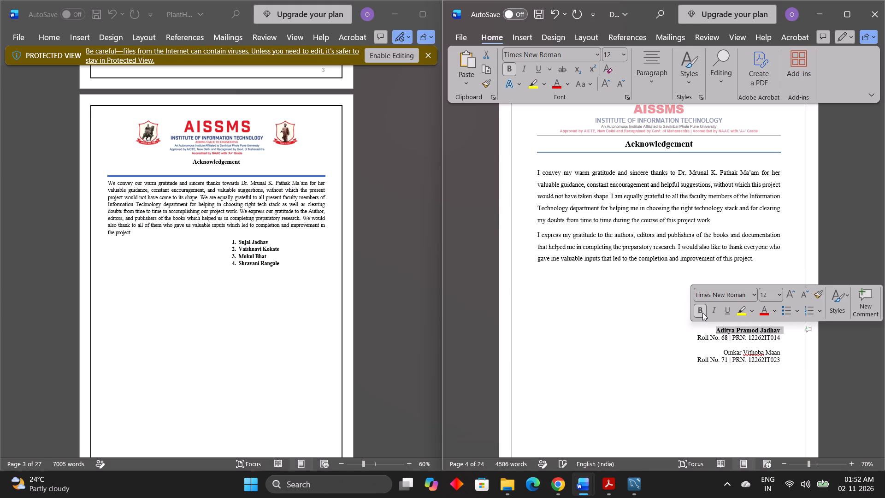
{"action": "left_click", "coordinate": [779, 347]}
{"action": "left_click_drag", "start_coordinate": [787, 354], "coordinate": [725, 355]}
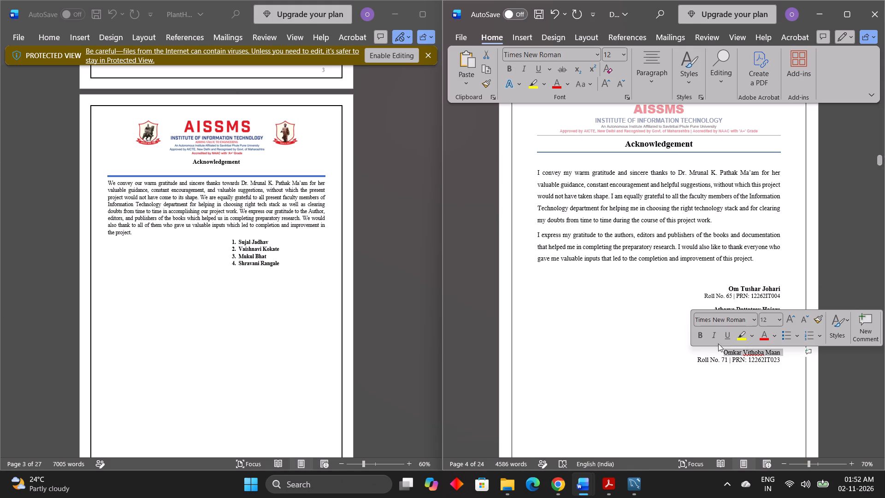
{"action": "left_click", "coordinate": [703, 338]}
{"action": "left_click", "coordinate": [732, 368]}
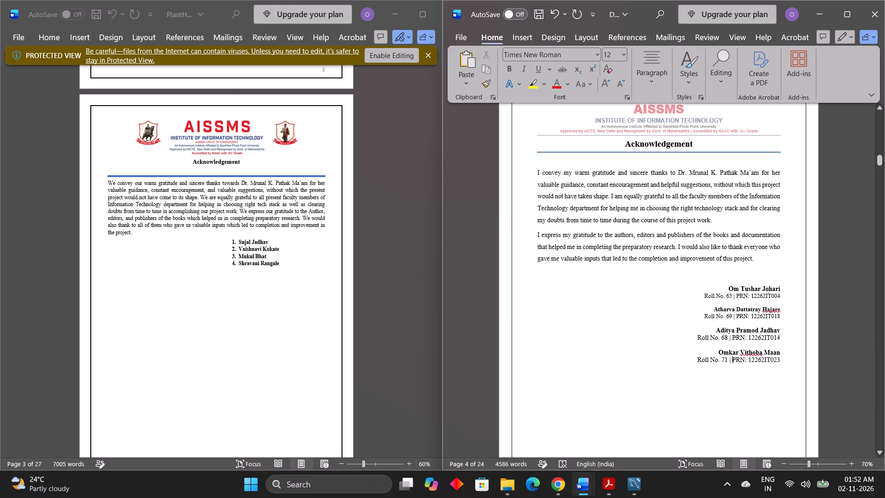
Review the DBMSL report's Acknowledgement page and its neighbouring pages, going back through the Table of Contents to the Certificate.
{"action": "scroll", "coordinate": [732, 368], "scroll_direction": "down", "scroll_amount": 1}
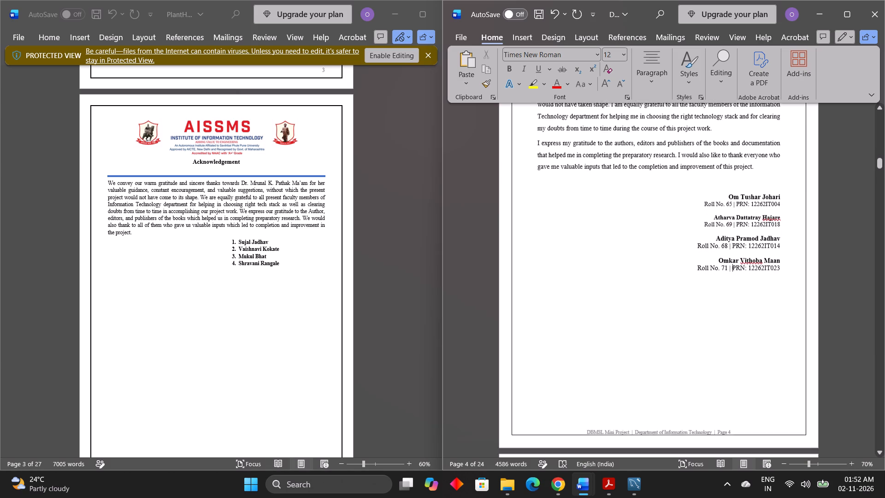
{"action": "scroll", "coordinate": [732, 368], "scroll_direction": "down", "scroll_amount": 1}
{"action": "scroll", "coordinate": [732, 368], "scroll_direction": "up", "scroll_amount": 3}
{"action": "scroll", "coordinate": [732, 368], "scroll_direction": "down", "scroll_amount": 1}
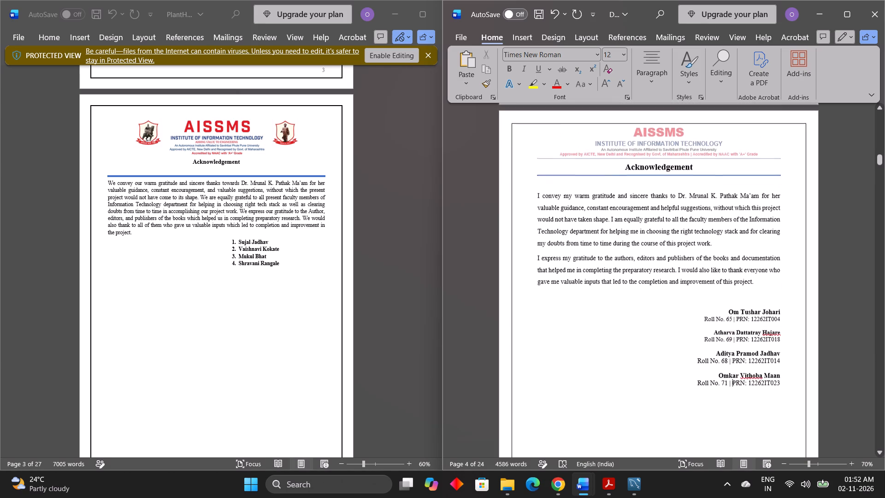
{"action": "scroll", "coordinate": [732, 368], "scroll_direction": "down", "scroll_amount": 1}
{"action": "scroll", "coordinate": [732, 368], "scroll_direction": "up", "scroll_amount": 1}
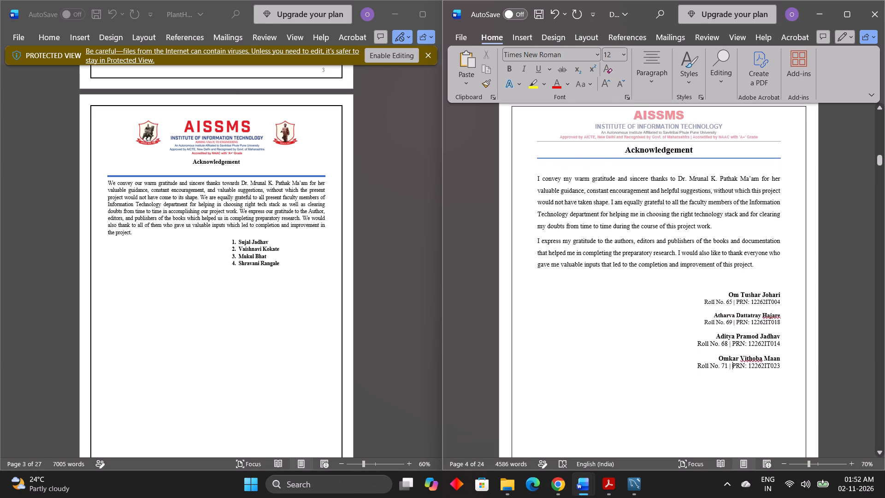
{"action": "scroll", "coordinate": [732, 368], "scroll_direction": "up", "scroll_amount": 2}
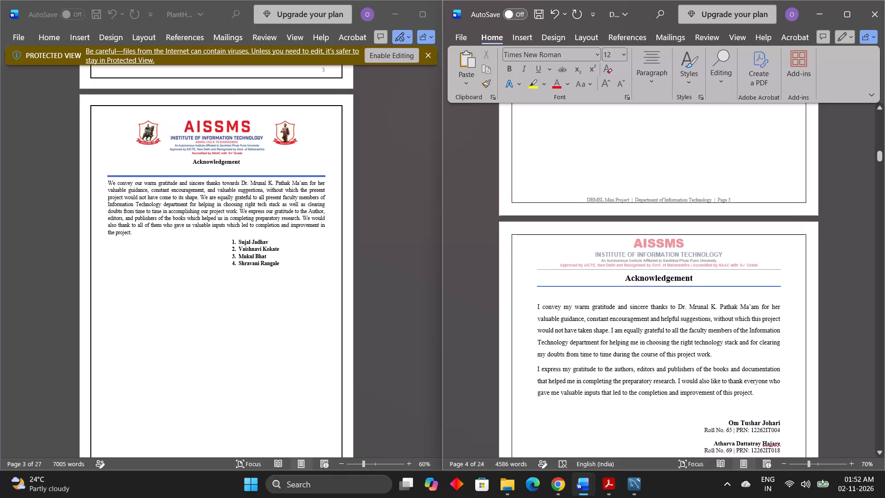
{"action": "scroll", "coordinate": [732, 368], "scroll_direction": "up", "scroll_amount": 1}
{"action": "scroll", "coordinate": [732, 368], "scroll_direction": "down", "scroll_amount": 4}
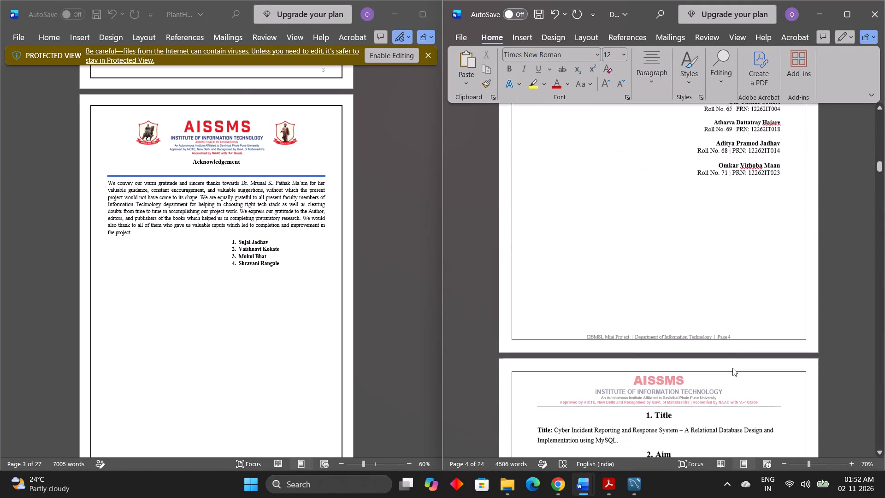
{"action": "scroll", "coordinate": [732, 368], "scroll_direction": "down", "scroll_amount": 1}
{"action": "scroll", "coordinate": [732, 368], "scroll_direction": "up", "scroll_amount": 3}
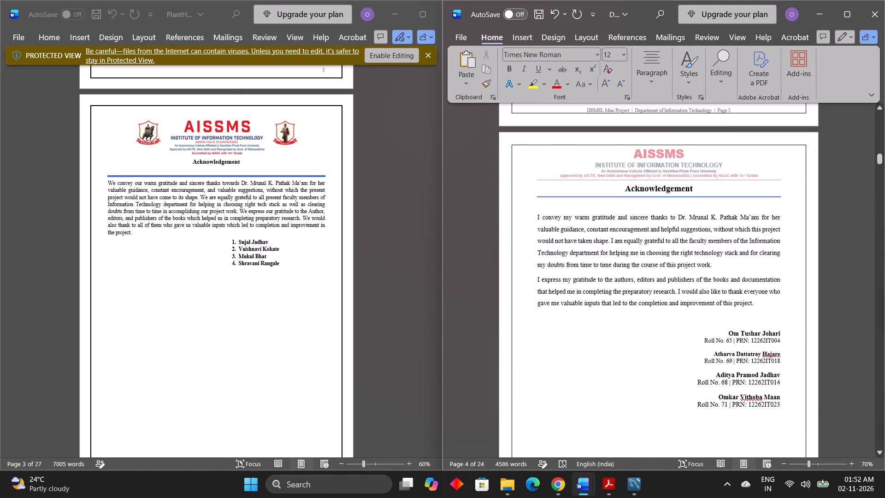
{"action": "scroll", "coordinate": [732, 368], "scroll_direction": "up", "scroll_amount": 1}
{"action": "scroll", "coordinate": [732, 368], "scroll_direction": "down", "scroll_amount": 2}
{"action": "scroll", "coordinate": [732, 368], "scroll_direction": "up", "scroll_amount": 4}
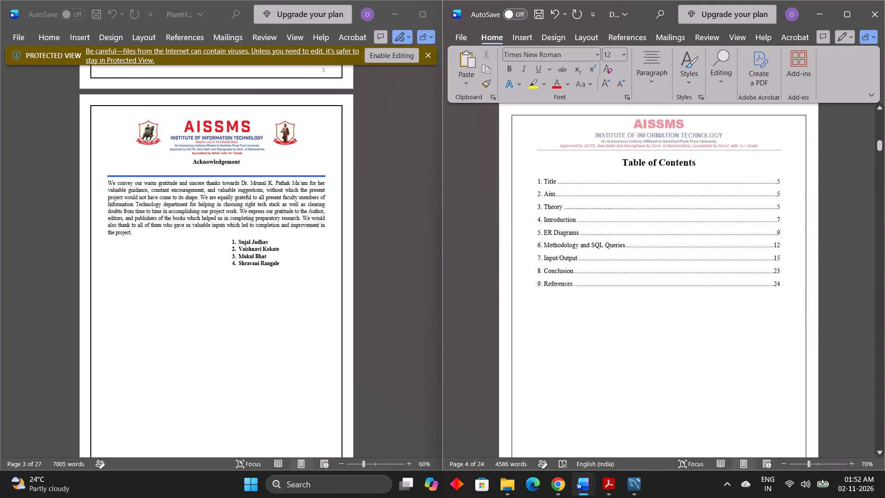
{"action": "scroll", "coordinate": [732, 368], "scroll_direction": "up", "scroll_amount": 6}
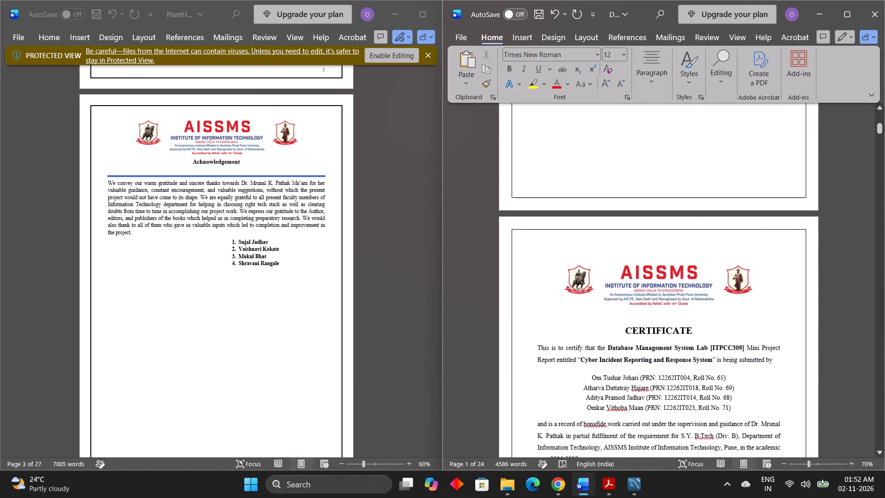
Delete the roll number and PRN text under each of the four members' names on the Acknowledgement page.
{"action": "scroll", "coordinate": [732, 368], "scroll_direction": "down", "scroll_amount": 7}
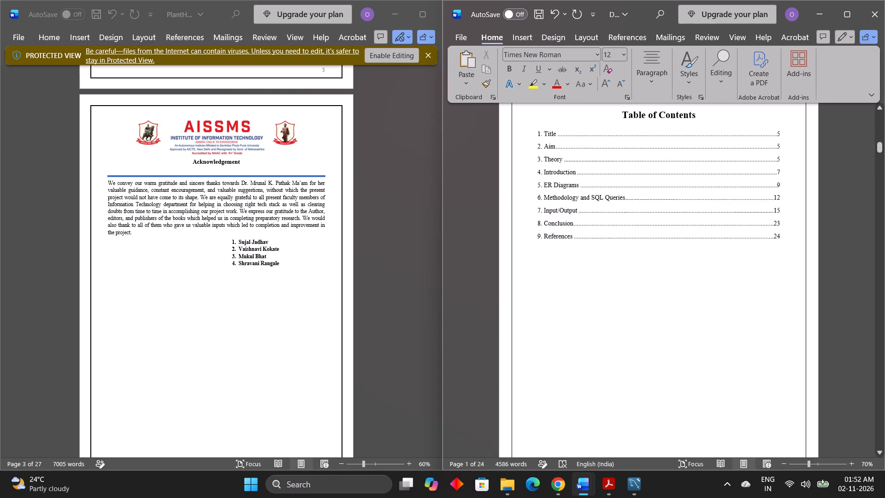
{"action": "scroll", "coordinate": [732, 368], "scroll_direction": "down", "scroll_amount": 3}
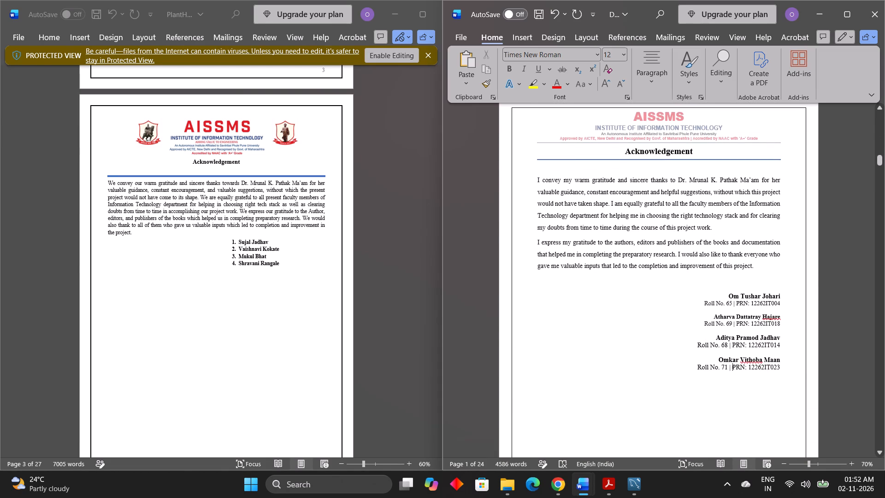
{"action": "left_click_drag", "start_coordinate": [782, 307], "coordinate": [701, 305]}
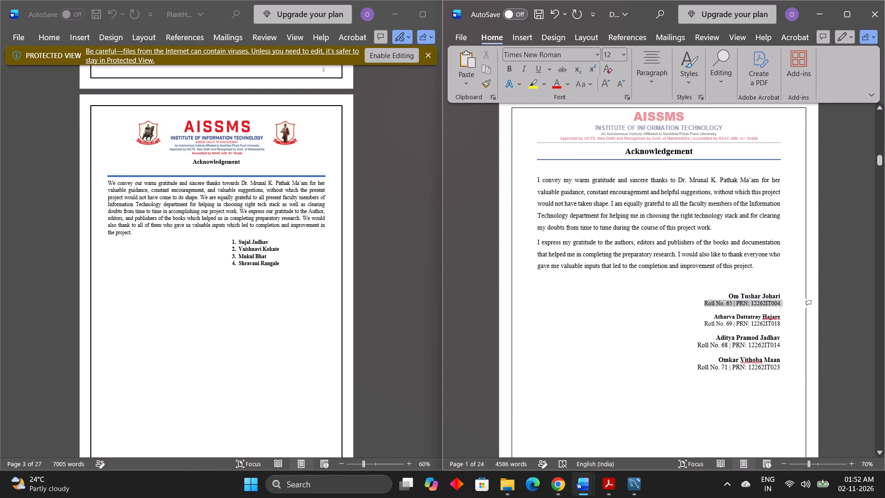
{"action": "left_click_drag", "start_coordinate": [701, 305], "coordinate": [699, 302]}
{"action": "key", "text": "BackSpace"}
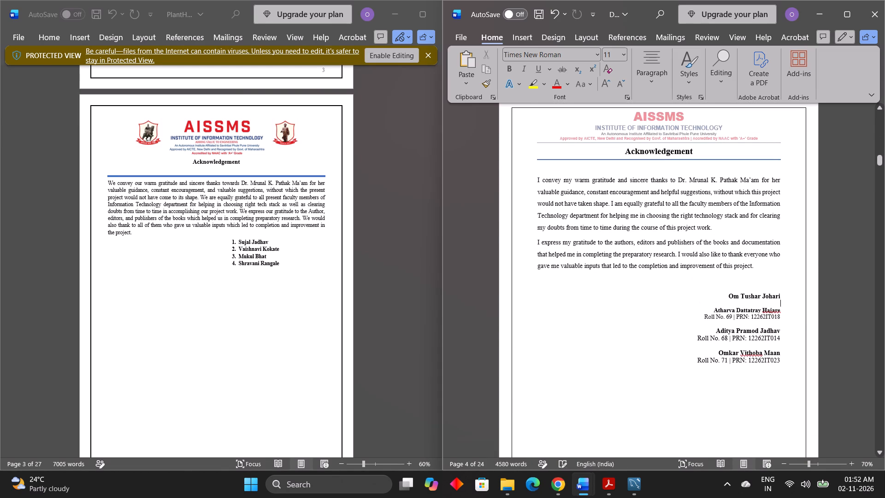
{"action": "left_click_drag", "start_coordinate": [784, 320], "coordinate": [696, 315]}
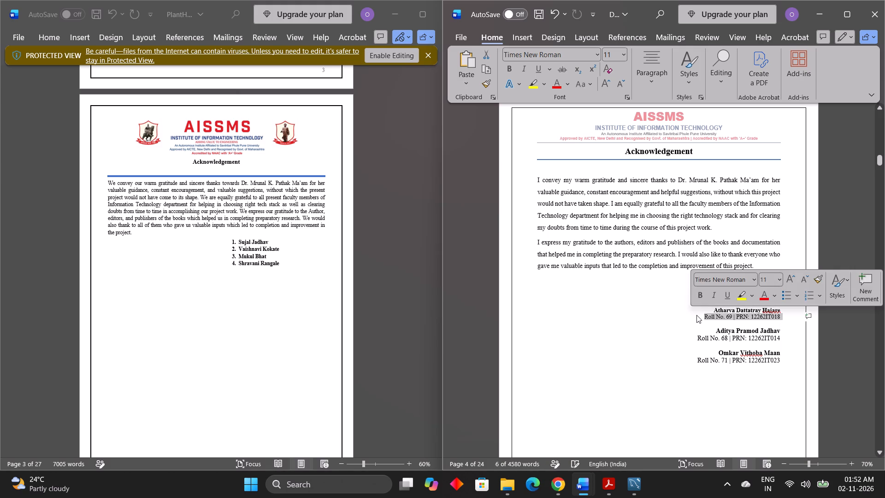
{"action": "key", "text": "BackSpace"}
{"action": "left_click_drag", "start_coordinate": [785, 328], "coordinate": [783, 328]}
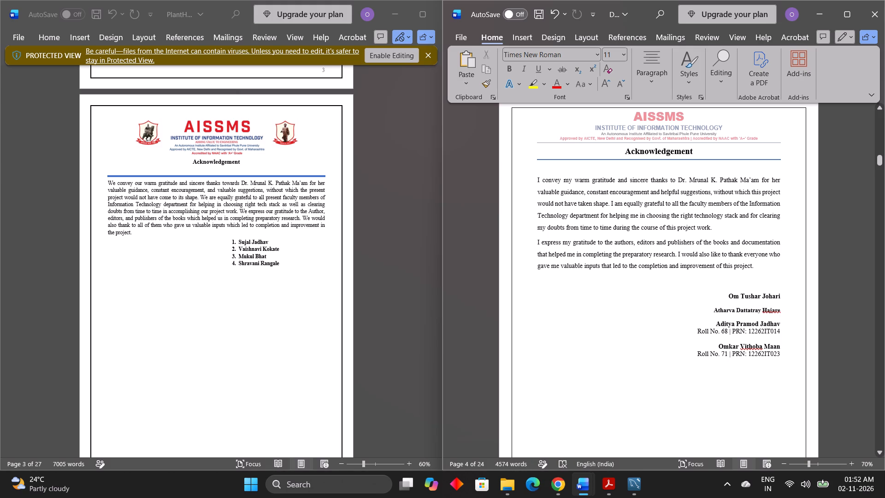
{"action": "left_click_drag", "start_coordinate": [783, 328], "coordinate": [694, 329]}
{"action": "key", "text": "BackSpace"}
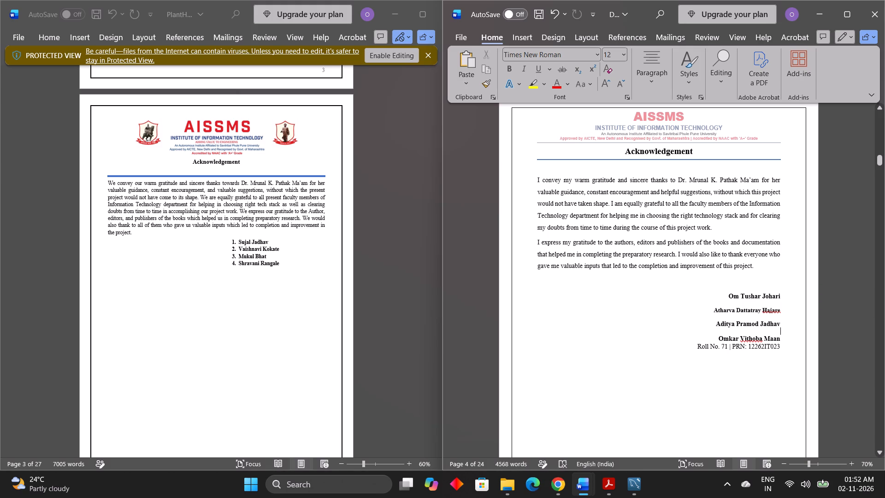
{"action": "left_click_drag", "start_coordinate": [779, 347], "coordinate": [696, 348]}
{"action": "key", "text": "BackSpace"}
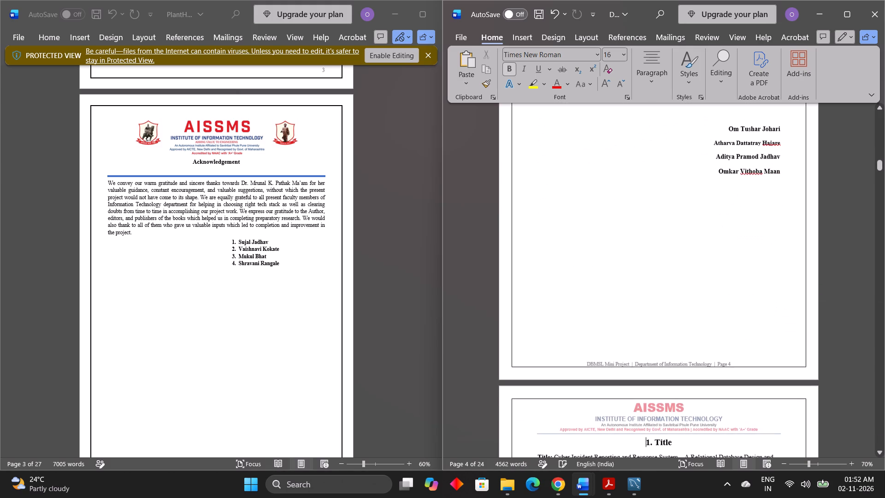
Left-align the four members' names below the Acknowledgement text.
{"action": "scroll", "coordinate": [713, 324], "scroll_direction": "up", "scroll_amount": 2}
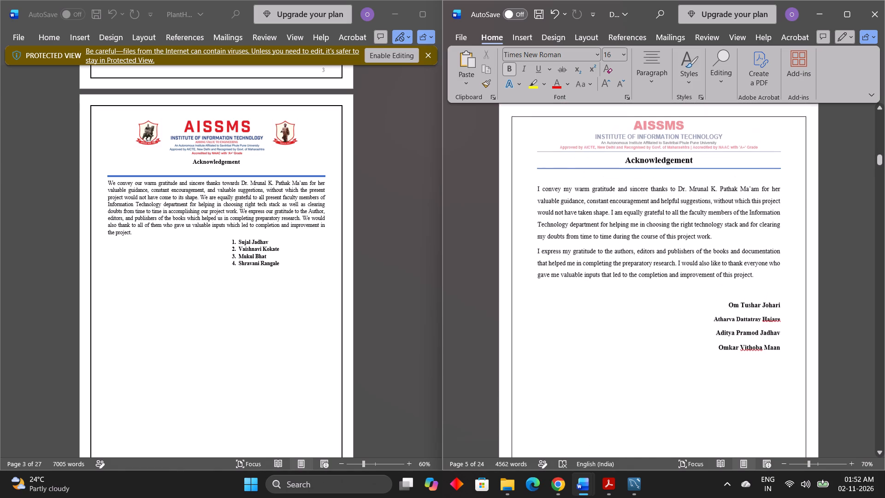
{"action": "left_click", "coordinate": [726, 307]}
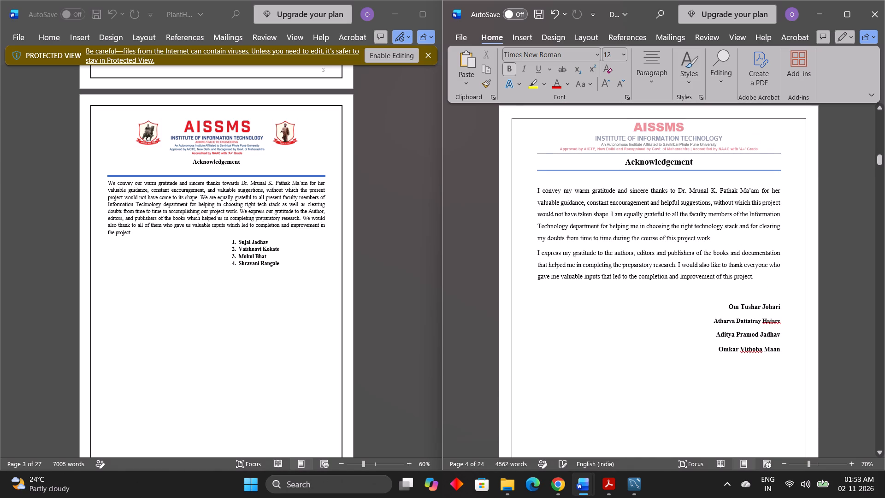
{"action": "left_click", "coordinate": [783, 306]}
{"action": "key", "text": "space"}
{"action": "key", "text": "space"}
{"action": "left_click", "coordinate": [715, 308]}
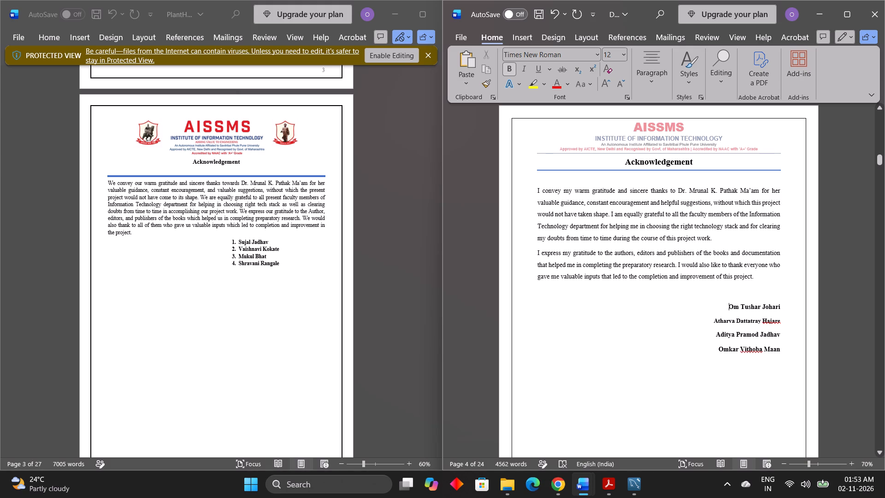
{"action": "left_click_drag", "start_coordinate": [715, 308], "coordinate": [783, 357]}
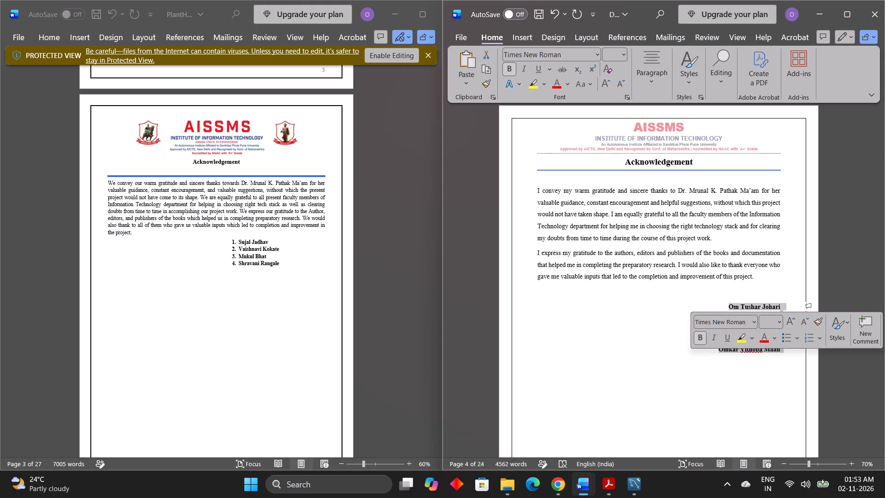
{"action": "left_click", "coordinate": [647, 55]}
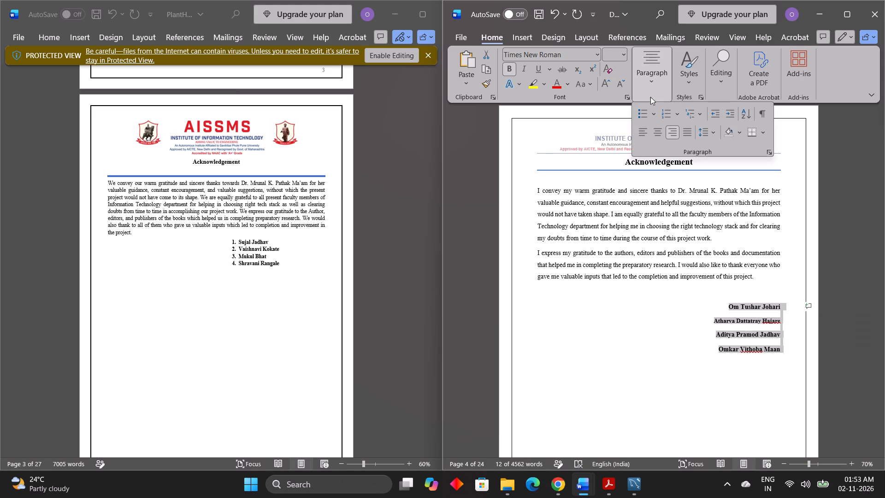
{"action": "left_click", "coordinate": [643, 134]}
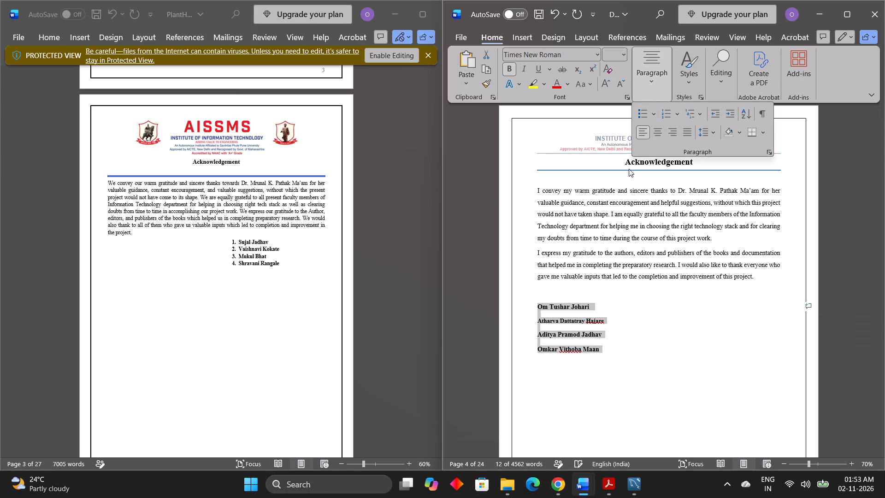
{"action": "left_click", "coordinate": [566, 291]}
Indent the first member's name with leading spaces so it starts in the right half of the Acknowledgement page.
{"action": "left_click", "coordinate": [539, 308]}
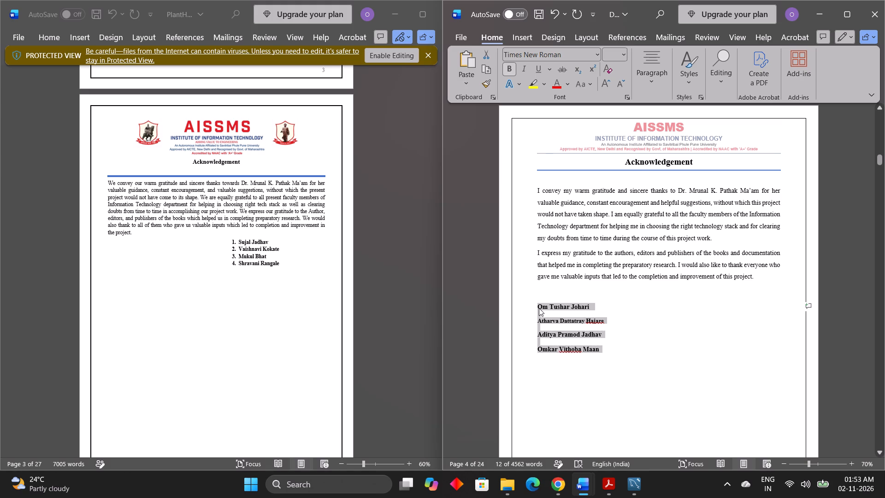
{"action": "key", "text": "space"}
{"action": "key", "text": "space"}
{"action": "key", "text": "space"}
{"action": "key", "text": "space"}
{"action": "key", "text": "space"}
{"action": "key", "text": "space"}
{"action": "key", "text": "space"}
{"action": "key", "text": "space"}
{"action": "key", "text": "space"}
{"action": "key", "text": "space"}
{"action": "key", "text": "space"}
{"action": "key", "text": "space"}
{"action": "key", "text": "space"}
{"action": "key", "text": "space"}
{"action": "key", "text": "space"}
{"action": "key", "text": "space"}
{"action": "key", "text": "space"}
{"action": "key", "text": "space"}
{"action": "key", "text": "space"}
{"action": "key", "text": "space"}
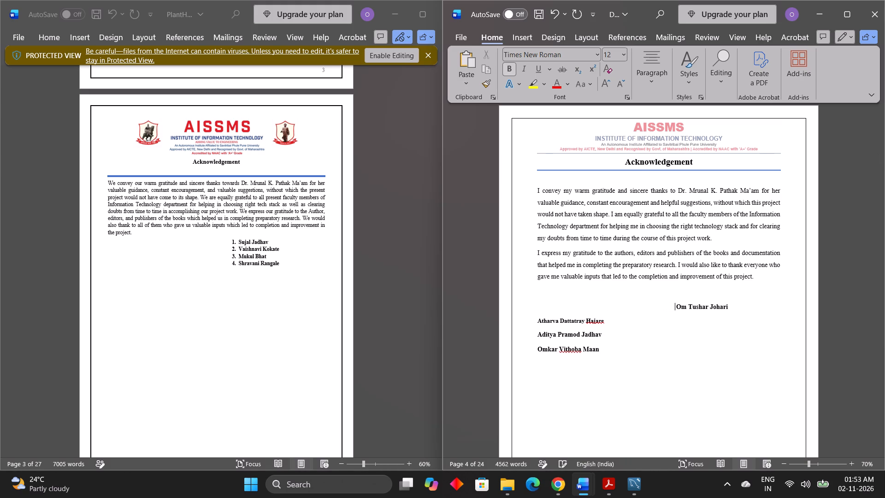
Indent the second member's name with leading spaces so it lines up under the first member's name.
{"action": "left_click", "coordinate": [536, 318]}
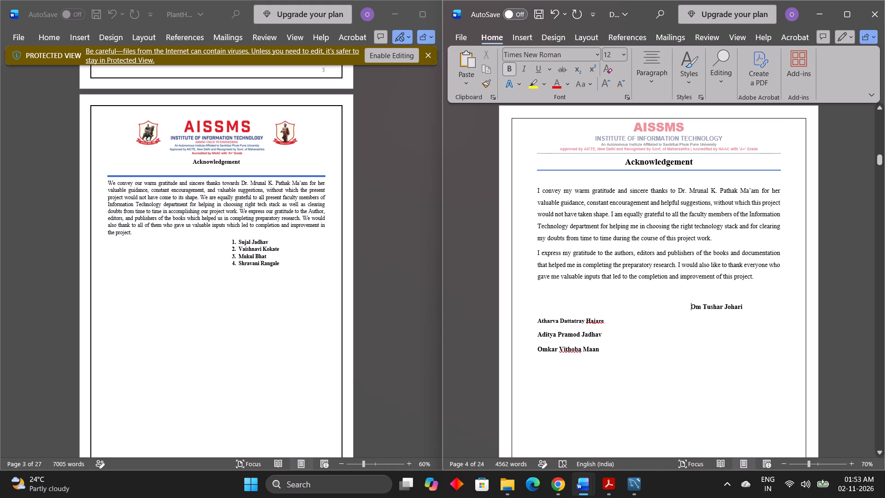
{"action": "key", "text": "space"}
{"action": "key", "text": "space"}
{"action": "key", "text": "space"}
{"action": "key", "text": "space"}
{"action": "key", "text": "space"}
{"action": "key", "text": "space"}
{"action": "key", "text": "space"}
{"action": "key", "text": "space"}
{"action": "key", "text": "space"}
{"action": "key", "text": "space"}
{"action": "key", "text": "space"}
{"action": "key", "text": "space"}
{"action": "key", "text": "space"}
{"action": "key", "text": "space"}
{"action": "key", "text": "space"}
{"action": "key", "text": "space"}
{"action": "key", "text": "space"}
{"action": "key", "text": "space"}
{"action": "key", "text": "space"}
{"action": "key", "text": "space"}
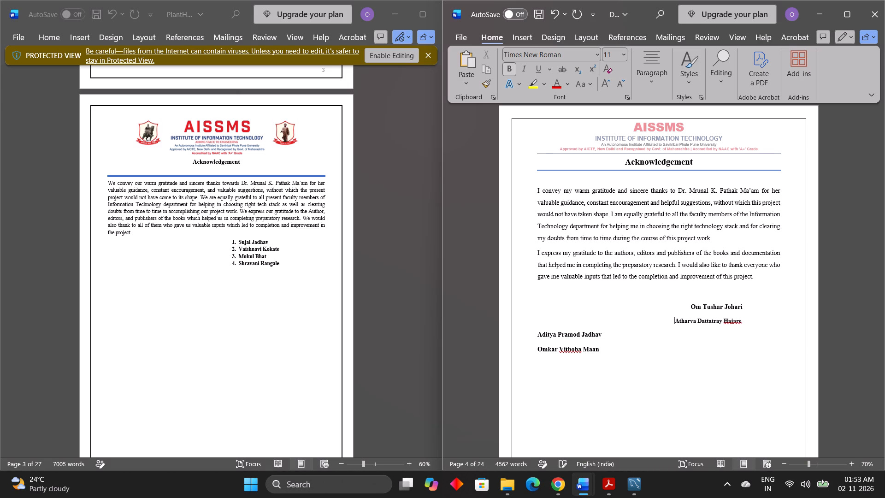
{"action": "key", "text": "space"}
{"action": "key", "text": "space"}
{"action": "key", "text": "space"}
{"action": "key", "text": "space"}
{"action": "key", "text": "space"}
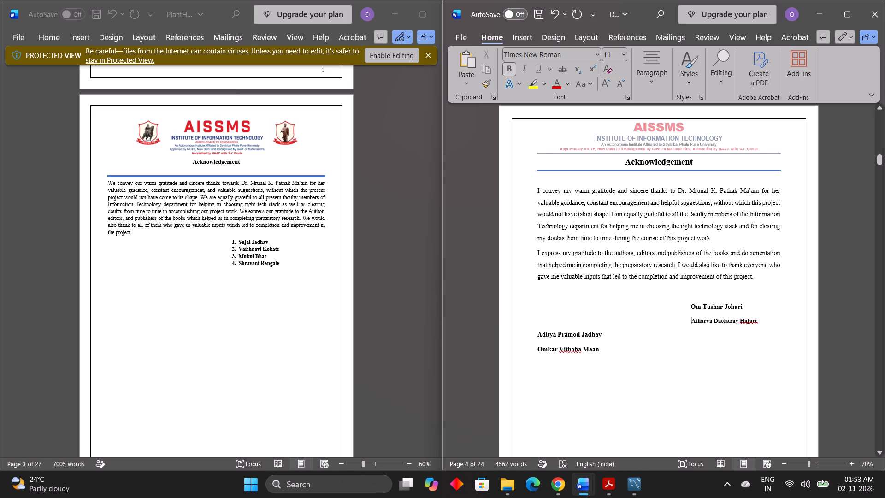
{"action": "key", "text": "BackSpace"}
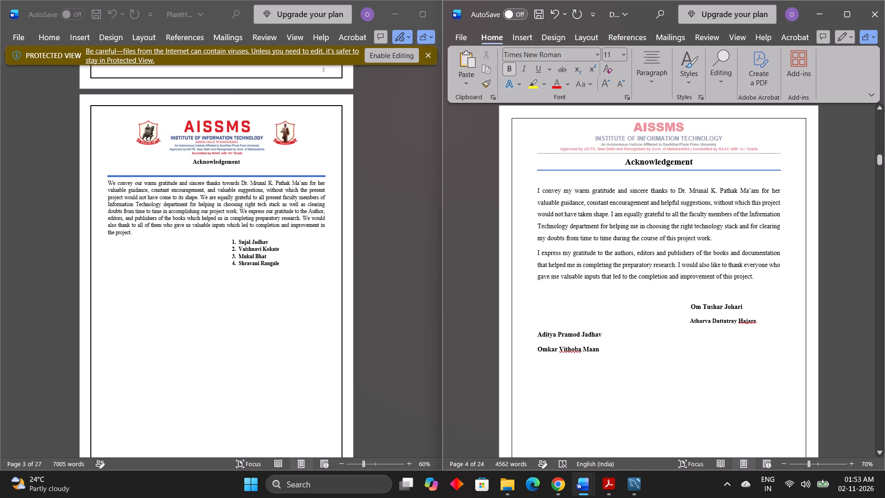
Indent the third member's name with leading spaces so it lines up under the second member's name.
{"action": "left_click", "coordinate": [537, 331]}
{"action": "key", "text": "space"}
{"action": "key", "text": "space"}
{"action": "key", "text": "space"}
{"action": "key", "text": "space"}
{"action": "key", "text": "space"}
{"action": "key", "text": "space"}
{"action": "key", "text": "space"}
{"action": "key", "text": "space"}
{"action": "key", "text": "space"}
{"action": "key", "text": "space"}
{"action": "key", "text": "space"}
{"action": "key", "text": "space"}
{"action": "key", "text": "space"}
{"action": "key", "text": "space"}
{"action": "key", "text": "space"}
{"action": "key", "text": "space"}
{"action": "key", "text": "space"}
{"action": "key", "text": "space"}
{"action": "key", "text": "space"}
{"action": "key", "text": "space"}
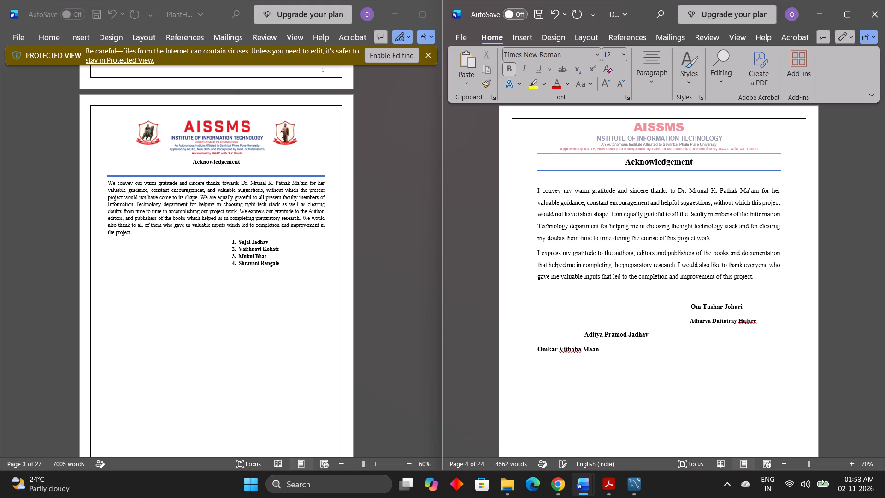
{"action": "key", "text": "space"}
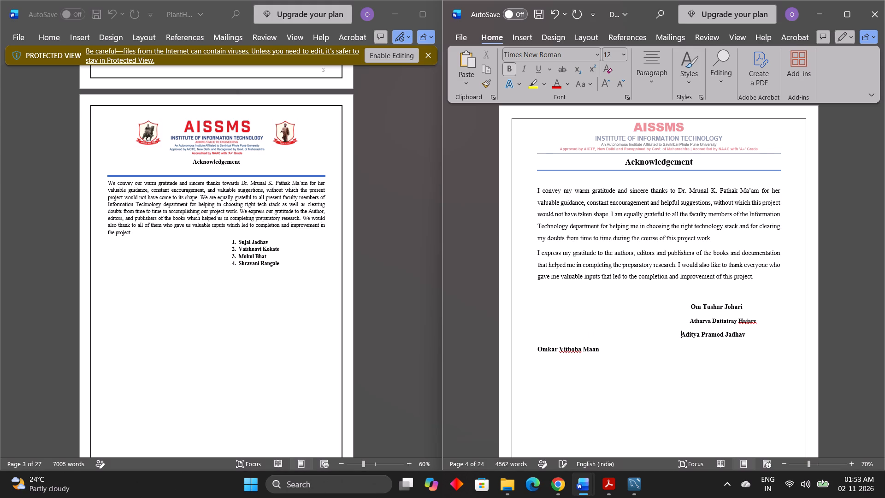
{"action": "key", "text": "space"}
{"action": "key", "text": "BackSpace"}
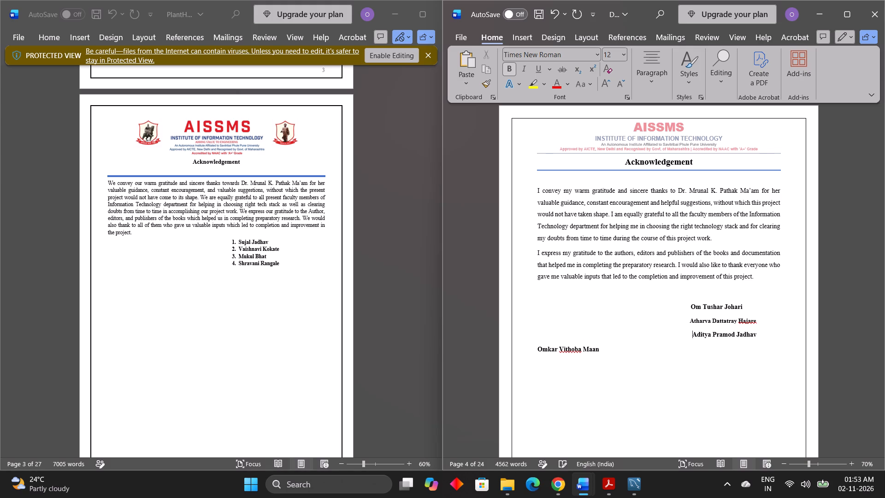
{"action": "key", "text": "BackSpace"}
{"action": "key", "text": "BackSpace"}
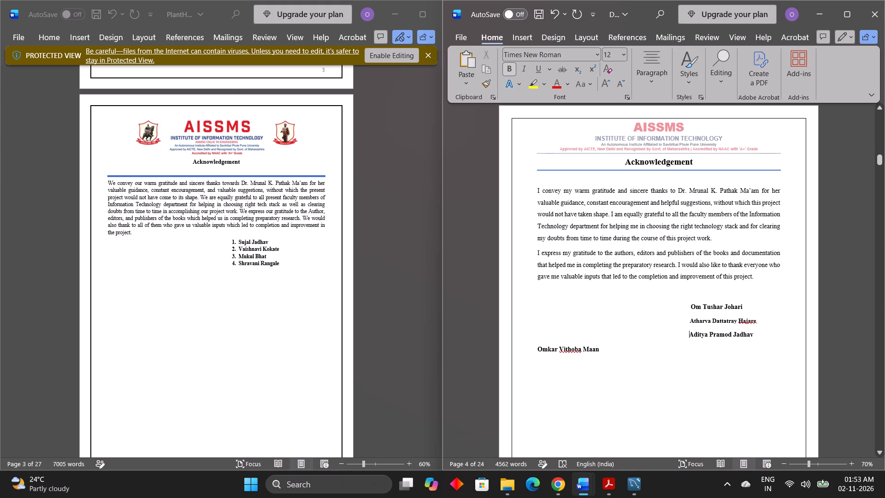
Indent the fourth member's name with leading spaces so it lines up under the third member's name.
{"action": "left_click", "coordinate": [538, 348]}
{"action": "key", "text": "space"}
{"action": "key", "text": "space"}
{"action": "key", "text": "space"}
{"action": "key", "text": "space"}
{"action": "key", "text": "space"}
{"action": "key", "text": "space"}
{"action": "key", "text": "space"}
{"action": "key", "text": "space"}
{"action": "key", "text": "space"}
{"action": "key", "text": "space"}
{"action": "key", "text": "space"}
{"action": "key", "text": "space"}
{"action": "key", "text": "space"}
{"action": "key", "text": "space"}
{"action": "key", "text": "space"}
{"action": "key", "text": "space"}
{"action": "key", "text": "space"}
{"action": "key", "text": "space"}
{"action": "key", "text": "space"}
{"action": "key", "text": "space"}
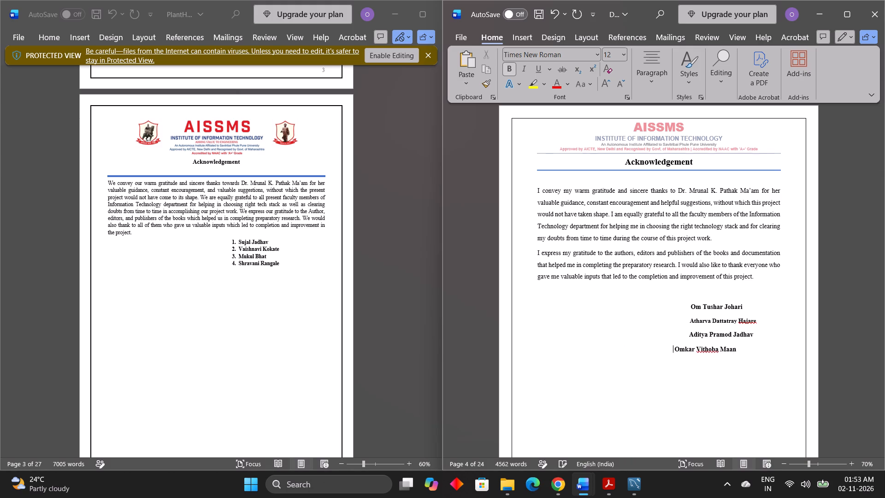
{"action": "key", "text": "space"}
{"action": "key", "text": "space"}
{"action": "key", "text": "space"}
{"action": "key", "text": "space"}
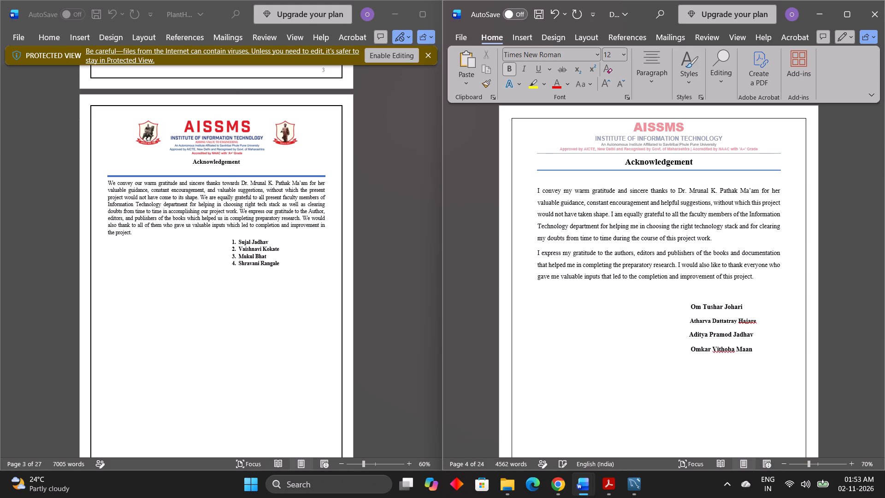
{"action": "key", "text": "BackSpace"}
{"action": "left_click", "coordinate": [541, 381]}
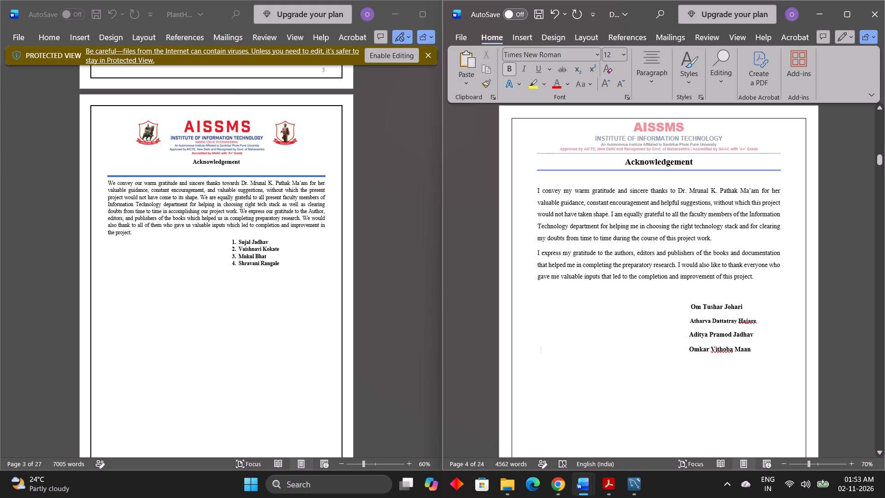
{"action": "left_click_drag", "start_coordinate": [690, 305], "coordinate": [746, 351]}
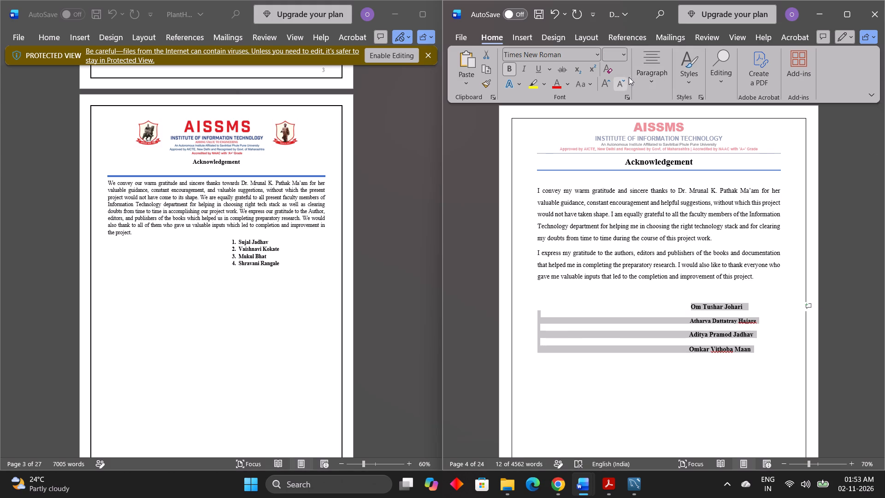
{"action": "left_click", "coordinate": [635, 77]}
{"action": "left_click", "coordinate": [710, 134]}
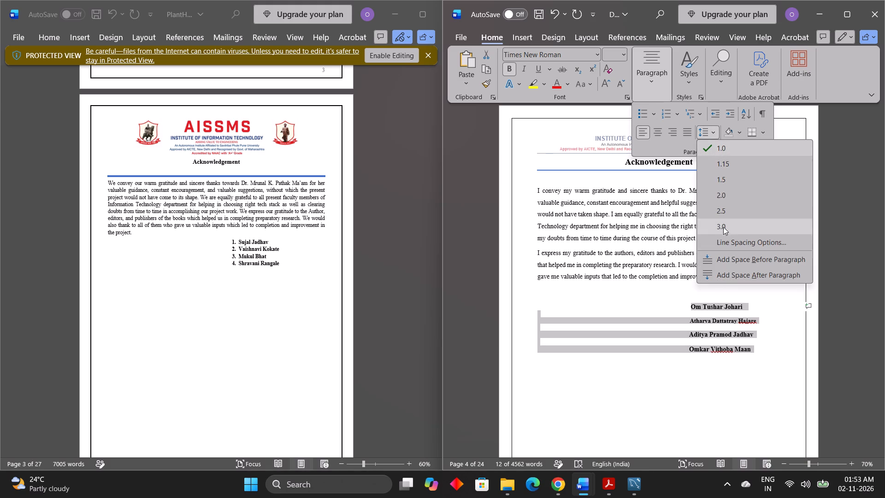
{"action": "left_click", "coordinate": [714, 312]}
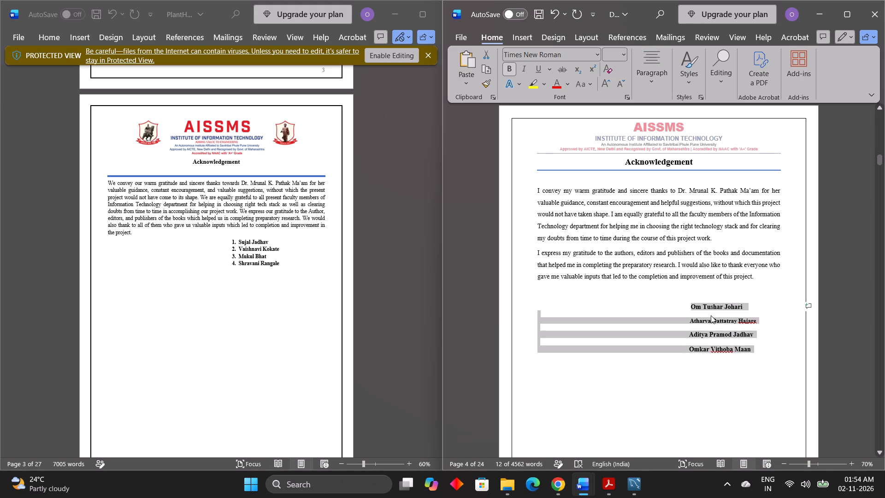
Reduce the font size of the blank line between the first and second members' names to 7.
{"action": "left_click", "coordinate": [711, 315]}
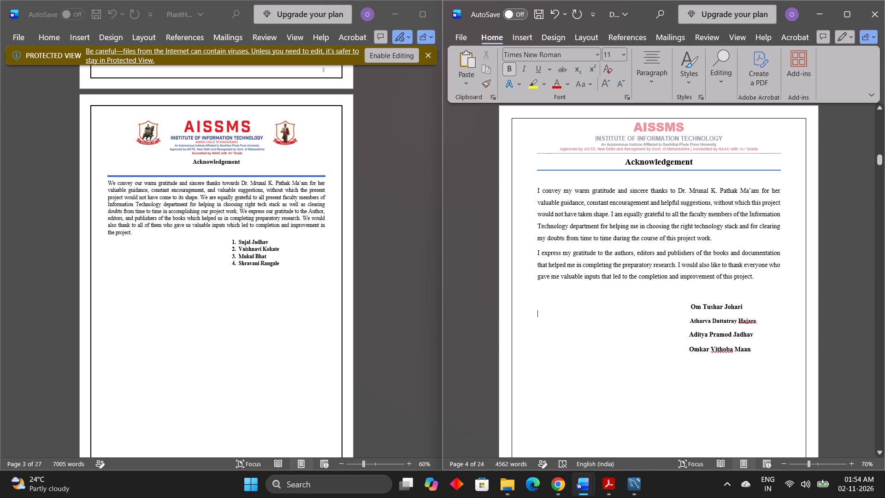
{"action": "triple_click", "coordinate": [623, 81]}
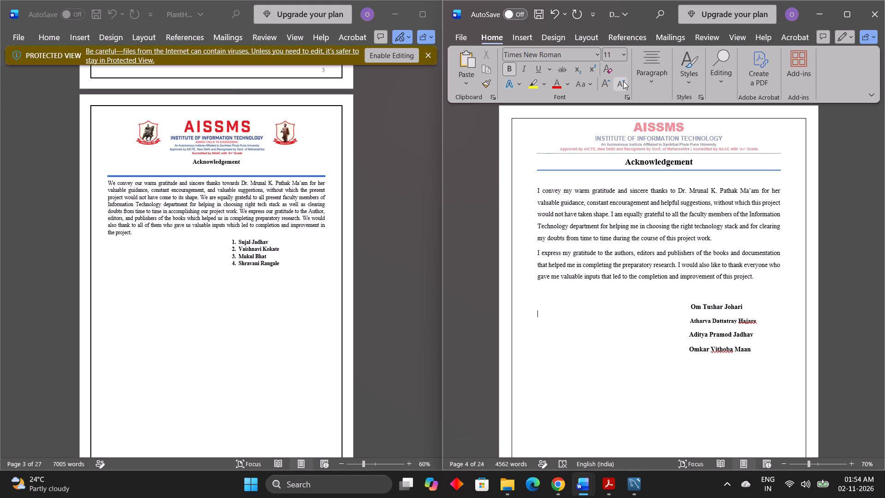
{"action": "left_click", "coordinate": [623, 81]}
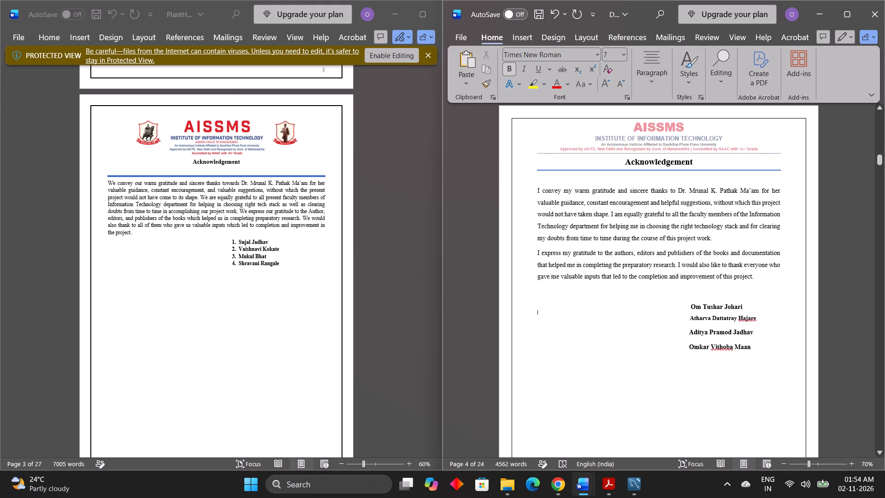
Reduce the font size of the blank line between the second and third members' names to 7.
{"action": "left_click", "coordinate": [696, 322]}
{"action": "triple_click", "coordinate": [623, 82]}
{"action": "left_click", "coordinate": [623, 82]}
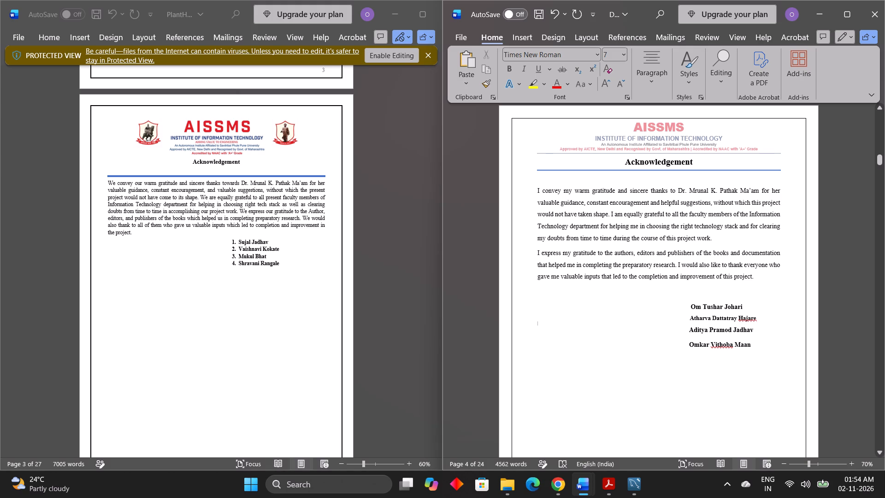
Reduce the font size of the blank line between the third and fourth members' names to 9.
{"action": "left_click", "coordinate": [693, 335]}
{"action": "triple_click", "coordinate": [621, 83]}
Review the layout of the acknowledgement page and the pages around it in the DBMSL report.
{"action": "left_click", "coordinate": [649, 376]}
{"action": "scroll", "coordinate": [667, 413], "scroll_direction": "down", "scroll_amount": 1}
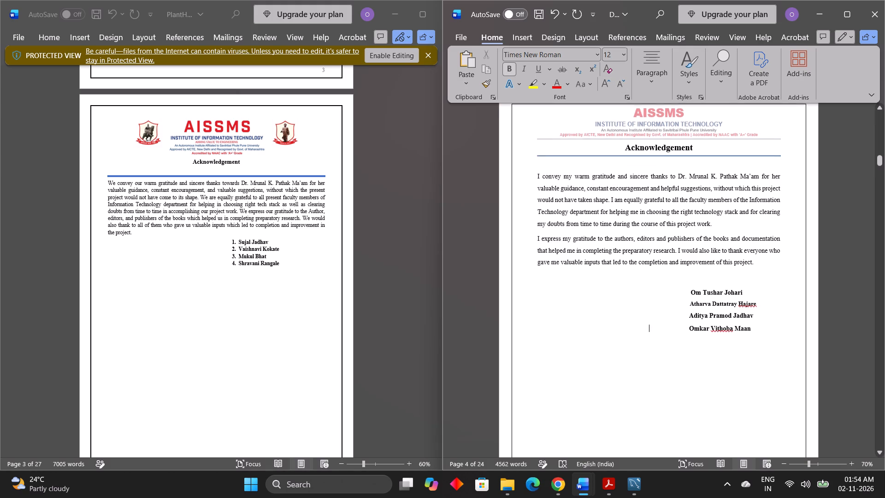
{"action": "scroll", "coordinate": [667, 413], "scroll_direction": "down", "scroll_amount": 2}
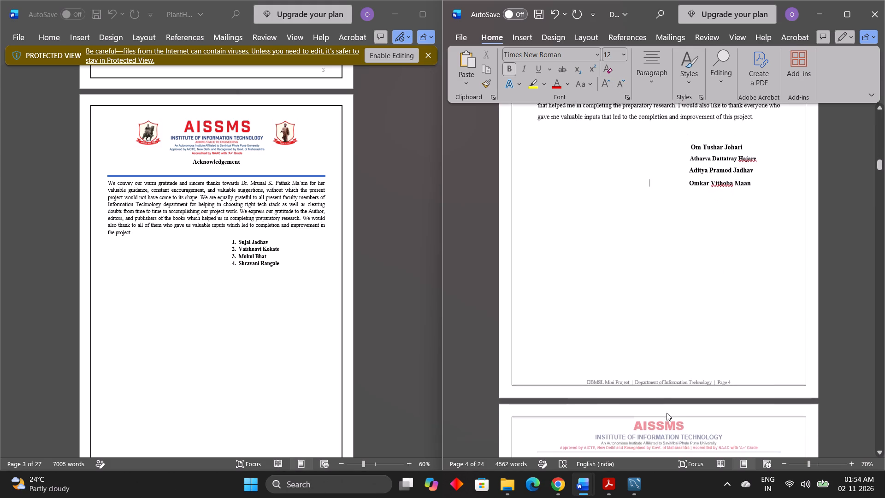
{"action": "scroll", "coordinate": [667, 413], "scroll_direction": "down", "scroll_amount": 3}
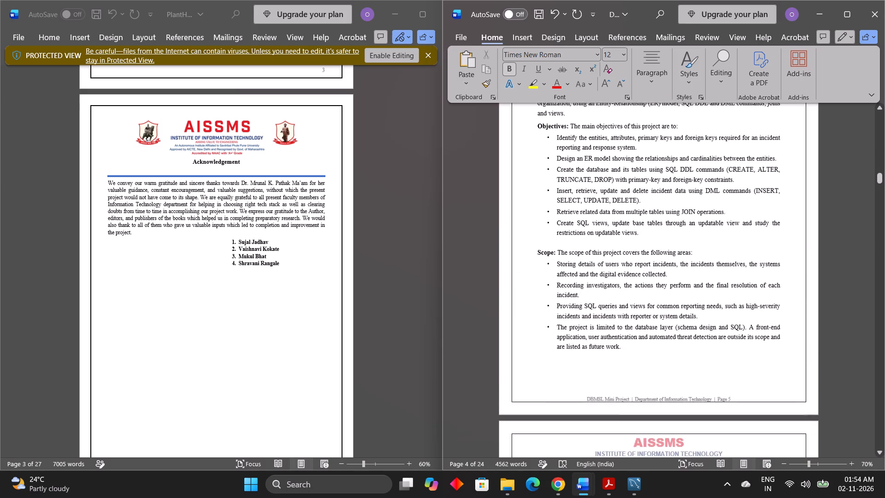
{"action": "scroll", "coordinate": [667, 413], "scroll_direction": "up", "scroll_amount": 4}
{"action": "scroll", "coordinate": [667, 413], "scroll_direction": "down", "scroll_amount": 1}
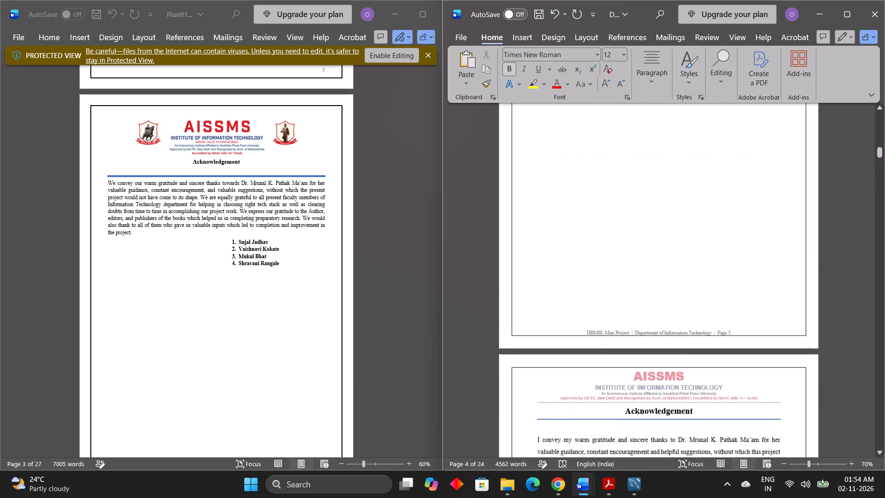
{"action": "scroll", "coordinate": [667, 413], "scroll_direction": "down", "scroll_amount": 3}
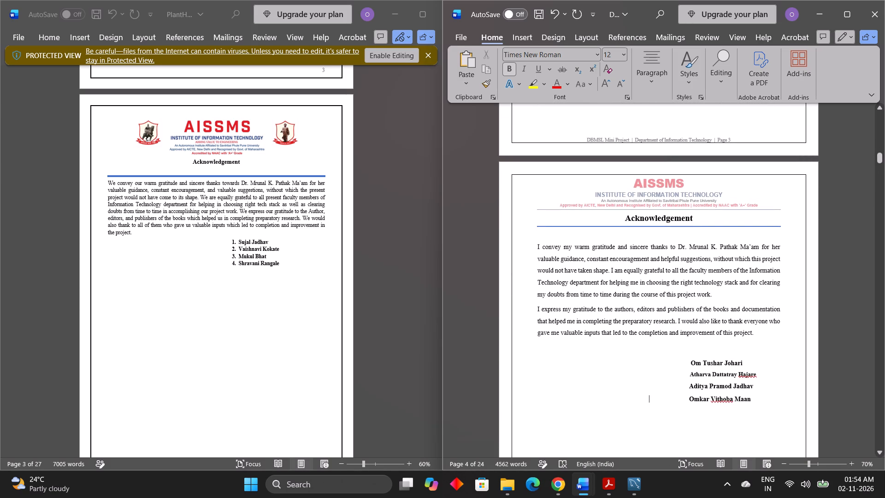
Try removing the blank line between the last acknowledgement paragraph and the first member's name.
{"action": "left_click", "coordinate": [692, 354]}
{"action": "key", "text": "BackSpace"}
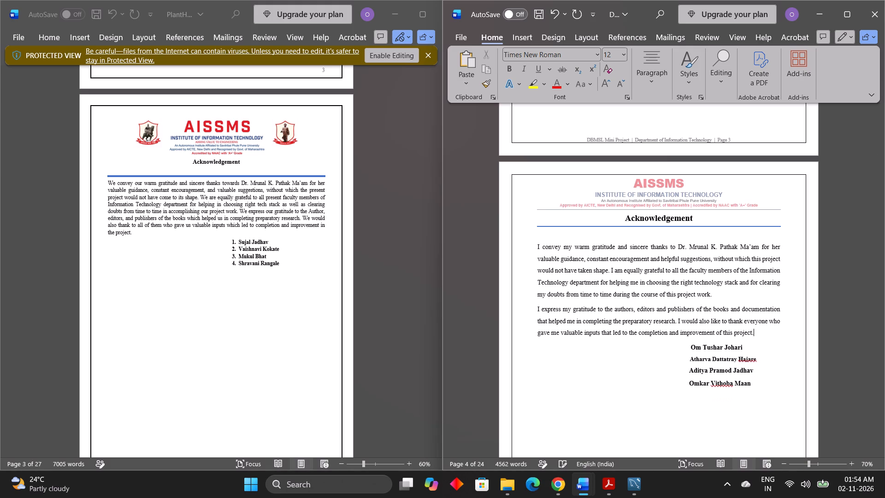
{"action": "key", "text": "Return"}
Compare the report's Title, Aim, Objectives and Scope page with the matching page of the PlantHub sample.
{"action": "scroll", "coordinate": [685, 351], "scroll_direction": "down", "scroll_amount": 2}
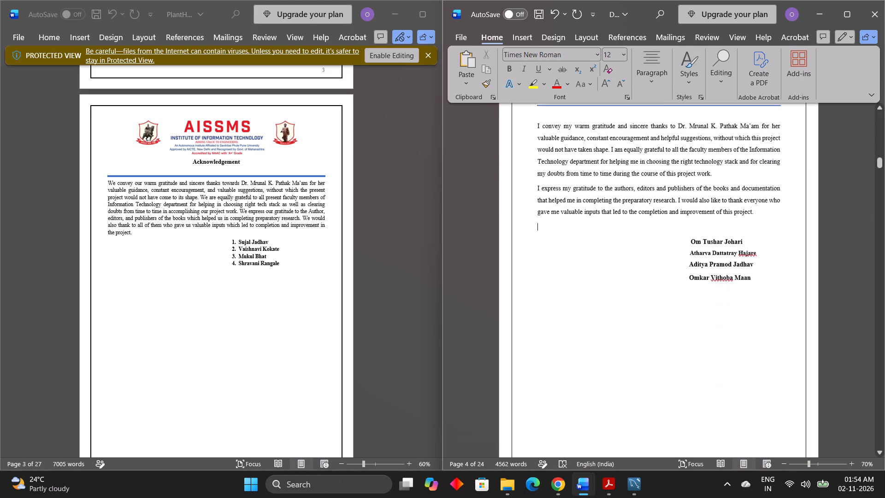
{"action": "scroll", "coordinate": [685, 351], "scroll_direction": "down", "scroll_amount": 3}
{"action": "scroll", "coordinate": [685, 351], "scroll_direction": "up", "scroll_amount": 1}
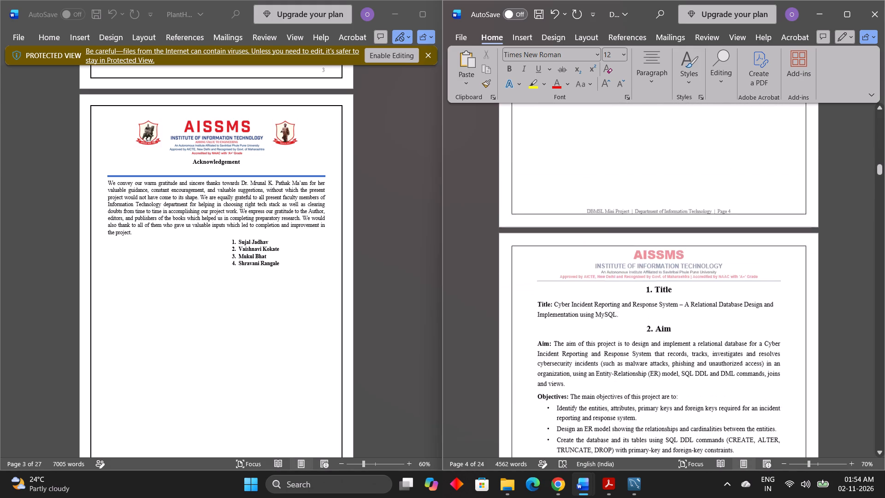
{"action": "scroll", "coordinate": [685, 351], "scroll_direction": "up", "scroll_amount": 2}
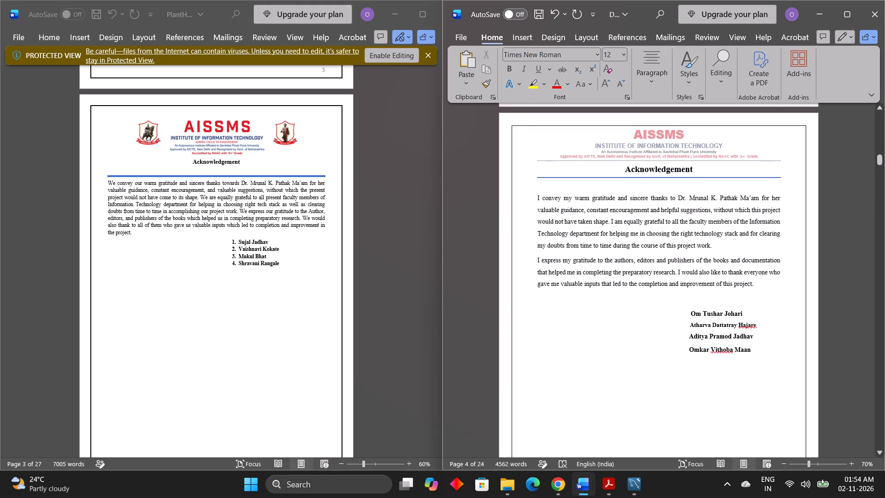
{"action": "scroll", "coordinate": [685, 351], "scroll_direction": "down", "scroll_amount": 3}
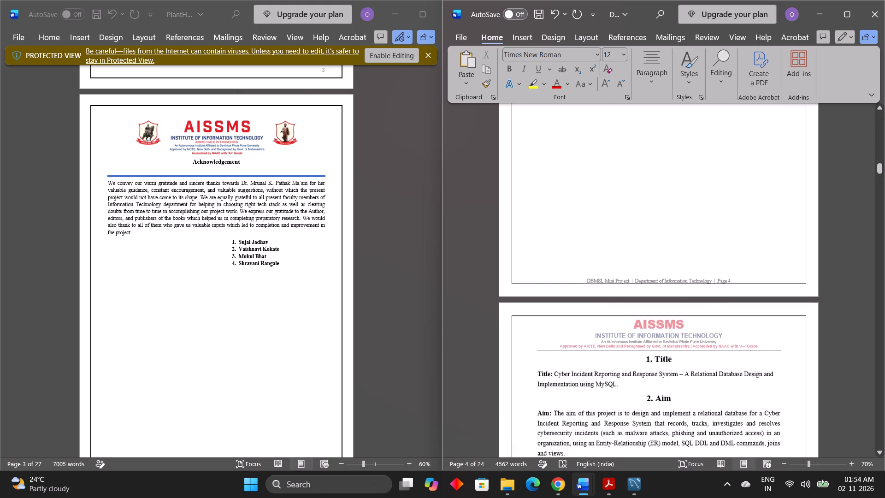
{"action": "scroll", "coordinate": [685, 351], "scroll_direction": "down", "scroll_amount": 1}
{"action": "scroll", "coordinate": [685, 351], "scroll_direction": "up", "scroll_amount": 1}
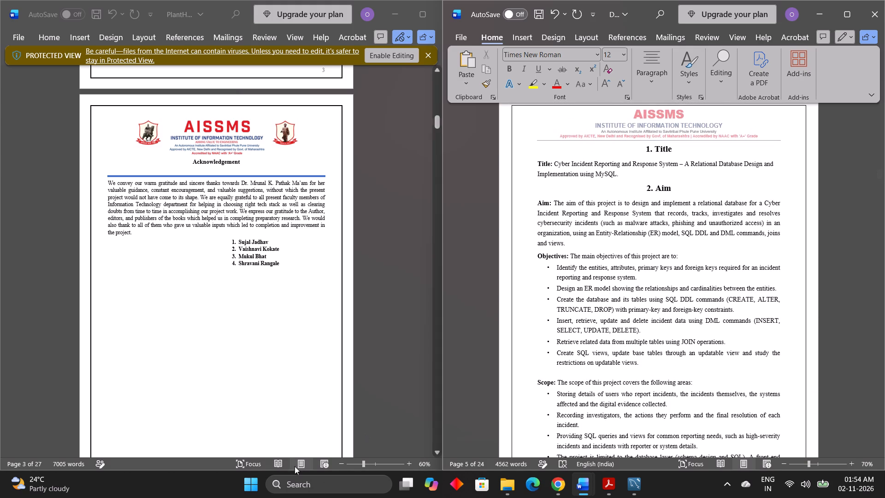
{"action": "scroll", "coordinate": [171, 364], "scroll_direction": "down", "scroll_amount": 1}
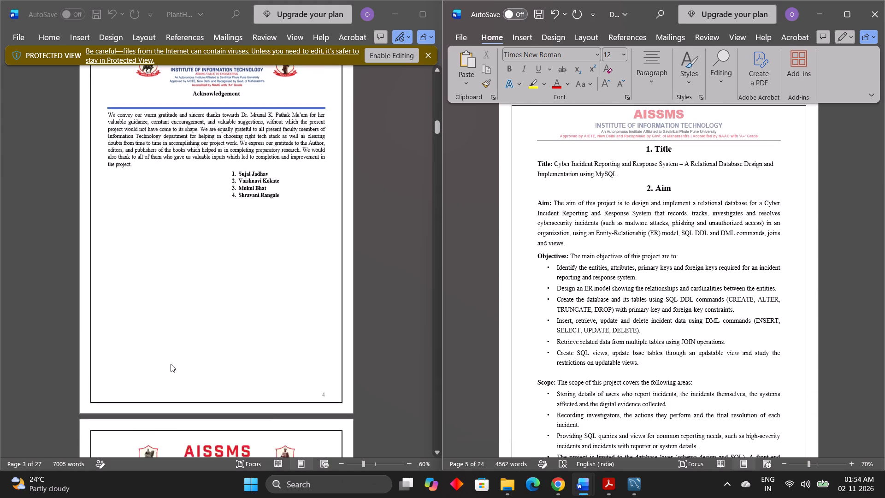
{"action": "scroll", "coordinate": [171, 364], "scroll_direction": "down", "scroll_amount": 3}
{"action": "scroll", "coordinate": [171, 364], "scroll_direction": "up", "scroll_amount": 1}
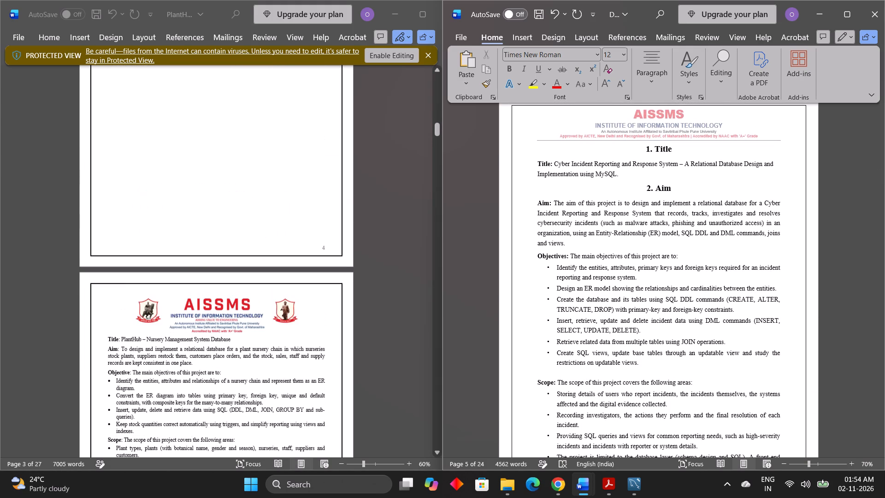
{"action": "scroll", "coordinate": [171, 364], "scroll_direction": "down", "scroll_amount": 1}
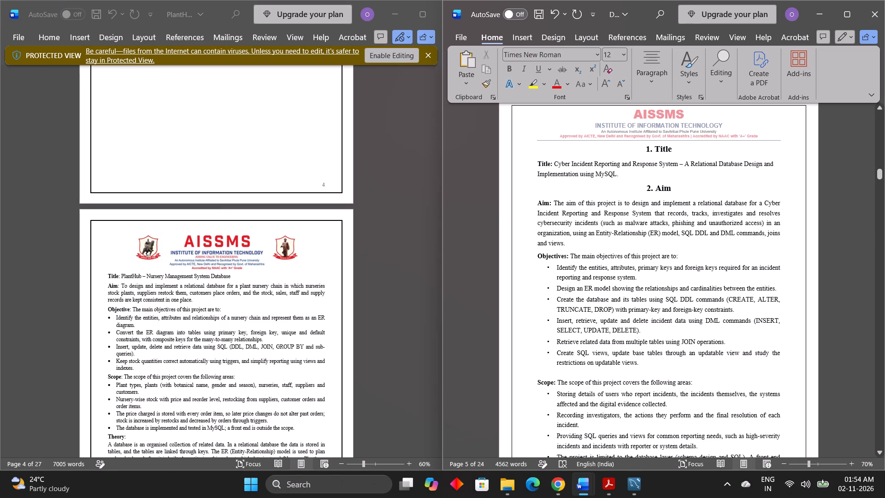
Delete the "1. Title" heading above the project title paragraph.
{"action": "left_click_drag", "start_coordinate": [673, 151], "coordinate": [637, 152]}
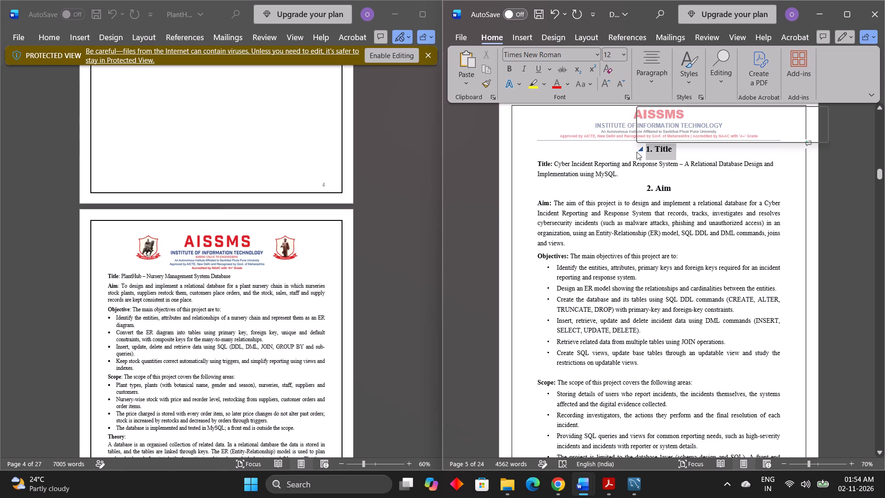
{"action": "key", "text": "BackSpace"}
Insert an empty paragraph and a page break before the Title paragraph so it starts on a new page after the acknowledgement.
{"action": "scroll", "coordinate": [637, 152], "scroll_direction": "up", "scroll_amount": 1}
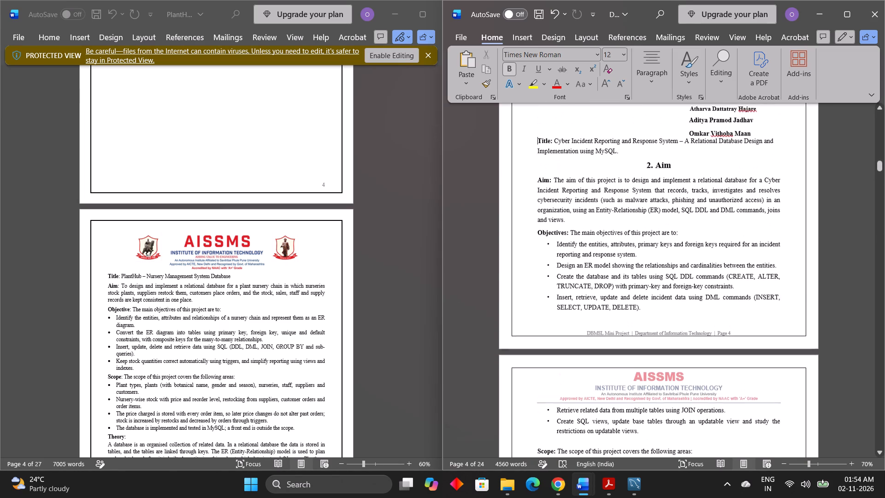
{"action": "scroll", "coordinate": [637, 152], "scroll_direction": "up", "scroll_amount": 1}
{"action": "key", "text": "Return"}
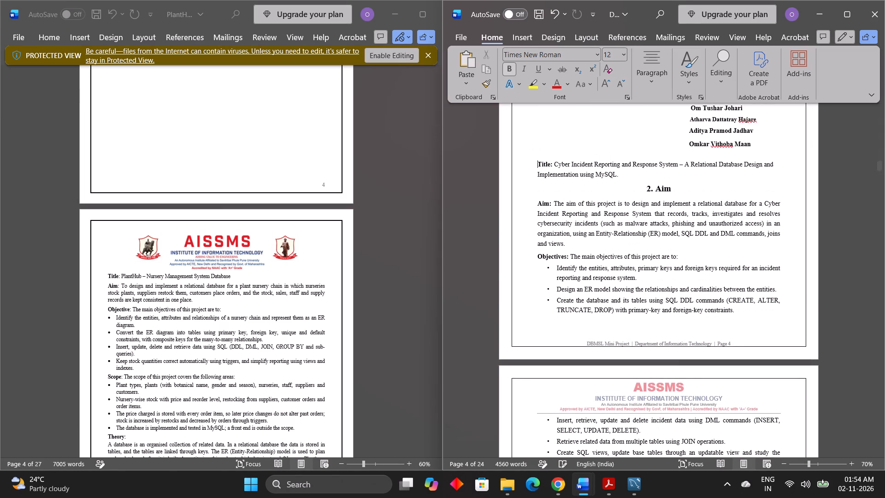
{"action": "key", "text": "ctrl+Return"}
Add a blank line above the Title paragraph to separate it from the page header.
{"action": "scroll", "coordinate": [637, 152], "scroll_direction": "down", "scroll_amount": 1}
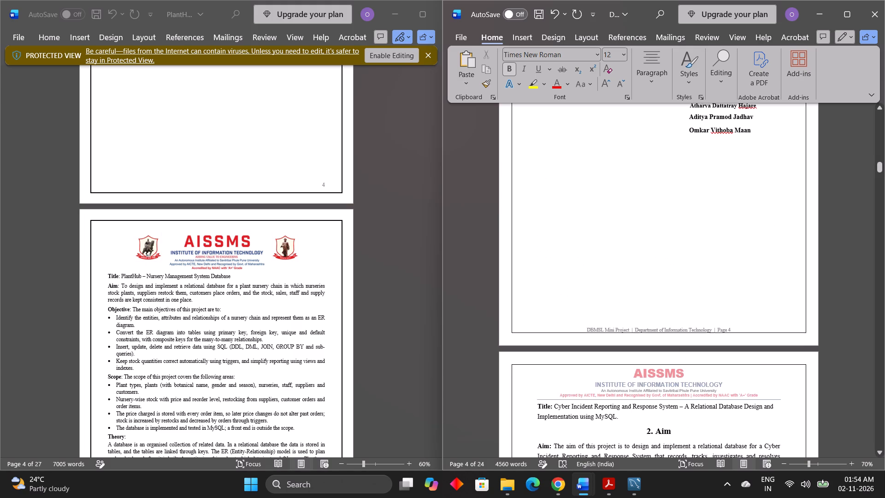
{"action": "scroll", "coordinate": [637, 152], "scroll_direction": "down", "scroll_amount": 3}
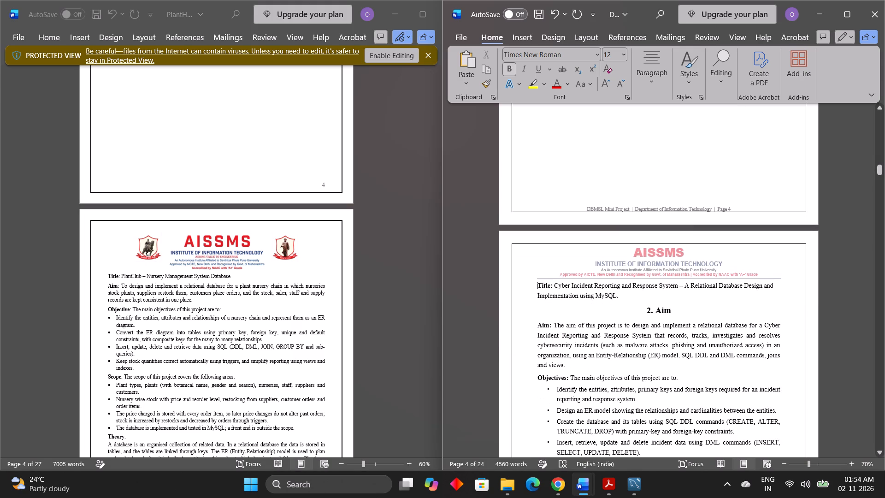
{"action": "key", "text": "shift+Return"}
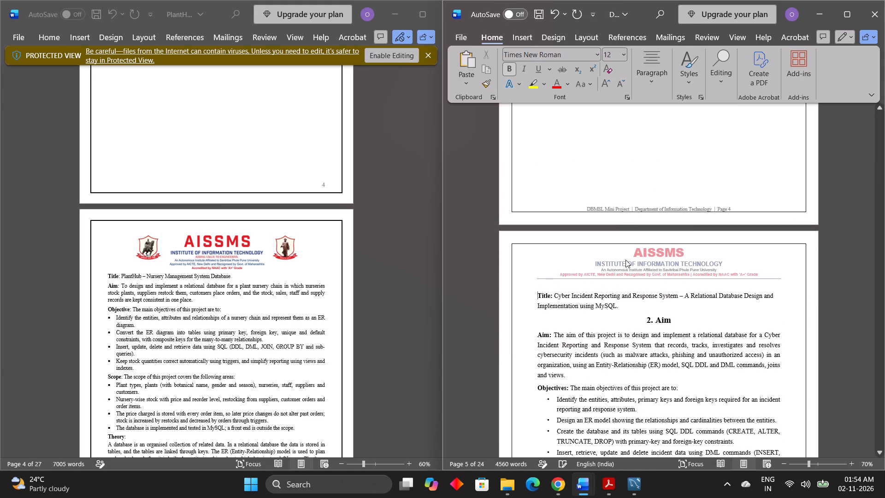
Delete the "2. Aim" heading above the Aim paragraph.
{"action": "left_click_drag", "start_coordinate": [684, 319], "coordinate": [627, 323]}
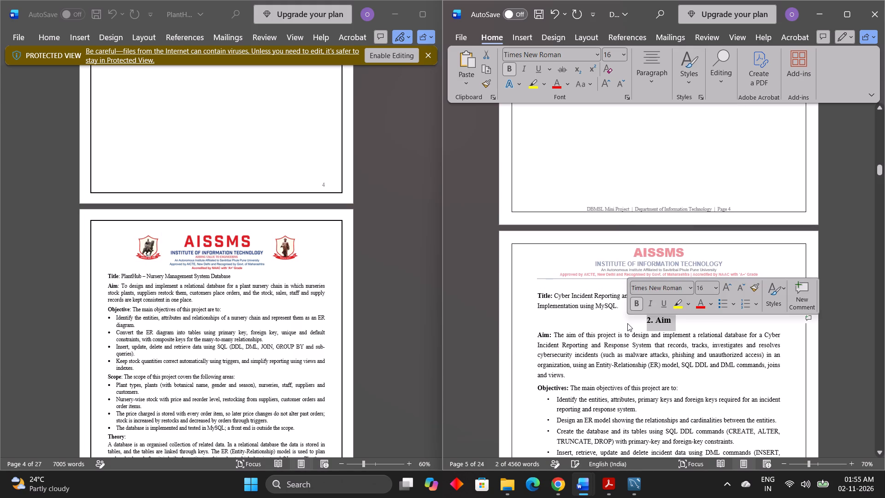
{"action": "key", "text": "BackSpace"}
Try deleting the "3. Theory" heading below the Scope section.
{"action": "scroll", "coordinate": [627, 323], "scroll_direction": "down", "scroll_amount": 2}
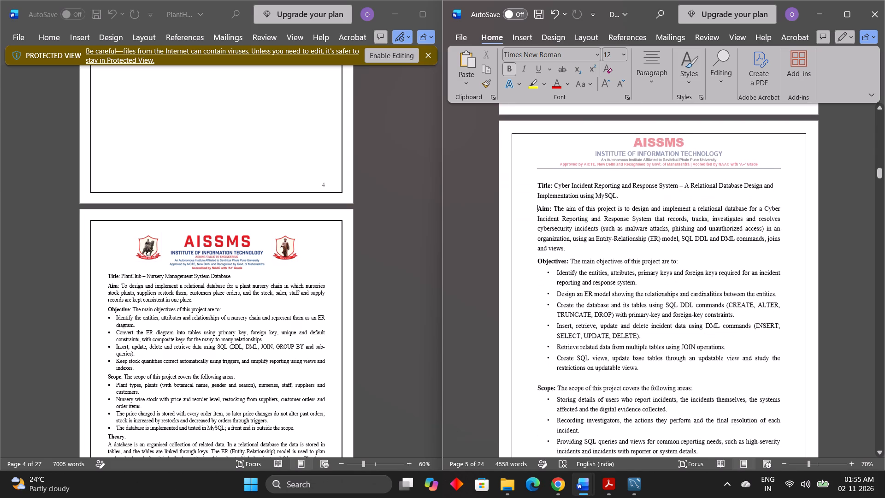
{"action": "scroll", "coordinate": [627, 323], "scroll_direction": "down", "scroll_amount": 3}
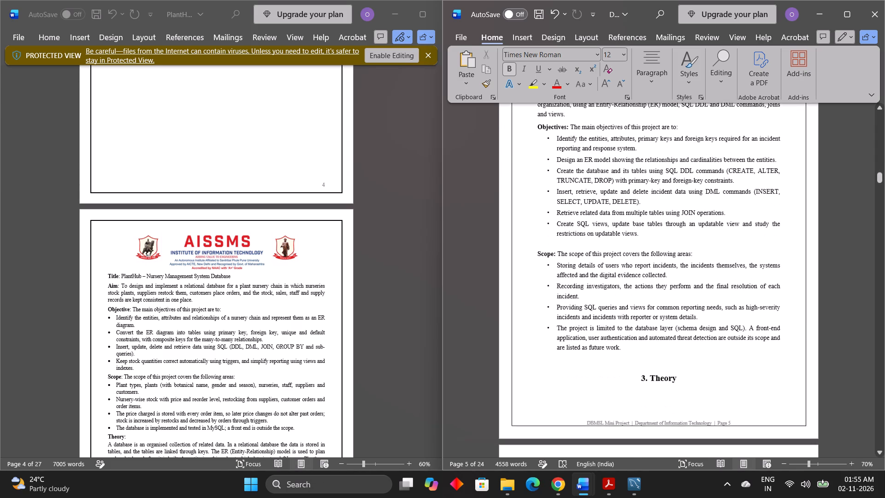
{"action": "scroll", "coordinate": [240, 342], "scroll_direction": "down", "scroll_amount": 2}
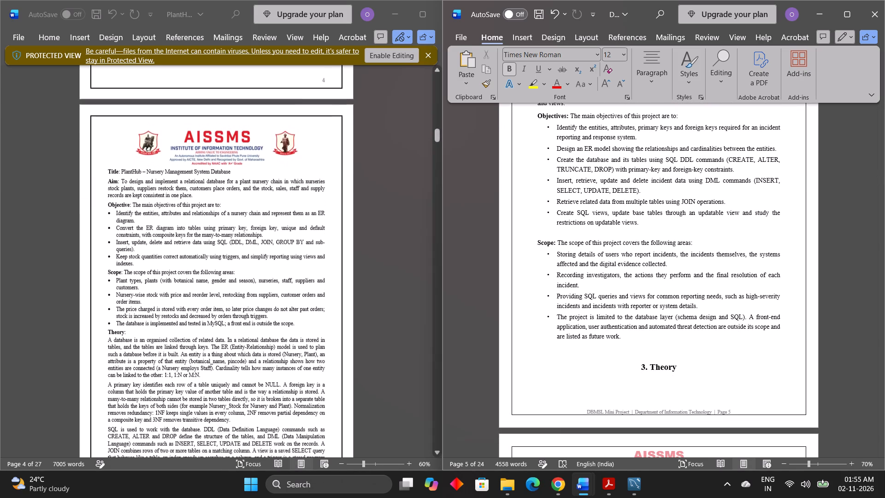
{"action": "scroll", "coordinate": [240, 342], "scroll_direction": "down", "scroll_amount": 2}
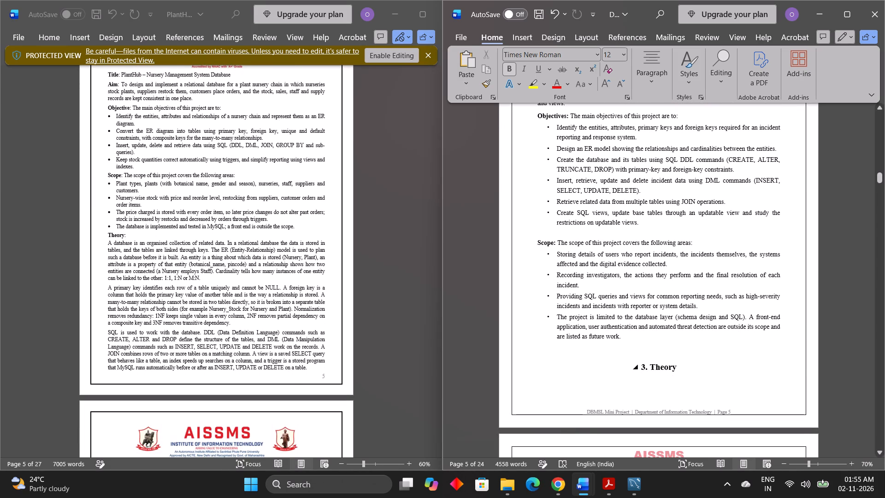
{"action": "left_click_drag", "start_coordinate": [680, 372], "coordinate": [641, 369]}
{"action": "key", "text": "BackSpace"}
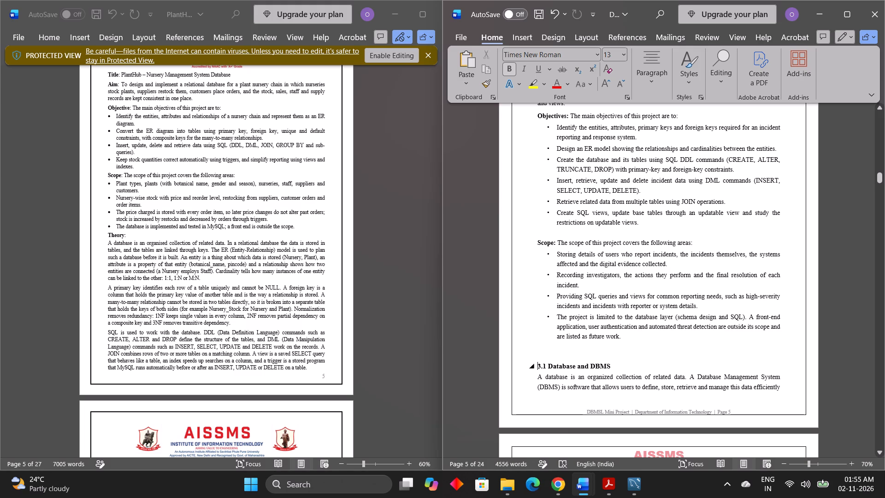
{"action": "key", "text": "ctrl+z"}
Left-align the "3. Theory" heading.
{"action": "left_click", "coordinate": [641, 369]}
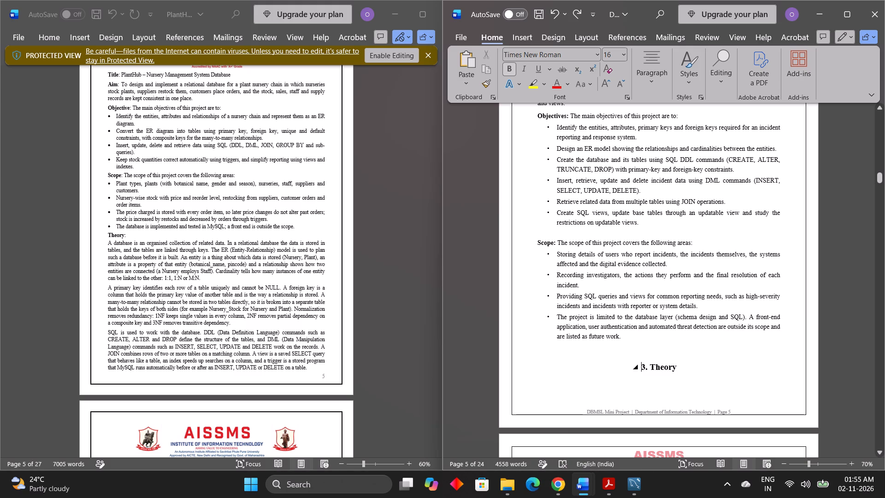
{"action": "left_click", "coordinate": [656, 367]}
{"action": "left_click", "coordinate": [647, 72]}
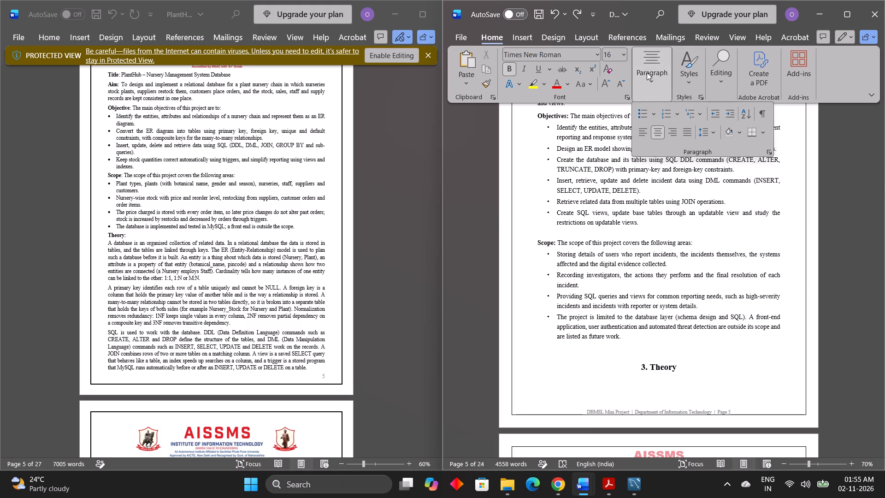
{"action": "left_click", "coordinate": [637, 133]}
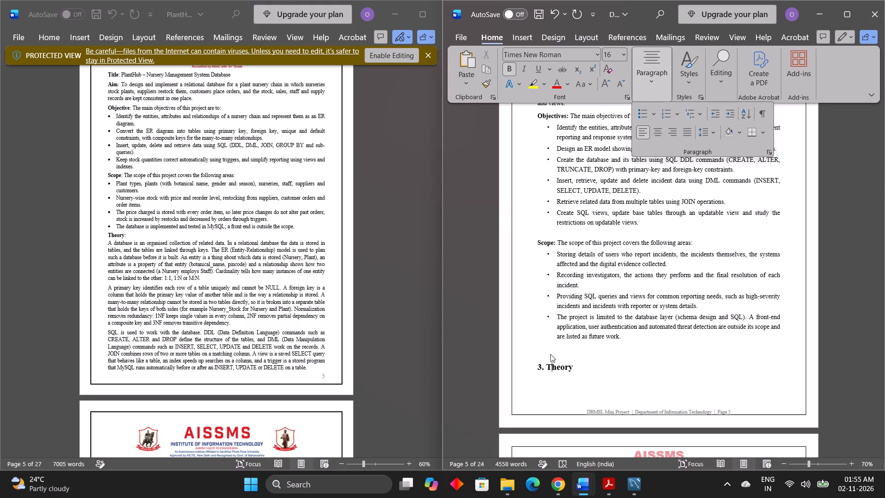
Remove the "3." number from the Theory heading below the Scope section.
{"action": "left_click", "coordinate": [546, 363]}
{"action": "left_click", "coordinate": [546, 370]}
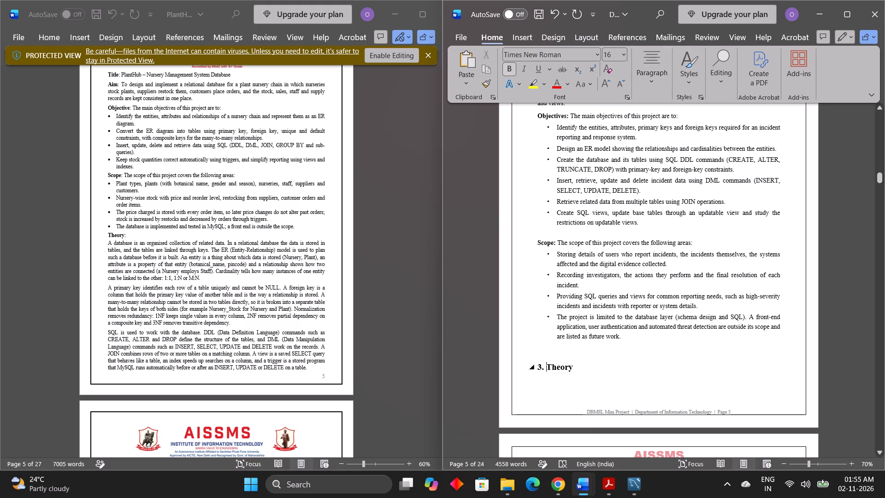
{"action": "key", "text": "BackSpace"}
{"action": "key", "text": "BackSpace"}
{"action": "key", "text": "BackSpace"}
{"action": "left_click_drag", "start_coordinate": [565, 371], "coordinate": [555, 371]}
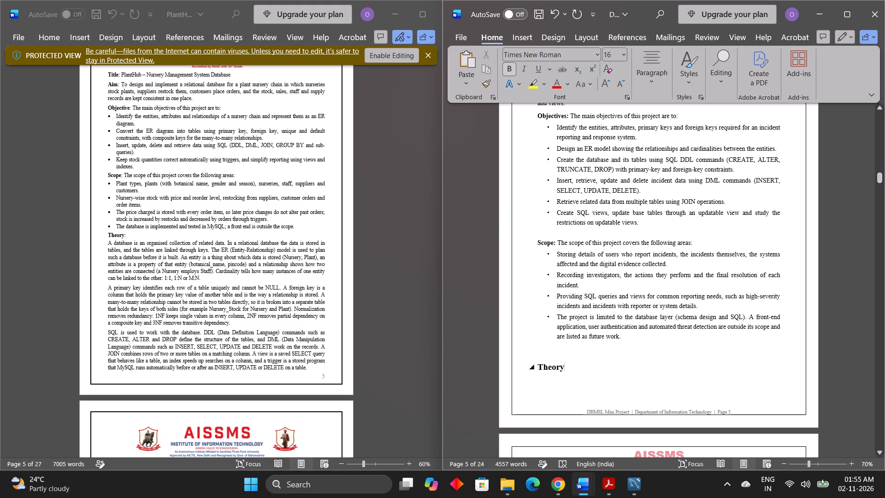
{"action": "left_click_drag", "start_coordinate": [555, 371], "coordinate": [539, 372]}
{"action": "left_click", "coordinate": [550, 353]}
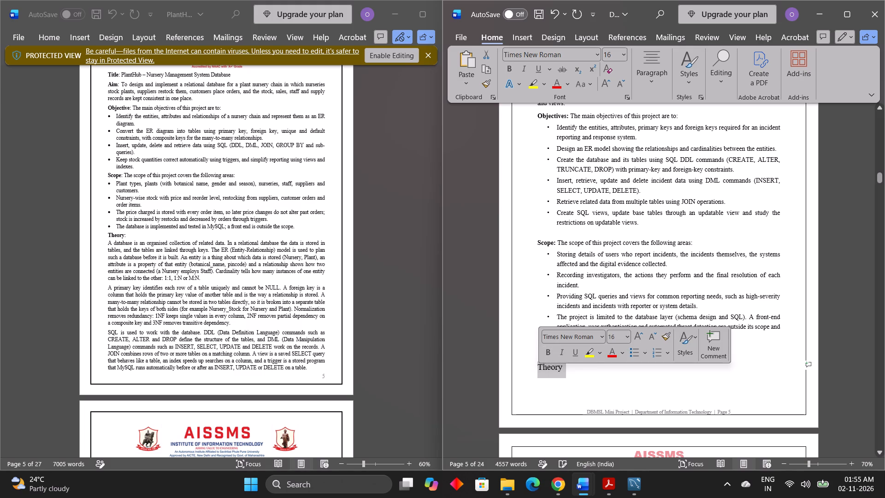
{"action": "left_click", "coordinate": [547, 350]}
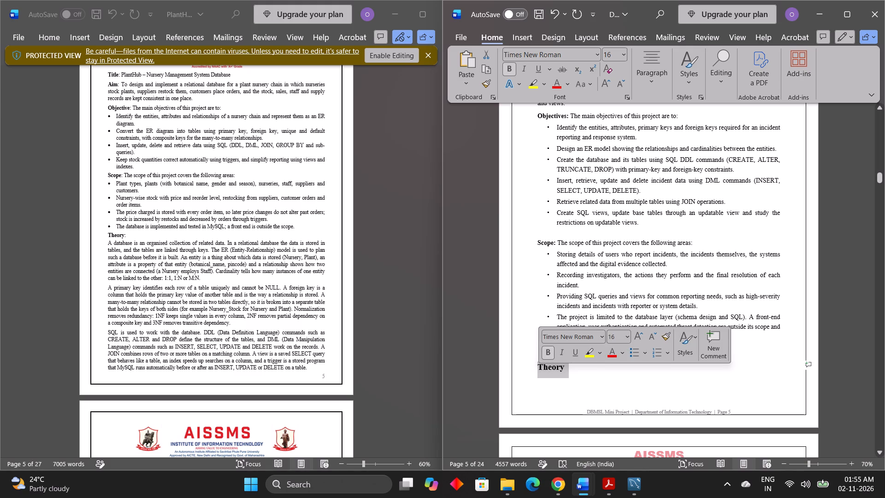
Reduce the "Theory" heading's font size to 12 to match the "Scope:" label.
{"action": "left_click", "coordinate": [541, 240]}
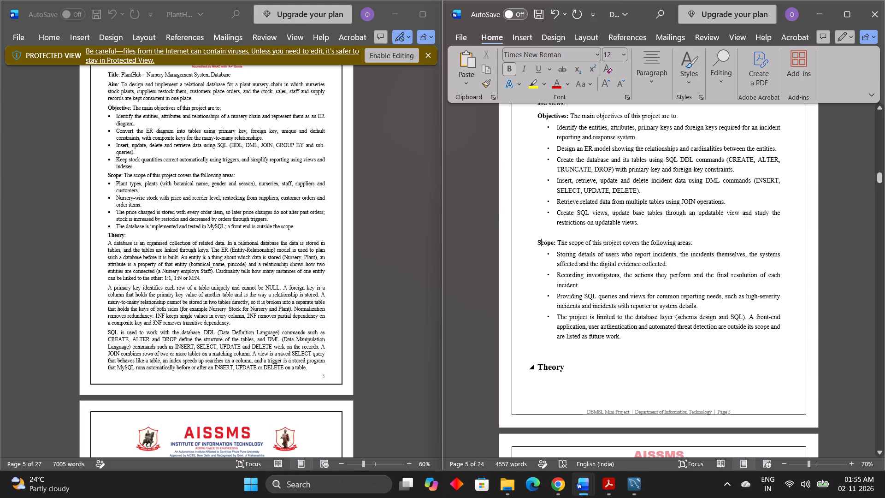
{"action": "left_click", "coordinate": [560, 378]}
{"action": "left_click_drag", "start_coordinate": [571, 373], "coordinate": [536, 373]}
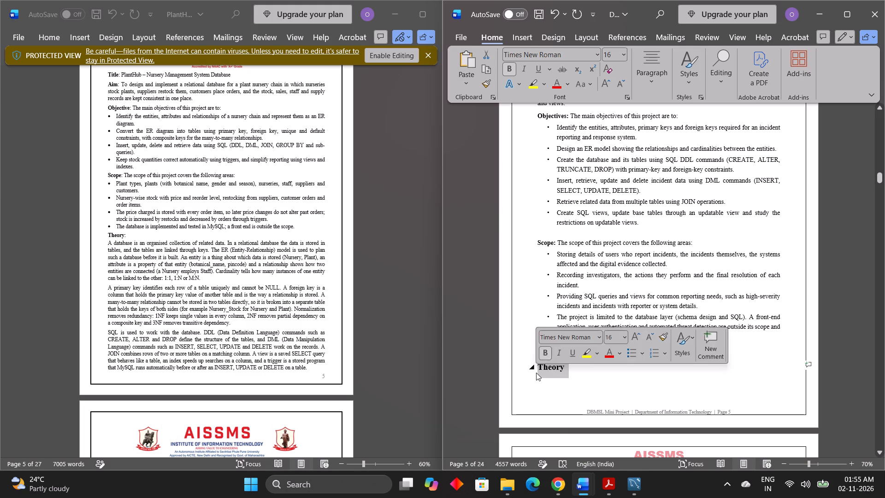
{"action": "double_click", "coordinate": [617, 82]}
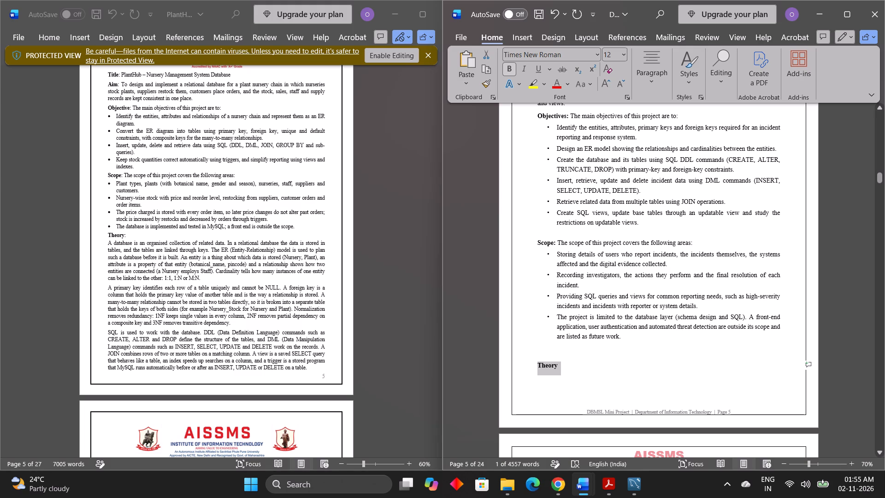
Add a colon after the "Theory" heading so it reads "Theory:".
{"action": "left_click", "coordinate": [576, 360]}
{"action": "left_click", "coordinate": [568, 371]}
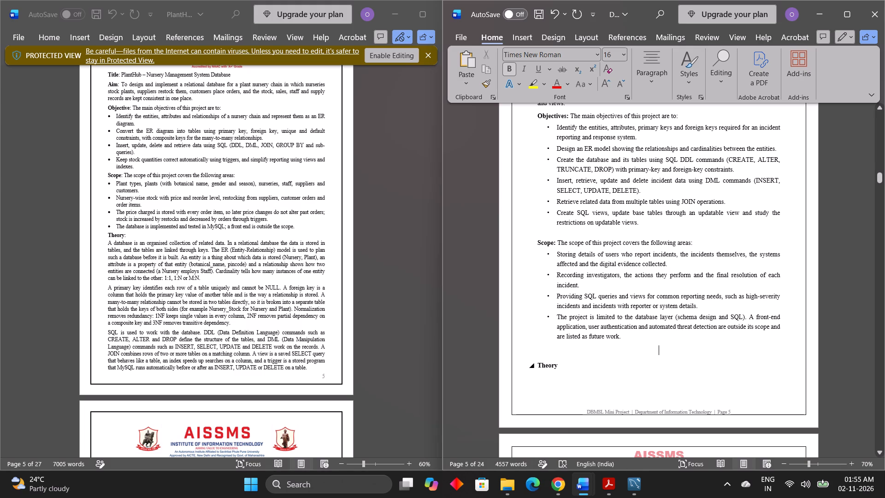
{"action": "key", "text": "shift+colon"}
Insert two blank lines above the "Theory:" heading to push it onto the next page.
{"action": "left_click", "coordinate": [557, 351]}
{"action": "key", "text": "Return"}
{"action": "key", "text": "Return"}
Renumber the "3.1 Database and DBMS" subheading as "1 Database and DBMS", keeping it on its own line.
{"action": "scroll", "coordinate": [557, 351], "scroll_direction": "down", "scroll_amount": 2}
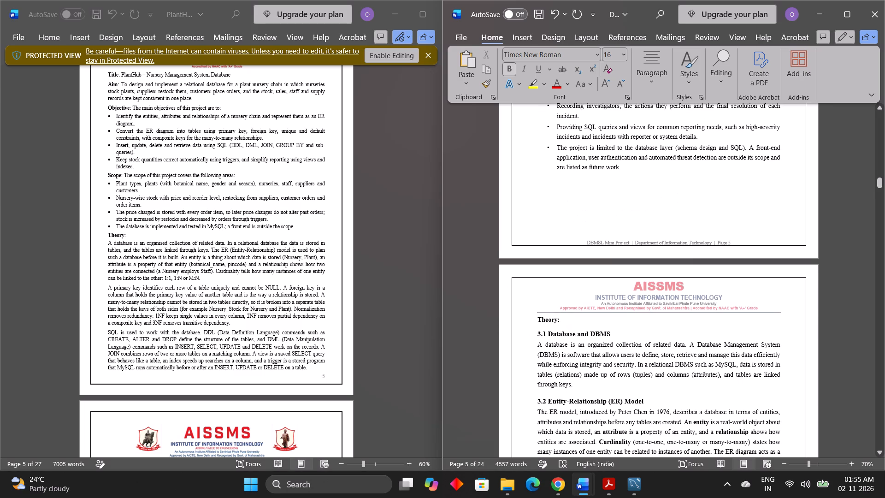
{"action": "left_click", "coordinate": [545, 333]}
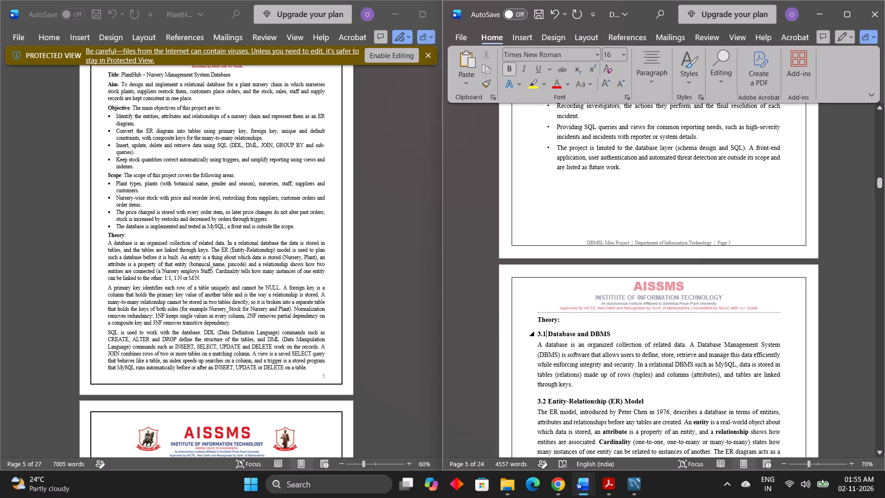
{"action": "left_click", "coordinate": [543, 333]}
{"action": "key", "text": "BackSpace"}
{"action": "key", "text": "BackSpace"}
{"action": "key", "text": "BackSpace"}
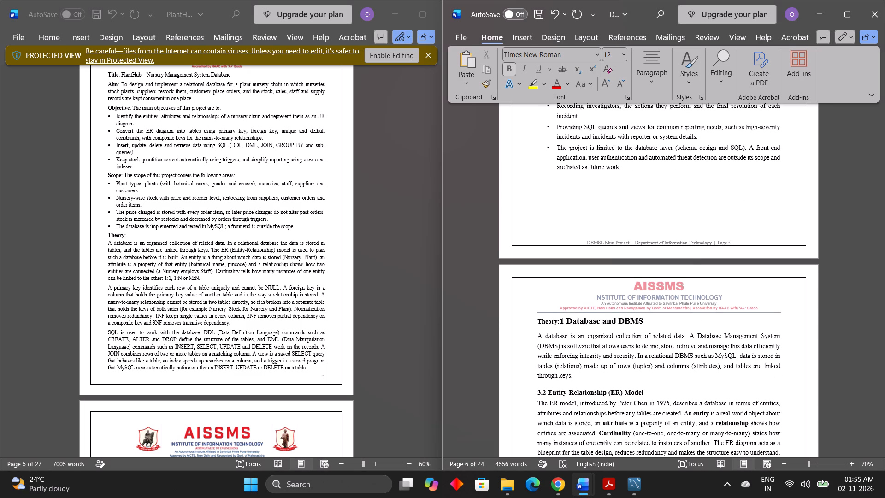
{"action": "key", "text": "ctrl+z"}
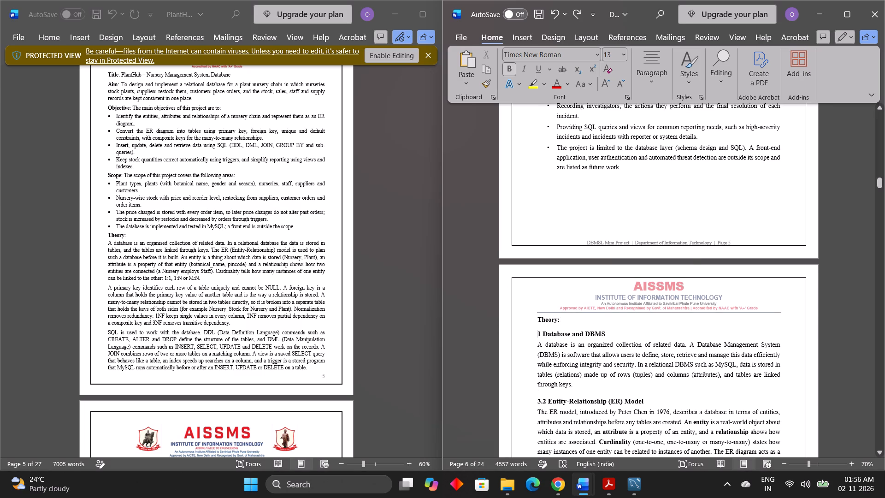
Renumber the "3.2 Entity-Relationship (ER) Model" subheading as 2, keeping it separate from the paragraph above.
{"action": "left_click", "coordinate": [545, 401]}
{"action": "left_click", "coordinate": [543, 402]}
{"action": "key", "text": "BackSpace"}
{"action": "key", "text": "BackSpace"}
{"action": "key", "text": "BackSpace"}
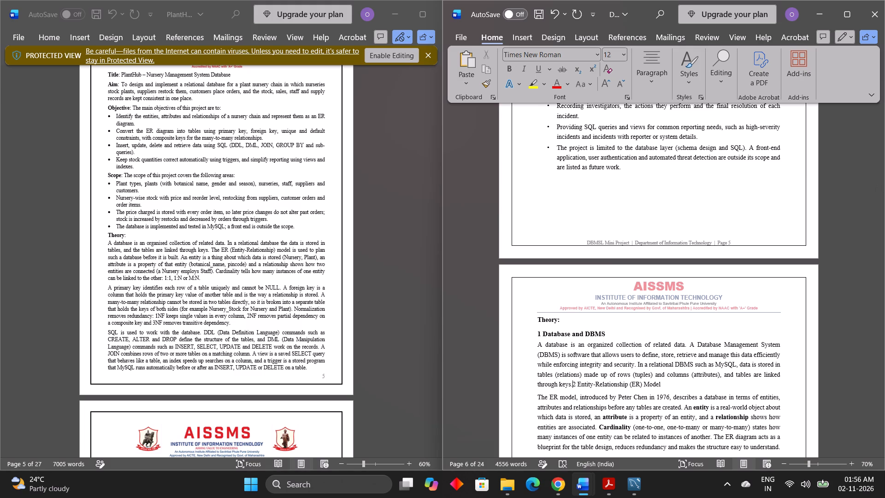
{"action": "key", "text": "ctrl+z"}
{"action": "left_click", "coordinate": [566, 410]}
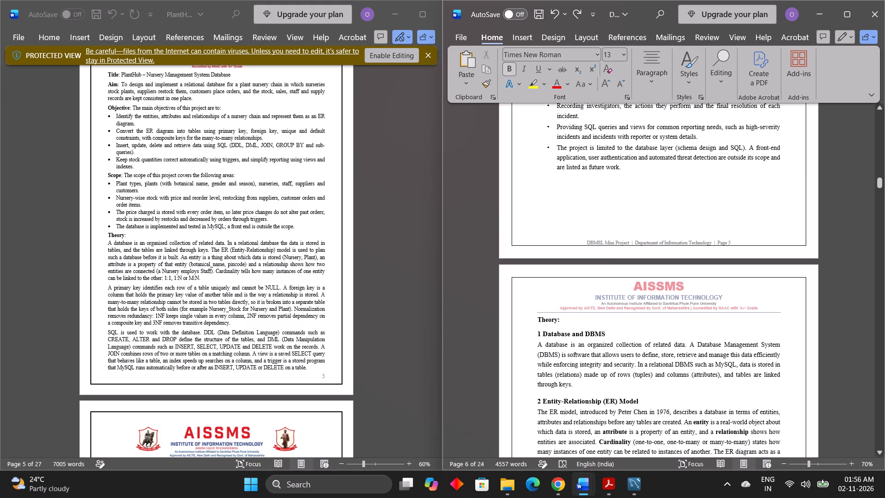
Renumber the "Keys and Constraints" and "Data Definition Language (DDL)" subheadings as 3 and 4.
{"action": "scroll", "coordinate": [566, 410], "scroll_direction": "down", "scroll_amount": 2}
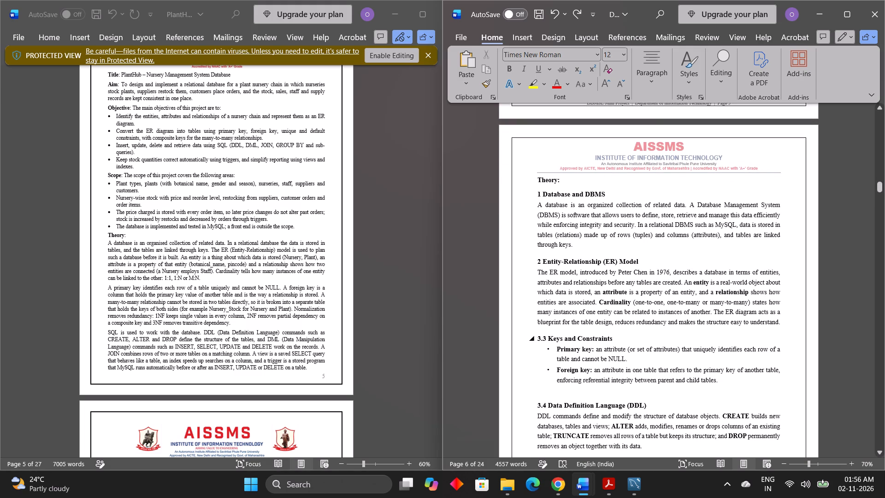
{"action": "left_click", "coordinate": [543, 344]}
{"action": "key", "text": "BackSpace"}
{"action": "key", "text": "BackSpace"}
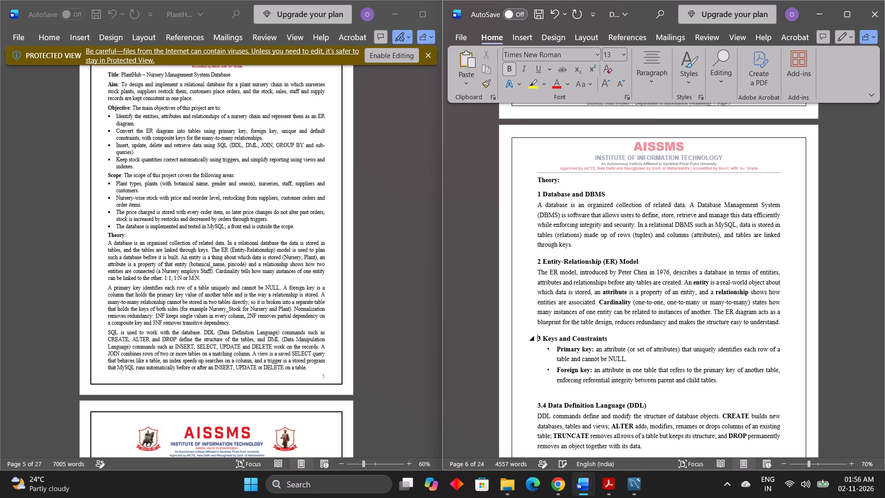
{"action": "scroll", "coordinate": [543, 344], "scroll_direction": "down", "scroll_amount": 1}
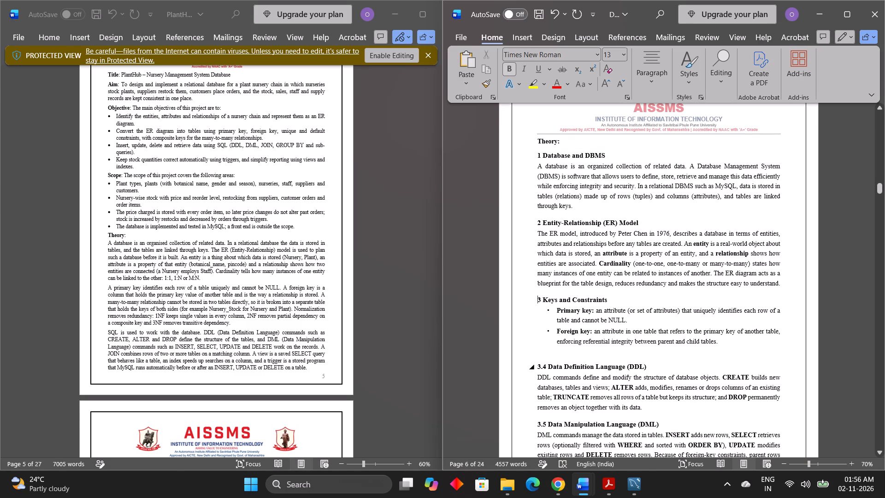
{"action": "left_click", "coordinate": [543, 364]}
{"action": "key", "text": "BackSpace"}
{"action": "key", "text": "BackSpace"}
Renumber the "3.5 Data Manipulation Language (DML)" subheading as 5.
{"action": "scroll", "coordinate": [543, 364], "scroll_direction": "down", "scroll_amount": 1}
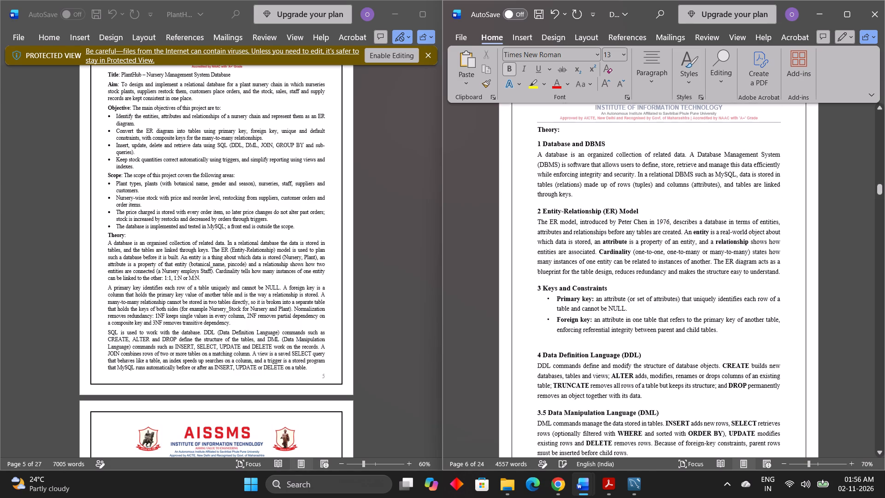
{"action": "scroll", "coordinate": [543, 364], "scroll_direction": "down", "scroll_amount": 1}
{"action": "left_click", "coordinate": [544, 377]}
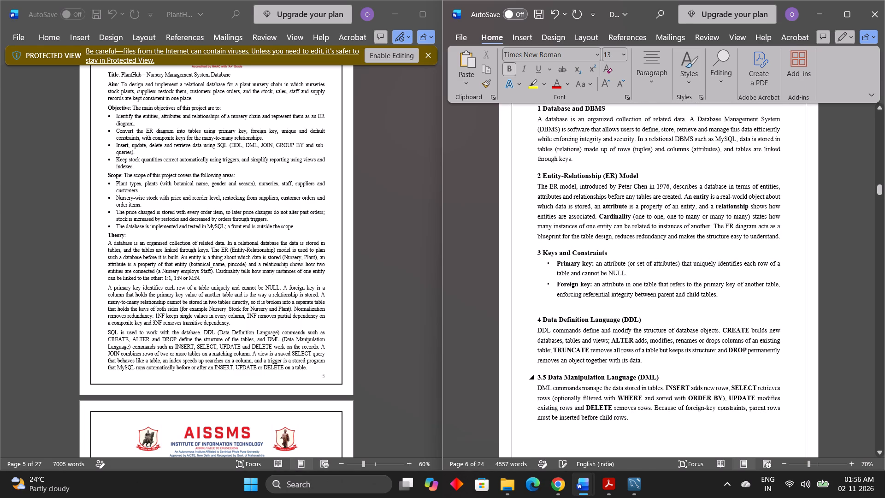
{"action": "key", "text": "BackSpace"}
{"action": "key", "text": "BackSpace"}
Review the layout and numbering from the Title and Aim paragraphs through the Theory subsections up to "3.7 Views".
{"action": "scroll", "coordinate": [544, 377], "scroll_direction": "up", "scroll_amount": 1}
{"action": "scroll", "coordinate": [544, 377], "scroll_direction": "down", "scroll_amount": 1}
{"action": "scroll", "coordinate": [544, 377], "scroll_direction": "up", "scroll_amount": 1}
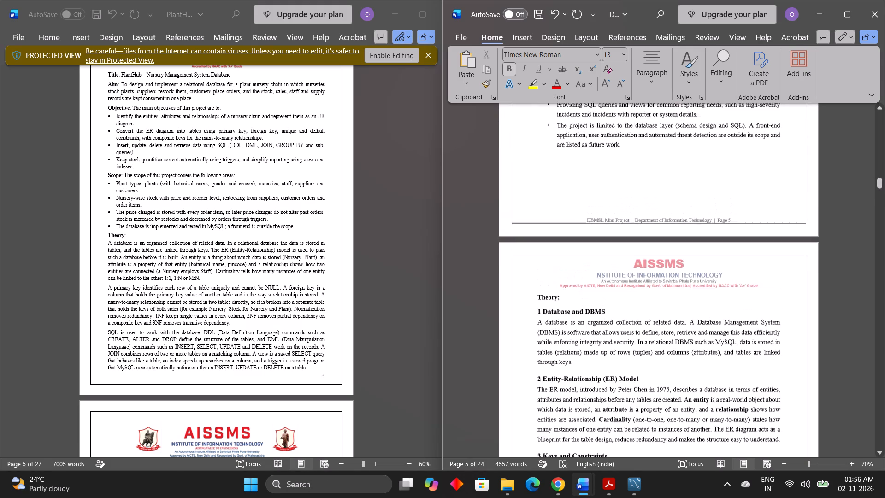
{"action": "scroll", "coordinate": [544, 377], "scroll_direction": "up", "scroll_amount": 3}
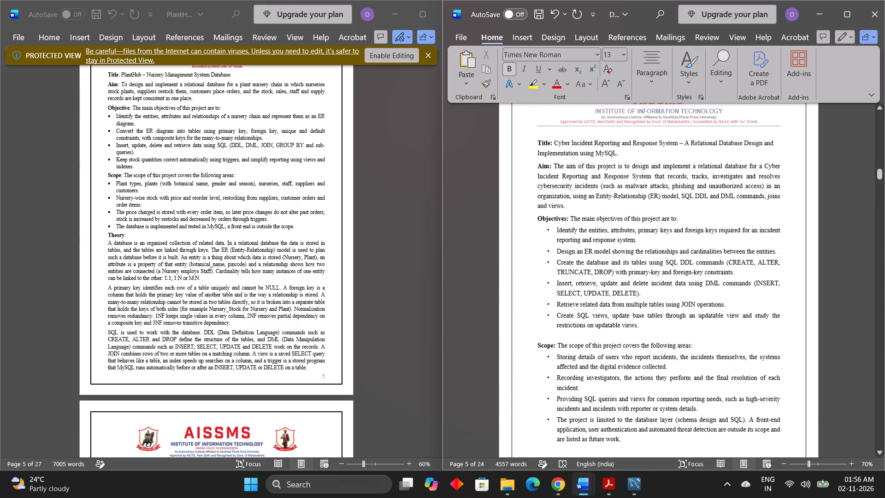
{"action": "scroll", "coordinate": [544, 377], "scroll_direction": "up", "scroll_amount": 2}
{"action": "scroll", "coordinate": [544, 377], "scroll_direction": "down", "scroll_amount": 3}
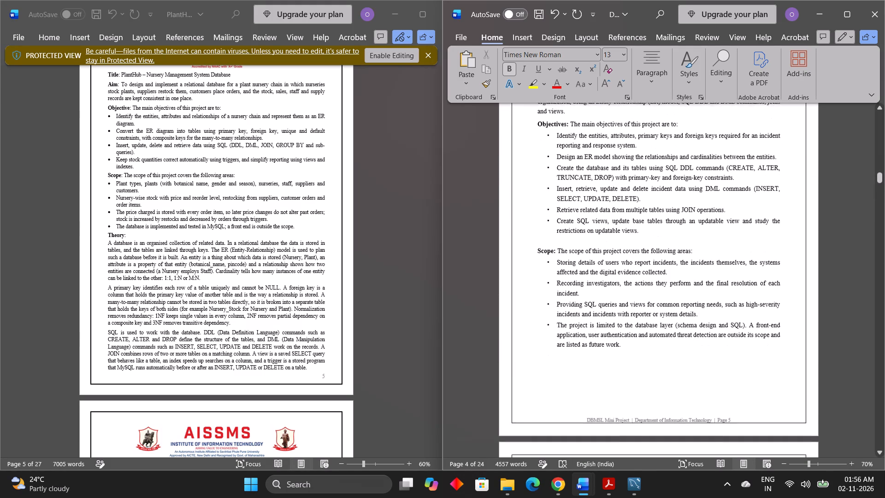
{"action": "scroll", "coordinate": [544, 377], "scroll_direction": "down", "scroll_amount": 4}
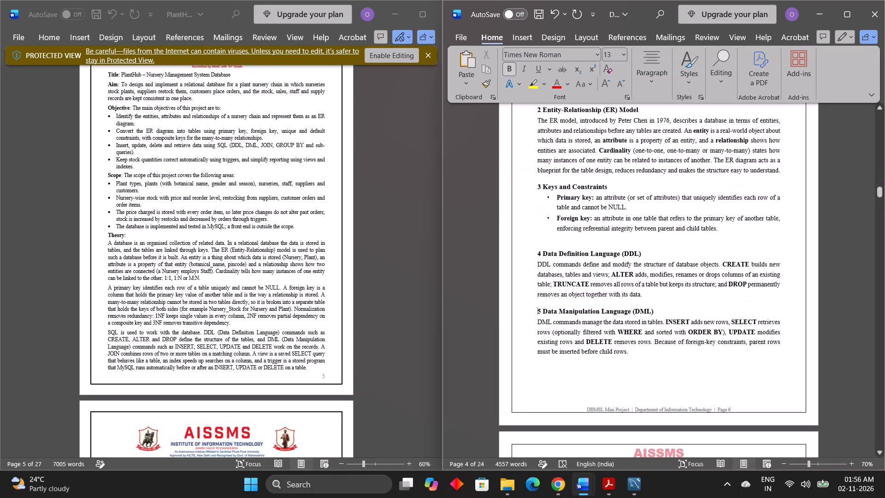
{"action": "scroll", "coordinate": [544, 377], "scroll_direction": "down", "scroll_amount": 3}
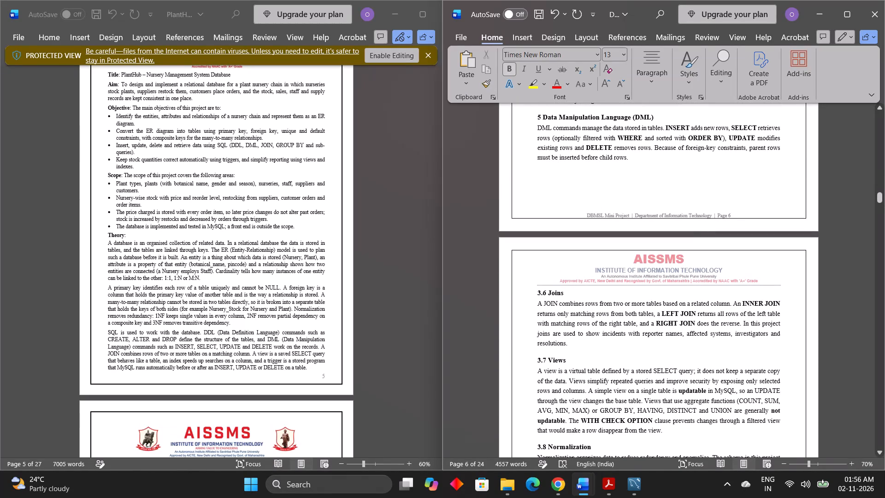
Renumber the "Joins" and "Views" subheadings as 6 and 7.
{"action": "left_click", "coordinate": [543, 295]}
{"action": "key", "text": "BackSpace"}
{"action": "key", "text": "BackSpace"}
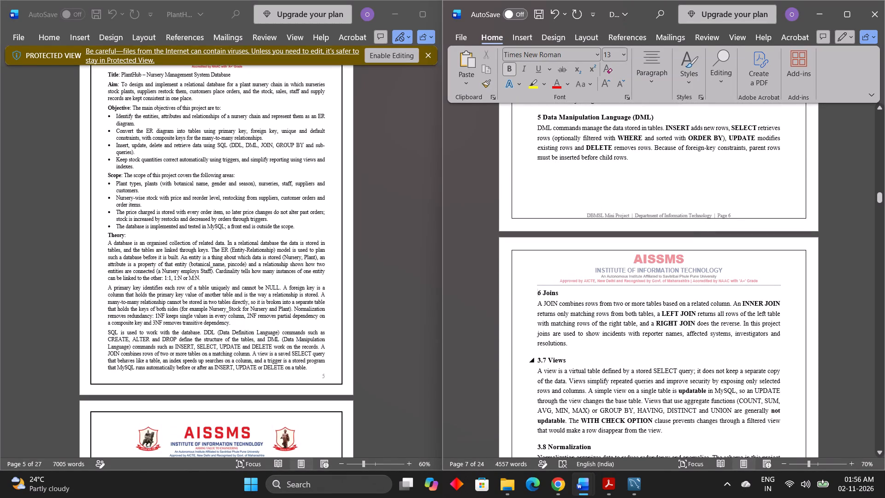
{"action": "left_click", "coordinate": [541, 356]}
{"action": "left_click", "coordinate": [541, 358]}
{"action": "key", "text": "BackSpace"}
{"action": "key", "text": "Delete"}
Renumber the "3.8 Normalization" subheading in the Theory section as 8.
{"action": "scroll", "coordinate": [548, 403], "scroll_direction": "down", "scroll_amount": 1}
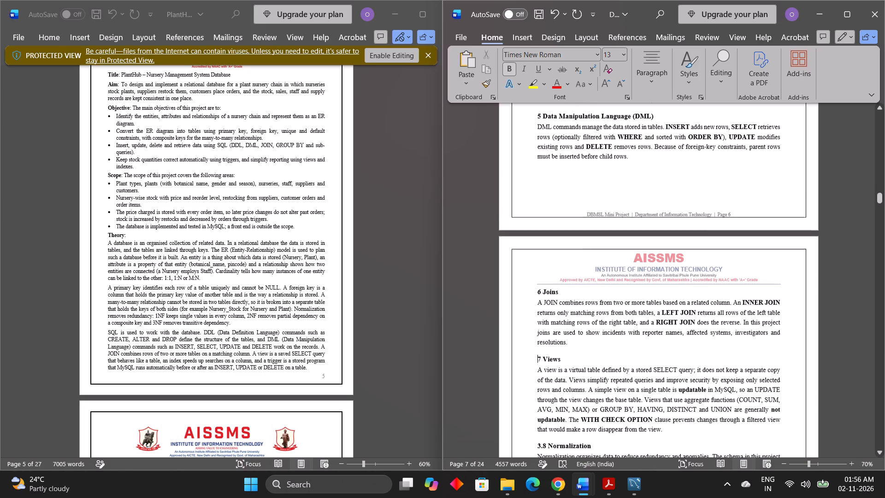
{"action": "scroll", "coordinate": [548, 403], "scroll_direction": "down", "scroll_amount": 1}
{"action": "scroll", "coordinate": [224, 337], "scroll_direction": "down", "scroll_amount": 3}
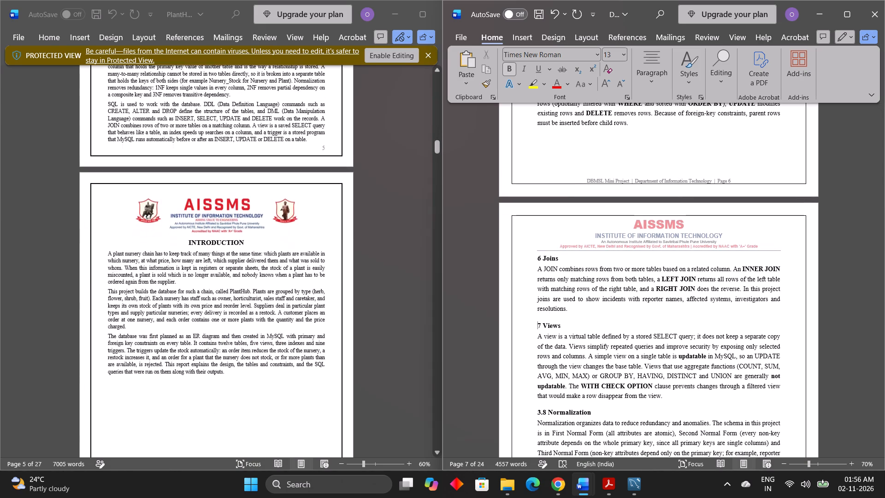
{"action": "scroll", "coordinate": [224, 337], "scroll_direction": "down", "scroll_amount": 1}
{"action": "scroll", "coordinate": [613, 358], "scroll_direction": "down", "scroll_amount": 1}
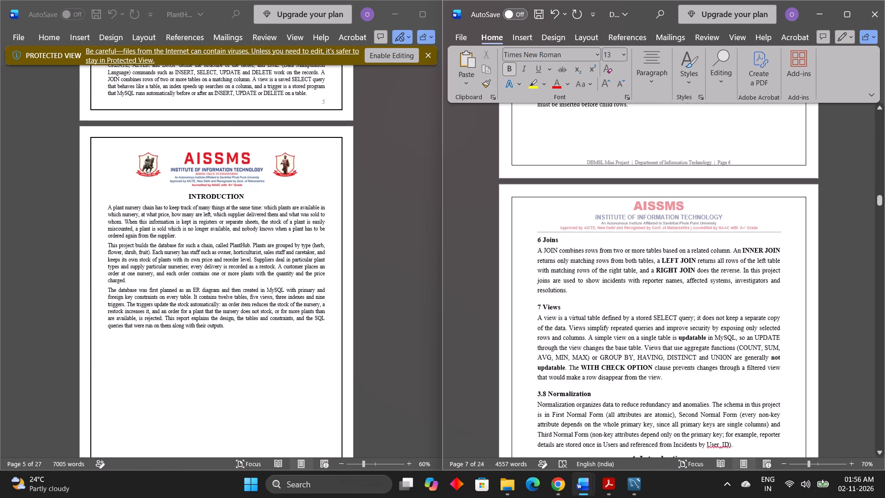
{"action": "scroll", "coordinate": [613, 358], "scroll_direction": "down", "scroll_amount": 1}
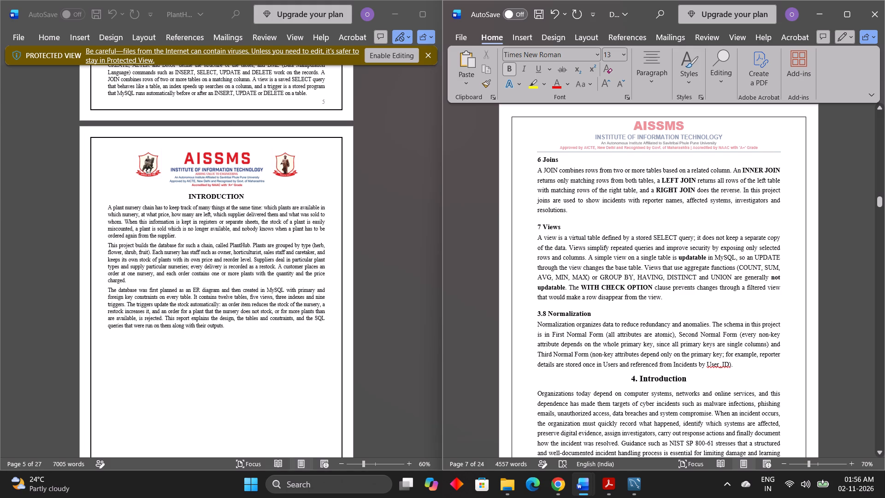
{"action": "left_click", "coordinate": [541, 320]}
{"action": "left_click", "coordinate": [540, 316]}
{"action": "key", "text": "BackSpace"}
{"action": "key", "text": "Delete"}
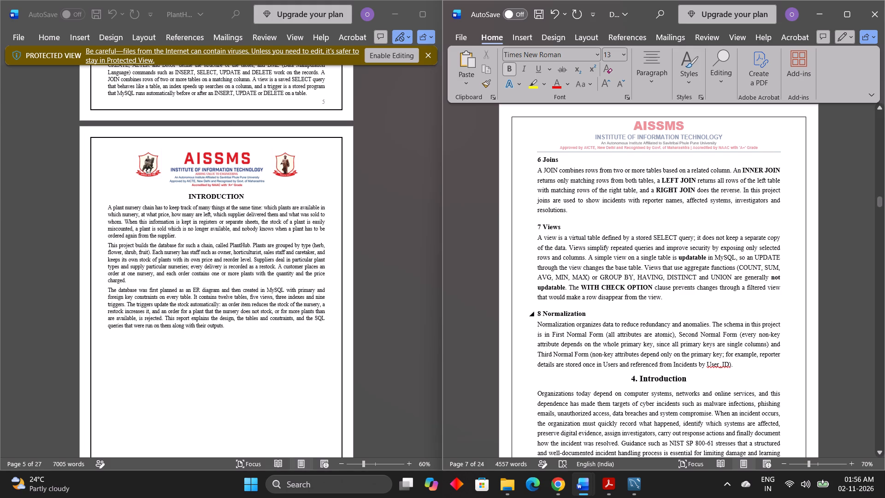
Insert blank lines before the "4. Introduction" heading so that it starts at the top of a new page.
{"action": "left_click", "coordinate": [608, 368]}
{"action": "left_click", "coordinate": [624, 378]}
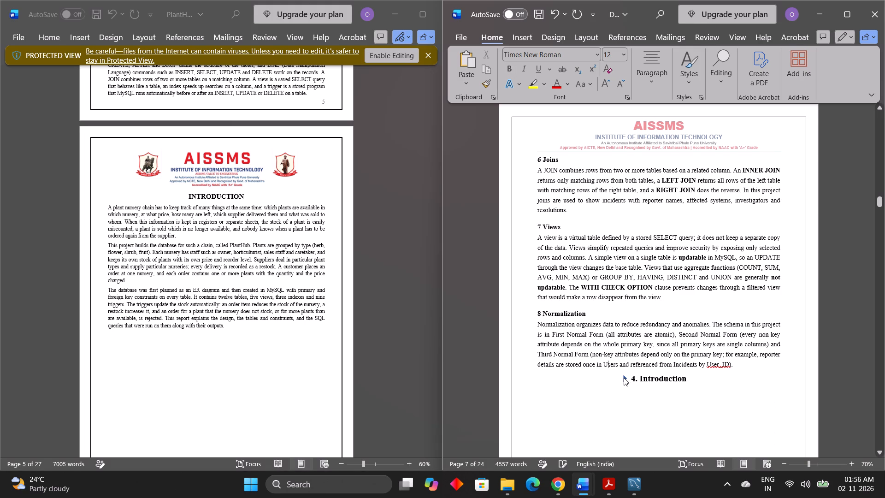
{"action": "left_click", "coordinate": [624, 378]}
{"action": "left_click", "coordinate": [619, 374]}
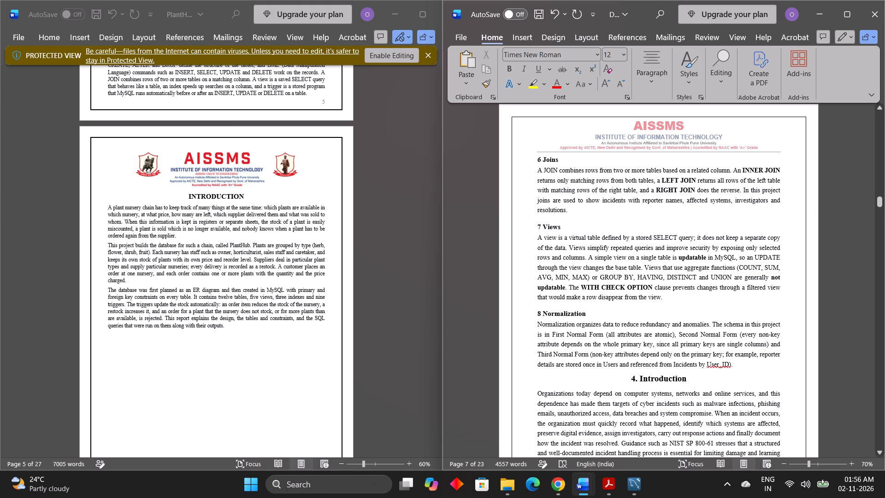
{"action": "key", "text": "Return"}
{"action": "key", "text": "Return"}
{"action": "key", "text": "Return"}
{"action": "key", "text": "Return"}
{"action": "key", "text": "Return"}
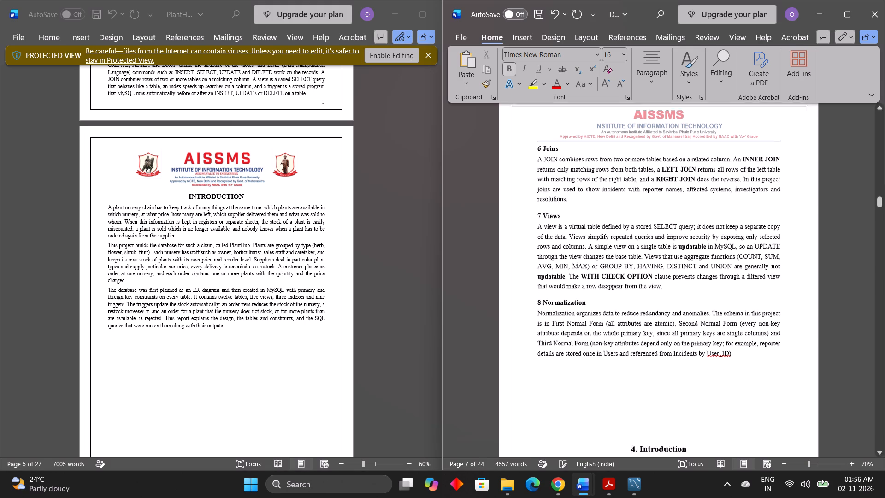
{"action": "key", "text": "Return"}
{"action": "key", "text": "Return"}
{"action": "key", "text": "Return"}
{"action": "key", "text": "Return"}
{"action": "key", "text": "Return"}
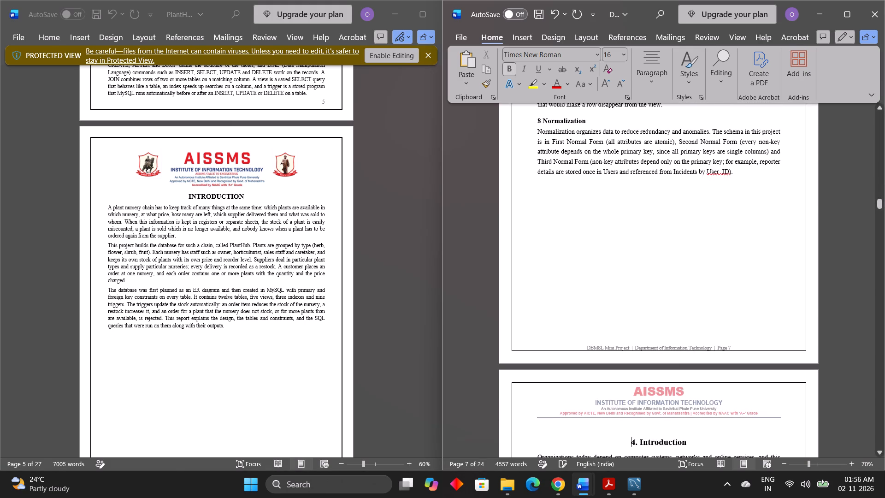
{"action": "key", "text": "BackSpace"}
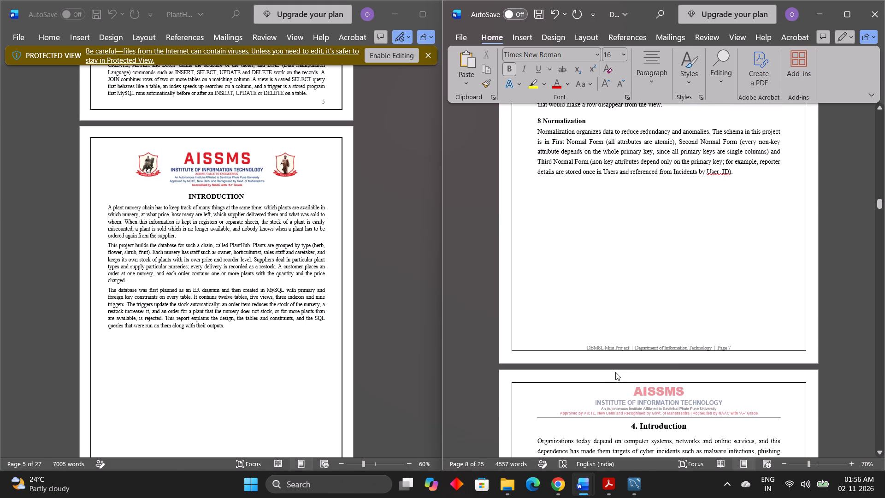
Remove the section number from the "4. Introduction" heading so it reads only "Introduction".
{"action": "key", "text": "Delete"}
{"action": "key", "text": "Delete"}
{"action": "key", "text": "Delete"}
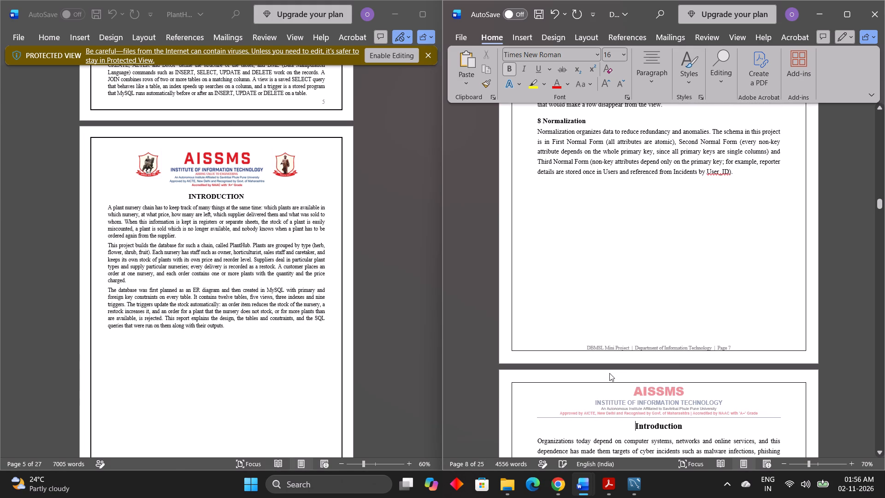
{"action": "scroll", "coordinate": [619, 409], "scroll_direction": "down", "scroll_amount": 2}
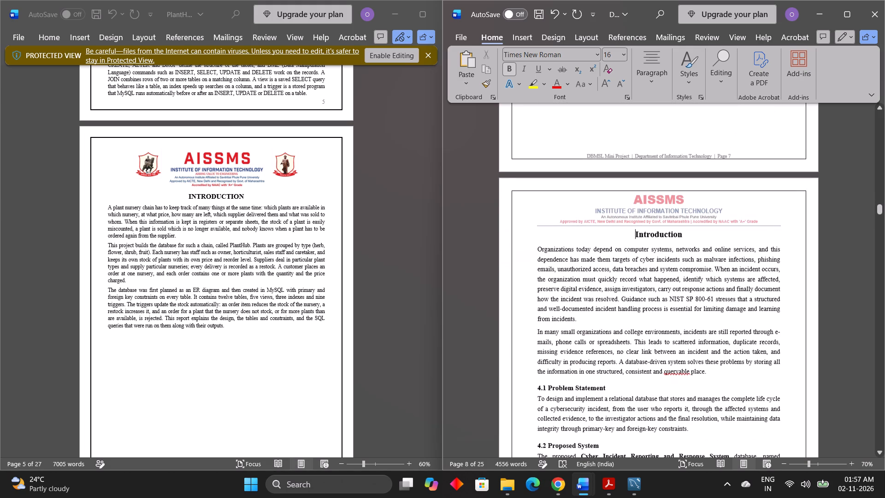
{"action": "key", "text": "Return"}
{"action": "key", "text": "BackSpace"}
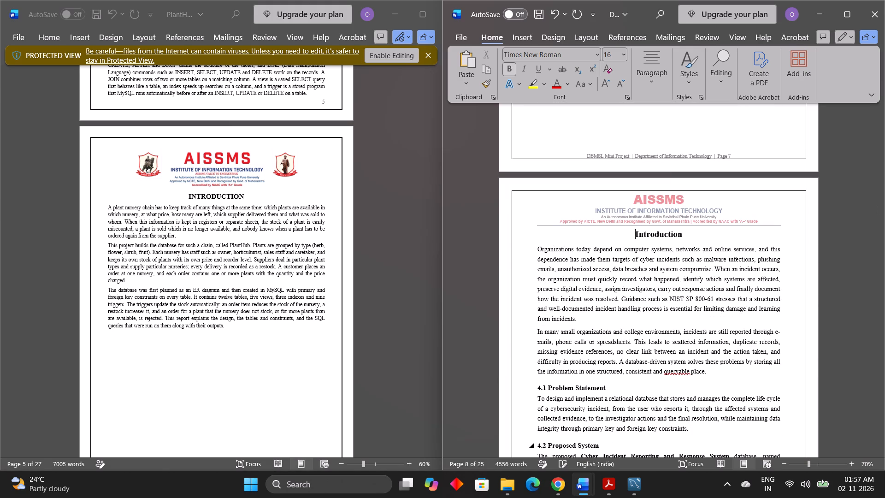
Review the PlantHub sample's heading layout and numbering from the Entity-Relationship Diagram through Methodology and SQL Queries to the Conclusion and References.
{"action": "scroll", "coordinate": [619, 409], "scroll_direction": "down", "scroll_amount": 3}
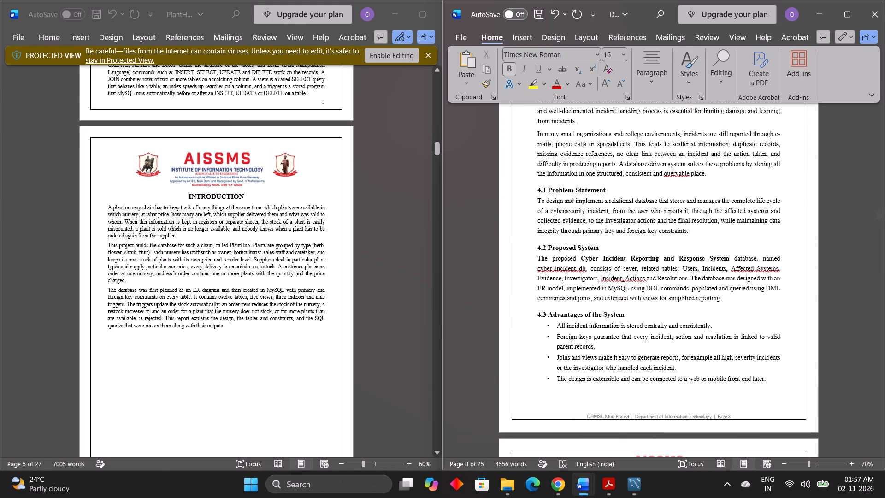
{"action": "scroll", "coordinate": [266, 275], "scroll_direction": "down", "scroll_amount": 18}
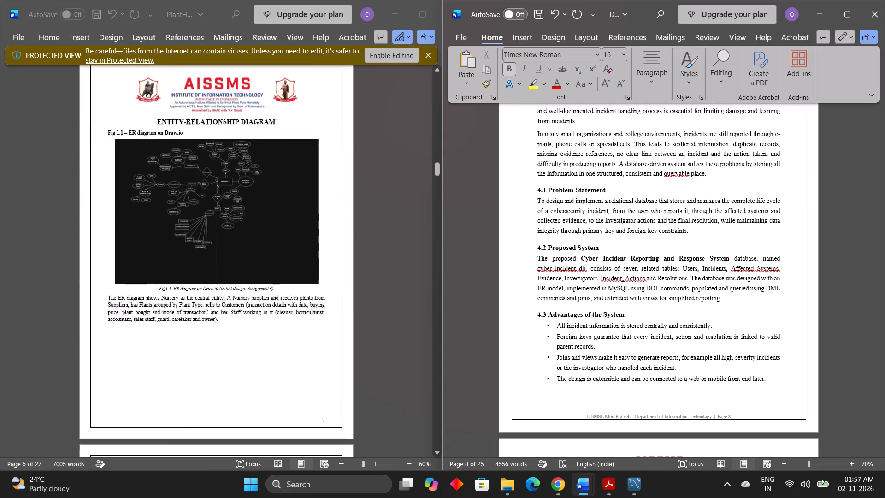
{"action": "scroll", "coordinate": [266, 275], "scroll_direction": "down", "scroll_amount": 18}
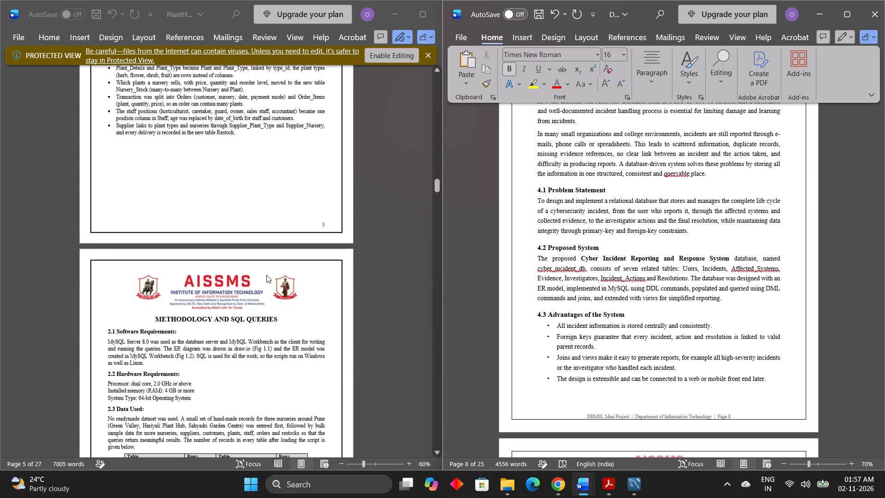
{"action": "scroll", "coordinate": [266, 275], "scroll_direction": "down", "scroll_amount": 17}
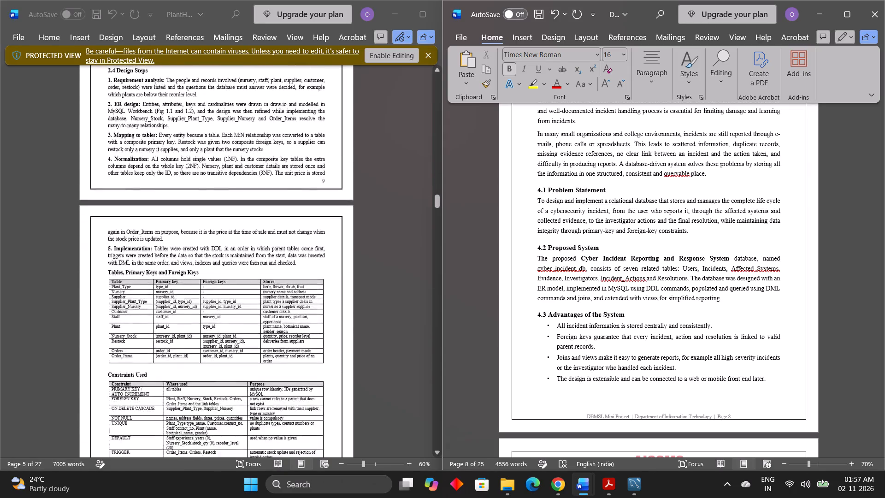
{"action": "scroll", "coordinate": [266, 275], "scroll_direction": "down", "scroll_amount": 17}
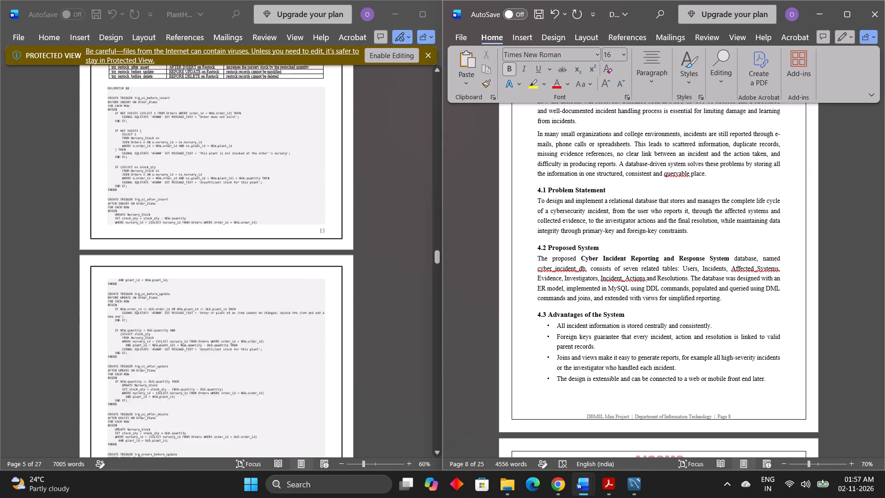
{"action": "scroll", "coordinate": [266, 275], "scroll_direction": "down", "scroll_amount": 17}
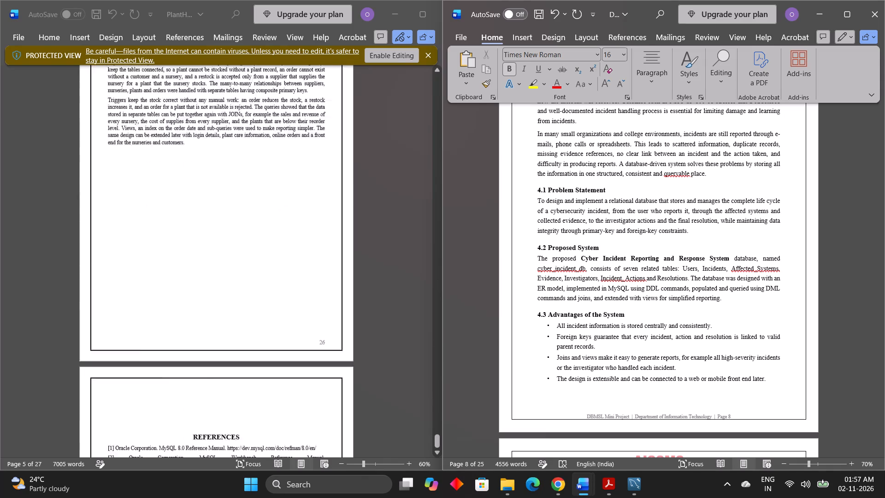
{"action": "scroll", "coordinate": [266, 275], "scroll_direction": "down", "scroll_amount": 8}
{"action": "scroll", "coordinate": [266, 275], "scroll_direction": "up", "scroll_amount": 10}
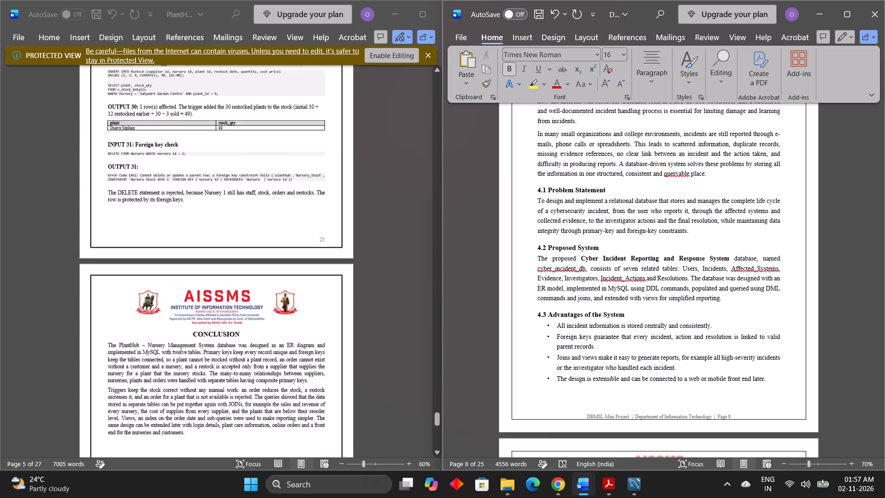
{"action": "scroll", "coordinate": [266, 275], "scroll_direction": "up", "scroll_amount": 18}
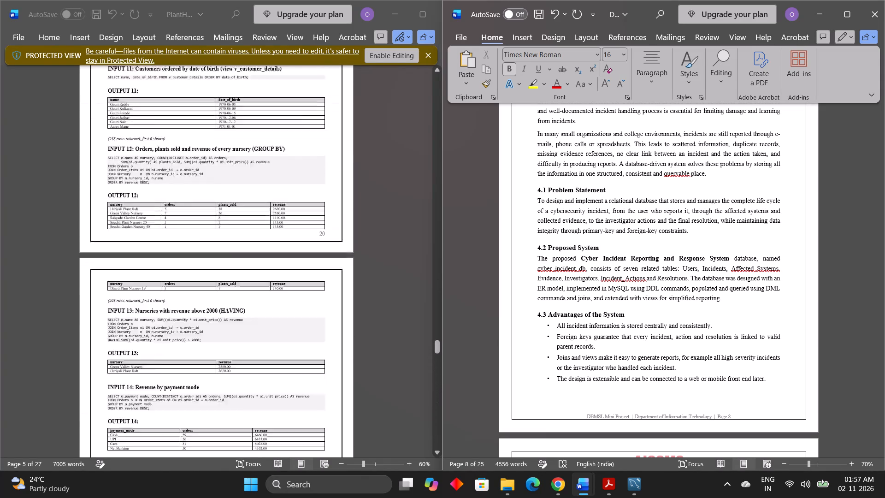
Renumber the Introduction subheadings "Problem Statement", "Proposed System" and "Advantages of the System" as 1, 2 and 3.
{"action": "scroll", "coordinate": [527, 244], "scroll_direction": "up", "scroll_amount": 1}
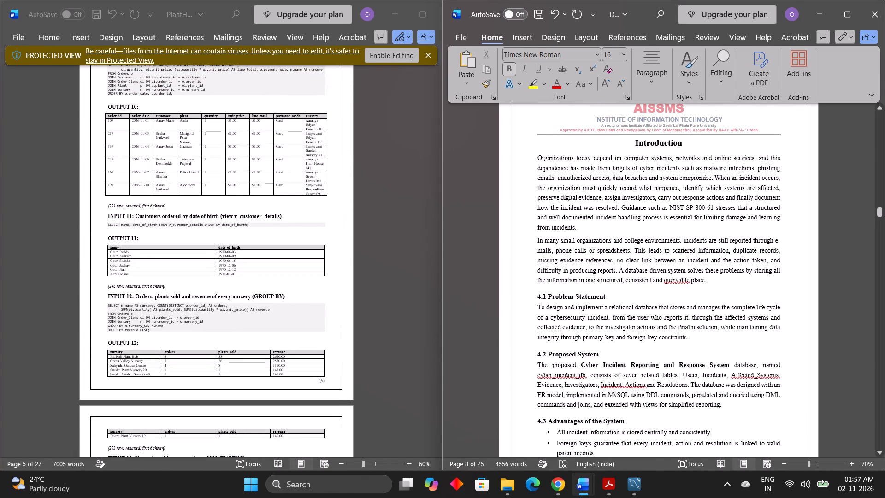
{"action": "left_click", "coordinate": [543, 299]}
{"action": "key", "text": "BackSpace"}
{"action": "key", "text": "BackSpace"}
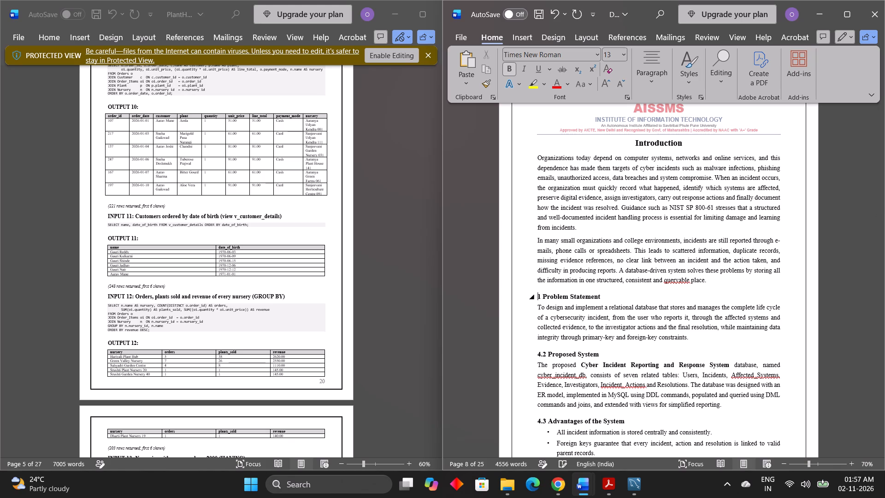
{"action": "left_click", "coordinate": [542, 353]}
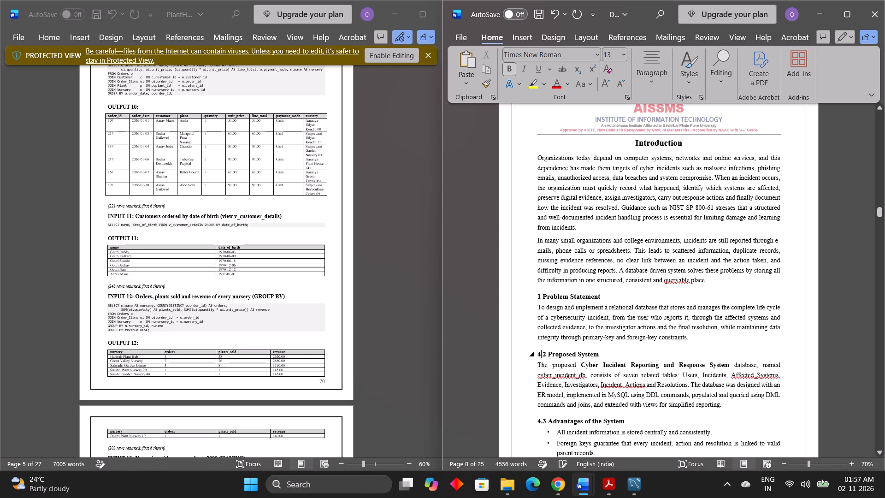
{"action": "key", "text": "BackSpace"}
{"action": "key", "text": "Delete"}
{"action": "left_click", "coordinate": [543, 420]}
{"action": "key", "text": "BackSpace"}
{"action": "key", "text": "BackSpace"}
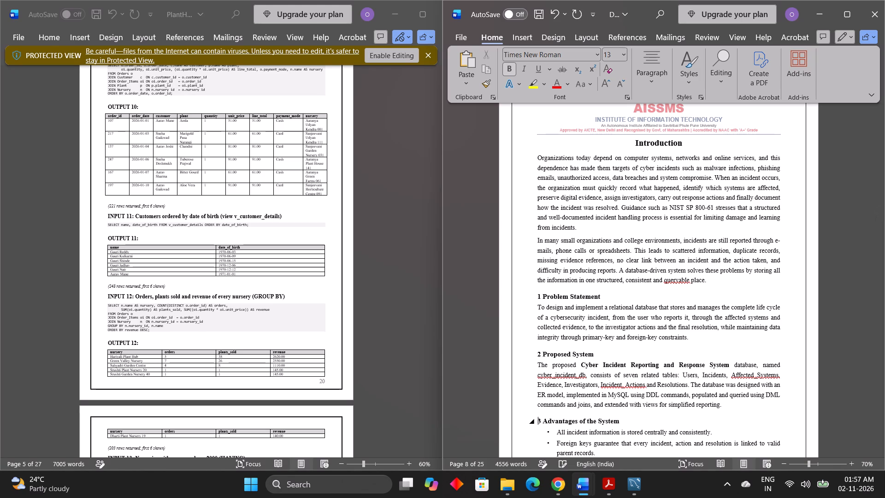
Renumber the "4.4 Applications" subheading of the Introduction as 4.
{"action": "scroll", "coordinate": [543, 420], "scroll_direction": "down", "scroll_amount": 2}
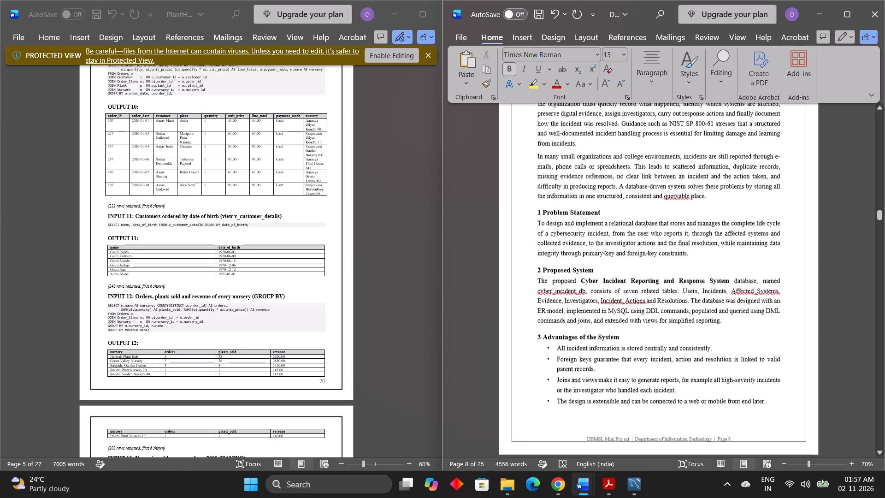
{"action": "scroll", "coordinate": [543, 420], "scroll_direction": "down", "scroll_amount": 2}
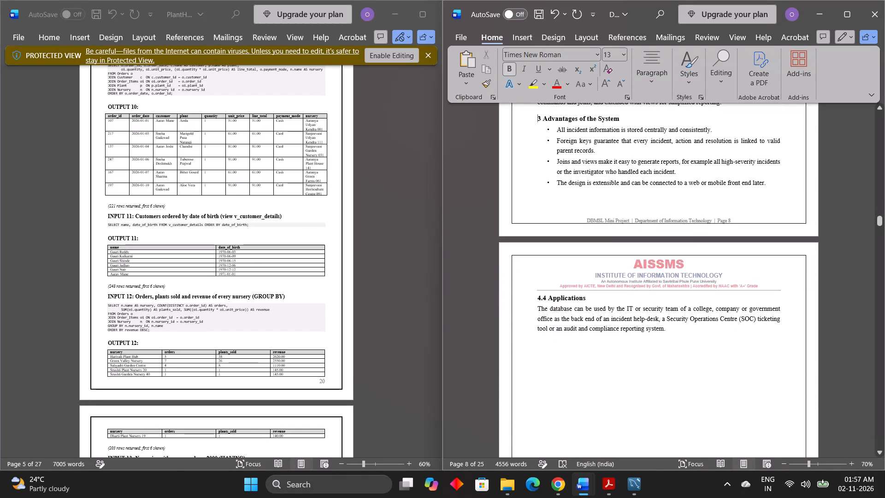
{"action": "left_click", "coordinate": [543, 302]}
{"action": "key", "text": "BackSpace"}
{"action": "key", "text": "BackSpace"}
Check the numbering and page layout of the Introduction section from "Problem Statement" through "Applications".
{"action": "scroll", "coordinate": [543, 302], "scroll_direction": "up", "scroll_amount": 2}
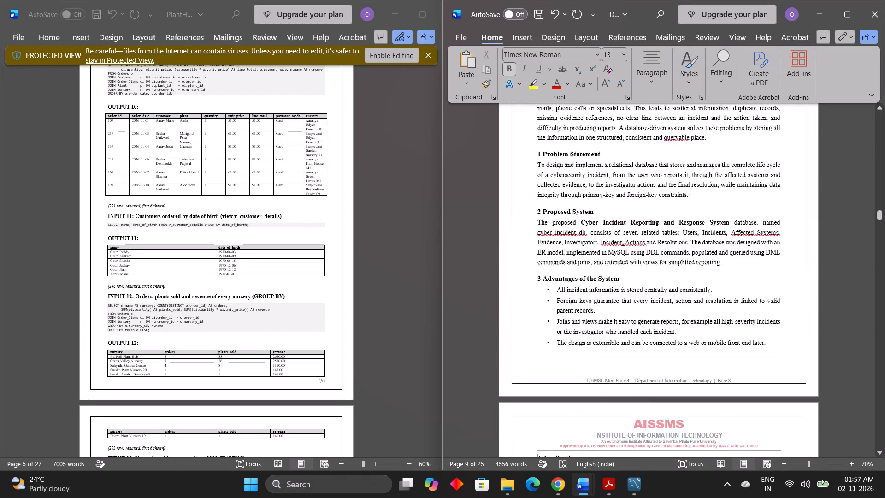
{"action": "scroll", "coordinate": [543, 302], "scroll_direction": "up", "scroll_amount": 2}
{"action": "scroll", "coordinate": [543, 302], "scroll_direction": "down", "scroll_amount": 1}
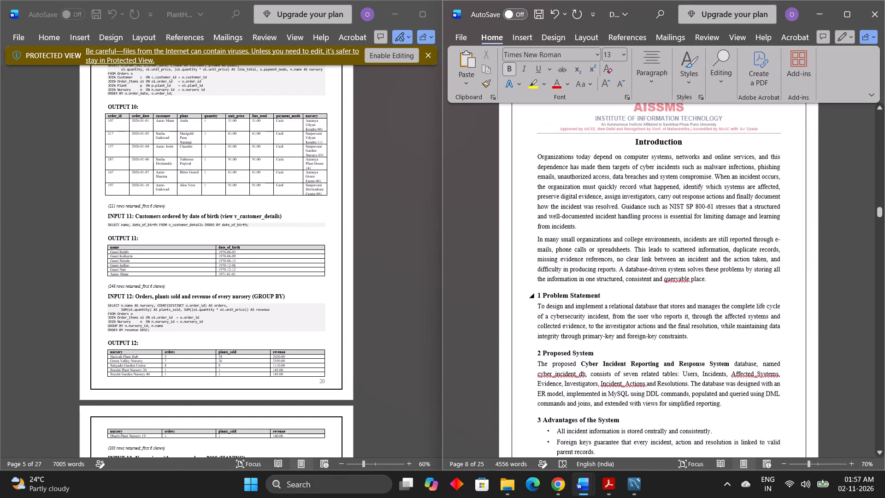
{"action": "scroll", "coordinate": [543, 302], "scroll_direction": "down", "scroll_amount": 1}
{"action": "left_click", "coordinate": [593, 385]}
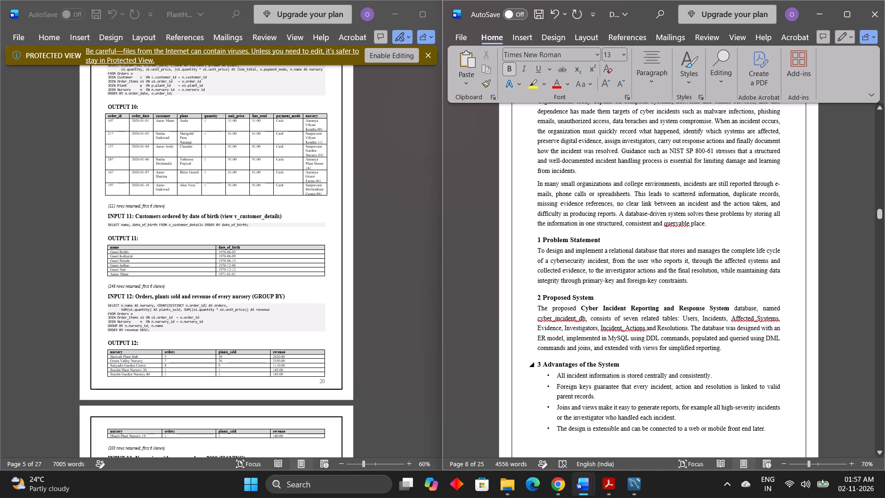
{"action": "scroll", "coordinate": [593, 385], "scroll_direction": "down", "scroll_amount": 1}
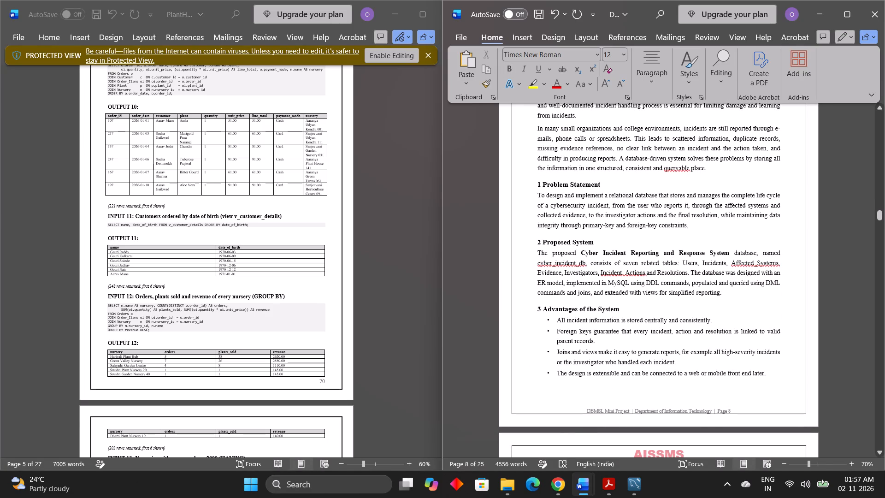
{"action": "scroll", "coordinate": [593, 385], "scroll_direction": "down", "scroll_amount": 1}
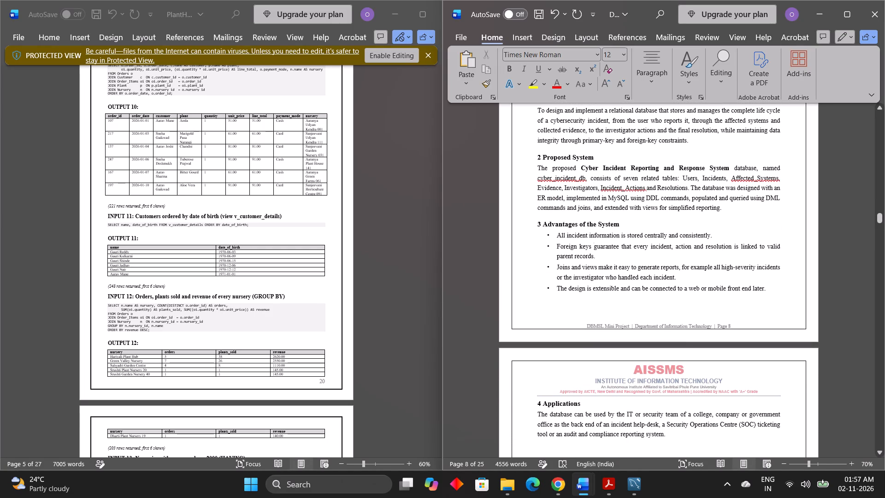
Review the Introduction text, from its opening paragraphs through "Applications", for passages that could be shortened.
{"action": "left_click_drag", "start_coordinate": [555, 290], "coordinate": [763, 285]}
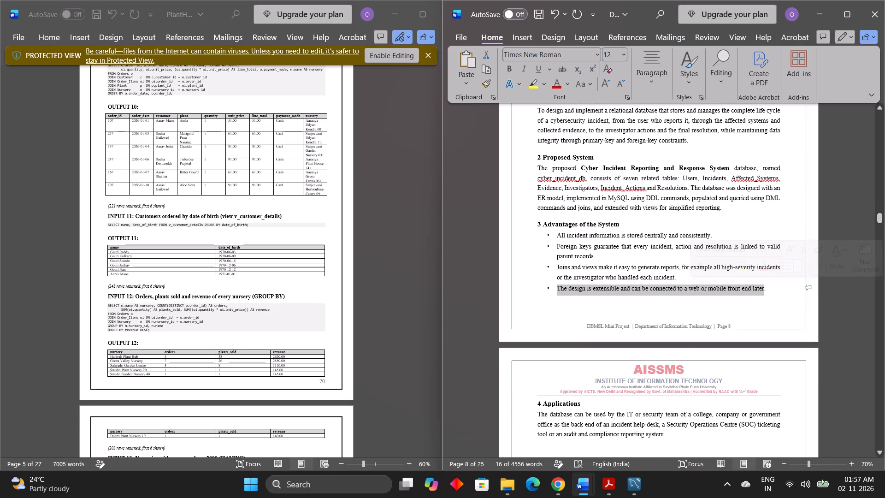
{"action": "left_click", "coordinate": [691, 317]}
{"action": "scroll", "coordinate": [691, 317], "scroll_direction": "down", "scroll_amount": 2}
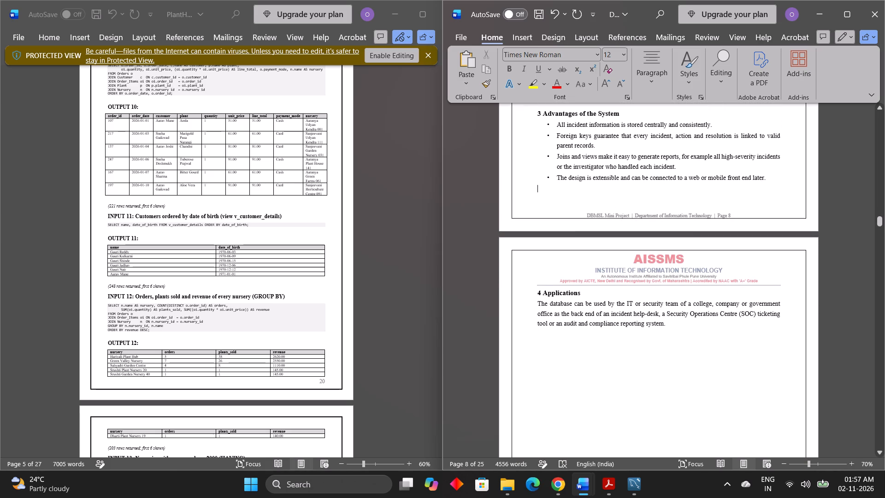
{"action": "left_click_drag", "start_coordinate": [677, 330], "coordinate": [528, 292]}
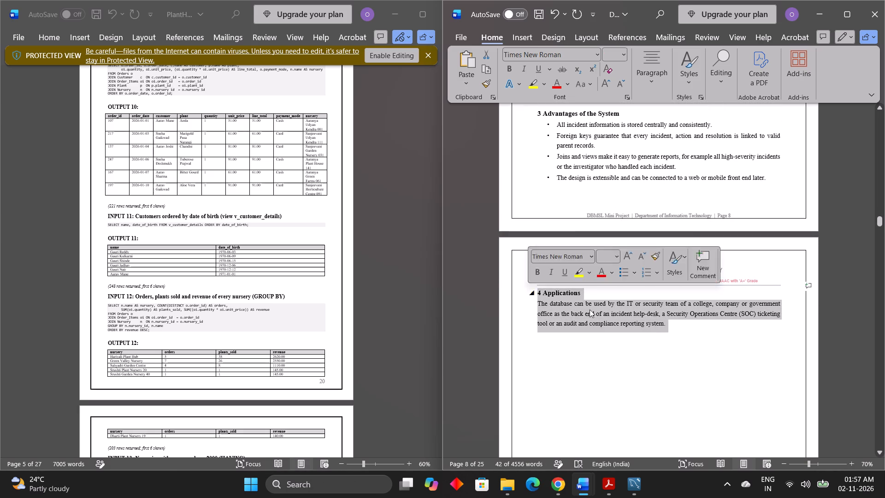
{"action": "left_click", "coordinate": [663, 328]}
{"action": "scroll", "coordinate": [663, 328], "scroll_direction": "up", "scroll_amount": 2}
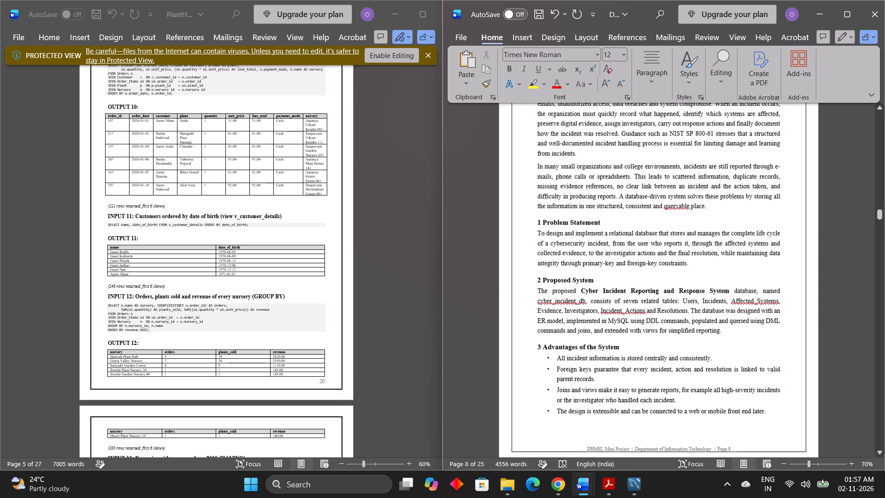
{"action": "scroll", "coordinate": [663, 328], "scroll_direction": "up", "scroll_amount": 2}
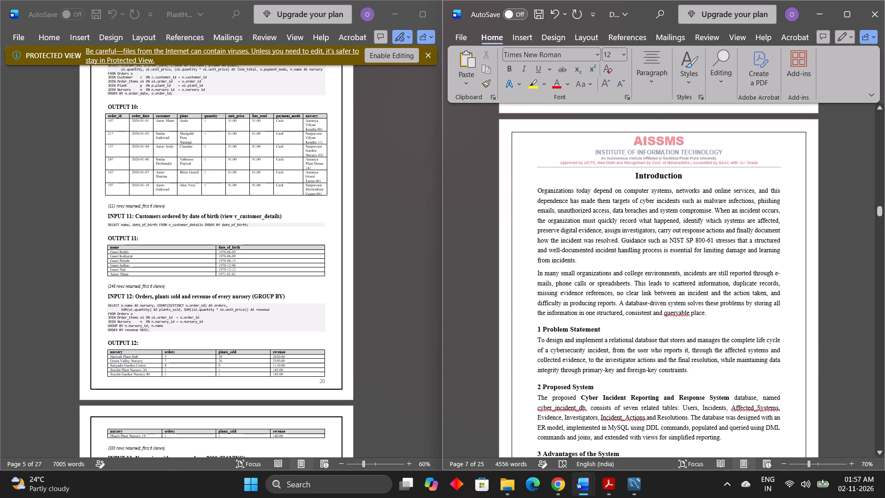
{"action": "scroll", "coordinate": [686, 301], "scroll_direction": "up", "scroll_amount": 4, "text": "ctrl"}
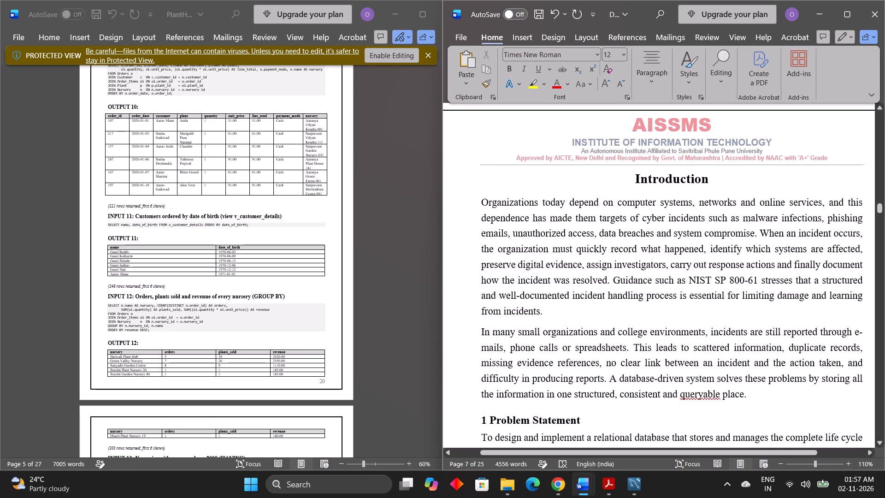
{"action": "scroll", "coordinate": [686, 301], "scroll_direction": "left", "scroll_amount": 1}
{"action": "scroll", "coordinate": [686, 301], "scroll_direction": "right", "scroll_amount": 2}
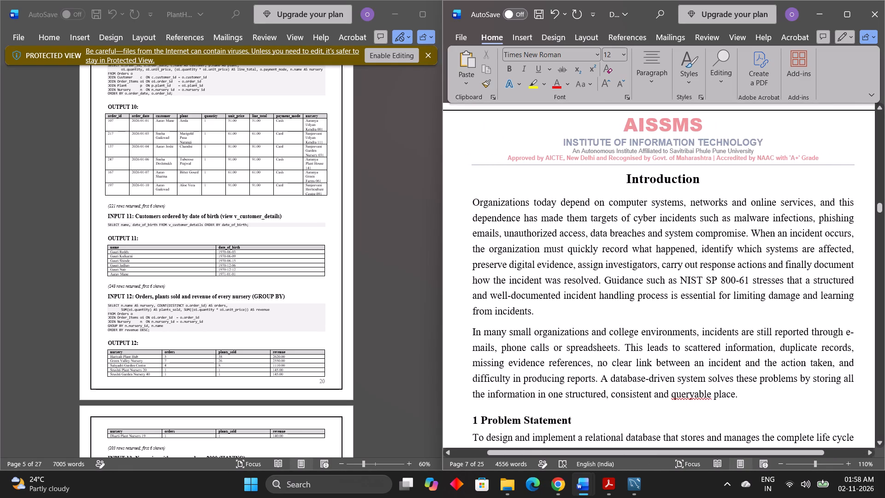
{"action": "left_click_drag", "start_coordinate": [607, 281], "coordinate": [781, 295]}
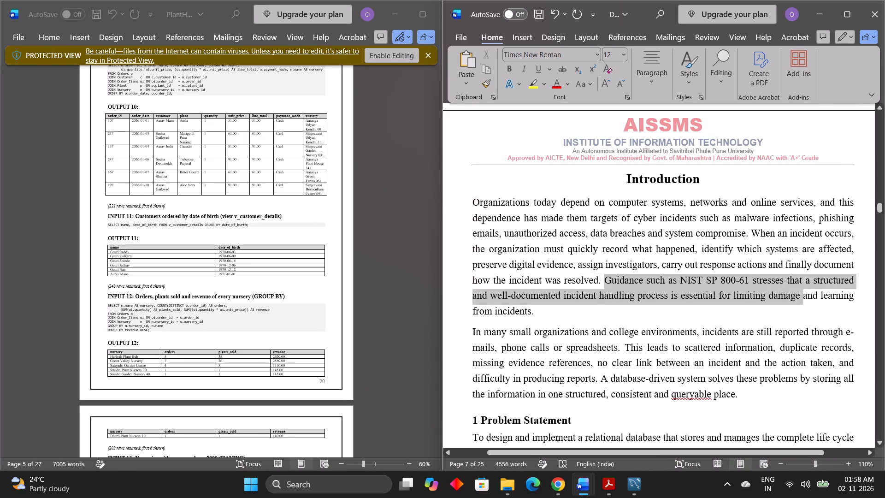
{"action": "left_click_drag", "start_coordinate": [781, 295], "coordinate": [566, 313]}
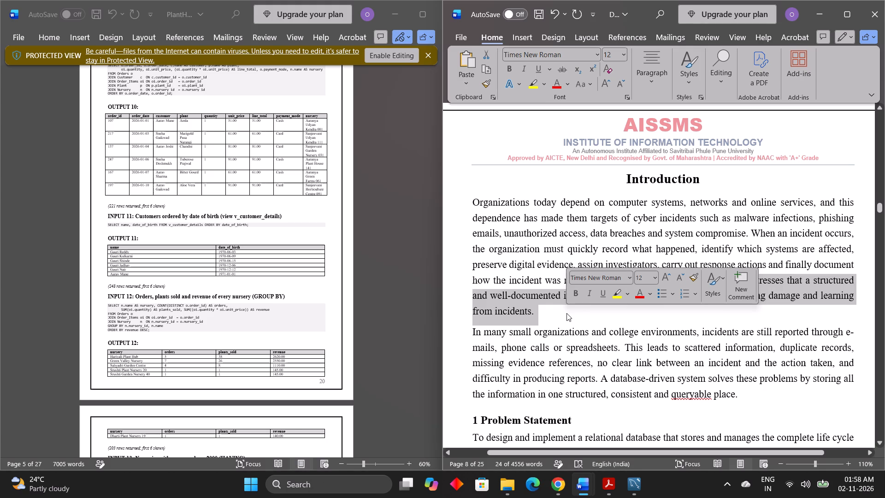
{"action": "left_click", "coordinate": [566, 313]}
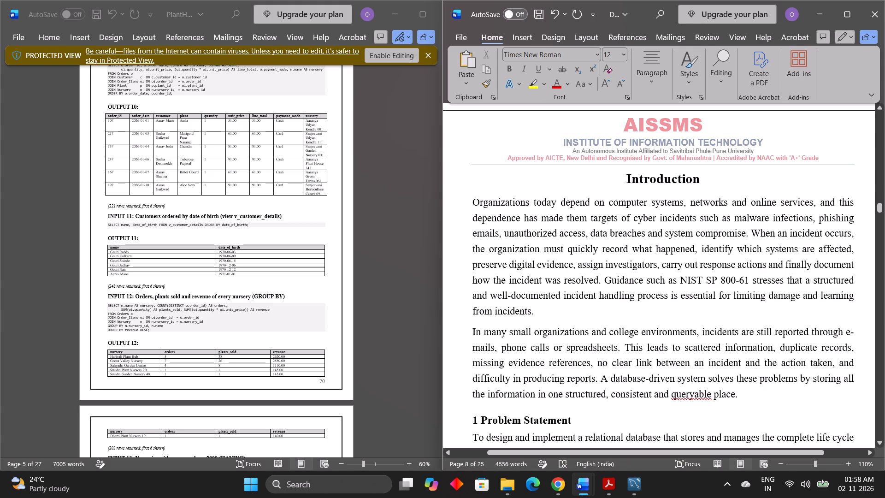
Delete the sentence beginning "A database-driven system solves these problems" from the second Introduction paragraph.
{"action": "left_click_drag", "start_coordinate": [753, 394], "coordinate": [756, 374]}
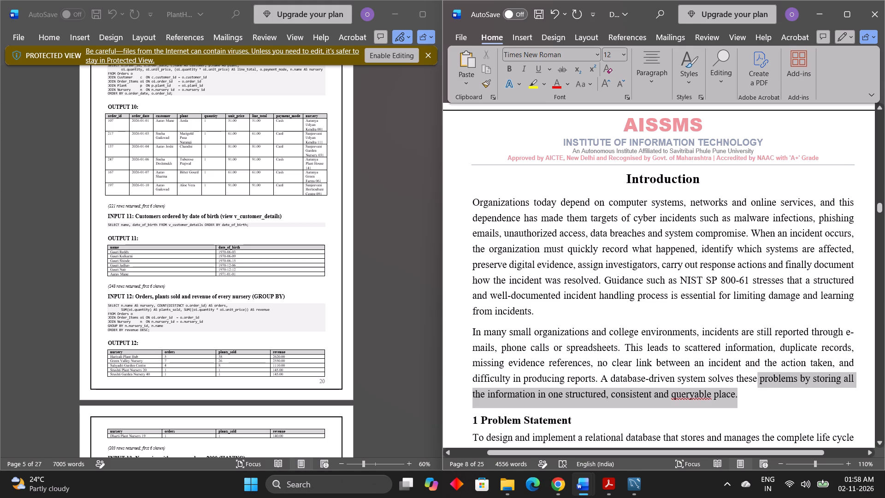
{"action": "left_click_drag", "start_coordinate": [756, 374], "coordinate": [727, 378]}
{"action": "left_click", "coordinate": [758, 391]}
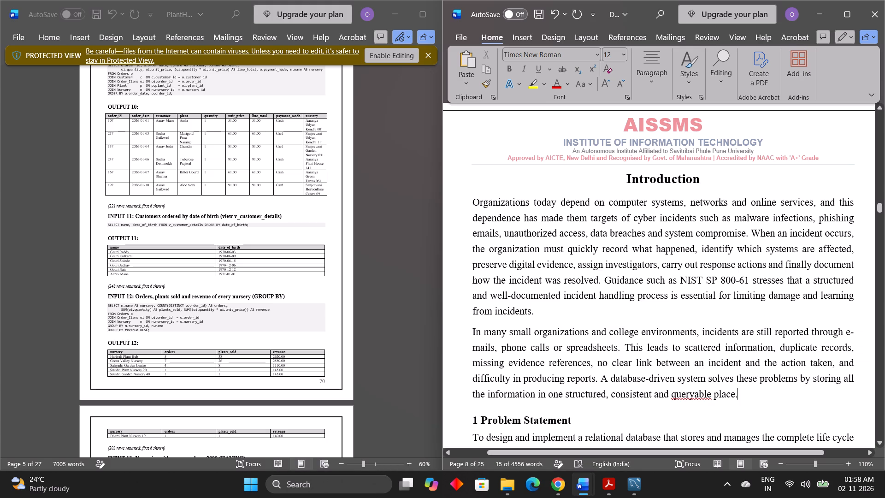
{"action": "left_click_drag", "start_coordinate": [603, 378], "coordinate": [754, 399]}
{"action": "key", "text": "BackSpace"}
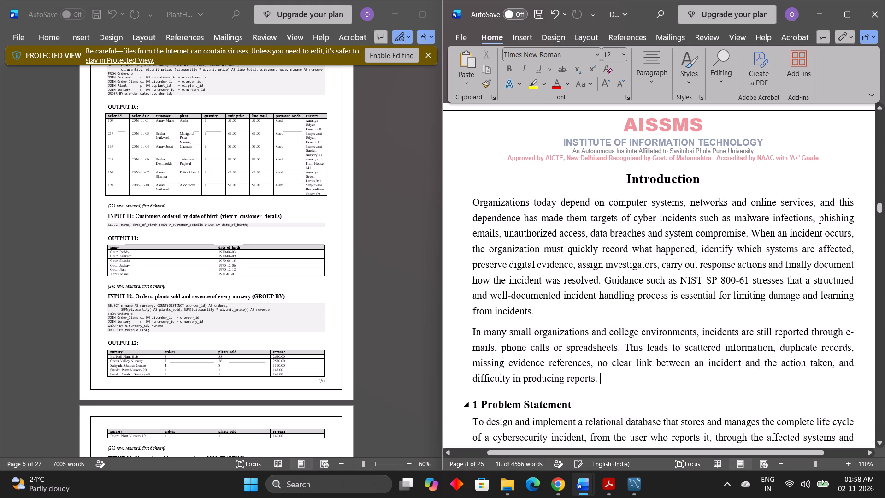
Delete the last "Advantages of the System" bullet, about the design being extensible, together with its empty bullet line.
{"action": "scroll", "coordinate": [754, 399], "scroll_direction": "down", "scroll_amount": 4}
{"action": "scroll", "coordinate": [754, 399], "scroll_direction": "up", "scroll_amount": 1}
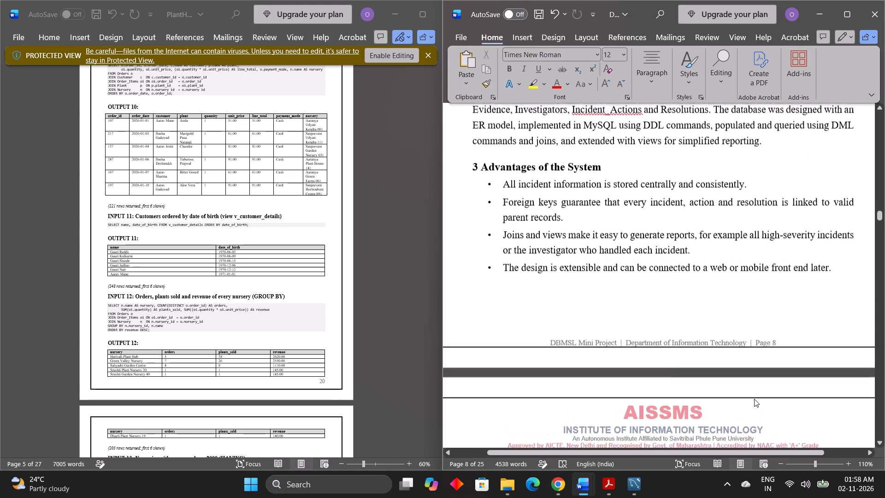
{"action": "scroll", "coordinate": [754, 399], "scroll_direction": "up", "scroll_amount": 1}
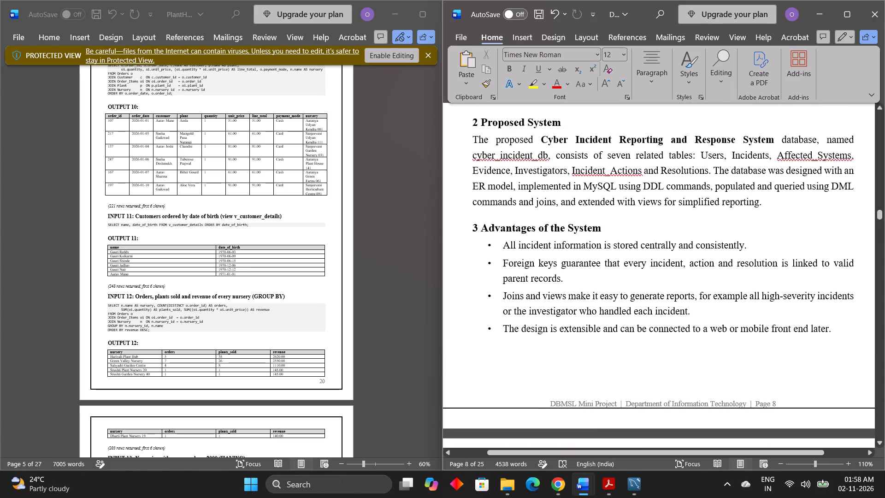
{"action": "left_click_drag", "start_coordinate": [504, 326], "coordinate": [832, 335]}
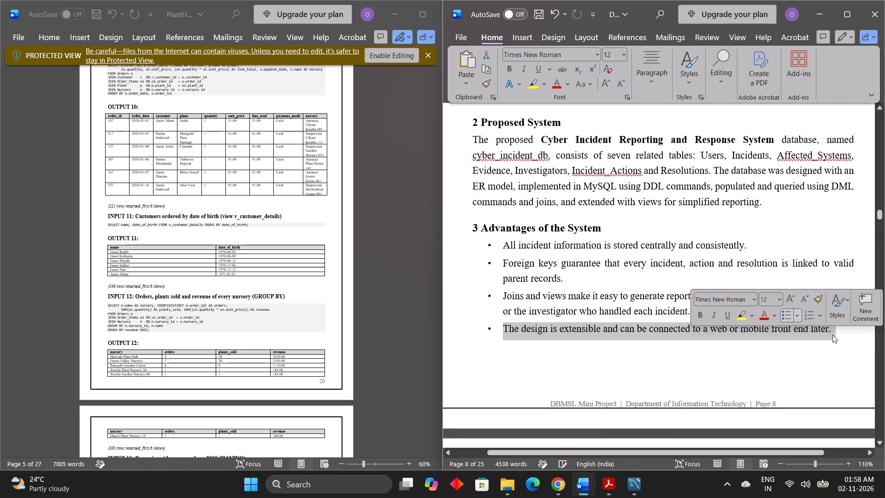
{"action": "key", "text": "BackSpace"}
{"action": "key", "text": "BackSpace"}
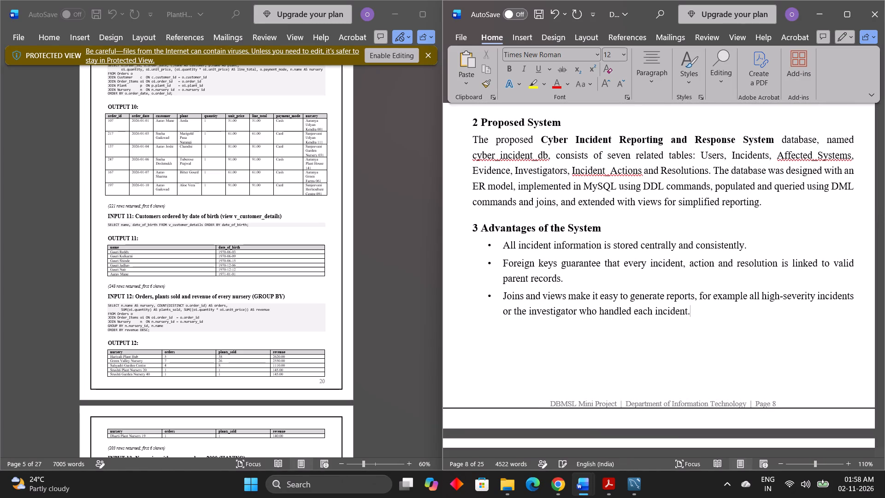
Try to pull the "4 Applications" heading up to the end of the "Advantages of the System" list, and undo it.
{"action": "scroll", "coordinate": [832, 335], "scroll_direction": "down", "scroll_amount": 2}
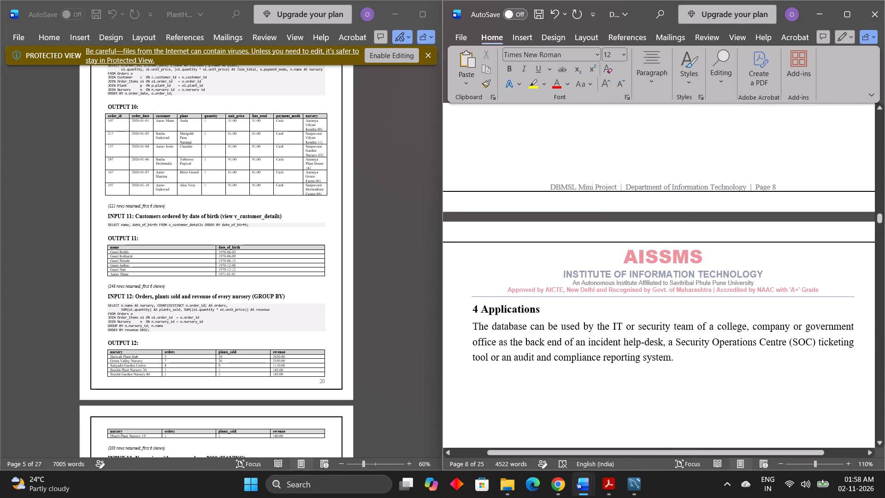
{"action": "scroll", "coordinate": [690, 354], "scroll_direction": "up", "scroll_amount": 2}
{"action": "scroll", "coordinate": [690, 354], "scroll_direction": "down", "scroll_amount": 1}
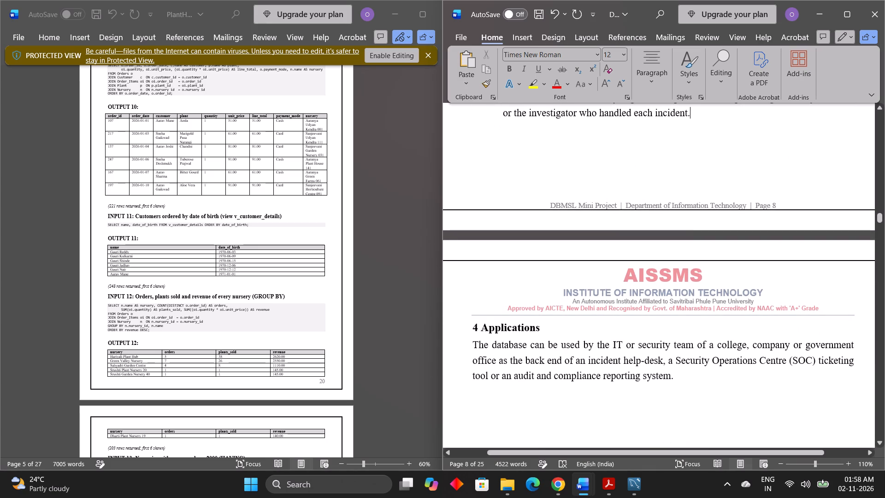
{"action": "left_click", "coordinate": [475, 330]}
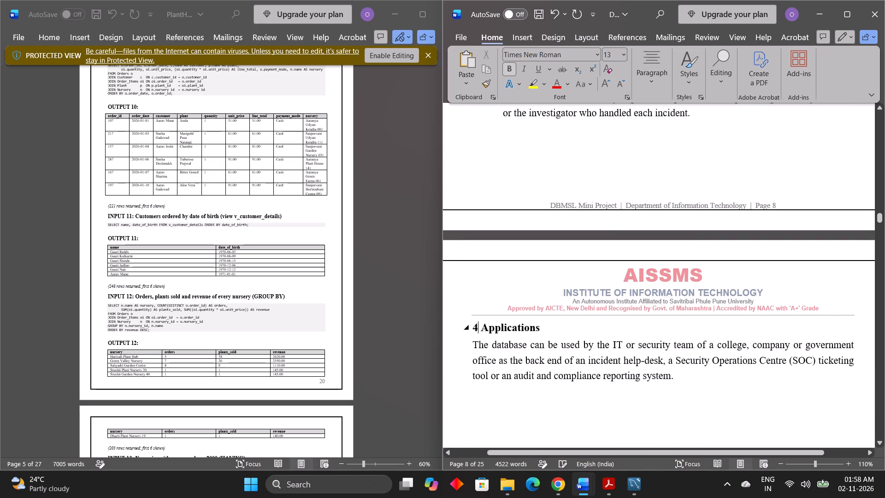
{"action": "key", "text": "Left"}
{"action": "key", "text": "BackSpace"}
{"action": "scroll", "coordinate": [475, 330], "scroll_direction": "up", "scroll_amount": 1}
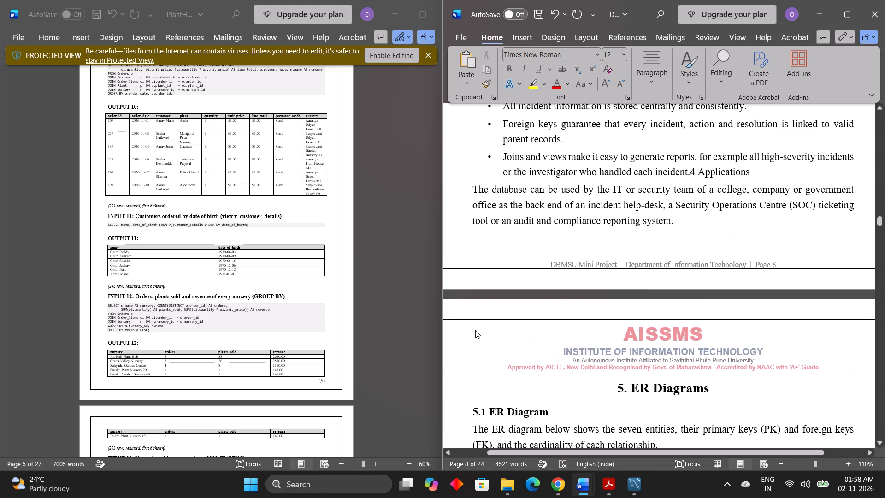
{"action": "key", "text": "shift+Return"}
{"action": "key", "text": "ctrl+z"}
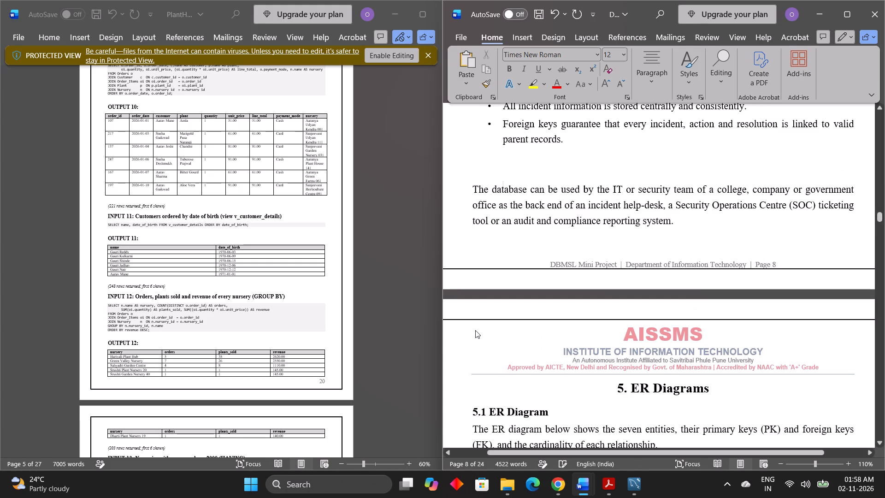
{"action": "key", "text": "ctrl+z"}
Merge the two opening paragraphs of the Introduction into one, with a space before "In many small organizations".
{"action": "scroll", "coordinate": [475, 330], "scroll_direction": "up", "scroll_amount": 1}
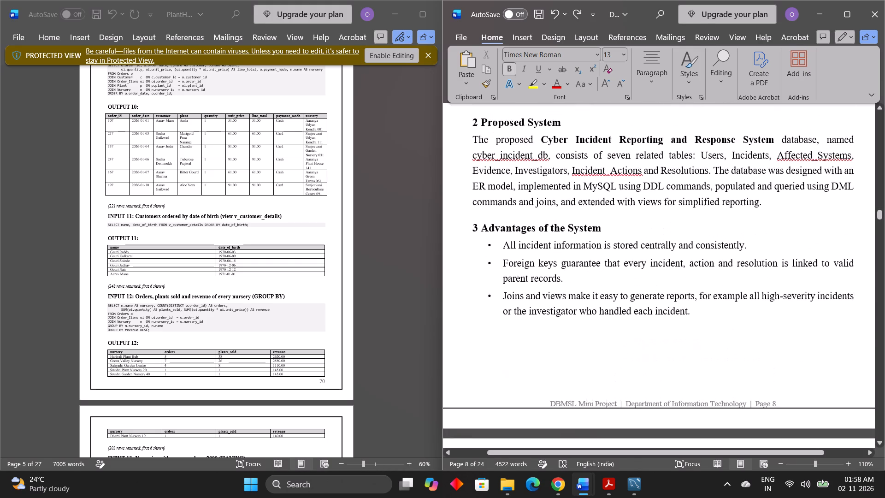
{"action": "scroll", "coordinate": [475, 330], "scroll_direction": "up", "scroll_amount": 1}
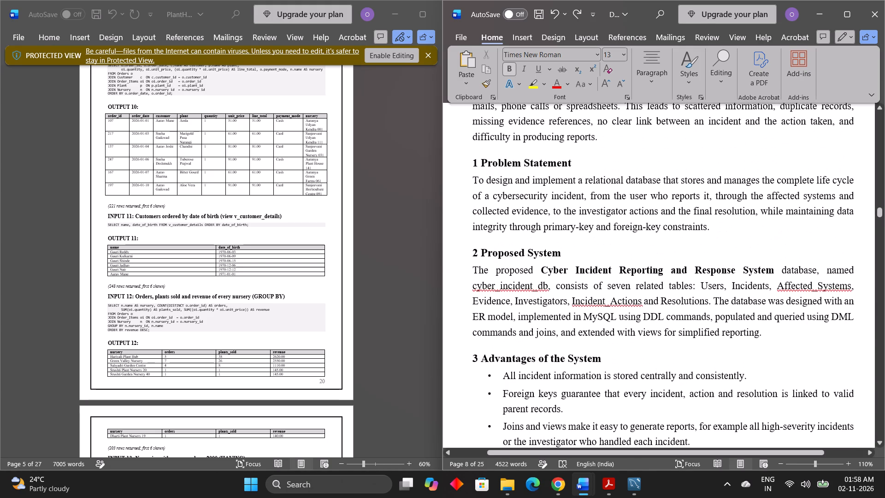
{"action": "scroll", "coordinate": [475, 330], "scroll_direction": "up", "scroll_amount": 1}
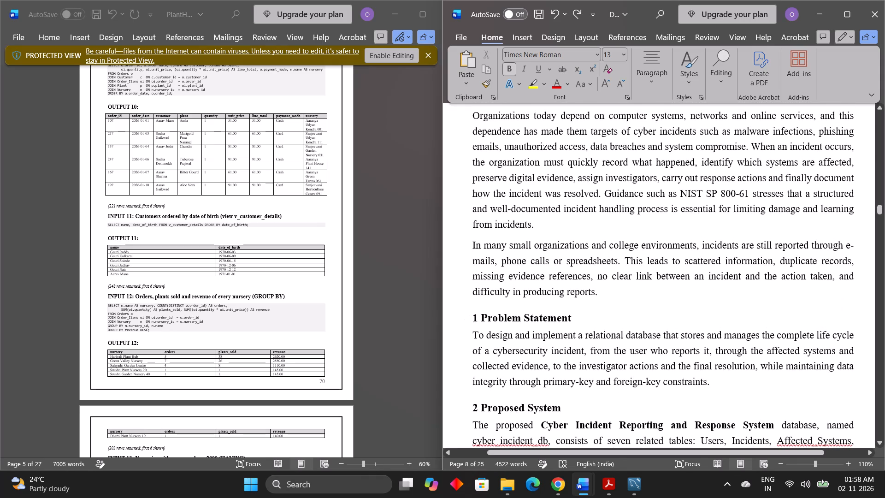
{"action": "left_click", "coordinate": [472, 250]}
{"action": "key", "text": "BackSpace"}
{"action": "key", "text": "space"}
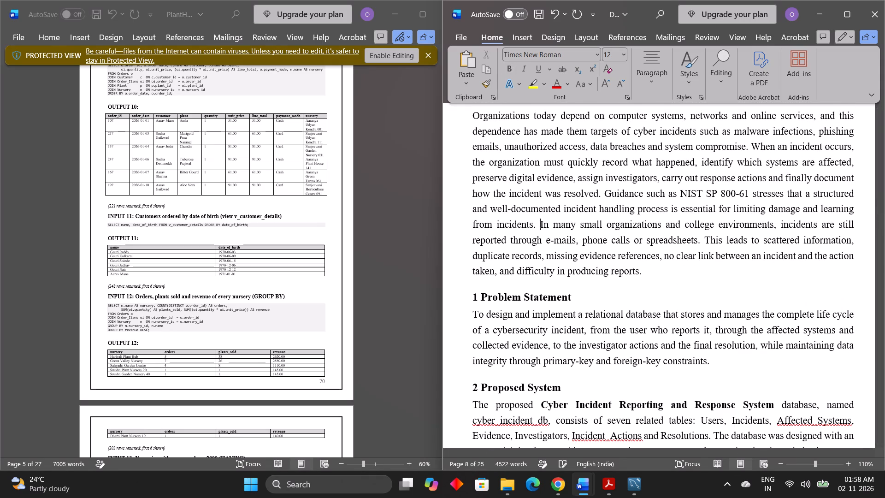
Check how the Introduction section fits on its page, from the heading through "Applications" to the start of ER Diagrams.
{"action": "scroll", "coordinate": [472, 250], "scroll_direction": "down", "scroll_amount": 2}
{"action": "scroll", "coordinate": [472, 250], "scroll_direction": "up", "scroll_amount": 1}
{"action": "scroll", "coordinate": [472, 250], "scroll_direction": "down", "scroll_amount": 1}
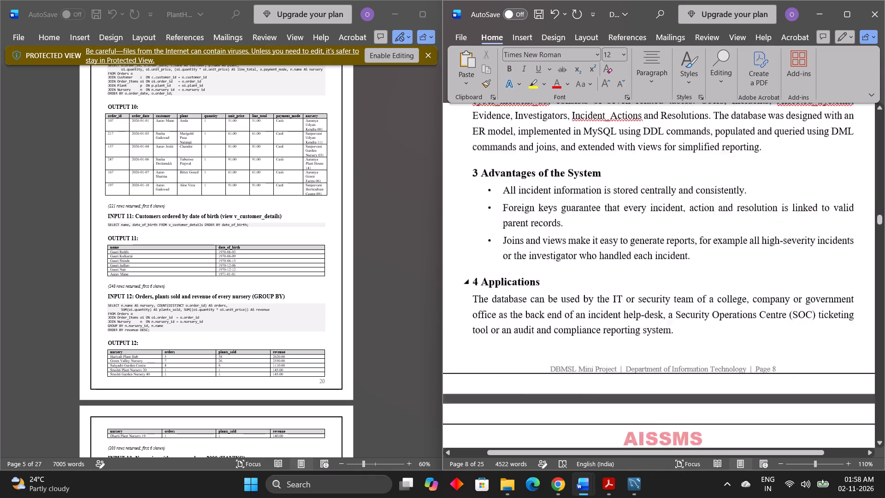
{"action": "scroll", "coordinate": [472, 250], "scroll_direction": "down", "scroll_amount": 1}
{"action": "scroll", "coordinate": [472, 250], "scroll_direction": "up", "scroll_amount": 2}
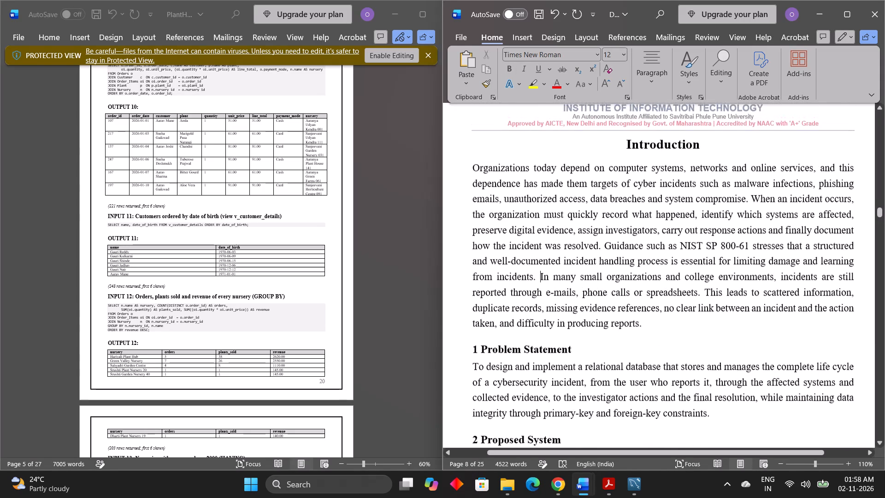
{"action": "scroll", "coordinate": [472, 250], "scroll_direction": "up", "scroll_amount": 1}
{"action": "scroll", "coordinate": [472, 250], "scroll_direction": "down", "scroll_amount": 1}
{"action": "scroll", "coordinate": [472, 250], "scroll_direction": "down", "scroll_amount": 4, "text": "ctrl"}
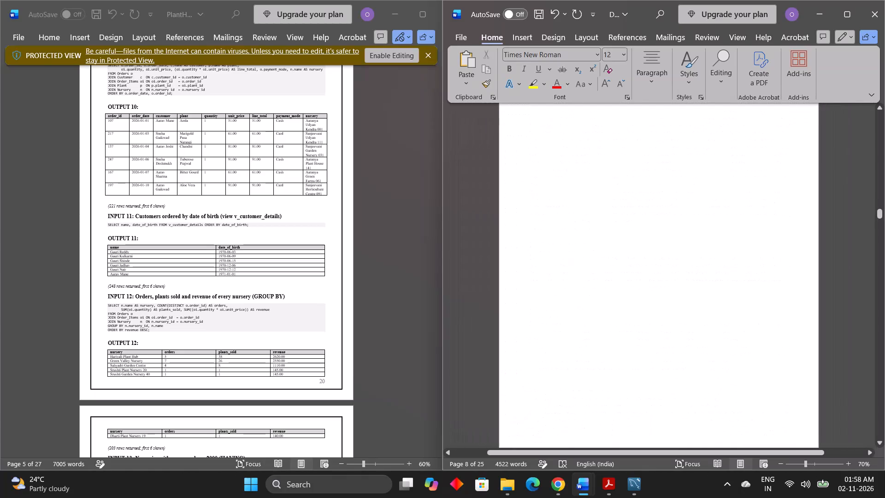
{"action": "scroll", "coordinate": [472, 250], "scroll_direction": "down", "scroll_amount": 2, "text": "ctrl"}
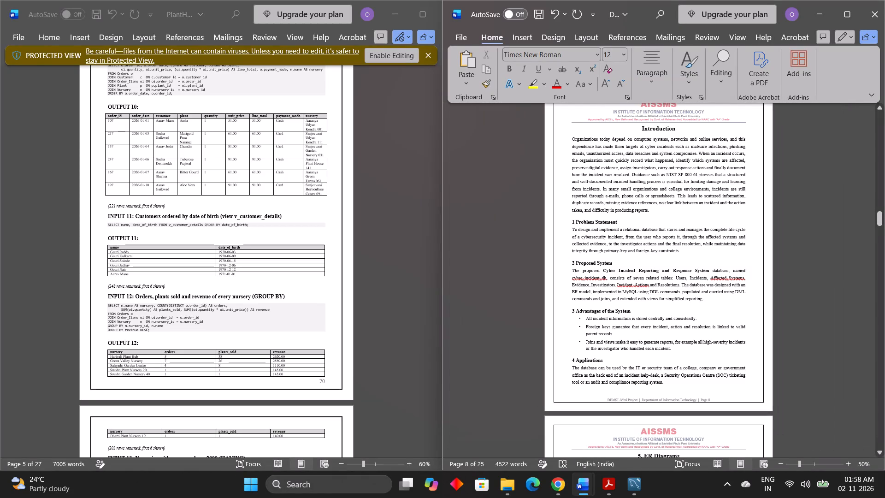
Remove the bold formatting from "Cyber Incident Reporting and Response System" in the Proposed System paragraph.
{"action": "scroll", "coordinate": [604, 269], "scroll_direction": "up", "scroll_amount": 2, "text": "ctrl"}
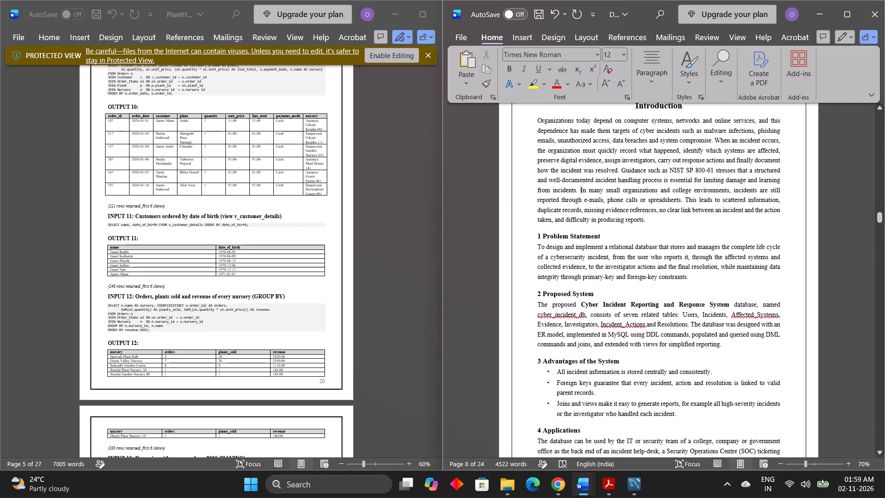
{"action": "left_click_drag", "start_coordinate": [733, 303], "coordinate": [583, 304]}
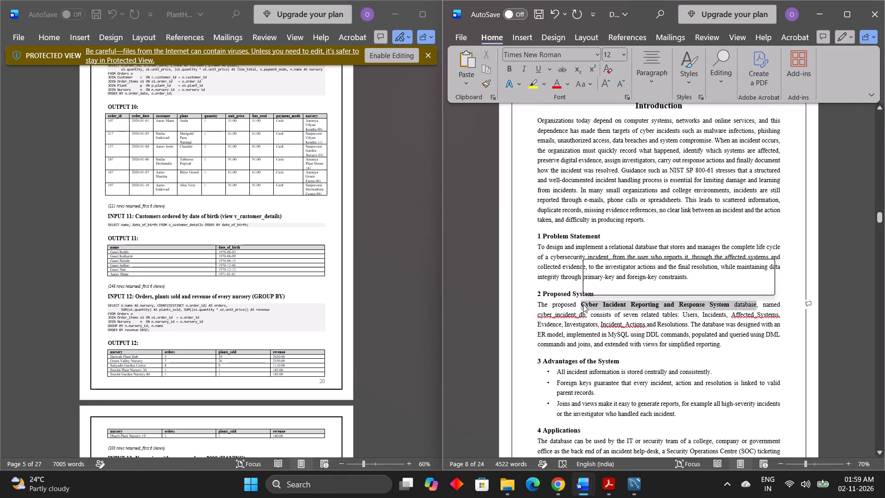
{"action": "left_click", "coordinate": [591, 280]}
{"action": "left_click", "coordinate": [665, 380]}
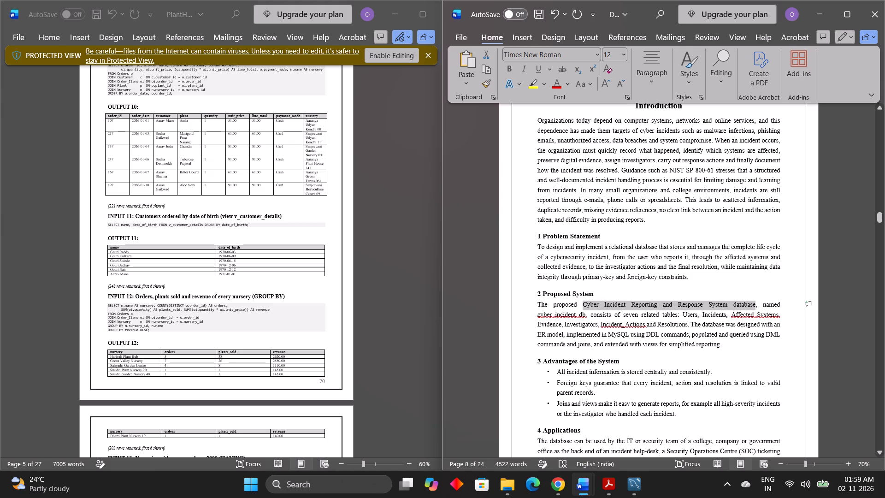
{"action": "scroll", "coordinate": [665, 380], "scroll_direction": "down", "scroll_amount": 3}
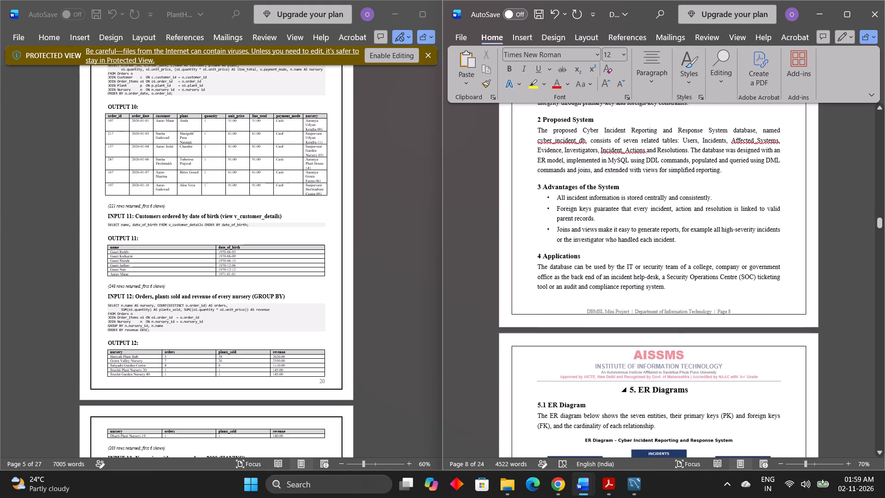
Insert a blank line above the "6 Joins" heading at the start of its page in the Theory section.
{"action": "scroll", "coordinate": [665, 380], "scroll_direction": "up", "scroll_amount": 2}
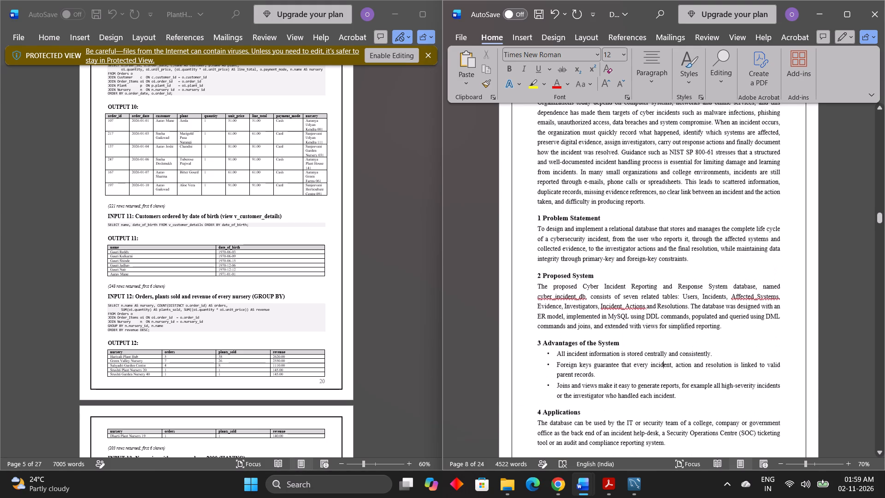
{"action": "scroll", "coordinate": [665, 380], "scroll_direction": "up", "scroll_amount": 1}
{"action": "scroll", "coordinate": [665, 380], "scroll_direction": "down", "scroll_amount": 1}
{"action": "scroll", "coordinate": [665, 380], "scroll_direction": "up", "scroll_amount": 1}
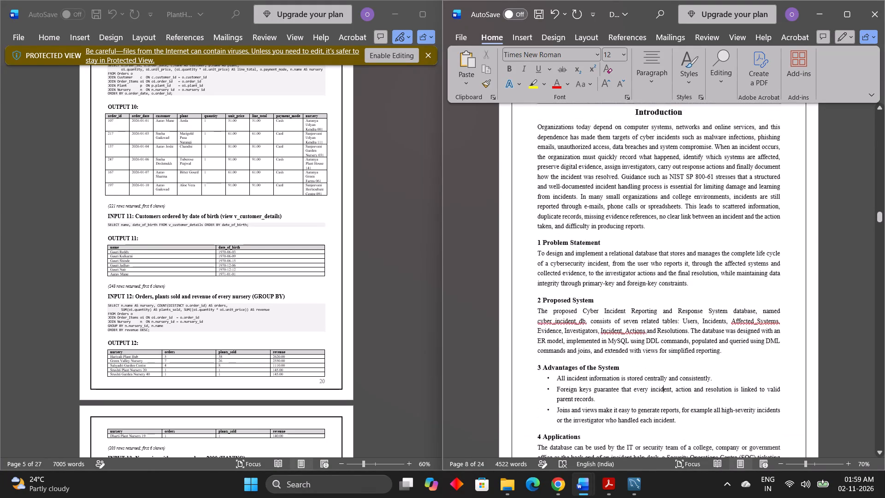
{"action": "scroll", "coordinate": [665, 380], "scroll_direction": "up", "scroll_amount": 4}
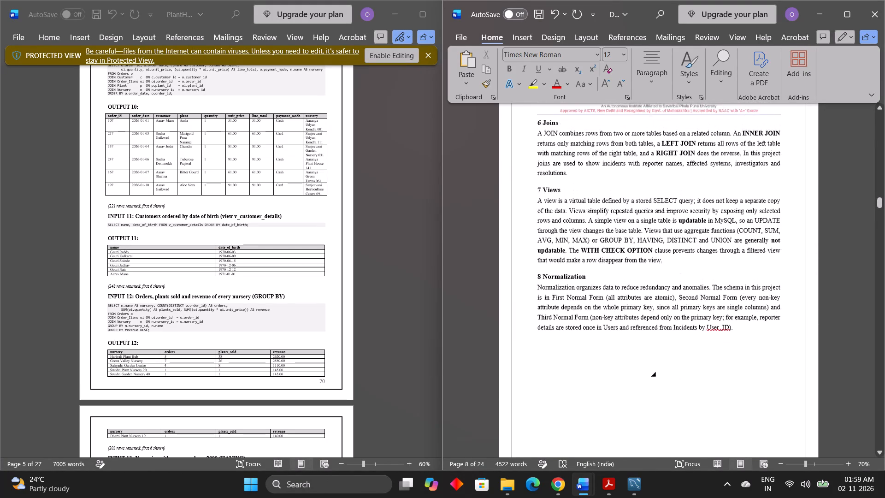
{"action": "scroll", "coordinate": [665, 380], "scroll_direction": "up", "scroll_amount": 4}
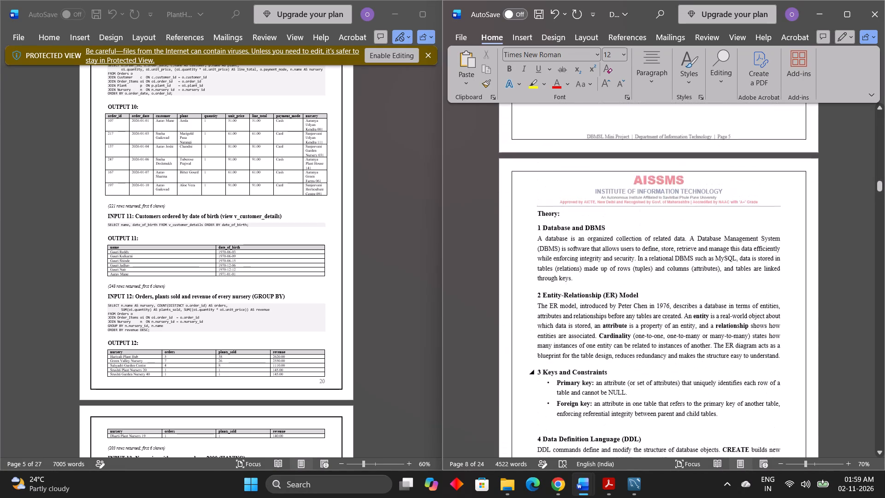
{"action": "scroll", "coordinate": [665, 380], "scroll_direction": "up", "scroll_amount": 1}
{"action": "scroll", "coordinate": [665, 380], "scroll_direction": "down", "scroll_amount": 4}
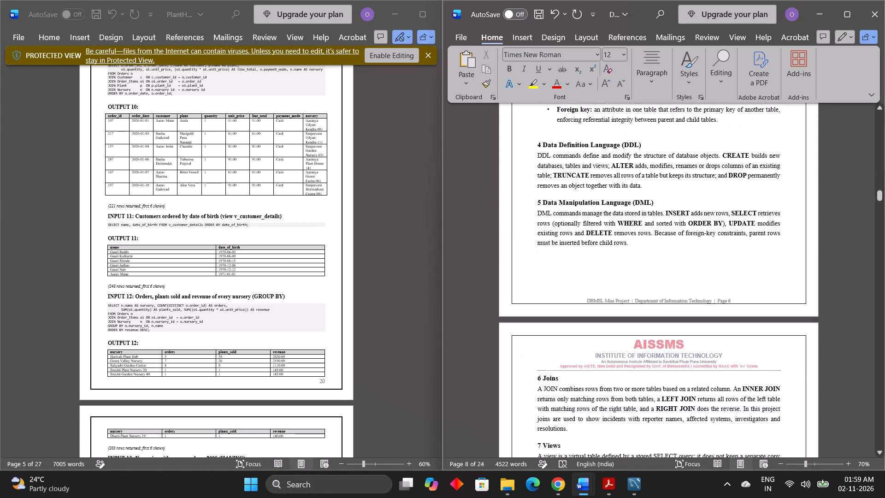
{"action": "scroll", "coordinate": [665, 380], "scroll_direction": "down", "scroll_amount": 2}
{"action": "left_click", "coordinate": [538, 279]}
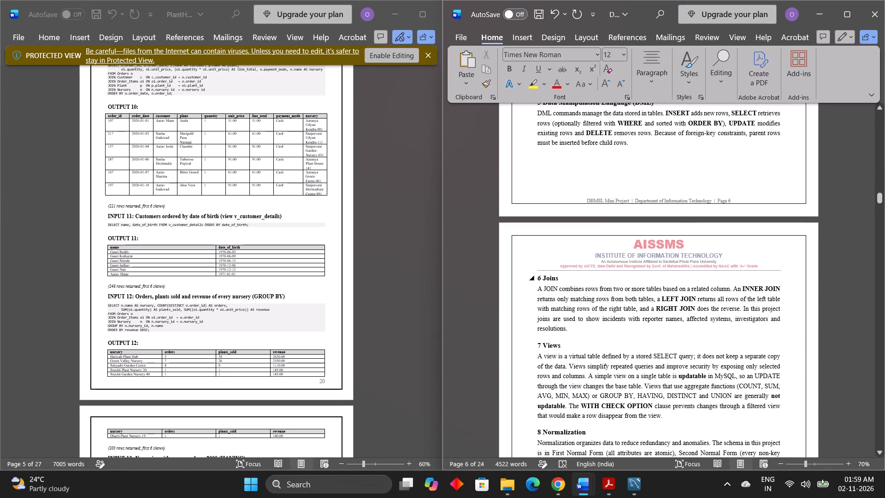
{"action": "key", "text": "Return"}
{"action": "scroll", "coordinate": [538, 279], "scroll_direction": "down", "scroll_amount": 1}
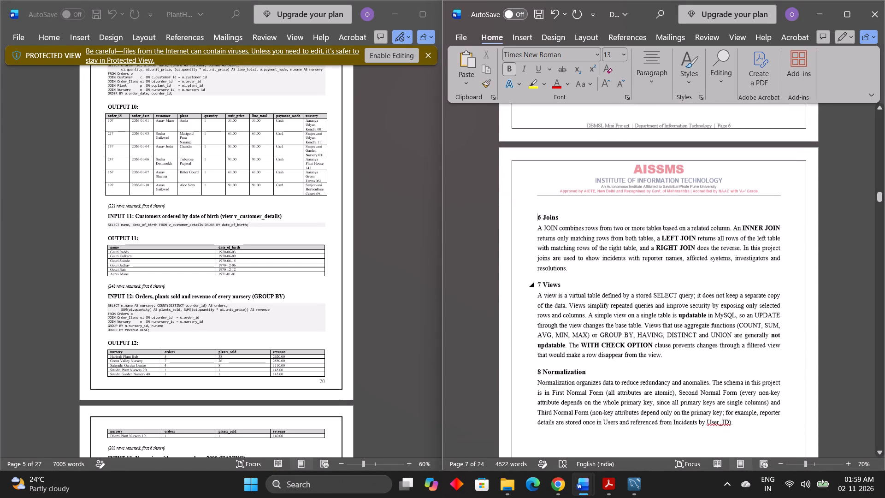
Add a line break after the Joins paragraph and reduce the new empty line's font size to 5 pt.
{"action": "scroll", "coordinate": [538, 279], "scroll_direction": "down", "scroll_amount": 1}
{"action": "scroll", "coordinate": [538, 279], "scroll_direction": "up", "scroll_amount": 1}
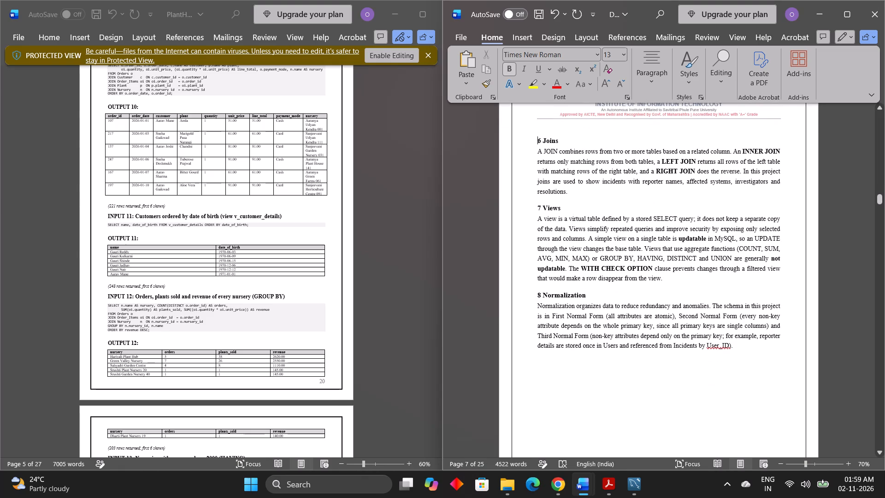
{"action": "left_click", "coordinate": [572, 190]}
{"action": "key", "text": "shift+Return"}
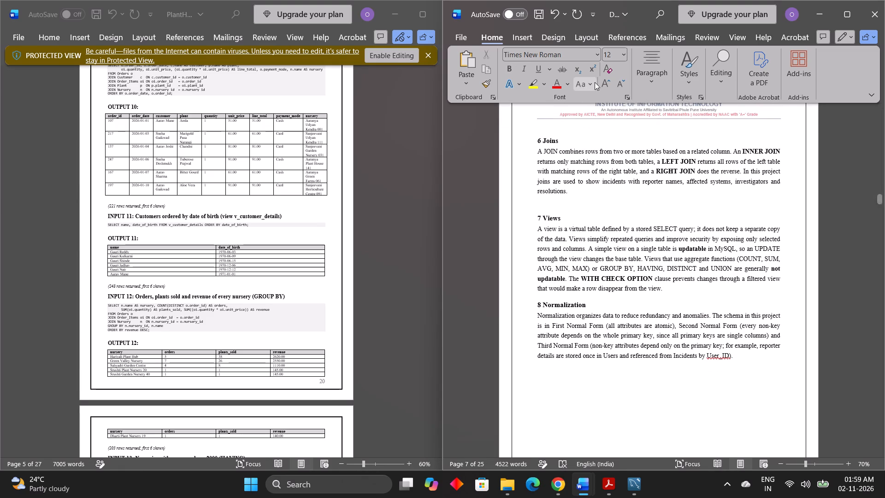
{"action": "triple_click", "coordinate": [616, 89]}
{"action": "triple_click", "coordinate": [616, 89]}
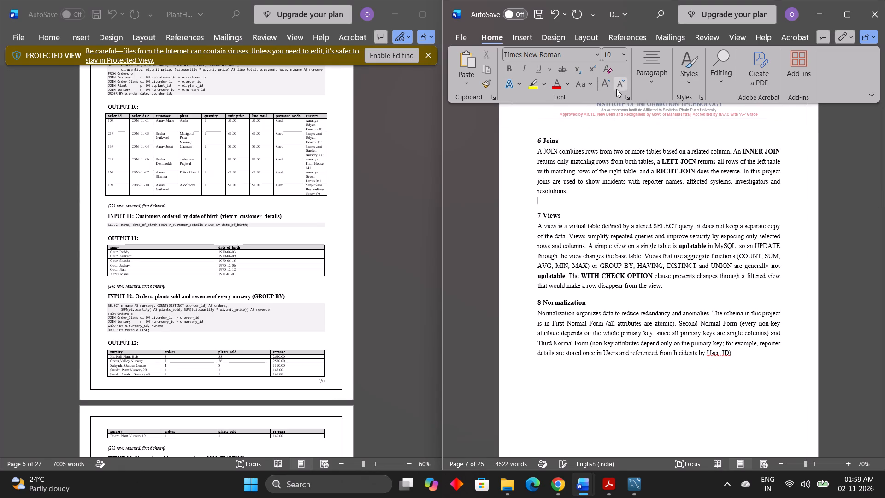
{"action": "left_click", "coordinate": [616, 89]}
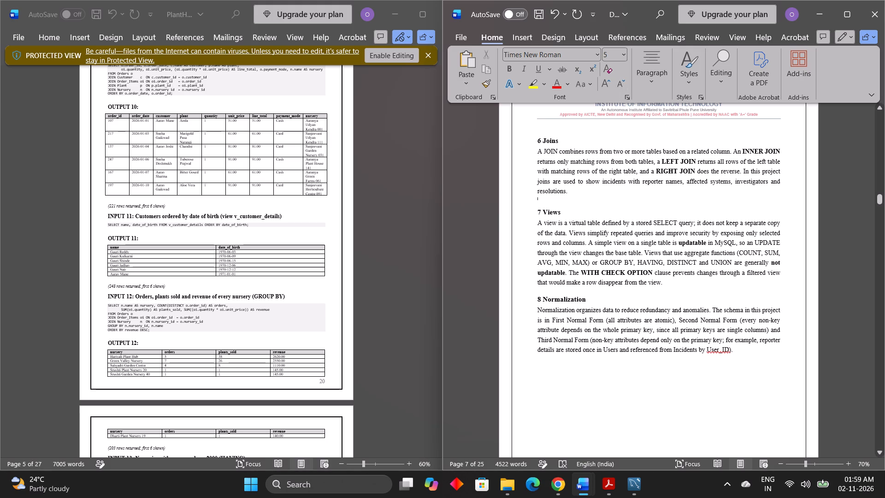
Insert an empty line after the Views paragraph and reduce its font size to 3 pt.
{"action": "left_click", "coordinate": [666, 284]}
{"action": "key", "text": "Return"}
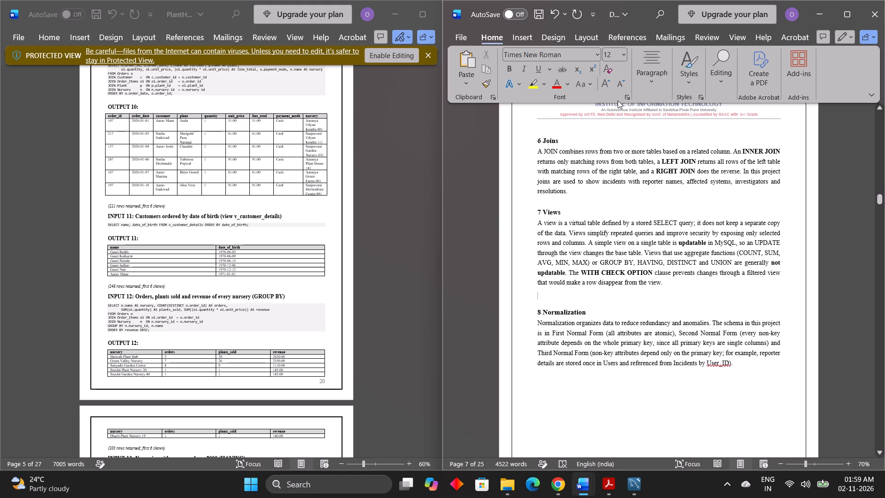
{"action": "triple_click", "coordinate": [618, 84]}
{"action": "triple_click", "coordinate": [618, 84]}
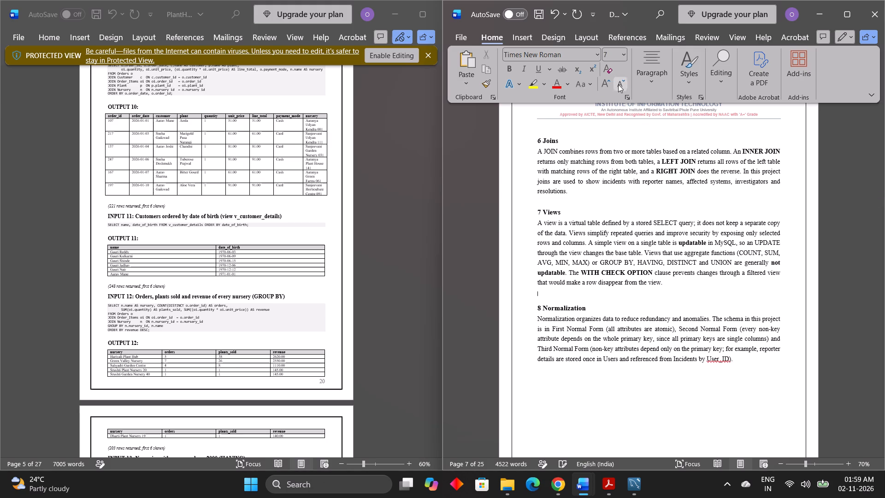
{"action": "triple_click", "coordinate": [618, 84]}
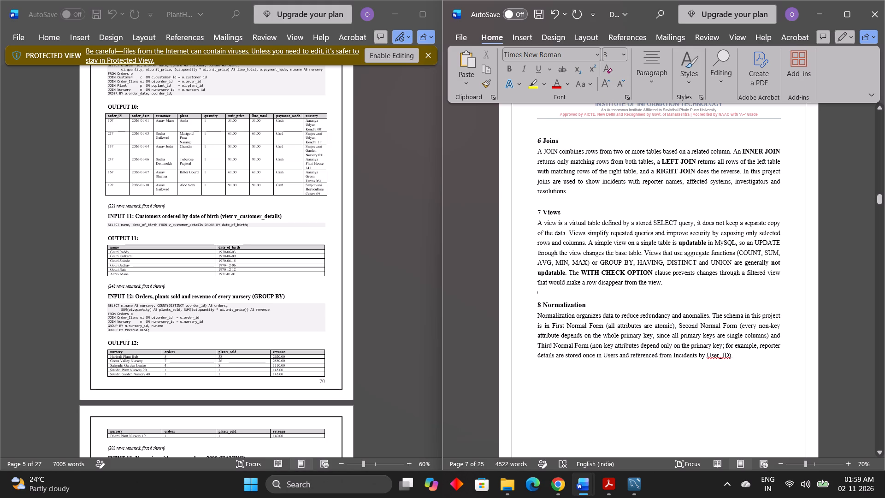
Shrink the empty lines below the Joins and Views paragraphs further, to a minimal font size.
{"action": "left_click", "coordinate": [569, 196]}
{"action": "left_click", "coordinate": [569, 200]}
{"action": "triple_click", "coordinate": [619, 84]}
{"action": "left_click", "coordinate": [619, 84]}
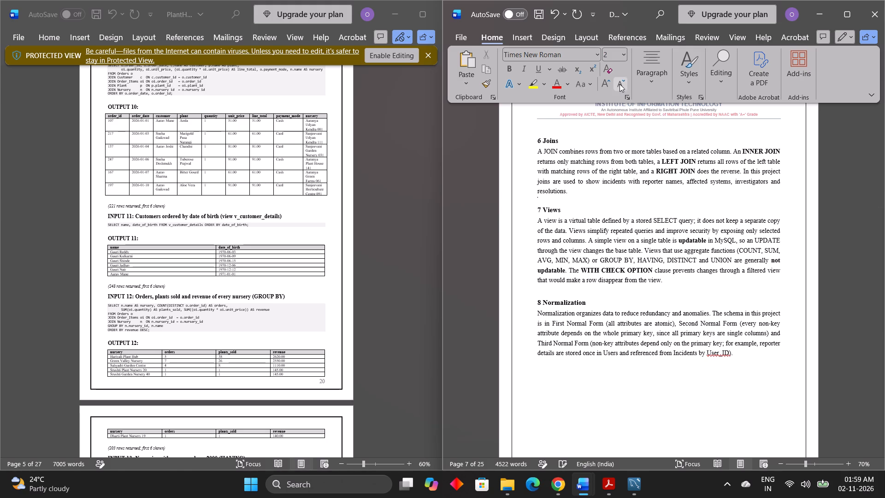
{"action": "left_click", "coordinate": [650, 349]}
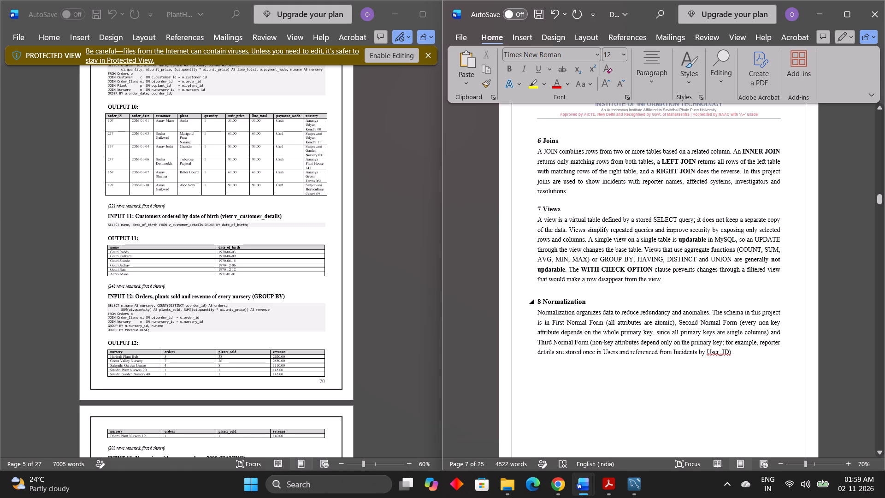
{"action": "left_click", "coordinate": [602, 289]}
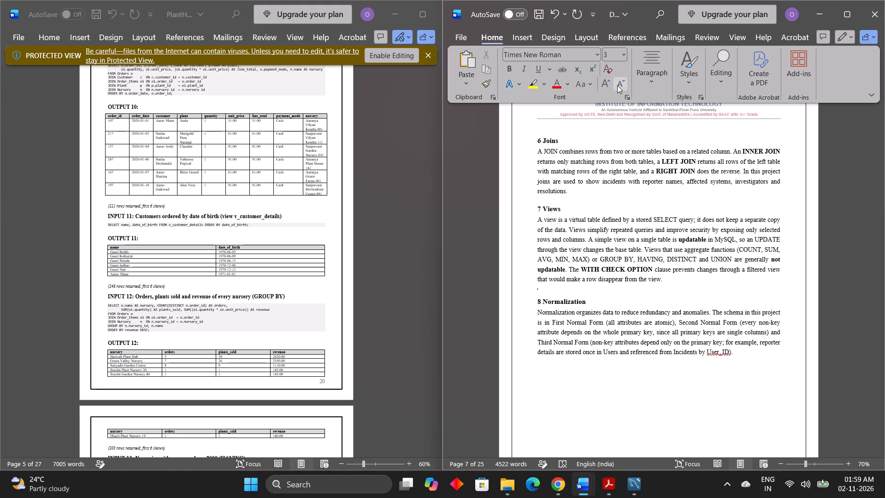
{"action": "double_click", "coordinate": [617, 85]}
{"action": "left_click", "coordinate": [655, 369]}
Remove the blank line above the "Introduction" heading so that "4 Applications" fits on the same page.
{"action": "scroll", "coordinate": [655, 369], "scroll_direction": "down", "scroll_amount": 1}
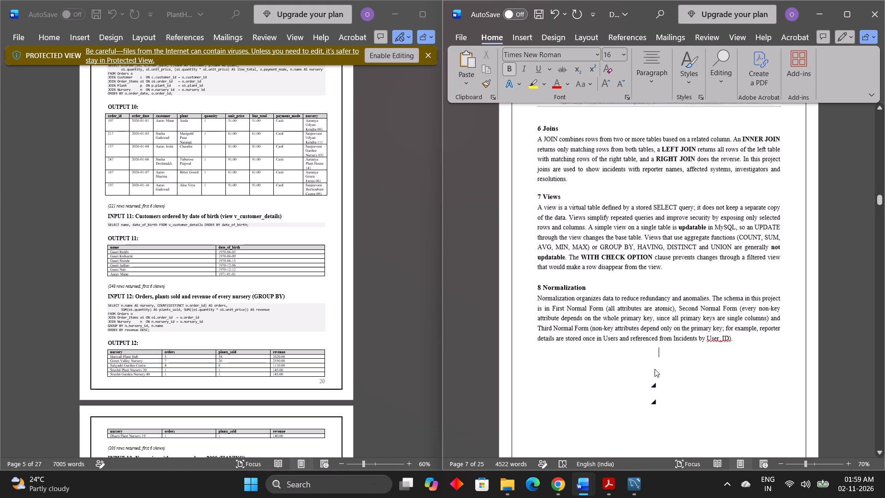
{"action": "scroll", "coordinate": [655, 369], "scroll_direction": "down", "scroll_amount": 4}
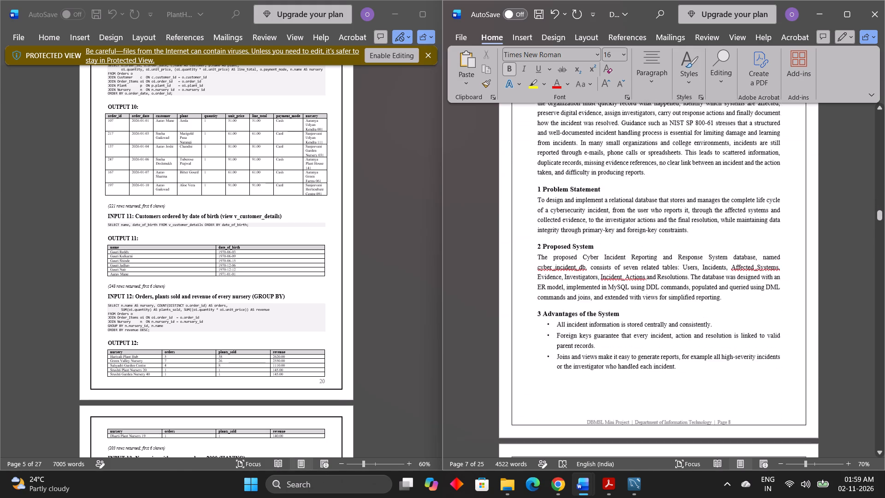
{"action": "scroll", "coordinate": [655, 369], "scroll_direction": "down", "scroll_amount": 3}
{"action": "scroll", "coordinate": [655, 369], "scroll_direction": "up", "scroll_amount": 1}
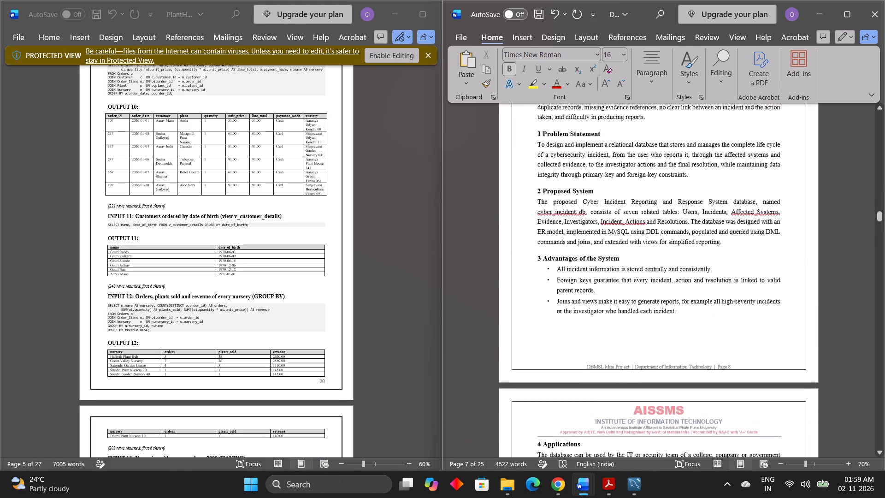
{"action": "scroll", "coordinate": [655, 369], "scroll_direction": "up", "scroll_amount": 2}
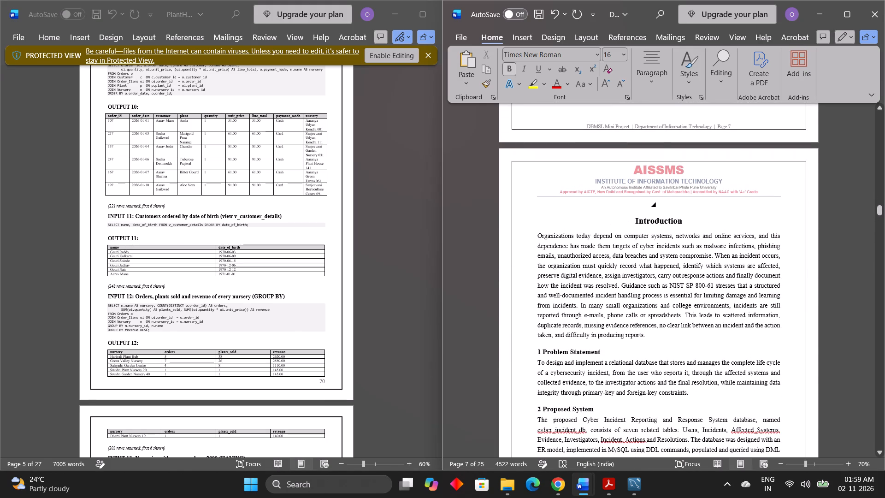
{"action": "left_click", "coordinate": [671, 215]}
{"action": "key", "text": "BackSpace"}
{"action": "scroll", "coordinate": [671, 215], "scroll_direction": "down", "scroll_amount": 1}
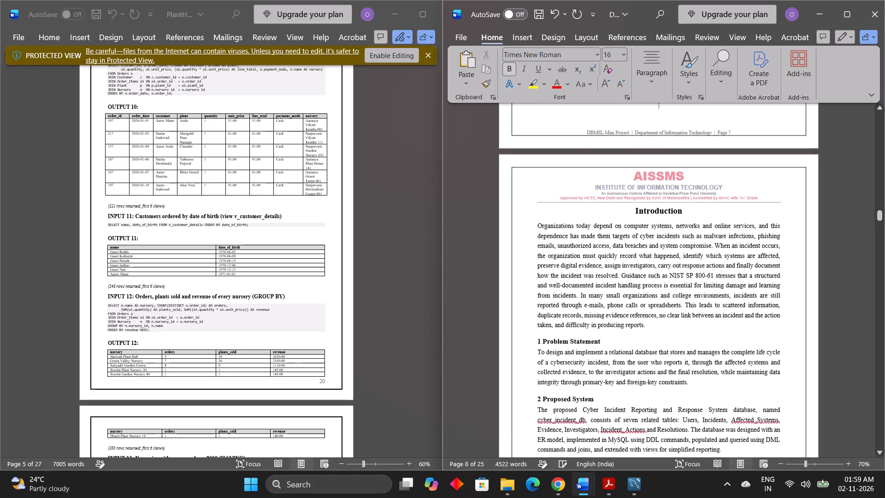
{"action": "scroll", "coordinate": [671, 215], "scroll_direction": "down", "scroll_amount": 4}
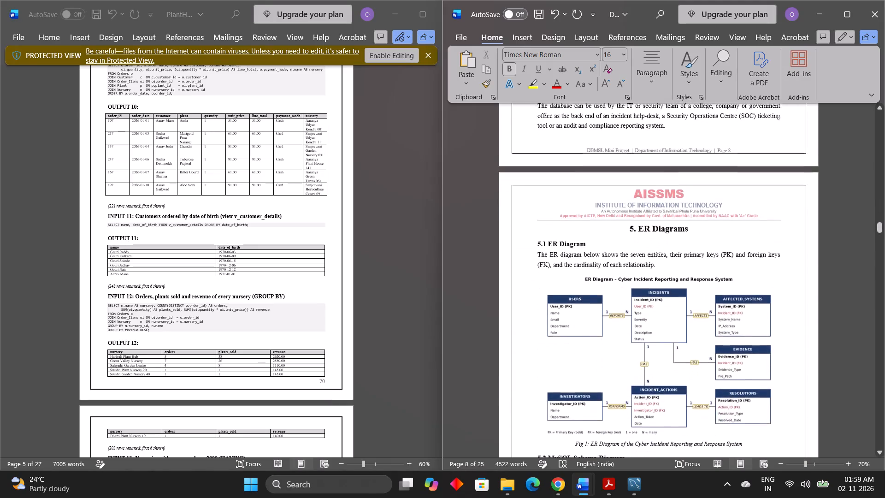
Compare the report's ER Diagrams page with the PlantHub sample's Introduction, Entity-Relationship Diagram and Methodology pages.
{"action": "scroll", "coordinate": [671, 215], "scroll_direction": "down", "scroll_amount": 2}
{"action": "scroll", "coordinate": [324, 218], "scroll_direction": "up", "scroll_amount": 20}
{"action": "scroll", "coordinate": [324, 218], "scroll_direction": "up", "scroll_amount": 4}
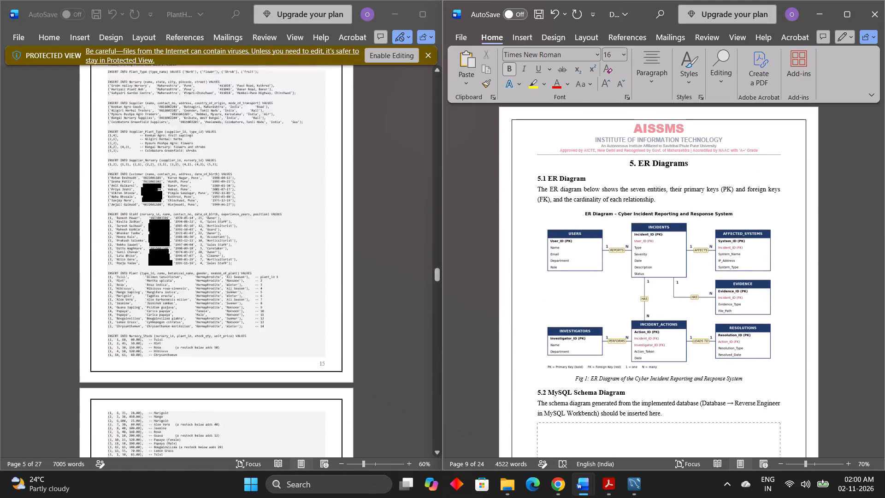
{"action": "scroll", "coordinate": [324, 218], "scroll_direction": "up", "scroll_amount": 8}
{"action": "scroll", "coordinate": [324, 218], "scroll_direction": "down", "scroll_amount": 6}
{"action": "scroll", "coordinate": [324, 218], "scroll_direction": "up", "scroll_amount": 3}
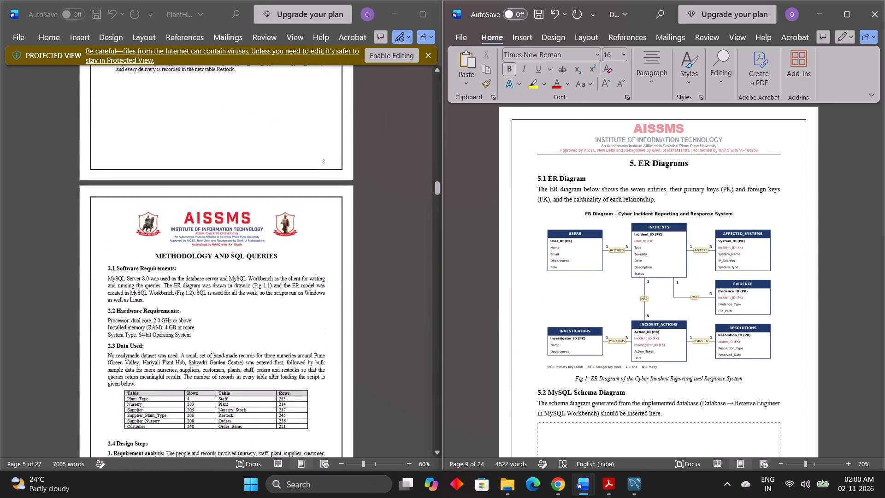
{"action": "scroll", "coordinate": [324, 218], "scroll_direction": "up", "scroll_amount": 10}
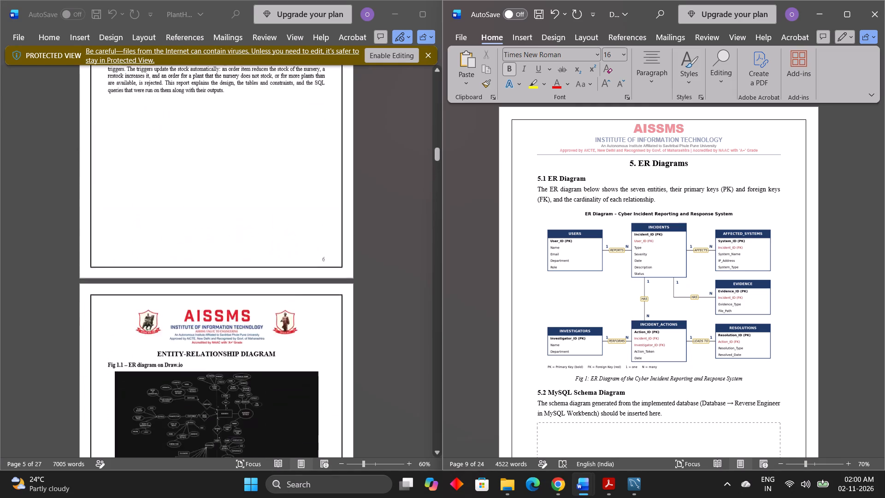
{"action": "scroll", "coordinate": [324, 218], "scroll_direction": "up", "scroll_amount": 4}
{"action": "scroll", "coordinate": [324, 218], "scroll_direction": "down", "scroll_amount": 1}
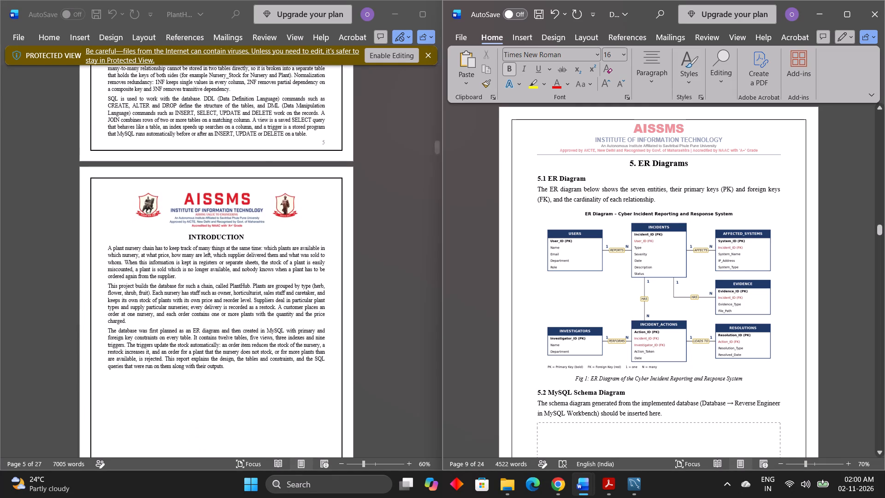
{"action": "scroll", "coordinate": [616, 289], "scroll_direction": "down", "scroll_amount": 2}
{"action": "scroll", "coordinate": [626, 319], "scroll_direction": "up", "scroll_amount": 1}
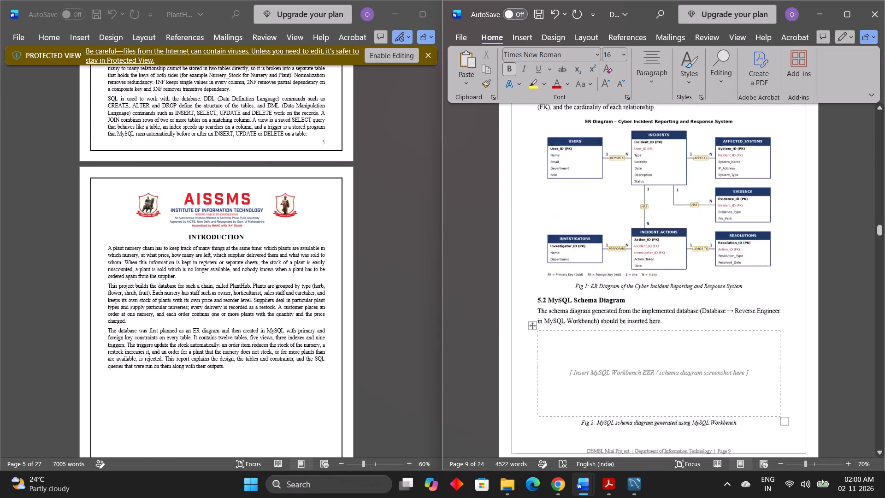
Examine the sample's Draw.io ER diagram page and the report's 5.1 ER Diagram at enlarged zoom.
{"action": "scroll", "coordinate": [626, 319], "scroll_direction": "up", "scroll_amount": 1}
{"action": "scroll", "coordinate": [230, 351], "scroll_direction": "down", "scroll_amount": 4}
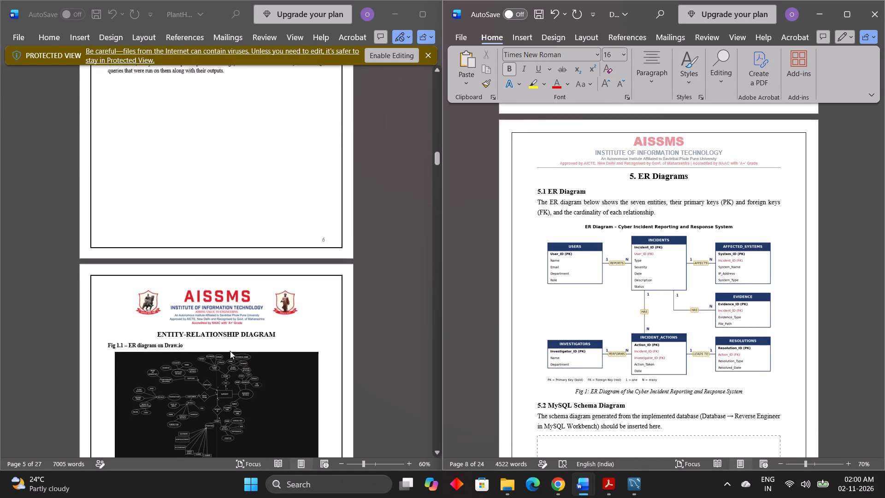
{"action": "scroll", "coordinate": [230, 351], "scroll_direction": "down", "scroll_amount": 2}
{"action": "scroll", "coordinate": [230, 351], "scroll_direction": "up", "scroll_amount": 2, "text": "ctrl"}
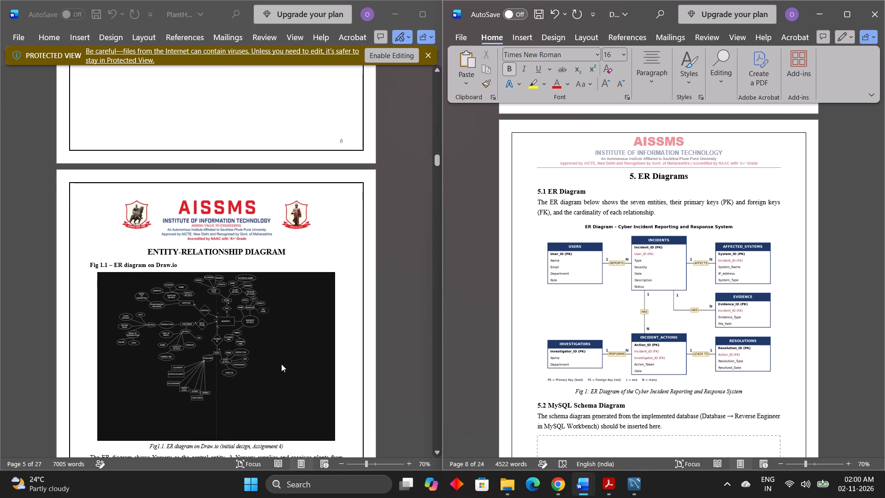
{"action": "scroll", "coordinate": [281, 364], "scroll_direction": "up", "scroll_amount": 4, "text": "ctrl"}
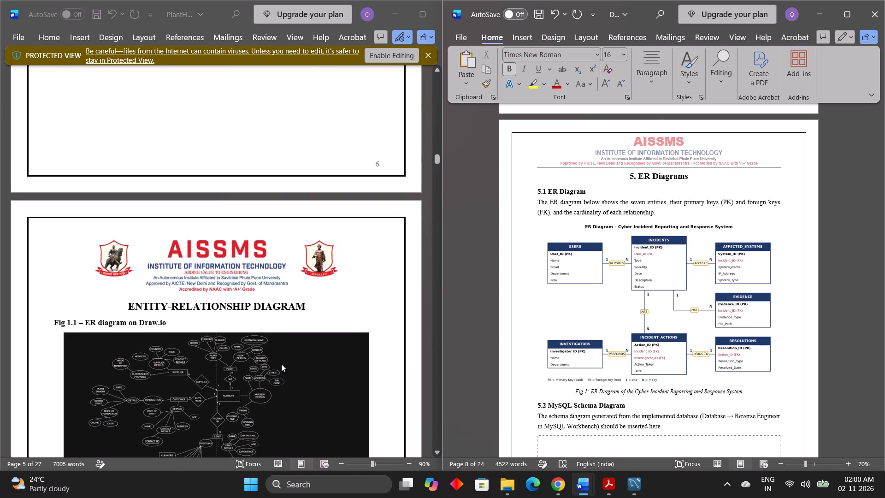
{"action": "scroll", "coordinate": [281, 364], "scroll_direction": "down", "scroll_amount": 5}
{"action": "scroll", "coordinate": [281, 364], "scroll_direction": "up", "scroll_amount": 1}
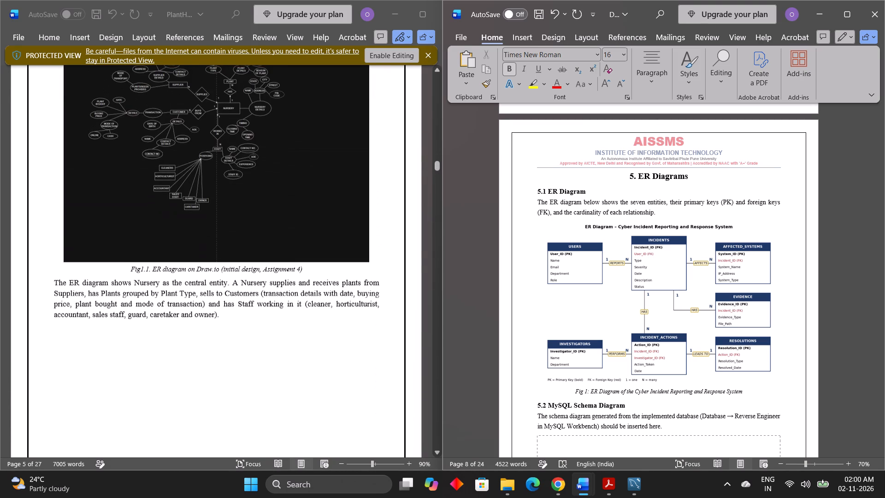
{"action": "scroll", "coordinate": [637, 279], "scroll_direction": "up", "scroll_amount": 2, "text": "ctrl"}
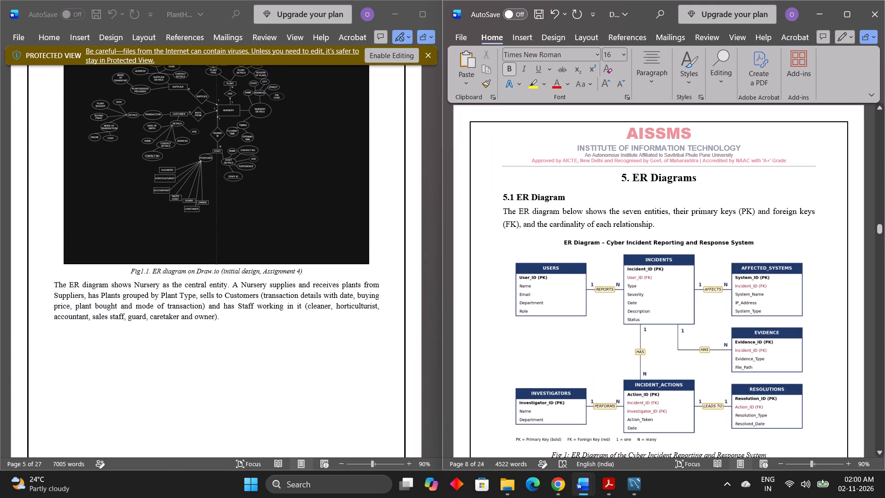
{"action": "scroll", "coordinate": [637, 279], "scroll_direction": "down", "scroll_amount": 1}
{"action": "scroll", "coordinate": [637, 279], "scroll_direction": "up", "scroll_amount": 2, "text": "ctrl"}
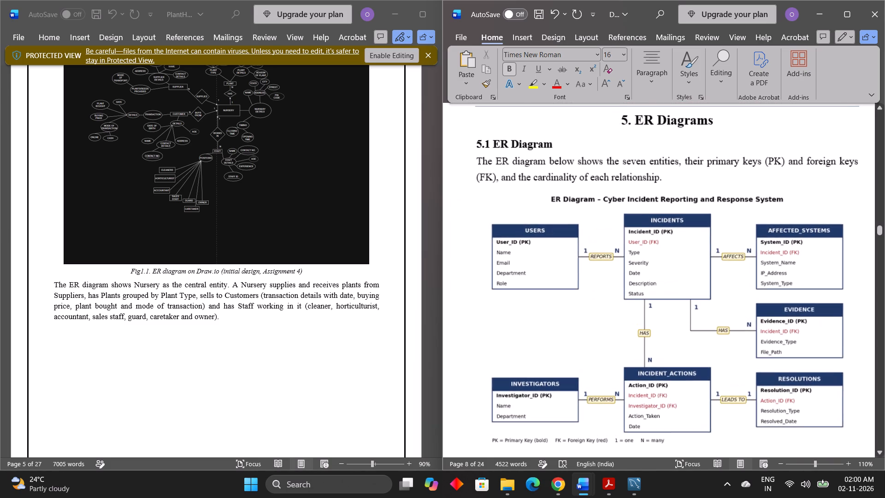
Insert blank space above the "5.2 MySQL Schema Diagram" heading so that it starts on the page after the Fig 1 ER diagram.
{"action": "scroll", "coordinate": [637, 279], "scroll_direction": "down", "scroll_amount": 1}
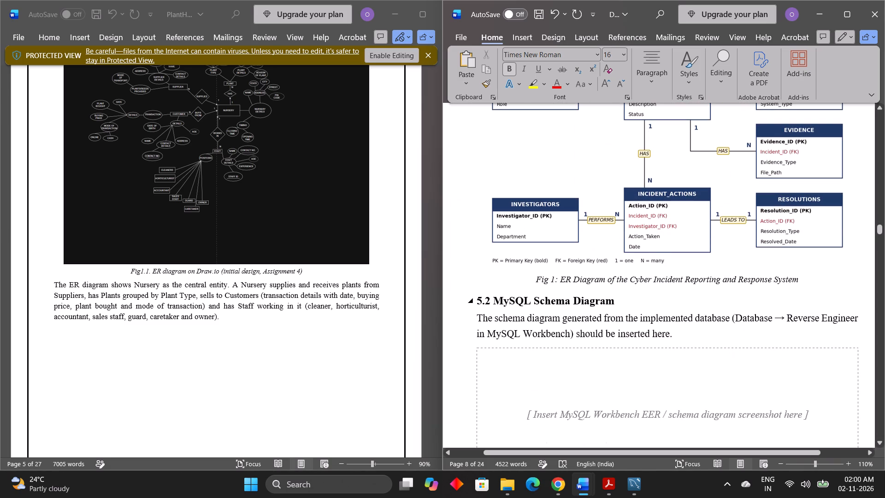
{"action": "left_click", "coordinate": [478, 302]}
{"action": "key", "text": "Return"}
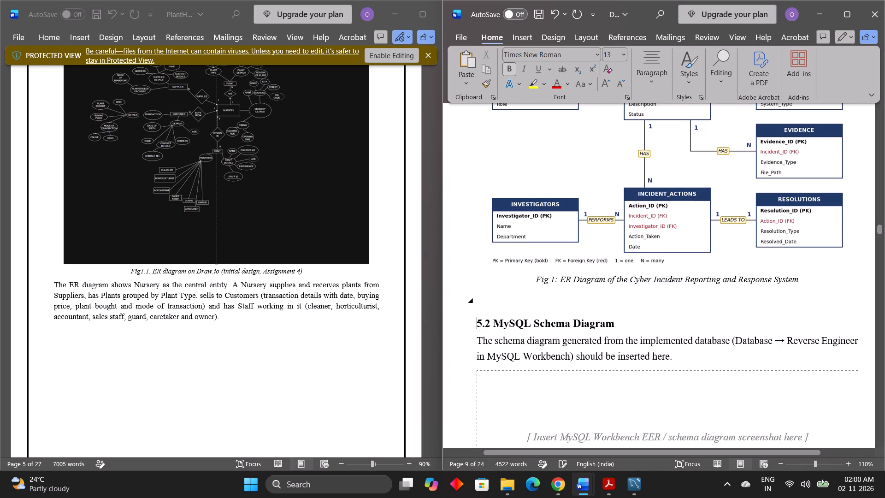
{"action": "key", "text": "Return"}
{"action": "key", "text": "Return"}
{"action": "key", "text": "BackSpace"}
{"action": "key", "text": "BackSpace"}
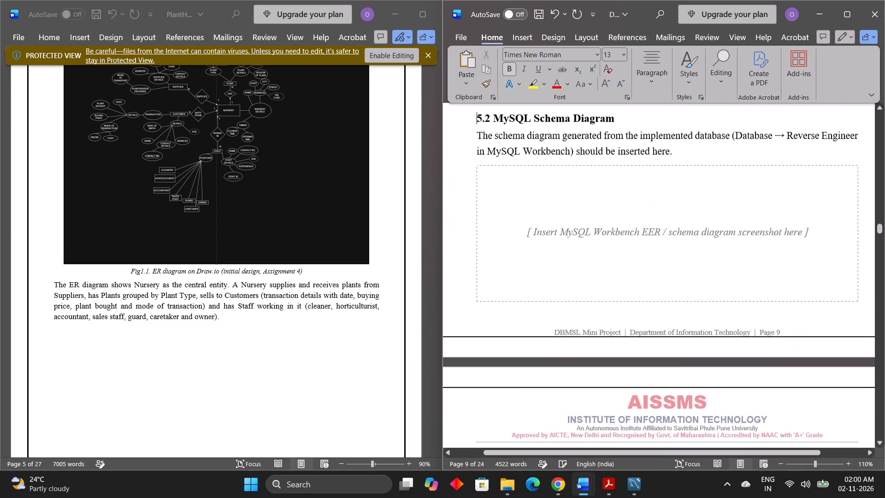
{"action": "key", "text": "Return"}
{"action": "scroll", "coordinate": [478, 302], "scroll_direction": "down", "scroll_amount": 1}
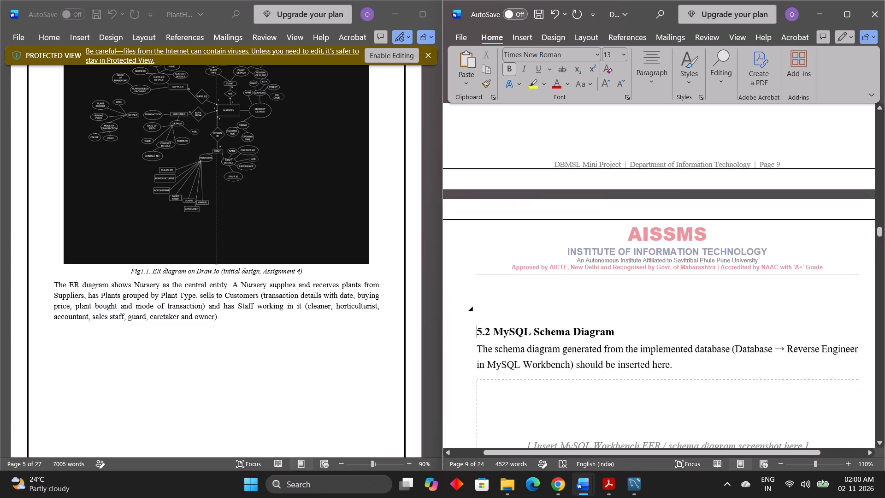
{"action": "key", "text": "BackSpace"}
{"action": "key", "text": "shift+Return"}
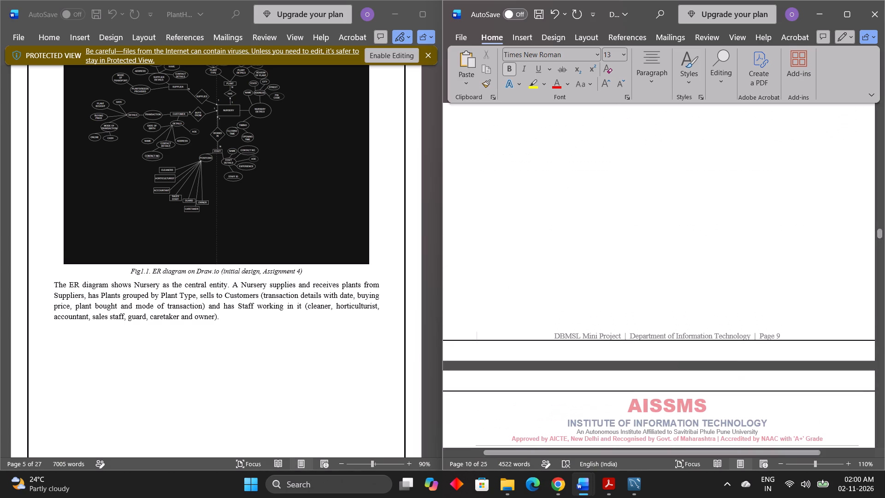
{"action": "scroll", "coordinate": [478, 302], "scroll_direction": "down", "scroll_amount": 1}
{"action": "scroll", "coordinate": [543, 290], "scroll_direction": "down", "scroll_amount": 1}
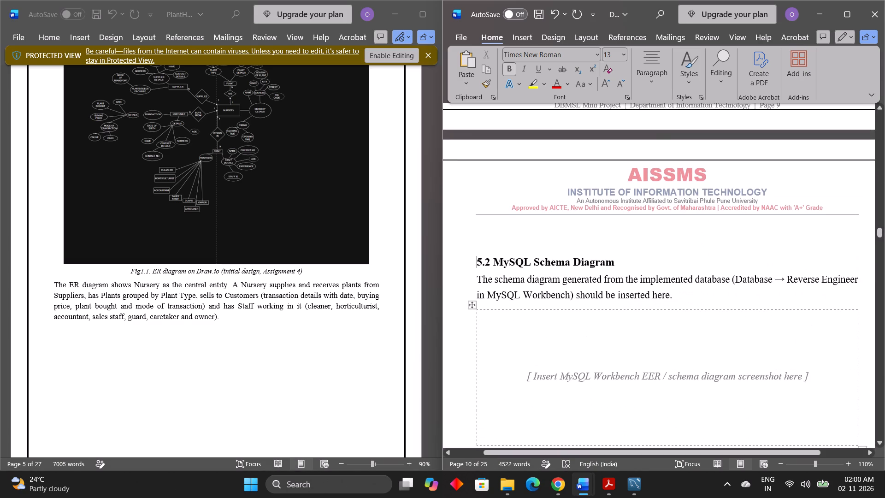
Compare the sample's Fig 1.2 MySQL Workbench model page with the report's 5.2 schema placeholder and 5.3 Relationships table.
{"action": "scroll", "coordinate": [543, 290], "scroll_direction": "down", "scroll_amount": 1}
{"action": "scroll", "coordinate": [283, 311], "scroll_direction": "down", "scroll_amount": 4}
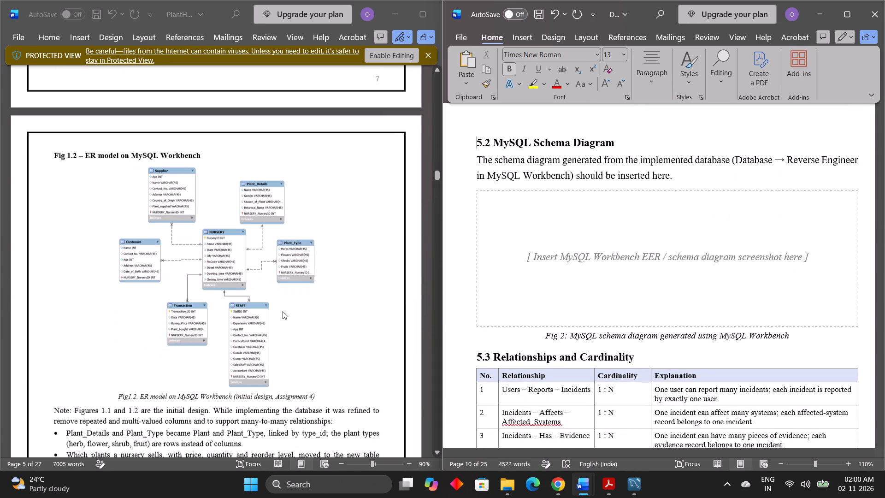
{"action": "scroll", "coordinate": [283, 311], "scroll_direction": "down", "scroll_amount": 1}
{"action": "scroll", "coordinate": [283, 311], "scroll_direction": "up", "scroll_amount": 1}
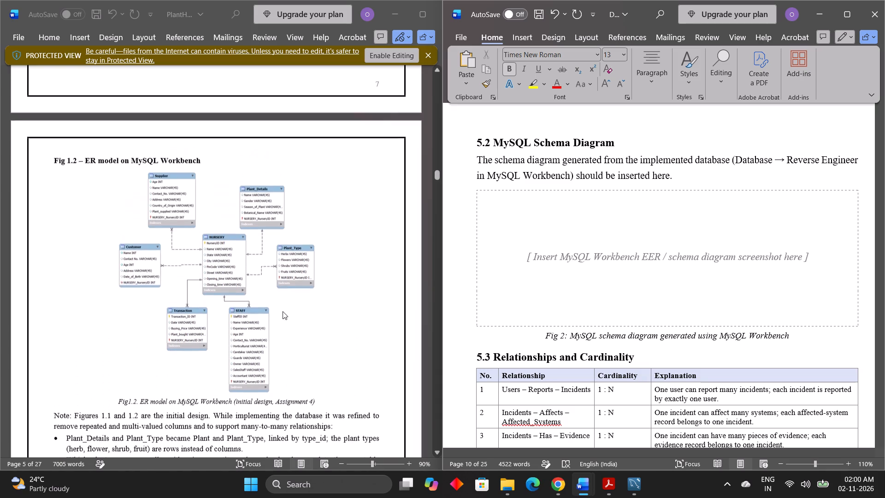
{"action": "left_click", "coordinate": [597, 259]}
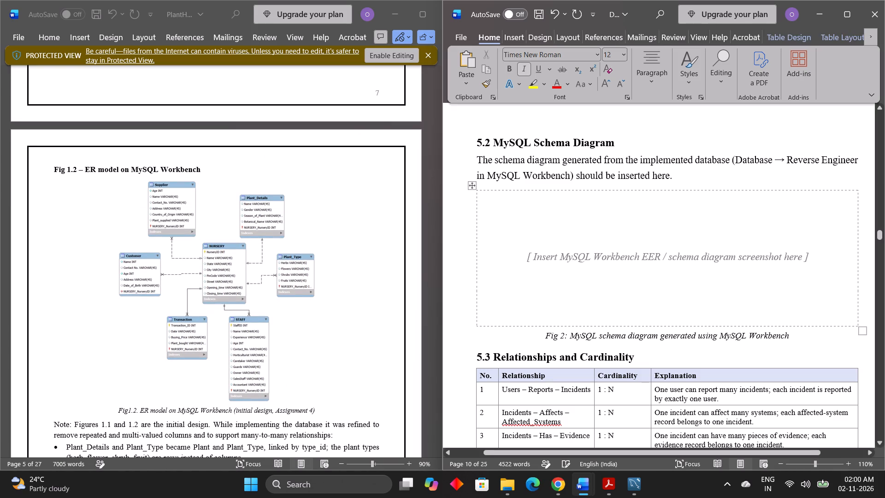
{"action": "left_click", "coordinate": [474, 188]}
{"action": "scroll", "coordinate": [632, 279], "scroll_direction": "down", "scroll_amount": 1}
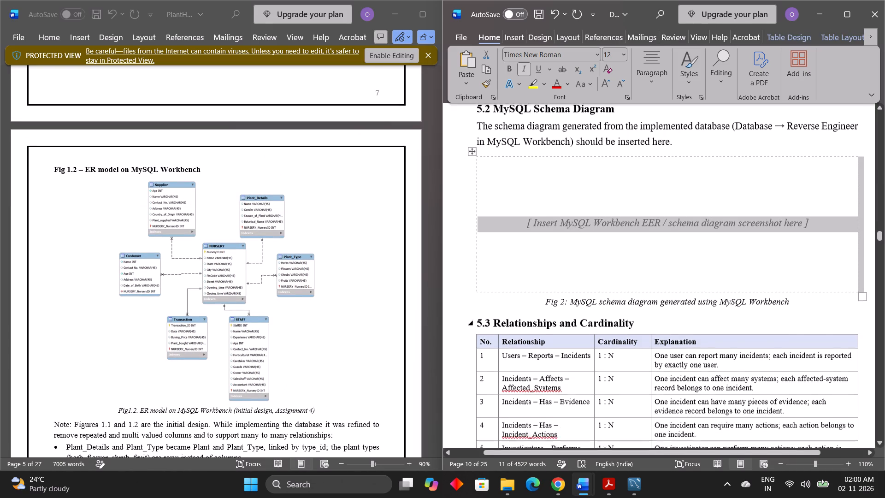
{"action": "scroll", "coordinate": [632, 279], "scroll_direction": "down", "scroll_amount": 1}
{"action": "scroll", "coordinate": [360, 330], "scroll_direction": "down", "scroll_amount": 1}
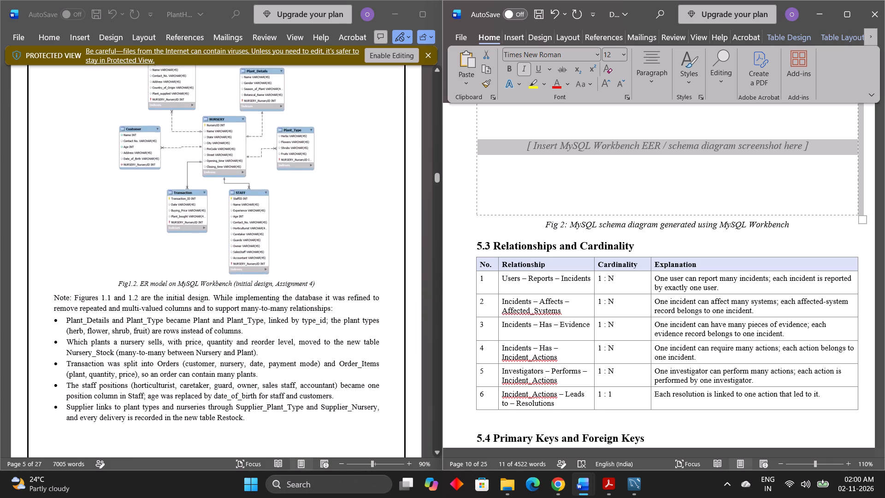
{"action": "scroll", "coordinate": [360, 330], "scroll_direction": "down", "scroll_amount": 1}
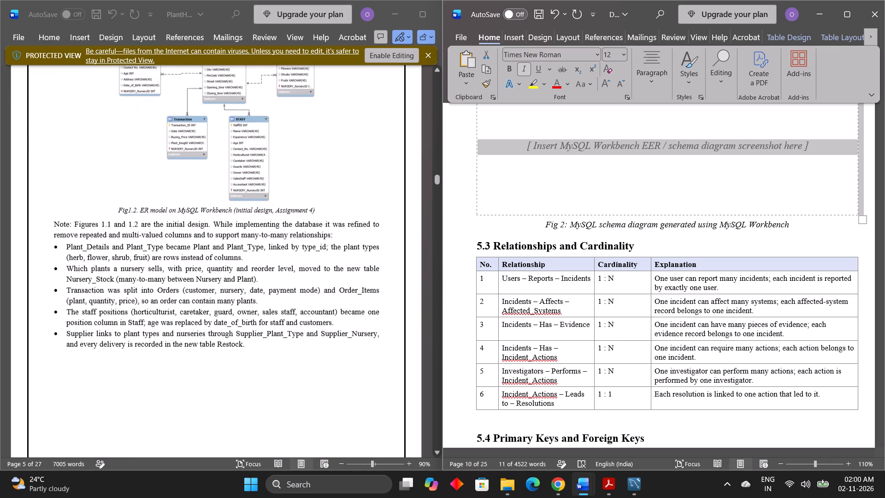
{"action": "scroll", "coordinate": [529, 350], "scroll_direction": "up", "scroll_amount": 2}
{"action": "scroll", "coordinate": [529, 350], "scroll_direction": "down", "scroll_amount": 1}
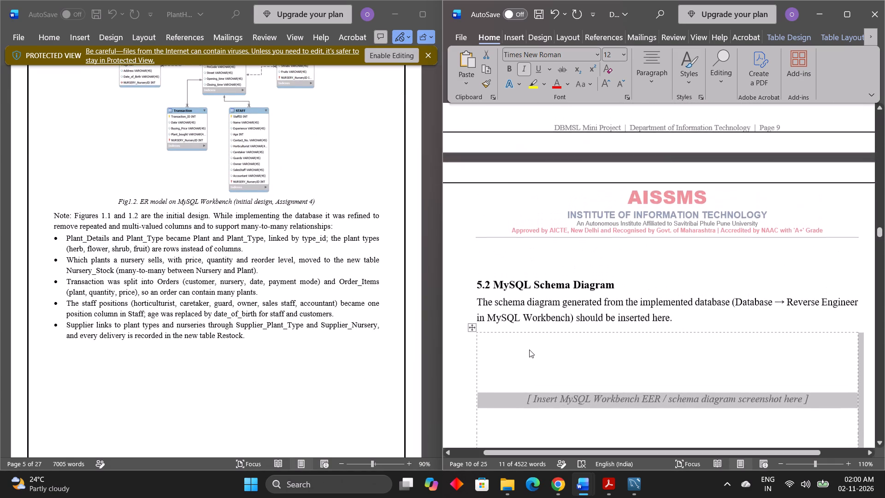
{"action": "scroll", "coordinate": [529, 350], "scroll_direction": "down", "scroll_amount": 1}
{"action": "scroll", "coordinate": [323, 347], "scroll_direction": "up", "scroll_amount": 2}
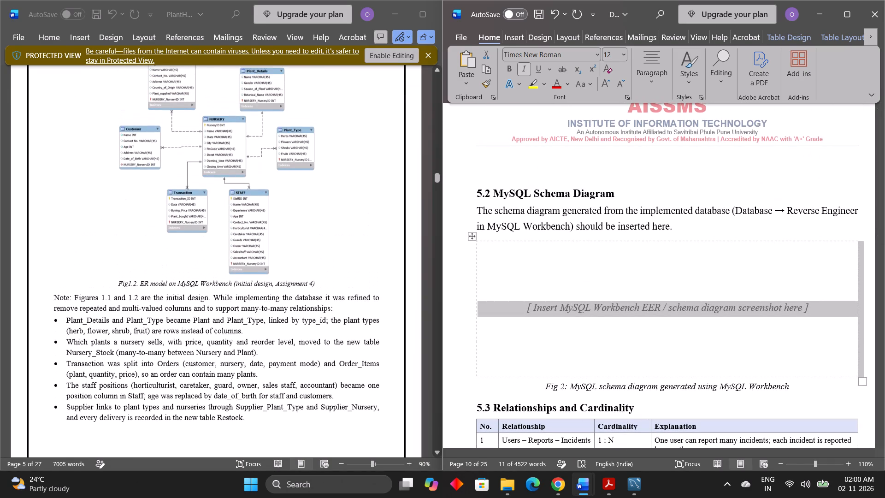
{"action": "scroll", "coordinate": [323, 347], "scroll_direction": "up", "scroll_amount": 1}
{"action": "scroll", "coordinate": [497, 331], "scroll_direction": "up", "scroll_amount": 1}
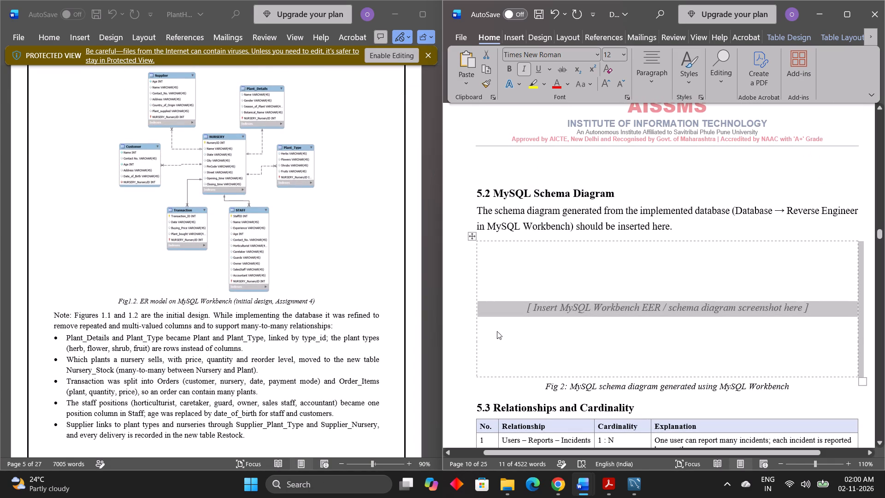
Review the layout of the report's 5.1 ER Diagram page and its page break before section 5.2.
{"action": "scroll", "coordinate": [497, 331], "scroll_direction": "up", "scroll_amount": 2}
{"action": "scroll", "coordinate": [497, 331], "scroll_direction": "down", "scroll_amount": 1}
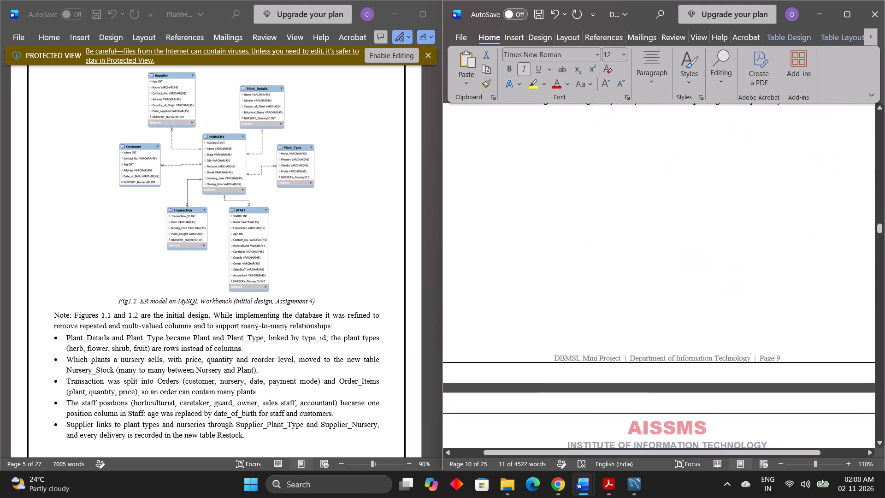
{"action": "scroll", "coordinate": [497, 331], "scroll_direction": "down", "scroll_amount": 1}
{"action": "scroll", "coordinate": [497, 331], "scroll_direction": "up", "scroll_amount": 2}
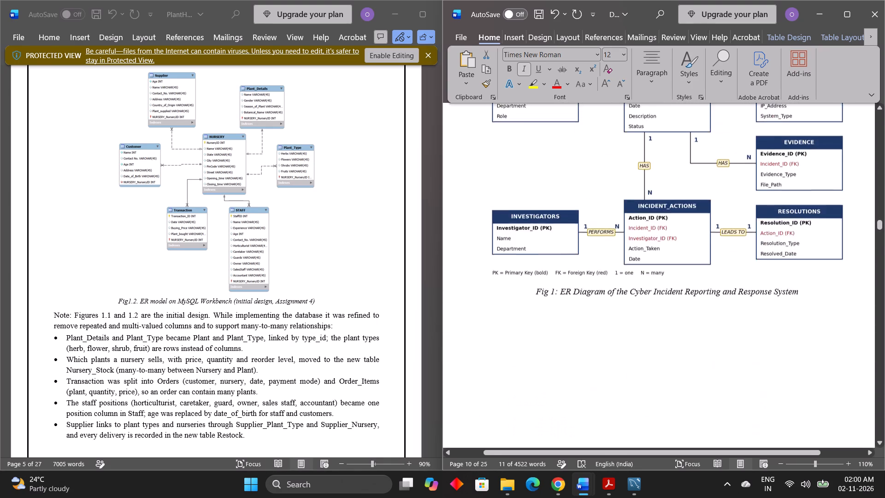
{"action": "scroll", "coordinate": [497, 331], "scroll_direction": "up", "scroll_amount": 1}
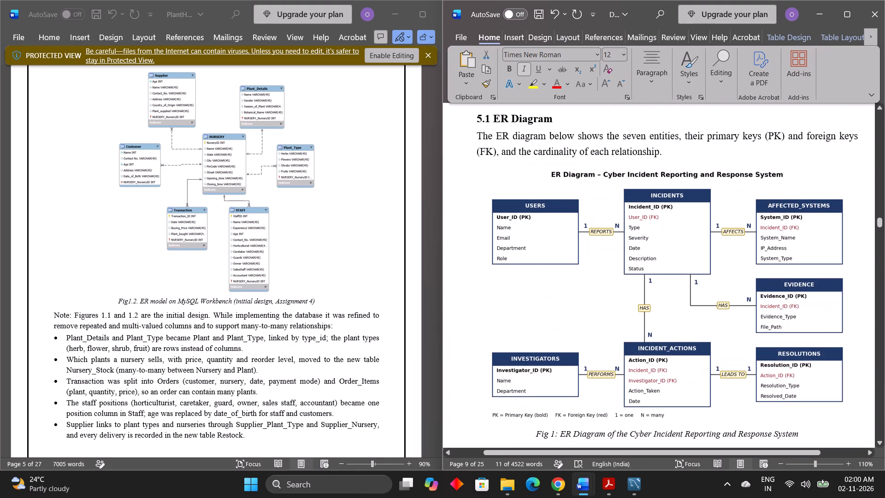
{"action": "scroll", "coordinate": [497, 331], "scroll_direction": "up", "scroll_amount": 1}
{"action": "scroll", "coordinate": [497, 331], "scroll_direction": "down", "scroll_amount": 1}
{"action": "scroll", "coordinate": [497, 331], "scroll_direction": "up", "scroll_amount": 1}
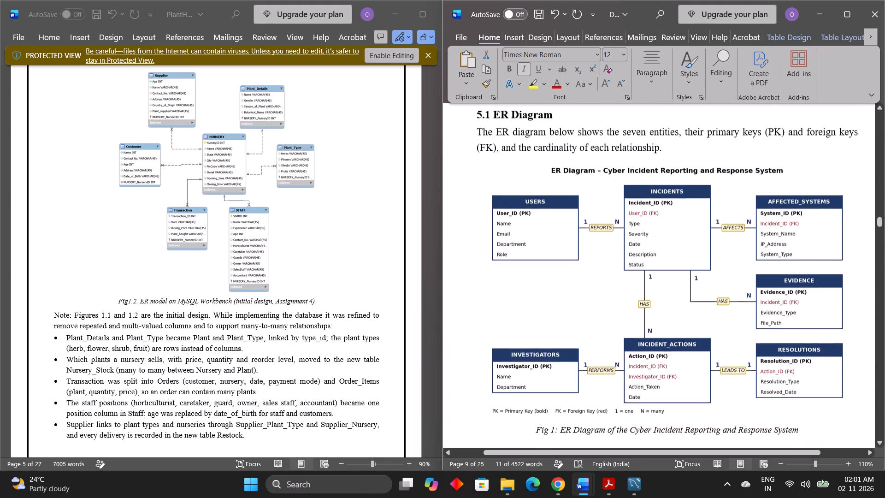
{"action": "scroll", "coordinate": [497, 331], "scroll_direction": "up", "scroll_amount": 1}
{"action": "scroll", "coordinate": [497, 331], "scroll_direction": "down", "scroll_amount": 1}
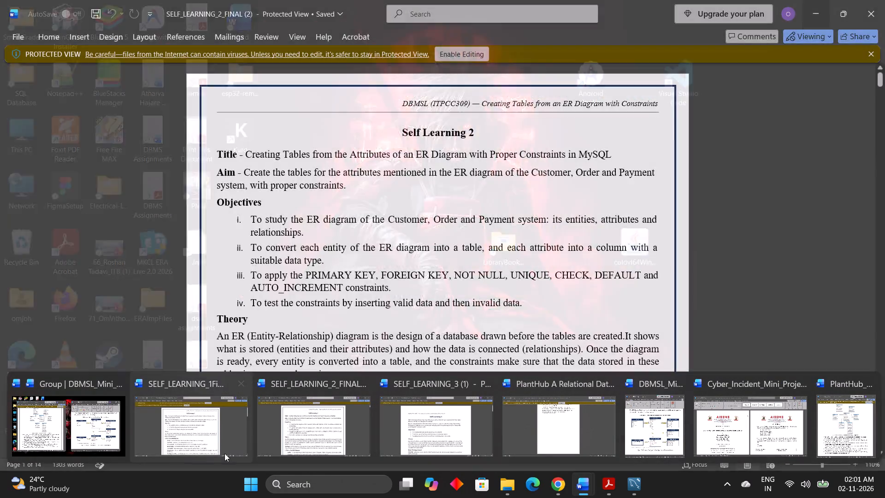
Close the Self Learning 1, 2 and 3 documents and return to the side-by-side PlantHub sample and DBMSL report.
{"action": "left_click", "coordinate": [60, 413]}
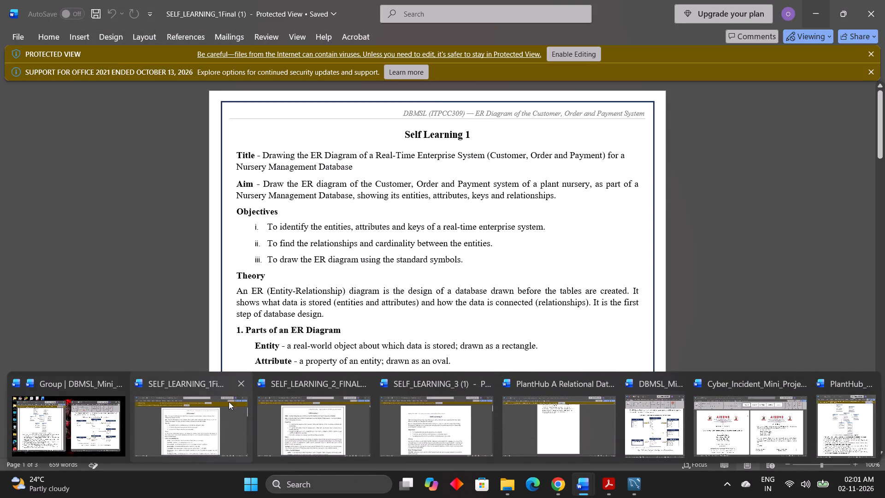
{"action": "left_click", "coordinate": [243, 384]}
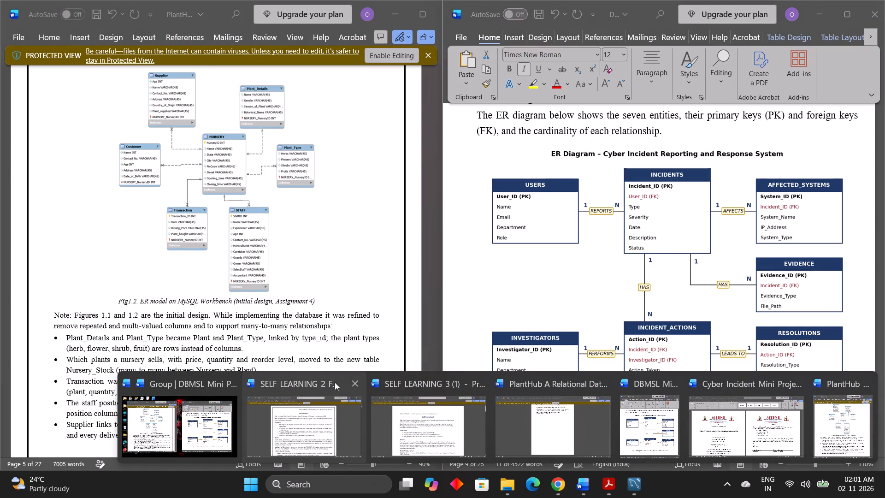
{"action": "left_click", "coordinate": [356, 382]}
{"action": "left_click", "coordinate": [473, 389]}
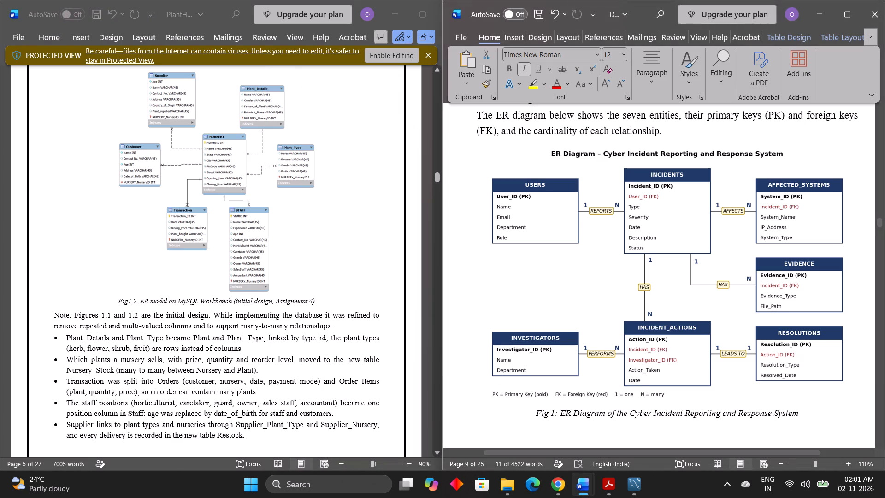
Compare the sample's Draw.io and MySQL Workbench ER diagram pages with the report's sections 5.1 to 5.3.
{"action": "scroll", "coordinate": [365, 369], "scroll_direction": "up", "scroll_amount": 4}
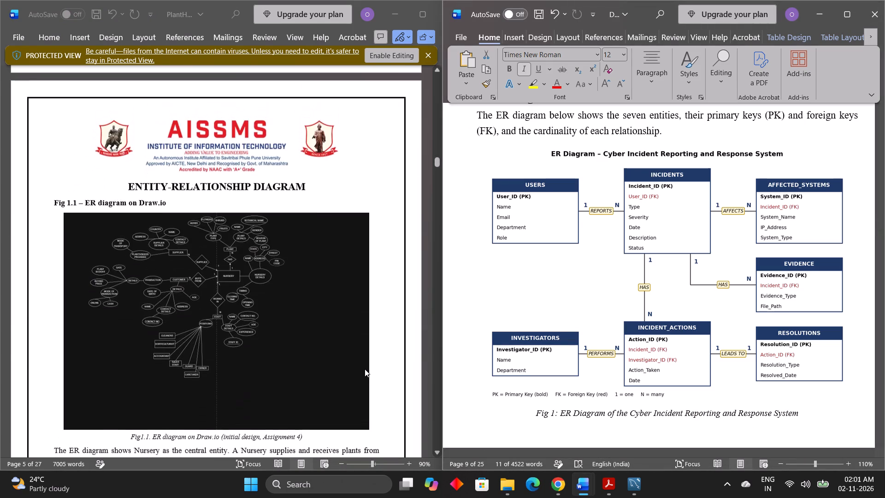
{"action": "scroll", "coordinate": [365, 369], "scroll_direction": "down", "scroll_amount": 2}
{"action": "scroll", "coordinate": [584, 391], "scroll_direction": "down", "scroll_amount": 2}
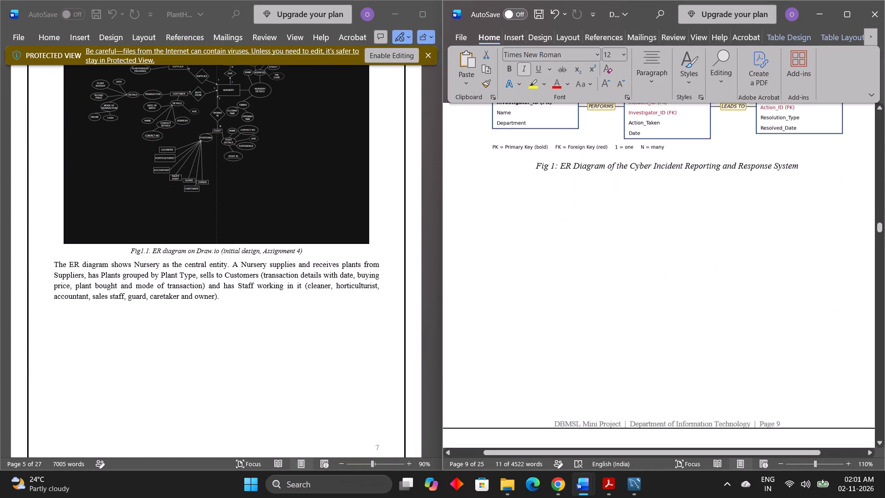
{"action": "scroll", "coordinate": [584, 391], "scroll_direction": "down", "scroll_amount": 4}
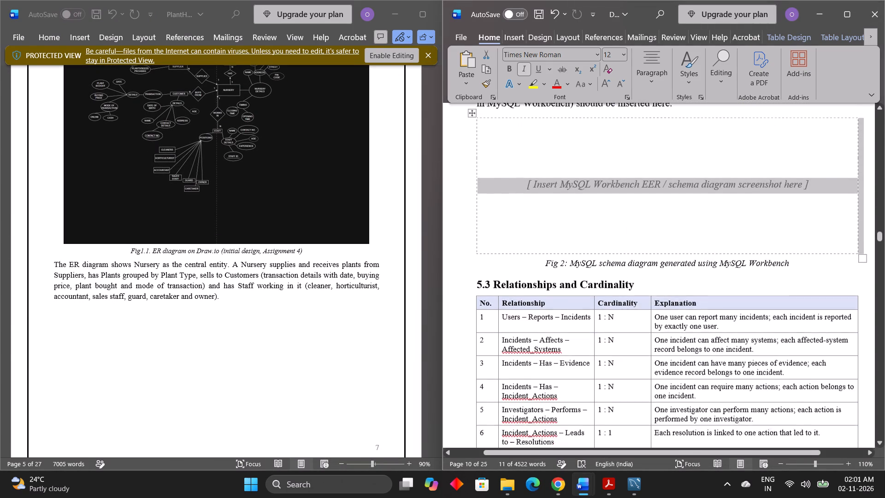
{"action": "scroll", "coordinate": [584, 391], "scroll_direction": "down", "scroll_amount": 1}
{"action": "scroll", "coordinate": [294, 361], "scroll_direction": "down", "scroll_amount": 2}
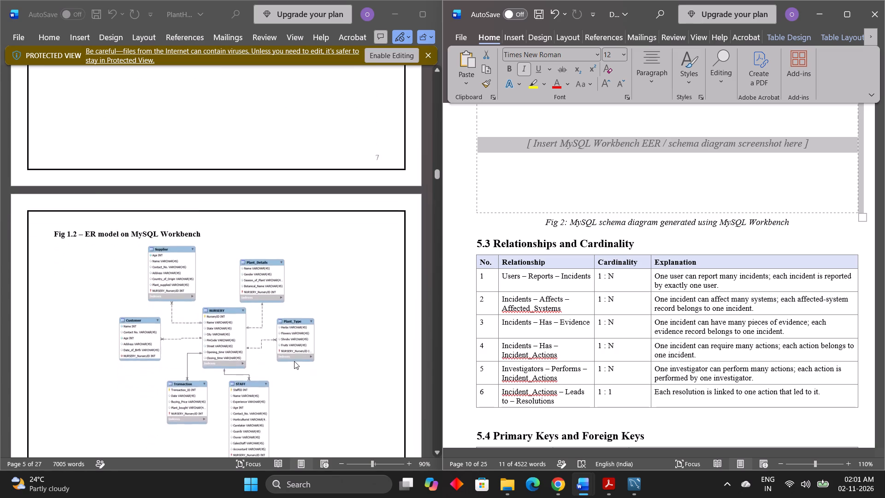
{"action": "scroll", "coordinate": [294, 361], "scroll_direction": "down", "scroll_amount": 1}
{"action": "scroll", "coordinate": [294, 361], "scroll_direction": "up", "scroll_amount": 4}
{"action": "scroll", "coordinate": [294, 361], "scroll_direction": "down", "scroll_amount": 1}
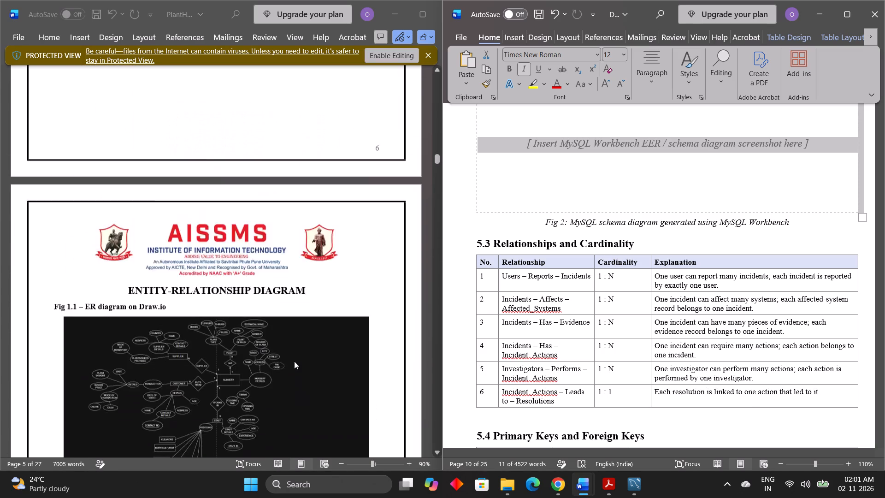
{"action": "scroll", "coordinate": [294, 361], "scroll_direction": "down", "scroll_amount": 5}
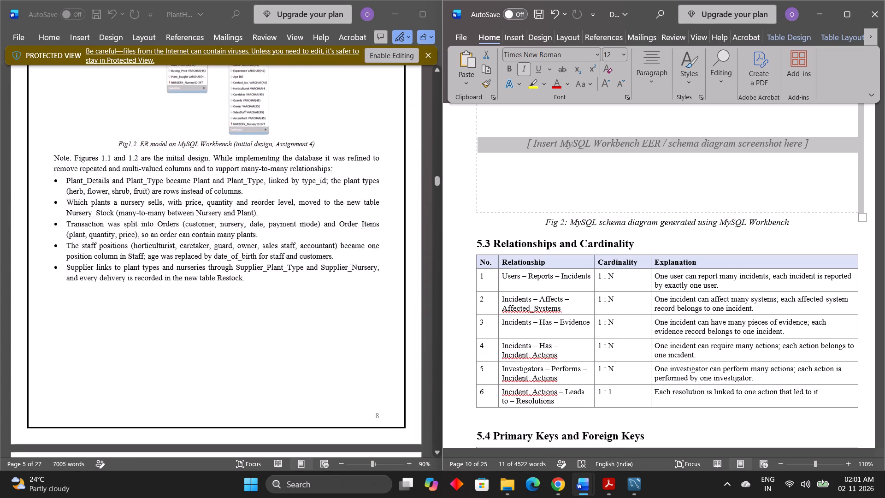
Examine the sample's Methodology and SQL Queries page against the report's sections 5.4, 5.5 Data Dictionary and 6 Methodology.
{"action": "scroll", "coordinate": [294, 361], "scroll_direction": "down", "scroll_amount": 3}
{"action": "scroll", "coordinate": [495, 316], "scroll_direction": "down", "scroll_amount": 1}
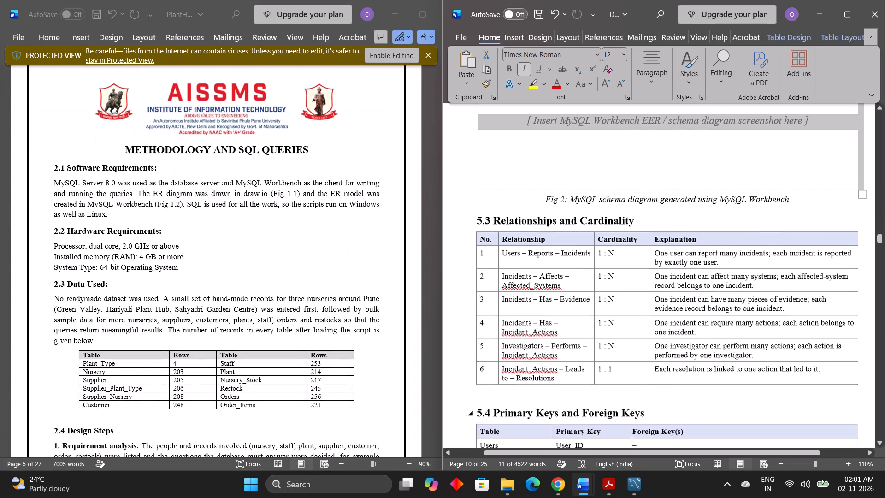
{"action": "scroll", "coordinate": [495, 316], "scroll_direction": "down", "scroll_amount": 4}
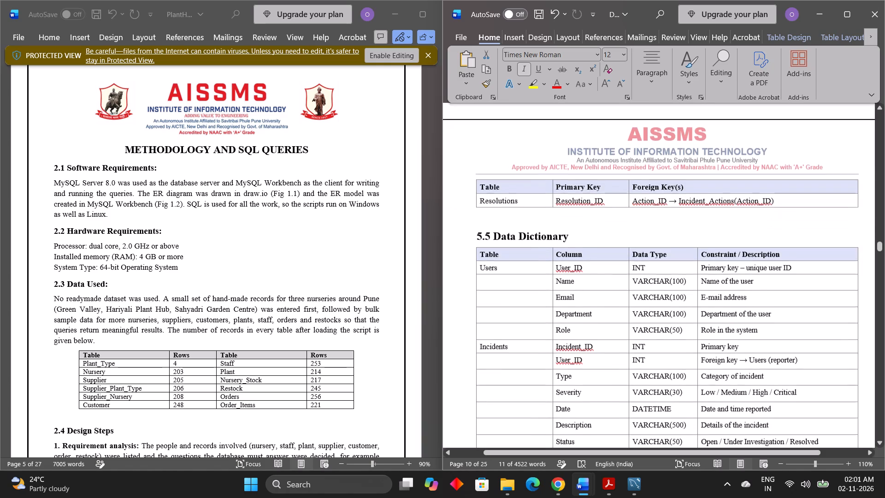
{"action": "scroll", "coordinate": [495, 316], "scroll_direction": "down", "scroll_amount": 4}
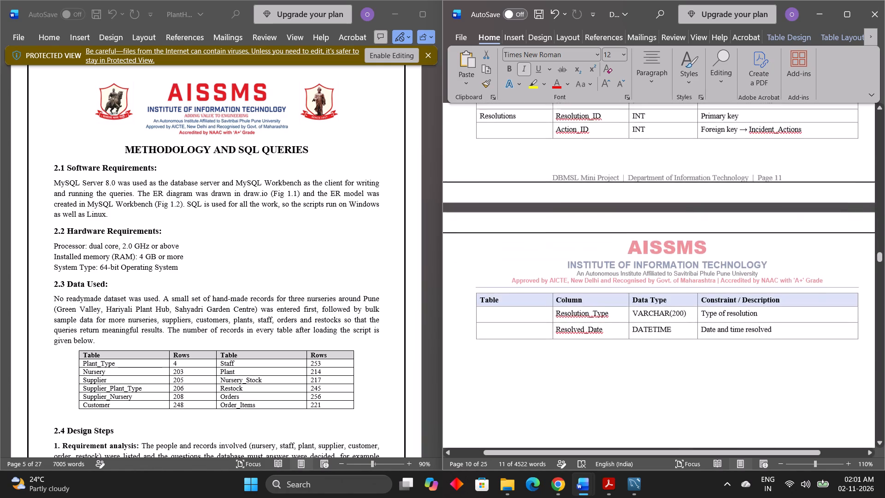
{"action": "scroll", "coordinate": [495, 316], "scroll_direction": "down", "scroll_amount": 4}
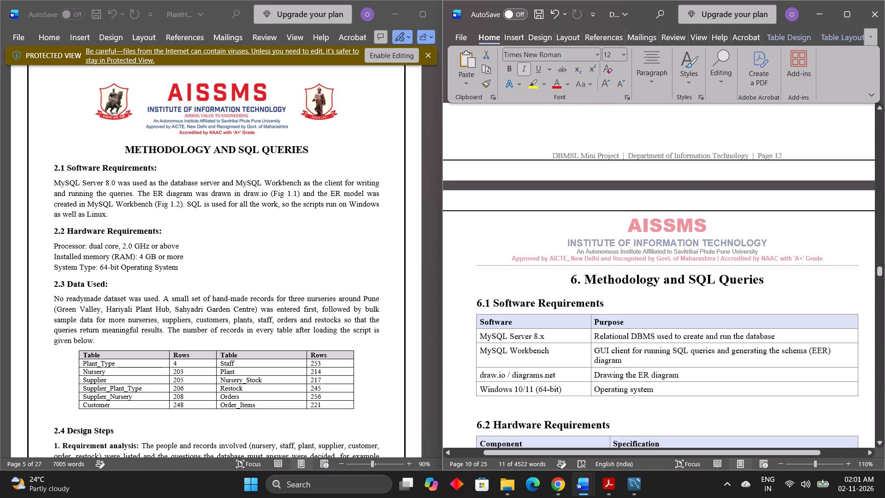
{"action": "scroll", "coordinate": [495, 316], "scroll_direction": "down", "scroll_amount": 2}
{"action": "scroll", "coordinate": [495, 316], "scroll_direction": "up", "scroll_amount": 2}
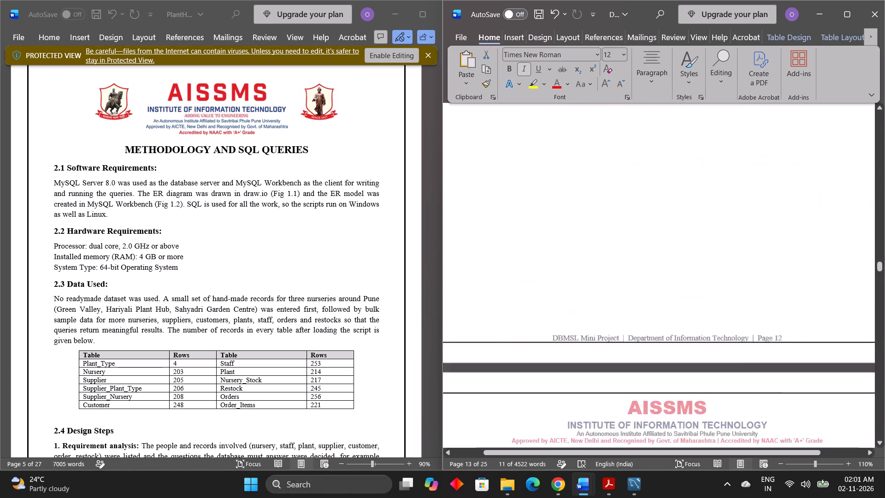
Compare the sample's Design Steps, key, constraint and SQL command tables with the report's ER diagram and sections 5.3 and 5.4.
{"action": "scroll", "coordinate": [495, 316], "scroll_direction": "up", "scroll_amount": 6}
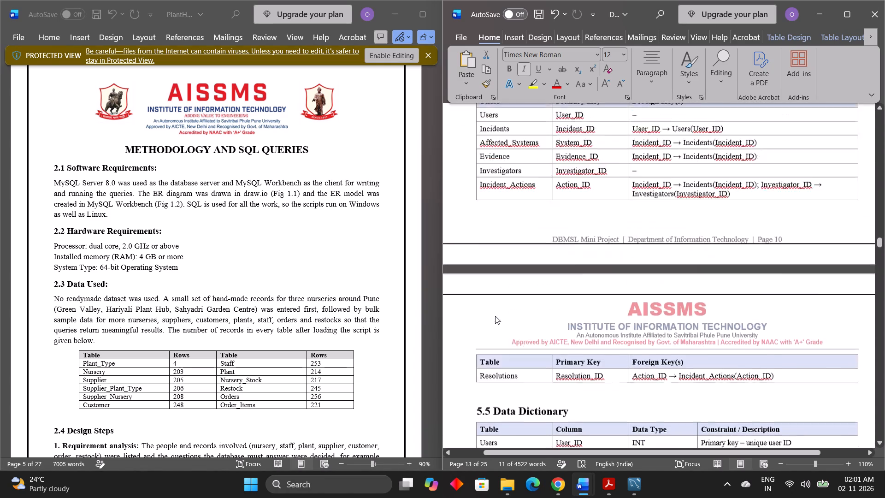
{"action": "scroll", "coordinate": [495, 316], "scroll_direction": "up", "scroll_amount": 2}
{"action": "scroll", "coordinate": [240, 226], "scroll_direction": "down", "scroll_amount": 2}
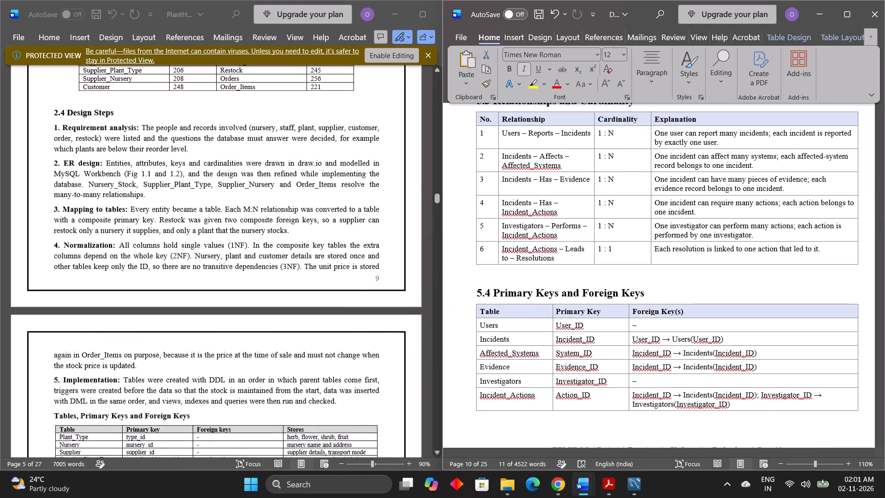
{"action": "scroll", "coordinate": [240, 226], "scroll_direction": "down", "scroll_amount": 5}
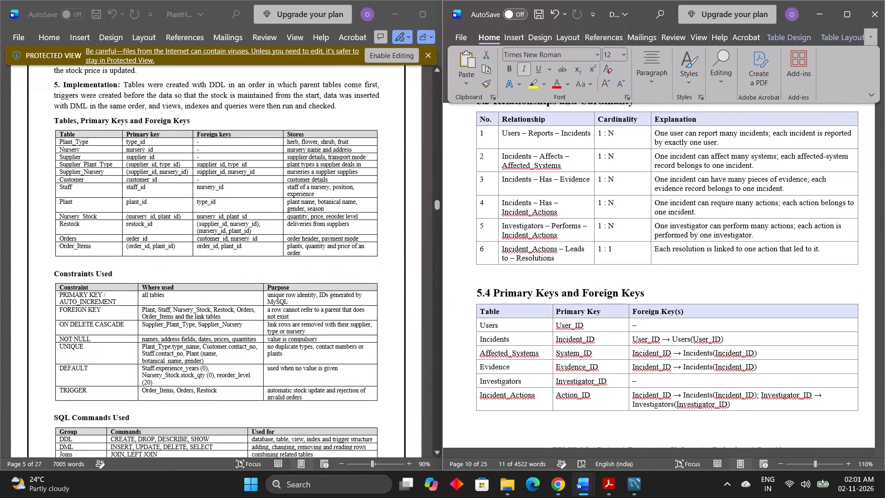
{"action": "scroll", "coordinate": [240, 226], "scroll_direction": "down", "scroll_amount": 4}
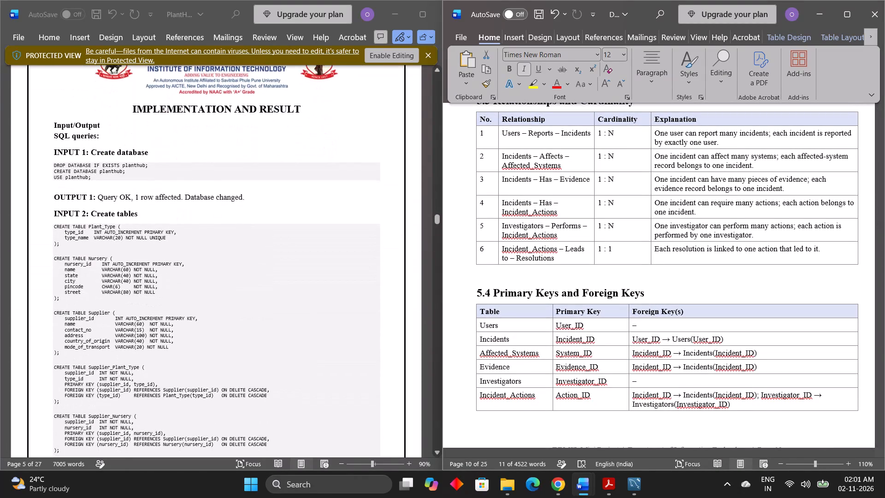
{"action": "scroll", "coordinate": [240, 226], "scroll_direction": "up", "scroll_amount": 5}
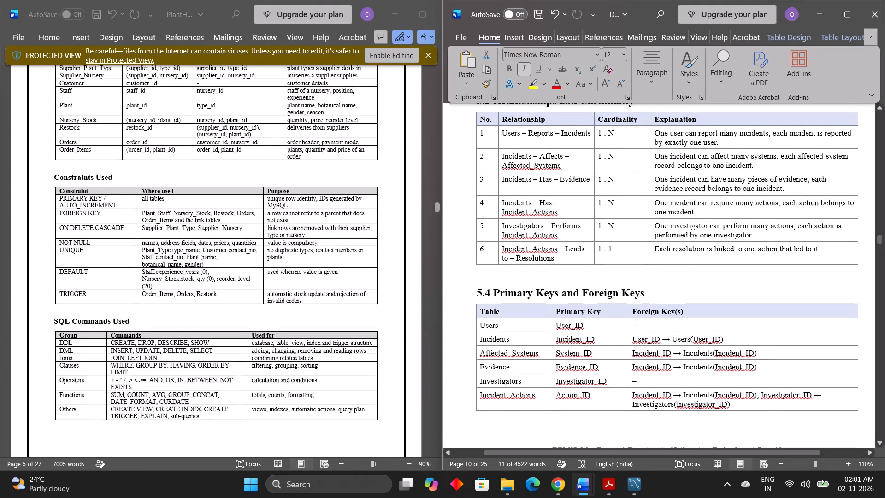
{"action": "scroll", "coordinate": [496, 312], "scroll_direction": "up", "scroll_amount": 4}
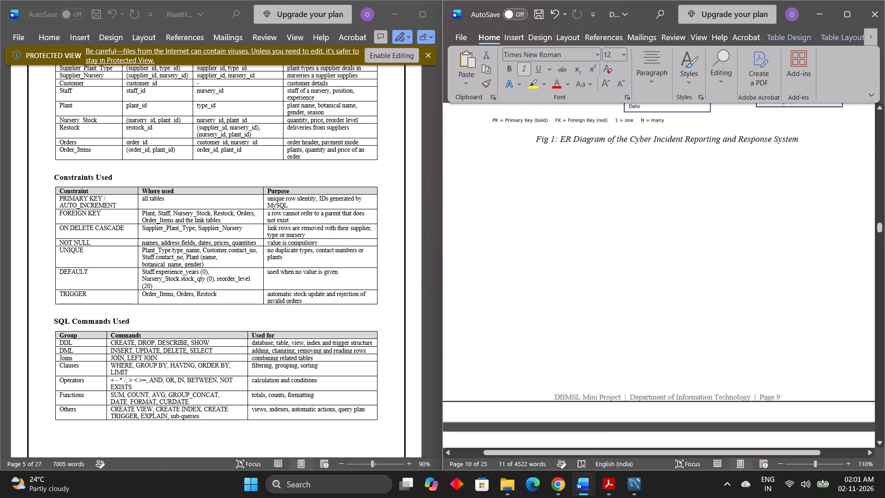
{"action": "scroll", "coordinate": [496, 312], "scroll_direction": "up", "scroll_amount": 3}
{"action": "scroll", "coordinate": [496, 312], "scroll_direction": "down", "scroll_amount": 2}
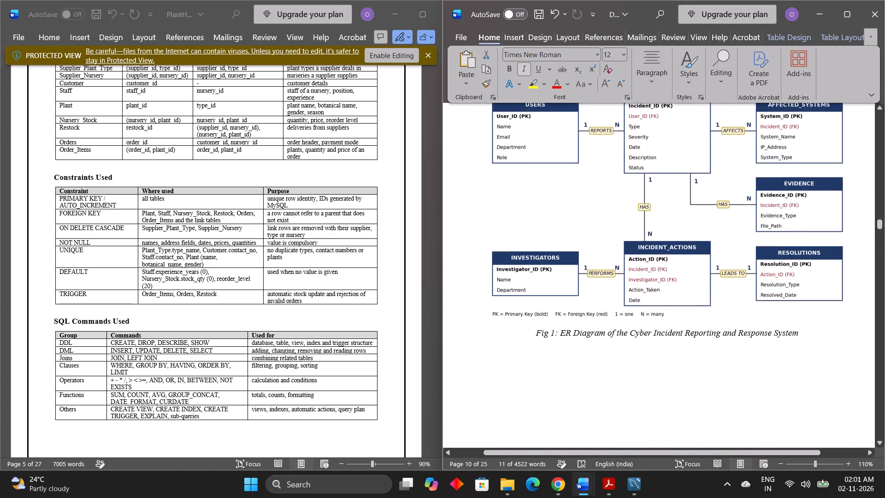
{"action": "scroll", "coordinate": [496, 312], "scroll_direction": "down", "scroll_amount": 2}
{"action": "scroll", "coordinate": [496, 312], "scroll_direction": "up", "scroll_amount": 1}
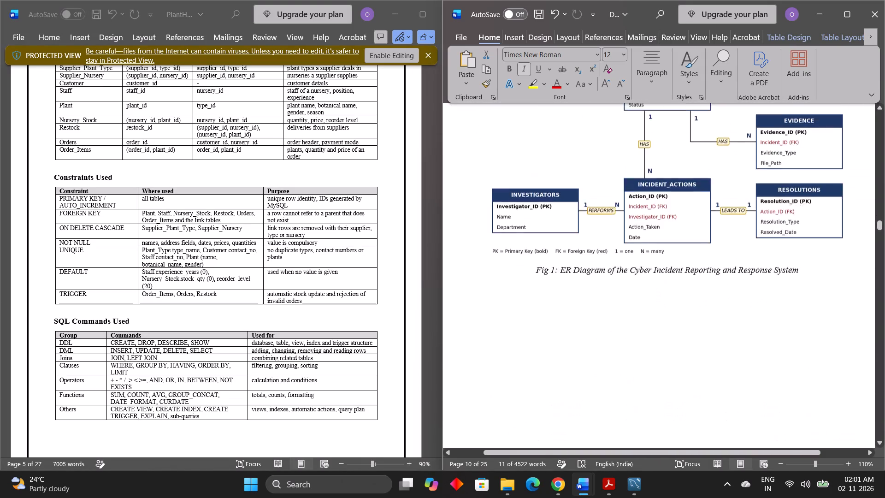
Slightly reduce the height of the Fig 1 ER diagram picture in section 5.1, keeping its width.
{"action": "scroll", "coordinate": [496, 312], "scroll_direction": "up", "scroll_amount": 1}
{"action": "left_click", "coordinate": [611, 313]}
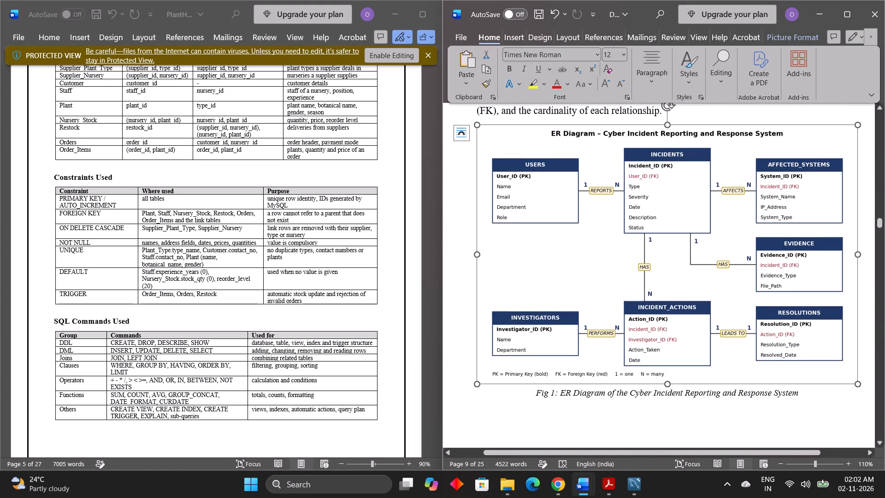
{"action": "left_click", "coordinate": [667, 385]}
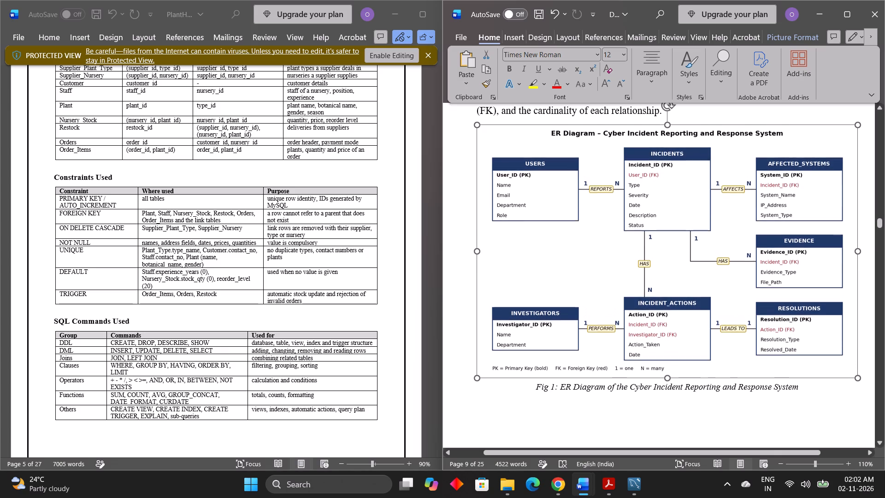
Check how the report's section 5 tables, from 5.3 Relationships and Cardinality to 5.5 Data Dictionary, break across pages.
{"action": "scroll", "coordinate": [671, 381], "scroll_direction": "up", "scroll_amount": 2}
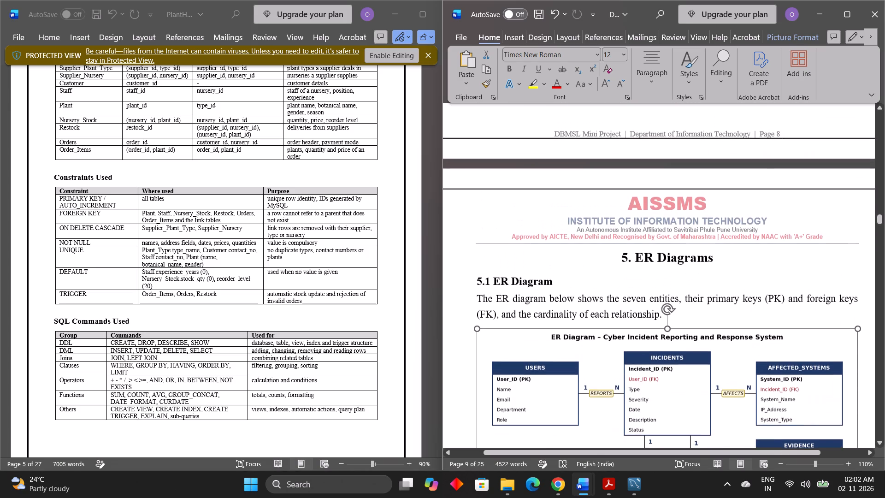
{"action": "scroll", "coordinate": [671, 381], "scroll_direction": "down", "scroll_amount": 2}
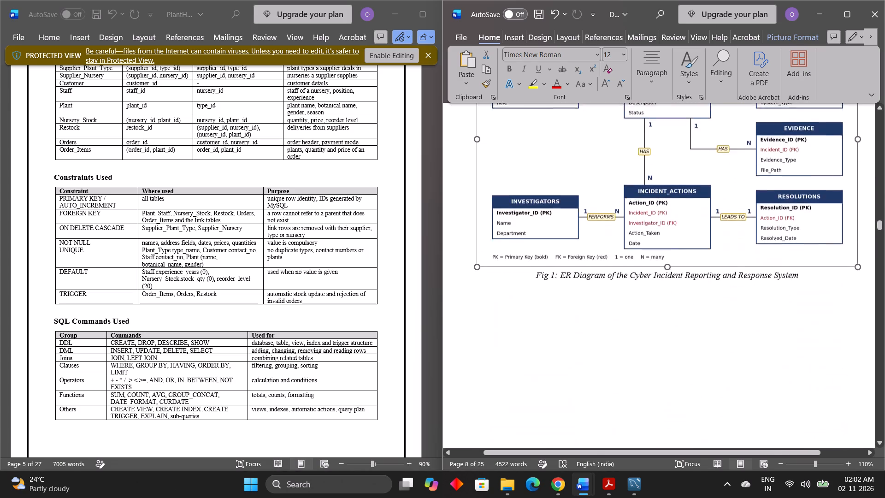
{"action": "scroll", "coordinate": [671, 381], "scroll_direction": "down", "scroll_amount": 5}
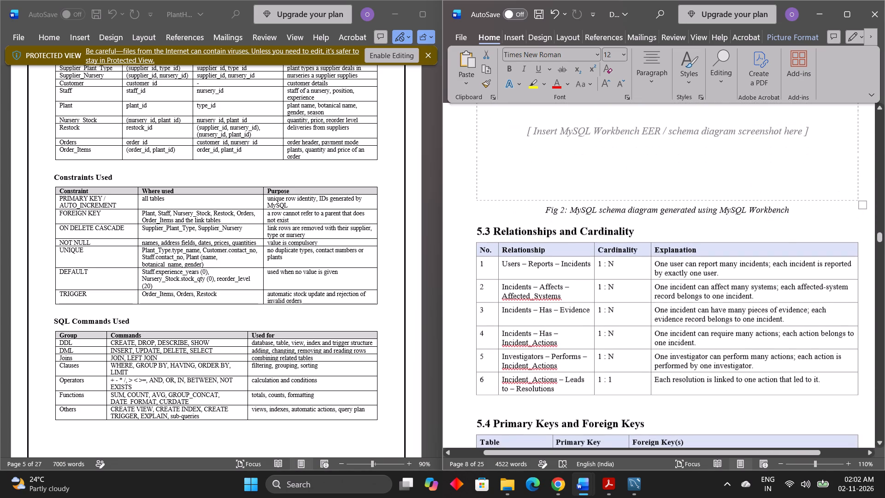
{"action": "scroll", "coordinate": [671, 381], "scroll_direction": "down", "scroll_amount": 1}
{"action": "scroll", "coordinate": [671, 381], "scroll_direction": "up", "scroll_amount": 1}
{"action": "scroll", "coordinate": [671, 381], "scroll_direction": "down", "scroll_amount": 1}
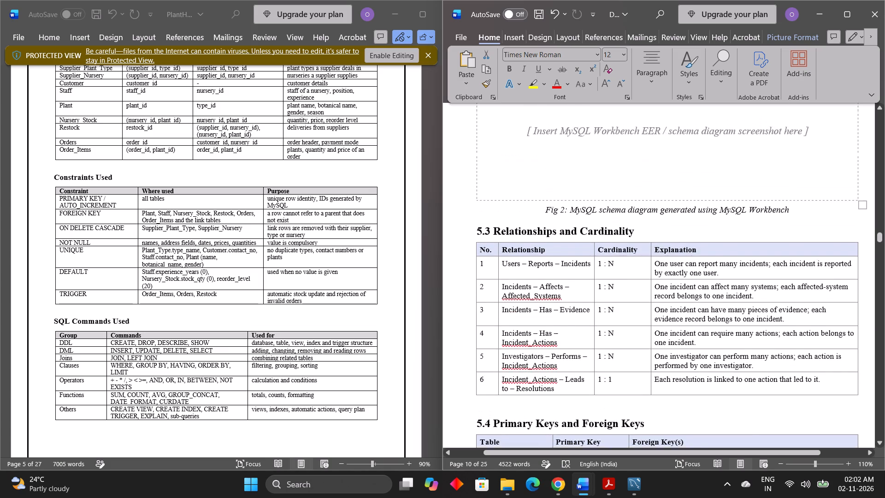
{"action": "scroll", "coordinate": [671, 381], "scroll_direction": "down", "scroll_amount": 2}
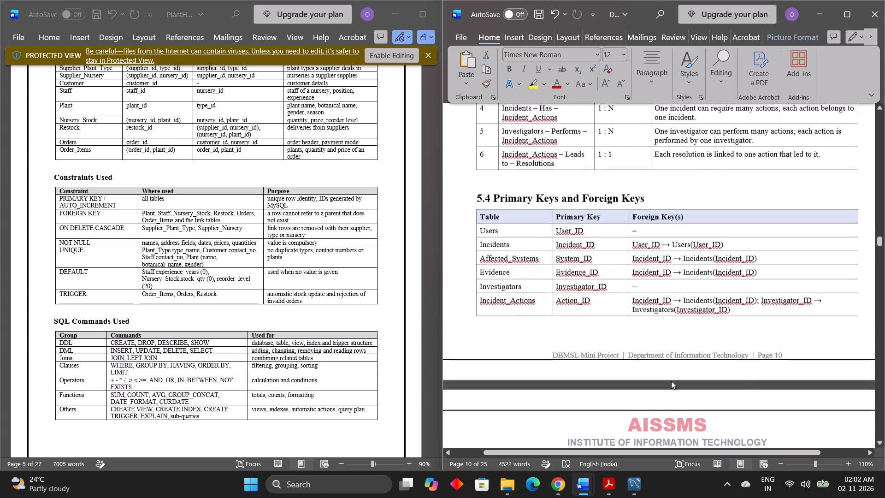
{"action": "scroll", "coordinate": [671, 381], "scroll_direction": "down", "scroll_amount": 3}
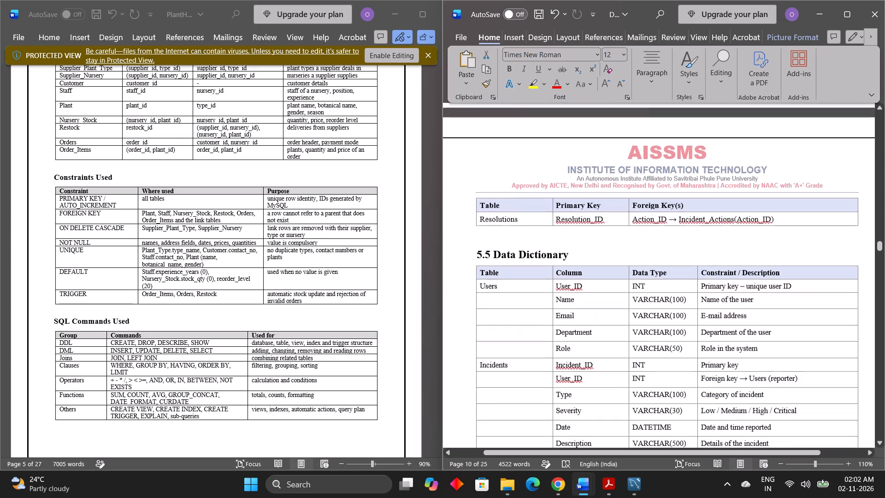
{"action": "scroll", "coordinate": [671, 381], "scroll_direction": "up", "scroll_amount": 2}
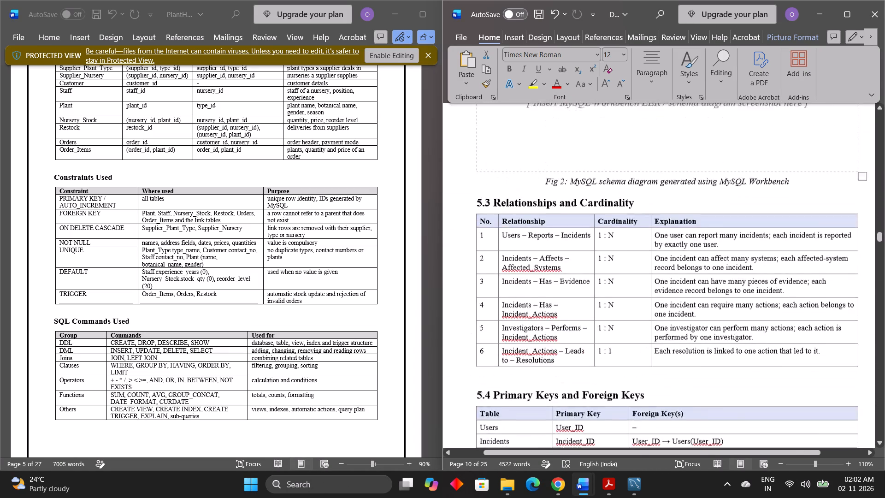
{"action": "scroll", "coordinate": [671, 381], "scroll_direction": "up", "scroll_amount": 1}
{"action": "scroll", "coordinate": [671, 381], "scroll_direction": "down", "scroll_amount": 5}
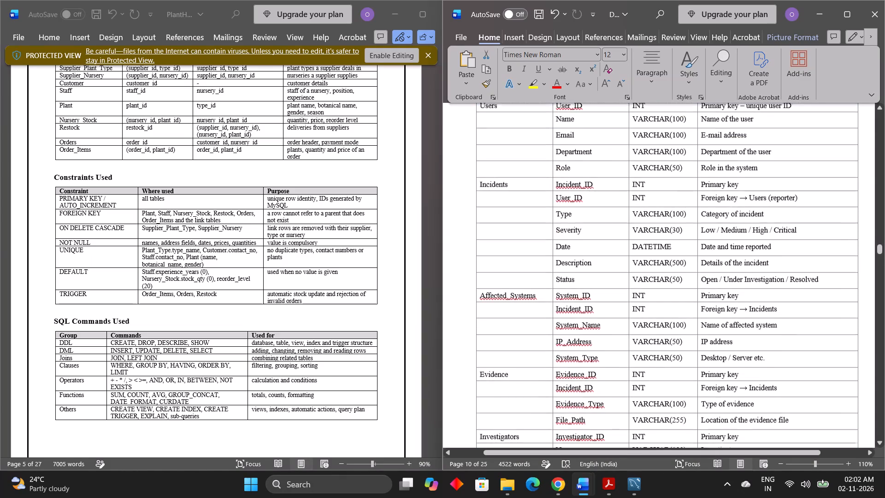
{"action": "scroll", "coordinate": [671, 381], "scroll_direction": "down", "scroll_amount": 3}
{"action": "scroll", "coordinate": [671, 381], "scroll_direction": "up", "scroll_amount": 2}
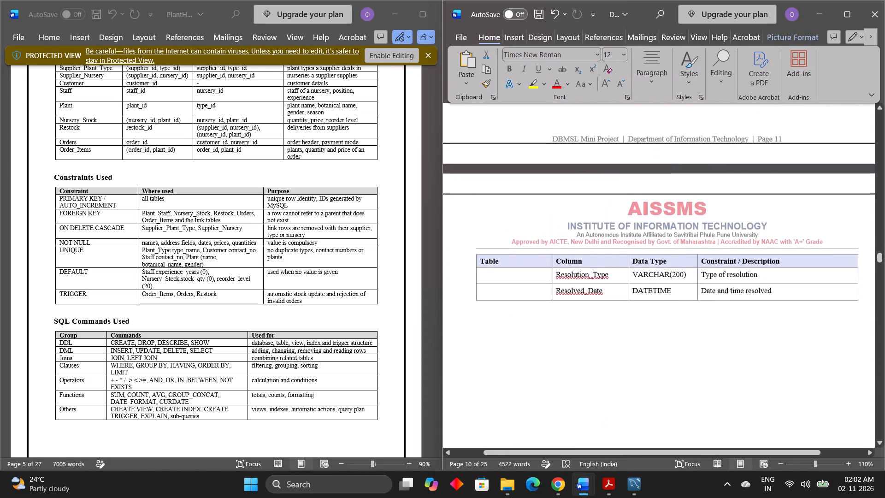
{"action": "scroll", "coordinate": [671, 381], "scroll_direction": "up", "scroll_amount": 3}
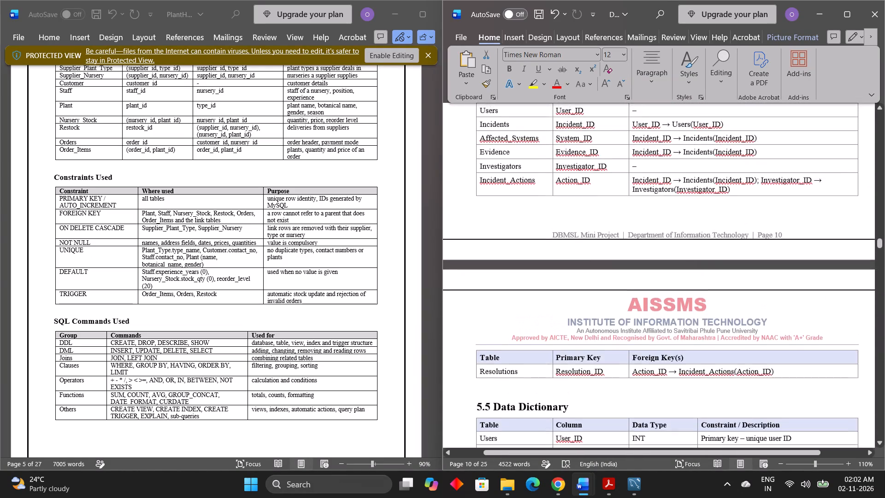
Delete the blank line between the Relationships and Cardinality table and the 5.4 Primary Keys and Foreign Keys heading.
{"action": "scroll", "coordinate": [671, 381], "scroll_direction": "up", "scroll_amount": 3}
{"action": "scroll", "coordinate": [671, 381], "scroll_direction": "down", "scroll_amount": 3}
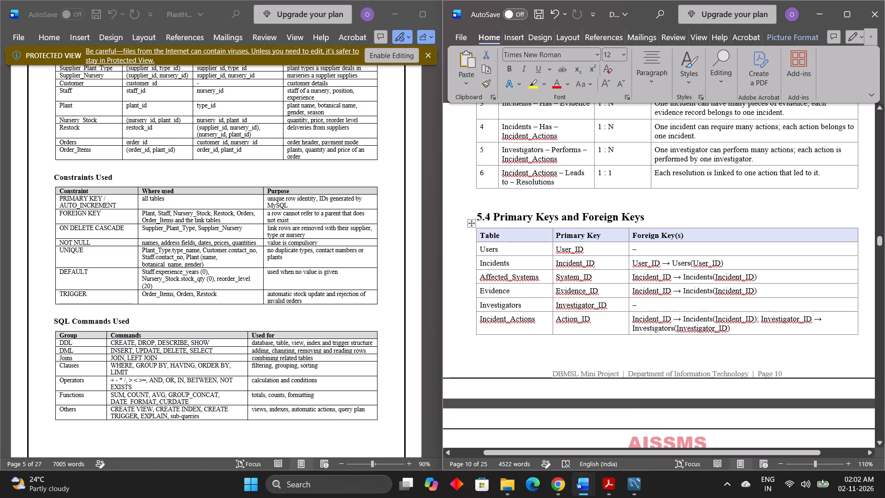
{"action": "left_click", "coordinate": [608, 198]}
{"action": "key", "text": "Delete"}
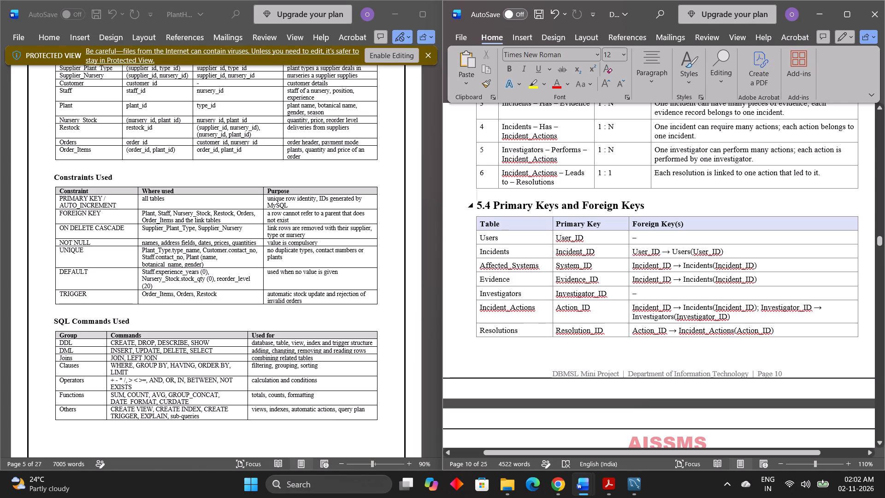
Review the report's page flow from 5.5 Data Dictionary through section 6 to 6.4 Creating the Database and Tables.
{"action": "scroll", "coordinate": [608, 198], "scroll_direction": "down", "scroll_amount": 2}
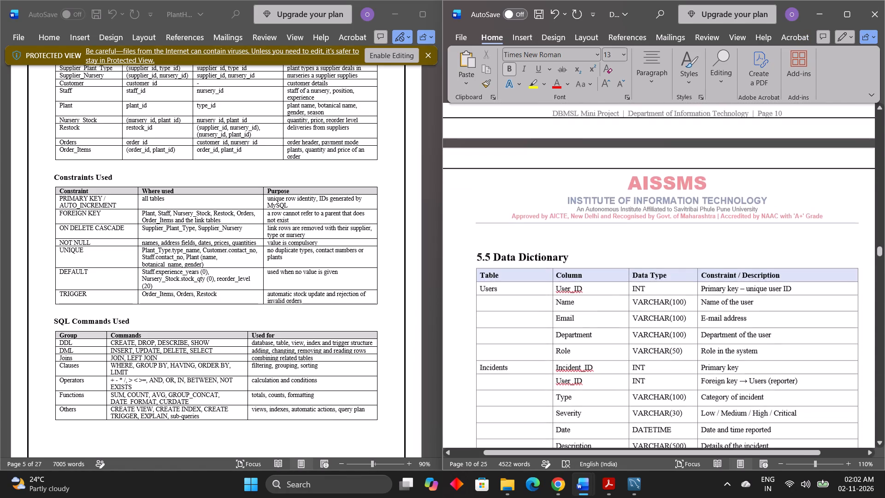
{"action": "scroll", "coordinate": [608, 198], "scroll_direction": "down", "scroll_amount": 4}
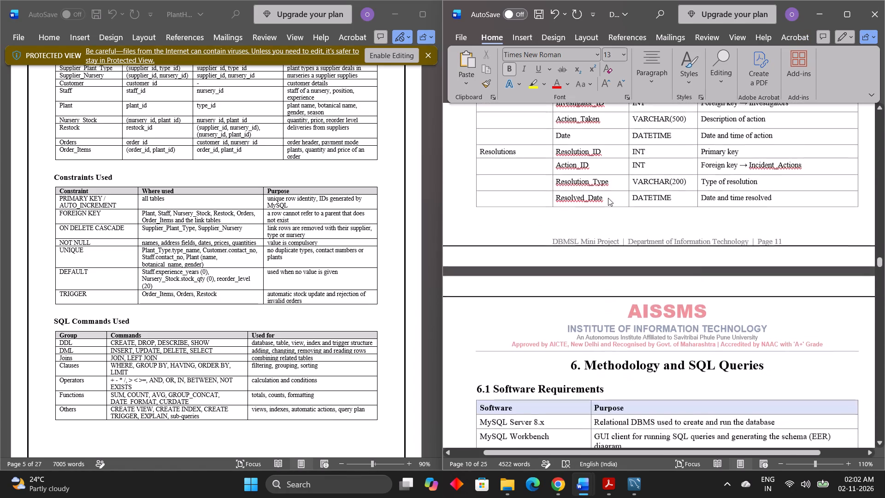
{"action": "scroll", "coordinate": [608, 198], "scroll_direction": "down", "scroll_amount": 4}
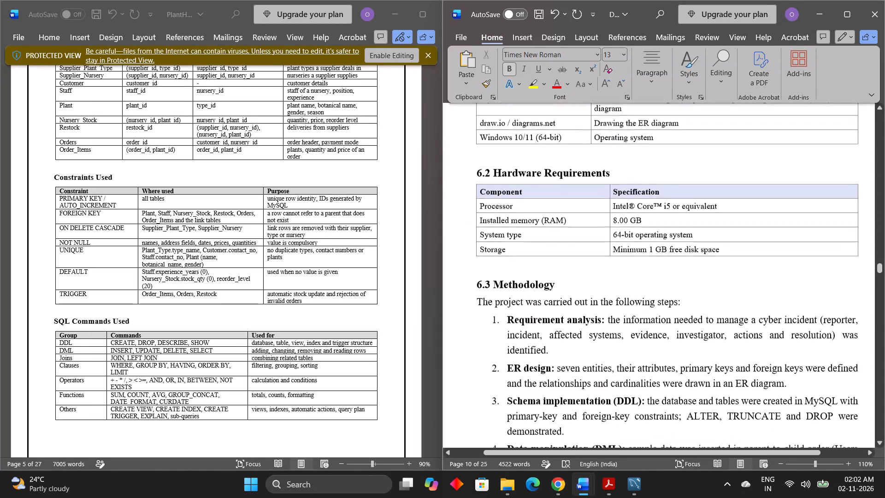
{"action": "scroll", "coordinate": [608, 198], "scroll_direction": "down", "scroll_amount": 3}
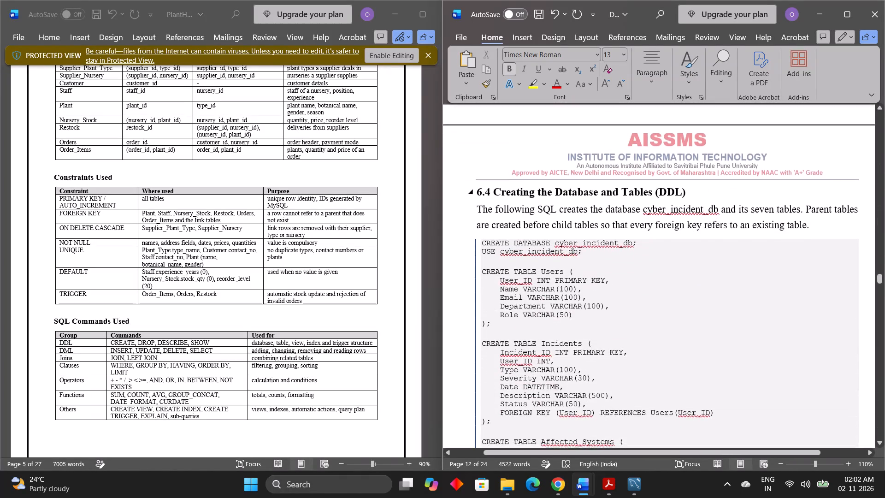
{"action": "scroll", "coordinate": [608, 198], "scroll_direction": "down", "scroll_amount": 1}
Compare the sample's ER diagram and Methodology and SQL Queries pages with the report's sections 6.1 to 6.4.
{"action": "scroll", "coordinate": [332, 247], "scroll_direction": "up", "scroll_amount": 4}
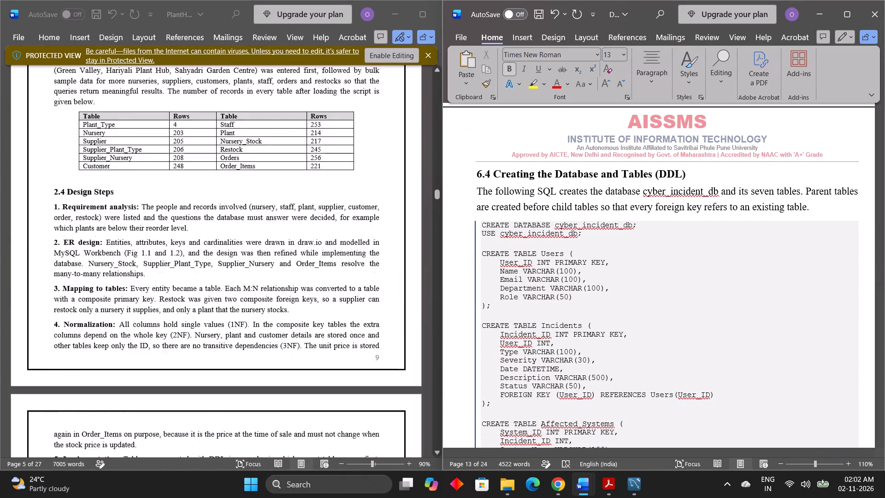
{"action": "scroll", "coordinate": [332, 247], "scroll_direction": "up", "scroll_amount": 8}
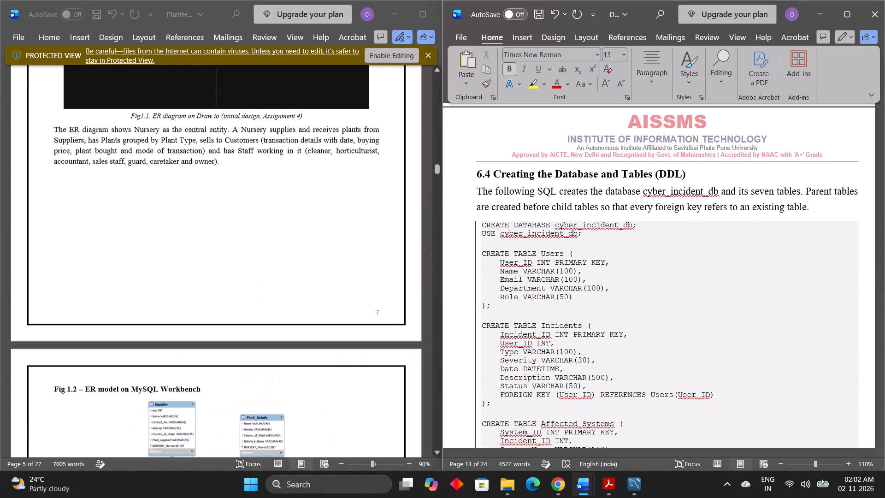
{"action": "scroll", "coordinate": [332, 247], "scroll_direction": "up", "scroll_amount": 2}
{"action": "scroll", "coordinate": [332, 247], "scroll_direction": "down", "scroll_amount": 2}
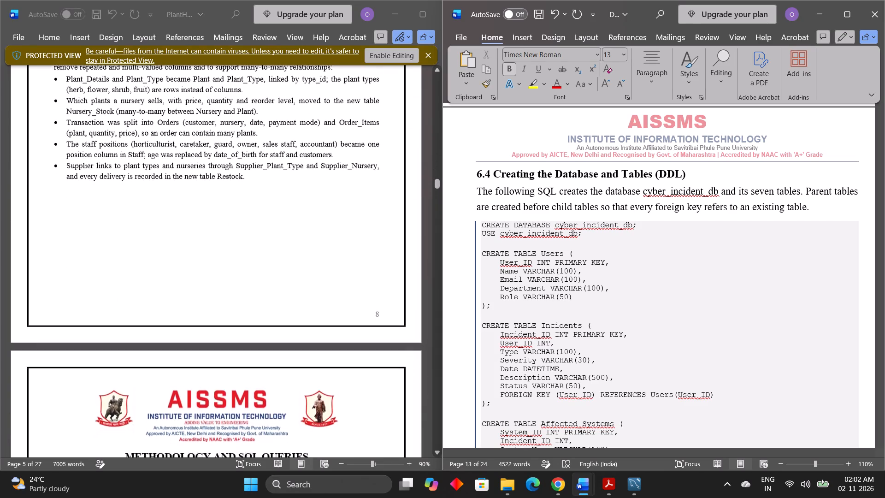
{"action": "scroll", "coordinate": [332, 247], "scroll_direction": "down", "scroll_amount": 2}
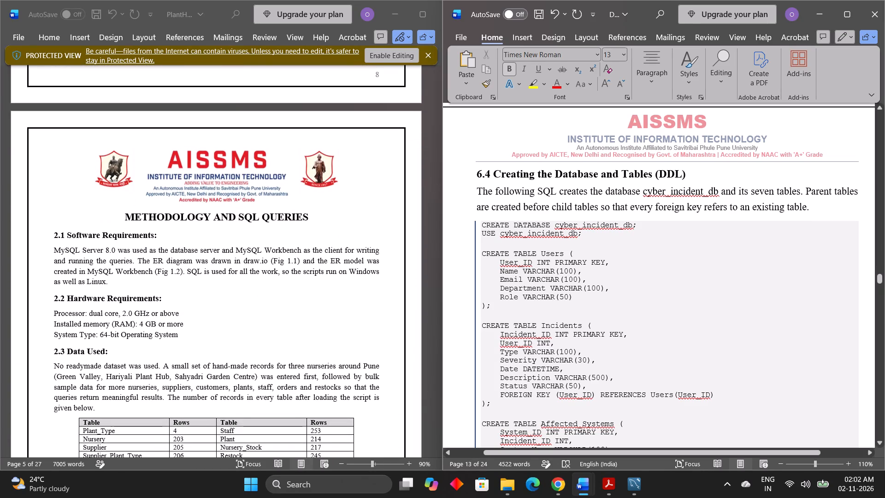
{"action": "scroll", "coordinate": [569, 249], "scroll_direction": "down", "scroll_amount": 1}
{"action": "scroll", "coordinate": [292, 321], "scroll_direction": "down", "scroll_amount": 2}
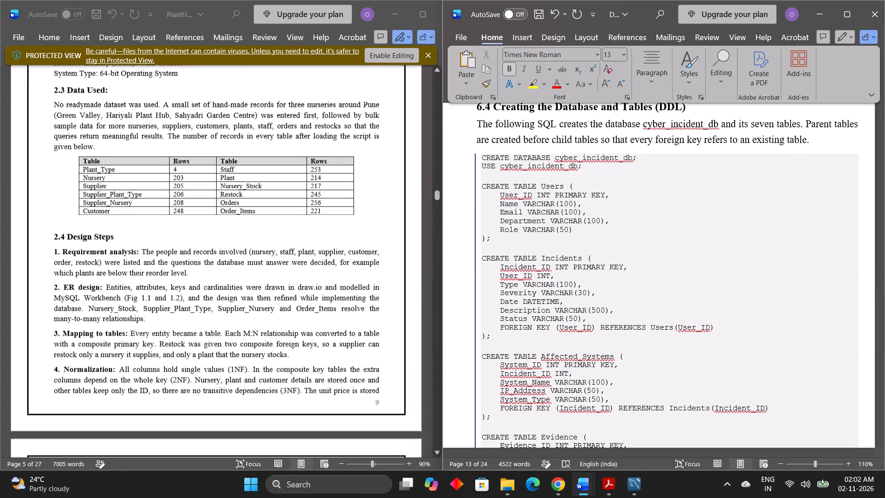
{"action": "scroll", "coordinate": [292, 321], "scroll_direction": "down", "scroll_amount": 1}
{"action": "scroll", "coordinate": [292, 321], "scroll_direction": "up", "scroll_amount": 1}
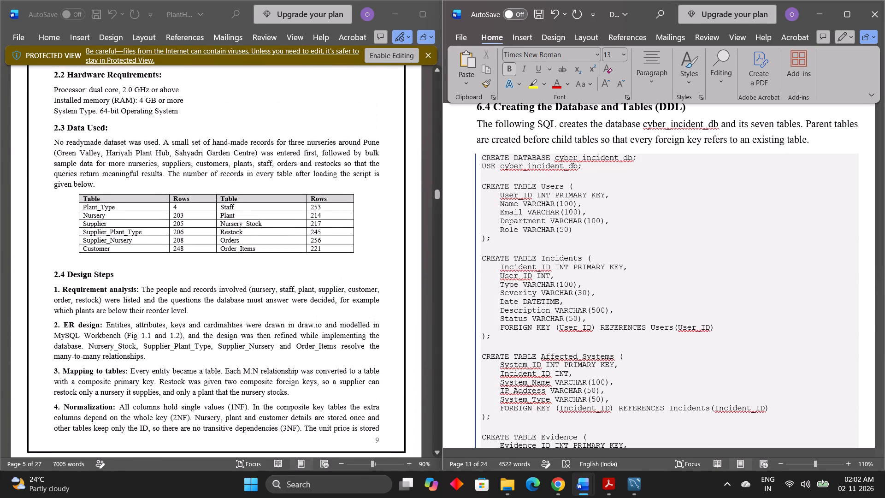
{"action": "scroll", "coordinate": [649, 384], "scroll_direction": "up", "scroll_amount": 4}
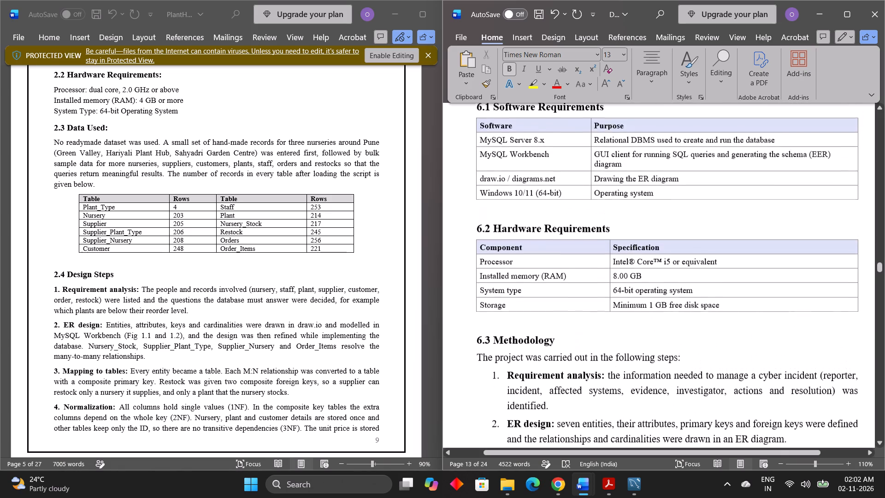
{"action": "scroll", "coordinate": [649, 384], "scroll_direction": "up", "scroll_amount": 2}
{"action": "scroll", "coordinate": [649, 384], "scroll_direction": "down", "scroll_amount": 2}
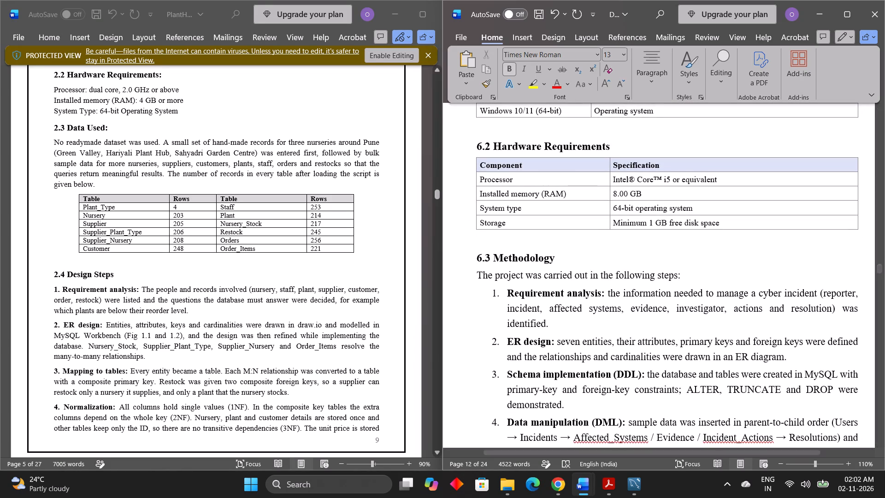
{"action": "scroll", "coordinate": [212, 304], "scroll_direction": "up", "scroll_amount": 2}
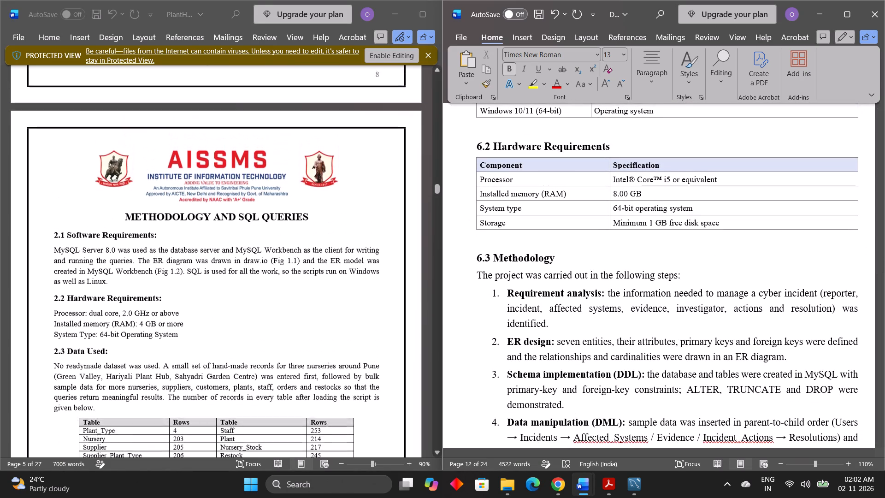
Compare the sample's 2.3 Data Used and 2.4 Design Steps with the report's 6.3 Methodology and the start of 6.4.
{"action": "scroll", "coordinate": [212, 304], "scroll_direction": "down", "scroll_amount": 2}
{"action": "scroll", "coordinate": [567, 298], "scroll_direction": "down", "scroll_amount": 1}
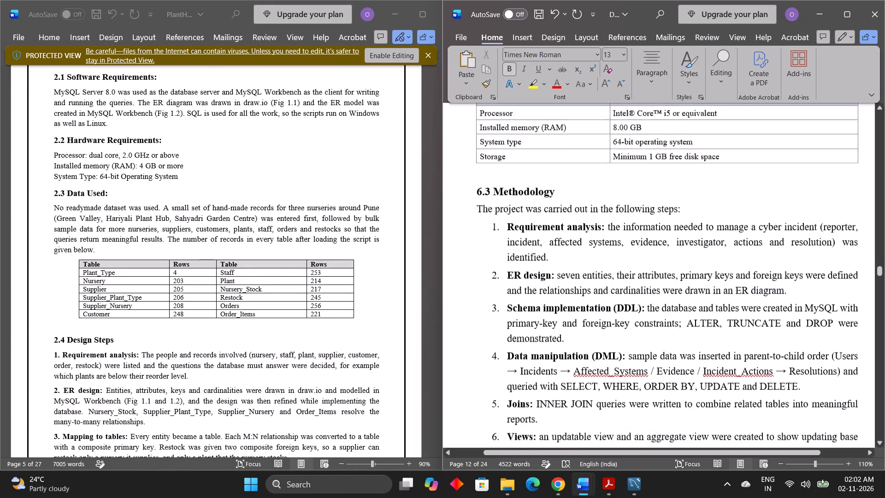
{"action": "scroll", "coordinate": [567, 298], "scroll_direction": "down", "scroll_amount": 3}
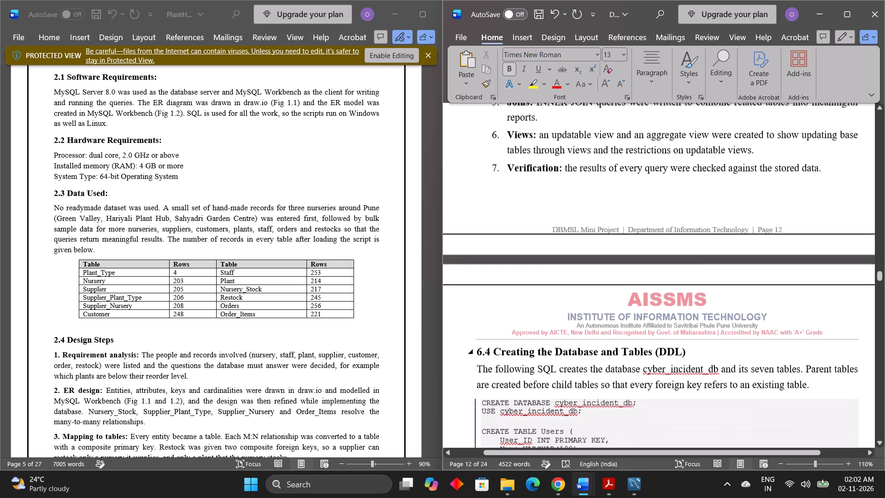
{"action": "scroll", "coordinate": [567, 298], "scroll_direction": "down", "scroll_amount": 2}
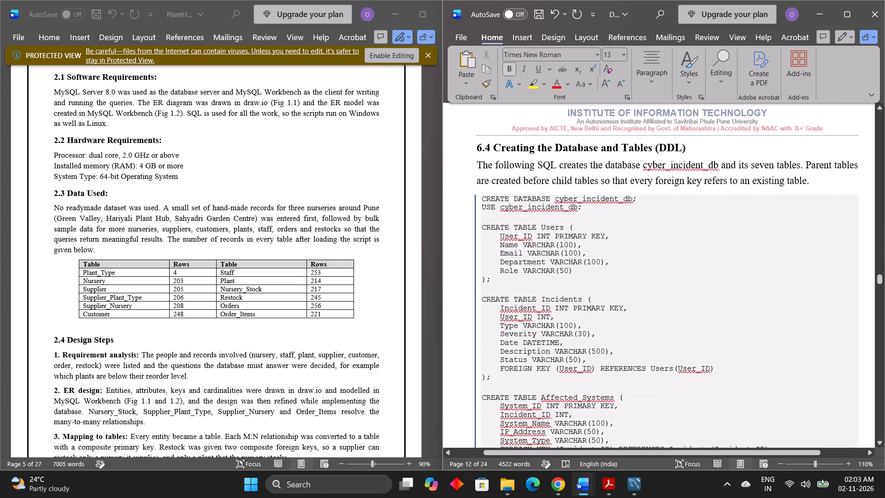
{"action": "scroll", "coordinate": [386, 307], "scroll_direction": "down", "scroll_amount": 1}
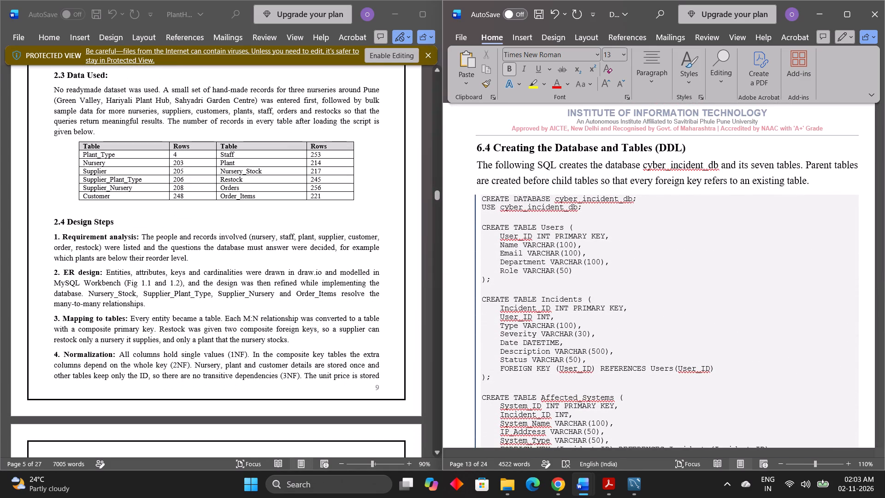
{"action": "scroll", "coordinate": [386, 307], "scroll_direction": "up", "scroll_amount": 1}
{"action": "scroll", "coordinate": [588, 295], "scroll_direction": "up", "scroll_amount": 1}
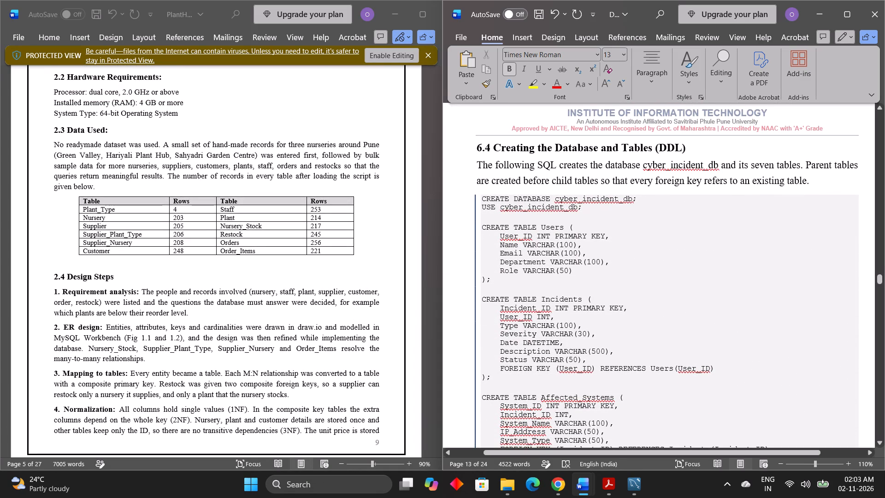
{"action": "scroll", "coordinate": [588, 295], "scroll_direction": "up", "scroll_amount": 3}
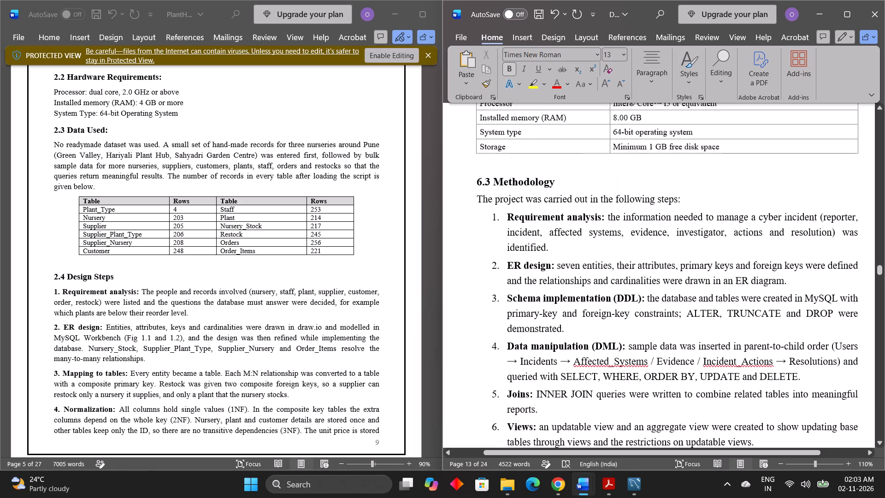
{"action": "scroll", "coordinate": [584, 264], "scroll_direction": "down", "scroll_amount": 4}
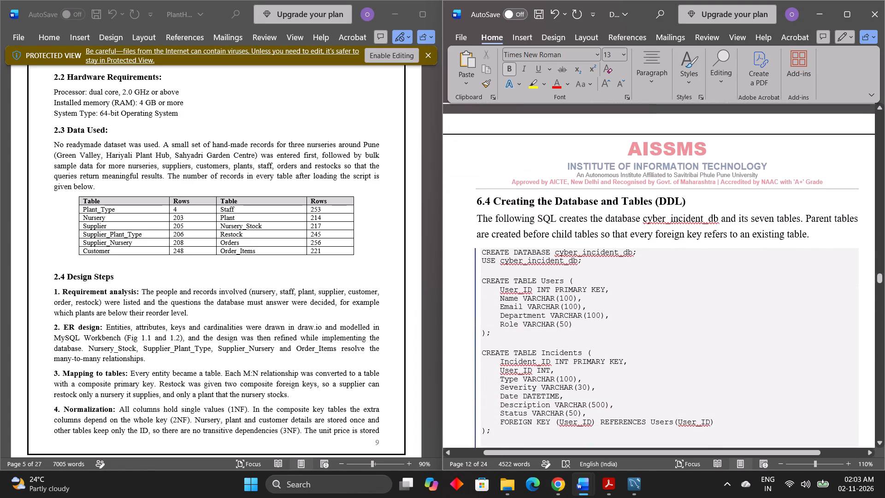
Compare the sample's key, constraint and SQL command tables and its Implementation and Result page with the report's 6.4 DDL section.
{"action": "scroll", "coordinate": [372, 307], "scroll_direction": "down", "scroll_amount": 3}
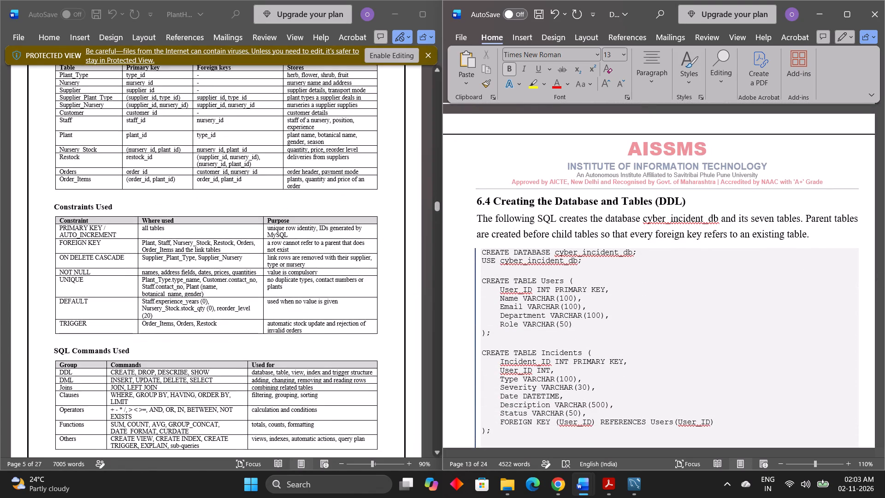
{"action": "scroll", "coordinate": [372, 307], "scroll_direction": "up", "scroll_amount": 2}
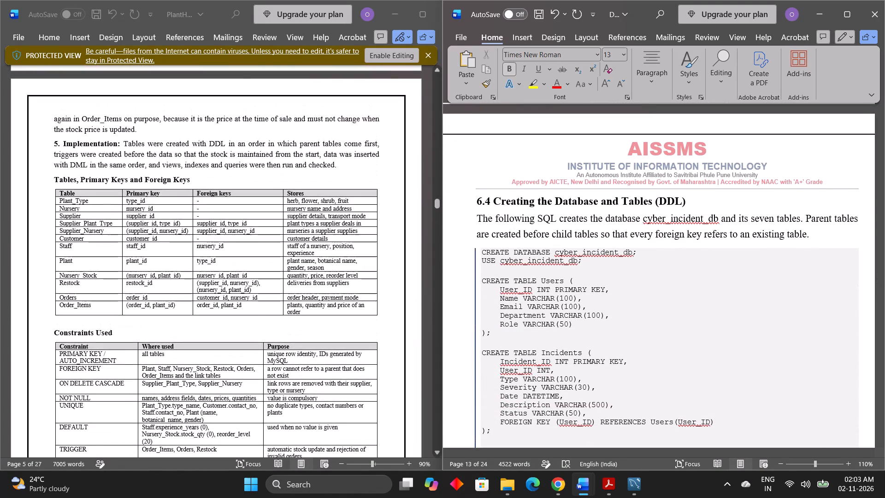
{"action": "scroll", "coordinate": [372, 307], "scroll_direction": "down", "scroll_amount": 3}
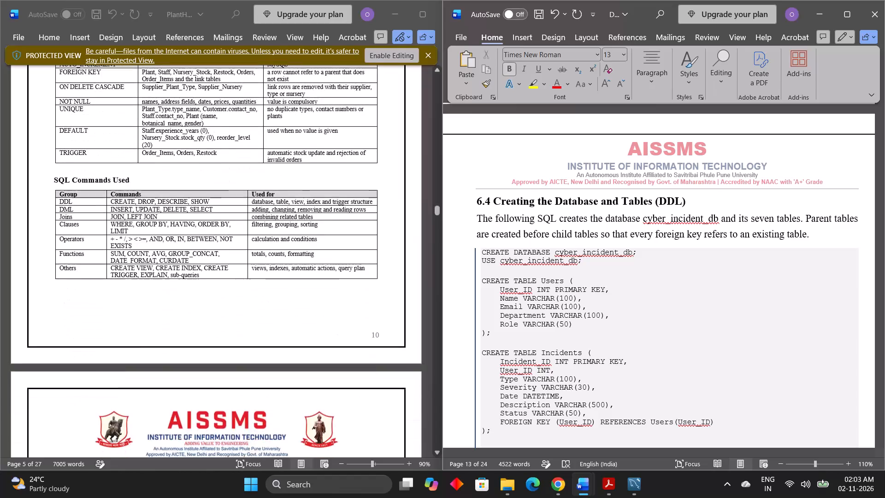
{"action": "scroll", "coordinate": [372, 307], "scroll_direction": "down", "scroll_amount": 3}
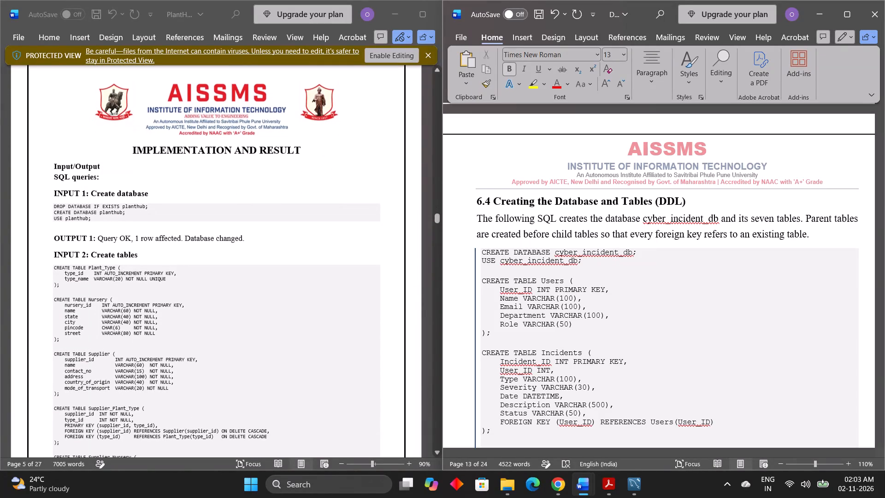
{"action": "scroll", "coordinate": [567, 360], "scroll_direction": "down", "scroll_amount": 1}
{"action": "scroll", "coordinate": [567, 360], "scroll_direction": "up", "scroll_amount": 1}
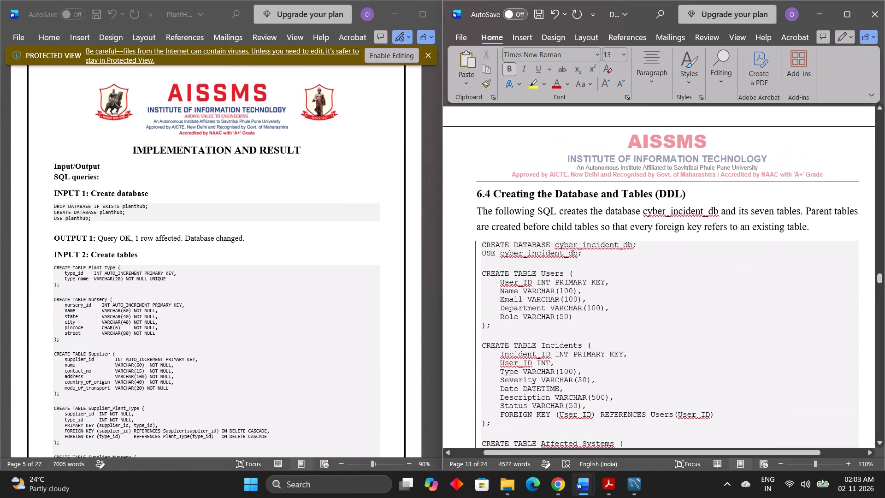
{"action": "scroll", "coordinate": [567, 360], "scroll_direction": "down", "scroll_amount": 1}
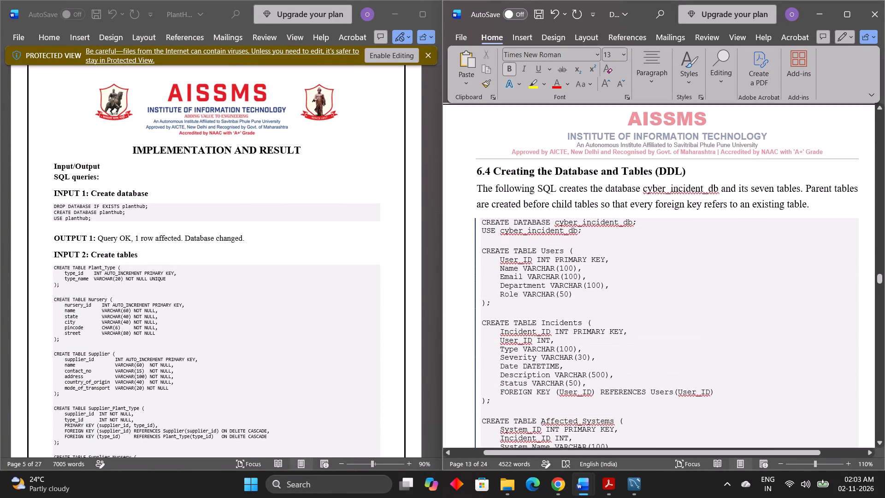
{"action": "scroll", "coordinate": [567, 360], "scroll_direction": "down", "scroll_amount": 1}
{"action": "scroll", "coordinate": [567, 360], "scroll_direction": "up", "scroll_amount": 1}
{"action": "scroll", "coordinate": [567, 360], "scroll_direction": "down", "scroll_amount": 1}
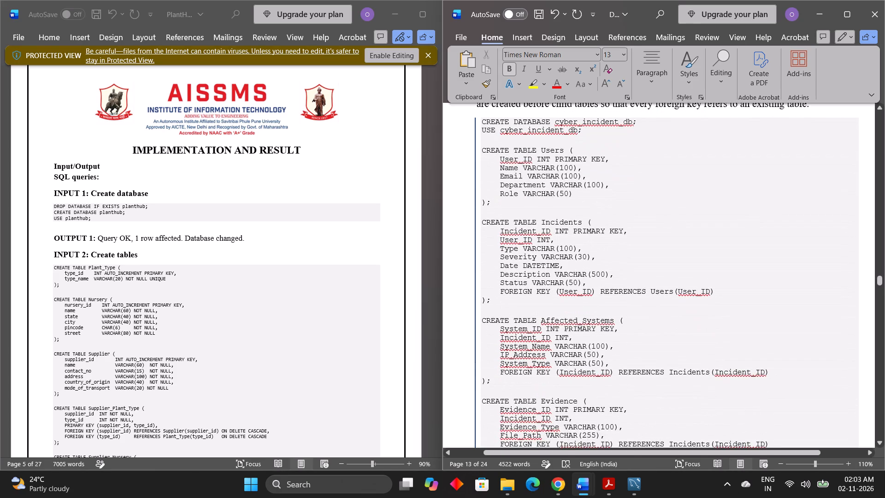
Check how the report's 6.4 table-creation code breaks across pages into 6.5, against the sample's Create tables code and output.
{"action": "scroll", "coordinate": [567, 360], "scroll_direction": "down", "scroll_amount": 2}
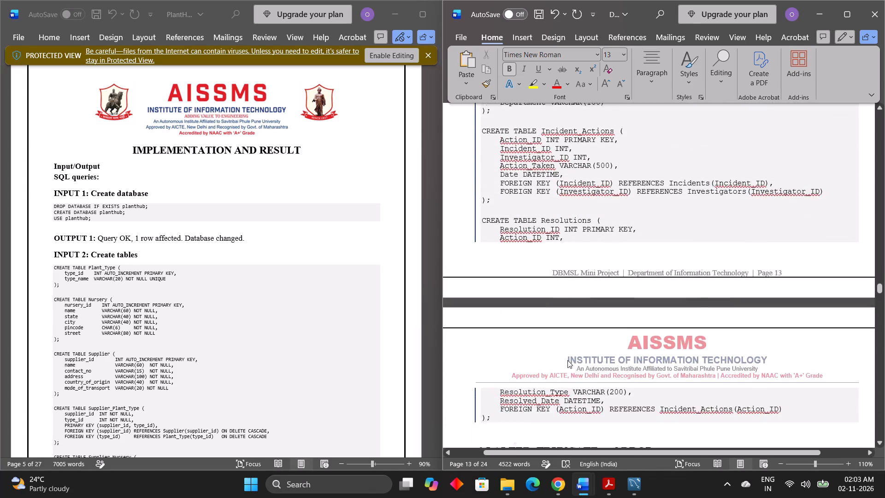
{"action": "scroll", "coordinate": [567, 360], "scroll_direction": "down", "scroll_amount": 2}
{"action": "scroll", "coordinate": [305, 365], "scroll_direction": "down", "scroll_amount": 1}
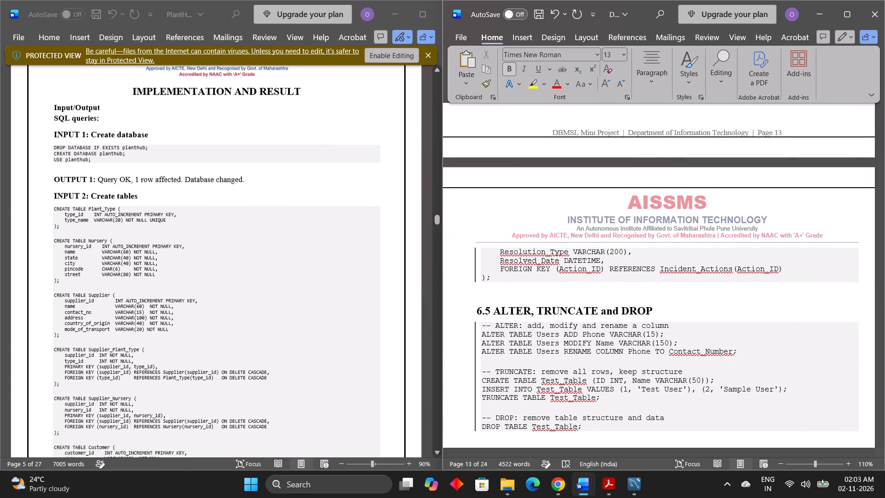
{"action": "scroll", "coordinate": [305, 365], "scroll_direction": "down", "scroll_amount": 3}
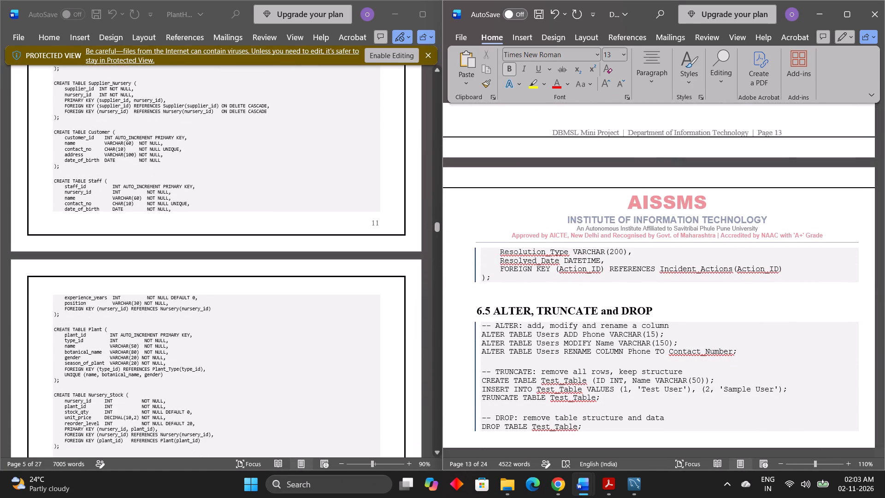
{"action": "scroll", "coordinate": [305, 365], "scroll_direction": "down", "scroll_amount": 3}
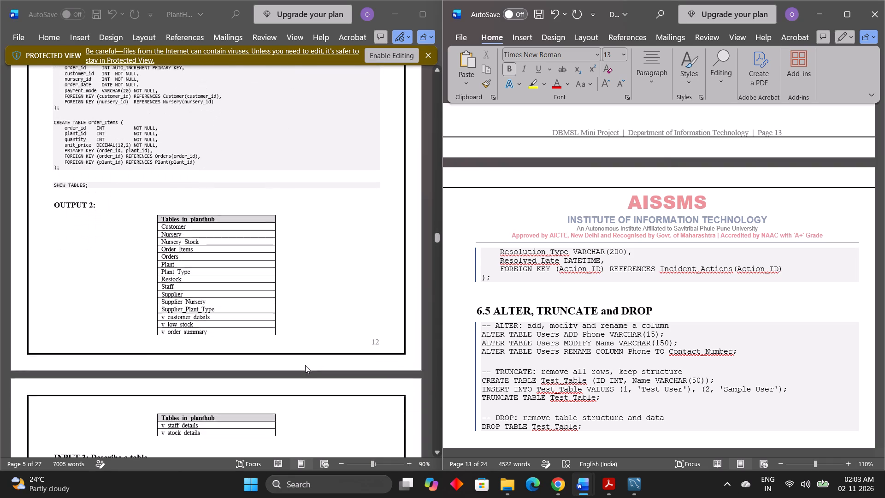
{"action": "scroll", "coordinate": [305, 365], "scroll_direction": "down", "scroll_amount": 3}
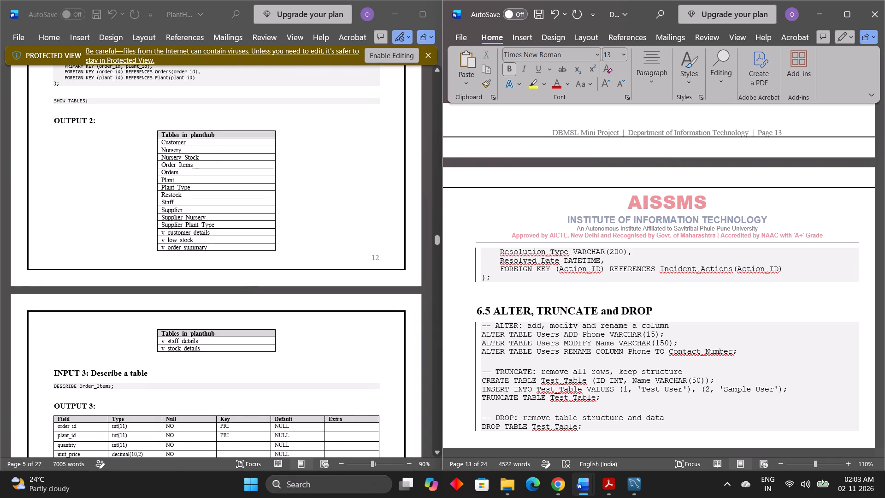
{"action": "scroll", "coordinate": [510, 339], "scroll_direction": "up", "scroll_amount": 2}
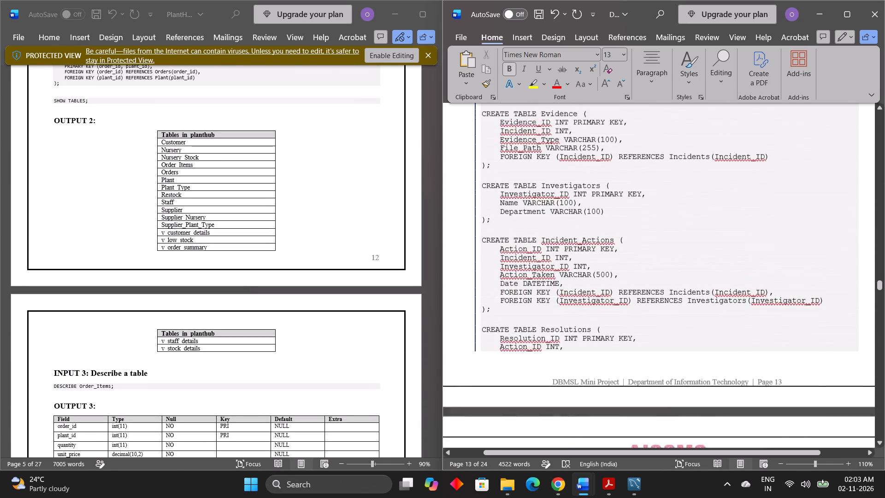
{"action": "scroll", "coordinate": [510, 339], "scroll_direction": "up", "scroll_amount": 3}
{"action": "scroll", "coordinate": [510, 339], "scroll_direction": "down", "scroll_amount": 1}
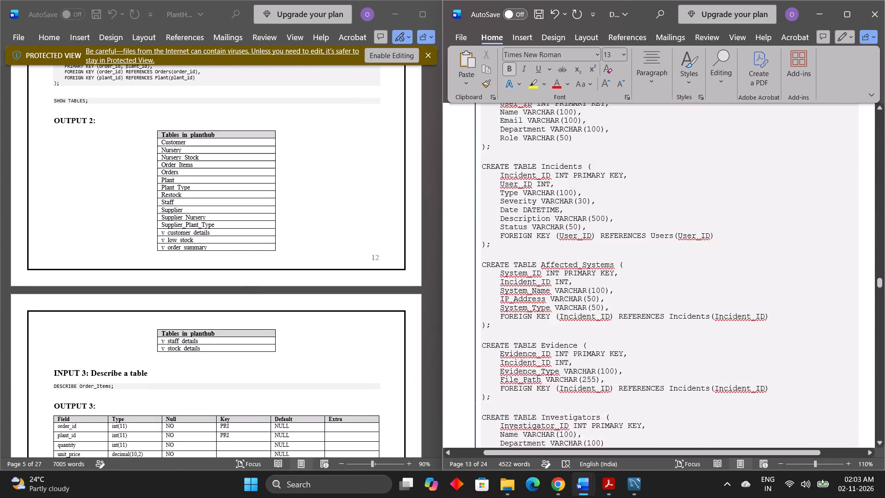
{"action": "scroll", "coordinate": [510, 339], "scroll_direction": "down", "scroll_amount": 3}
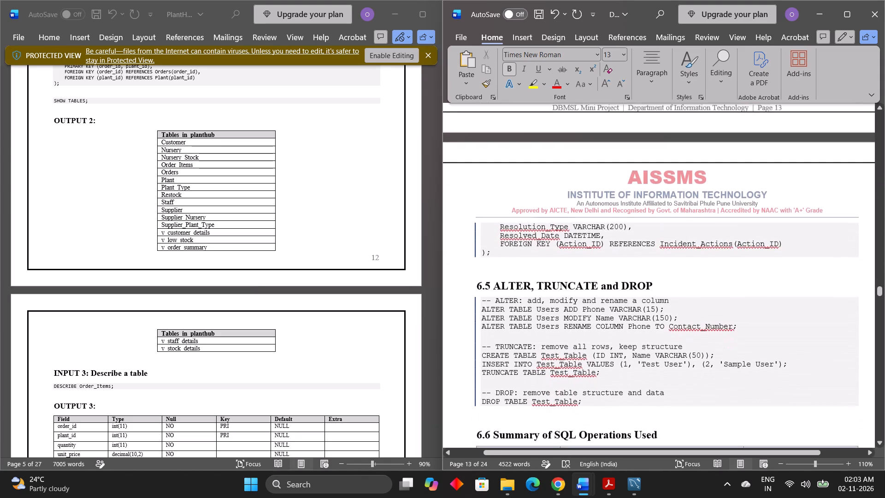
{"action": "scroll", "coordinate": [510, 339], "scroll_direction": "down", "scroll_amount": 1}
{"action": "scroll", "coordinate": [303, 356], "scroll_direction": "down", "scroll_amount": 1}
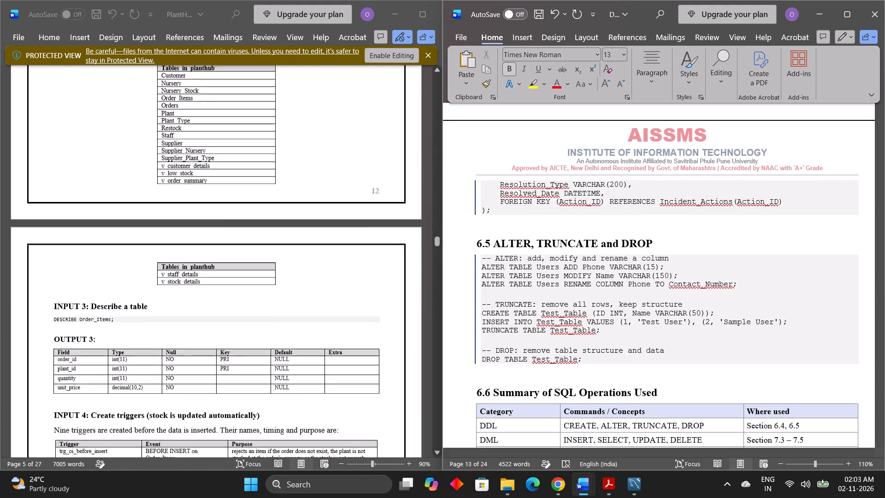
Compare the sample's INPUT 1 to INPUT 4 code and output layout with the report's sections 6.5 and 6.6.
{"action": "scroll", "coordinate": [303, 356], "scroll_direction": "down", "scroll_amount": 1}
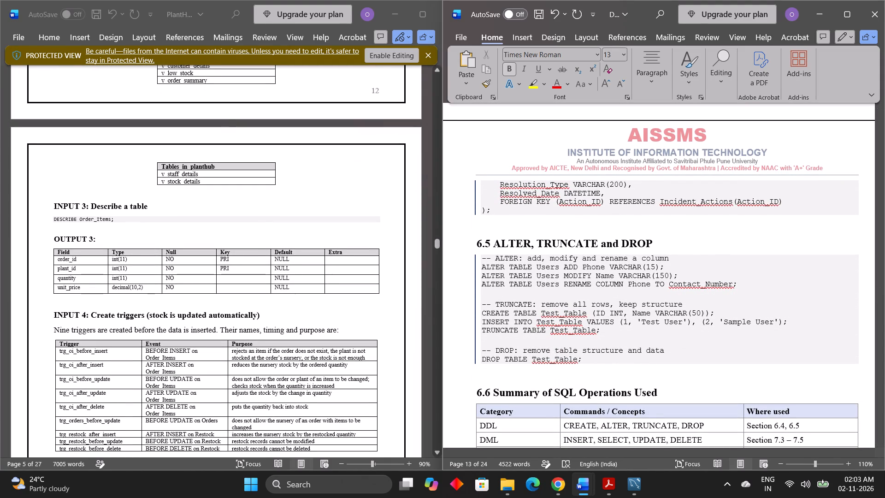
{"action": "scroll", "coordinate": [303, 356], "scroll_direction": "down", "scroll_amount": 1}
{"action": "scroll", "coordinate": [303, 356], "scroll_direction": "up", "scroll_amount": 1}
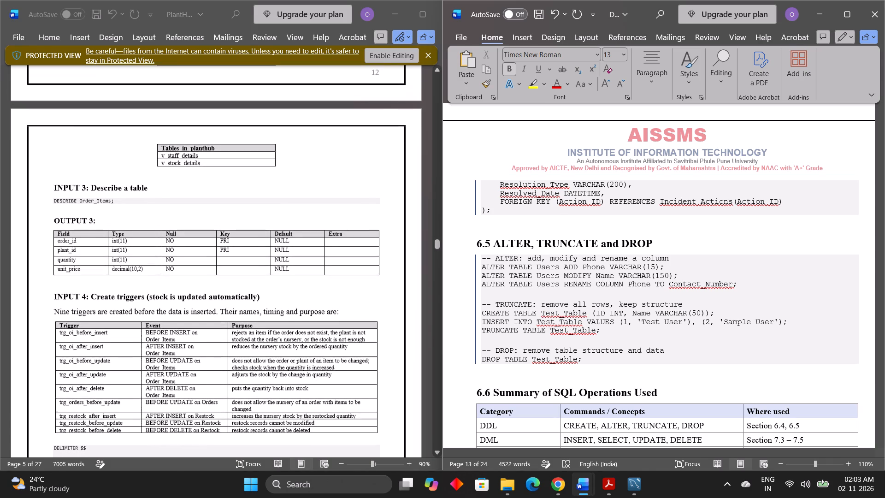
{"action": "scroll", "coordinate": [303, 356], "scroll_direction": "up", "scroll_amount": 2}
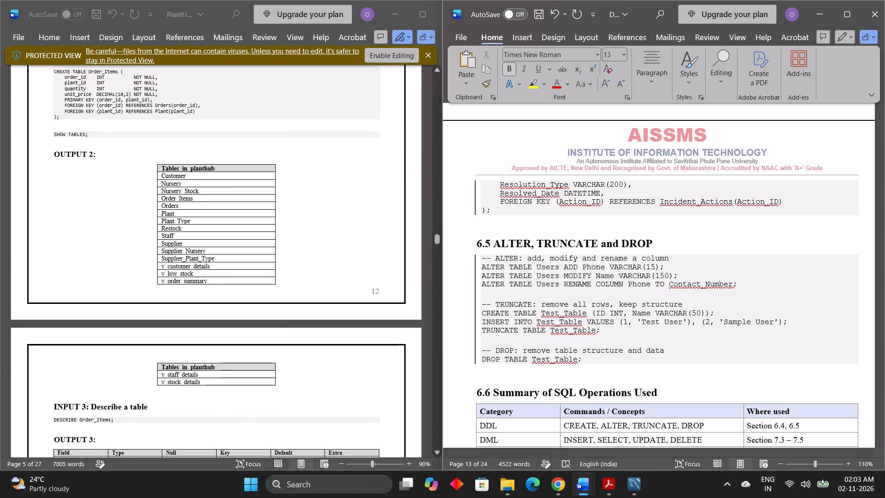
{"action": "scroll", "coordinate": [303, 356], "scroll_direction": "up", "scroll_amount": 5}
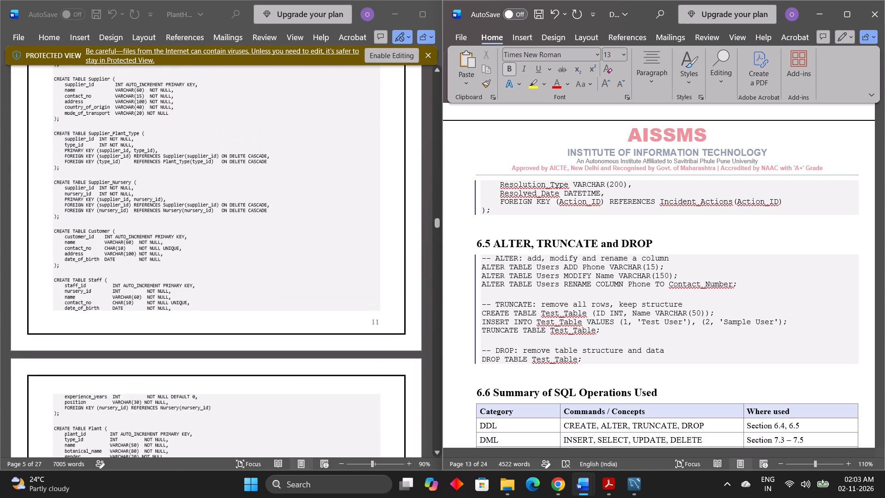
{"action": "scroll", "coordinate": [303, 356], "scroll_direction": "up", "scroll_amount": 3}
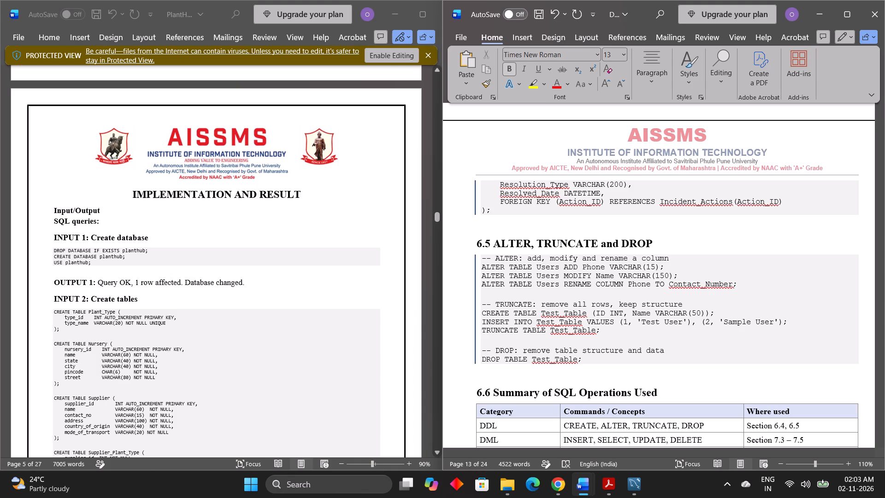
{"action": "scroll", "coordinate": [375, 371], "scroll_direction": "down", "scroll_amount": 6}
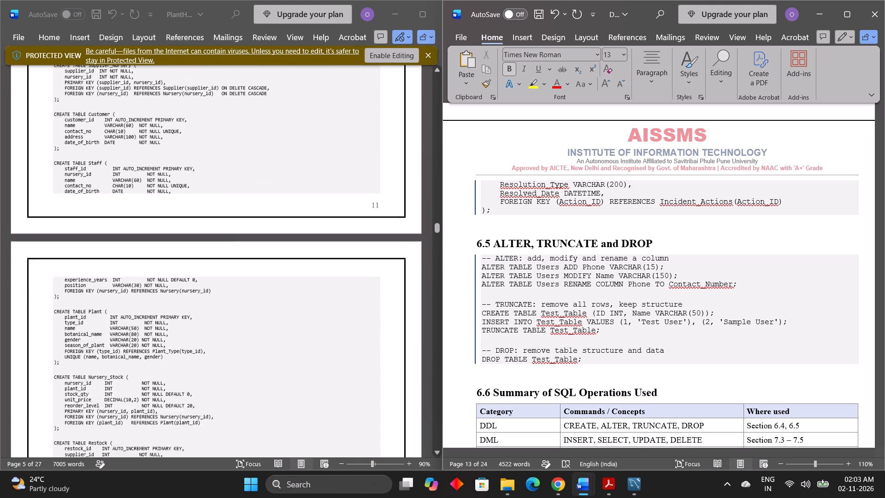
{"action": "scroll", "coordinate": [375, 371], "scroll_direction": "down", "scroll_amount": 1}
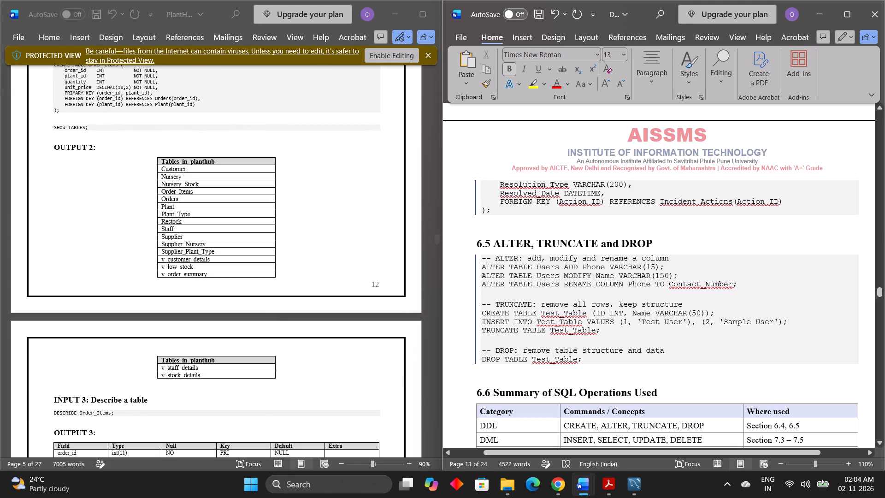
{"action": "scroll", "coordinate": [628, 360], "scroll_direction": "down", "scroll_amount": 1}
{"action": "scroll", "coordinate": [628, 360], "scroll_direction": "up", "scroll_amount": 1}
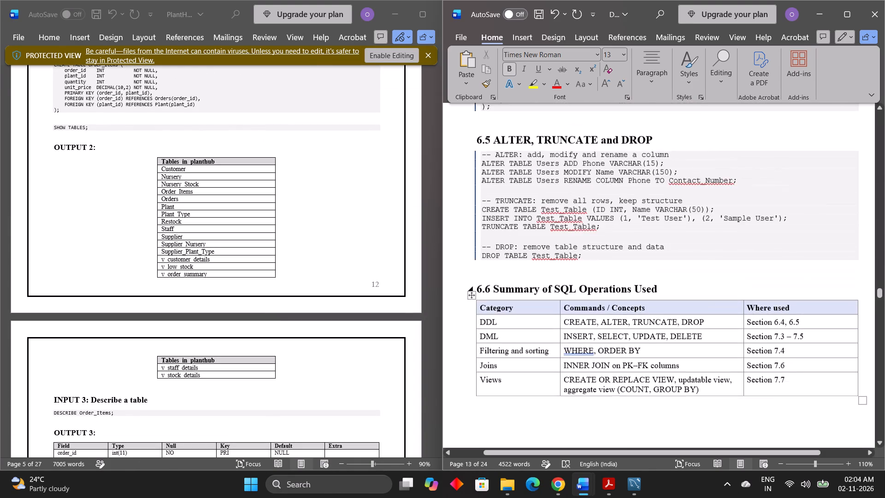
{"action": "scroll", "coordinate": [628, 360], "scroll_direction": "up", "scroll_amount": 1}
{"action": "scroll", "coordinate": [628, 360], "scroll_direction": "down", "scroll_amount": 1}
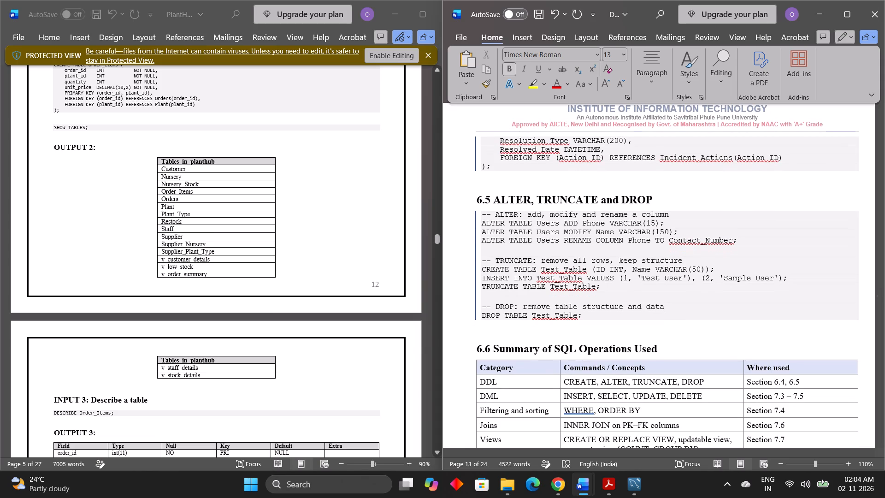
{"action": "scroll", "coordinate": [326, 368], "scroll_direction": "down", "scroll_amount": 3}
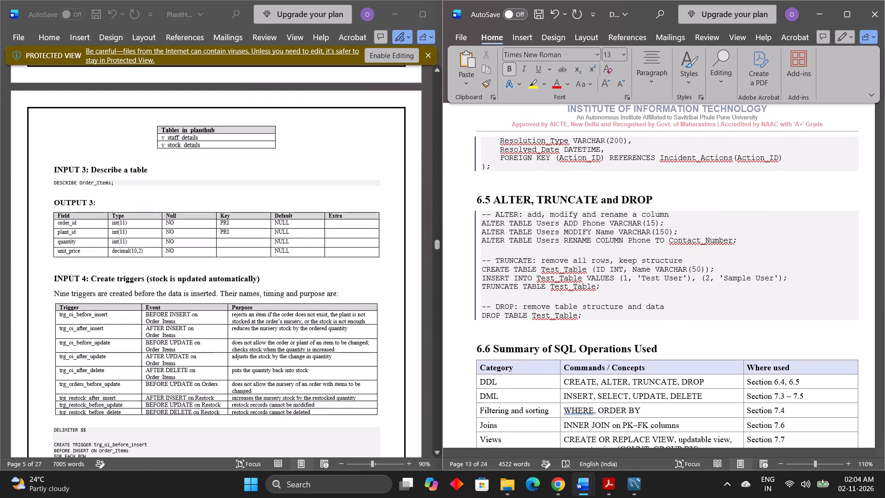
{"action": "scroll", "coordinate": [326, 368], "scroll_direction": "up", "scroll_amount": 1}
{"action": "scroll", "coordinate": [326, 368], "scroll_direction": "down", "scroll_amount": 1}
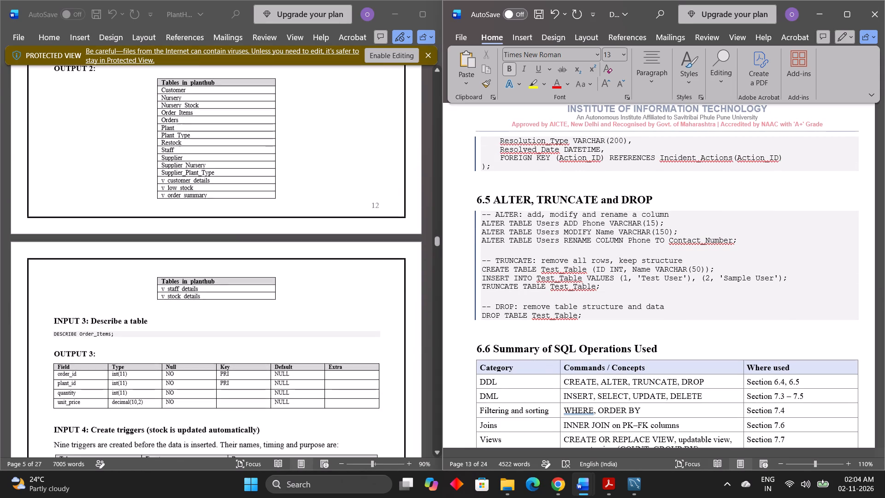
{"action": "scroll", "coordinate": [326, 368], "scroll_direction": "down", "scroll_amount": 1}
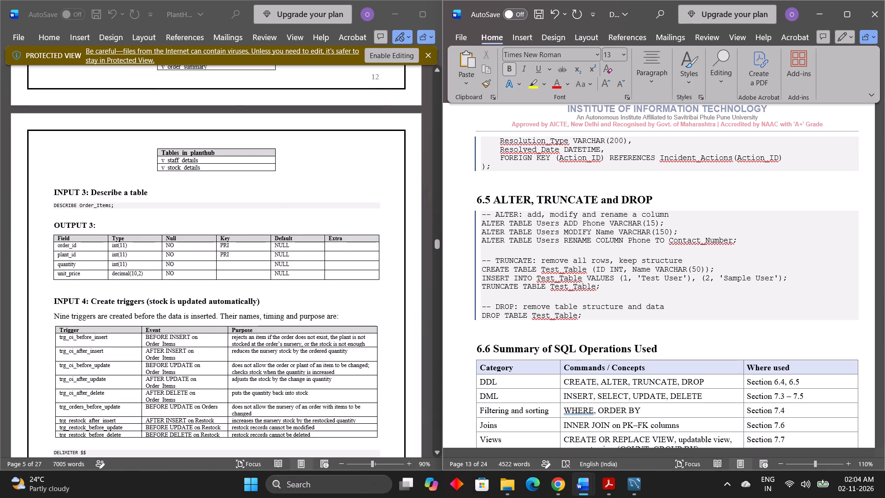
Compare the sample's INPUT 4 trigger table and code with the report's 6.6 Summary of SQL Operations Used.
{"action": "scroll", "coordinate": [326, 368], "scroll_direction": "down", "scroll_amount": 2}
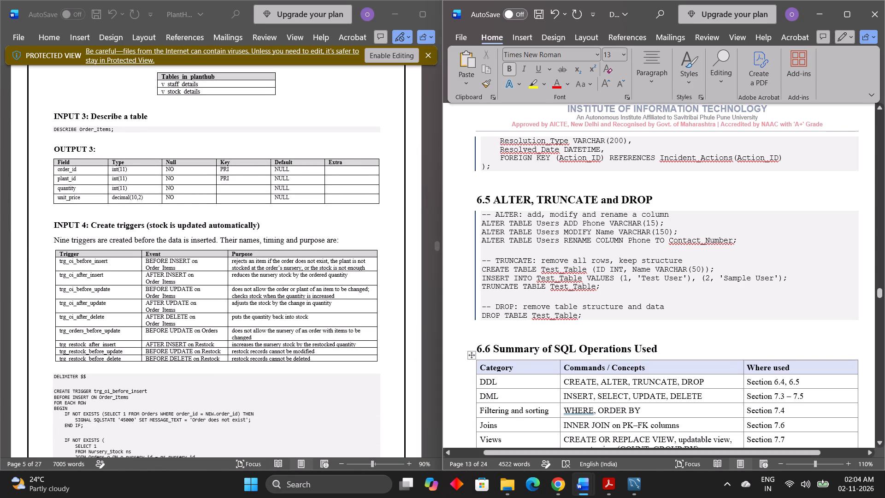
{"action": "scroll", "coordinate": [297, 369], "scroll_direction": "down", "scroll_amount": 1}
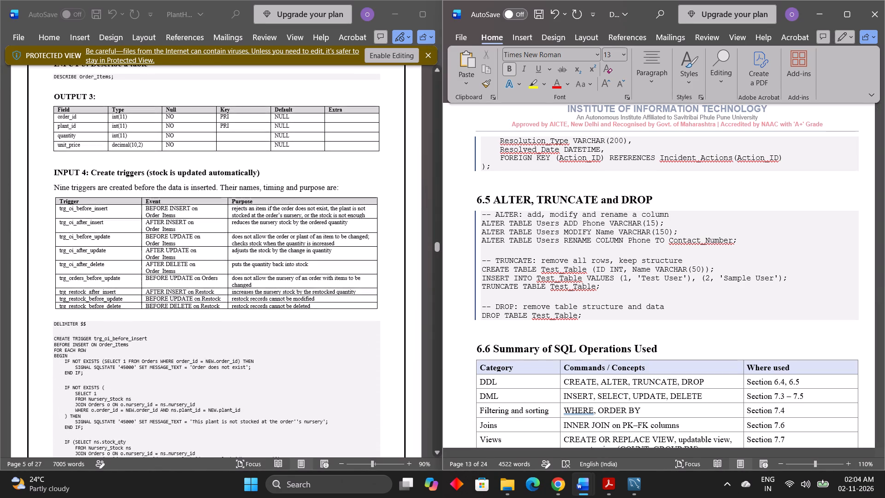
{"action": "scroll", "coordinate": [564, 322], "scroll_direction": "down", "scroll_amount": 2}
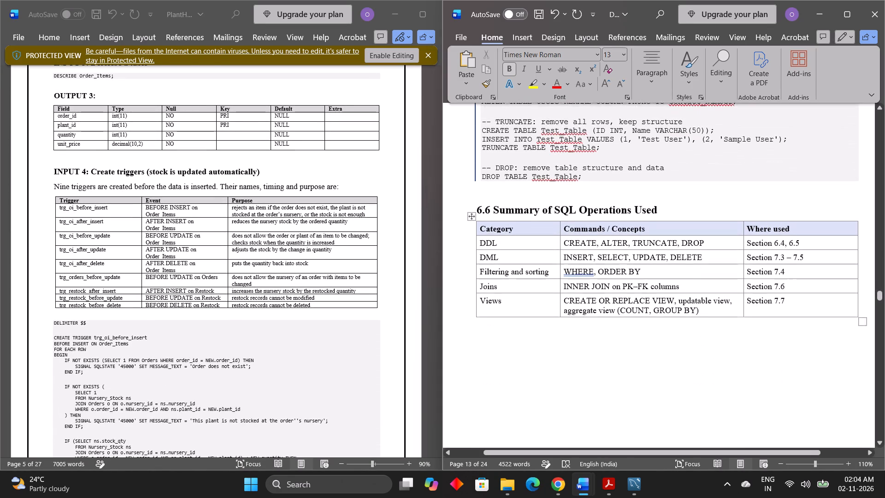
{"action": "scroll", "coordinate": [564, 322], "scroll_direction": "down", "scroll_amount": 1}
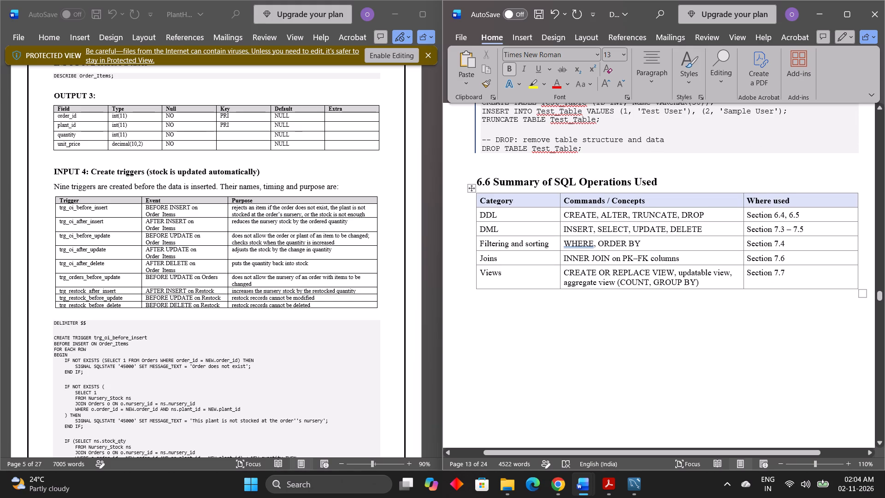
{"action": "scroll", "coordinate": [628, 313], "scroll_direction": "down", "scroll_amount": 2}
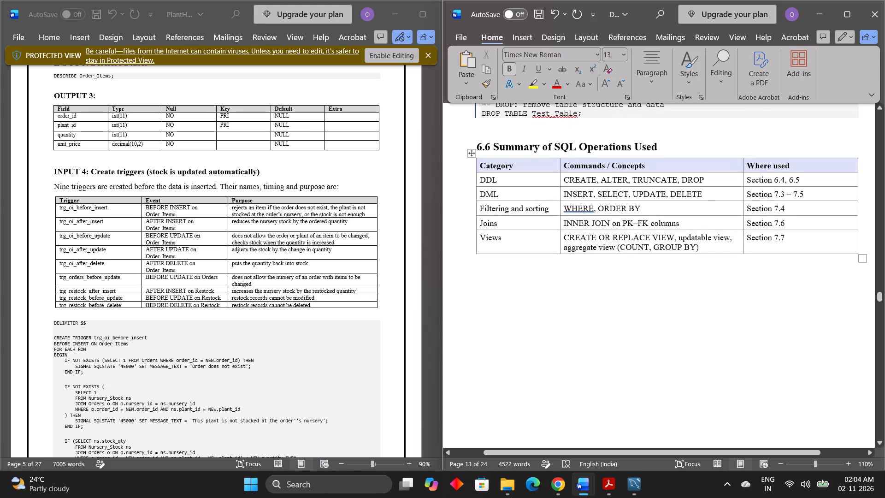
{"action": "scroll", "coordinate": [628, 313], "scroll_direction": "down", "scroll_amount": 1}
Review the report's pages from the end of 6.3 through the 6.4 table-creation code to the 6.6 summary table.
{"action": "scroll", "coordinate": [628, 313], "scroll_direction": "up", "scroll_amount": 1}
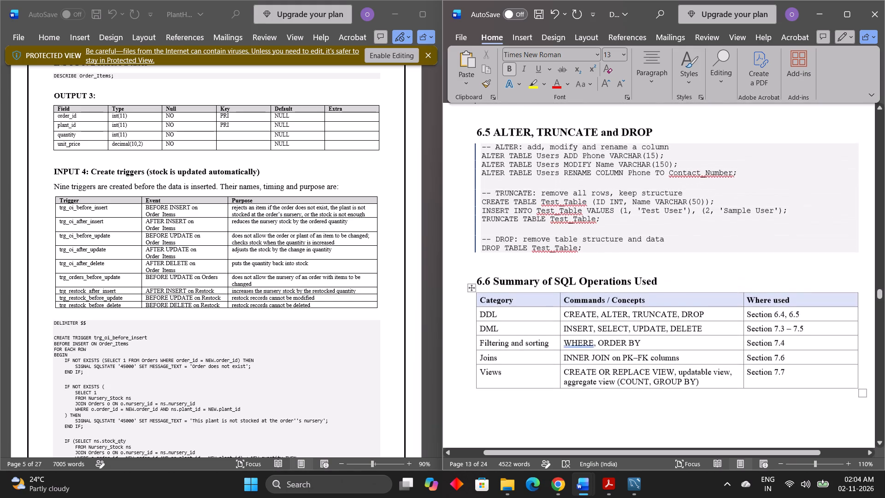
{"action": "scroll", "coordinate": [628, 313], "scroll_direction": "up", "scroll_amount": 1}
{"action": "scroll", "coordinate": [628, 313], "scroll_direction": "down", "scroll_amount": 1}
{"action": "scroll", "coordinate": [628, 313], "scroll_direction": "up", "scroll_amount": 2}
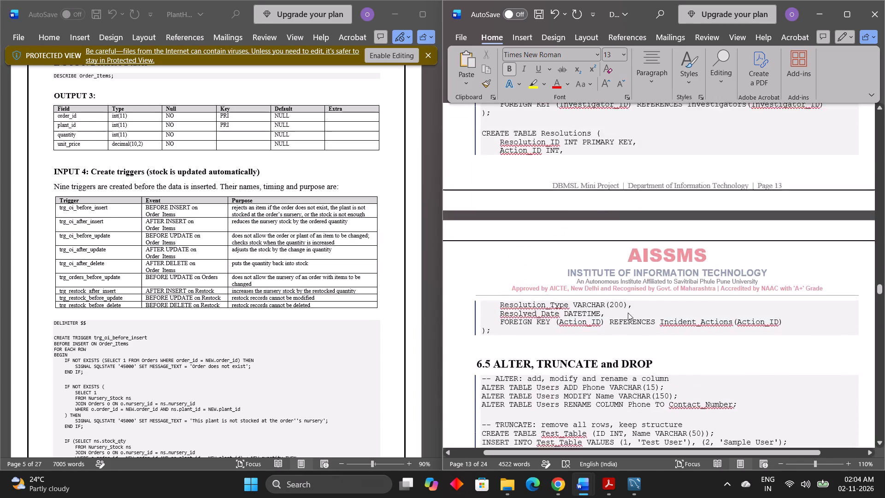
{"action": "scroll", "coordinate": [628, 313], "scroll_direction": "up", "scroll_amount": 4}
{"action": "scroll", "coordinate": [628, 313], "scroll_direction": "down", "scroll_amount": 1}
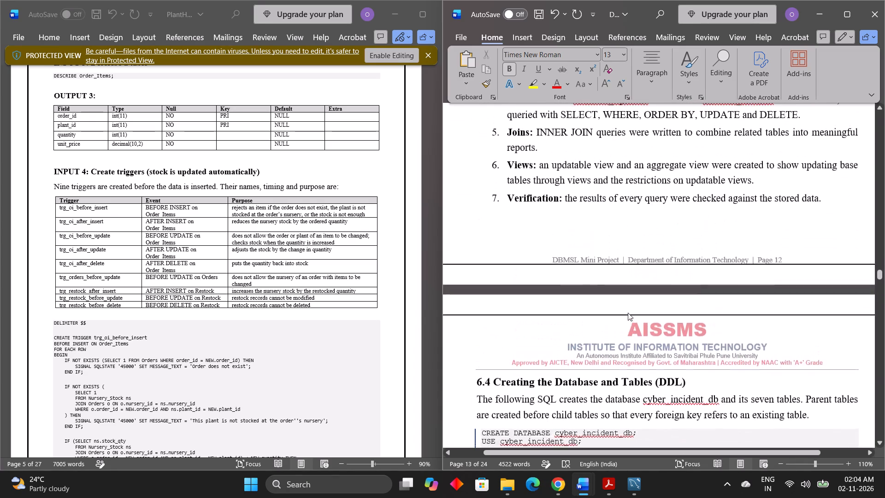
{"action": "scroll", "coordinate": [628, 313], "scroll_direction": "down", "scroll_amount": 6}
{"action": "scroll", "coordinate": [628, 313], "scroll_direction": "up", "scroll_amount": 1}
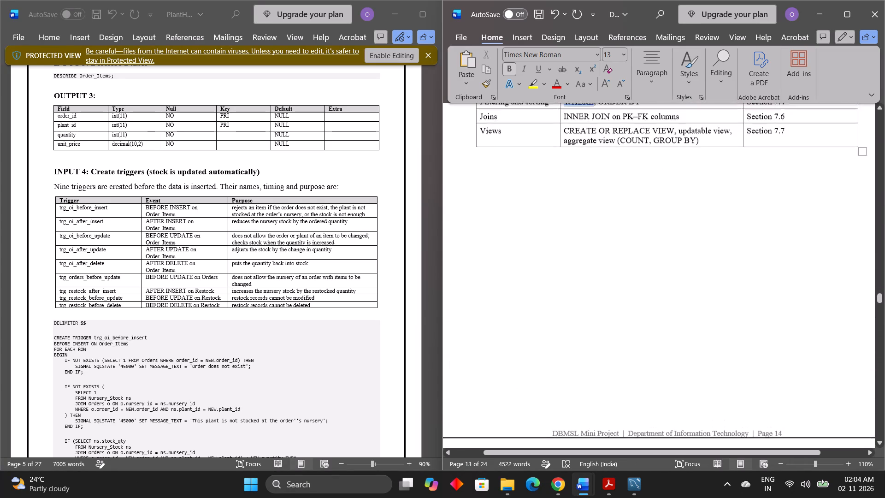
{"action": "scroll", "coordinate": [628, 313], "scroll_direction": "up", "scroll_amount": 2}
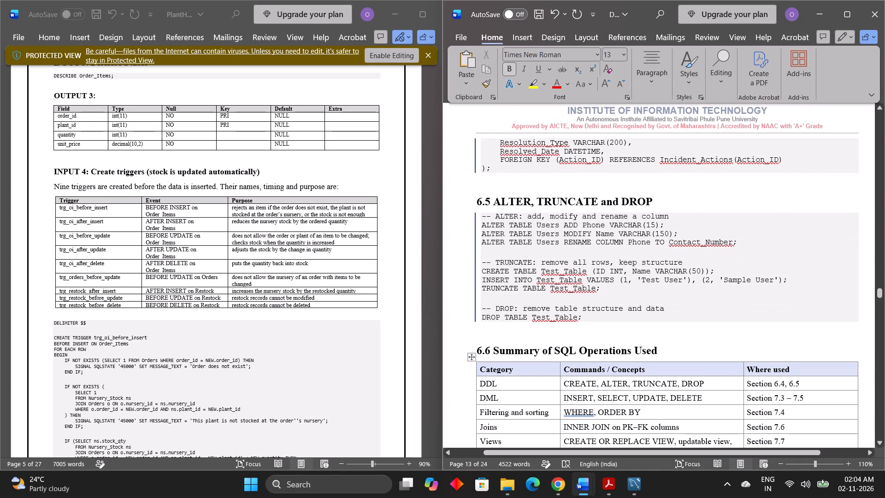
Check the page layout from the report's 6.5 and 6.6 to the start of 7. Input/Output.
{"action": "scroll", "coordinate": [628, 313], "scroll_direction": "down", "scroll_amount": 2}
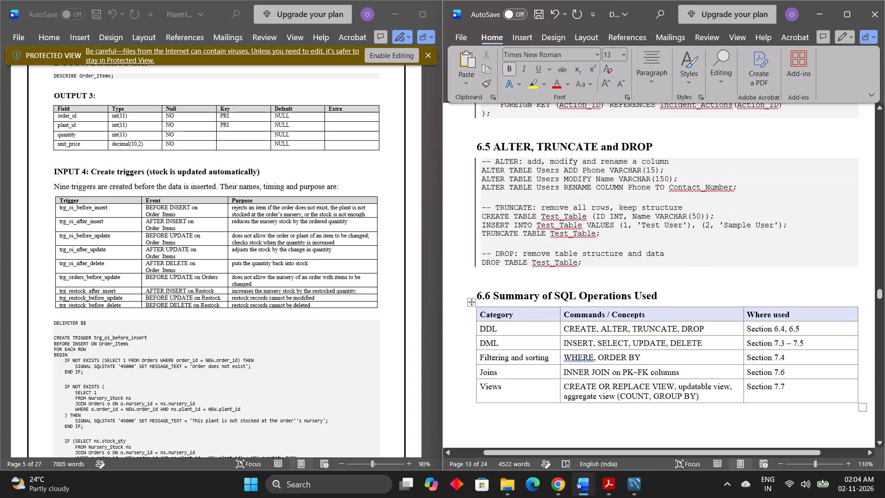
{"action": "scroll", "coordinate": [628, 313], "scroll_direction": "down", "scroll_amount": 3}
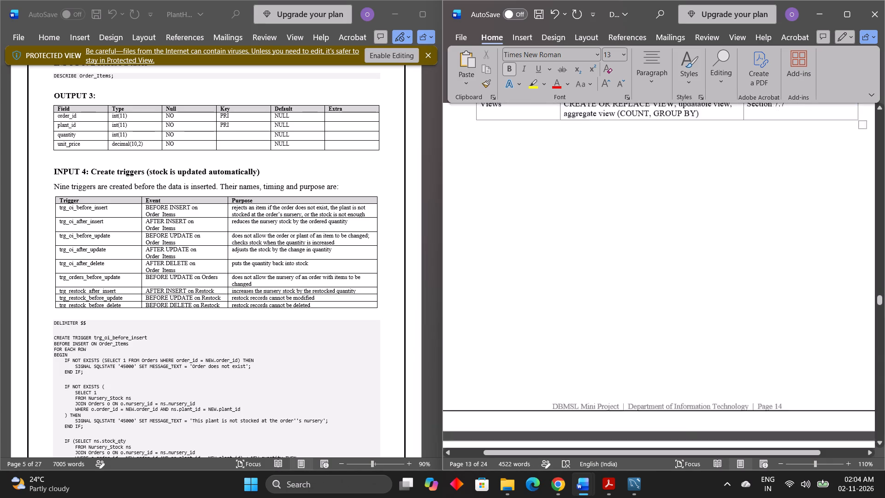
{"action": "scroll", "coordinate": [628, 313], "scroll_direction": "down", "scroll_amount": 1}
{"action": "scroll", "coordinate": [628, 313], "scroll_direction": "up", "scroll_amount": 3}
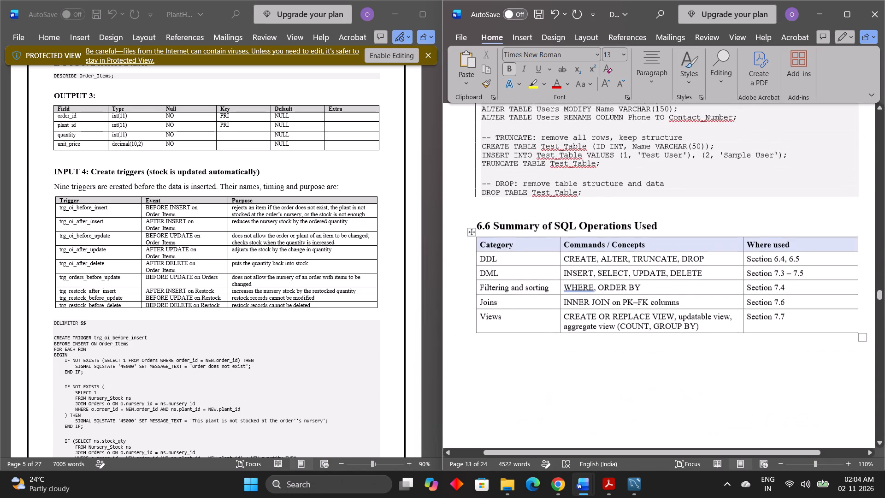
{"action": "scroll", "coordinate": [628, 313], "scroll_direction": "down", "scroll_amount": 3}
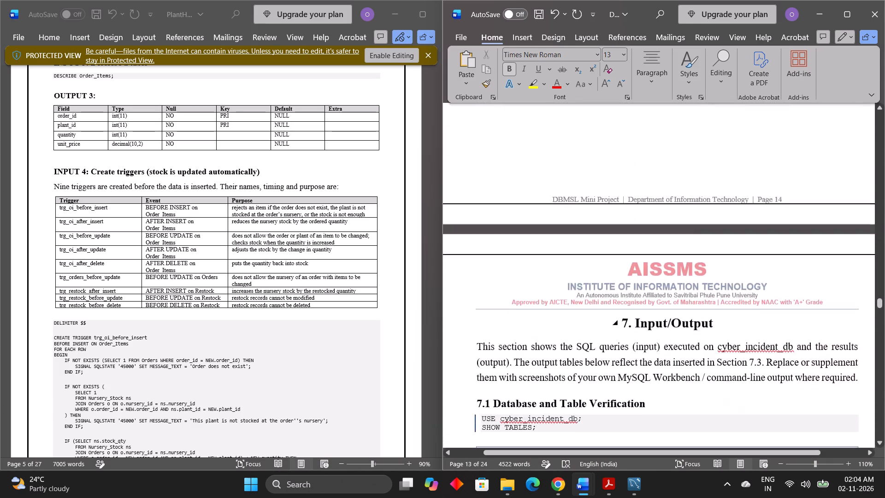
{"action": "scroll", "coordinate": [628, 313], "scroll_direction": "down", "scroll_amount": 1}
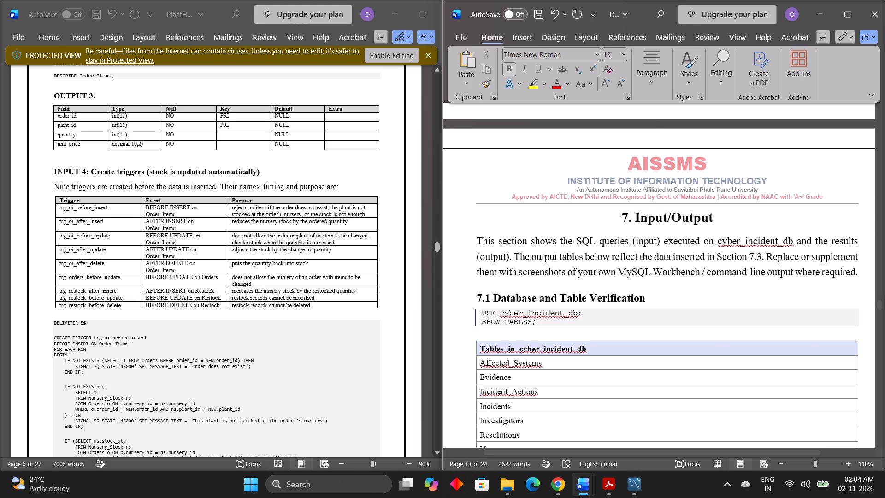
Compare the sample's OUTPUT 2 and OUTPUT 3 tables with the SHOW TABLES and DESC Incidents tables in the report's 7.1.
{"action": "scroll", "coordinate": [230, 287], "scroll_direction": "up", "scroll_amount": 3}
{"action": "scroll", "coordinate": [230, 287], "scroll_direction": "down", "scroll_amount": 1}
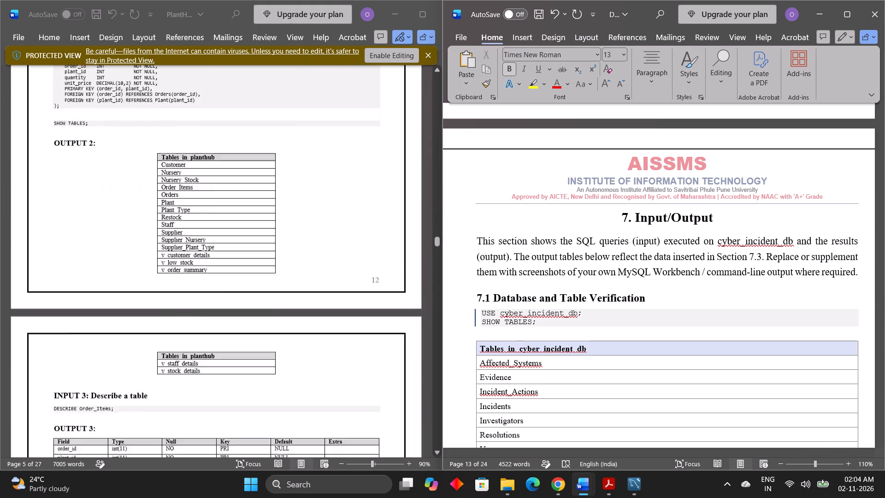
{"action": "scroll", "coordinate": [230, 287], "scroll_direction": "down", "scroll_amount": 3}
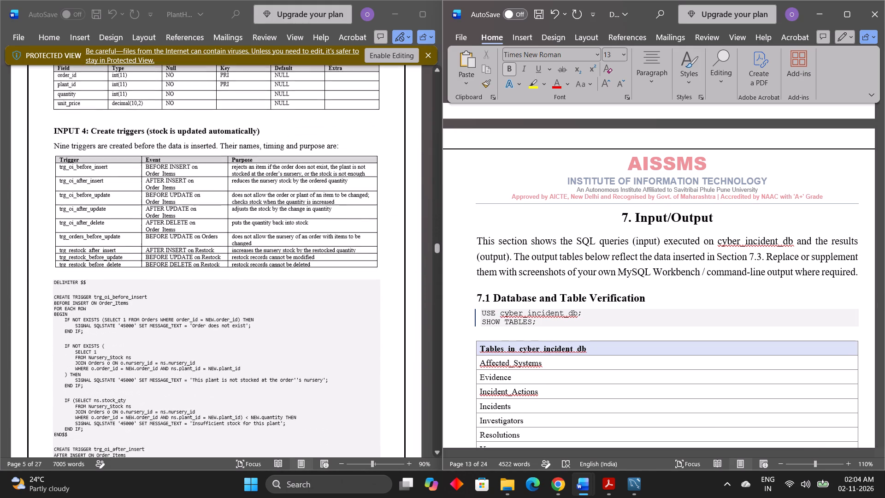
{"action": "scroll", "coordinate": [498, 265], "scroll_direction": "down", "scroll_amount": 1}
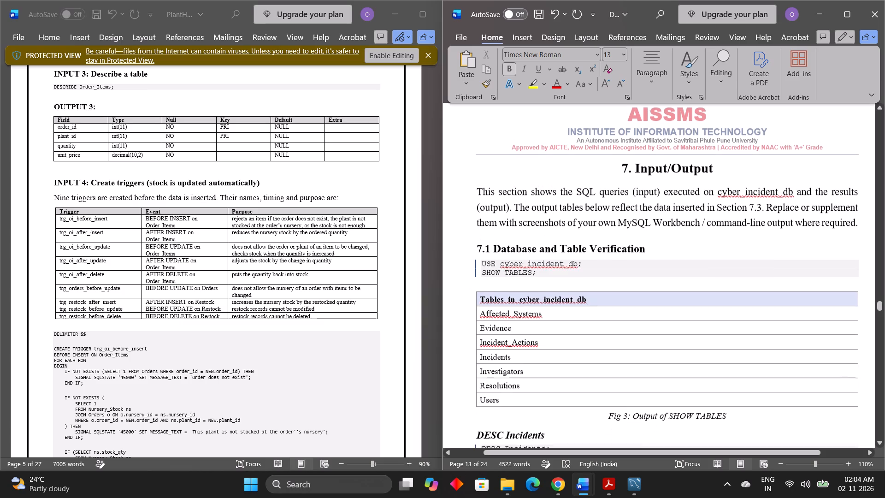
{"action": "scroll", "coordinate": [498, 265], "scroll_direction": "down", "scroll_amount": 2}
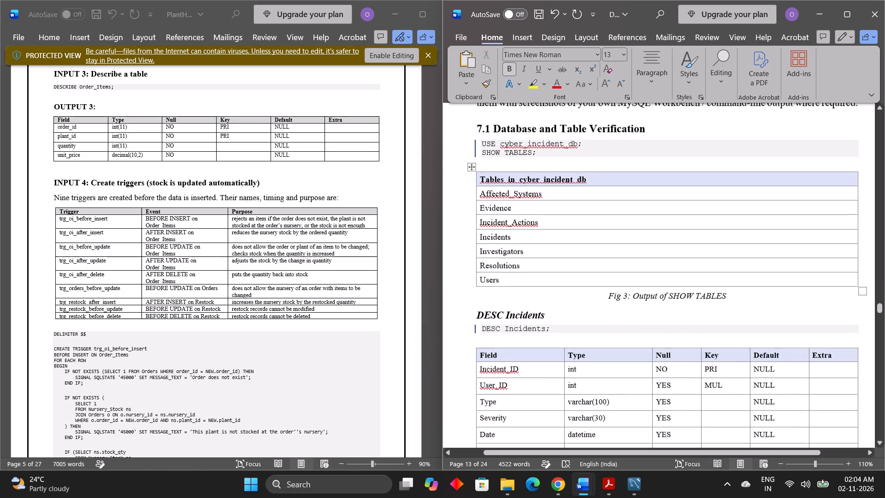
{"action": "scroll", "coordinate": [498, 265], "scroll_direction": "down", "scroll_amount": 1}
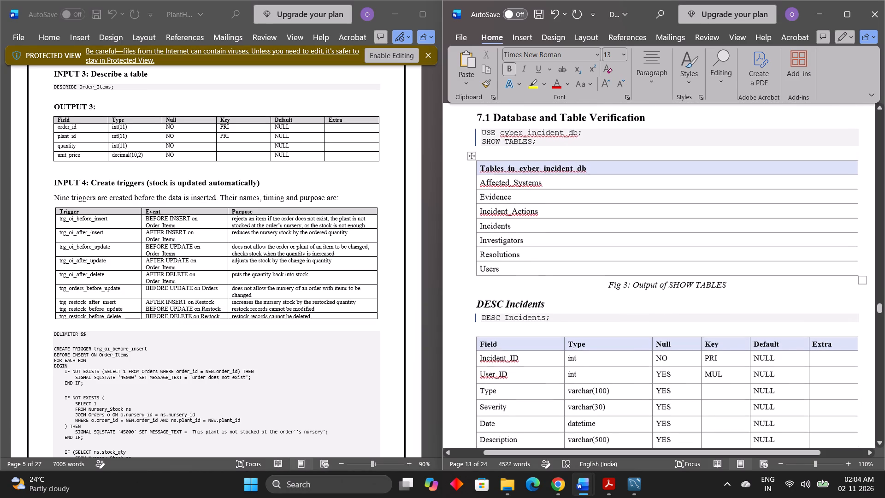
{"action": "scroll", "coordinate": [572, 285], "scroll_direction": "down", "scroll_amount": 1}
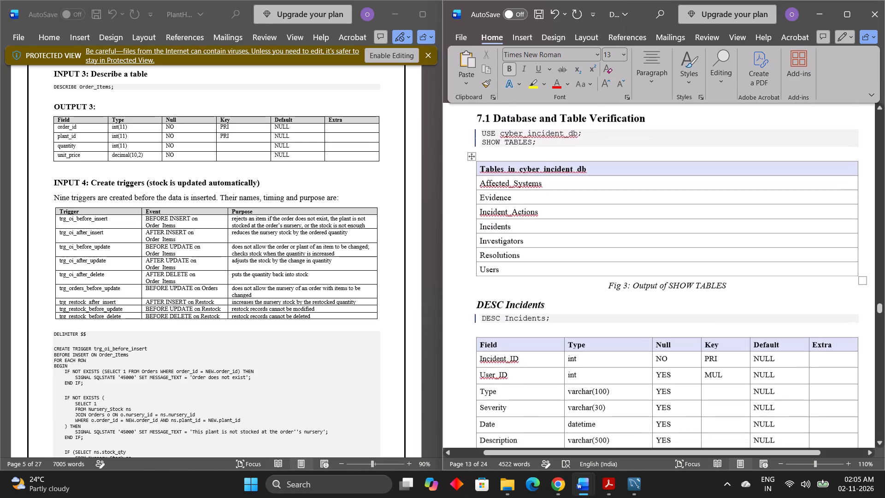
{"action": "scroll", "coordinate": [572, 285], "scroll_direction": "down", "scroll_amount": 1}
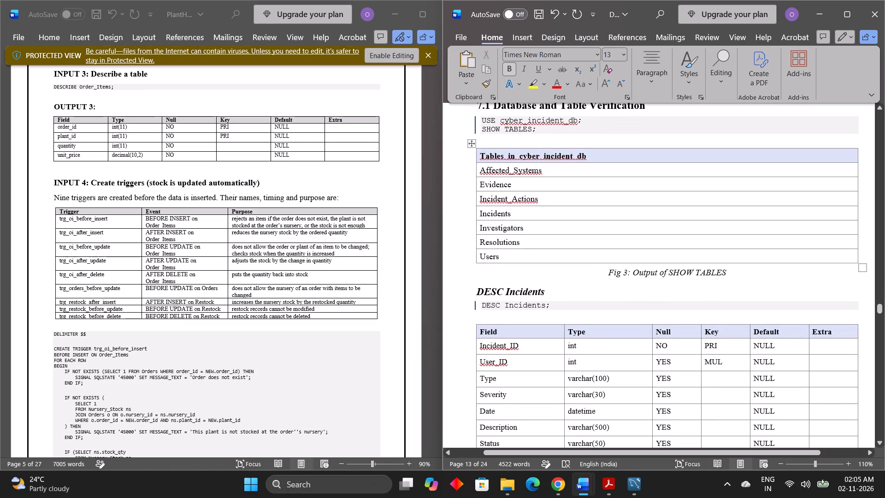
{"action": "scroll", "coordinate": [572, 285], "scroll_direction": "up", "scroll_amount": 1}
{"action": "scroll", "coordinate": [572, 285], "scroll_direction": "down", "scroll_amount": 1}
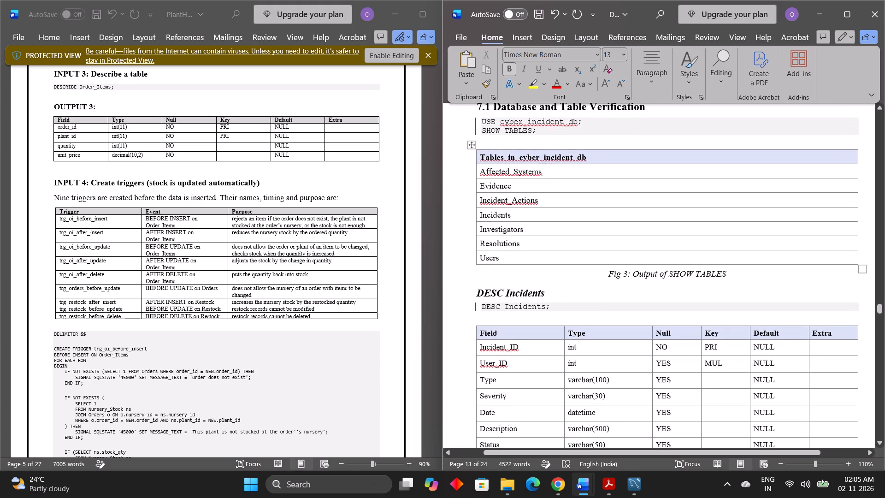
Recheck how the report's 6.4 DDL code, 6.5 and 6.6 are laid out across pages 13 and 14.
{"action": "scroll", "coordinate": [572, 285], "scroll_direction": "up", "scroll_amount": 5}
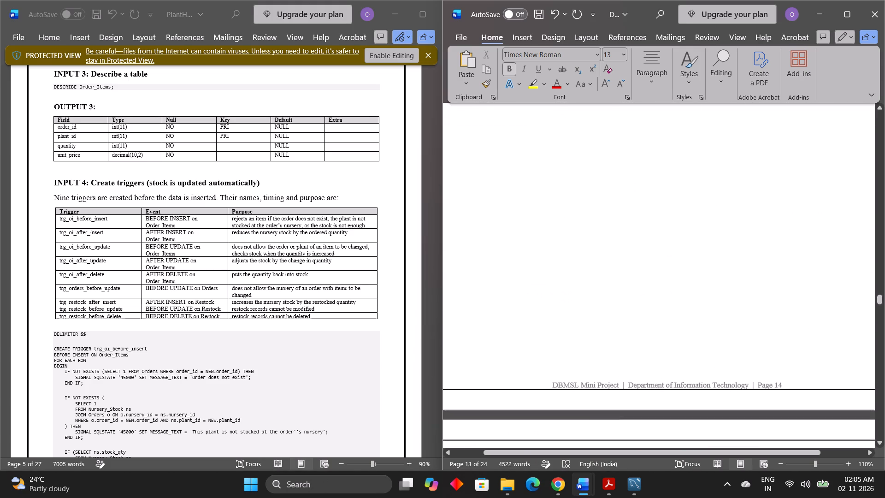
{"action": "scroll", "coordinate": [572, 285], "scroll_direction": "up", "scroll_amount": 5}
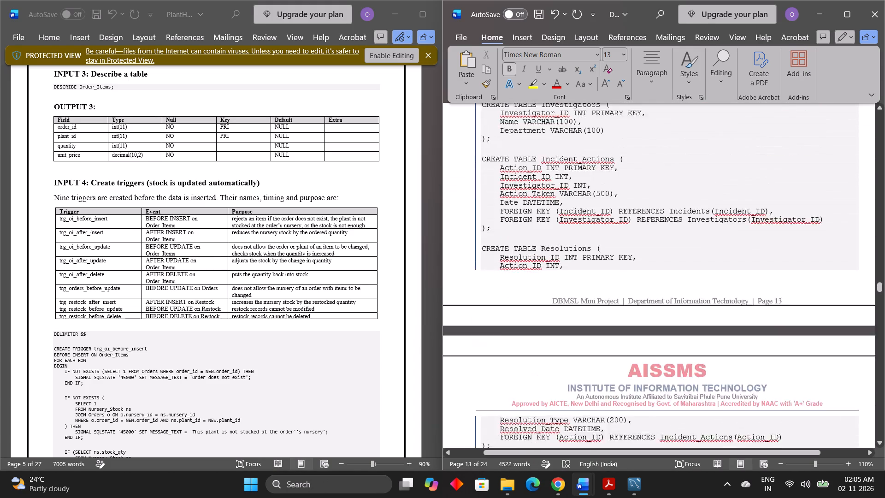
{"action": "scroll", "coordinate": [572, 285], "scroll_direction": "up", "scroll_amount": 5}
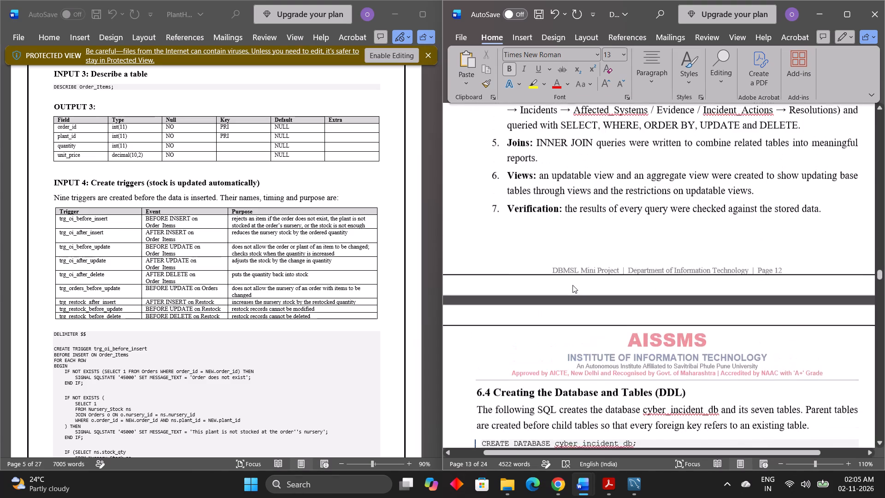
{"action": "scroll", "coordinate": [572, 285], "scroll_direction": "down", "scroll_amount": 5}
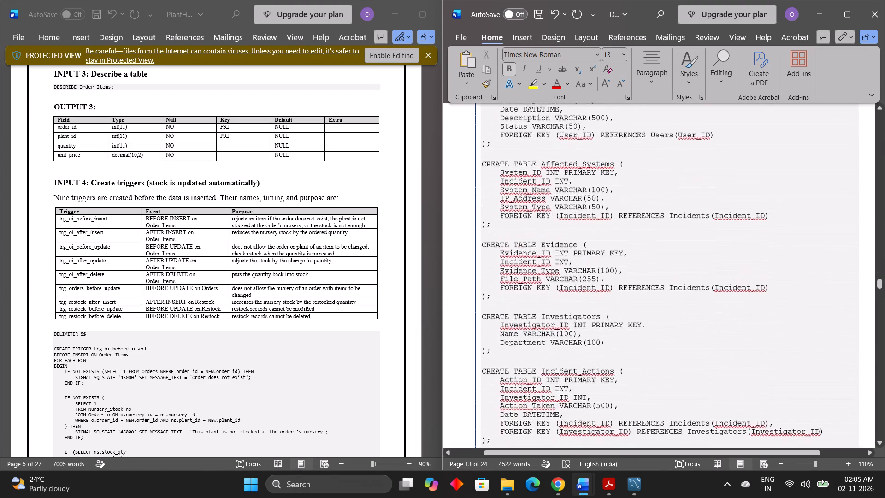
{"action": "scroll", "coordinate": [572, 285], "scroll_direction": "down", "scroll_amount": 4}
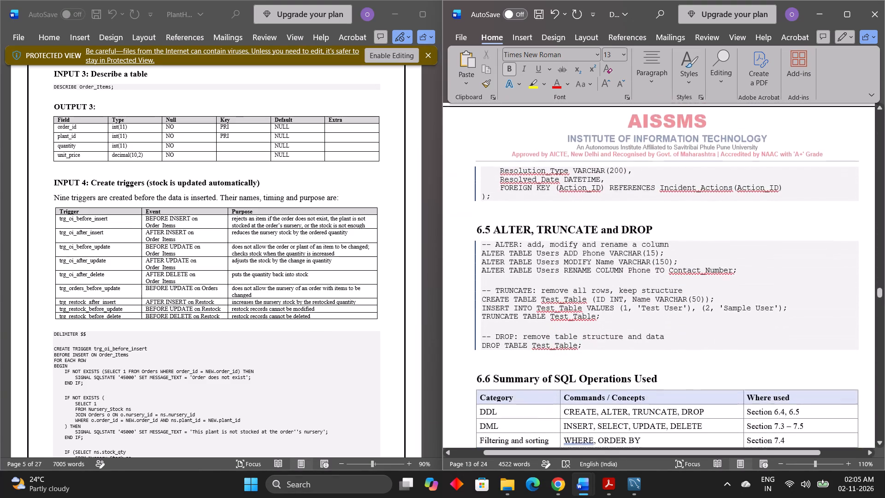
{"action": "scroll", "coordinate": [572, 285], "scroll_direction": "down", "scroll_amount": 3}
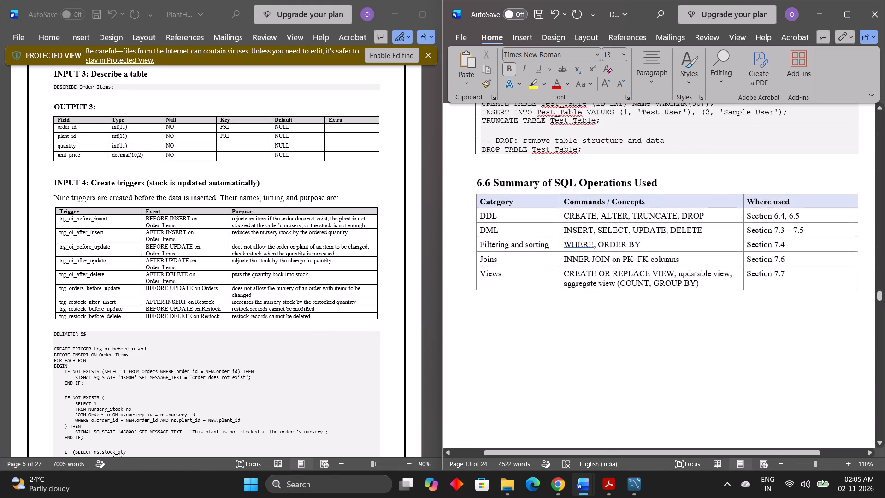
{"action": "scroll", "coordinate": [572, 285], "scroll_direction": "down", "scroll_amount": 1}
{"action": "scroll", "coordinate": [572, 285], "scroll_direction": "up", "scroll_amount": 2}
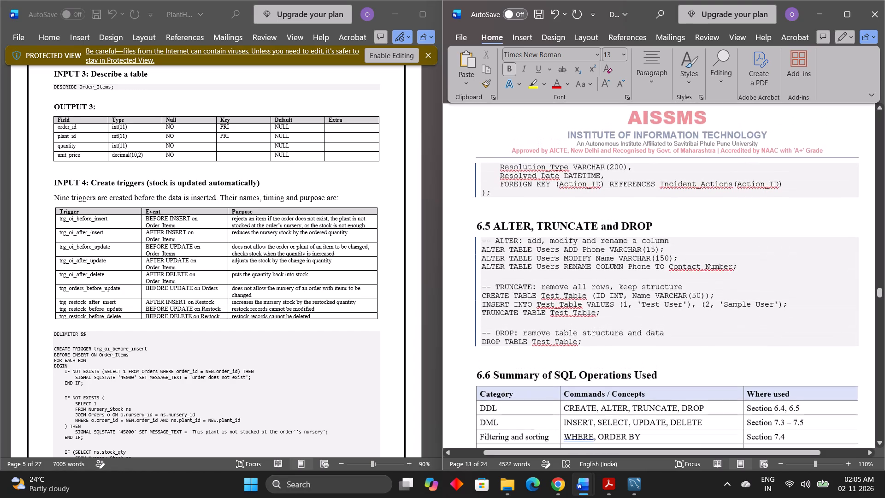
Check the report's 6.3 Methodology and the start of 6.4 against the sample's OUTPUT 2 and INPUT 3 pages.
{"action": "scroll", "coordinate": [572, 285], "scroll_direction": "up", "scroll_amount": 4}
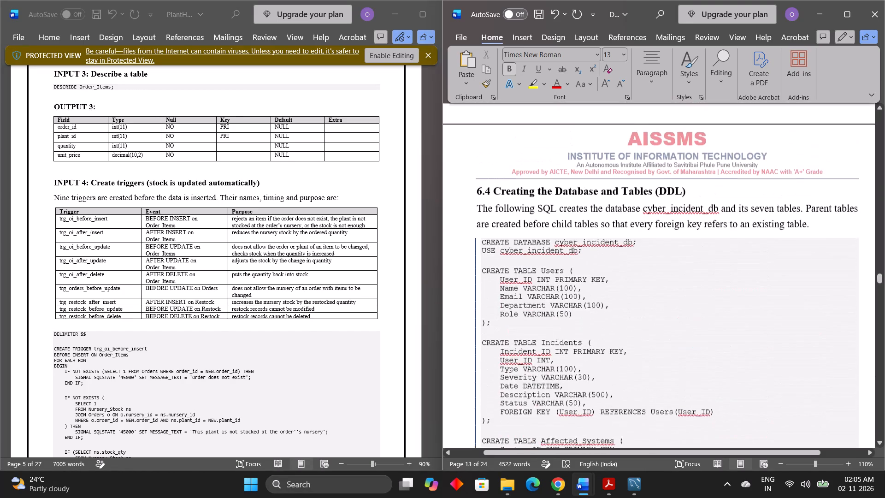
{"action": "scroll", "coordinate": [572, 285], "scroll_direction": "up", "scroll_amount": 4}
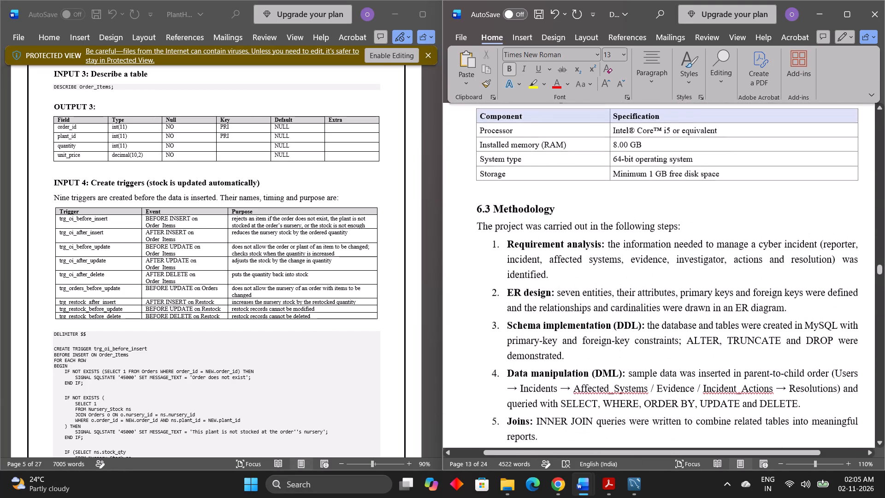
{"action": "scroll", "coordinate": [572, 285], "scroll_direction": "up", "scroll_amount": 2}
{"action": "scroll", "coordinate": [572, 285], "scroll_direction": "down", "scroll_amount": 2}
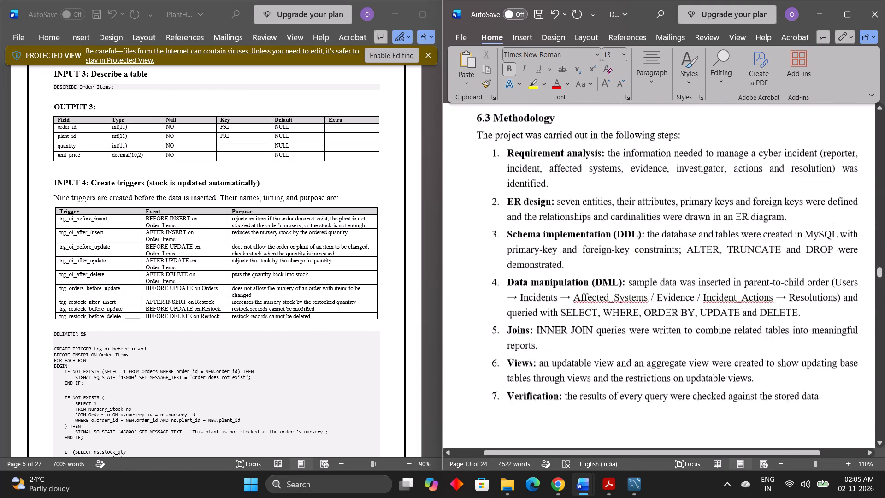
{"action": "scroll", "coordinate": [572, 285], "scroll_direction": "down", "scroll_amount": 2}
{"action": "scroll", "coordinate": [330, 273], "scroll_direction": "up", "scroll_amount": 1}
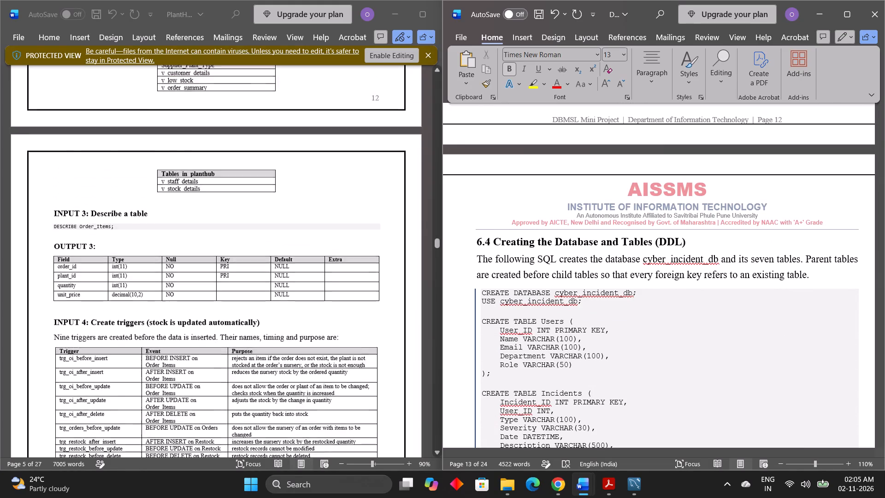
{"action": "scroll", "coordinate": [330, 273], "scroll_direction": "up", "scroll_amount": 2}
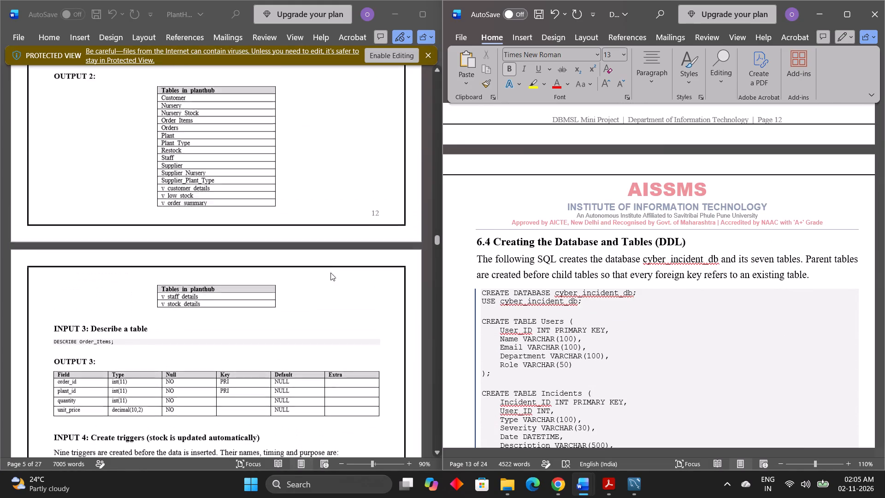
Examine the sample's CREATE TABLE code, output tables and trigger code through INPUT 5, comparing their layout with the report's 6.4 DDL section.
{"action": "scroll", "coordinate": [330, 273], "scroll_direction": "up", "scroll_amount": 1}
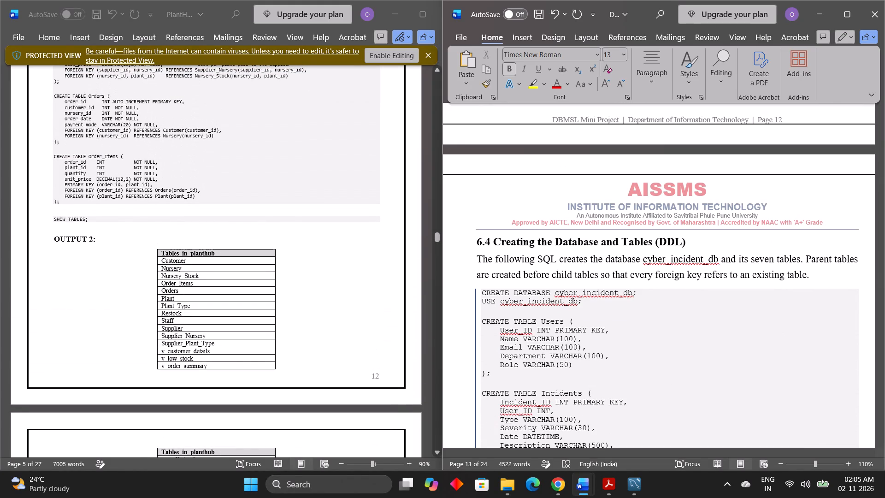
{"action": "scroll", "coordinate": [330, 273], "scroll_direction": "up", "scroll_amount": 4}
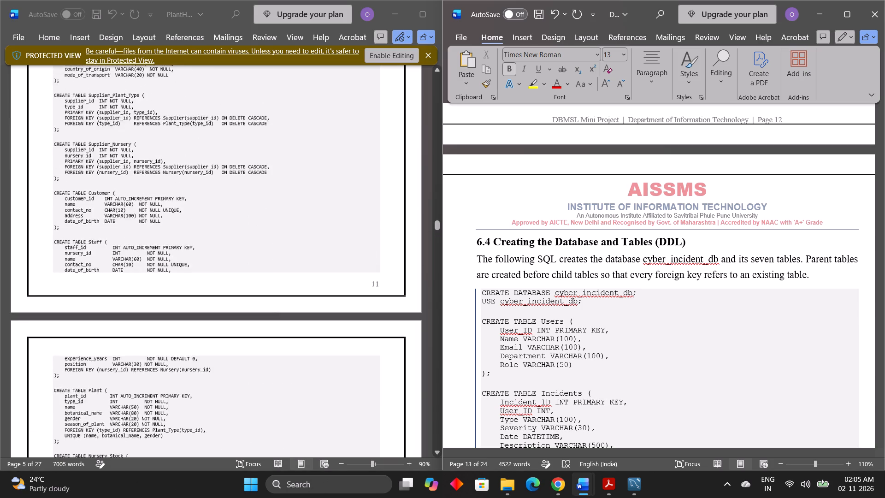
{"action": "scroll", "coordinate": [330, 273], "scroll_direction": "up", "scroll_amount": 3}
{"action": "scroll", "coordinate": [330, 273], "scroll_direction": "down", "scroll_amount": 4}
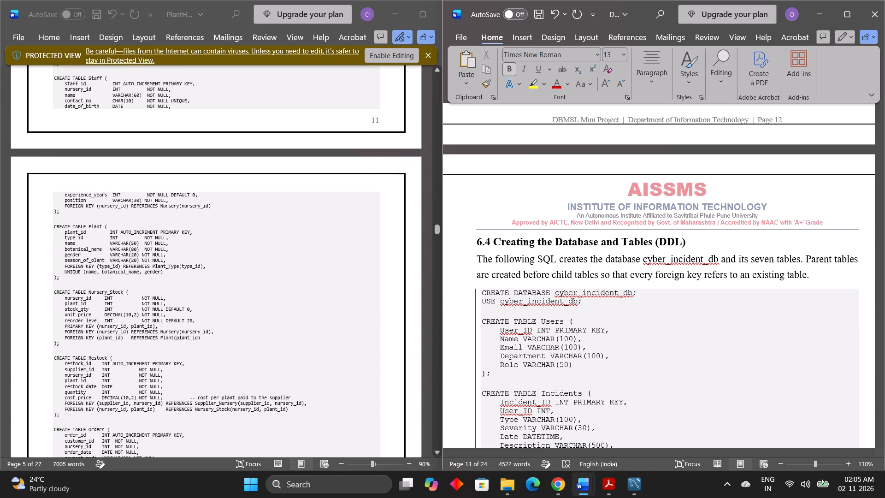
{"action": "scroll", "coordinate": [330, 273], "scroll_direction": "down", "scroll_amount": 7}
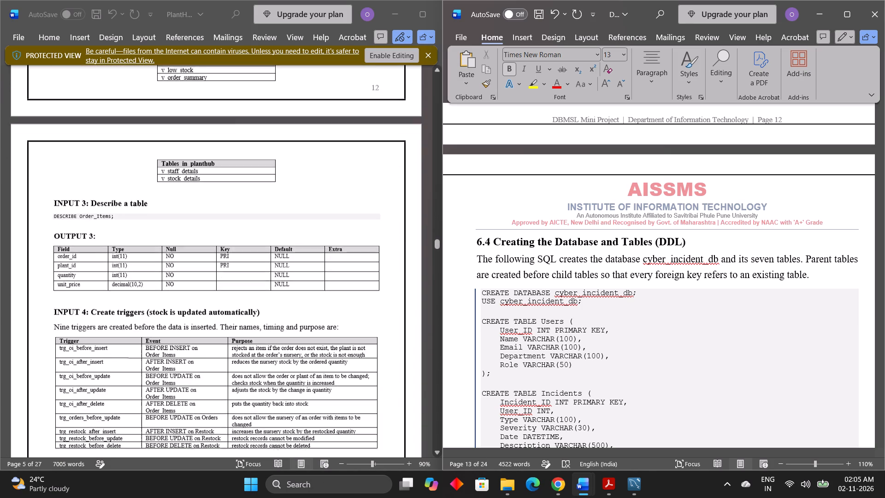
{"action": "scroll", "coordinate": [330, 273], "scroll_direction": "down", "scroll_amount": 1}
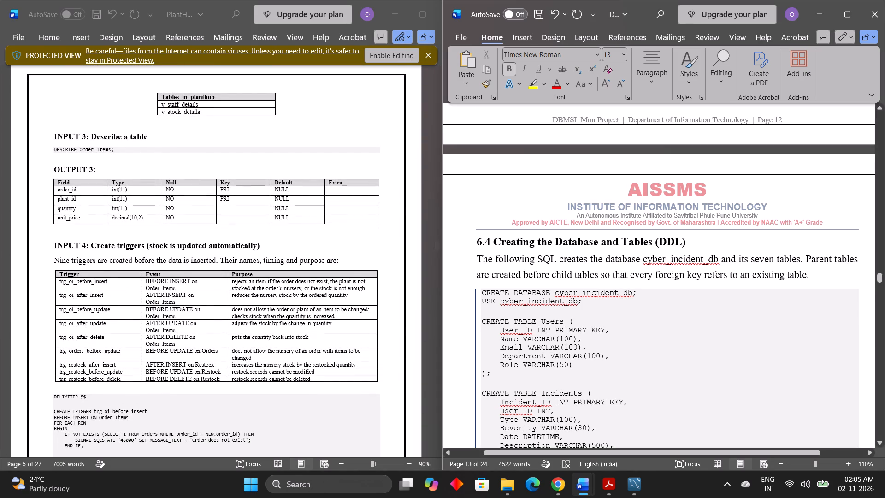
{"action": "scroll", "coordinate": [598, 310], "scroll_direction": "down", "scroll_amount": 2}
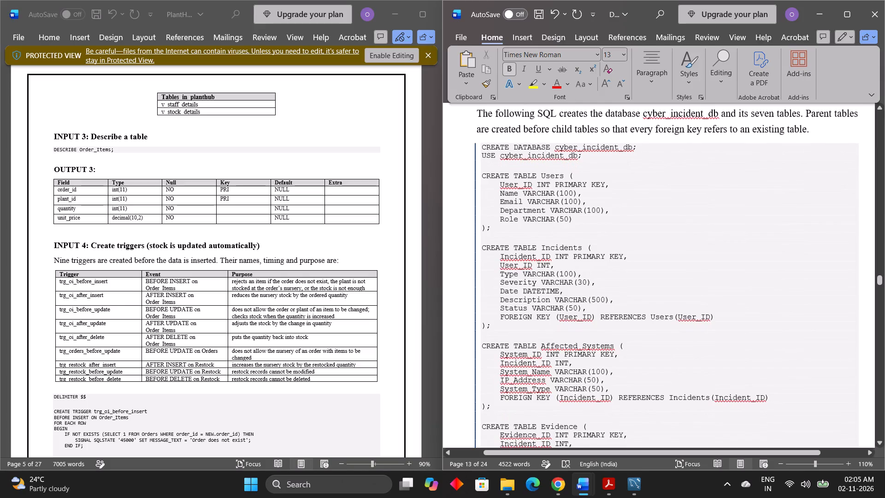
{"action": "scroll", "coordinate": [262, 275], "scroll_direction": "down", "scroll_amount": 6}
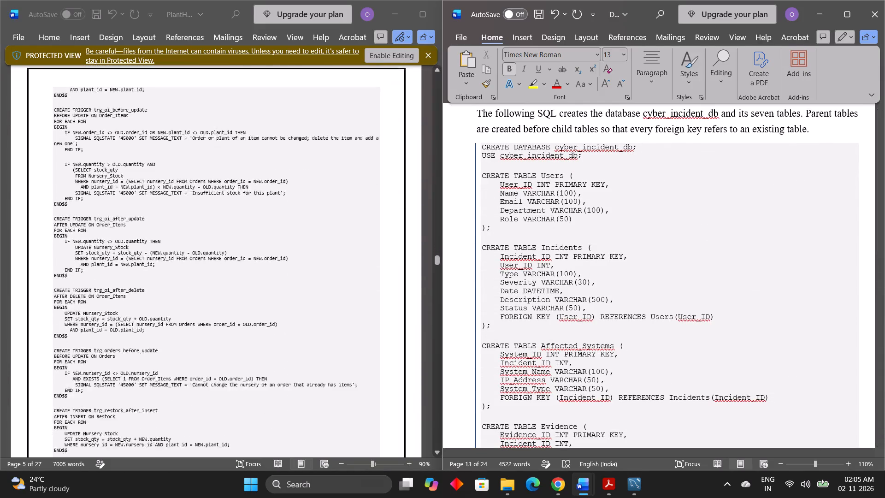
{"action": "scroll", "coordinate": [262, 275], "scroll_direction": "down", "scroll_amount": 3}
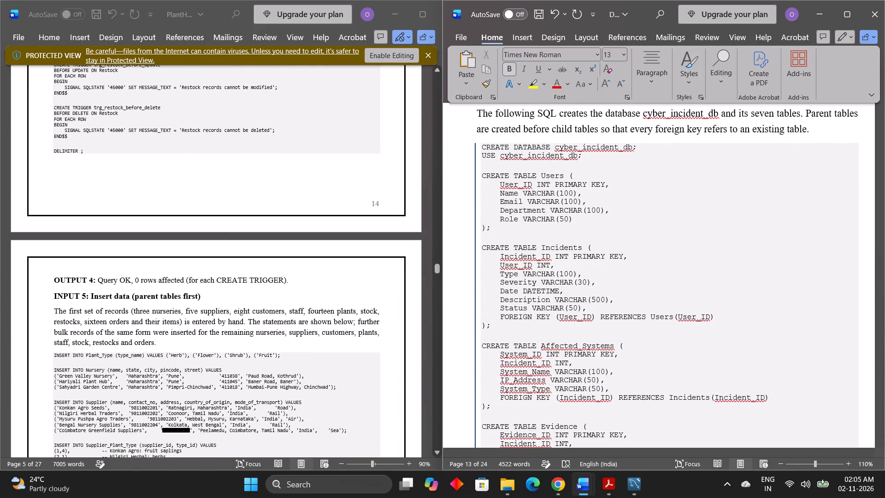
Recheck the report's page layout from 6.3 Methodology through the 6.4 DDL code to 6.5 ALTER, TRUNCATE and DROP.
{"action": "scroll", "coordinate": [571, 290], "scroll_direction": "up", "scroll_amount": 3}
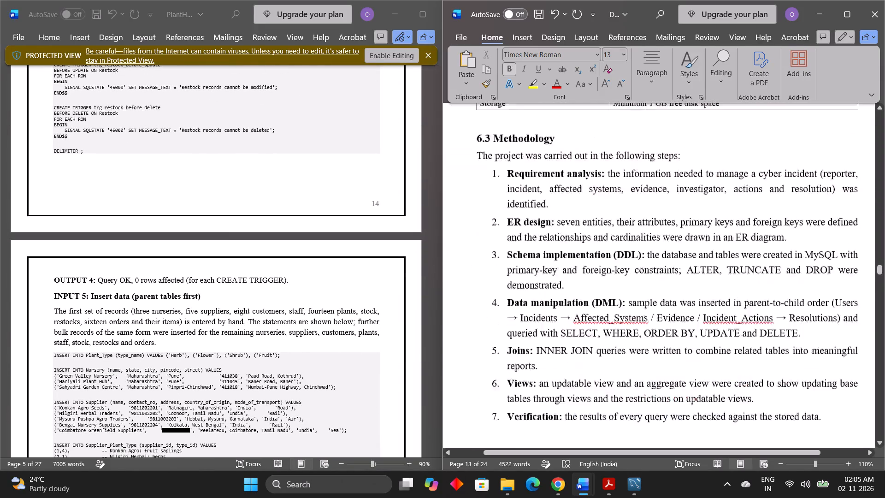
{"action": "scroll", "coordinate": [571, 290], "scroll_direction": "up", "scroll_amount": 3}
{"action": "scroll", "coordinate": [571, 290], "scroll_direction": "down", "scroll_amount": 3}
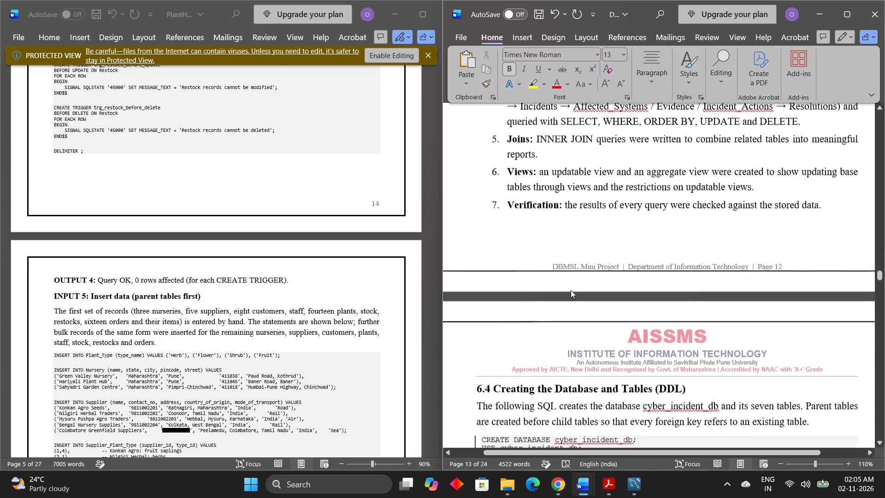
{"action": "scroll", "coordinate": [571, 290], "scroll_direction": "down", "scroll_amount": 4}
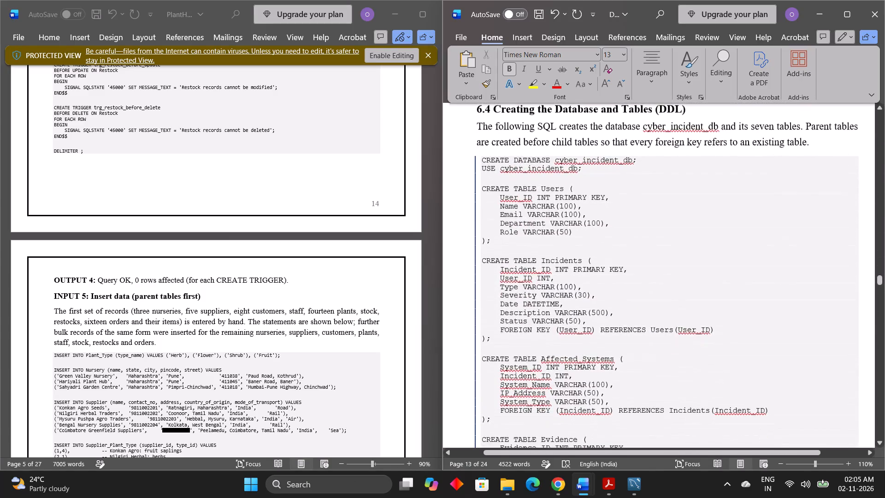
{"action": "scroll", "coordinate": [571, 290], "scroll_direction": "down", "scroll_amount": 4}
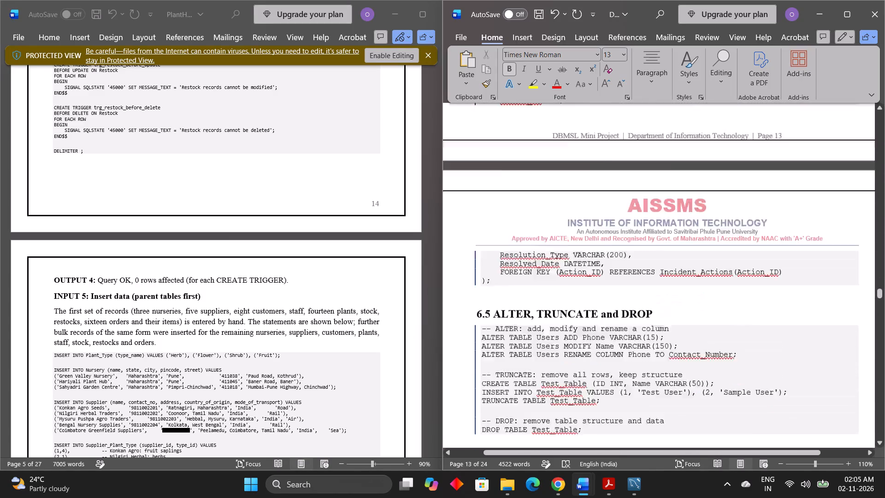
Review the report's page layout from section 6.5 through 7.2, examining how the headings and tables fall across pages.
{"action": "scroll", "coordinate": [571, 290], "scroll_direction": "down", "scroll_amount": 4}
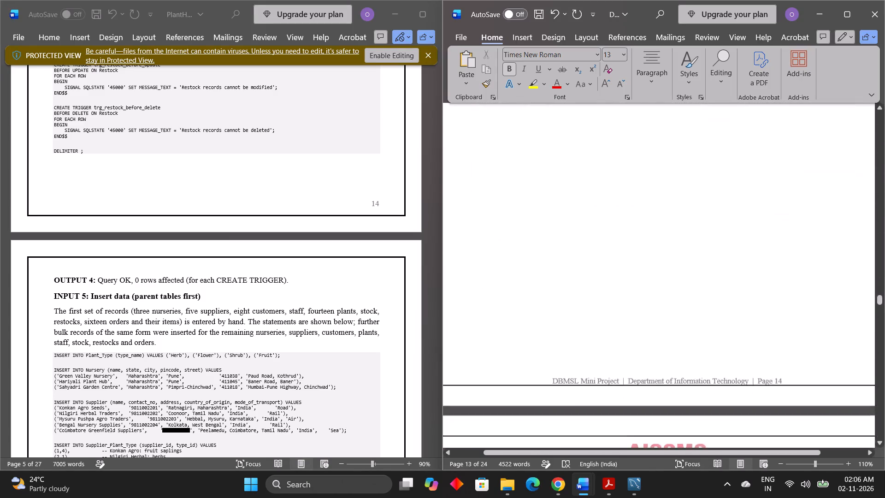
{"action": "scroll", "coordinate": [571, 290], "scroll_direction": "down", "scroll_amount": 4}
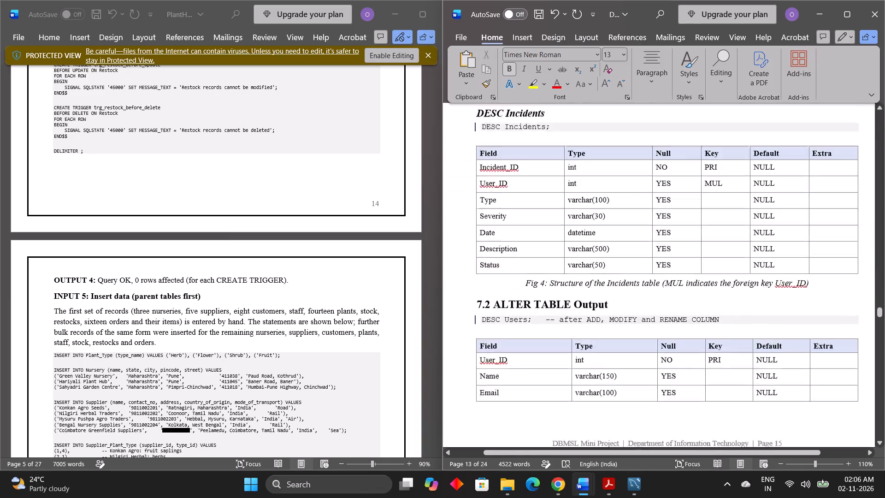
{"action": "scroll", "coordinate": [571, 290], "scroll_direction": "down", "scroll_amount": 1}
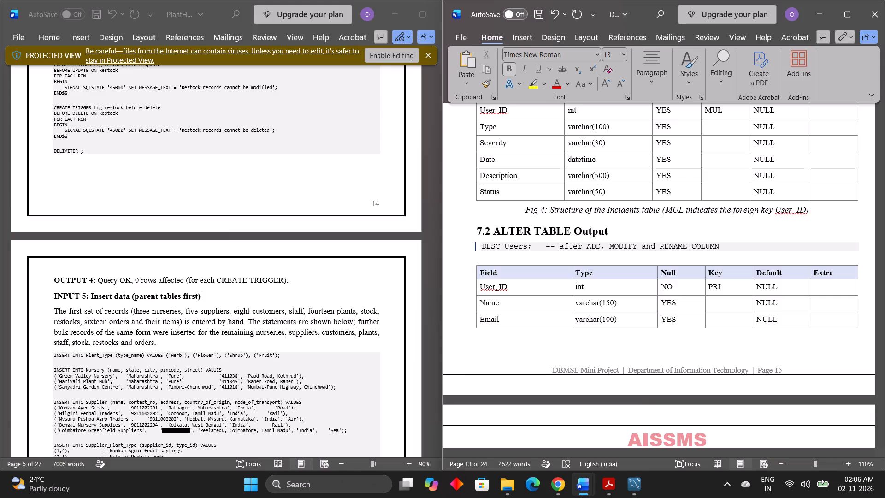
{"action": "scroll", "coordinate": [664, 318], "scroll_direction": "up", "scroll_amount": 1}
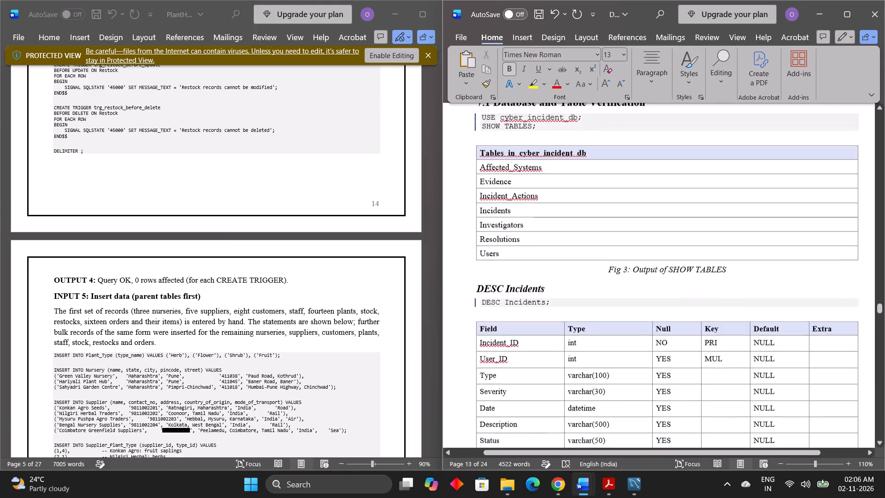
{"action": "scroll", "coordinate": [664, 318], "scroll_direction": "up", "scroll_amount": 2}
{"action": "scroll", "coordinate": [664, 318], "scroll_direction": "down", "scroll_amount": 1}
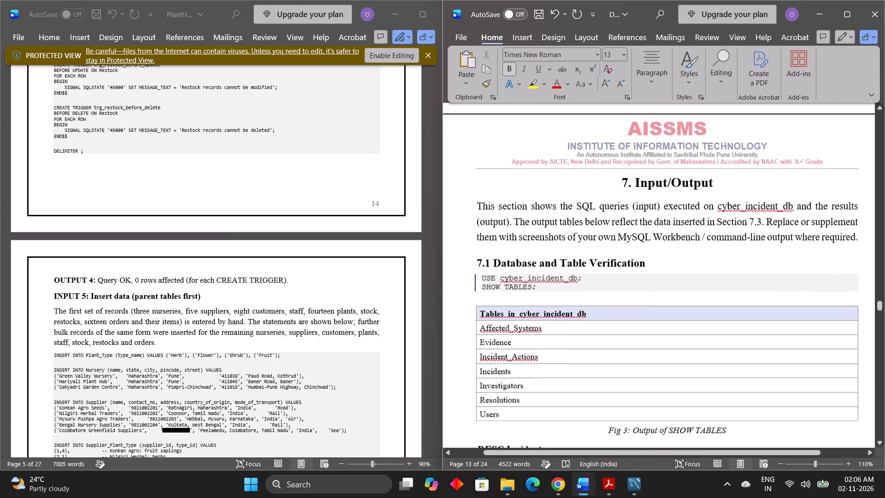
{"action": "scroll", "coordinate": [664, 318], "scroll_direction": "down", "scroll_amount": 2}
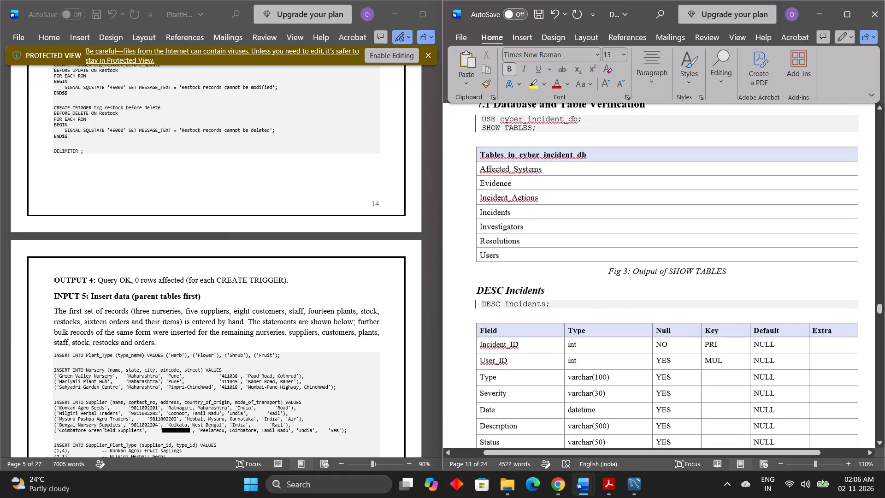
{"action": "scroll", "coordinate": [664, 318], "scroll_direction": "down", "scroll_amount": 1}
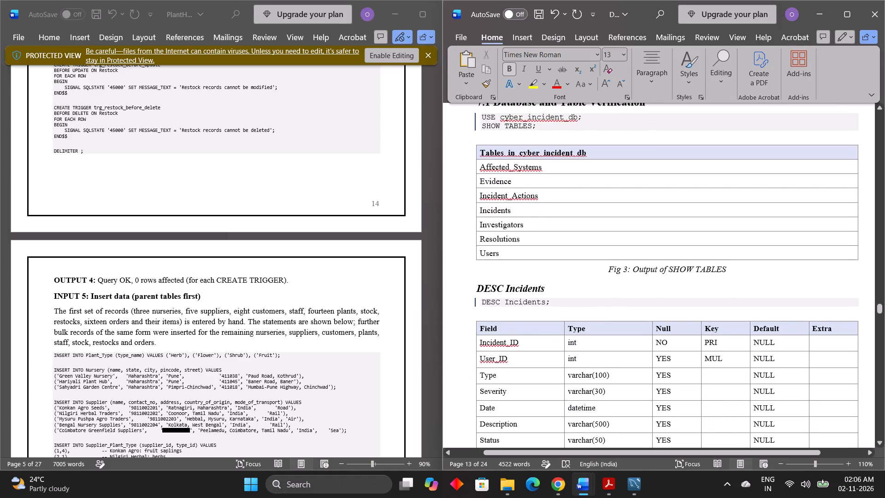
{"action": "scroll", "coordinate": [664, 318], "scroll_direction": "up", "scroll_amount": 1}
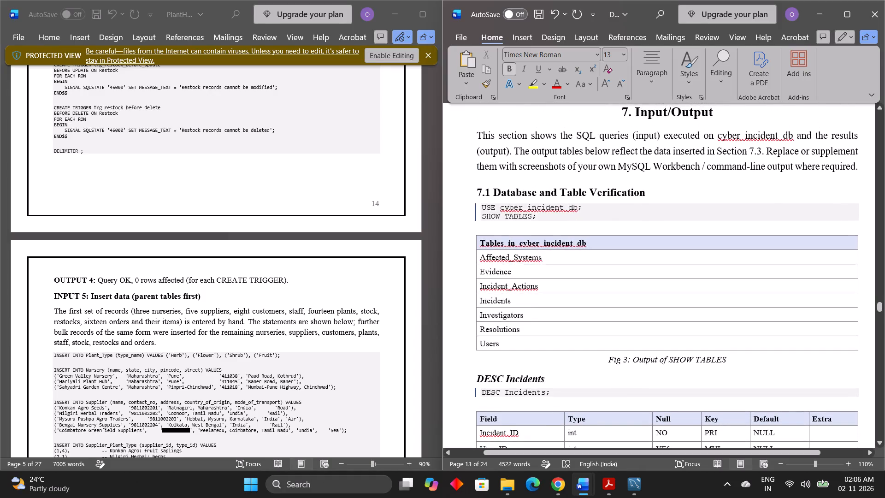
{"action": "scroll", "coordinate": [664, 318], "scroll_direction": "up", "scroll_amount": 1}
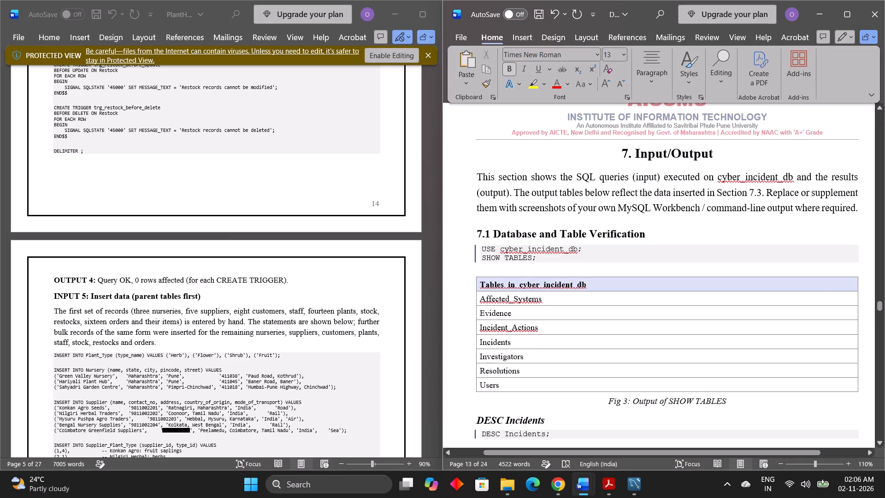
{"action": "scroll", "coordinate": [602, 236], "scroll_direction": "down", "scroll_amount": 1}
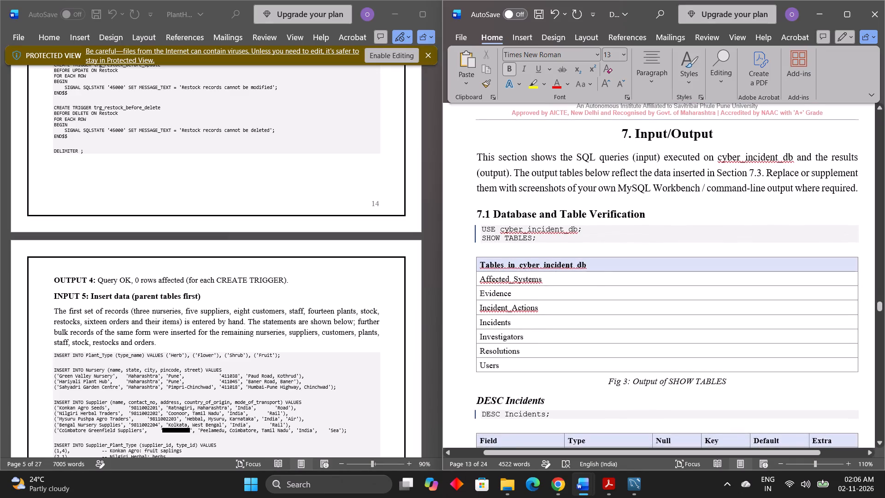
{"action": "scroll", "coordinate": [602, 236], "scroll_direction": "down", "scroll_amount": 2}
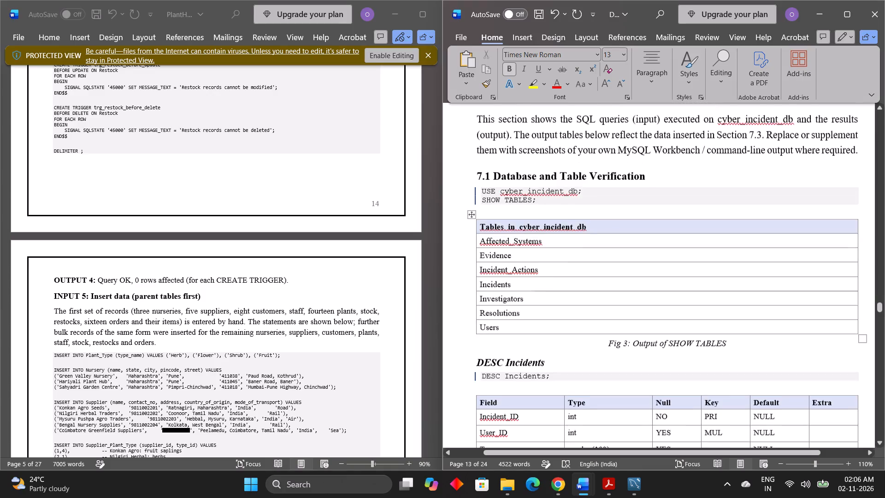
{"action": "scroll", "coordinate": [602, 236], "scroll_direction": "down", "scroll_amount": 1}
{"action": "scroll", "coordinate": [602, 236], "scroll_direction": "up", "scroll_amount": 1}
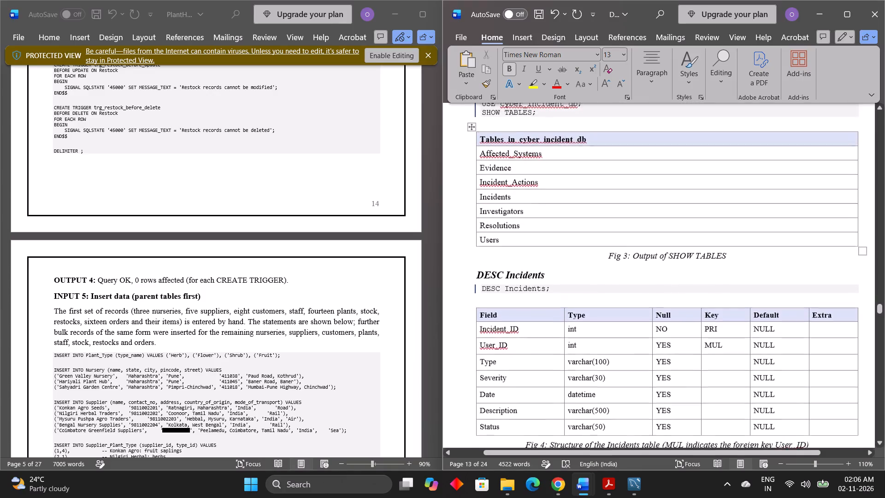
{"action": "scroll", "coordinate": [602, 236], "scroll_direction": "up", "scroll_amount": 1}
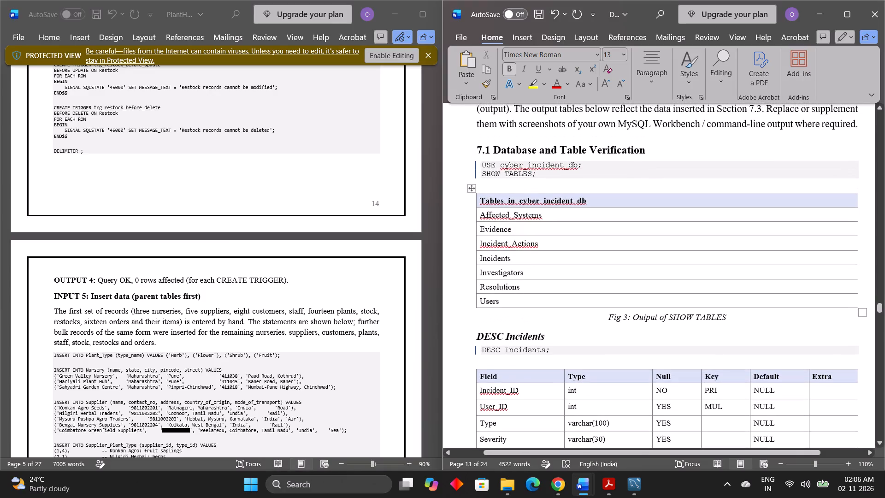
{"action": "scroll", "coordinate": [602, 236], "scroll_direction": "down", "scroll_amount": 2}
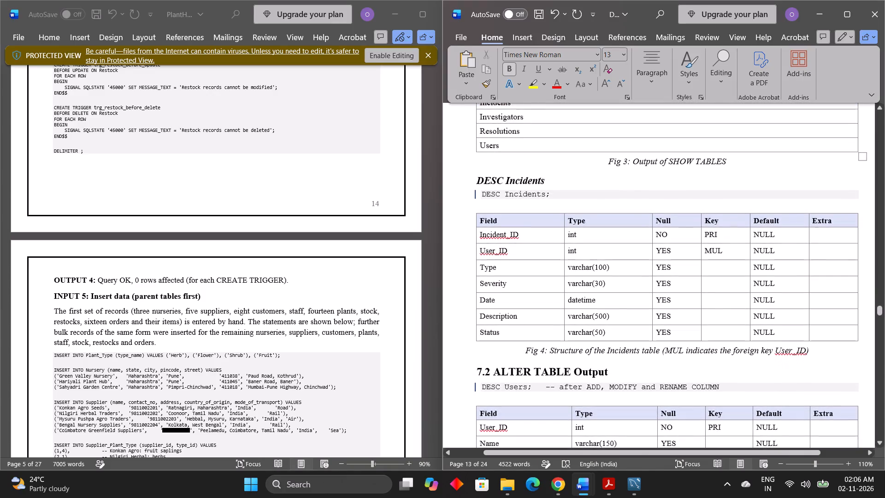
{"action": "scroll", "coordinate": [602, 236], "scroll_direction": "down", "scroll_amount": 2}
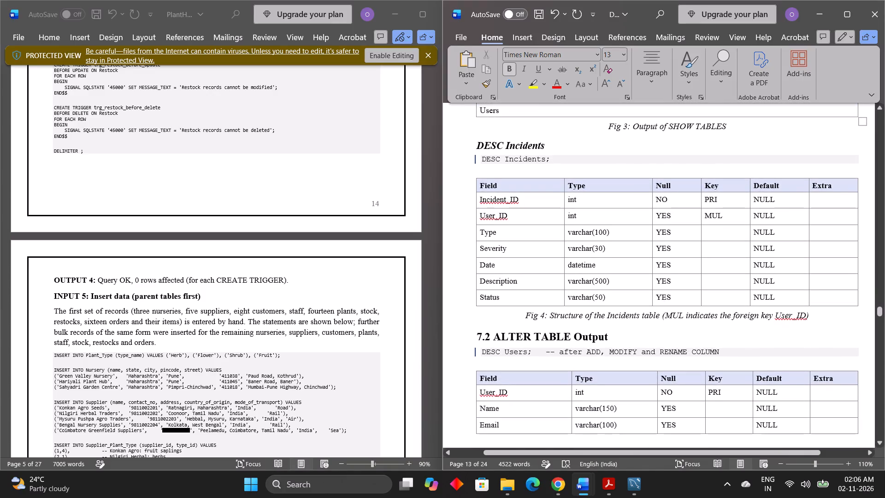
{"action": "scroll", "coordinate": [602, 236], "scroll_direction": "down", "scroll_amount": 1}
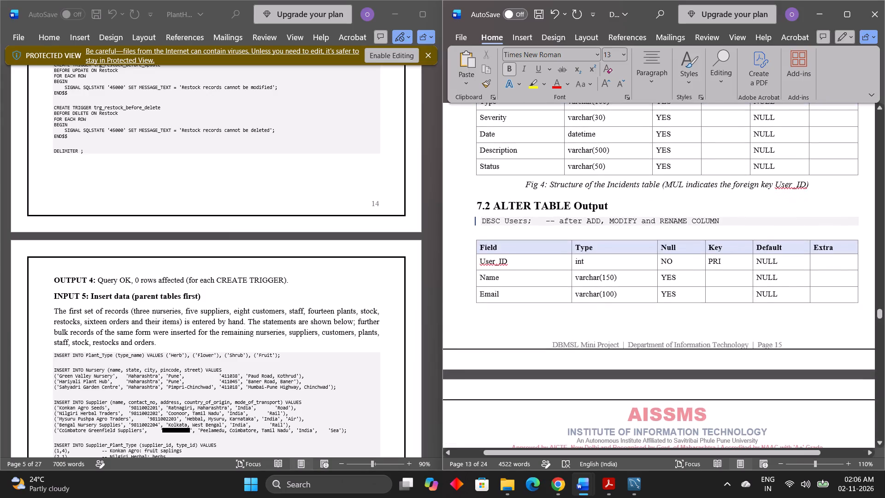
{"action": "scroll", "coordinate": [602, 236], "scroll_direction": "down", "scroll_amount": 2}
{"action": "scroll", "coordinate": [602, 236], "scroll_direction": "up", "scroll_amount": 1}
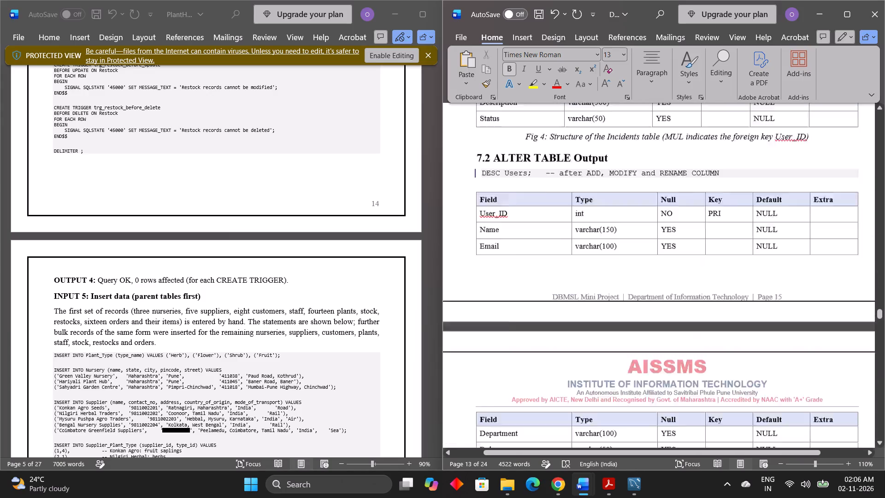
{"action": "scroll", "coordinate": [602, 236], "scroll_direction": "up", "scroll_amount": 2}
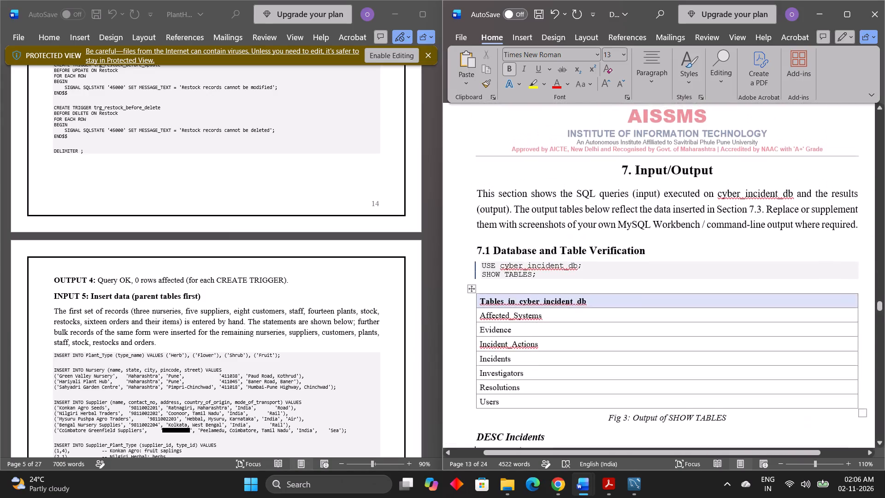
{"action": "scroll", "coordinate": [602, 236], "scroll_direction": "up", "scroll_amount": 1}
{"action": "scroll", "coordinate": [602, 236], "scroll_direction": "down", "scroll_amount": 3}
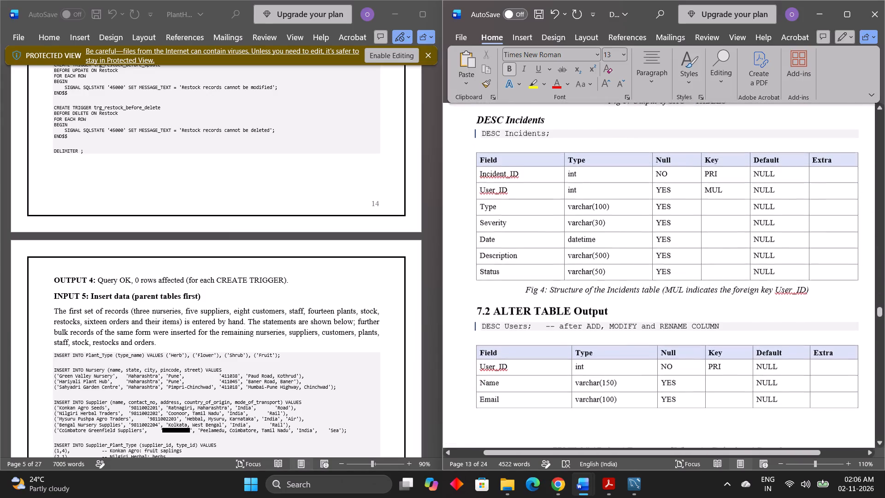
Insert a page break before the "7.2 ALTER TABLE Output" heading so the section starts on a new page.
{"action": "left_click", "coordinate": [479, 308]}
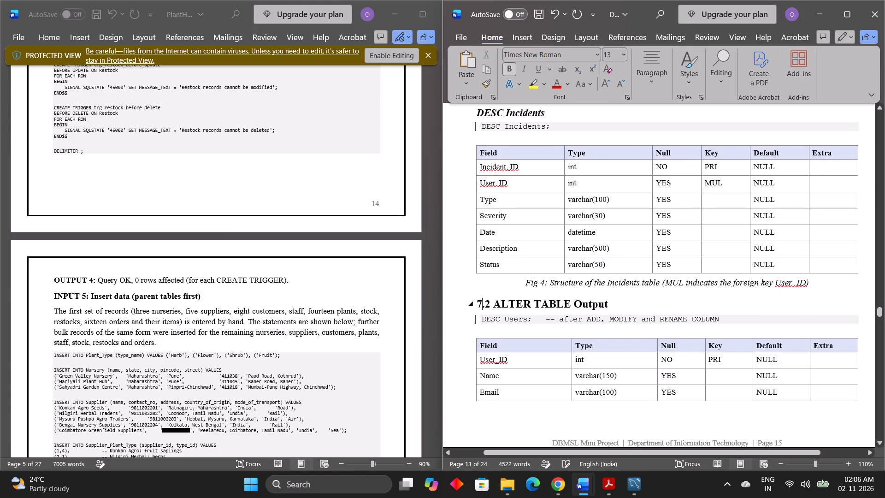
{"action": "key", "text": "Left"}
{"action": "key", "text": "Return"}
{"action": "key", "text": "Return"}
{"action": "key", "text": "Return"}
{"action": "key", "text": "Return"}
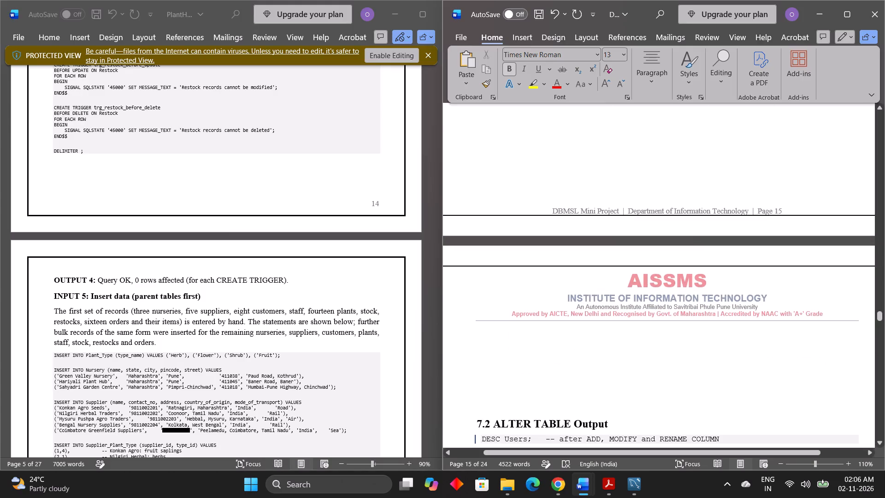
{"action": "key", "text": "BackSpace"}
{"action": "key", "text": "BackSpace"}
{"action": "key", "text": "BackSpace"}
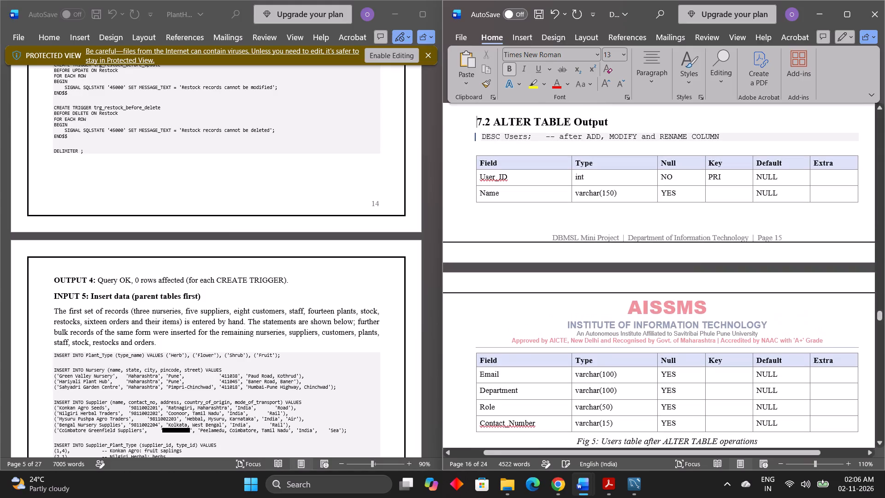
{"action": "key", "text": "ctrl+Return"}
Check the page layout of sections 6.4 to 7.1, including the CREATE TABLE code and the SQL operations summary table.
{"action": "scroll", "coordinate": [479, 308], "scroll_direction": "up", "scroll_amount": 1}
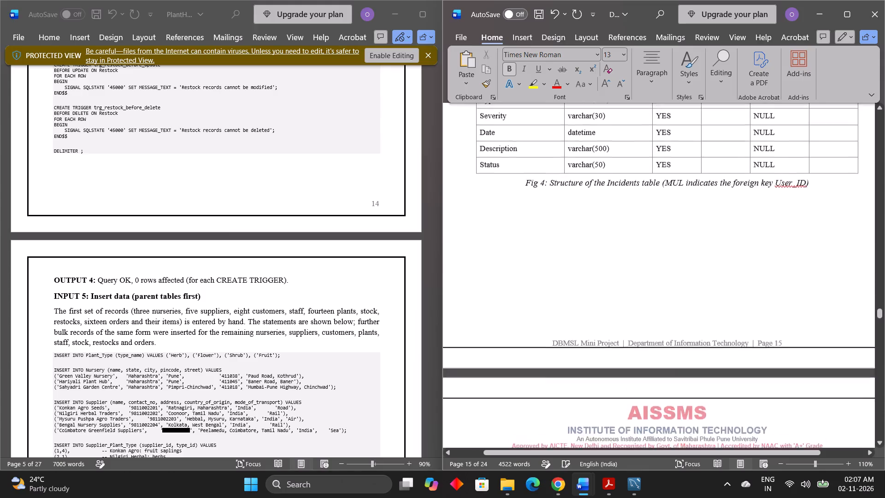
{"action": "scroll", "coordinate": [479, 308], "scroll_direction": "up", "scroll_amount": 2}
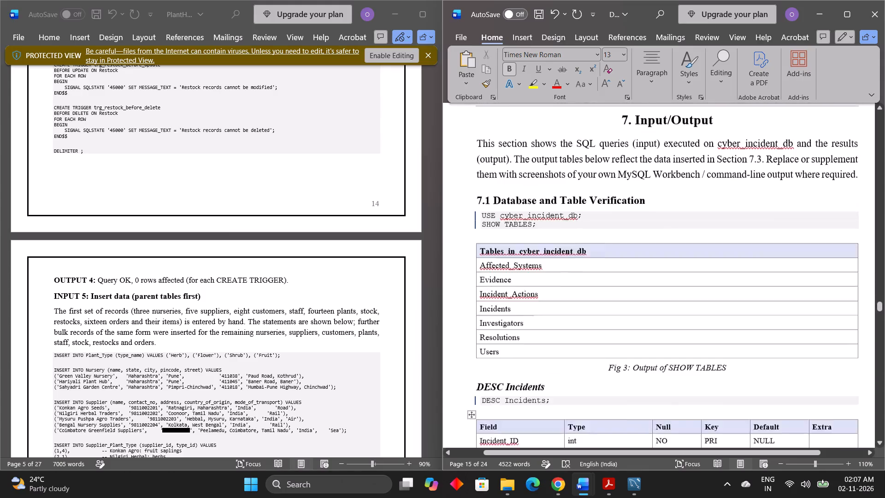
{"action": "scroll", "coordinate": [479, 308], "scroll_direction": "up", "scroll_amount": 1}
{"action": "scroll", "coordinate": [479, 308], "scroll_direction": "down", "scroll_amount": 2}
{"action": "scroll", "coordinate": [479, 308], "scroll_direction": "up", "scroll_amount": 2}
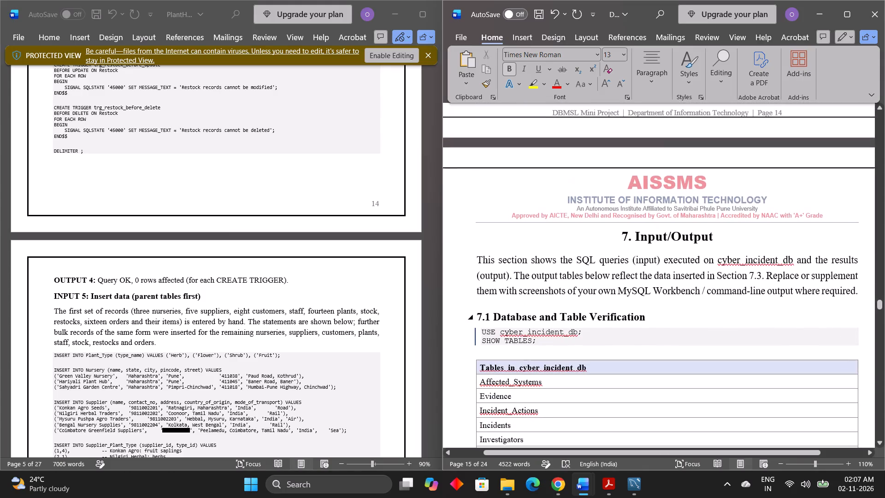
{"action": "left_click", "coordinate": [477, 316]}
{"action": "scroll", "coordinate": [477, 316], "scroll_direction": "up", "scroll_amount": 2}
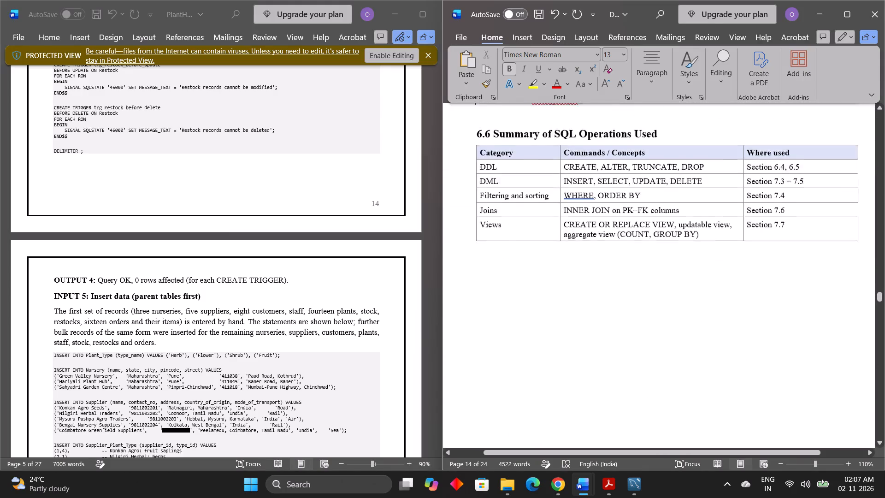
{"action": "scroll", "coordinate": [477, 316], "scroll_direction": "up", "scroll_amount": 1}
{"action": "scroll", "coordinate": [477, 316], "scroll_direction": "down", "scroll_amount": 1}
{"action": "scroll", "coordinate": [477, 316], "scroll_direction": "up", "scroll_amount": 3}
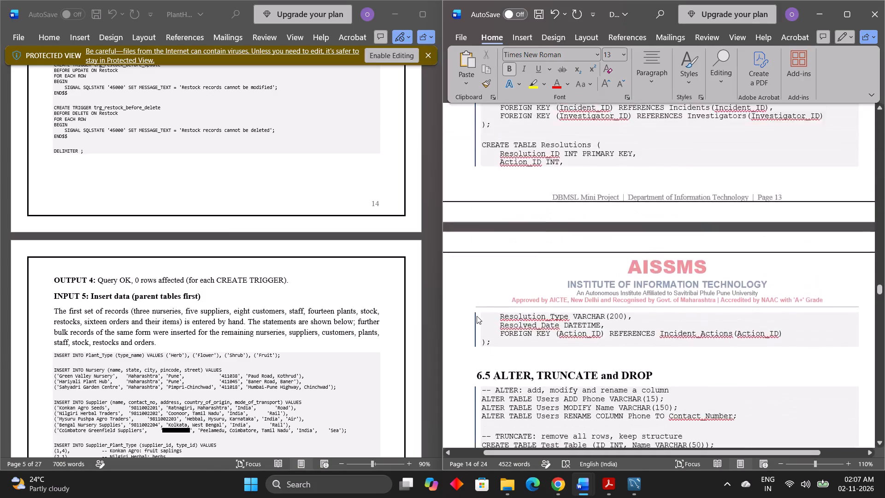
{"action": "scroll", "coordinate": [477, 316], "scroll_direction": "up", "scroll_amount": 3}
{"action": "scroll", "coordinate": [477, 316], "scroll_direction": "down", "scroll_amount": 3}
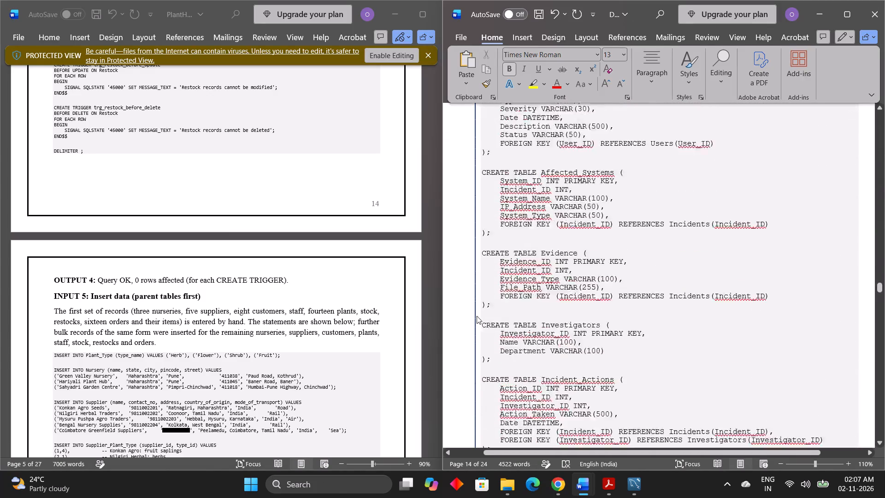
{"action": "scroll", "coordinate": [477, 316], "scroll_direction": "down", "scroll_amount": 6}
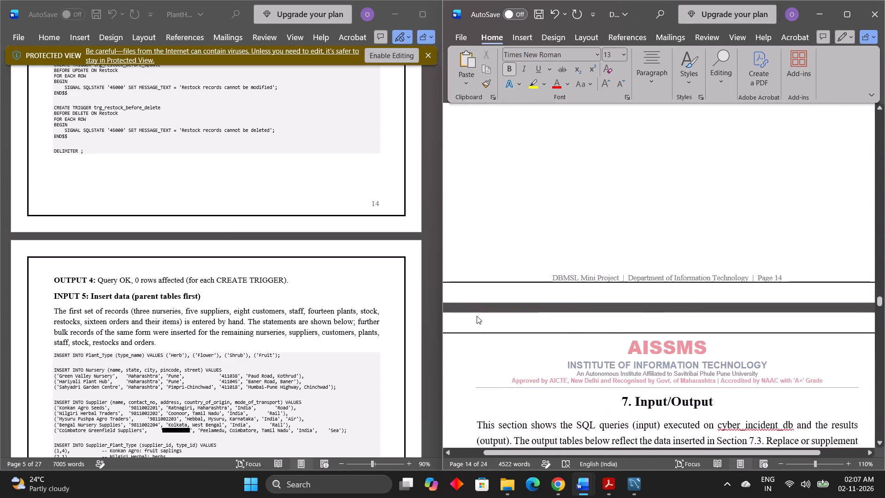
Examine the layout of section 7.2's Users table and the INSERT statements in section 7.3.
{"action": "scroll", "coordinate": [477, 316], "scroll_direction": "down", "scroll_amount": 5}
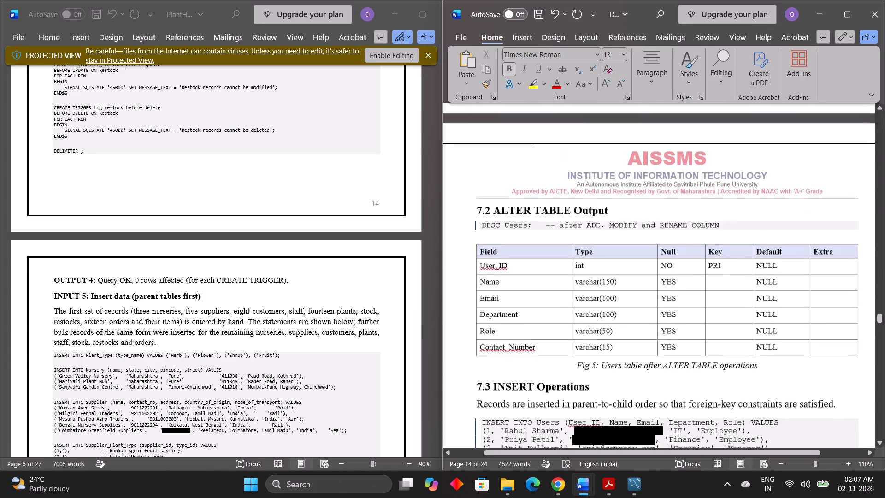
{"action": "scroll", "coordinate": [477, 316], "scroll_direction": "down", "scroll_amount": 1}
{"action": "scroll", "coordinate": [477, 316], "scroll_direction": "up", "scroll_amount": 1}
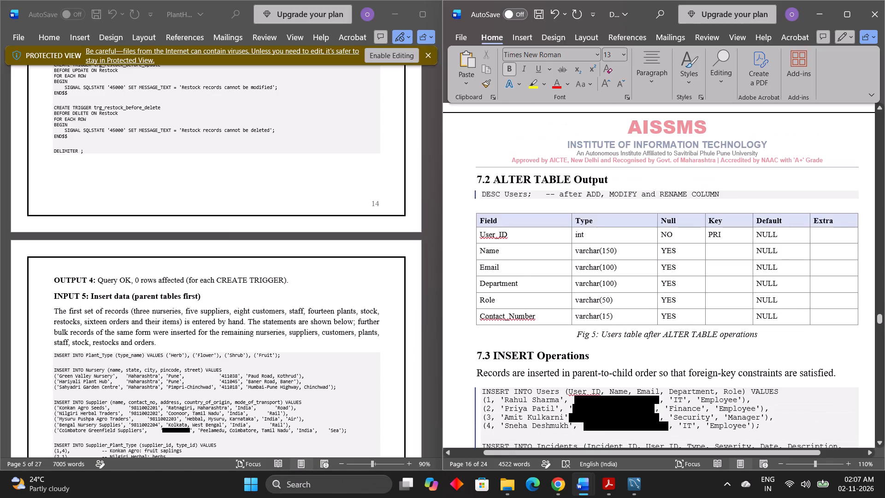
{"action": "scroll", "coordinate": [477, 316], "scroll_direction": "down", "scroll_amount": 2}
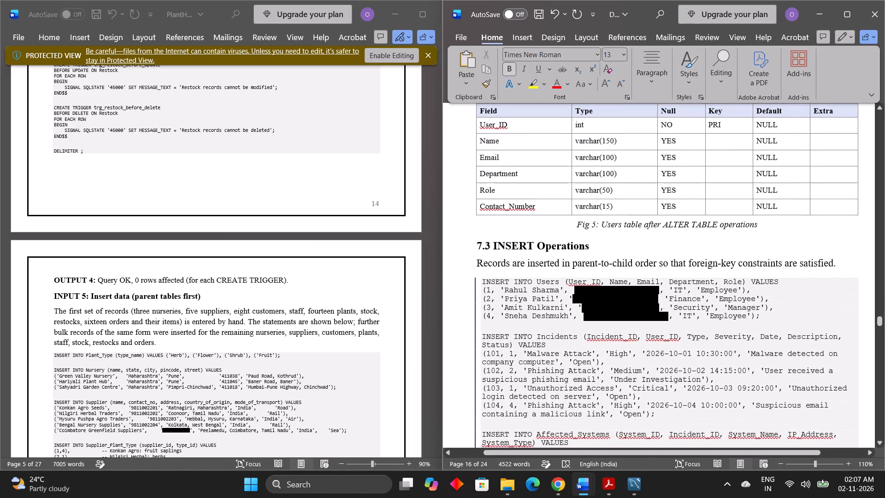
{"action": "scroll", "coordinate": [477, 316], "scroll_direction": "down", "scroll_amount": 2}
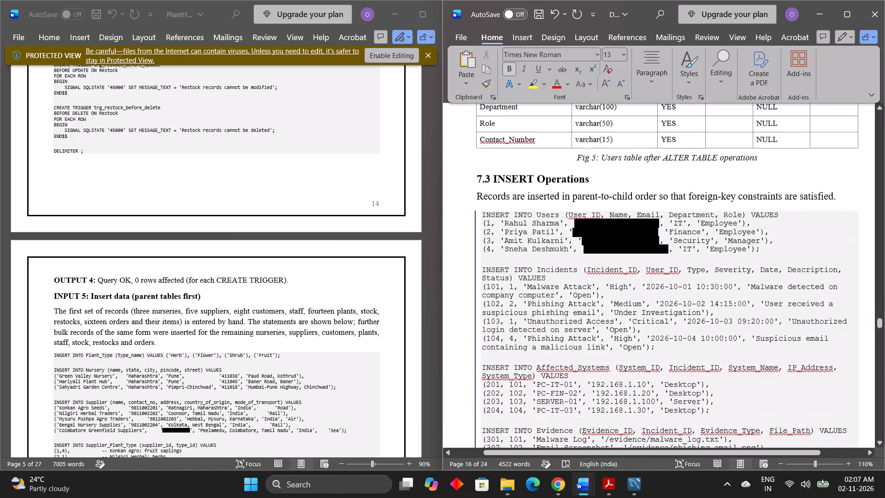
{"action": "scroll", "coordinate": [477, 316], "scroll_direction": "down", "scroll_amount": 1}
{"action": "scroll", "coordinate": [477, 316], "scroll_direction": "up", "scroll_amount": 2}
{"action": "scroll", "coordinate": [477, 316], "scroll_direction": "down", "scroll_amount": 1}
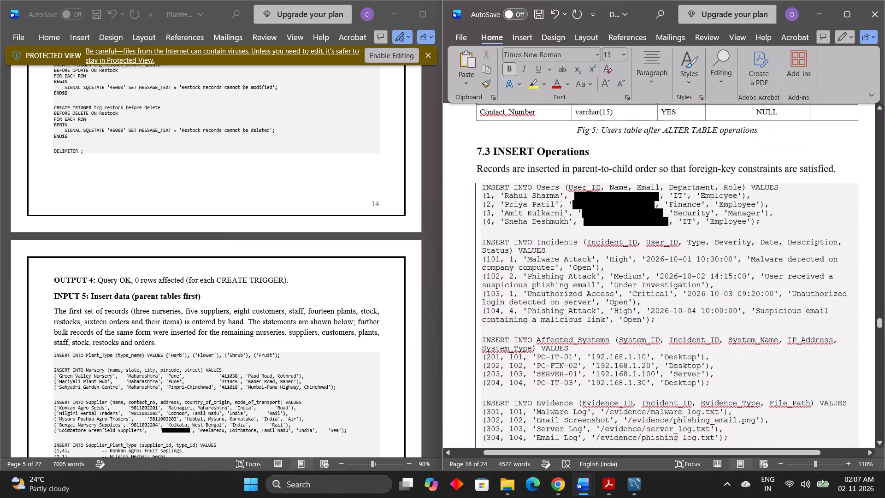
Examine how the INSERT statements of section 7.3 and the first two queries of section 7.4 fall across the pages.
{"action": "scroll", "coordinate": [477, 316], "scroll_direction": "down", "scroll_amount": 2}
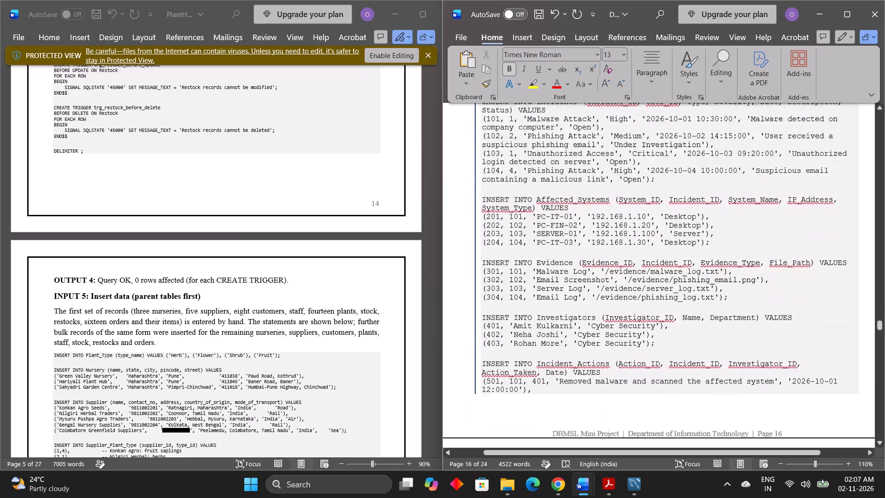
{"action": "scroll", "coordinate": [477, 316], "scroll_direction": "down", "scroll_amount": 3}
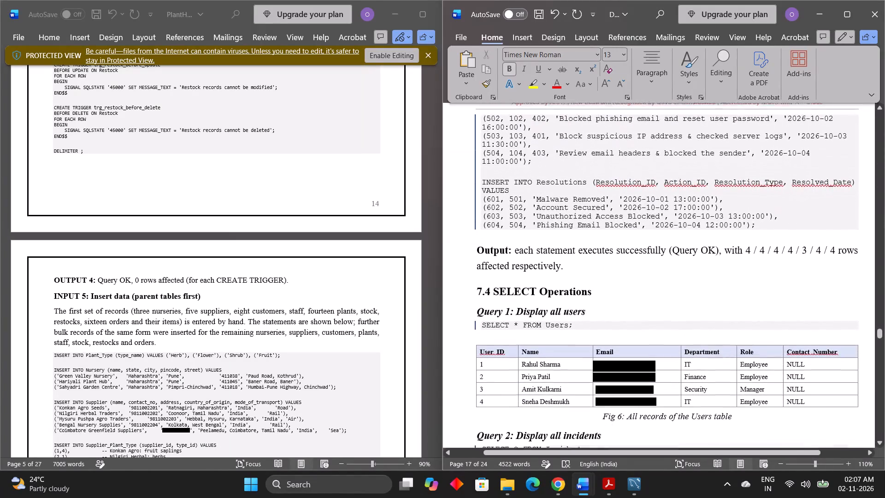
{"action": "scroll", "coordinate": [477, 316], "scroll_direction": "down", "scroll_amount": 3}
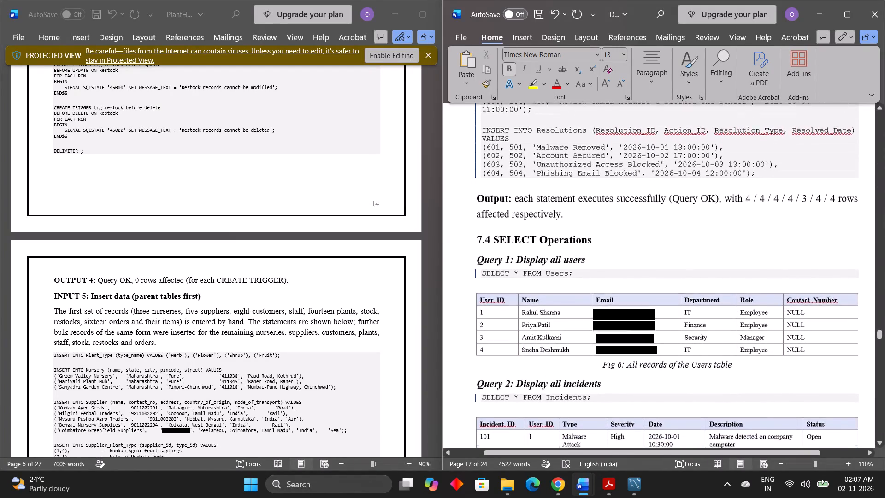
{"action": "scroll", "coordinate": [477, 316], "scroll_direction": "down", "scroll_amount": 1}
{"action": "scroll", "coordinate": [477, 316], "scroll_direction": "up", "scroll_amount": 1}
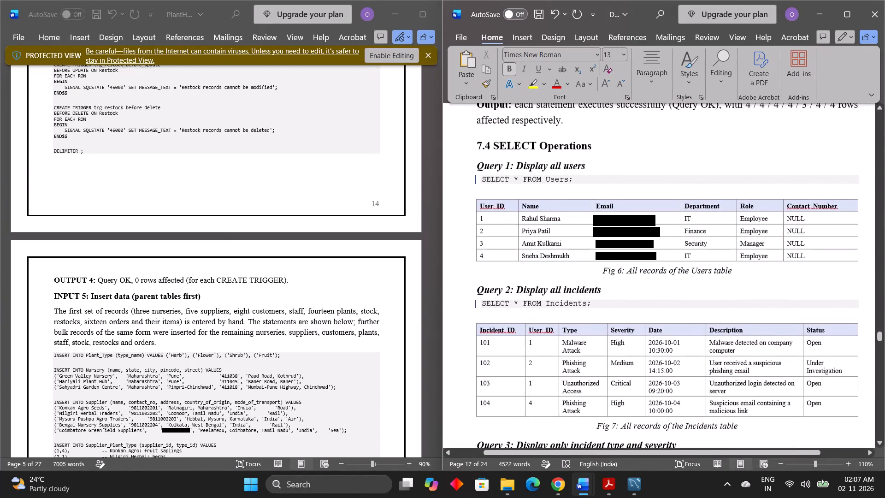
{"action": "scroll", "coordinate": [575, 297], "scroll_direction": "down", "scroll_amount": 1}
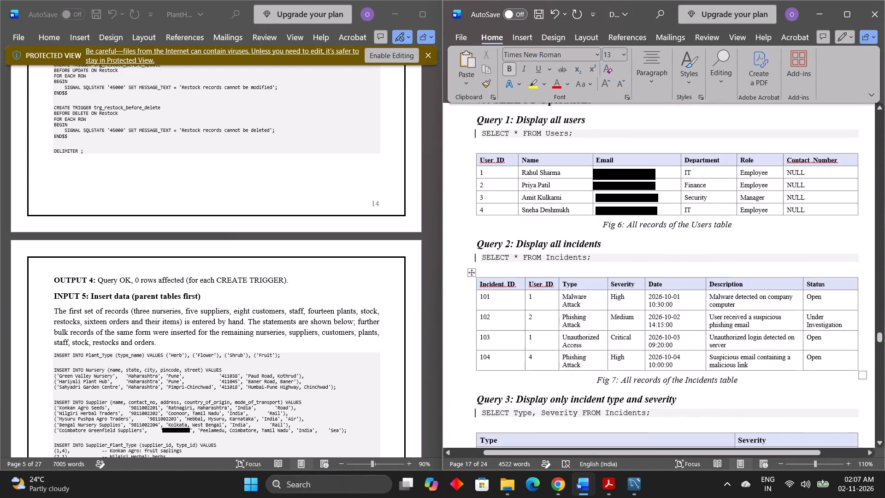
Check how the Query 3 type and severity table and its Fig 8 caption fall across the page boundary.
{"action": "scroll", "coordinate": [575, 297], "scroll_direction": "down", "scroll_amount": 3}
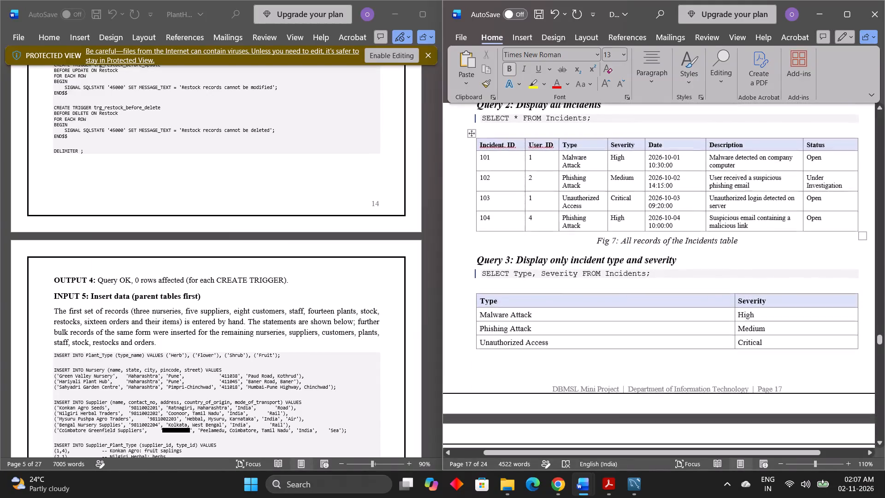
{"action": "scroll", "coordinate": [575, 297], "scroll_direction": "down", "scroll_amount": 2}
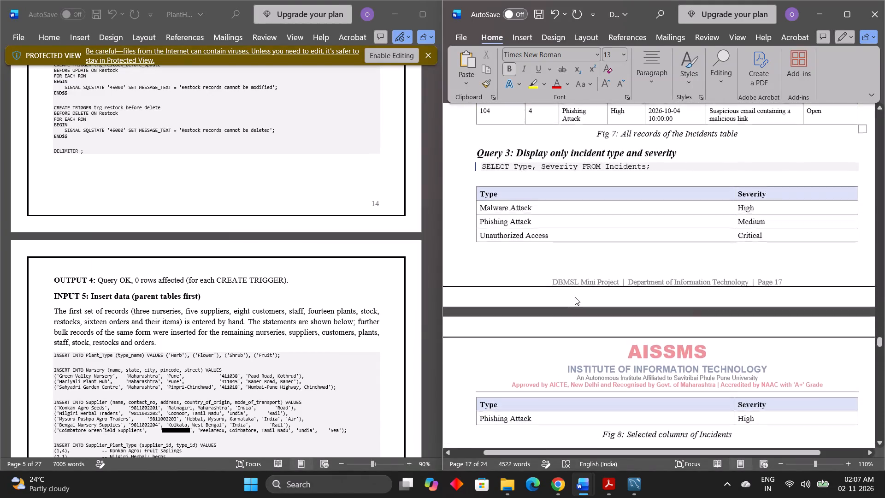
{"action": "scroll", "coordinate": [575, 297], "scroll_direction": "down", "scroll_amount": 2}
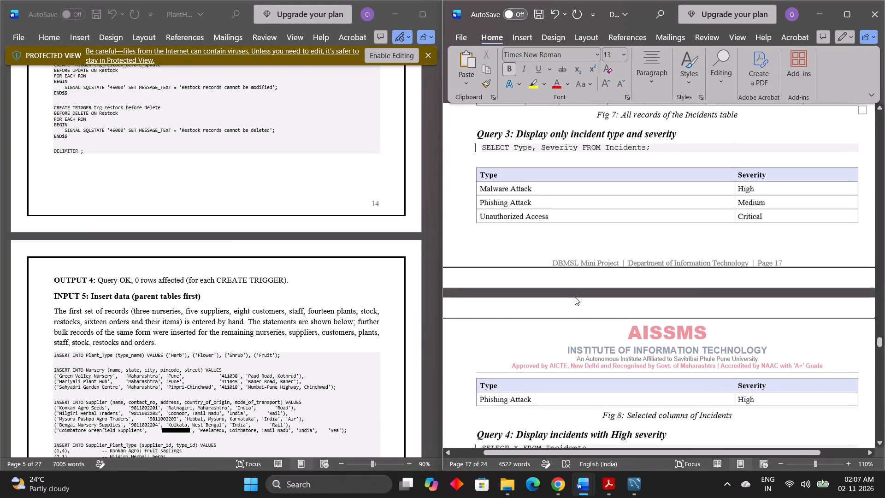
{"action": "scroll", "coordinate": [575, 297], "scroll_direction": "down", "scroll_amount": 2}
{"action": "scroll", "coordinate": [575, 297], "scroll_direction": "up", "scroll_amount": 1}
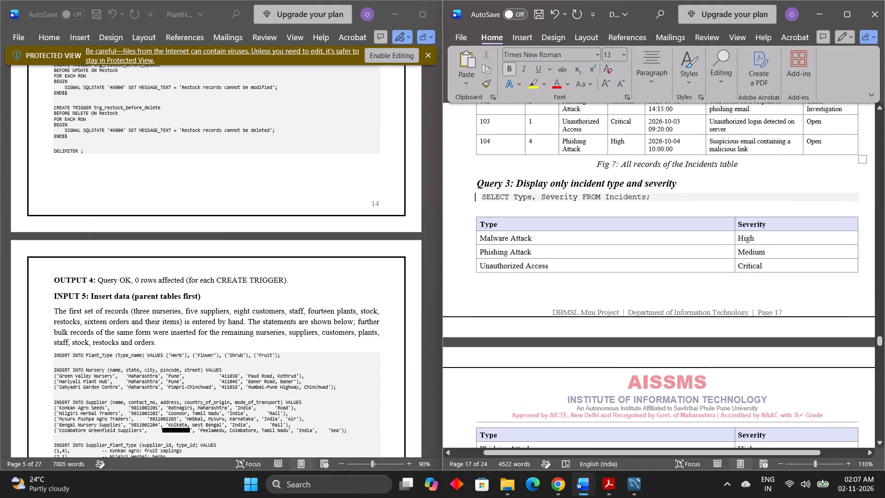
{"action": "scroll", "coordinate": [575, 297], "scroll_direction": "down", "scroll_amount": 1}
{"action": "scroll", "coordinate": [575, 297], "scroll_direction": "up", "scroll_amount": 2}
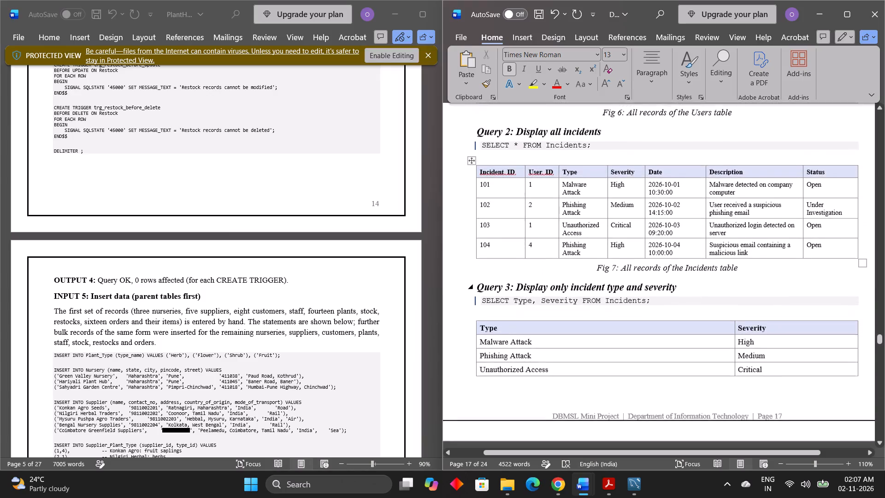
{"action": "scroll", "coordinate": [619, 338], "scroll_direction": "down", "scroll_amount": 1}
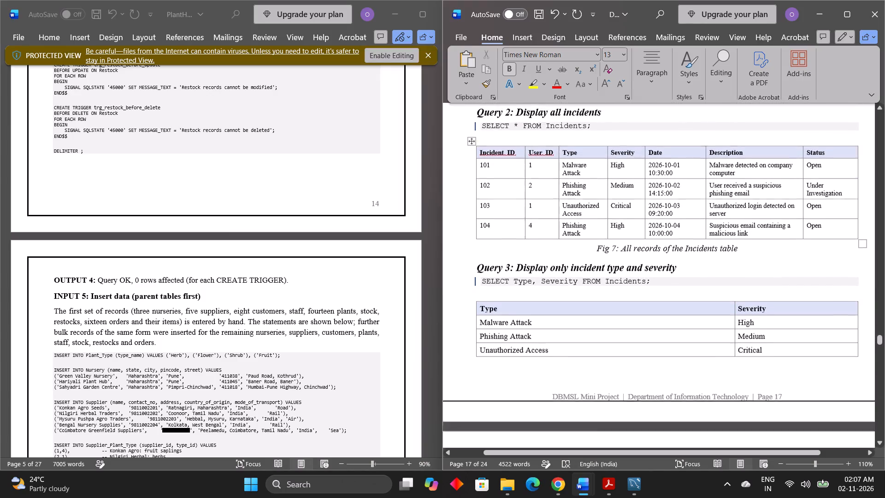
{"action": "scroll", "coordinate": [619, 338], "scroll_direction": "down", "scroll_amount": 3}
{"action": "scroll", "coordinate": [619, 338], "scroll_direction": "up", "scroll_amount": 1}
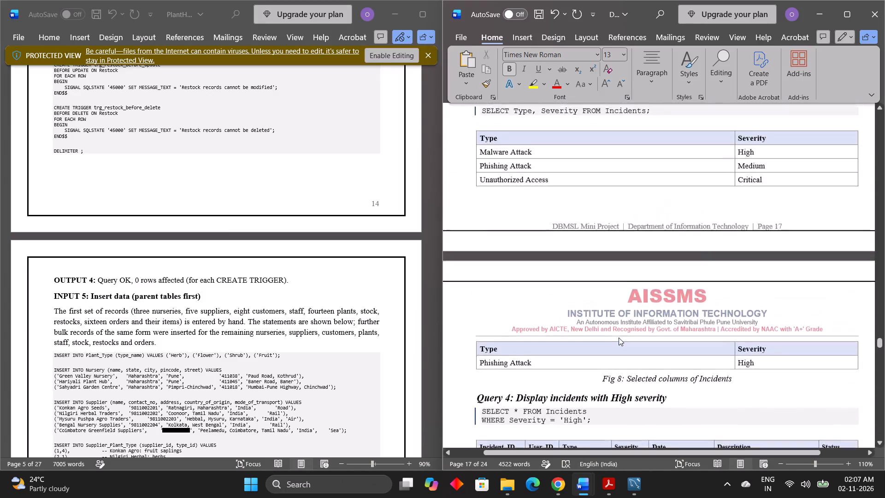
Shrink the font size of the blank line between the Resolutions INSERT code and the "Output:" paragraph.
{"action": "scroll", "coordinate": [619, 338], "scroll_direction": "up", "scroll_amount": 2}
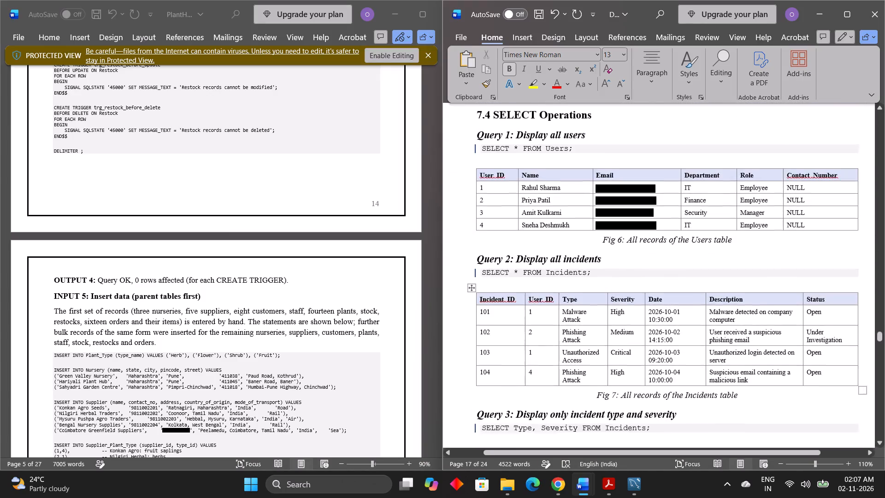
{"action": "scroll", "coordinate": [619, 338], "scroll_direction": "up", "scroll_amount": 2}
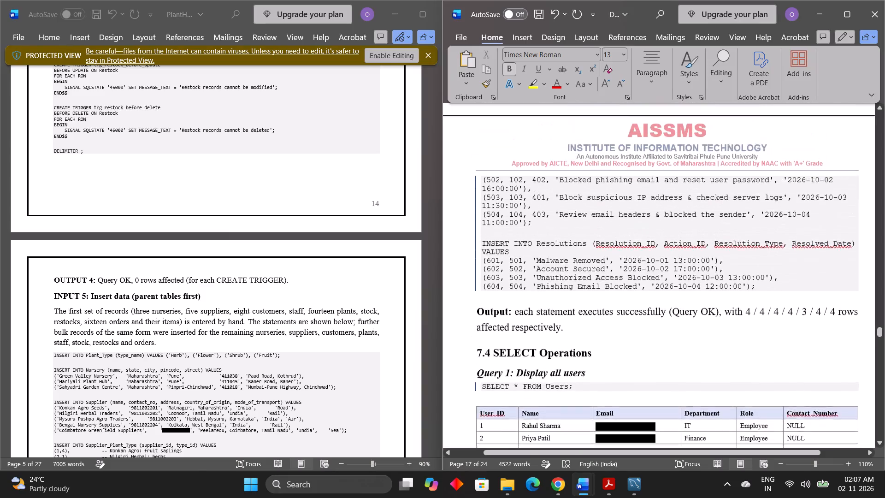
{"action": "scroll", "coordinate": [619, 338], "scroll_direction": "up", "scroll_amount": 1}
{"action": "left_click", "coordinate": [534, 348]}
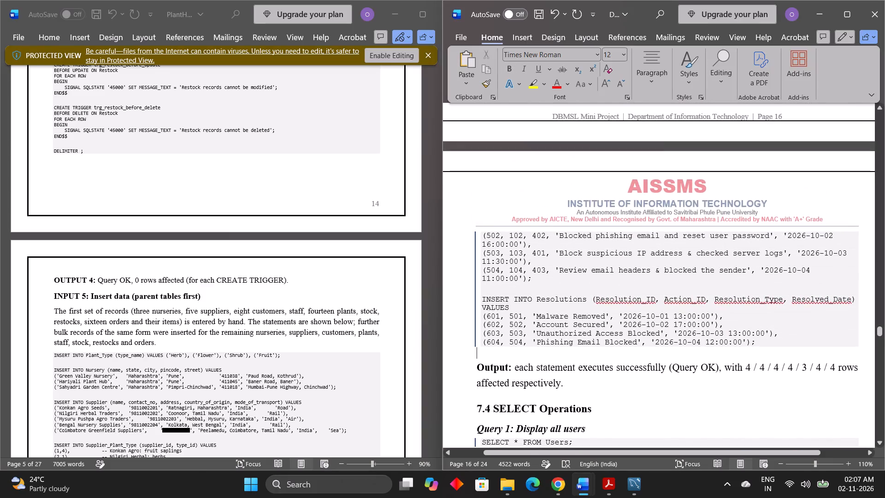
{"action": "scroll", "coordinate": [534, 348], "scroll_direction": "up", "scroll_amount": 2}
{"action": "scroll", "coordinate": [534, 348], "scroll_direction": "down", "scroll_amount": 2}
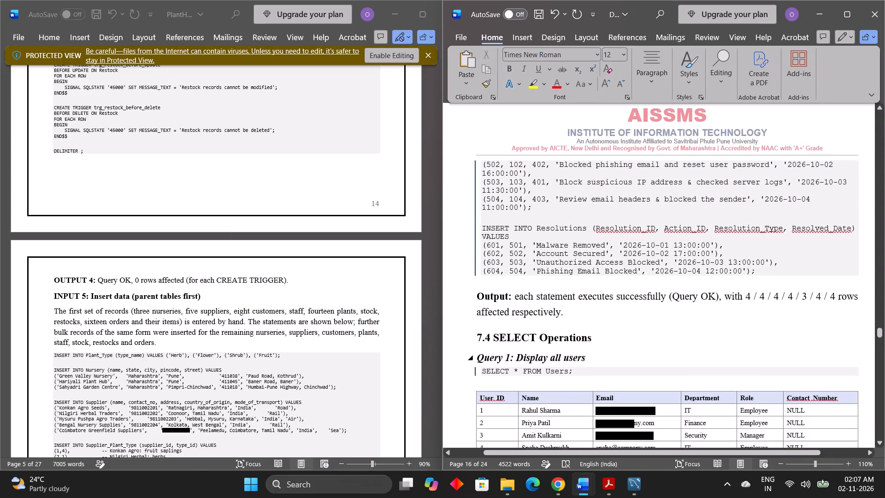
{"action": "triple_click", "coordinate": [621, 83]}
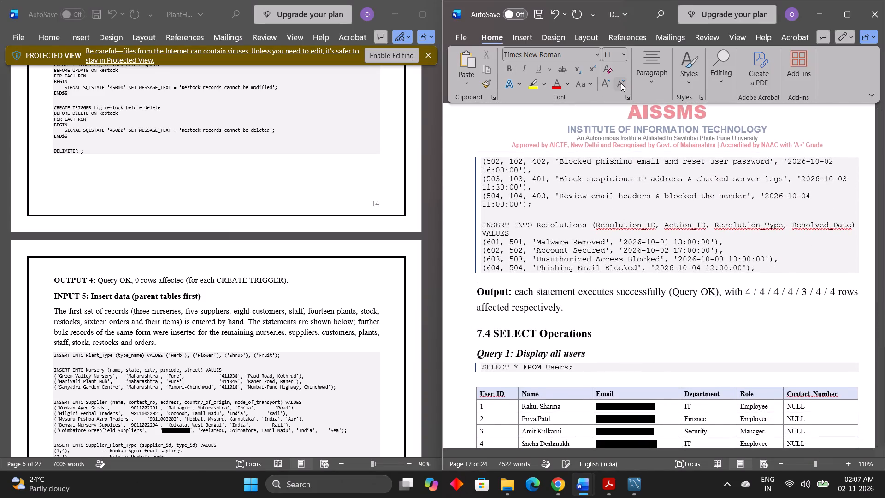
{"action": "triple_click", "coordinate": [621, 83]}
{"action": "double_click", "coordinate": [621, 83]}
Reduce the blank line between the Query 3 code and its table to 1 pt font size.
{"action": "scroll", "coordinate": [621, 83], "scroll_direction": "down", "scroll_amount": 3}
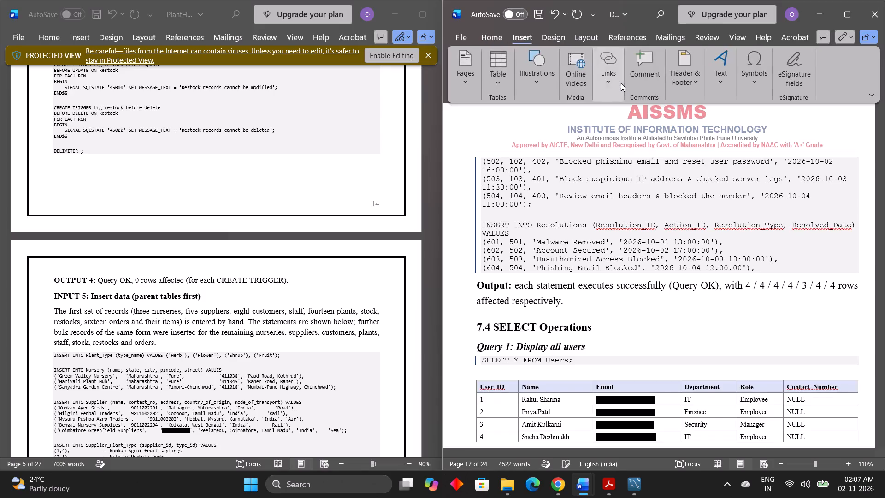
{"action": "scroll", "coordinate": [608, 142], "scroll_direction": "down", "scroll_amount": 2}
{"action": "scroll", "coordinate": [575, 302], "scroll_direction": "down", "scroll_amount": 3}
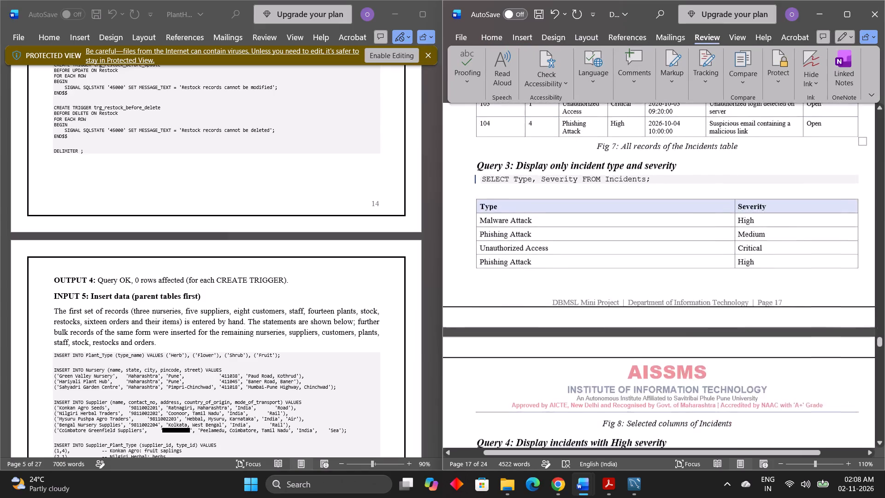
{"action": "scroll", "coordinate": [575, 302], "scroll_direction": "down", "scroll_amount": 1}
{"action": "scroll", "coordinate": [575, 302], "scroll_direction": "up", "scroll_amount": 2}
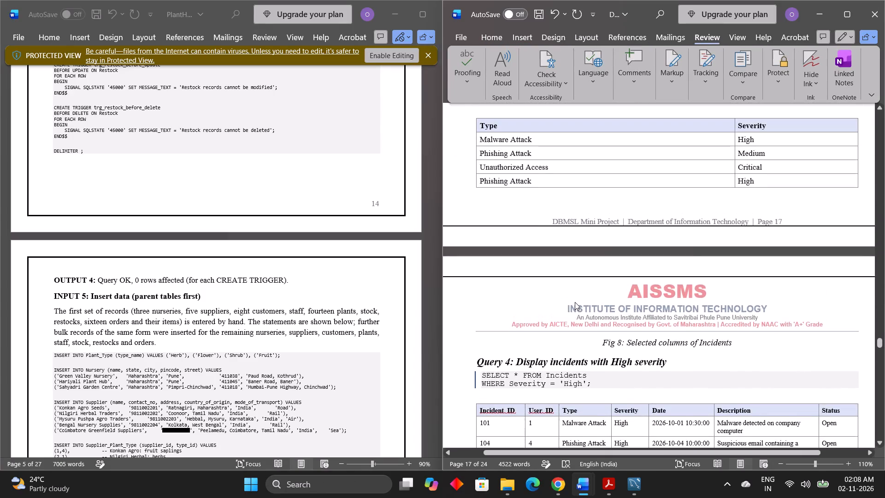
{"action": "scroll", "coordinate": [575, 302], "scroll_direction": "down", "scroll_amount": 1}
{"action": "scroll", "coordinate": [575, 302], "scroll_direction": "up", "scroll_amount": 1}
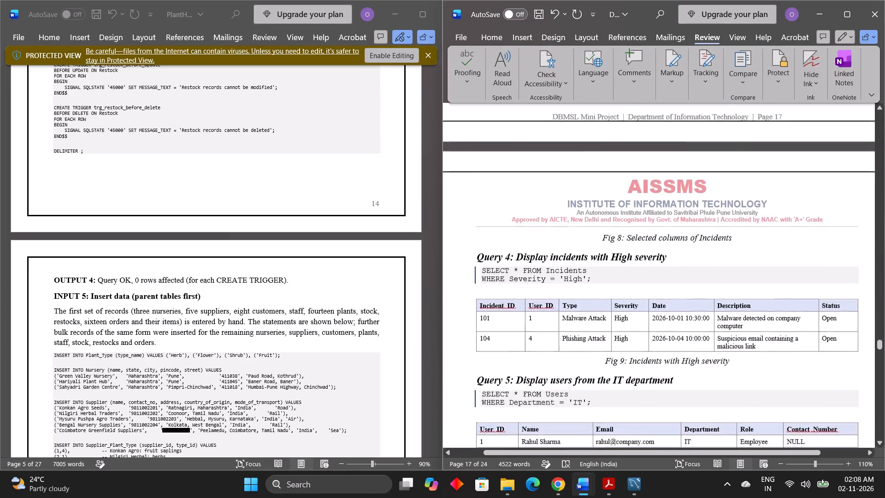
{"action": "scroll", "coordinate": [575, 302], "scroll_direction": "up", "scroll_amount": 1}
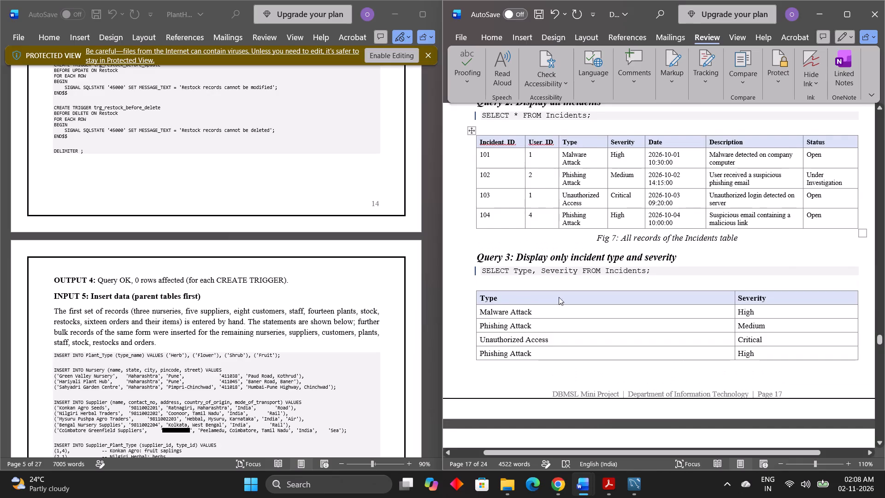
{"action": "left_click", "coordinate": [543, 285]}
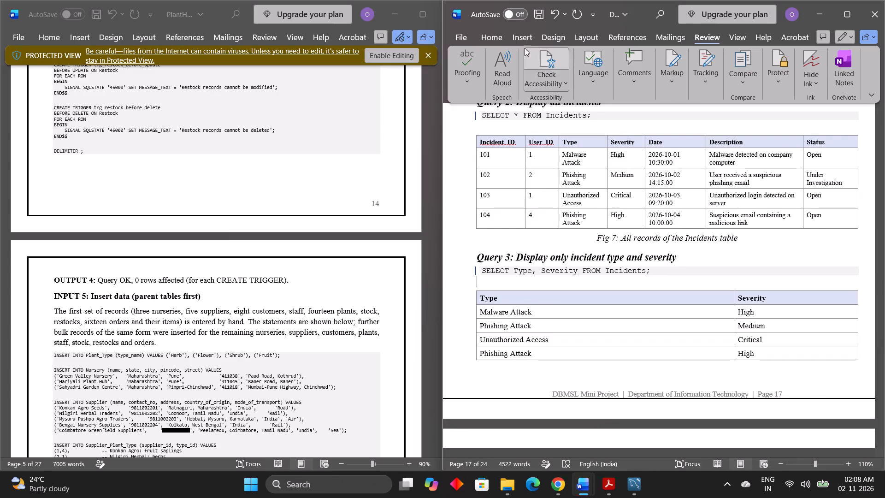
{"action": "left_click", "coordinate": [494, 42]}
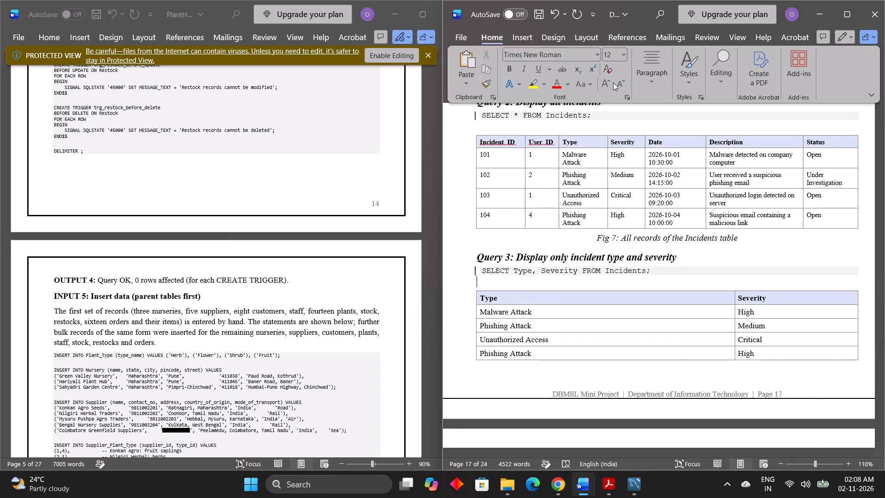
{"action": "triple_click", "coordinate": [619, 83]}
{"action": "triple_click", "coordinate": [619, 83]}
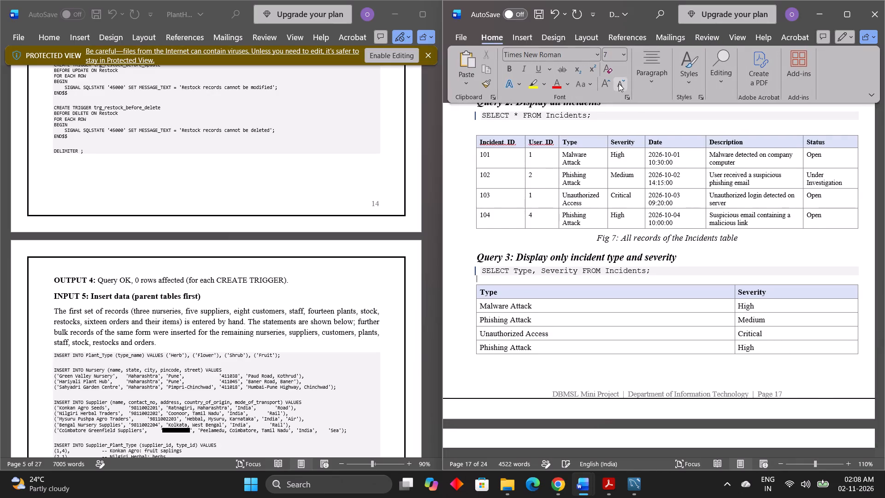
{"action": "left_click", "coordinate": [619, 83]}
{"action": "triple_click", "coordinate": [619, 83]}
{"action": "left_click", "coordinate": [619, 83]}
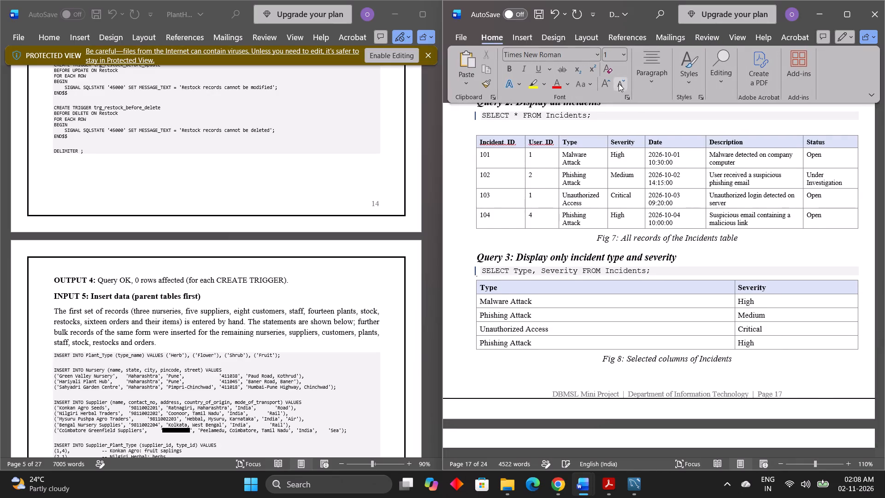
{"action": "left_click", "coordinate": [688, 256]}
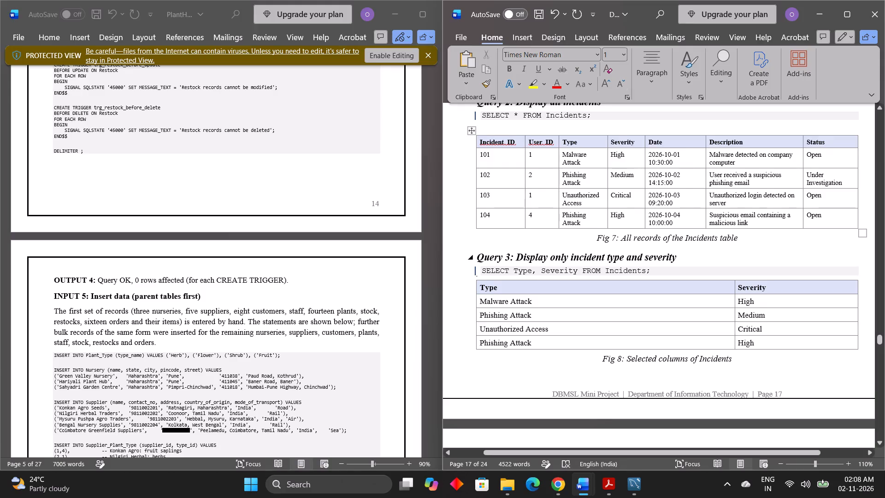
Reduce the blank line between the Query 2 code and the Incidents table to 6 pt font size.
{"action": "scroll", "coordinate": [688, 256], "scroll_direction": "up", "scroll_amount": 1}
{"action": "left_click", "coordinate": [621, 160]}
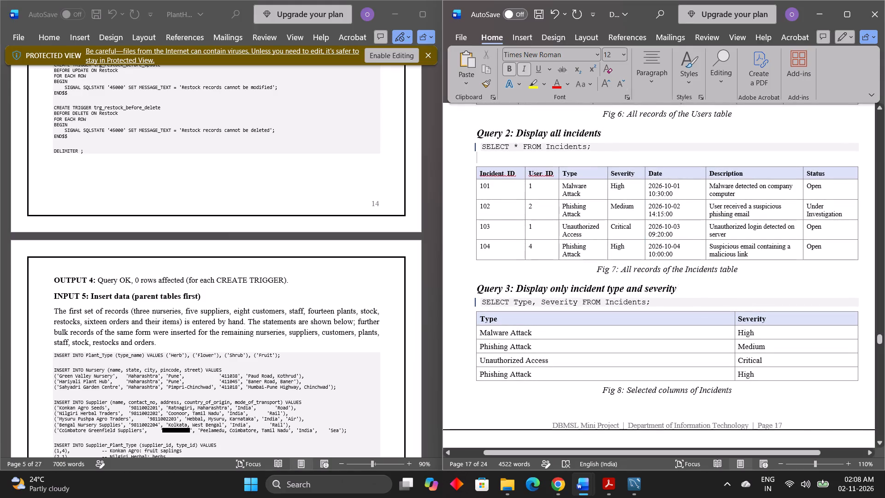
{"action": "left_click", "coordinate": [620, 81]}
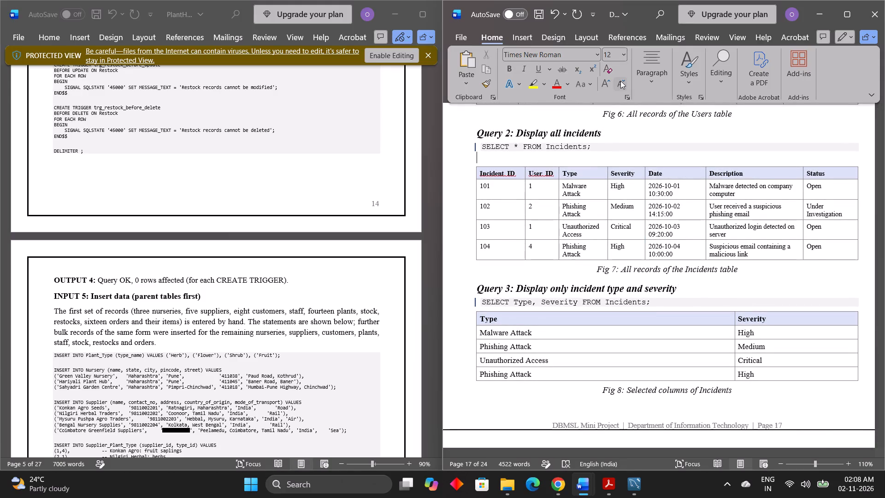
{"action": "triple_click", "coordinate": [620, 81]}
{"action": "left_click", "coordinate": [620, 81]}
{"action": "left_click", "coordinate": [620, 81]}
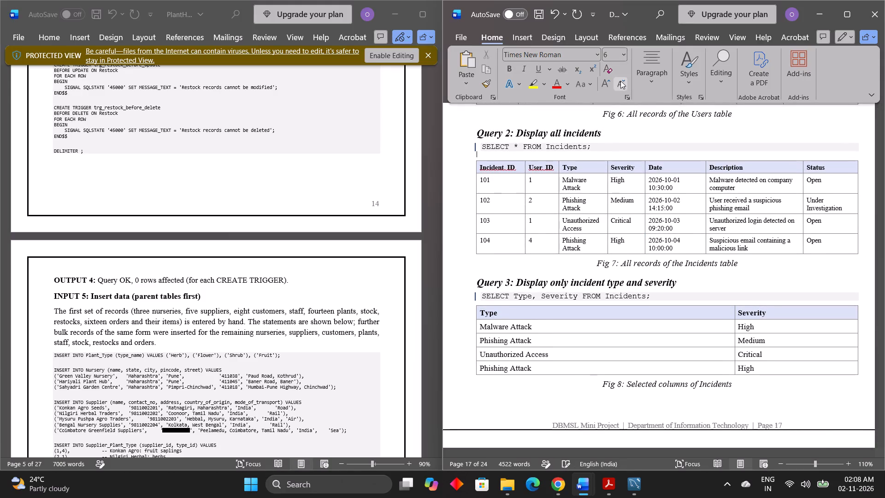
Set the blank line between the Query 3 code and its table to 6 pt font size.
{"action": "left_click", "coordinate": [507, 299]}
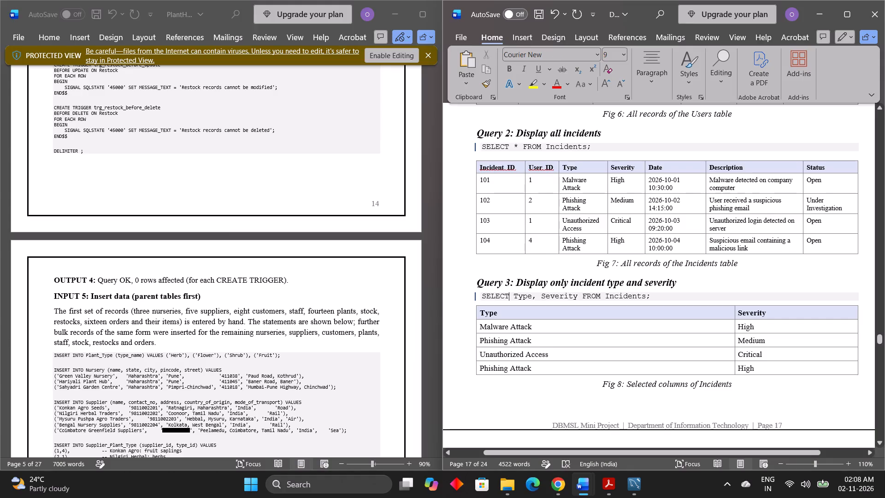
{"action": "key", "text": "Down"}
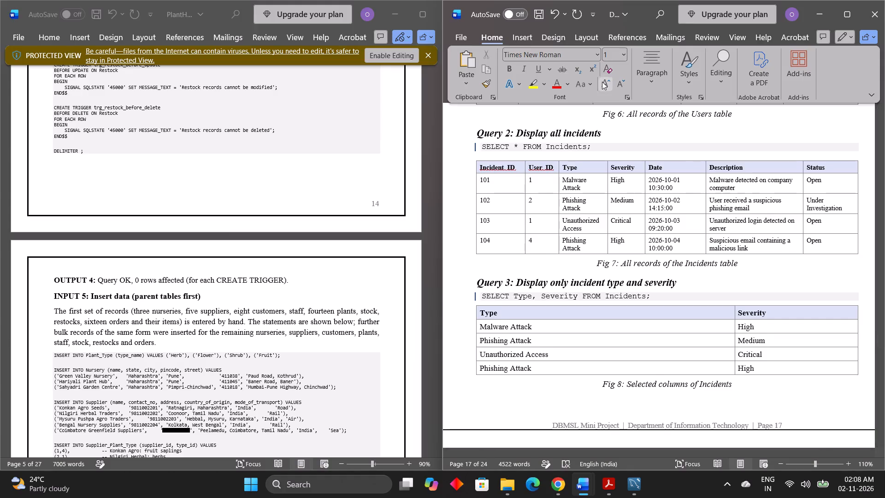
{"action": "triple_click", "coordinate": [602, 82]}
{"action": "left_click", "coordinate": [602, 82]}
{"action": "left_click", "coordinate": [602, 82]}
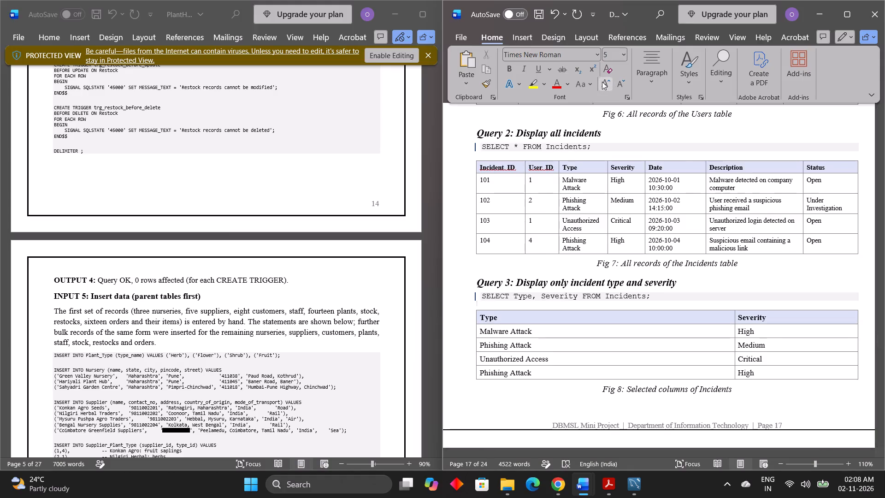
Review the page breaks and spacing of the cyber incident report from Query 3 through Query 11 in section 7.5.
{"action": "scroll", "coordinate": [589, 248], "scroll_direction": "down", "scroll_amount": 2}
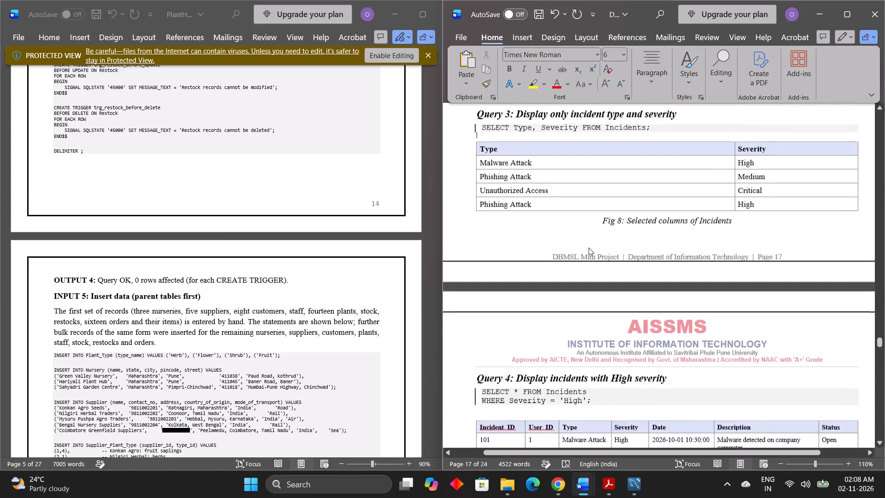
{"action": "scroll", "coordinate": [589, 248], "scroll_direction": "down", "scroll_amount": 2}
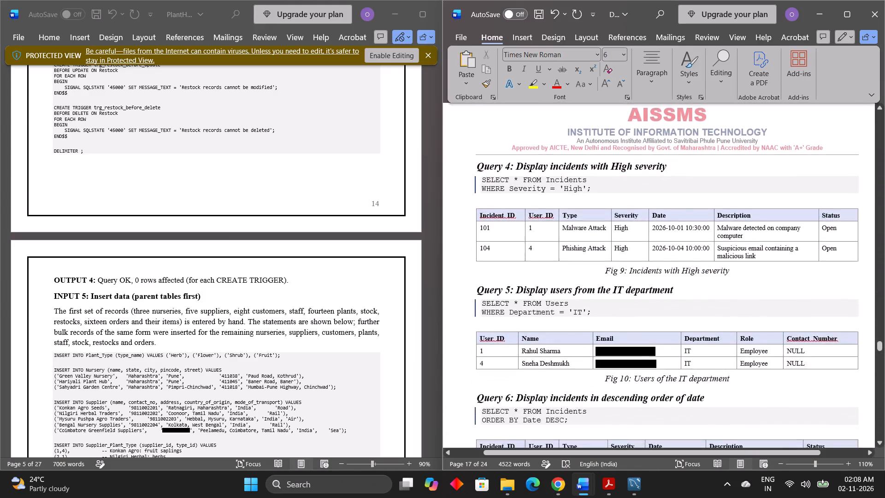
{"action": "scroll", "coordinate": [589, 248], "scroll_direction": "down", "scroll_amount": 1}
{"action": "scroll", "coordinate": [589, 248], "scroll_direction": "up", "scroll_amount": 1}
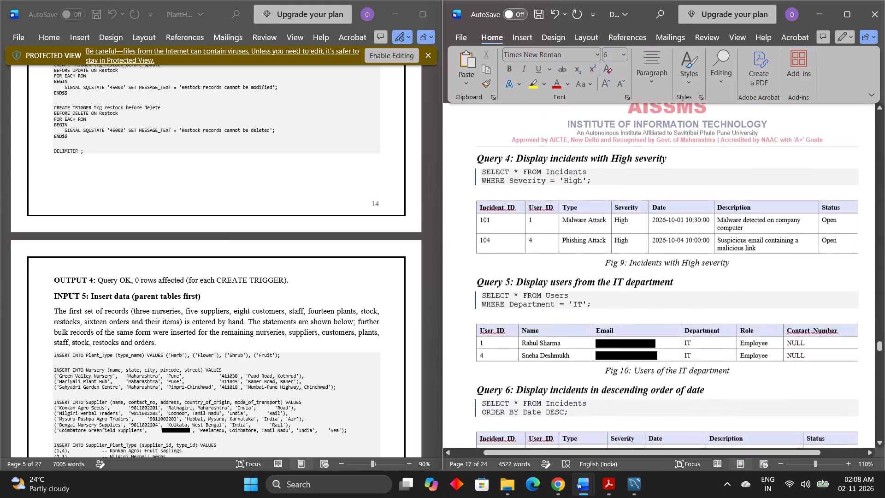
{"action": "scroll", "coordinate": [589, 248], "scroll_direction": "down", "scroll_amount": 2}
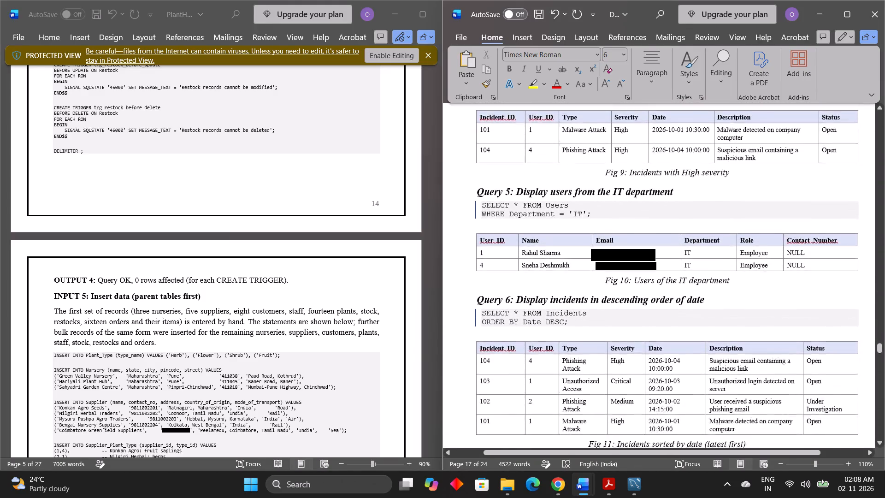
{"action": "scroll", "coordinate": [589, 248], "scroll_direction": "down", "scroll_amount": 2}
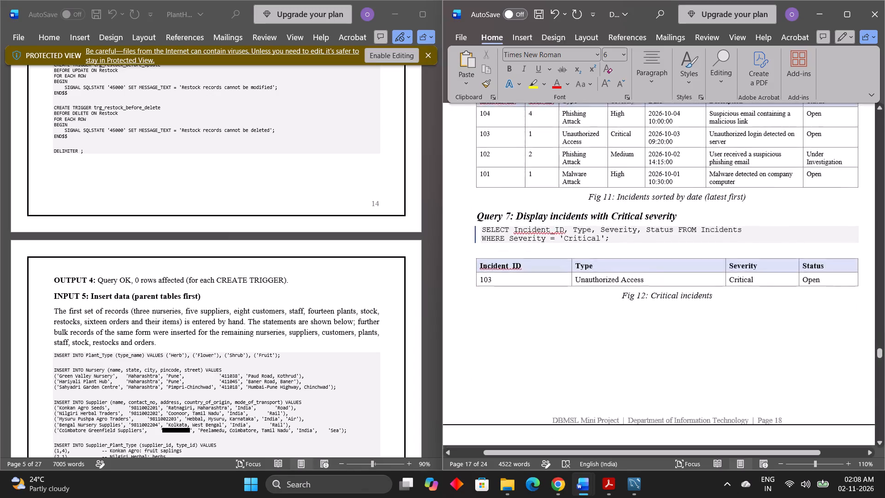
{"action": "scroll", "coordinate": [589, 248], "scroll_direction": "down", "scroll_amount": 1}
{"action": "scroll", "coordinate": [589, 248], "scroll_direction": "up", "scroll_amount": 1}
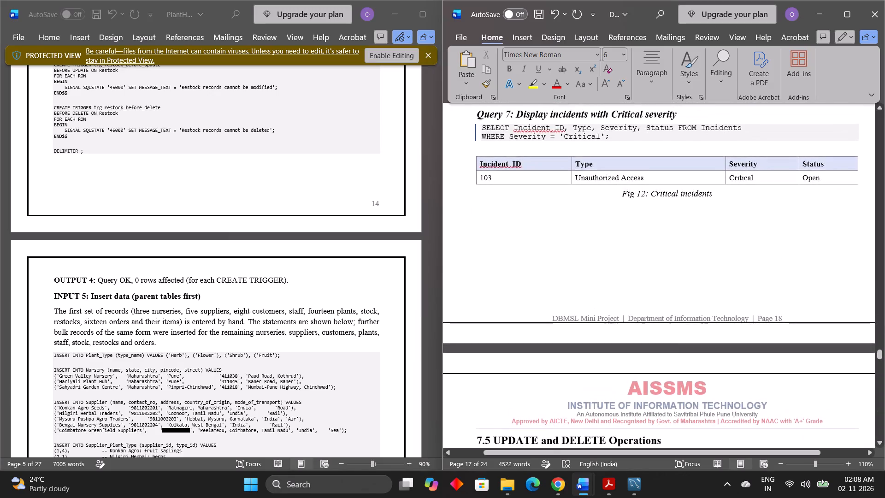
{"action": "scroll", "coordinate": [589, 248], "scroll_direction": "down", "scroll_amount": 3}
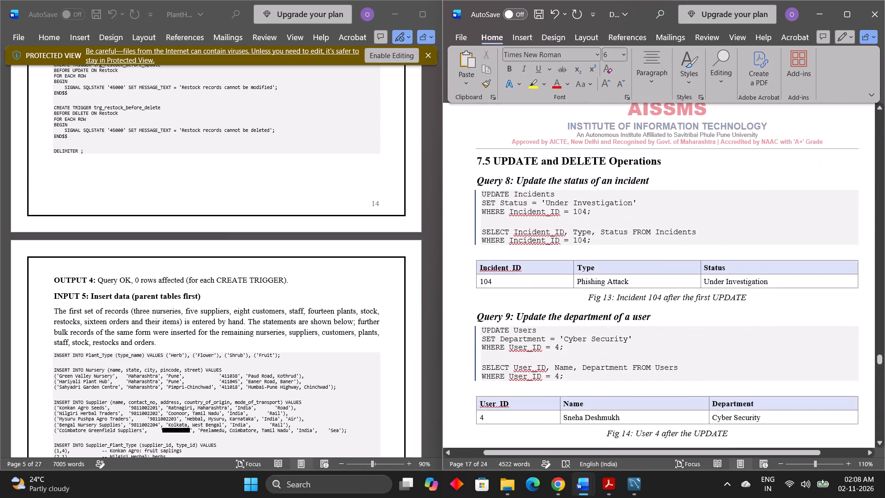
{"action": "scroll", "coordinate": [589, 248], "scroll_direction": "down", "scroll_amount": 2}
{"action": "scroll", "coordinate": [589, 248], "scroll_direction": "up", "scroll_amount": 1}
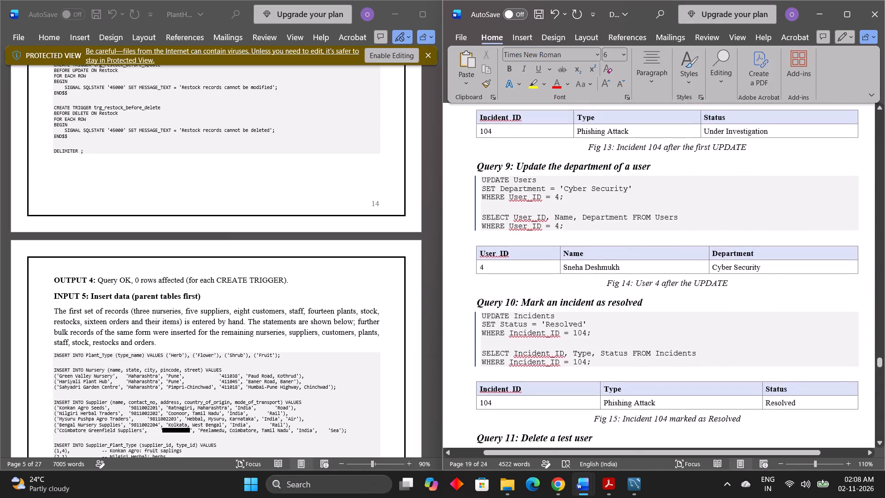
{"action": "scroll", "coordinate": [589, 248], "scroll_direction": "up", "scroll_amount": 1}
{"action": "scroll", "coordinate": [589, 248], "scroll_direction": "down", "scroll_amount": 2}
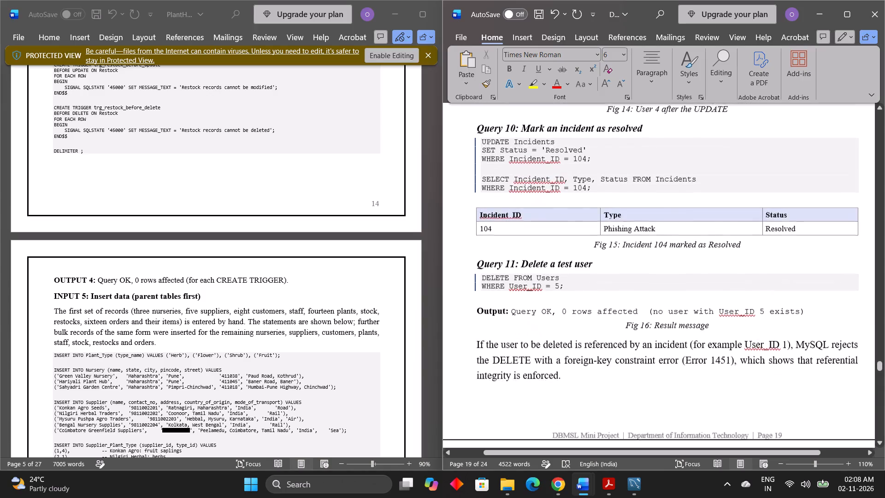
Review the page layout of the JOIN Operations, Views, Limitations and Future Scope sections through the end of the cyber incident report.
{"action": "scroll", "coordinate": [589, 248], "scroll_direction": "down", "scroll_amount": 2}
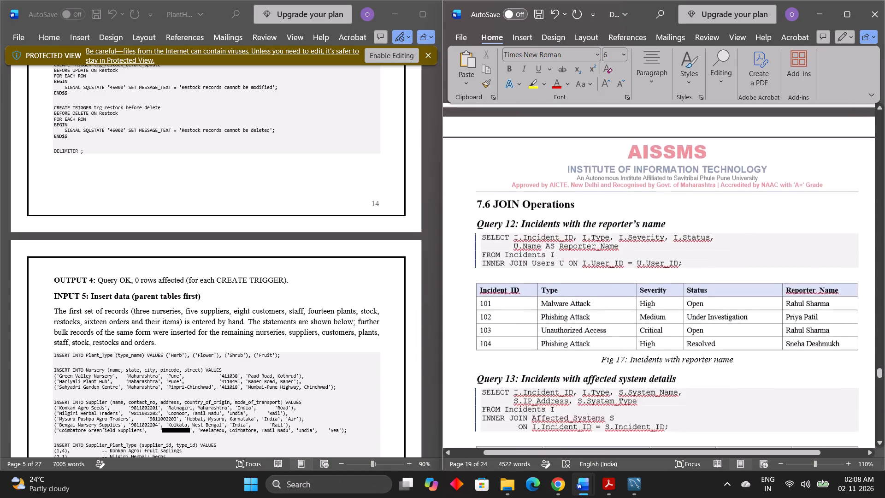
{"action": "scroll", "coordinate": [589, 248], "scroll_direction": "down", "scroll_amount": 4}
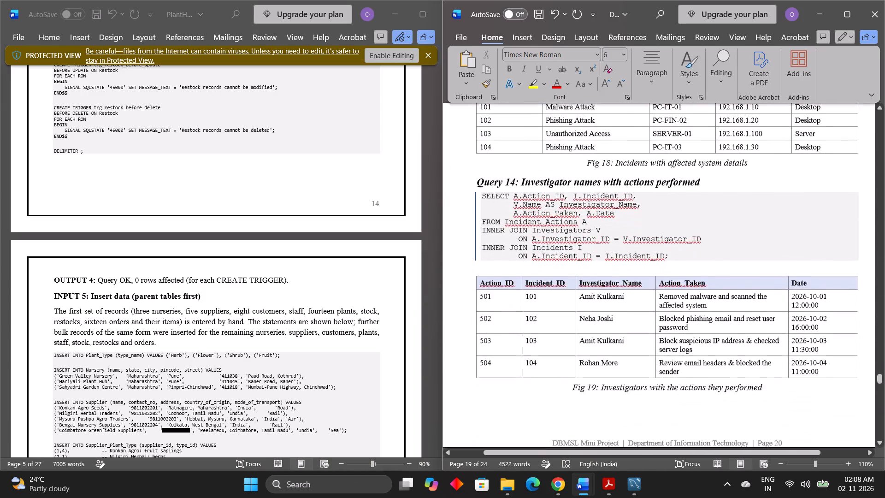
{"action": "scroll", "coordinate": [589, 248], "scroll_direction": "down", "scroll_amount": 3}
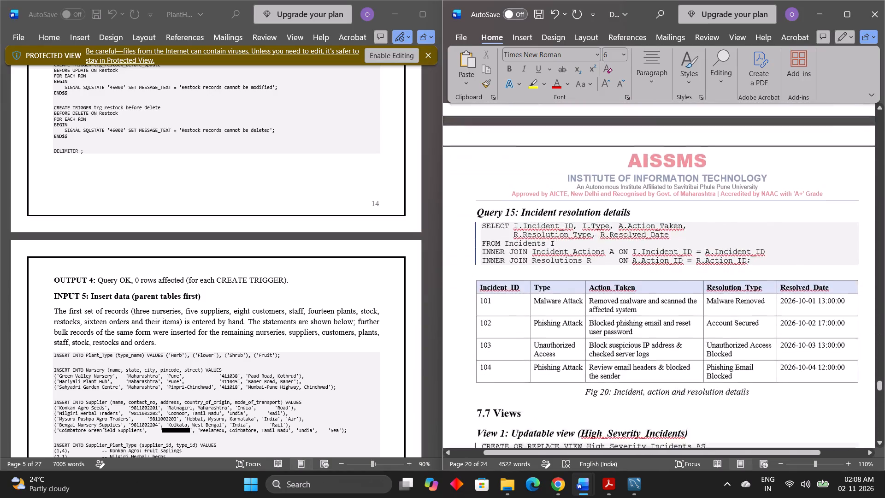
{"action": "scroll", "coordinate": [589, 248], "scroll_direction": "down", "scroll_amount": 3}
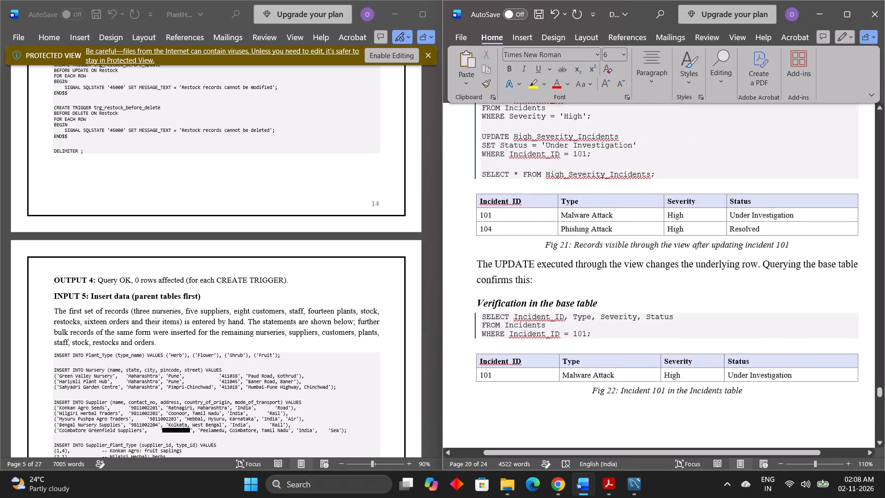
{"action": "scroll", "coordinate": [589, 248], "scroll_direction": "down", "scroll_amount": 5}
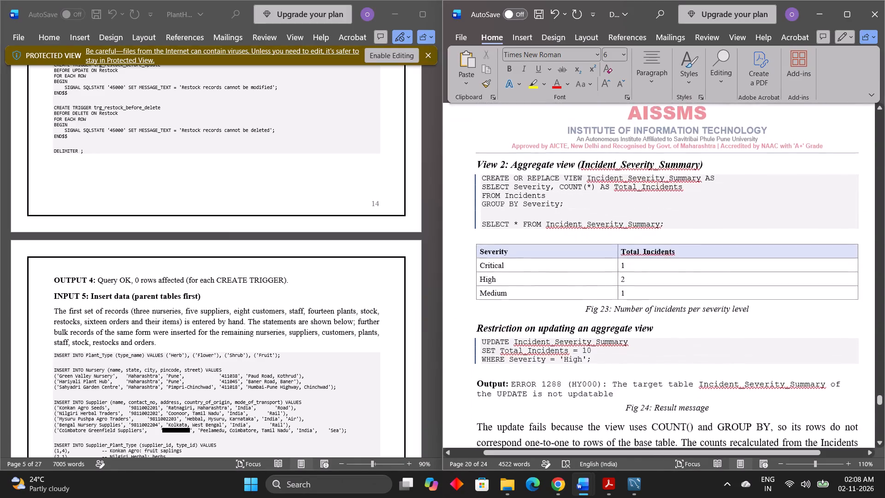
{"action": "scroll", "coordinate": [589, 248], "scroll_direction": "down", "scroll_amount": 1}
{"action": "scroll", "coordinate": [589, 248], "scroll_direction": "up", "scroll_amount": 2}
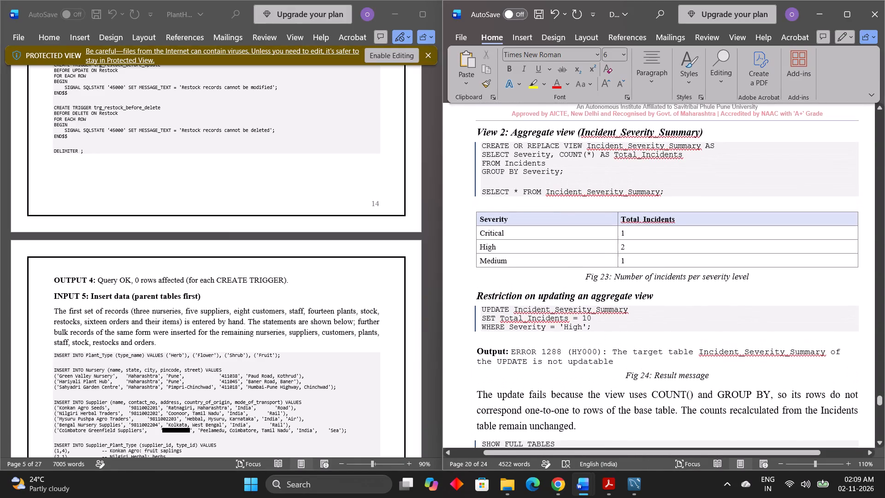
{"action": "scroll", "coordinate": [589, 248], "scroll_direction": "down", "scroll_amount": 1}
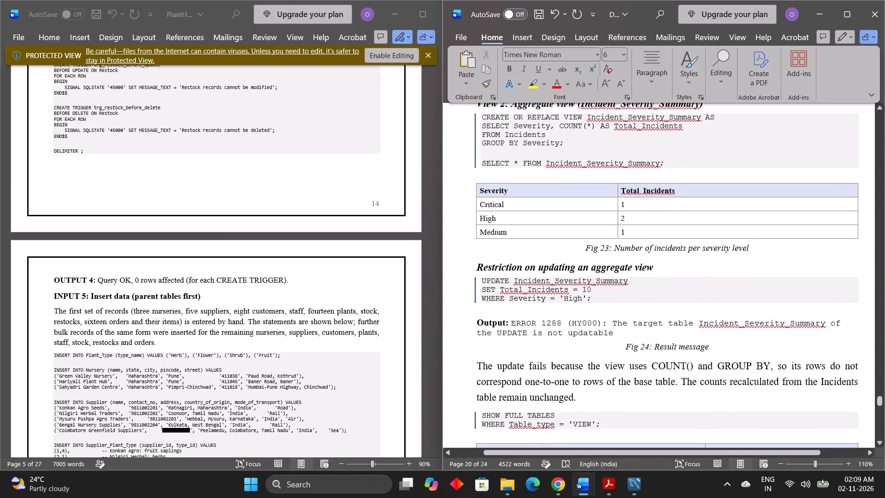
{"action": "scroll", "coordinate": [589, 248], "scroll_direction": "down", "scroll_amount": 3}
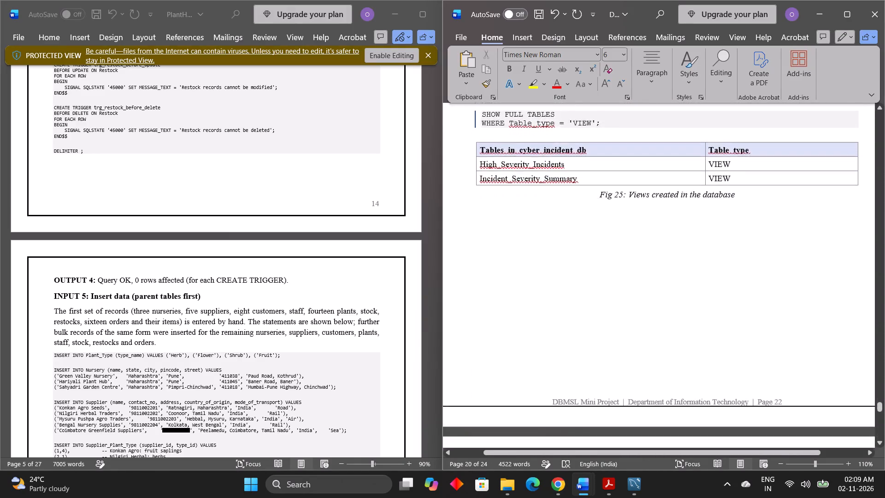
{"action": "scroll", "coordinate": [589, 248], "scroll_direction": "down", "scroll_amount": 6}
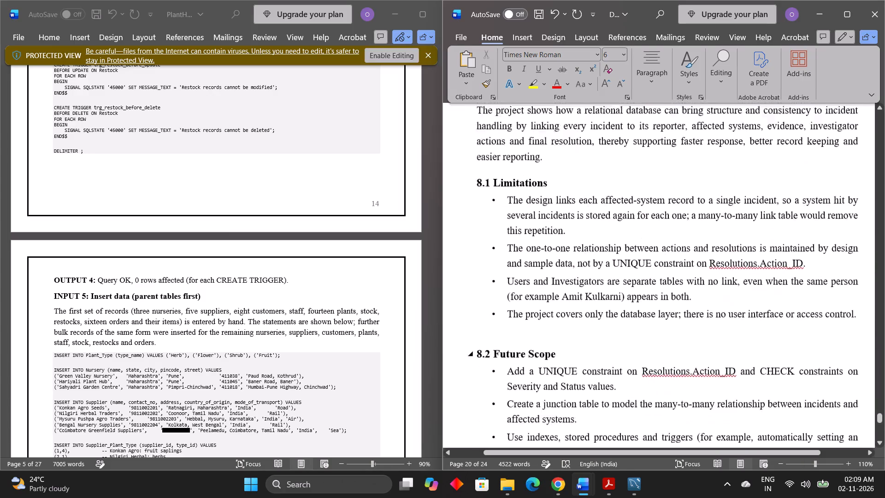
{"action": "scroll", "coordinate": [589, 248], "scroll_direction": "down", "scroll_amount": 5}
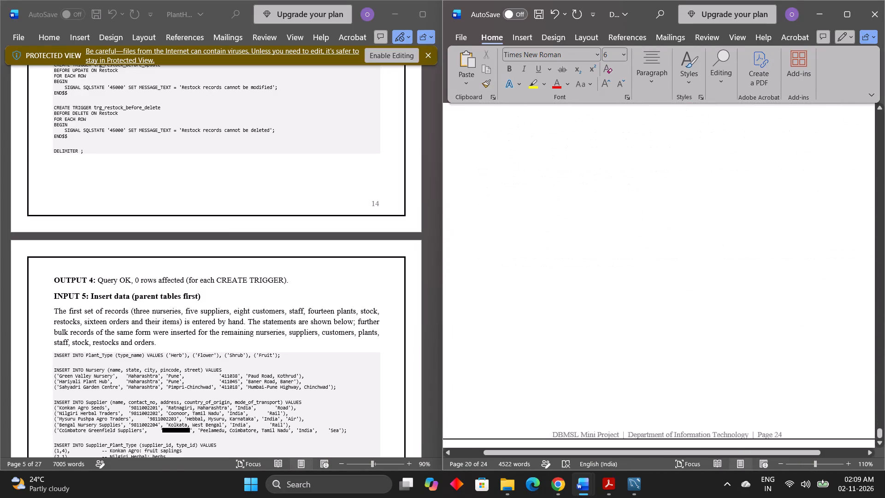
{"action": "scroll", "coordinate": [589, 248], "scroll_direction": "down", "scroll_amount": 2}
Examine the layout of the code blocks and output tables in the reference plant nursery report from INPUT 5 through OUTPUT 9.
{"action": "scroll", "coordinate": [222, 281], "scroll_direction": "down", "scroll_amount": 2}
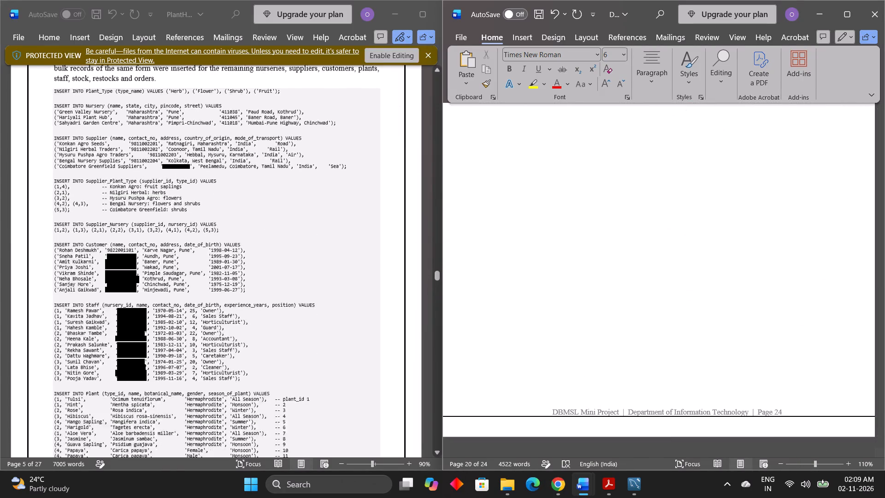
{"action": "scroll", "coordinate": [222, 281], "scroll_direction": "down", "scroll_amount": 4}
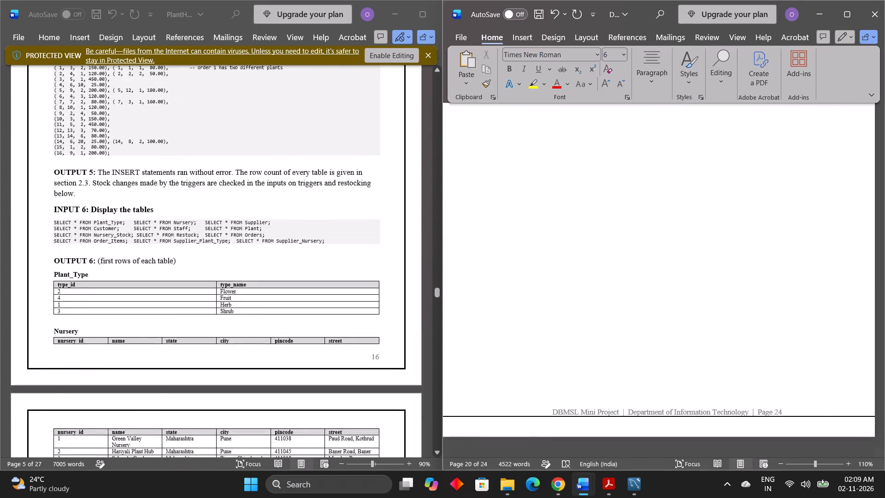
{"action": "scroll", "coordinate": [222, 281], "scroll_direction": "down", "scroll_amount": 4}
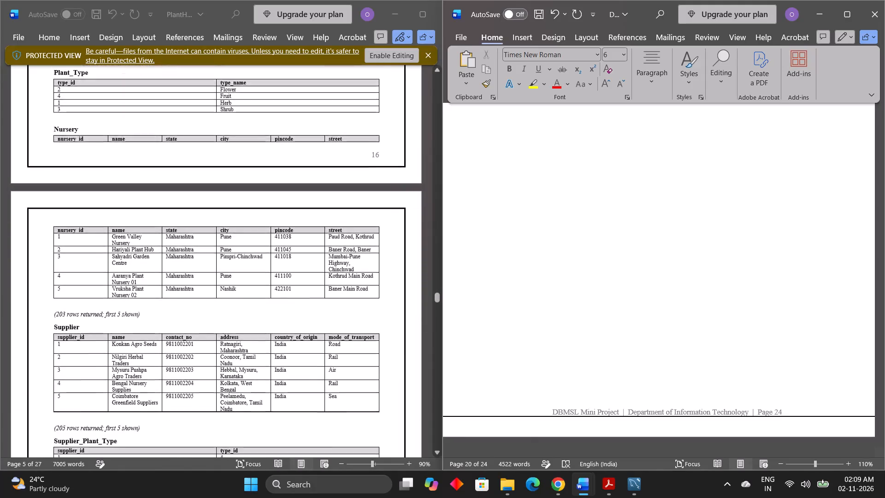
{"action": "scroll", "coordinate": [222, 281], "scroll_direction": "down", "scroll_amount": 4}
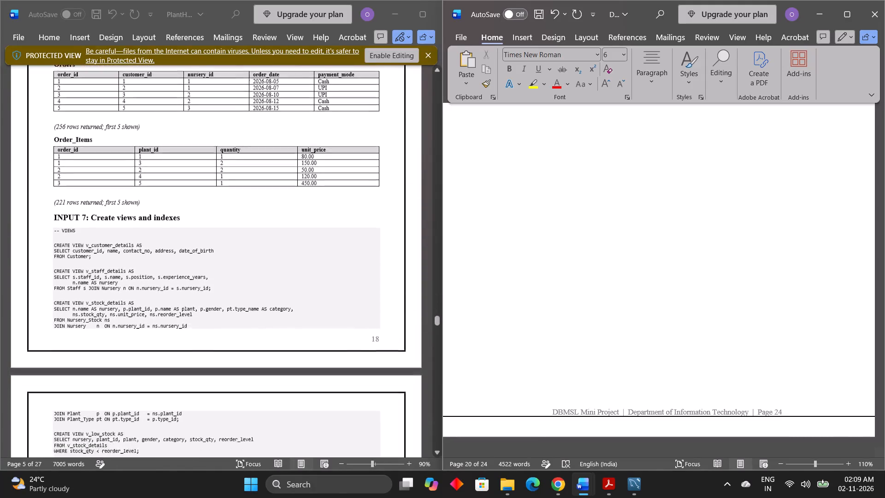
{"action": "scroll", "coordinate": [222, 281], "scroll_direction": "down", "scroll_amount": 3}
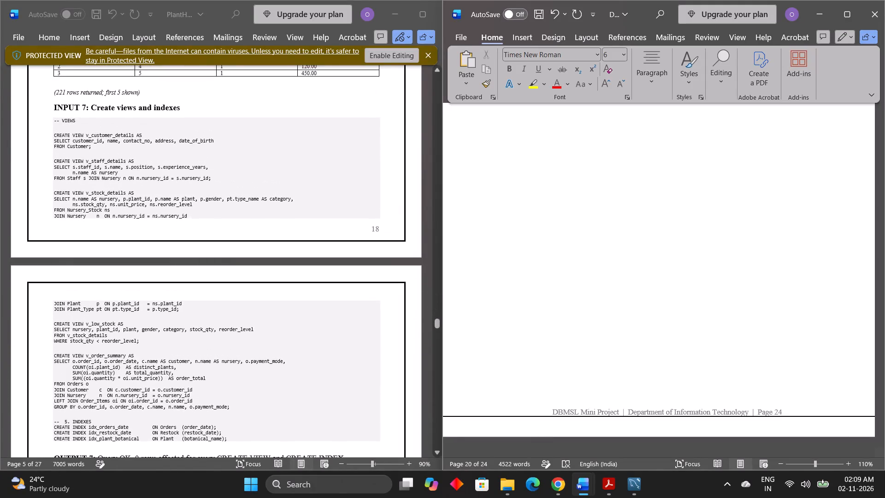
{"action": "scroll", "coordinate": [222, 281], "scroll_direction": "down", "scroll_amount": 2}
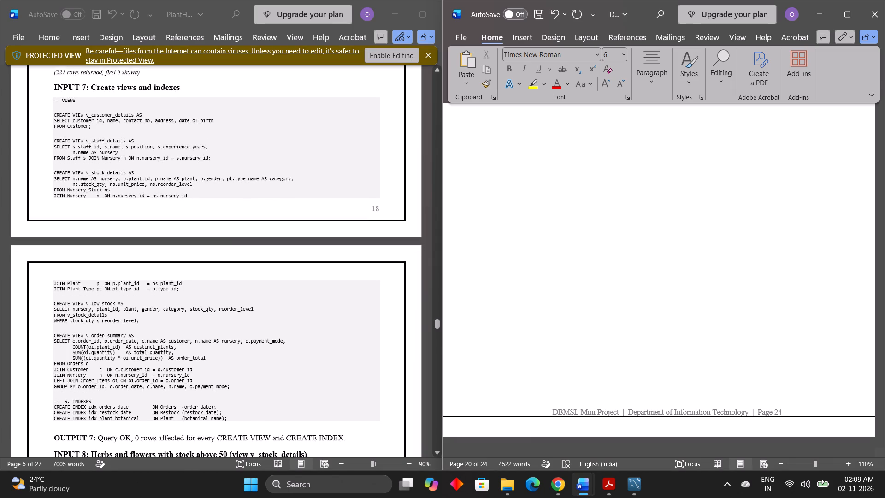
{"action": "scroll", "coordinate": [222, 281], "scroll_direction": "down", "scroll_amount": 2}
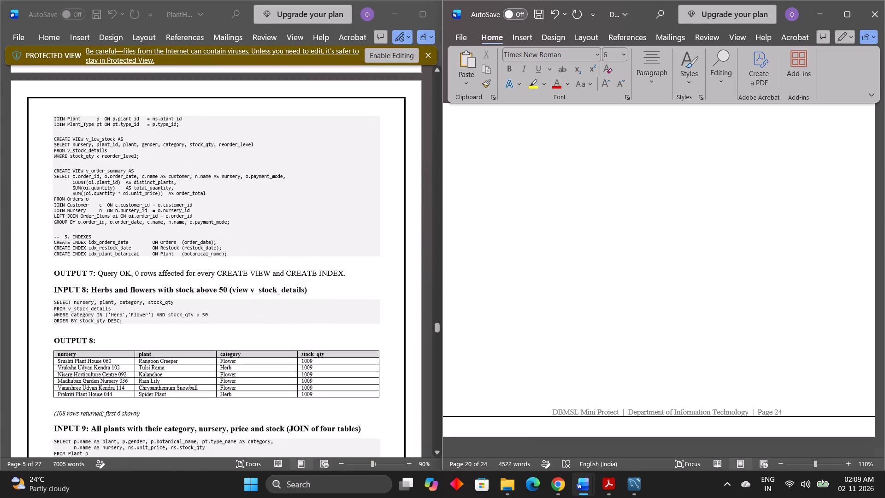
{"action": "scroll", "coordinate": [222, 281], "scroll_direction": "down", "scroll_amount": 4}
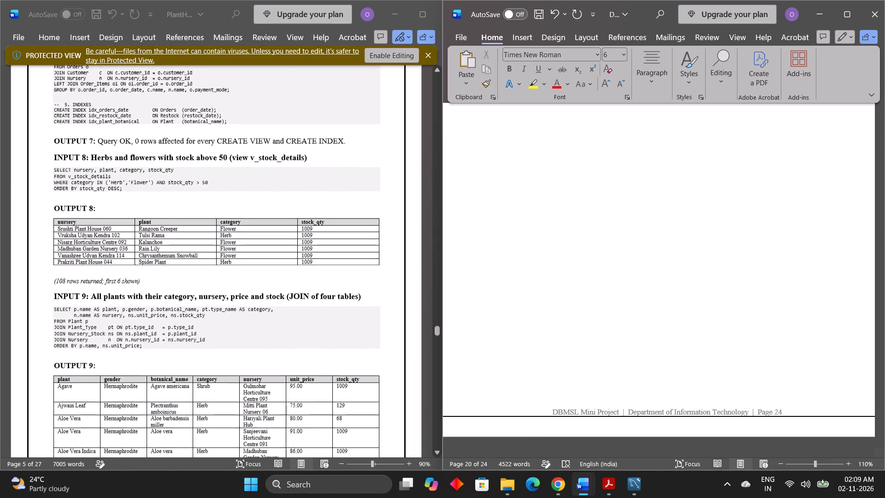
{"action": "scroll", "coordinate": [222, 281], "scroll_direction": "down", "scroll_amount": 3}
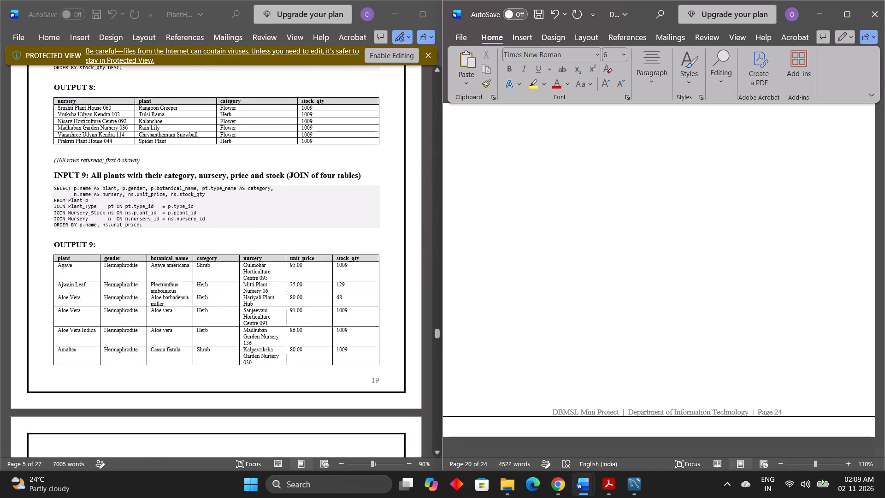
Examine the layout of the plant nursery report from INPUT 10 through INPUT 24, the Conclusion and the References.
{"action": "scroll", "coordinate": [222, 281], "scroll_direction": "down", "scroll_amount": 3}
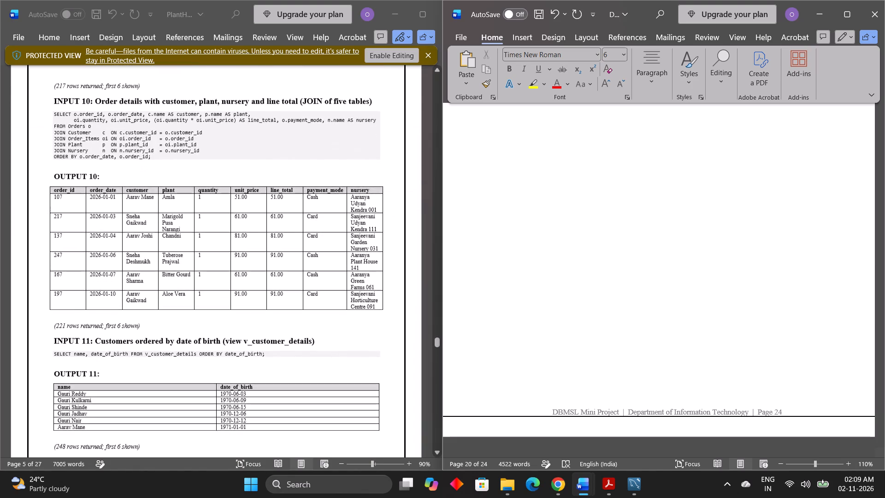
{"action": "scroll", "coordinate": [222, 281], "scroll_direction": "down", "scroll_amount": 3}
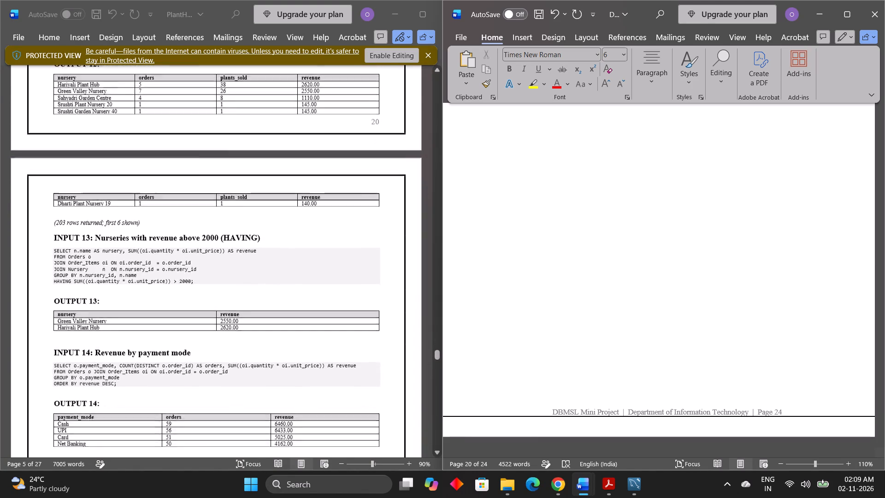
{"action": "scroll", "coordinate": [222, 281], "scroll_direction": "down", "scroll_amount": 3}
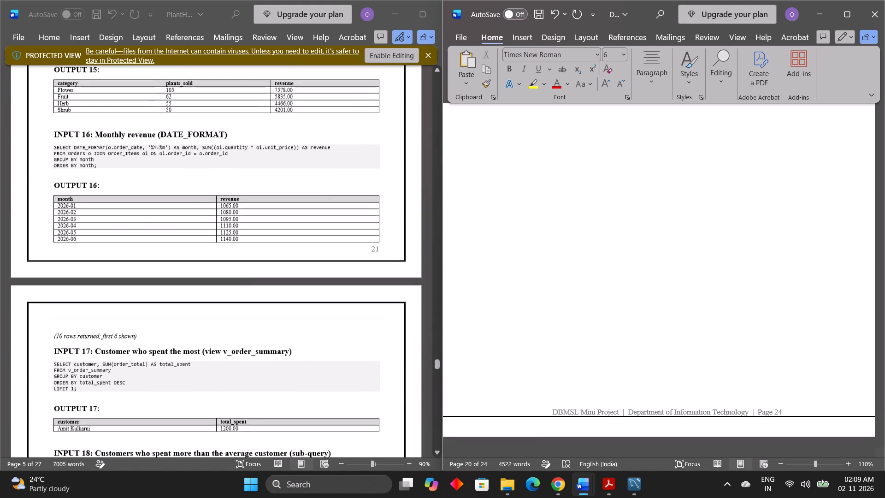
{"action": "scroll", "coordinate": [222, 281], "scroll_direction": "down", "scroll_amount": 5}
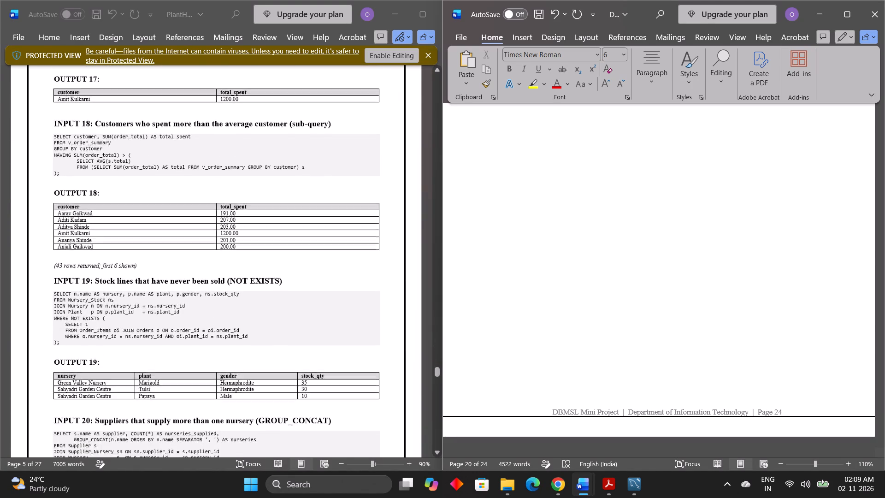
{"action": "scroll", "coordinate": [222, 281], "scroll_direction": "down", "scroll_amount": 3}
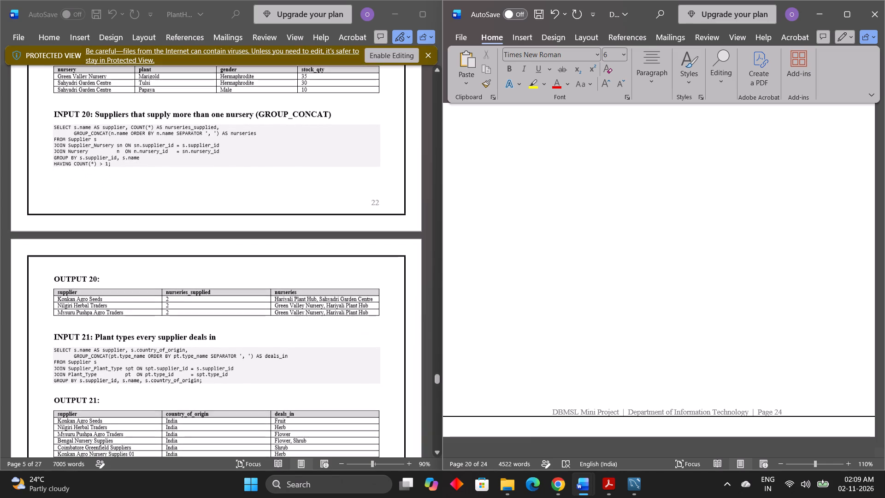
{"action": "scroll", "coordinate": [222, 281], "scroll_direction": "down", "scroll_amount": 5}
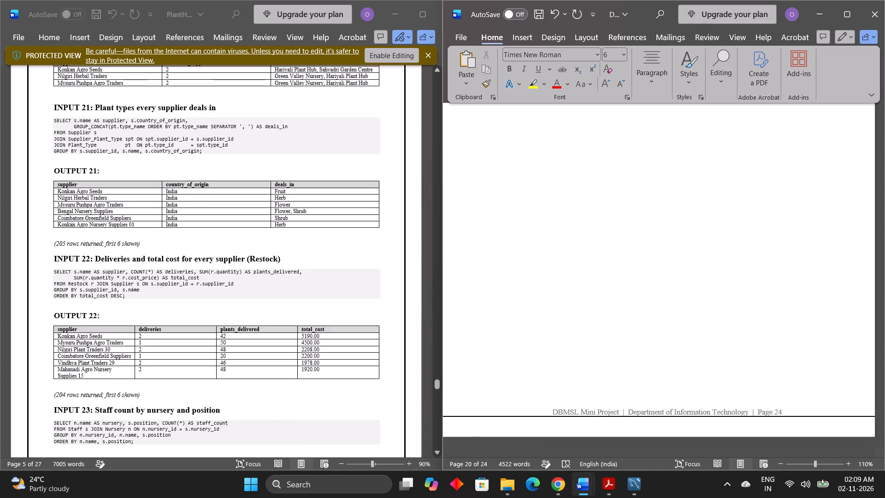
{"action": "scroll", "coordinate": [222, 281], "scroll_direction": "down", "scroll_amount": 5}
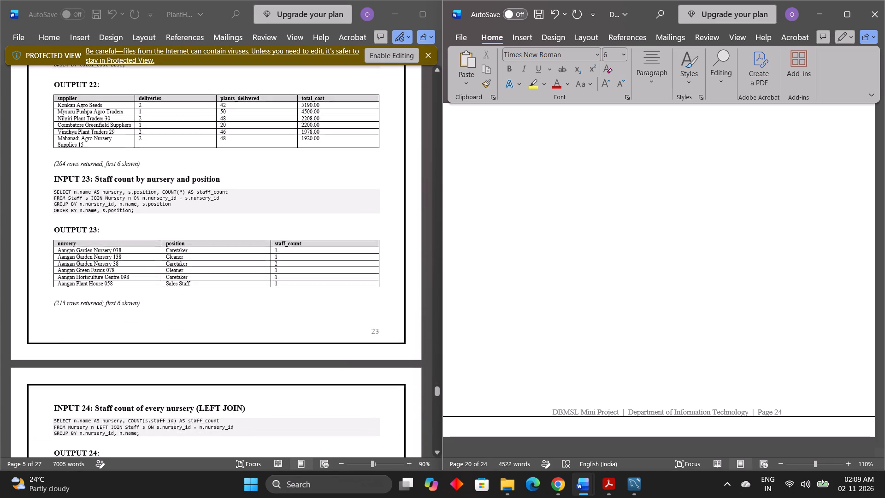
{"action": "scroll", "coordinate": [222, 281], "scroll_direction": "down", "scroll_amount": 5}
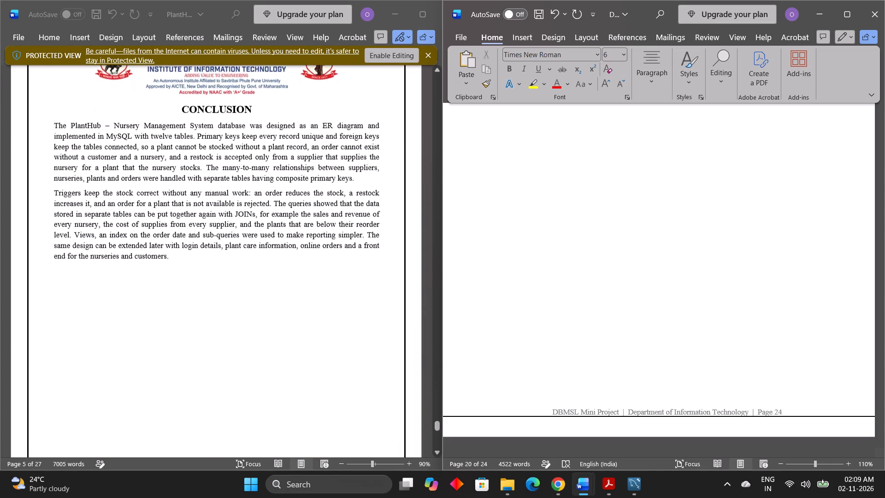
{"action": "scroll", "coordinate": [222, 281], "scroll_direction": "down", "scroll_amount": 11}
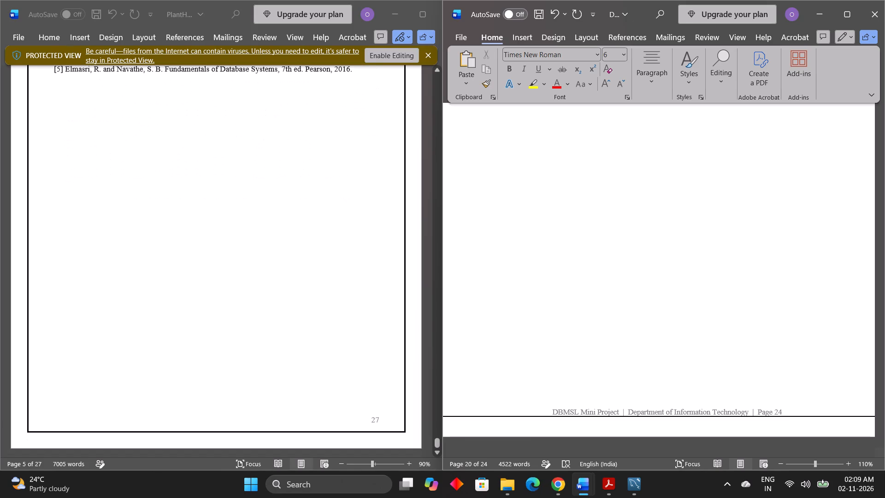
{"action": "scroll", "coordinate": [222, 281], "scroll_direction": "down", "scroll_amount": 1}
{"action": "scroll", "coordinate": [321, 259], "scroll_direction": "up", "scroll_amount": 6}
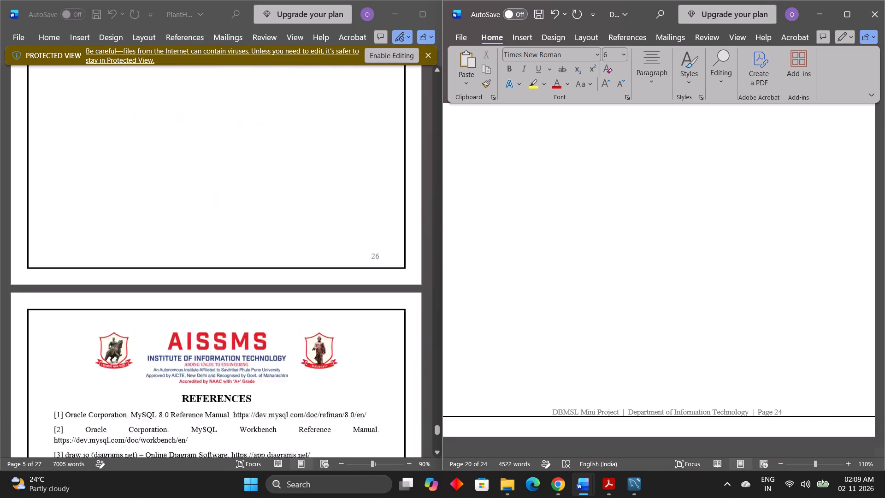
Change the red PRNs beside the four student names on the cyber incident report's title page to black.
{"action": "scroll", "coordinate": [321, 259], "scroll_direction": "up", "scroll_amount": 20}
{"action": "scroll", "coordinate": [321, 259], "scroll_direction": "up", "scroll_amount": 17}
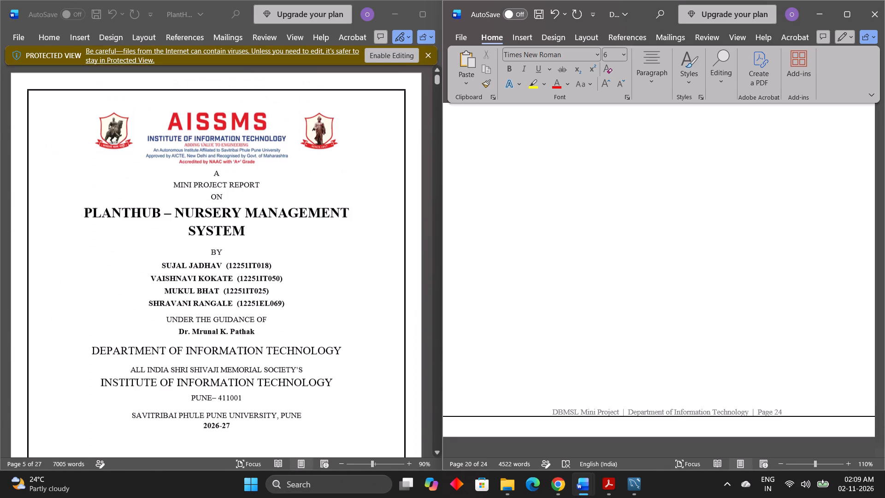
{"action": "scroll", "coordinate": [321, 259], "scroll_direction": "up", "scroll_amount": 5}
{"action": "scroll", "coordinate": [590, 258], "scroll_direction": "up", "scroll_amount": 20}
{"action": "scroll", "coordinate": [590, 258], "scroll_direction": "up", "scroll_amount": 13}
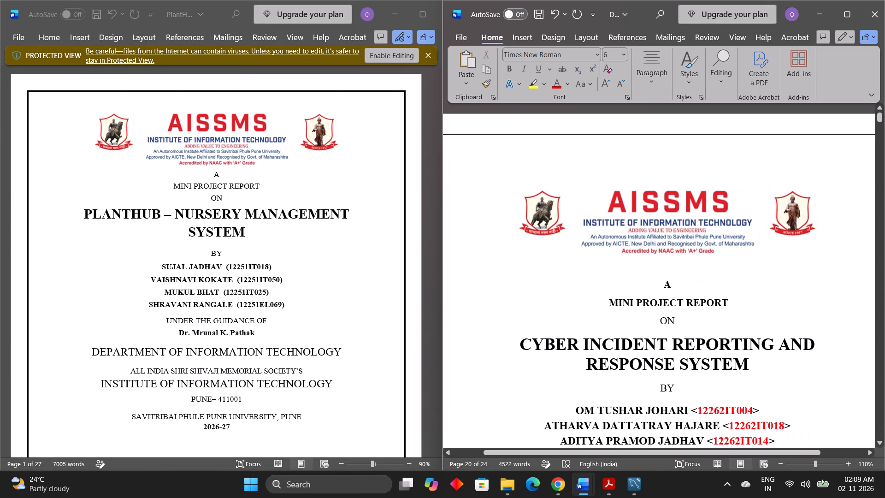
{"action": "scroll", "coordinate": [590, 258], "scroll_direction": "up", "scroll_amount": 15}
{"action": "scroll", "coordinate": [590, 258], "scroll_direction": "down", "scroll_amount": 4, "text": "ctrl"}
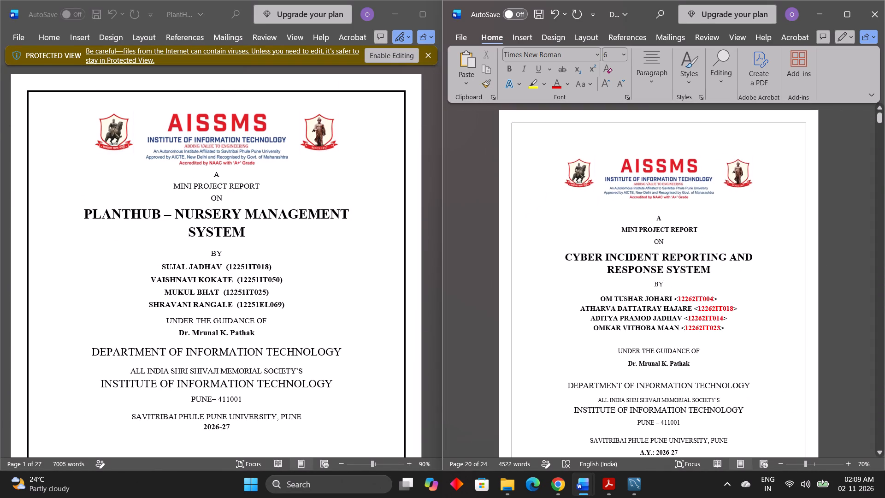
{"action": "scroll", "coordinate": [590, 258], "scroll_direction": "down", "scroll_amount": 2}
{"action": "scroll", "coordinate": [318, 322], "scroll_direction": "up", "scroll_amount": 2}
{"action": "scroll", "coordinate": [570, 312], "scroll_direction": "up", "scroll_amount": 1}
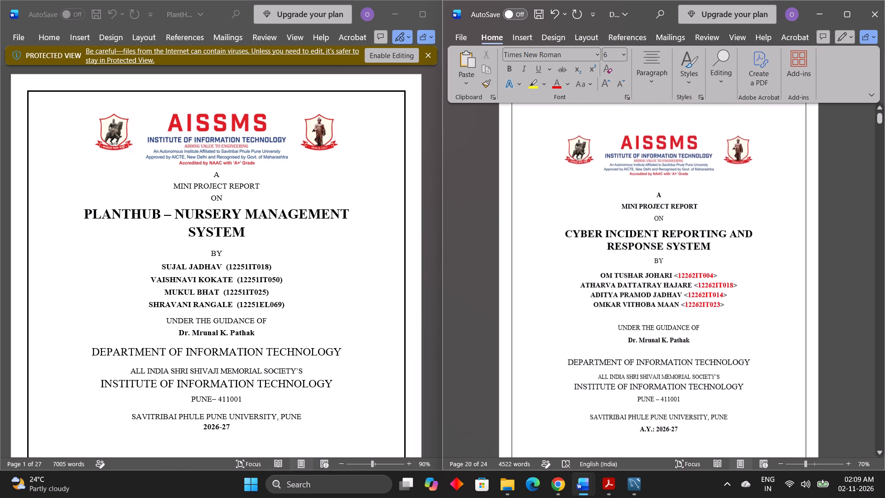
{"action": "left_click_drag", "start_coordinate": [726, 309], "coordinate": [683, 296]}
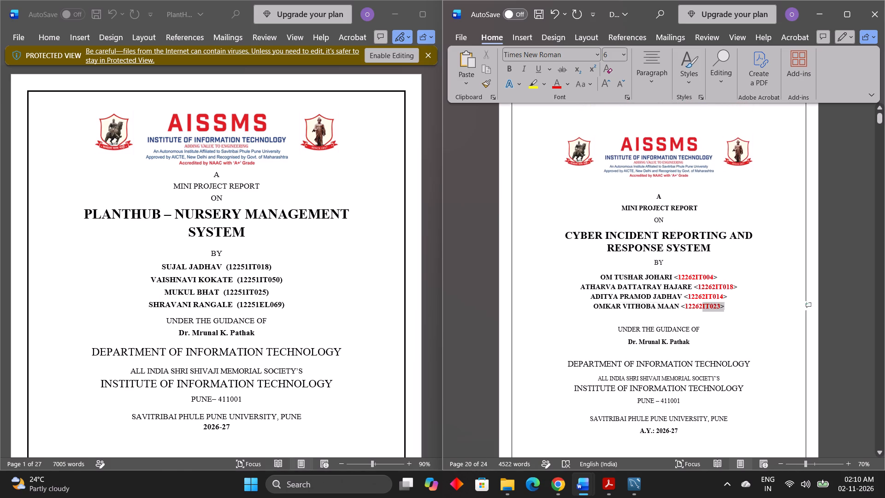
{"action": "left_click_drag", "start_coordinate": [683, 296], "coordinate": [661, 281]}
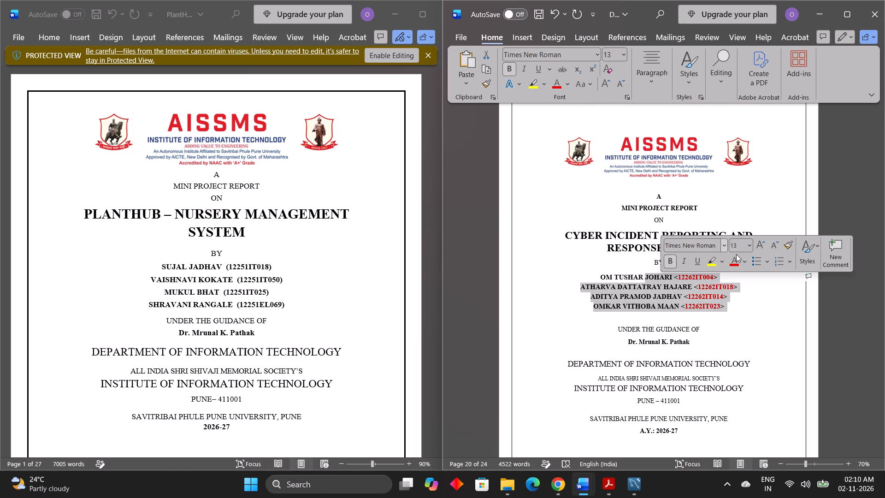
{"action": "left_click", "coordinate": [741, 261]}
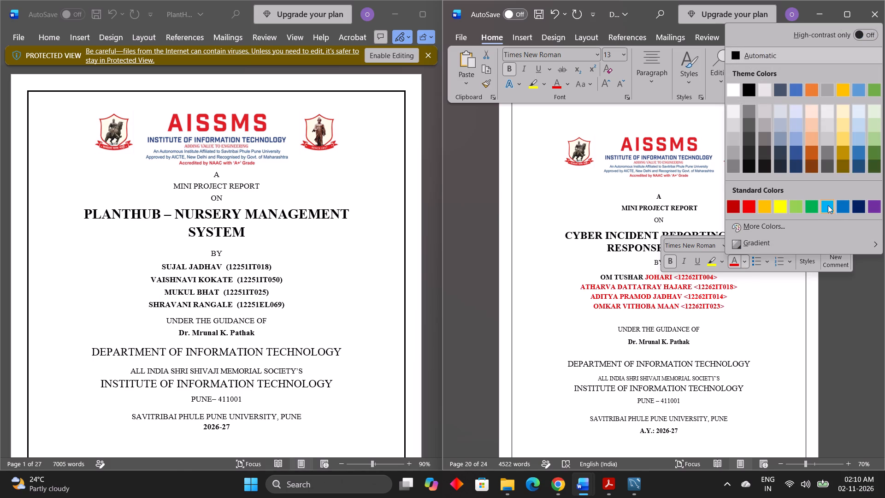
{"action": "left_click", "coordinate": [749, 89]}
{"action": "left_click", "coordinate": [703, 359]}
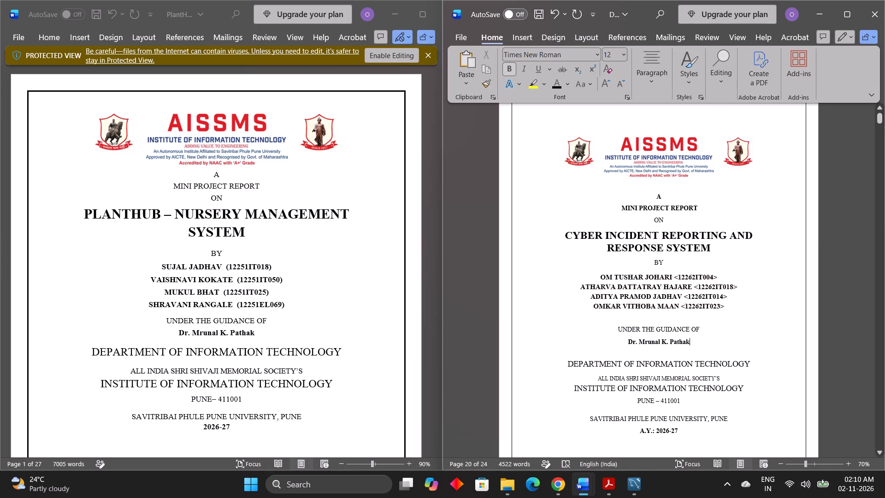
Compare the title, certificate, table of contents and acknowledgement pages of the cyber incident report with those of the plant nursery report.
{"action": "scroll", "coordinate": [703, 359], "scroll_direction": "down", "scroll_amount": 1}
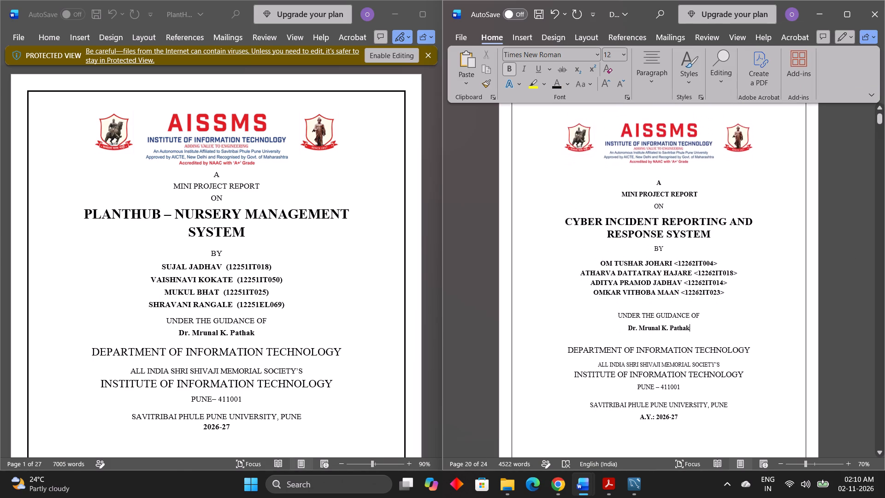
{"action": "scroll", "coordinate": [703, 359], "scroll_direction": "down", "scroll_amount": 1}
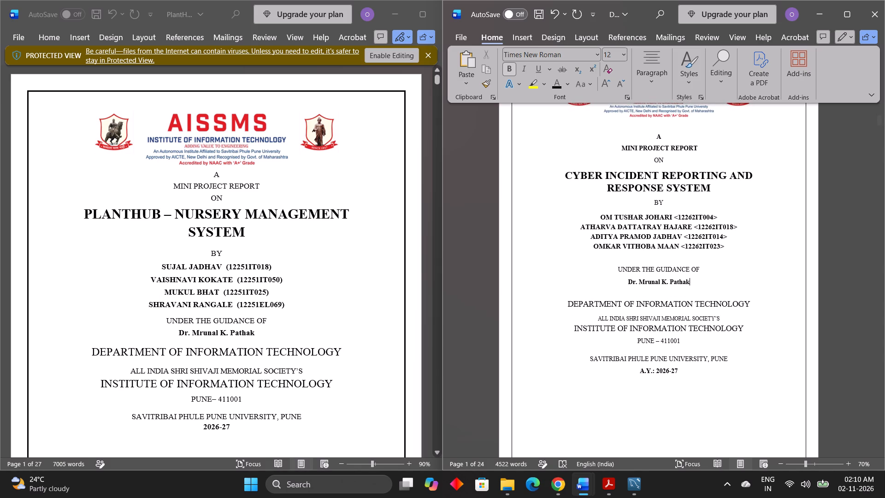
{"action": "scroll", "coordinate": [357, 342], "scroll_direction": "down", "scroll_amount": 1}
{"action": "scroll", "coordinate": [657, 381], "scroll_direction": "down", "scroll_amount": 2}
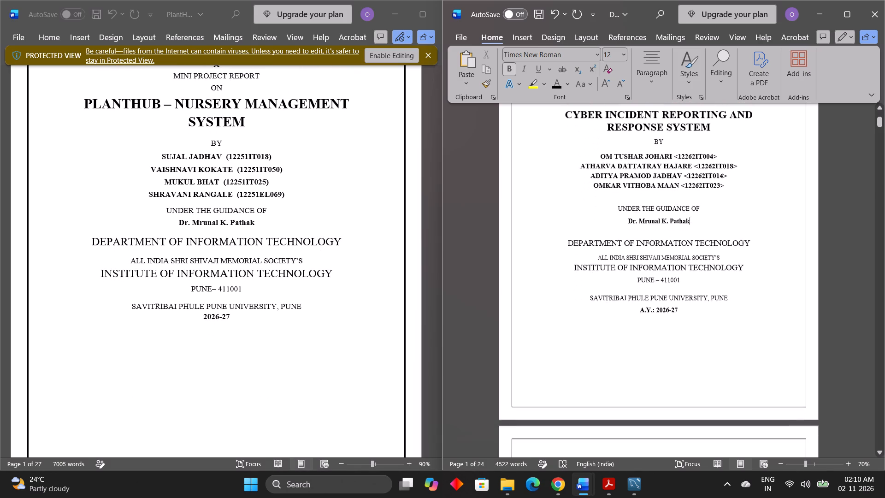
{"action": "scroll", "coordinate": [657, 381], "scroll_direction": "down", "scroll_amount": 3}
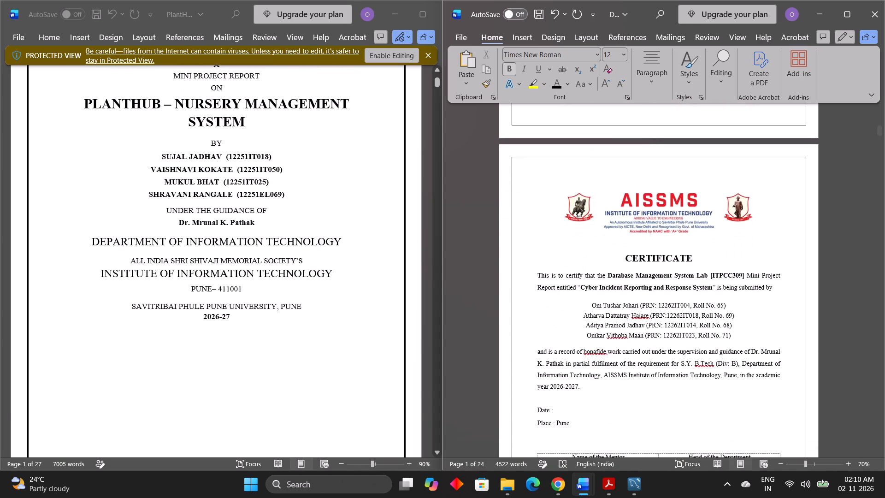
{"action": "scroll", "coordinate": [340, 376], "scroll_direction": "down", "scroll_amount": 4}
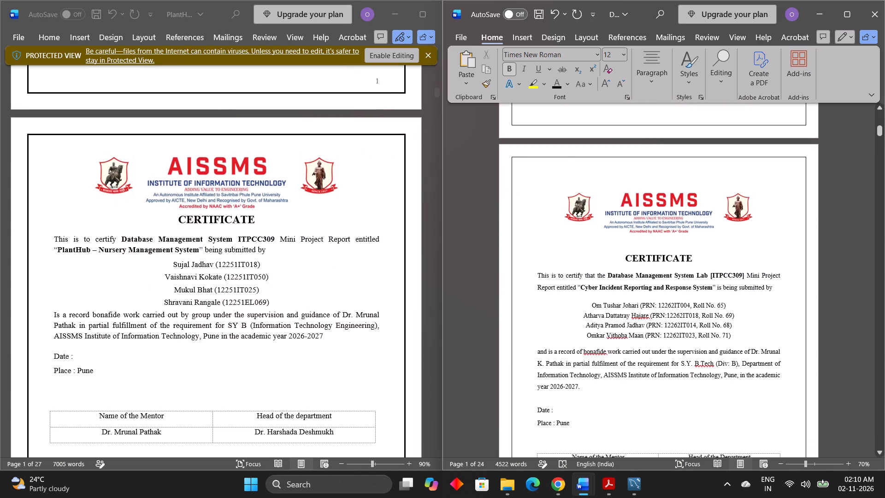
{"action": "scroll", "coordinate": [576, 352], "scroll_direction": "down", "scroll_amount": 1}
{"action": "scroll", "coordinate": [259, 365], "scroll_direction": "down", "scroll_amount": 2}
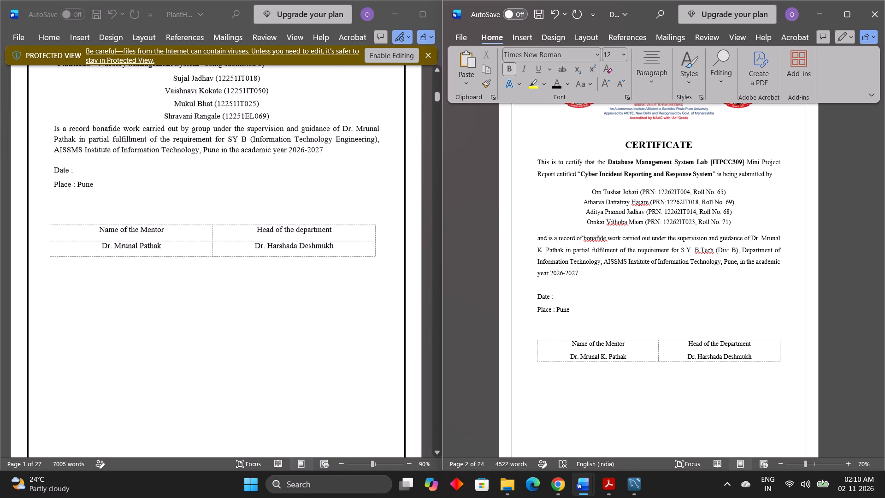
{"action": "scroll", "coordinate": [540, 359], "scroll_direction": "down", "scroll_amount": 3}
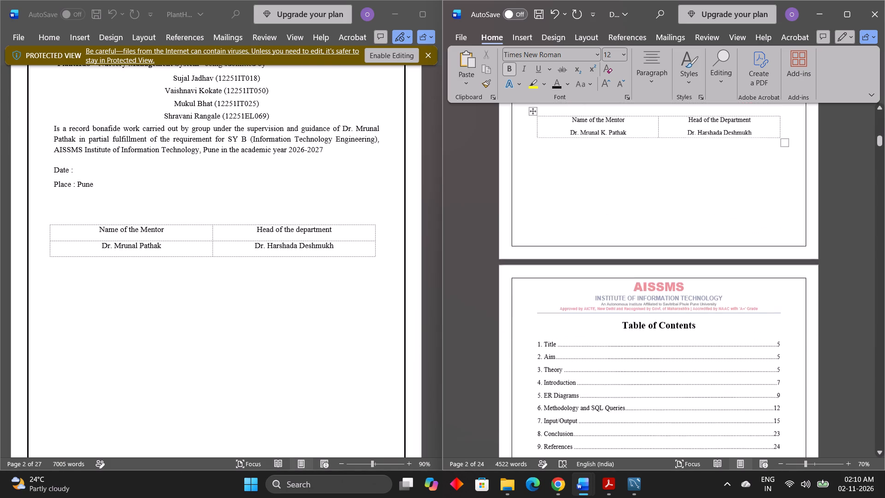
{"action": "scroll", "coordinate": [540, 359], "scroll_direction": "down", "scroll_amount": 2}
{"action": "scroll", "coordinate": [294, 372], "scroll_direction": "down", "scroll_amount": 4}
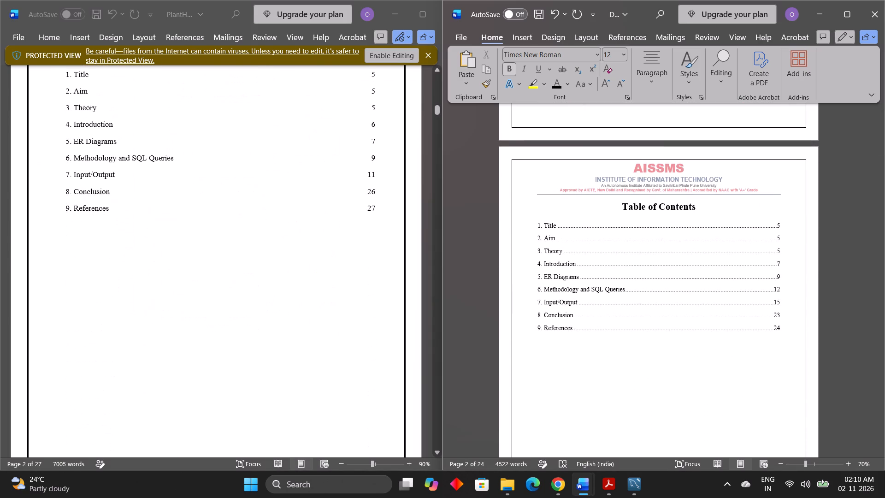
{"action": "scroll", "coordinate": [509, 395], "scroll_direction": "down", "scroll_amount": 6}
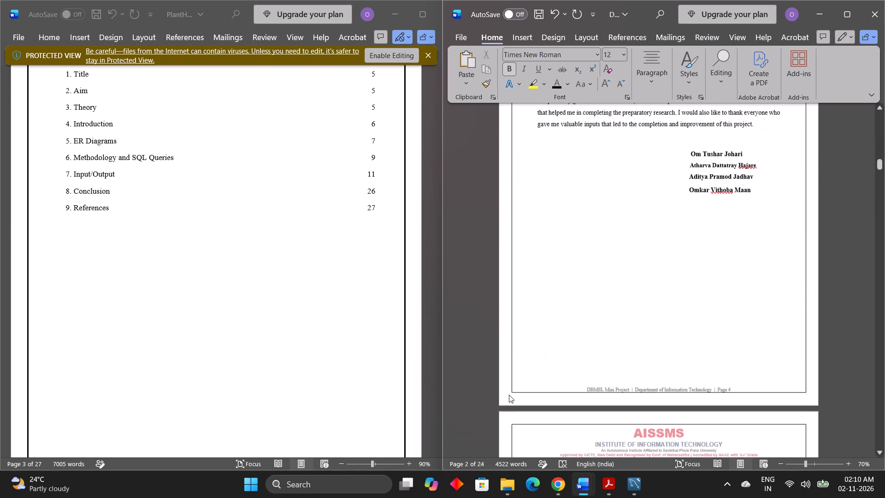
{"action": "scroll", "coordinate": [329, 385], "scroll_direction": "down", "scroll_amount": 4}
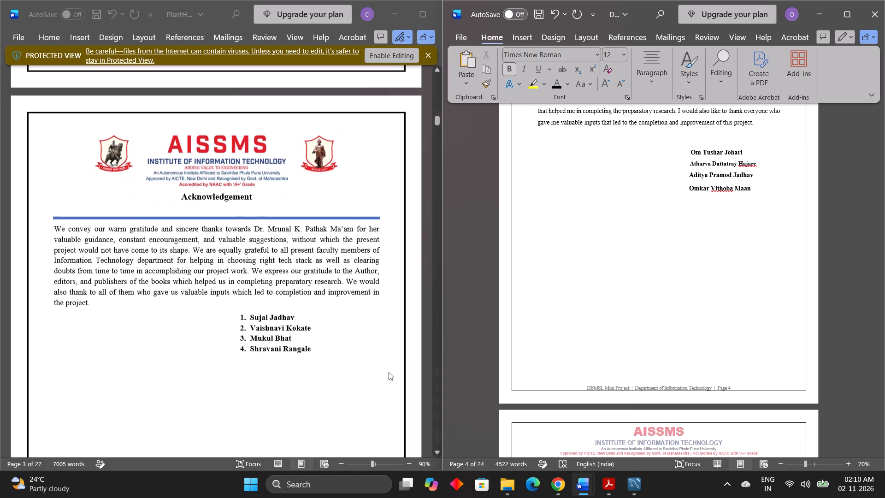
Number the four student names on the cyber incident report's acknowledgement page from 1. to 4.
{"action": "scroll", "coordinate": [599, 348], "scroll_direction": "up", "scroll_amount": 2}
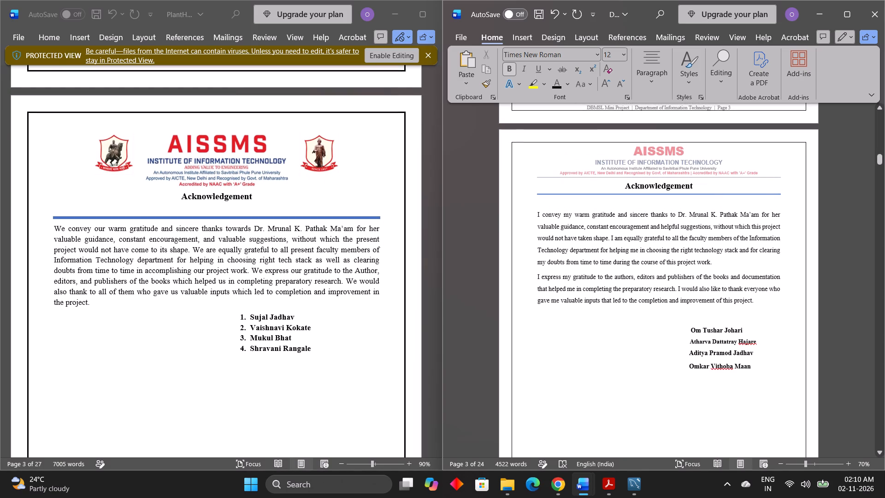
{"action": "left_click", "coordinate": [691, 334]}
{"action": "left_click", "coordinate": [691, 332]}
{"action": "type", "text": "1."}
{"action": "key", "text": "space"}
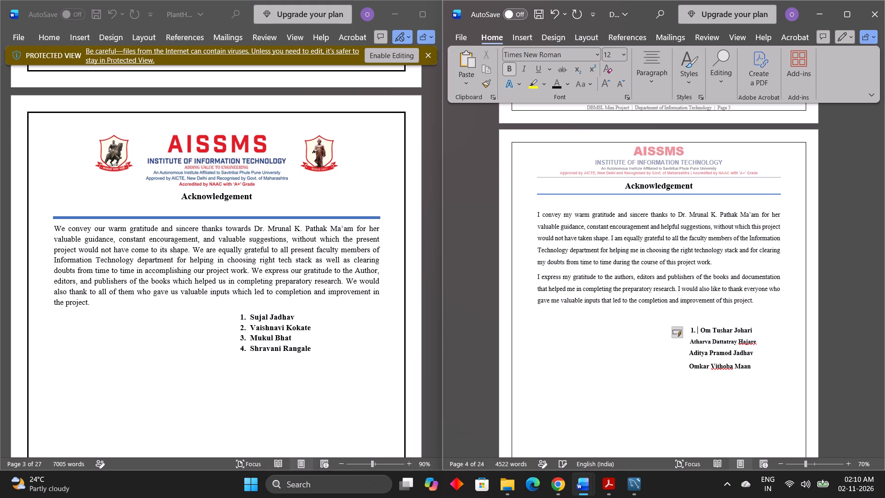
{"action": "left_click", "coordinate": [690, 339]}
{"action": "type", "text": "2."}
{"action": "key", "text": "space"}
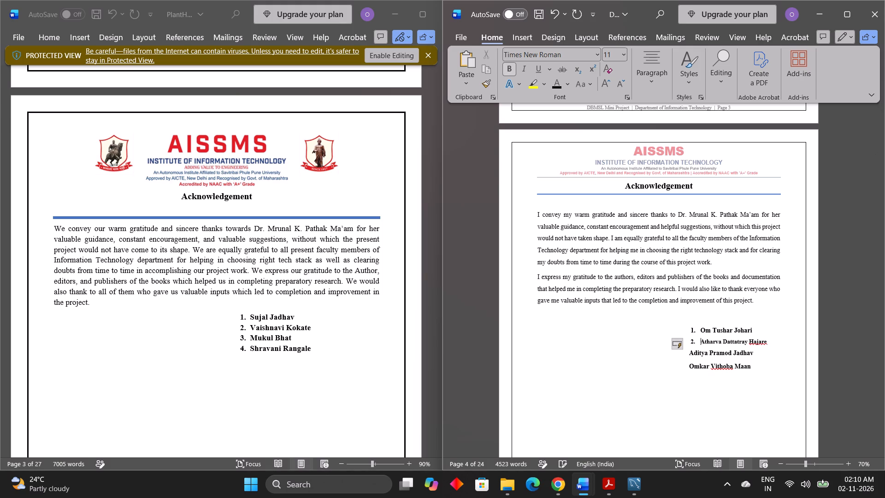
{"action": "left_click", "coordinate": [688, 354]}
{"action": "type", "text": "3."}
{"action": "key", "text": "space"}
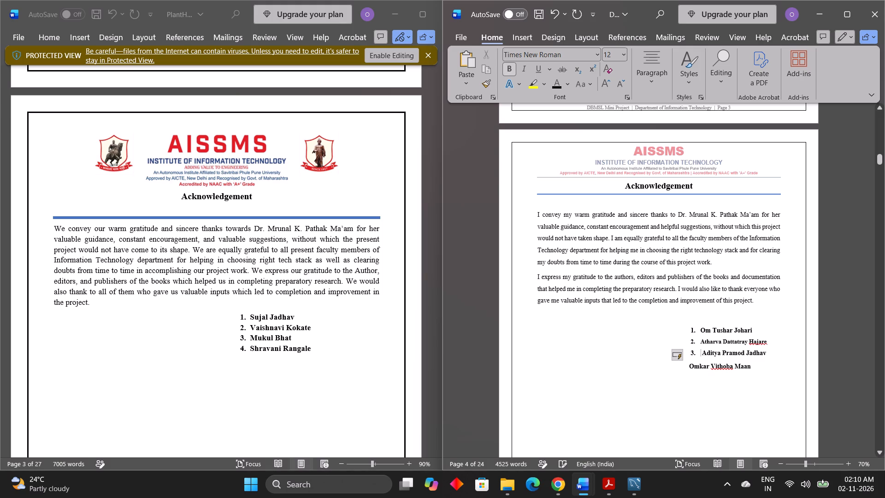
{"action": "left_click", "coordinate": [690, 367]}
{"action": "type", "text": "4."}
{"action": "key", "text": "space"}
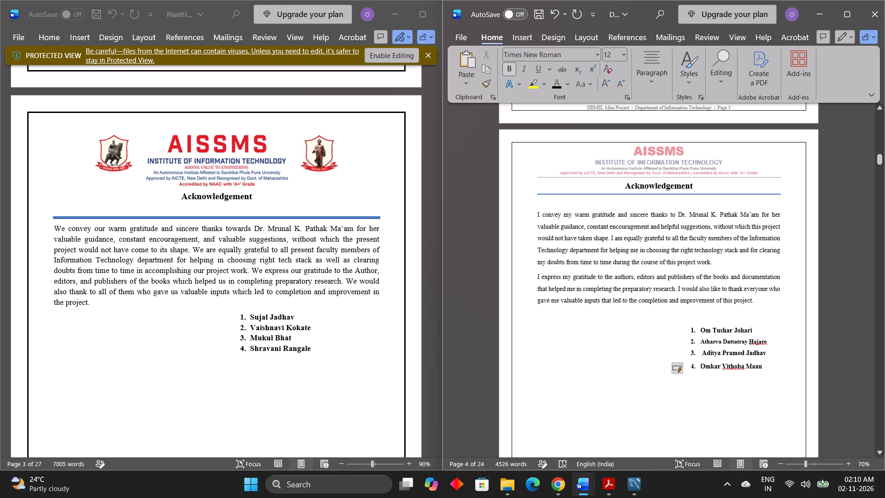
Delete the extra space before the third student name in the acknowledgement page's numbered list.
{"action": "left_click", "coordinate": [723, 408]}
{"action": "left_click", "coordinate": [702, 352]}
{"action": "key", "text": "BackSpace"}
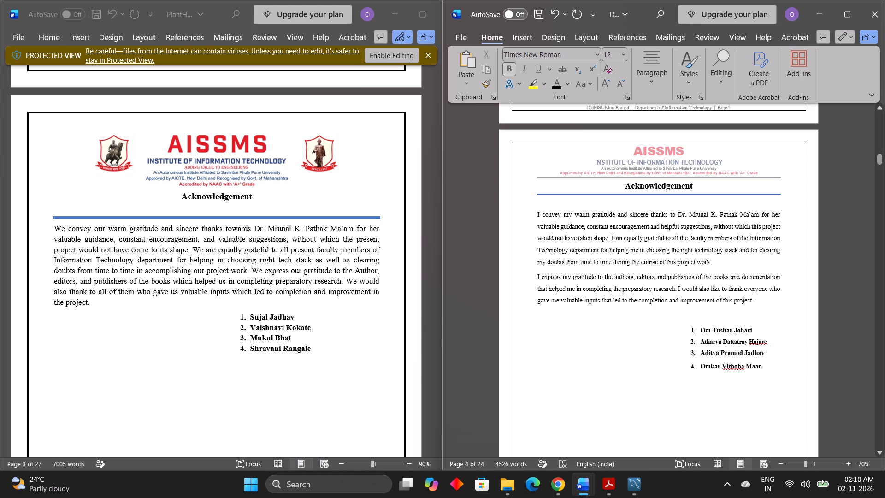
{"action": "left_click", "coordinate": [710, 391]}
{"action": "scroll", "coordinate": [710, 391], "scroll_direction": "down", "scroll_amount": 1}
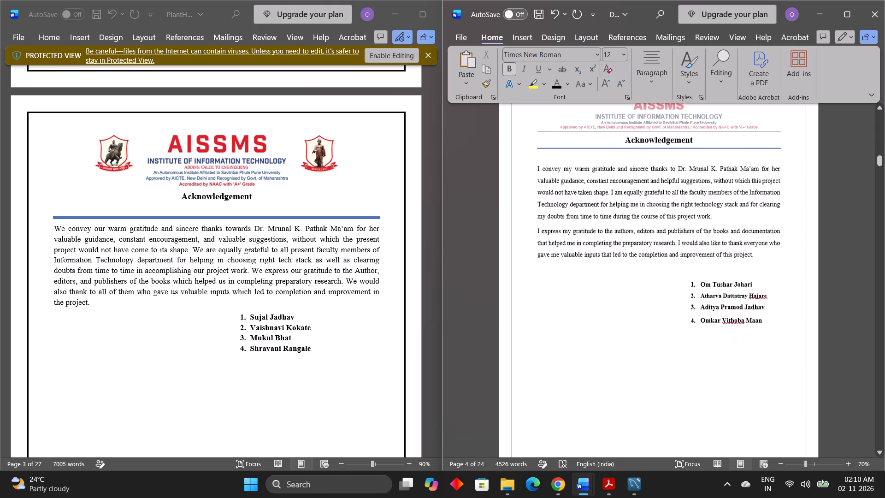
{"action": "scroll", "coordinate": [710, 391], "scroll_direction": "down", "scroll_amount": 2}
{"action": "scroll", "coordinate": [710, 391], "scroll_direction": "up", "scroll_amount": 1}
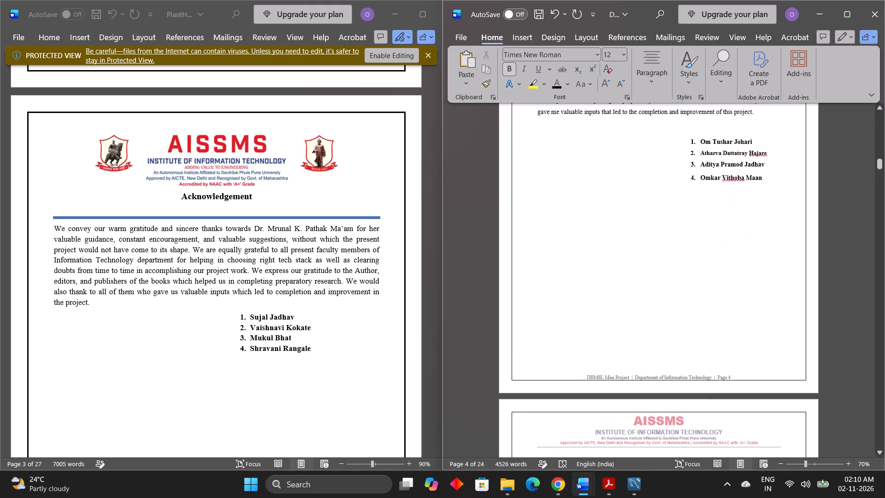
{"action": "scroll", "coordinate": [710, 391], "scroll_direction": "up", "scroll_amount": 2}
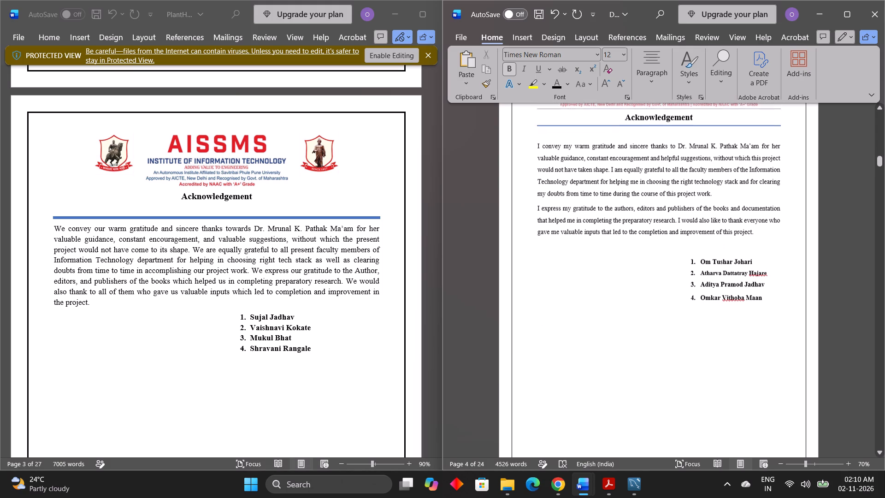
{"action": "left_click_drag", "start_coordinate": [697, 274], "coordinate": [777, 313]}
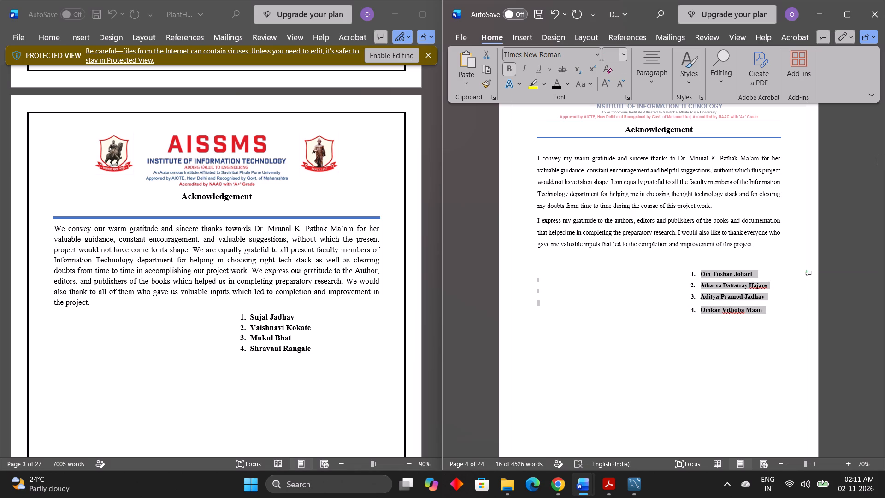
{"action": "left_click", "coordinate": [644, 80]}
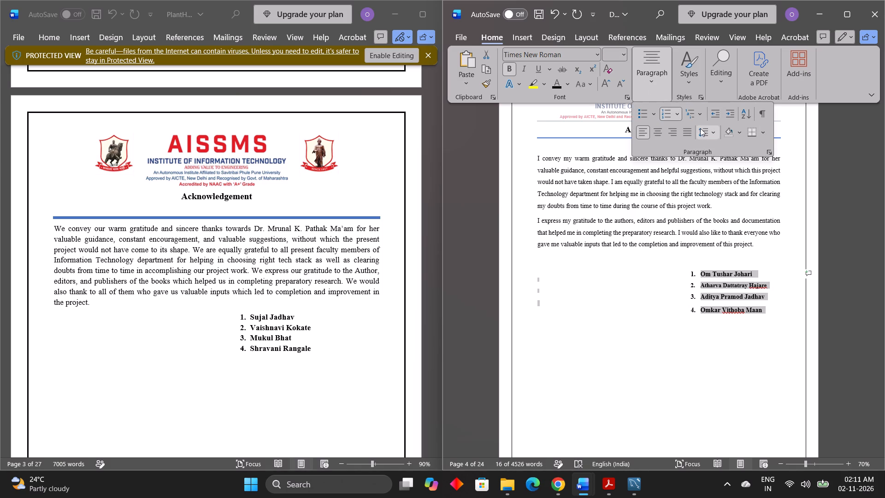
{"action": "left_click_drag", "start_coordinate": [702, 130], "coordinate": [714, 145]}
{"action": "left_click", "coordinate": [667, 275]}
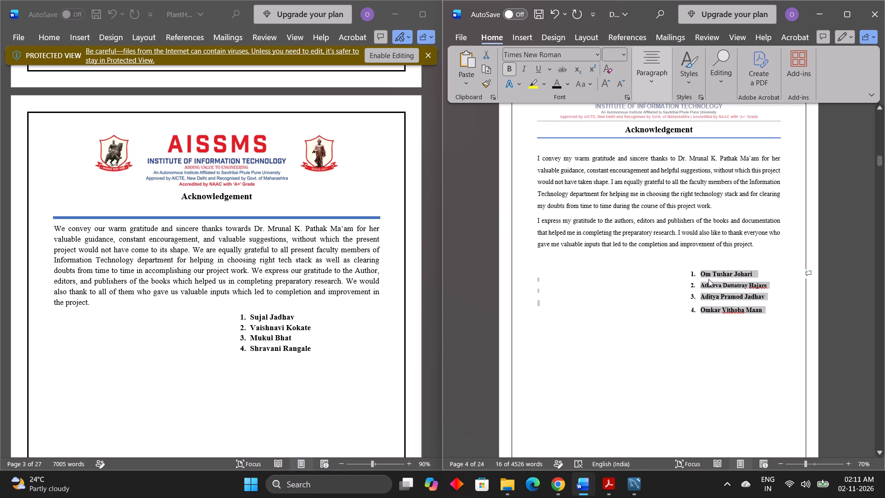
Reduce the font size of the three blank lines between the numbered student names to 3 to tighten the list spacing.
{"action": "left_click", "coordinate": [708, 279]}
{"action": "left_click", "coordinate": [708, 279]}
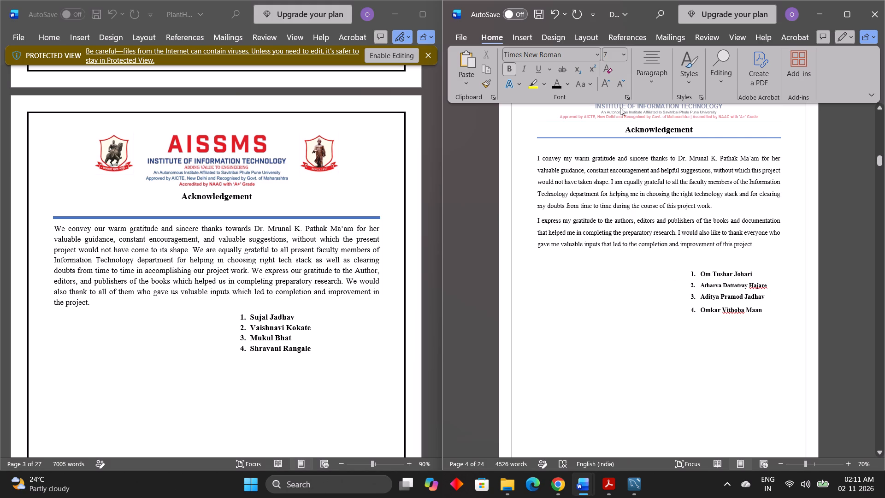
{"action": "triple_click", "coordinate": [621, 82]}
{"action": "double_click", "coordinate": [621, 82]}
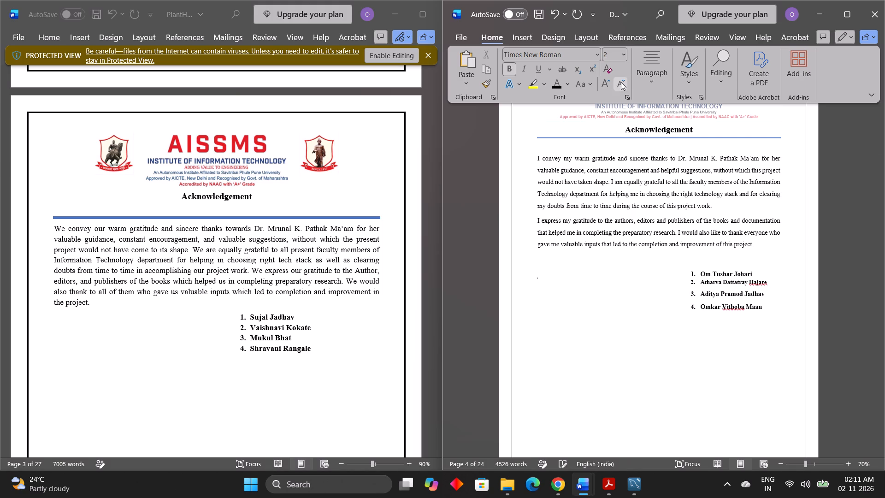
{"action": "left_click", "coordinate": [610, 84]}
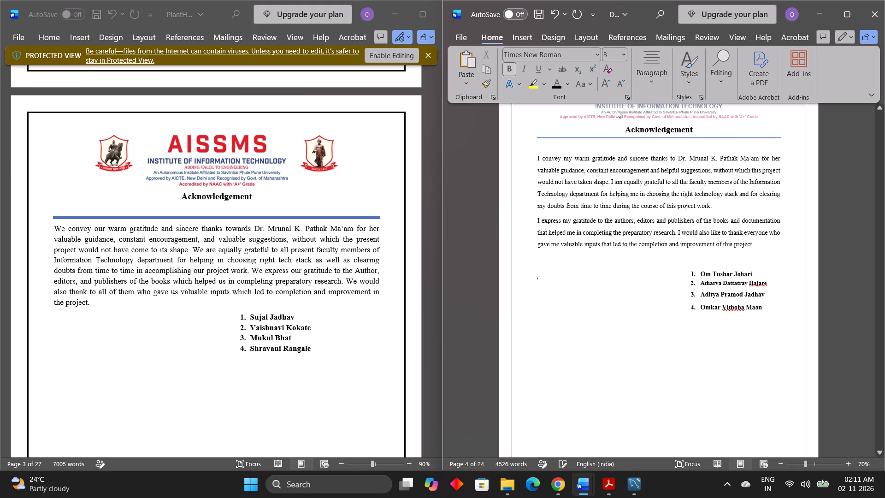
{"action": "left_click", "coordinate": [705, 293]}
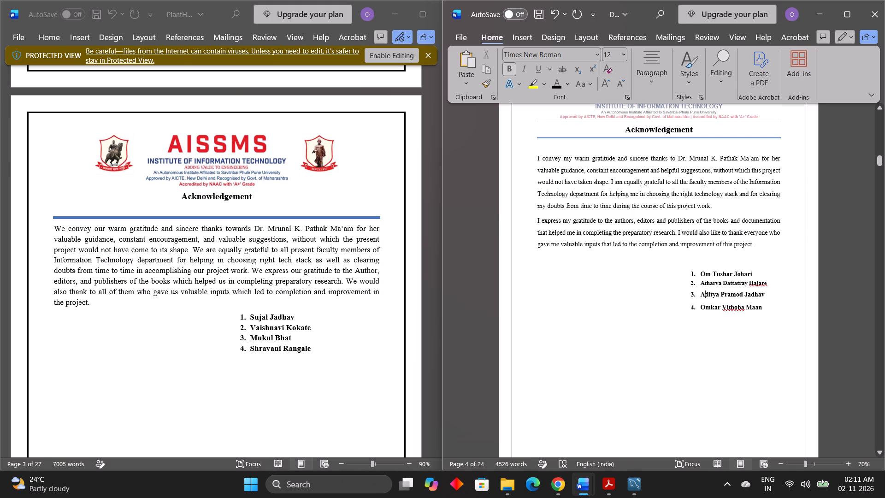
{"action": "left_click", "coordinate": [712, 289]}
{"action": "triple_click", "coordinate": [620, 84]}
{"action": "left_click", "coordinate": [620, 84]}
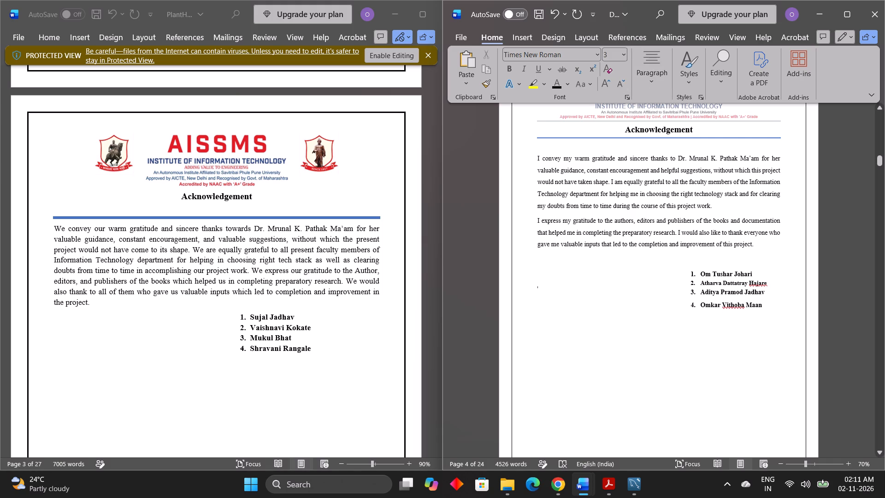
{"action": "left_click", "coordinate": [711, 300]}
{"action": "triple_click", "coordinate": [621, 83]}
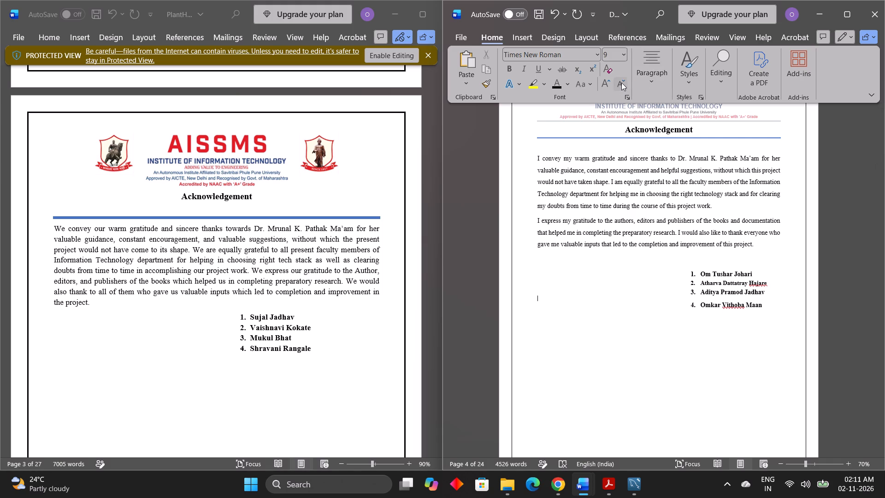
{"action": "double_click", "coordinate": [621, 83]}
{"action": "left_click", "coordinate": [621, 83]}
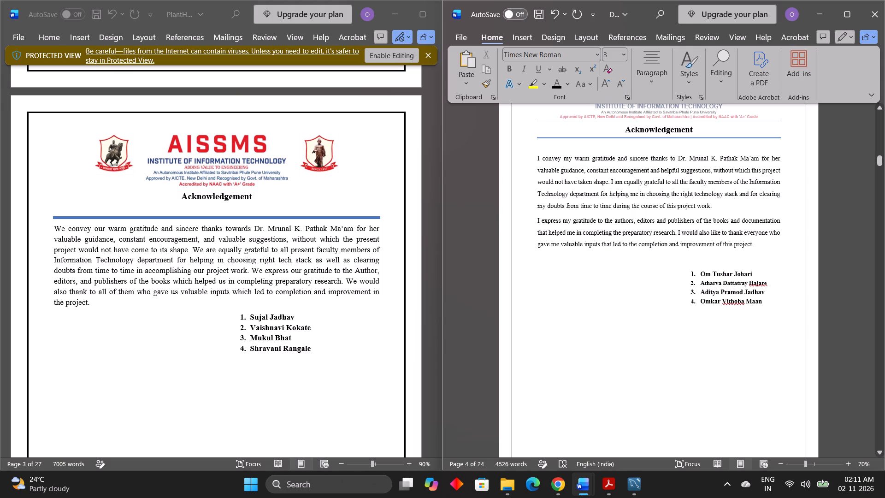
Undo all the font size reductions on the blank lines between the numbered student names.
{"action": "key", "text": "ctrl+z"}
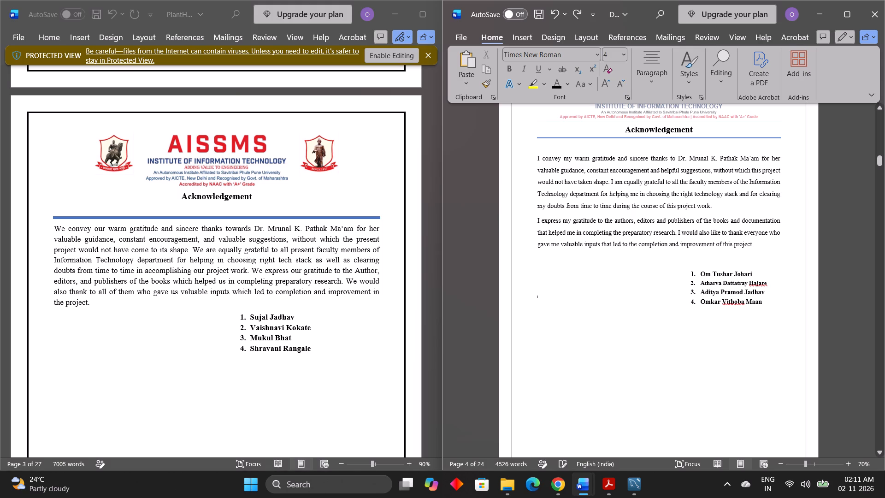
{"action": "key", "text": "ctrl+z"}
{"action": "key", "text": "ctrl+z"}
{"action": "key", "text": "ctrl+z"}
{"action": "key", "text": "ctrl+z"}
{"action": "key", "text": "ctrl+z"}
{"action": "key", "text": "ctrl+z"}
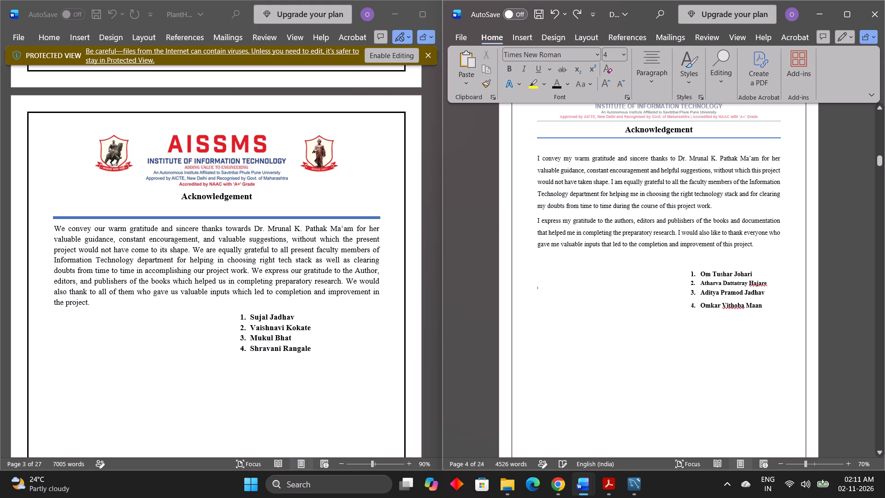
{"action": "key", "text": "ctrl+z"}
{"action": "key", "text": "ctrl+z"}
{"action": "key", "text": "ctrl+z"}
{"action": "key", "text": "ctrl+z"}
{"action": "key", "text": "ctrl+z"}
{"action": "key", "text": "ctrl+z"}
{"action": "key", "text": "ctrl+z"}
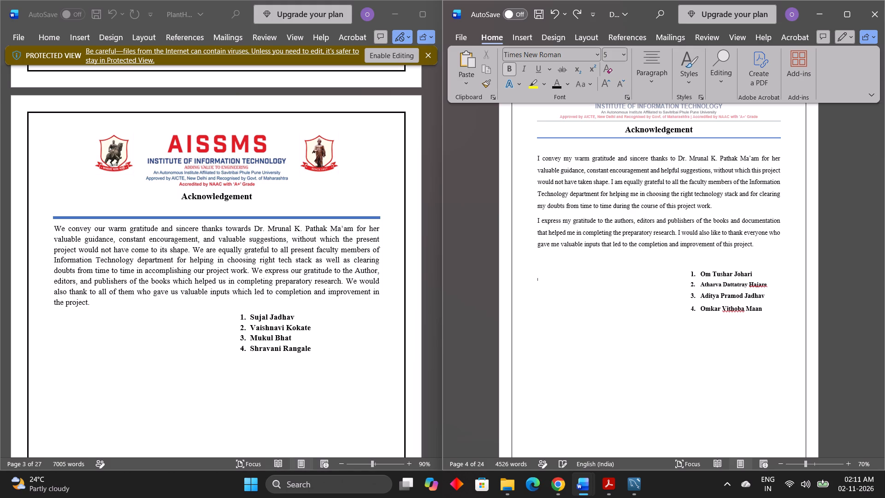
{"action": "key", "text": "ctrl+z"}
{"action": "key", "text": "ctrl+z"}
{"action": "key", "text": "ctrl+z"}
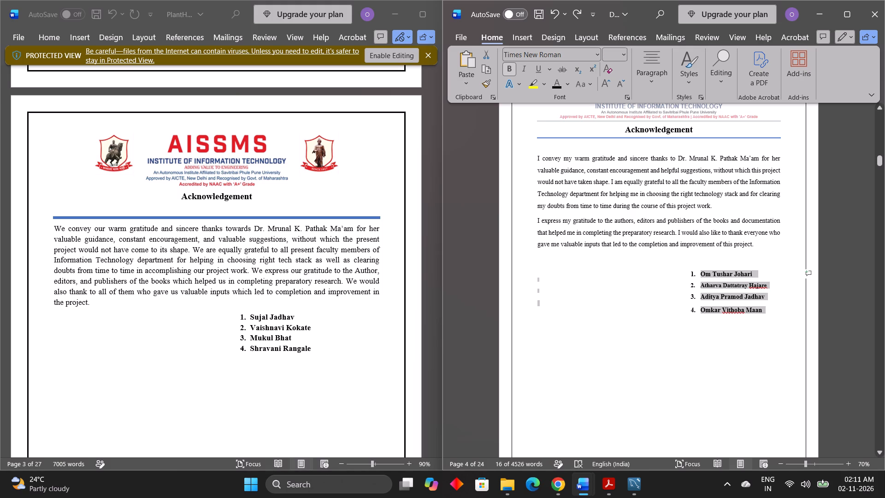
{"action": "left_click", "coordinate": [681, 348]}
Compare the Title, Aim, Objectives and Scope page of the cyber incident report with the corresponding page of the plant nursery report.
{"action": "scroll", "coordinate": [681, 348], "scroll_direction": "down", "scroll_amount": 2}
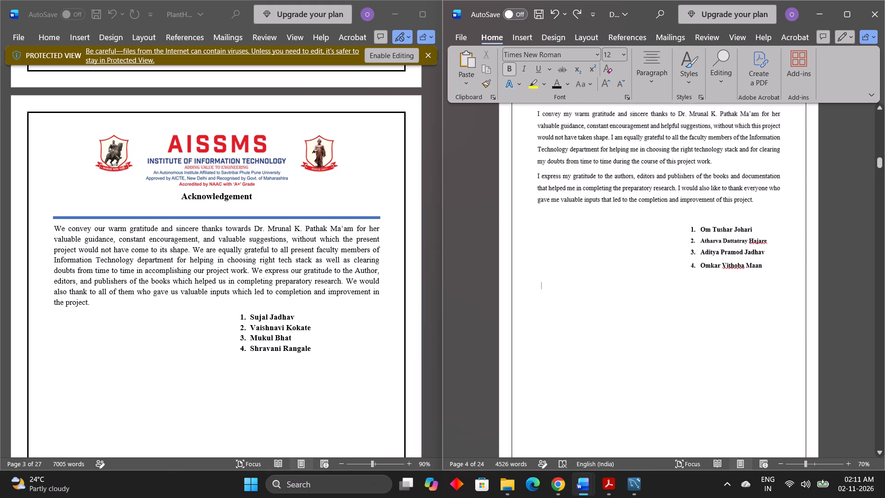
{"action": "scroll", "coordinate": [681, 348], "scroll_direction": "down", "scroll_amount": 2}
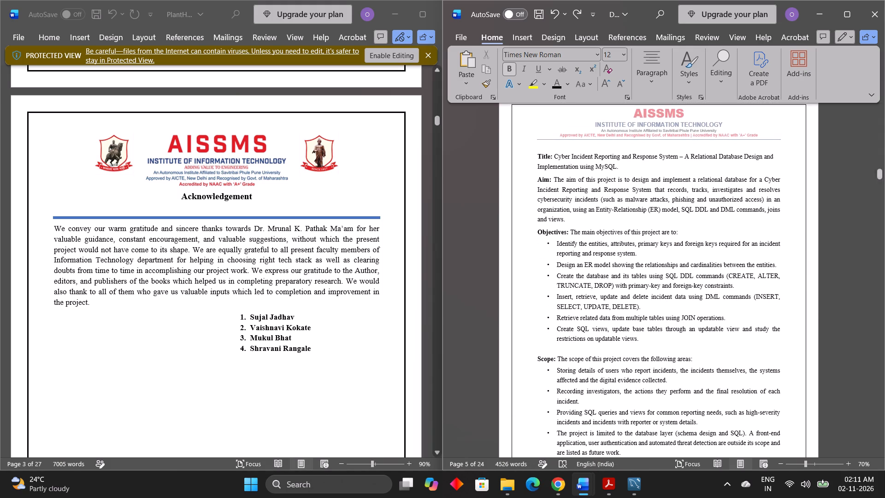
{"action": "scroll", "coordinate": [283, 406], "scroll_direction": "down", "scroll_amount": 3}
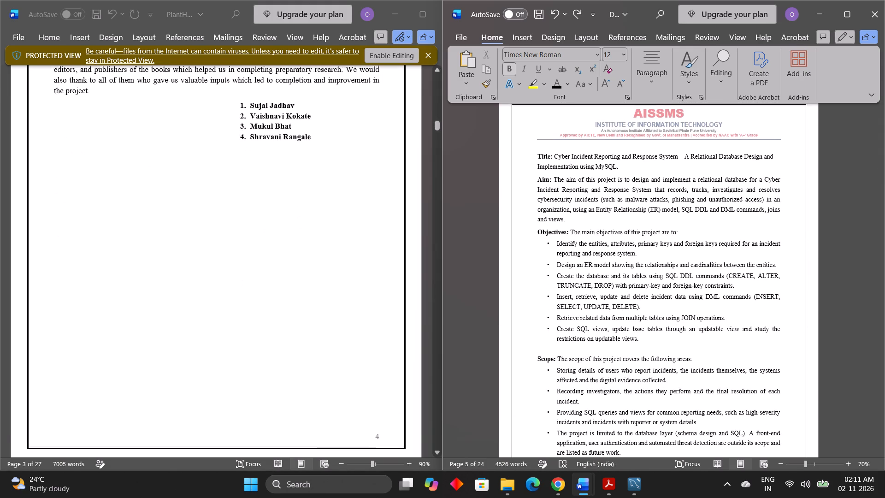
{"action": "scroll", "coordinate": [283, 406], "scroll_direction": "down", "scroll_amount": 3}
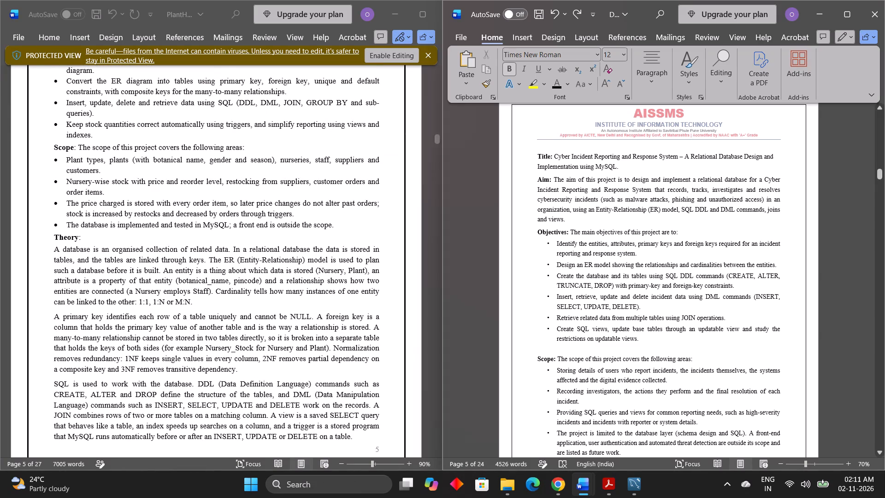
{"action": "scroll", "coordinate": [562, 380], "scroll_direction": "down", "scroll_amount": 3}
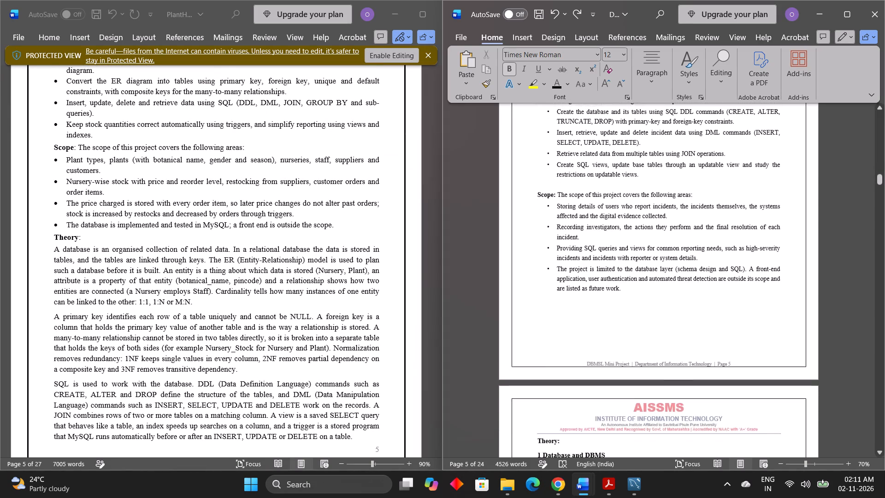
{"action": "scroll", "coordinate": [562, 380], "scroll_direction": "up", "scroll_amount": 3}
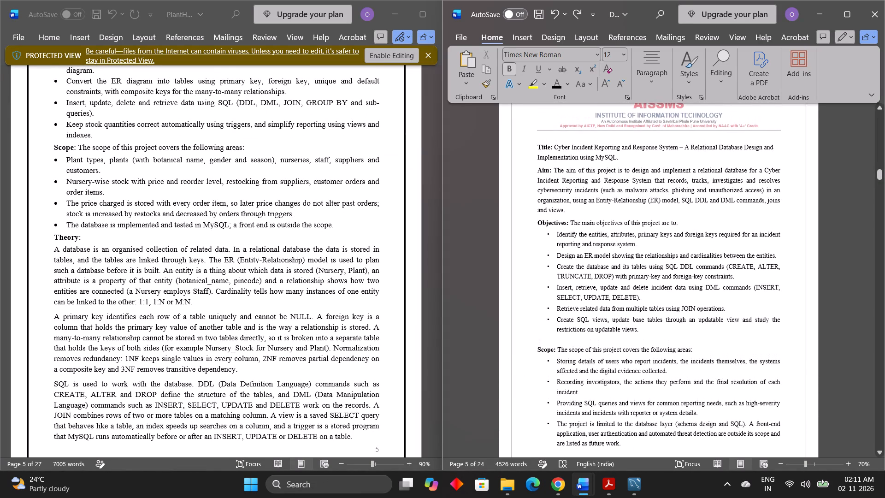
Add a blank line after the Title paragraph of the cyber incident report and reduce that line's font size to 4.
{"action": "left_click", "coordinate": [627, 163]}
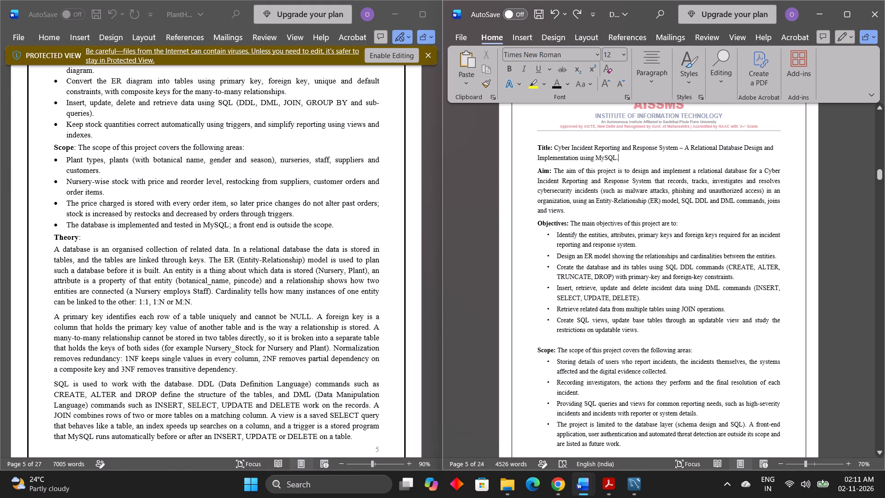
{"action": "key", "text": "shift+Return"}
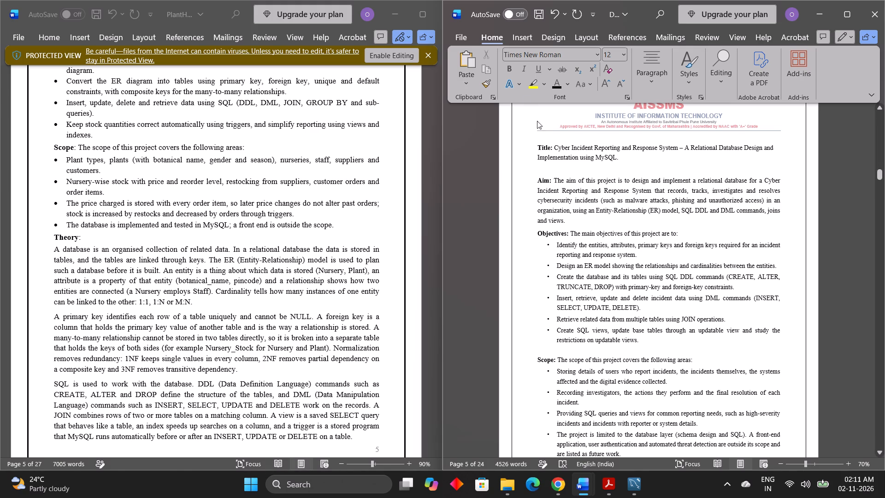
{"action": "triple_click", "coordinate": [616, 83]}
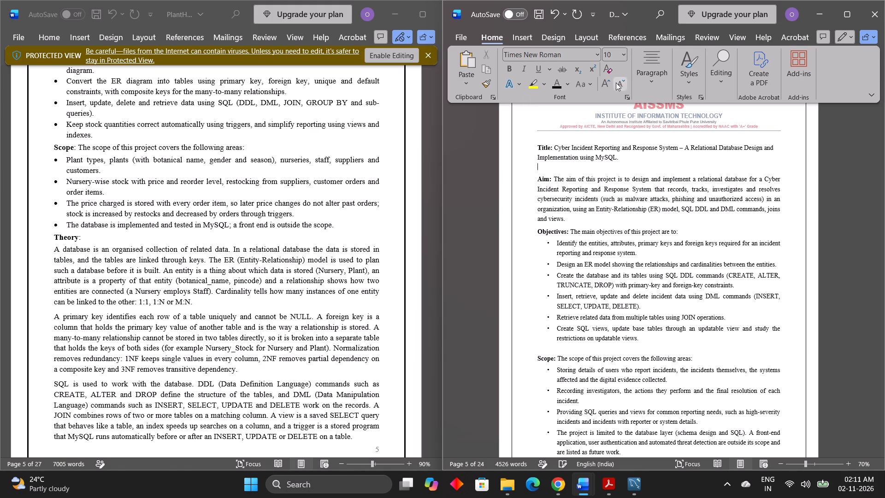
{"action": "triple_click", "coordinate": [616, 83]}
{"action": "double_click", "coordinate": [616, 83]}
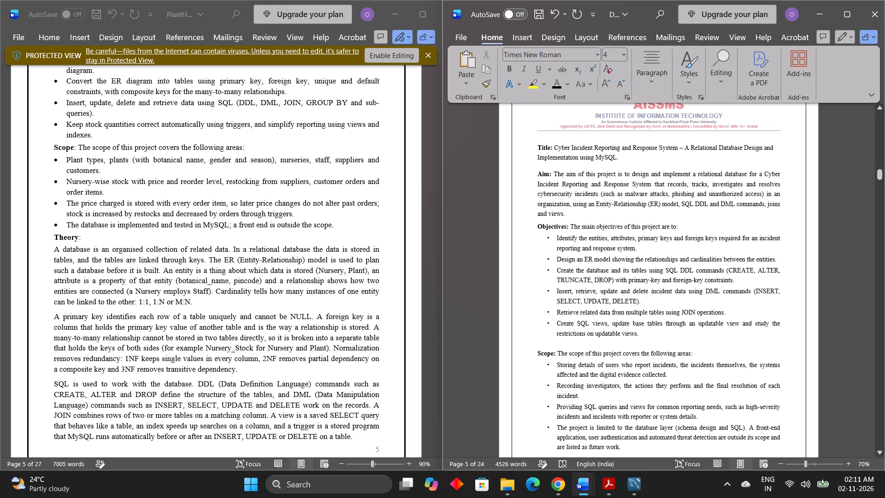
Add a blank line after the Aim paragraph and reduce that line's font size to narrow the gap before Objectives.
{"action": "left_click", "coordinate": [572, 218]}
{"action": "key", "text": "shift+Return"}
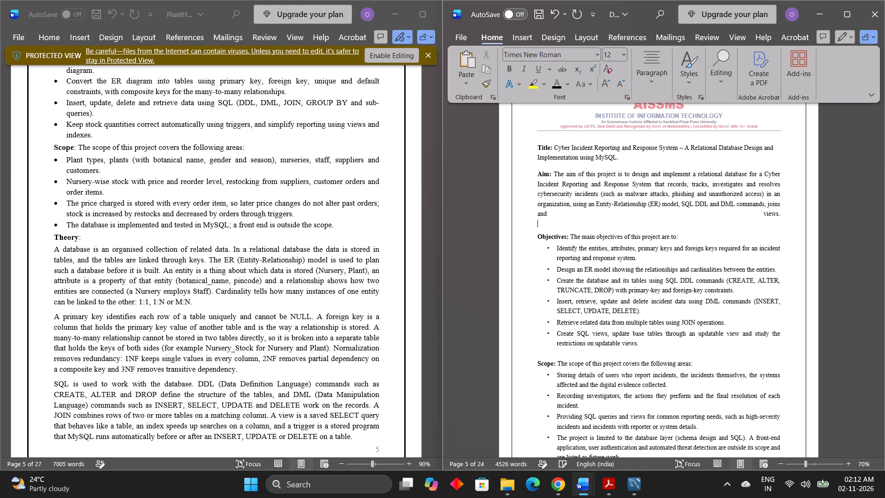
{"action": "triple_click", "coordinate": [624, 83]}
{"action": "triple_click", "coordinate": [624, 83]}
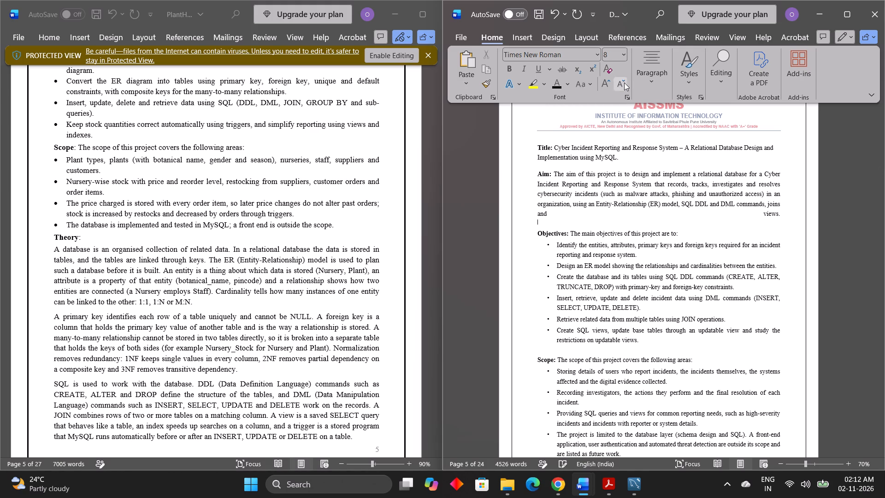
Compare the layout of the Objectives, Scope and Theory sections with the same sections of the plant nursery report.
{"action": "left_click", "coordinate": [602, 328]}
{"action": "scroll", "coordinate": [602, 328], "scroll_direction": "down", "scroll_amount": 1}
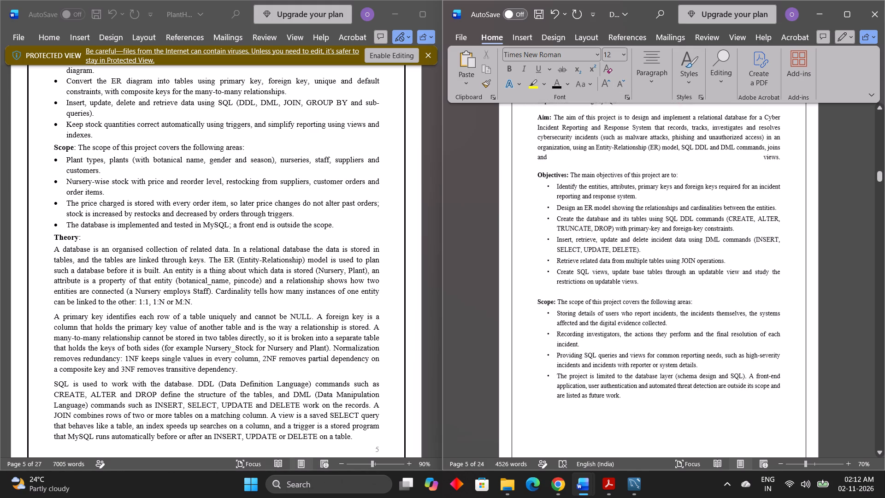
{"action": "scroll", "coordinate": [602, 328], "scroll_direction": "down", "scroll_amount": 2}
{"action": "scroll", "coordinate": [602, 328], "scroll_direction": "up", "scroll_amount": 2}
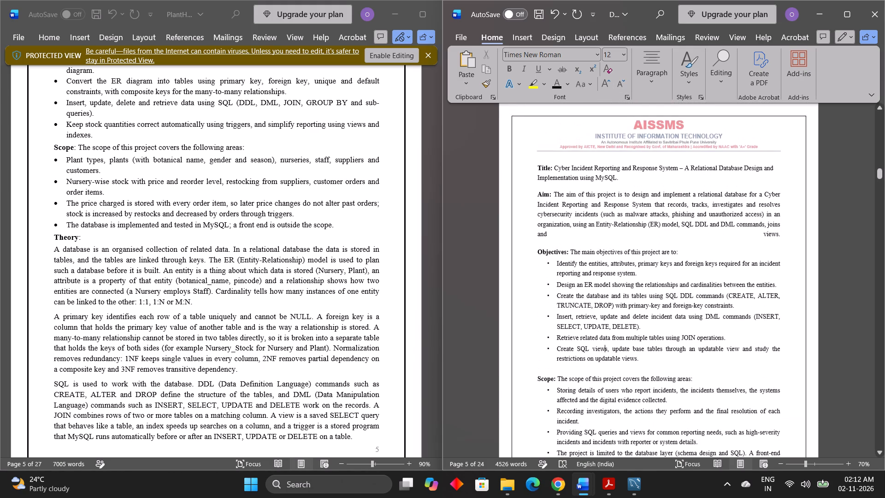
{"action": "scroll", "coordinate": [602, 328], "scroll_direction": "down", "scroll_amount": 2}
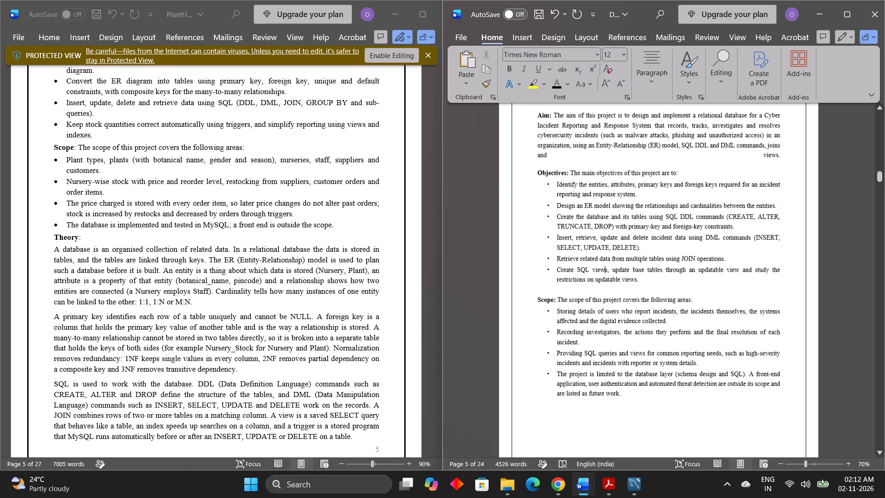
{"action": "scroll", "coordinate": [602, 328], "scroll_direction": "down", "scroll_amount": 2}
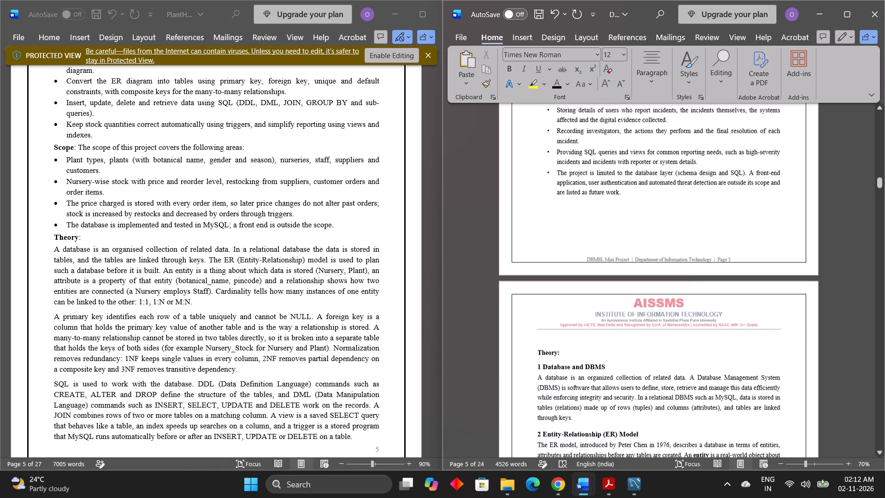
{"action": "scroll", "coordinate": [602, 328], "scroll_direction": "down", "scroll_amount": 4}
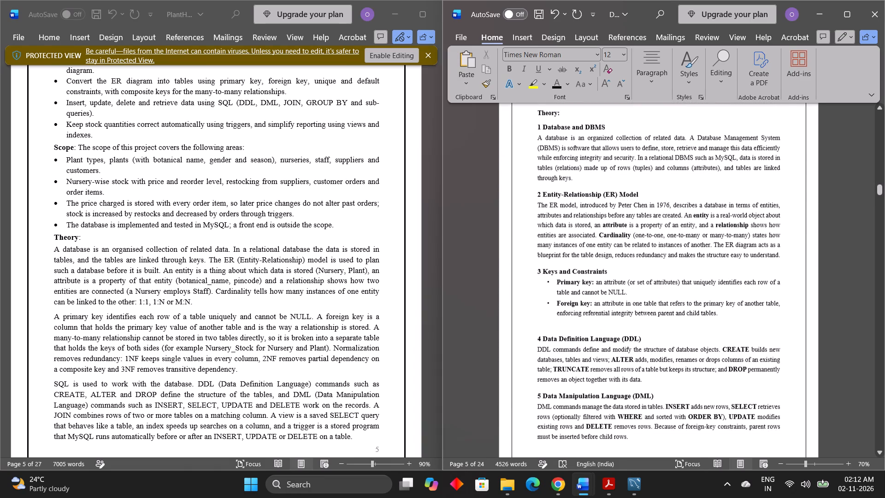
{"action": "scroll", "coordinate": [344, 333], "scroll_direction": "down", "scroll_amount": 4}
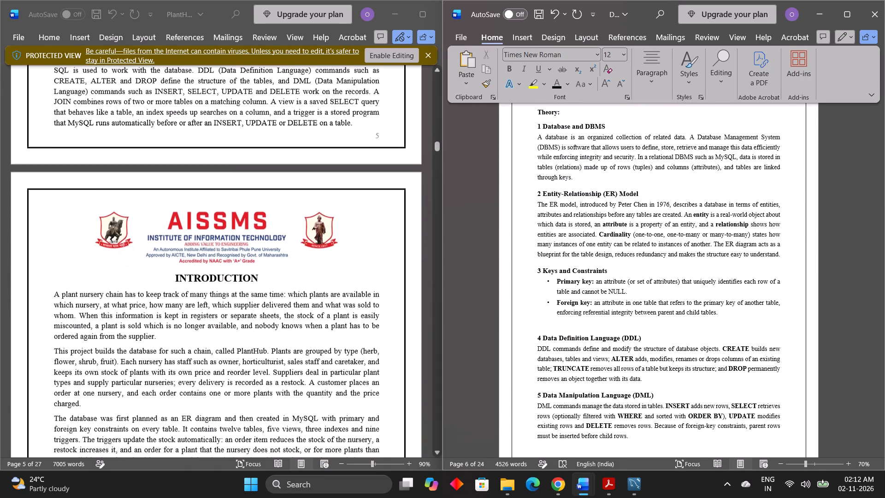
{"action": "scroll", "coordinate": [586, 360], "scroll_direction": "up", "scroll_amount": 1}
{"action": "scroll", "coordinate": [586, 360], "scroll_direction": "down", "scroll_amount": 1}
{"action": "scroll", "coordinate": [586, 360], "scroll_direction": "up", "scroll_amount": 1}
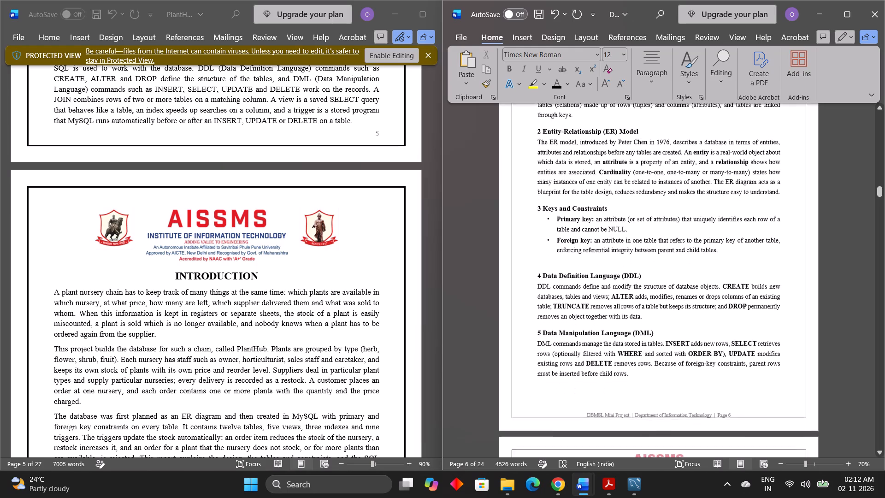
{"action": "scroll", "coordinate": [586, 360], "scroll_direction": "up", "scroll_amount": 1}
{"action": "scroll", "coordinate": [289, 365], "scroll_direction": "up", "scroll_amount": 2}
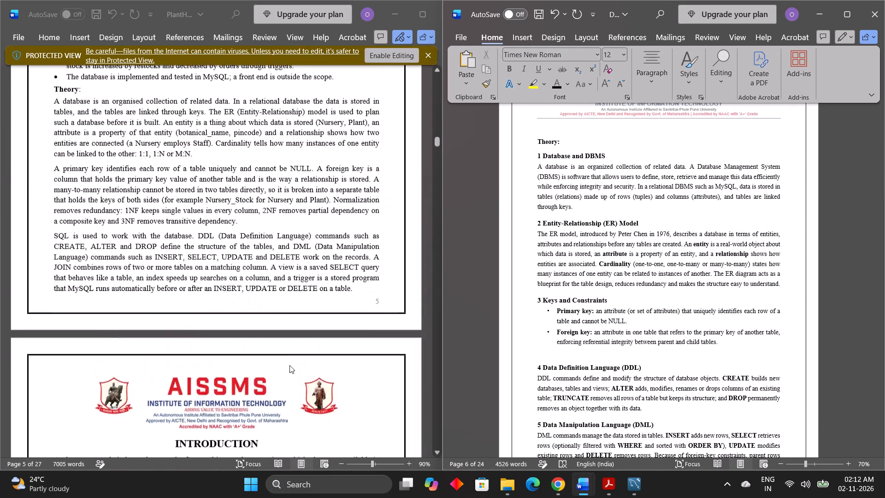
{"action": "scroll", "coordinate": [289, 365], "scroll_direction": "up", "scroll_amount": 1}
{"action": "scroll", "coordinate": [289, 365], "scroll_direction": "down", "scroll_amount": 1}
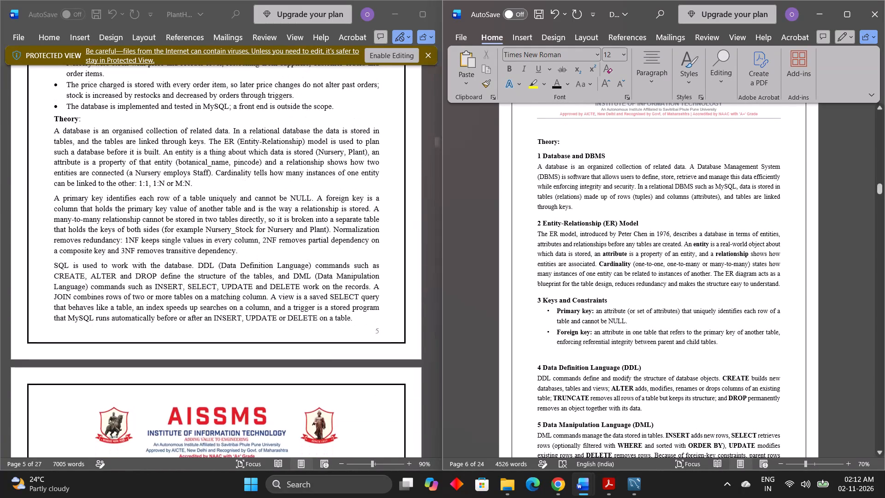
{"action": "scroll", "coordinate": [517, 359], "scroll_direction": "up", "scroll_amount": 5}
{"action": "scroll", "coordinate": [517, 359], "scroll_direction": "down", "scroll_amount": 1}
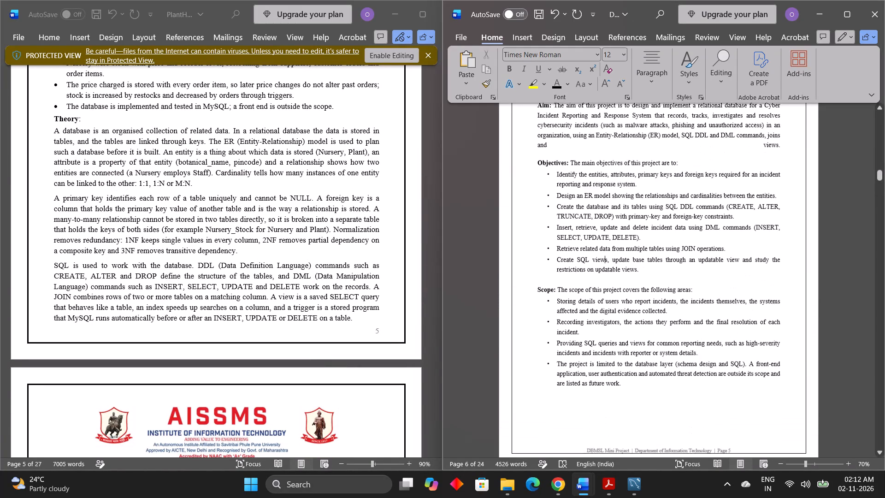
Compare the Introduction and ER diagram pages of the cyber incident report with those of the plant nursery report.
{"action": "scroll", "coordinate": [517, 359], "scroll_direction": "down", "scroll_amount": 5}
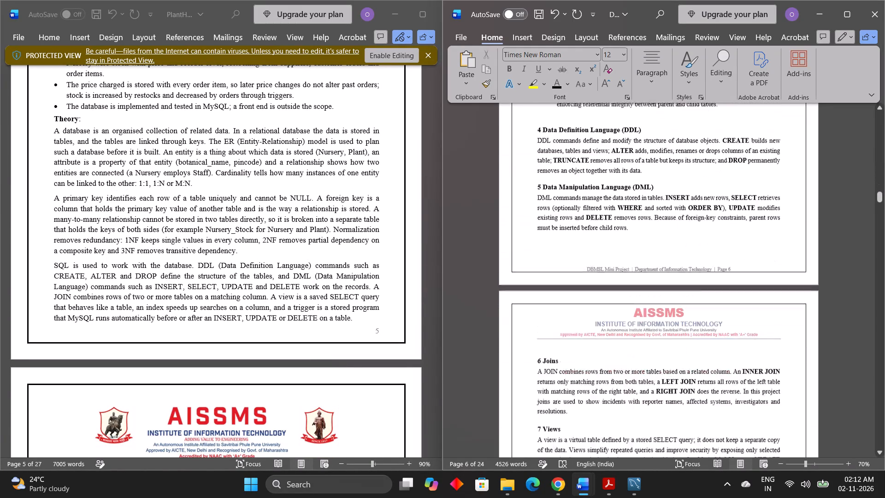
{"action": "scroll", "coordinate": [517, 359], "scroll_direction": "down", "scroll_amount": 5}
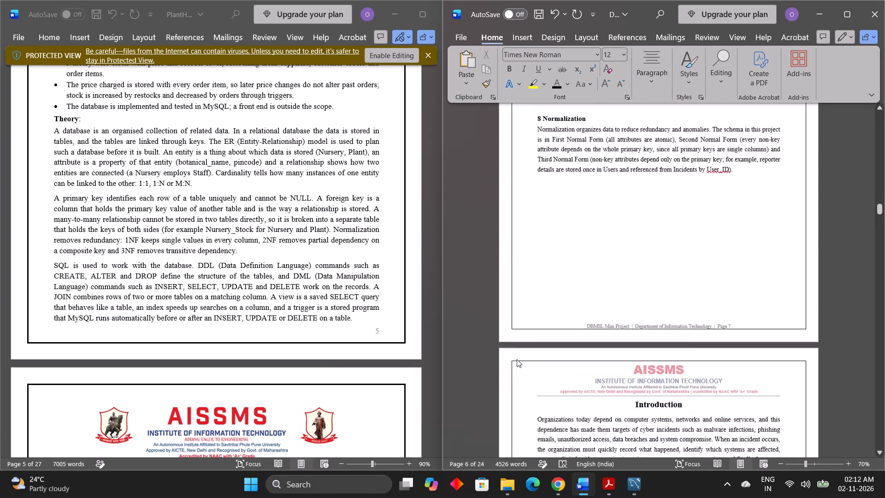
{"action": "scroll", "coordinate": [517, 359], "scroll_direction": "down", "scroll_amount": 4}
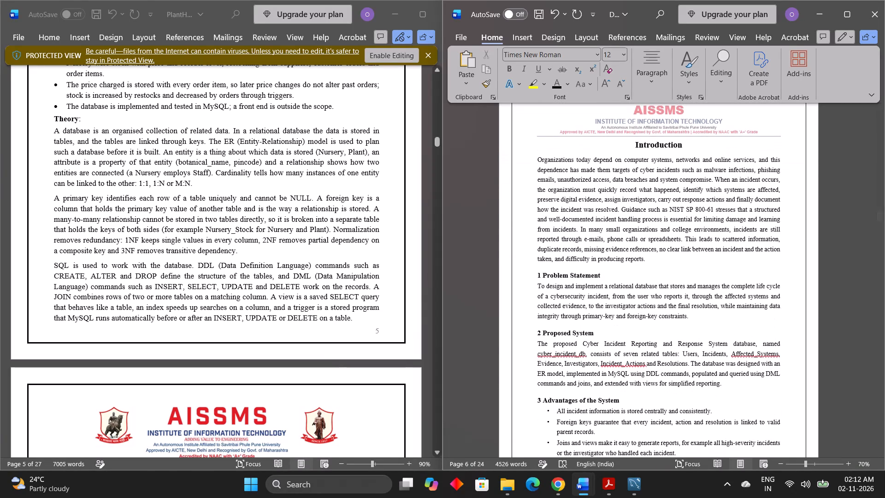
{"action": "scroll", "coordinate": [336, 400], "scroll_direction": "down", "scroll_amount": 3}
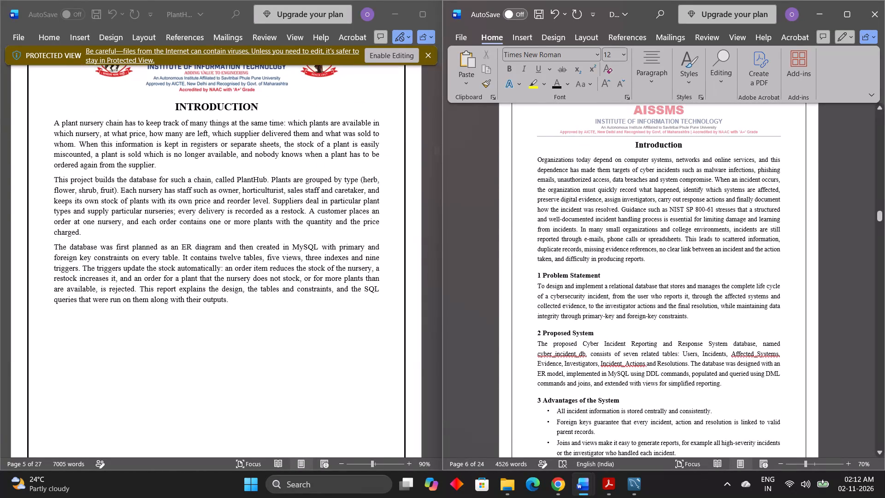
{"action": "scroll", "coordinate": [595, 390], "scroll_direction": "down", "scroll_amount": 2}
{"action": "scroll", "coordinate": [317, 378], "scroll_direction": "down", "scroll_amount": 2}
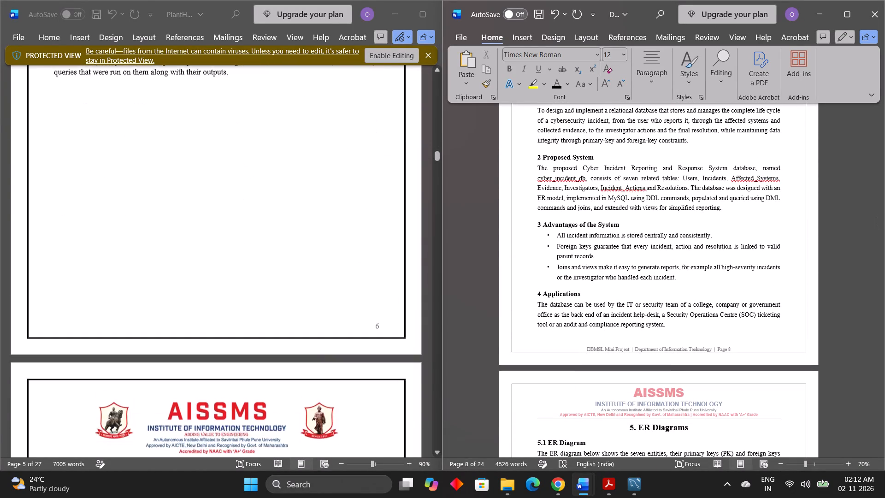
{"action": "scroll", "coordinate": [317, 378], "scroll_direction": "down", "scroll_amount": 4}
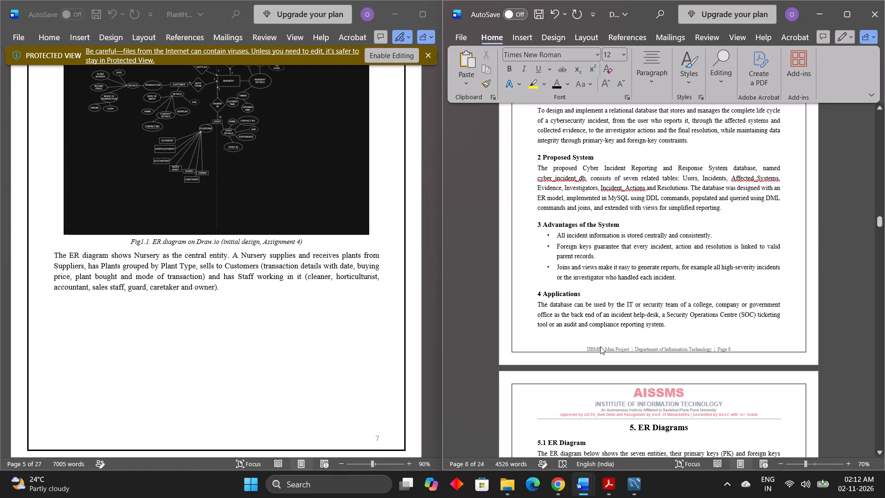
{"action": "scroll", "coordinate": [600, 346], "scroll_direction": "down", "scroll_amount": 3}
{"action": "scroll", "coordinate": [359, 307], "scroll_direction": "up", "scroll_amount": 1}
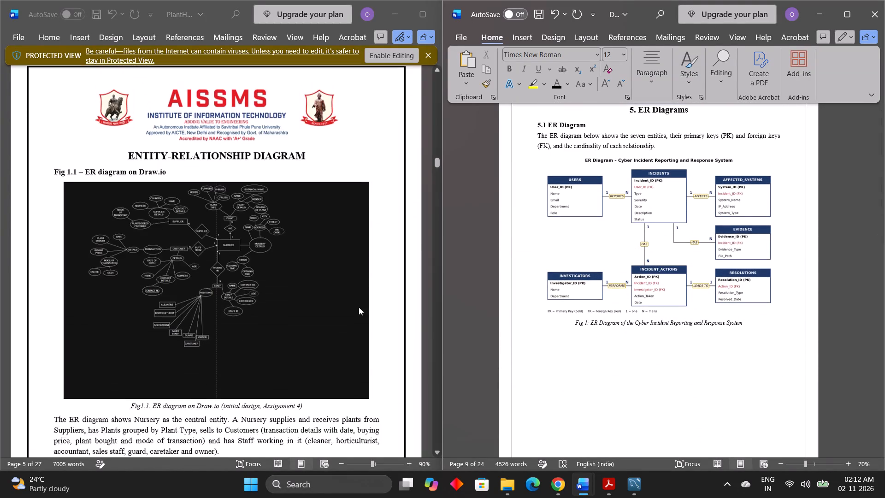
{"action": "scroll", "coordinate": [359, 307], "scroll_direction": "up", "scroll_amount": 1}
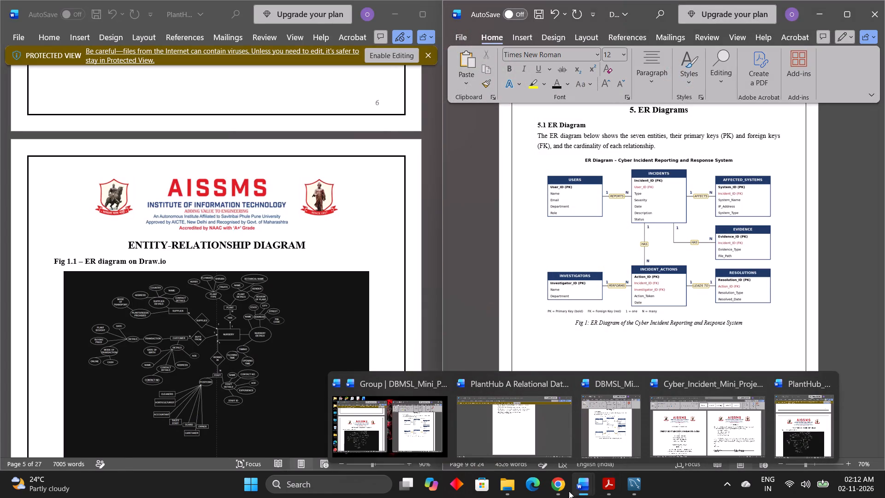
Open the DBMS Assignments (1) document from the recent files and maximize its window.
{"action": "left_click", "coordinate": [509, 486]}
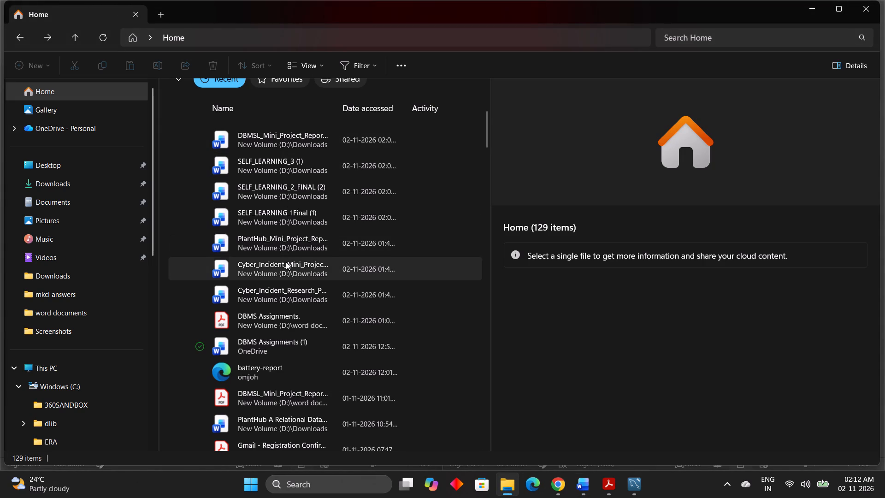
{"action": "double_click", "coordinate": [284, 342]}
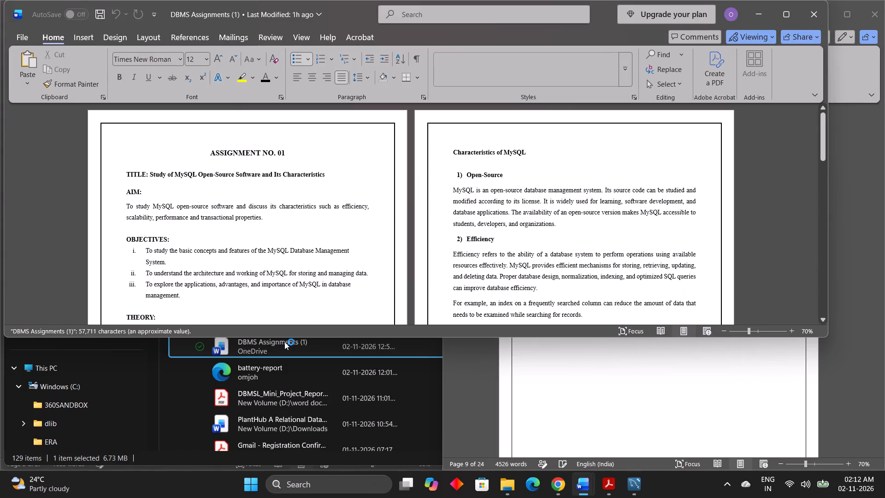
{"action": "left_click", "coordinate": [779, 25]}
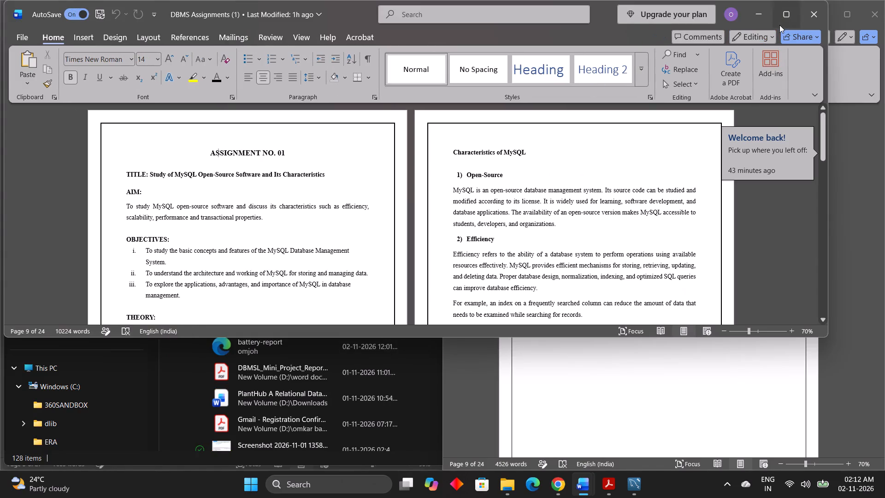
Copy the cyber incident ER diagram with oval attributes and diamond relationships from the DBMS Assignments document.
{"action": "scroll", "coordinate": [631, 290], "scroll_direction": "down", "scroll_amount": 14}
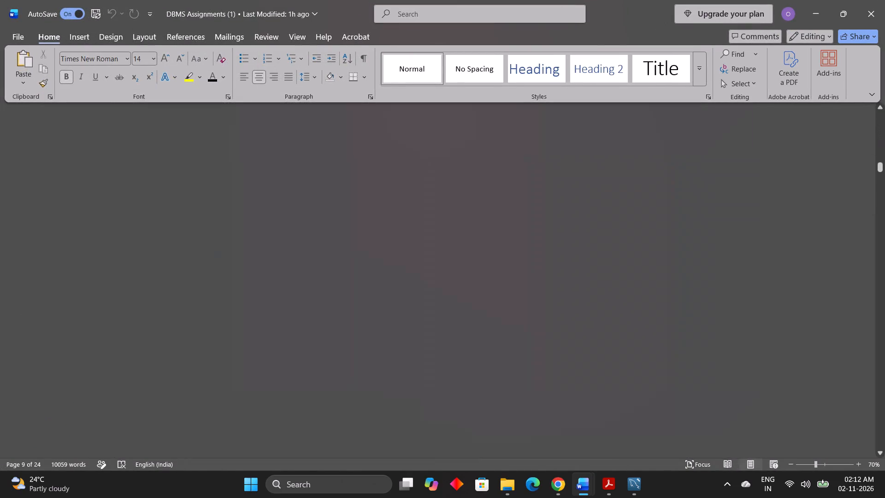
{"action": "scroll", "coordinate": [631, 290], "scroll_direction": "down", "scroll_amount": 4}
{"action": "scroll", "coordinate": [631, 290], "scroll_direction": "up", "scroll_amount": 2}
{"action": "scroll", "coordinate": [631, 290], "scroll_direction": "down", "scroll_amount": 2}
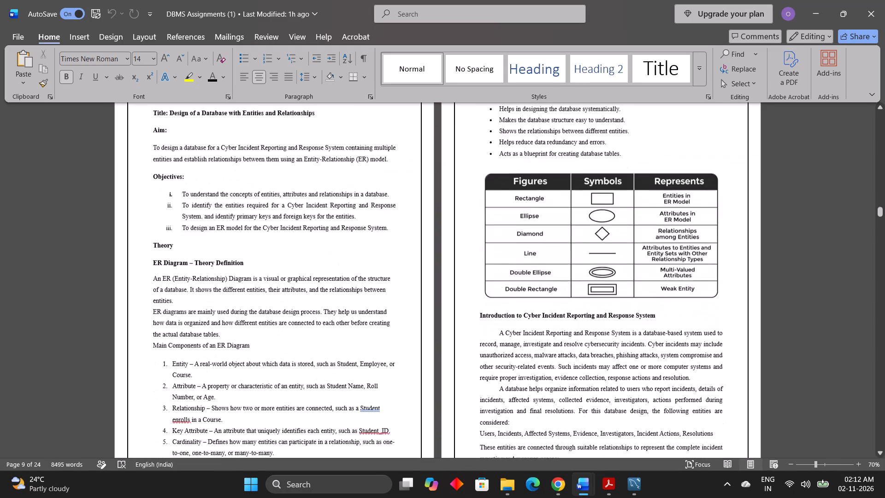
{"action": "scroll", "coordinate": [631, 290], "scroll_direction": "down", "scroll_amount": 8}
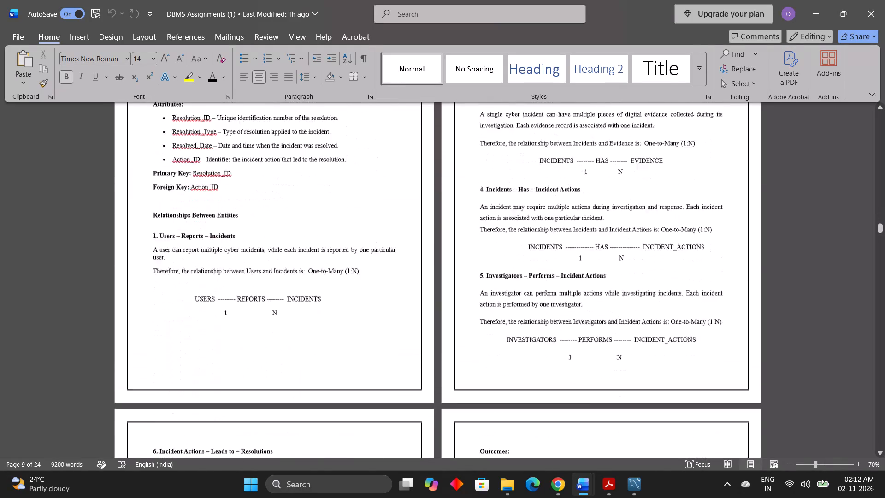
{"action": "scroll", "coordinate": [631, 290], "scroll_direction": "down", "scroll_amount": 5}
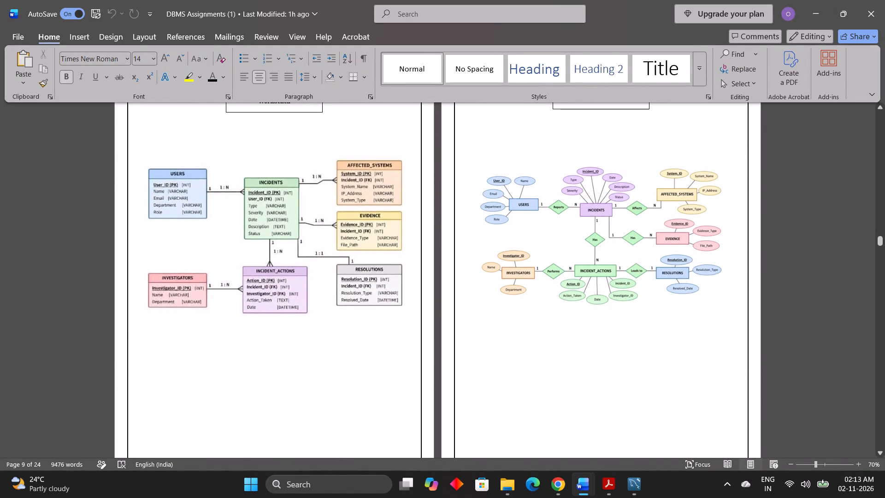
{"action": "left_click", "coordinate": [582, 267]}
{"action": "key", "text": "ctrl+c"}
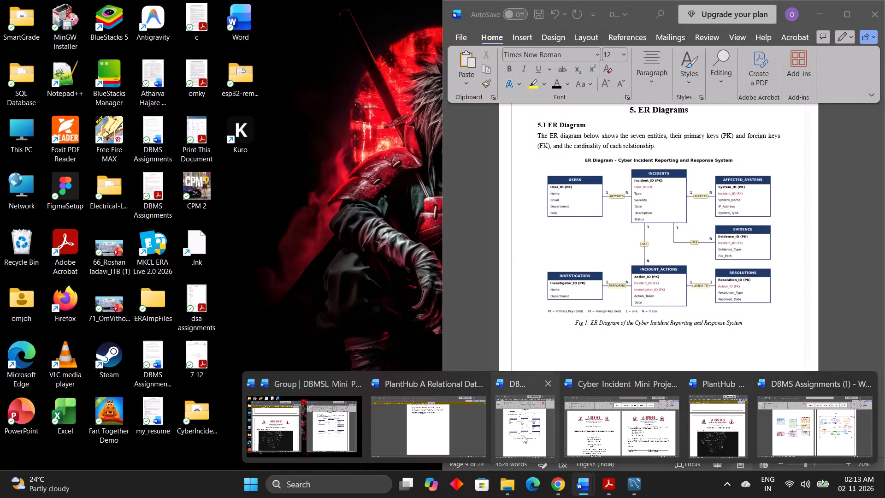
Paste the copied oval-and-diamond ER diagram on a new line below the Fig 1 caption in section 5.1 of the DBMSL report.
{"action": "left_click", "coordinate": [523, 435]}
{"action": "left_click", "coordinate": [691, 403]}
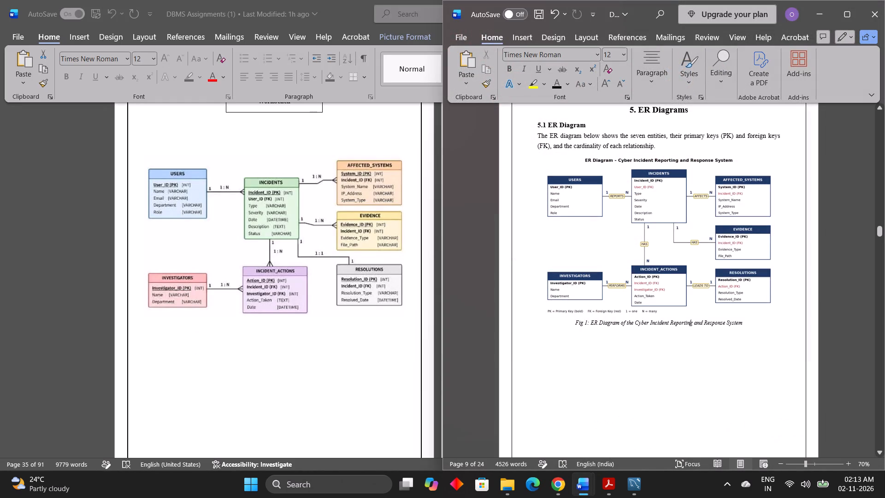
{"action": "left_click", "coordinate": [755, 339]}
{"action": "scroll", "coordinate": [755, 339], "scroll_direction": "up", "scroll_amount": 3}
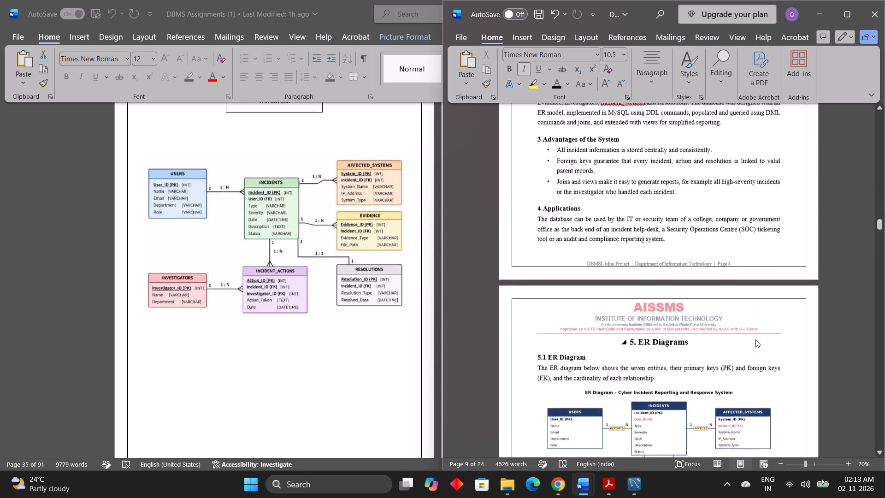
{"action": "scroll", "coordinate": [755, 339], "scroll_direction": "up", "scroll_amount": 1}
{"action": "scroll", "coordinate": [755, 339], "scroll_direction": "down", "scroll_amount": 4}
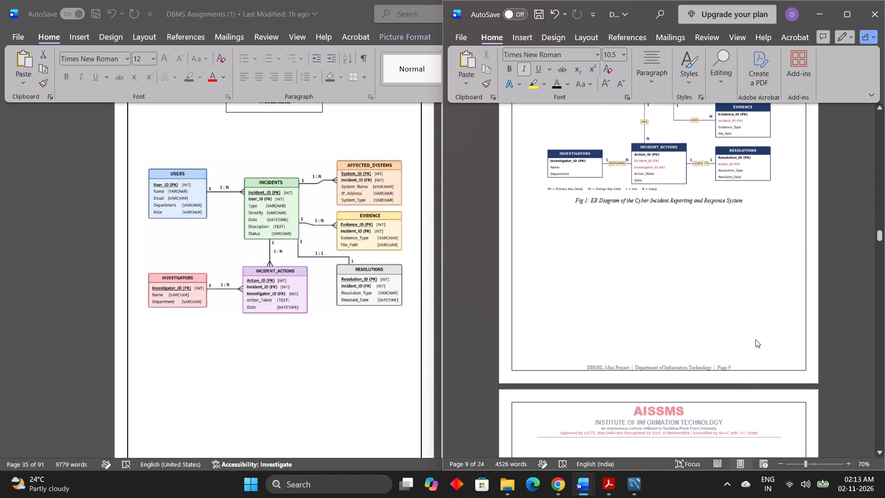
{"action": "scroll", "coordinate": [755, 339], "scroll_direction": "down", "scroll_amount": 3}
{"action": "scroll", "coordinate": [755, 339], "scroll_direction": "up", "scroll_amount": 1}
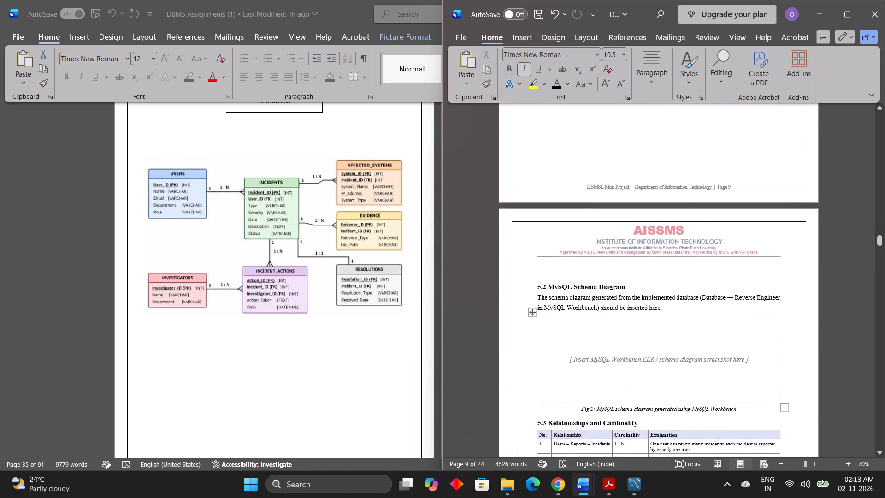
{"action": "scroll", "coordinate": [755, 339], "scroll_direction": "up", "scroll_amount": 2}
{"action": "key", "text": "Return"}
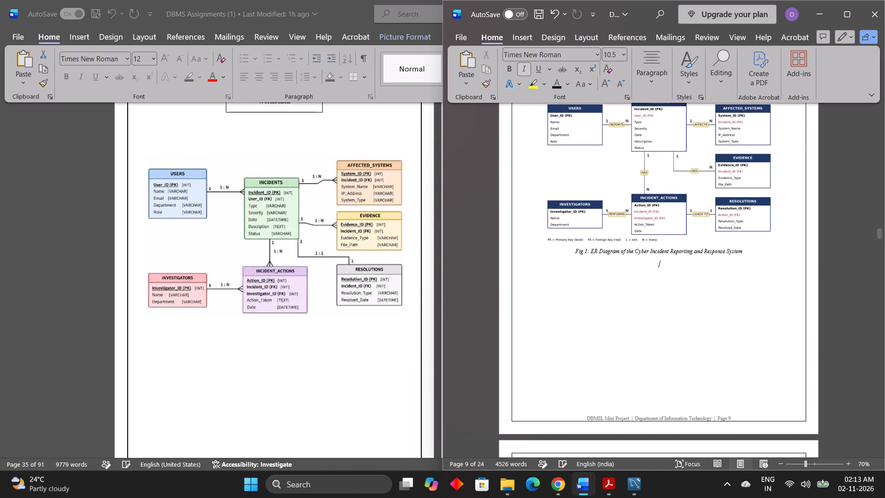
{"action": "key", "text": "ctrl+v"}
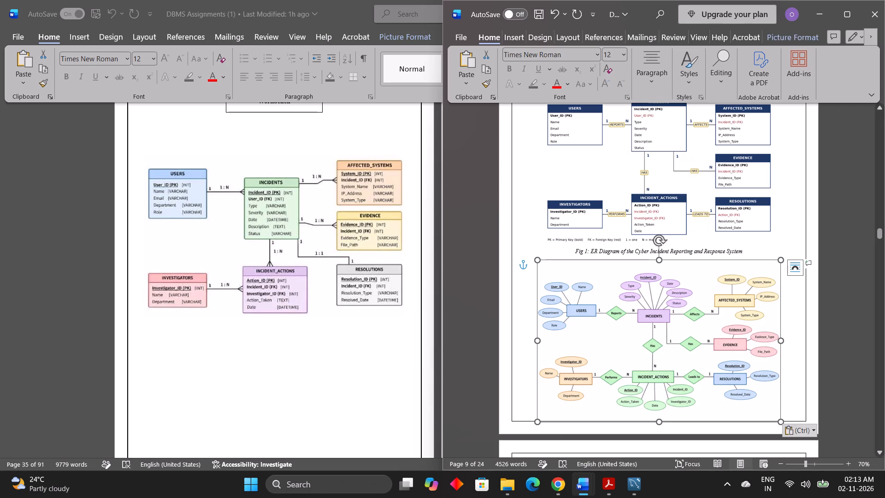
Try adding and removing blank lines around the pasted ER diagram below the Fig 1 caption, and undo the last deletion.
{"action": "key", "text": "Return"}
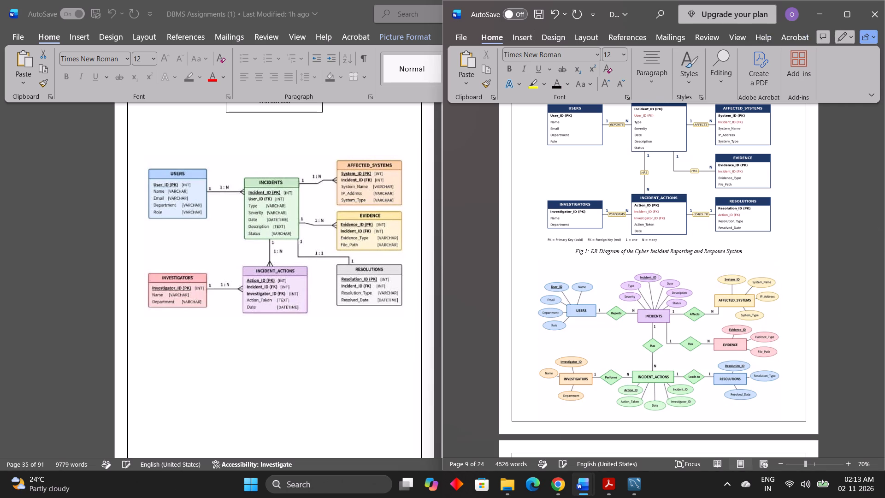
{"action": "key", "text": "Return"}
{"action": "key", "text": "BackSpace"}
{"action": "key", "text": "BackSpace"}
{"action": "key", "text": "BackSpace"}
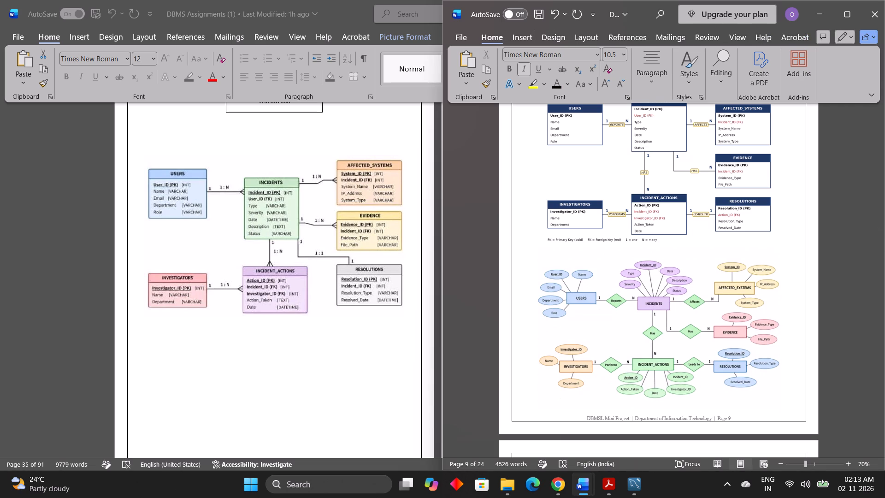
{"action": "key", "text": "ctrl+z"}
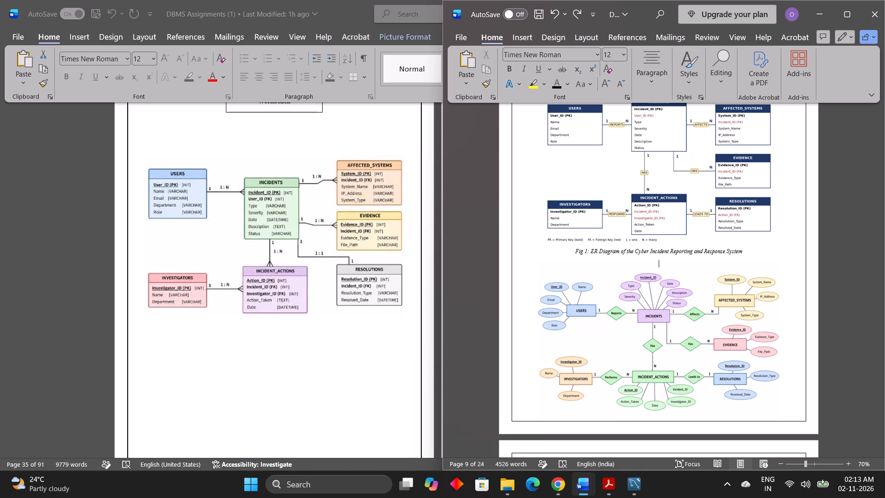
Copy the ER diagram drawn on MySQL Workbench from the DBMS Assignments (1) document.
{"action": "scroll", "coordinate": [795, 372], "scroll_direction": "down", "scroll_amount": 2}
{"action": "left_click", "coordinate": [660, 382]}
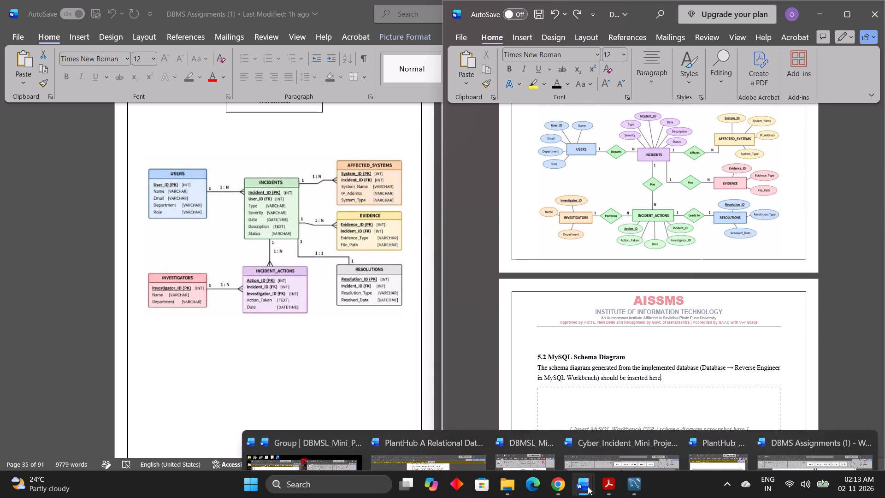
{"action": "left_click", "coordinate": [802, 394]}
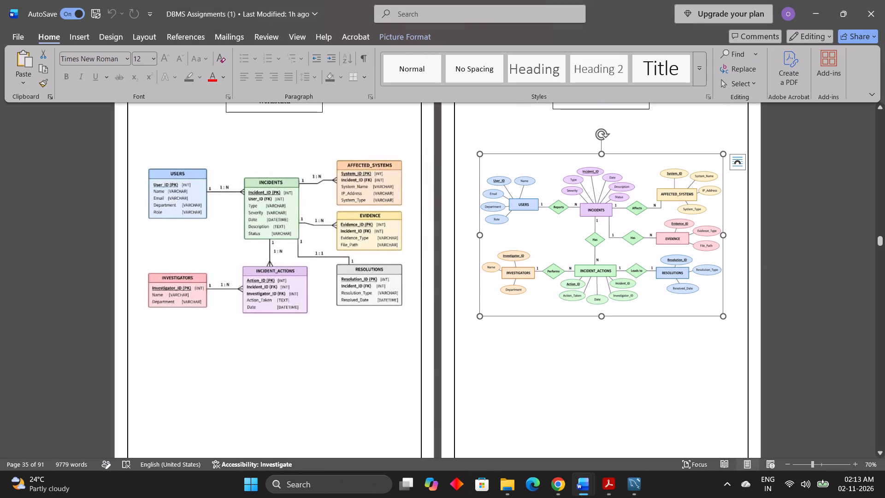
{"action": "left_click", "coordinate": [330, 291]}
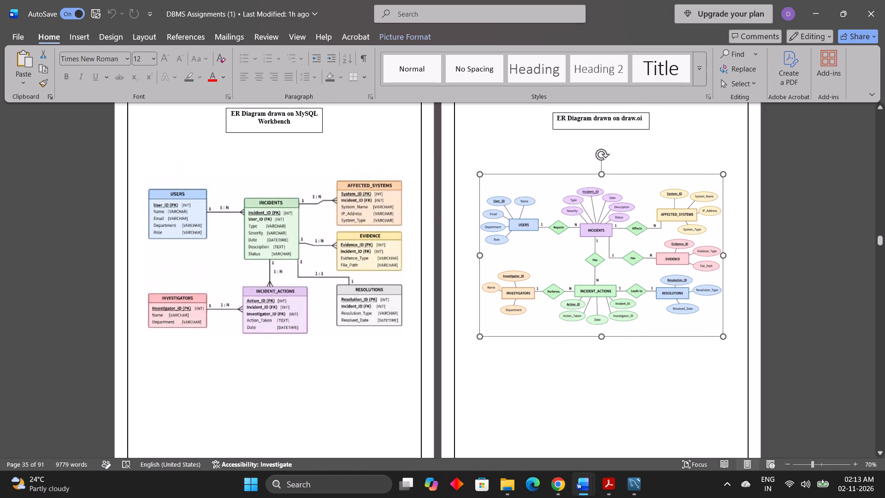
{"action": "key", "text": "ctrl+c"}
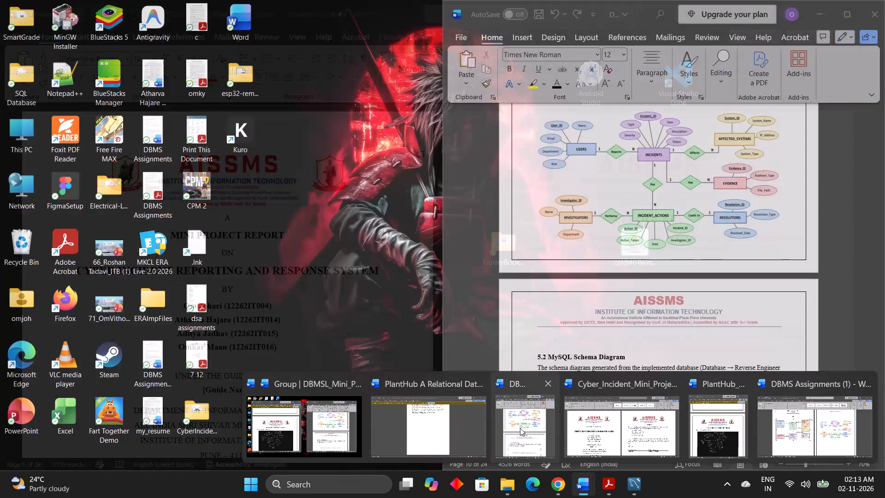
Paste the Workbench diagram on a new line below the 5.2 MySQL Schema Diagram paragraph and shrink it to fit the text width.
{"action": "left_click", "coordinate": [517, 427]}
{"action": "left_click", "coordinate": [651, 404]}
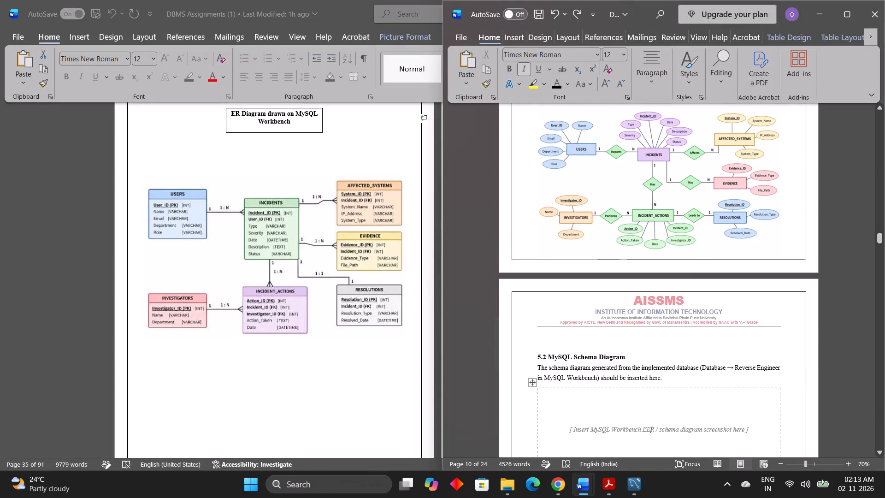
{"action": "left_click", "coordinate": [679, 379]}
{"action": "key", "text": "Return"}
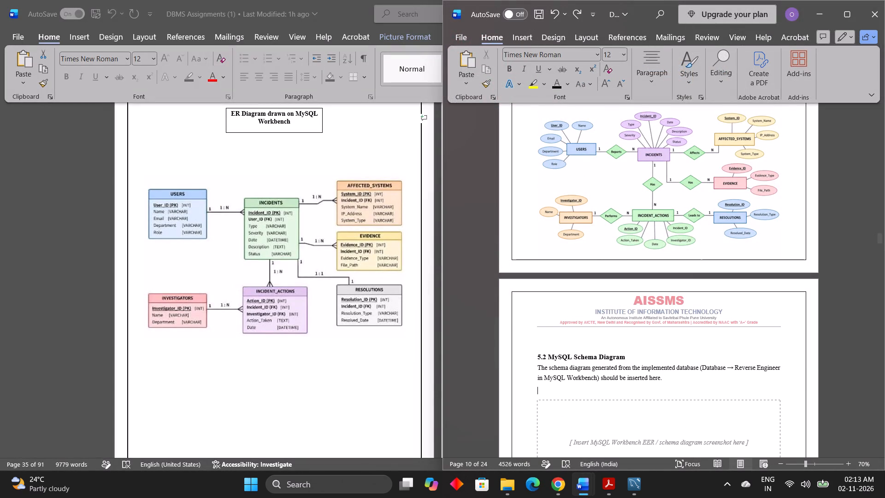
{"action": "key", "text": "ctrl+v"}
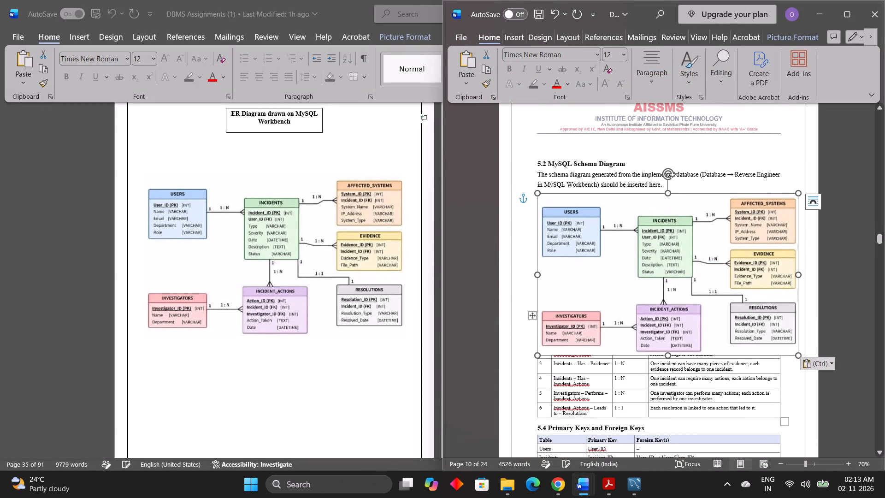
{"action": "left_click_drag", "start_coordinate": [798, 354], "coordinate": [750, 299]}
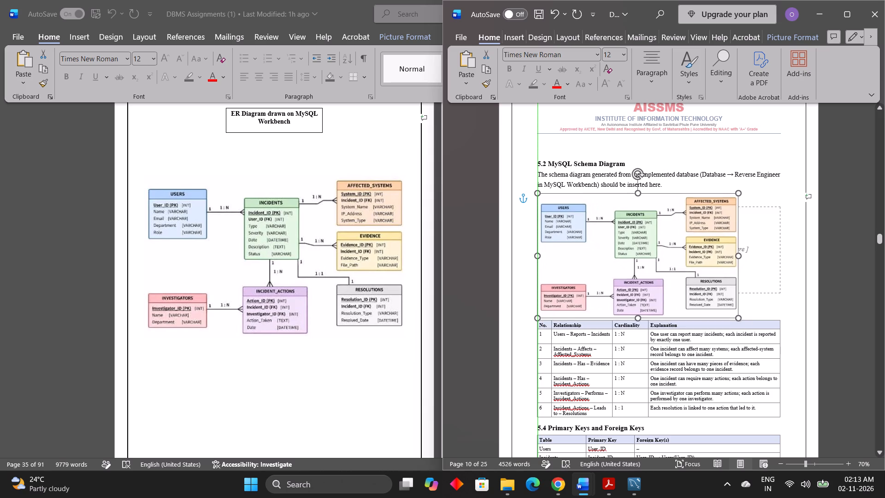
{"action": "left_click_drag", "start_coordinate": [750, 299], "coordinate": [779, 304]}
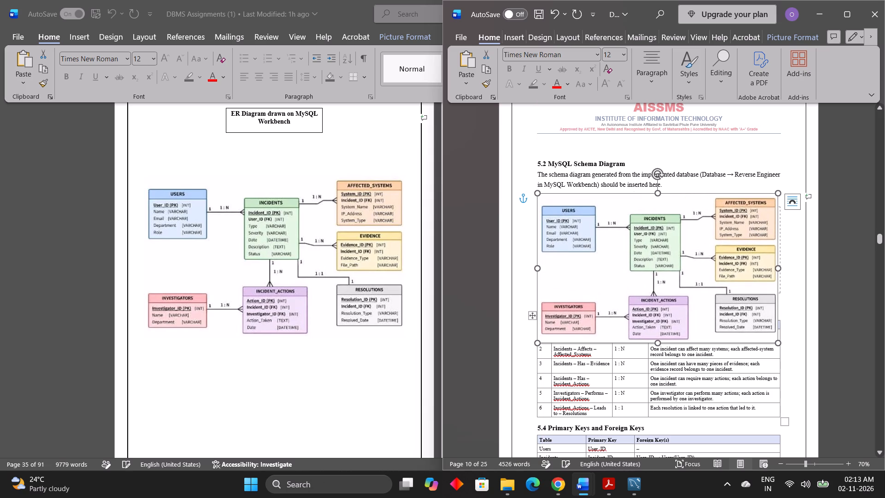
Show the plant nursery report's Entity-Relationship Diagram page beside section 5.1 of the cyber incident report for comparison.
{"action": "scroll", "coordinate": [695, 398], "scroll_direction": "up", "scroll_amount": 3}
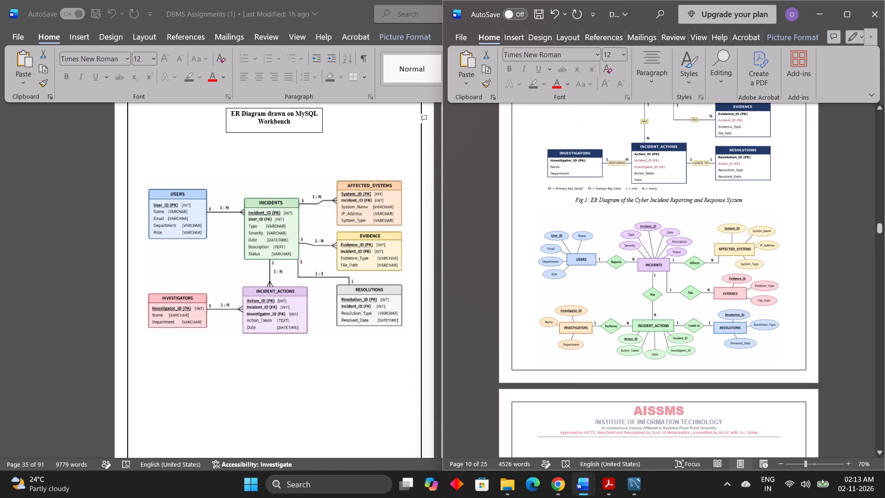
{"action": "scroll", "coordinate": [695, 398], "scroll_direction": "up", "scroll_amount": 3}
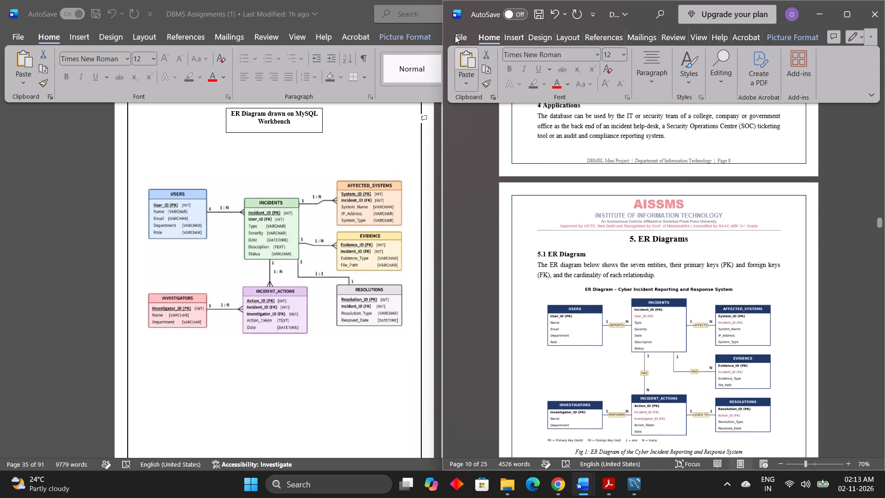
{"action": "left_click", "coordinate": [816, 17]}
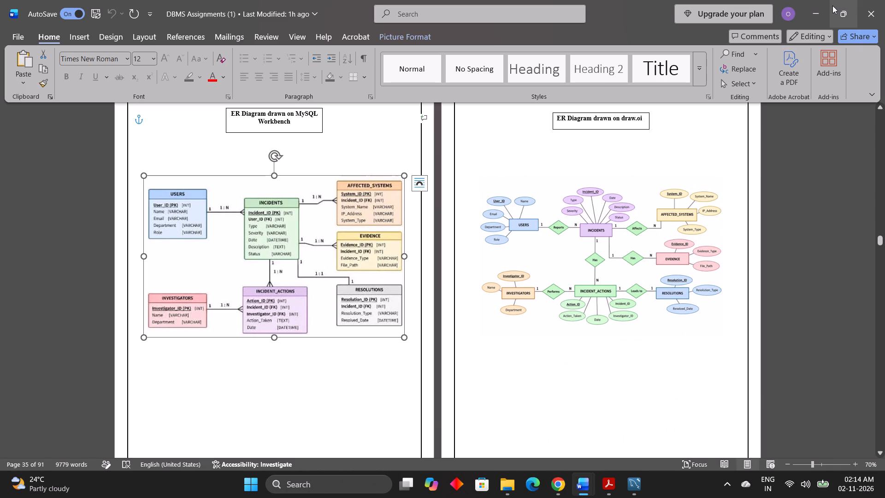
{"action": "left_click", "coordinate": [813, 7]}
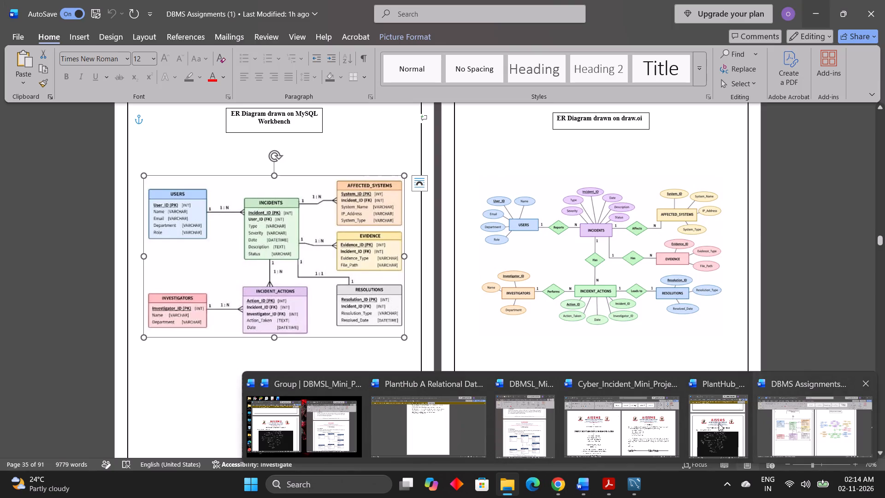
{"action": "left_click", "coordinate": [714, 423]}
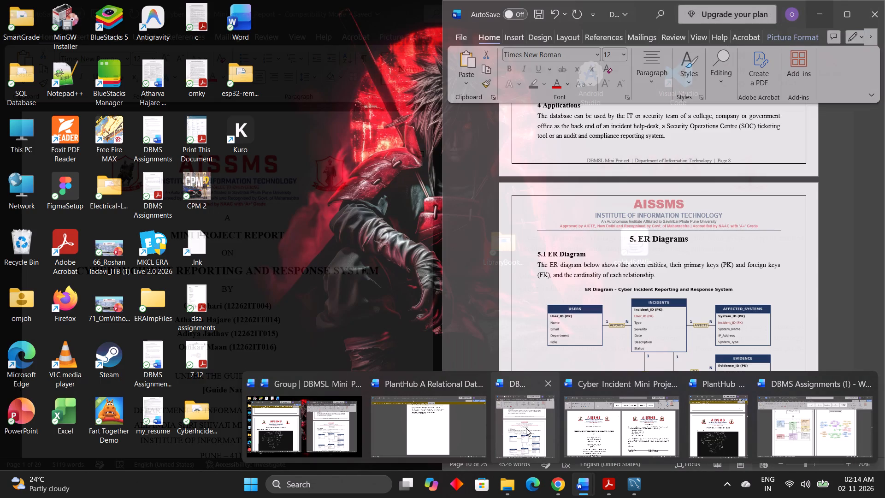
{"action": "left_click", "coordinate": [526, 428]}
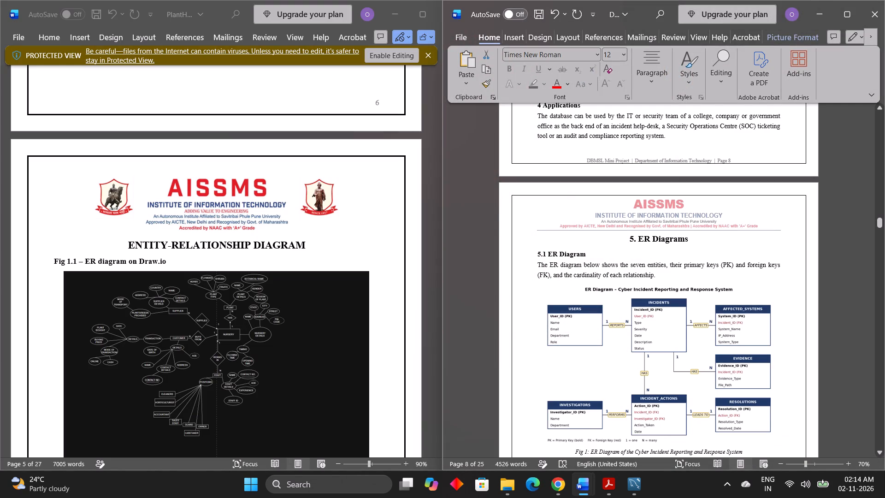
{"action": "scroll", "coordinate": [631, 351], "scroll_direction": "up", "scroll_amount": 3}
{"action": "scroll", "coordinate": [631, 351], "scroll_direction": "up", "scroll_amount": 2, "text": "ctrl"}
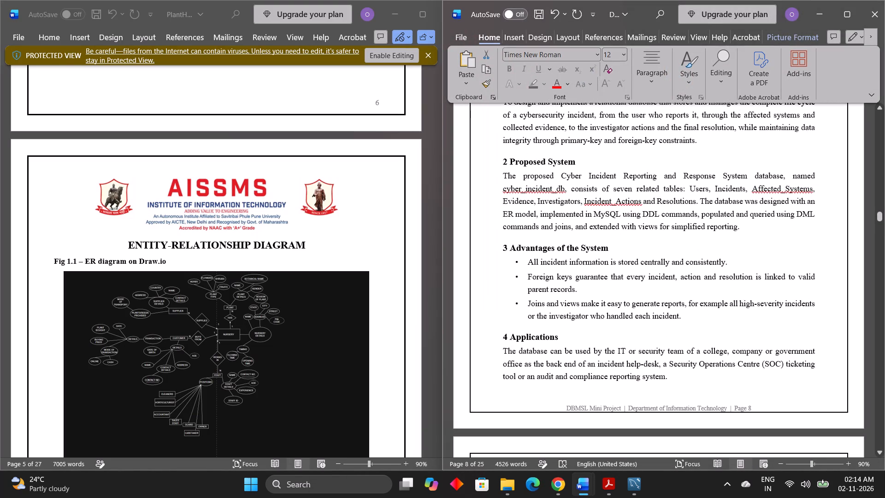
{"action": "scroll", "coordinate": [631, 351], "scroll_direction": "down", "scroll_amount": 4}
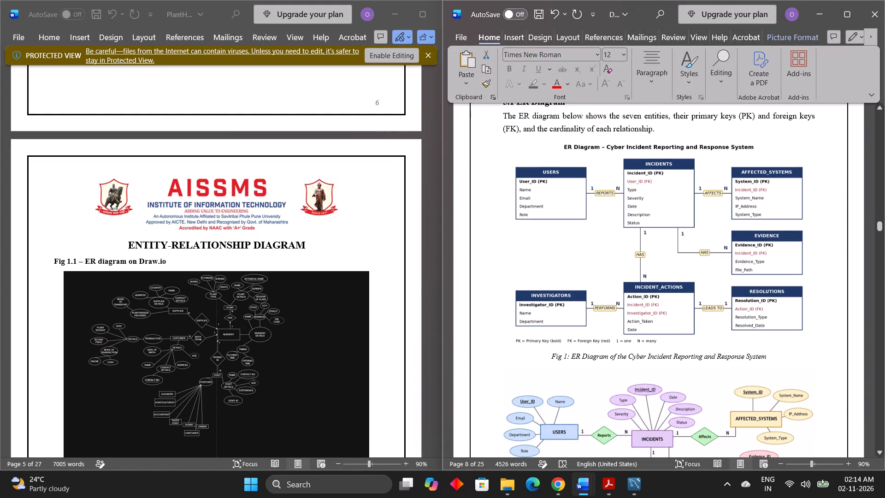
Shift the oval-and-diamond ER diagram under the Fig 1 caption slightly to the right.
{"action": "left_click", "coordinate": [673, 360]}
{"action": "scroll", "coordinate": [673, 360], "scroll_direction": "down", "scroll_amount": 1}
{"action": "scroll", "coordinate": [673, 360], "scroll_direction": "up", "scroll_amount": 1}
{"action": "scroll", "coordinate": [673, 360], "scroll_direction": "down", "scroll_amount": 1}
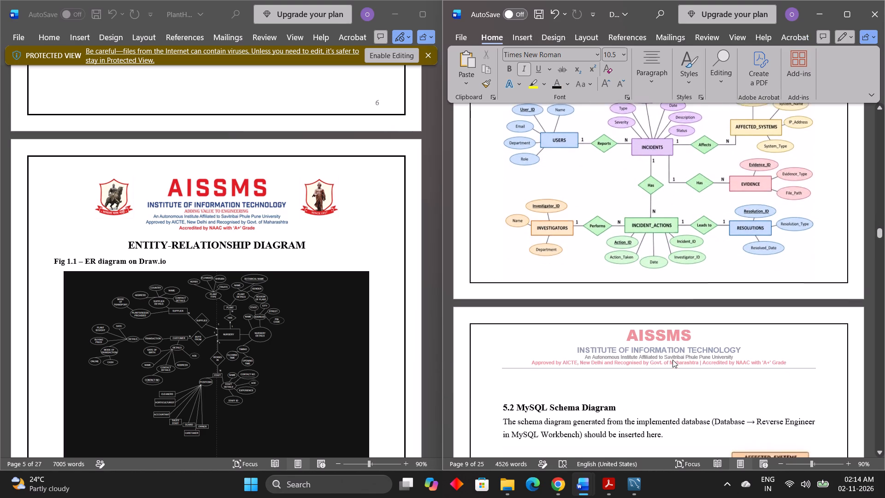
{"action": "left_click", "coordinate": [688, 249]}
{"action": "scroll", "coordinate": [688, 249], "scroll_direction": "up", "scroll_amount": 2}
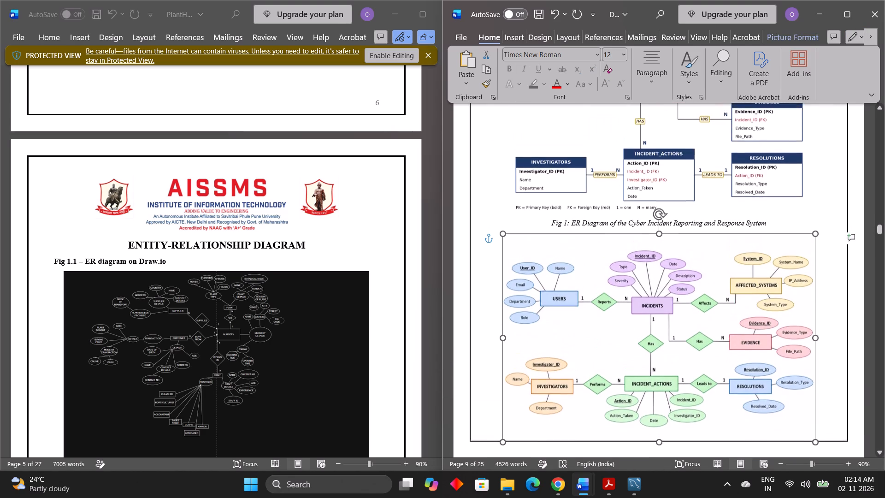
{"action": "scroll", "coordinate": [688, 249], "scroll_direction": "up", "scroll_amount": 1}
{"action": "left_click_drag", "start_coordinate": [671, 342], "coordinate": [680, 344]}
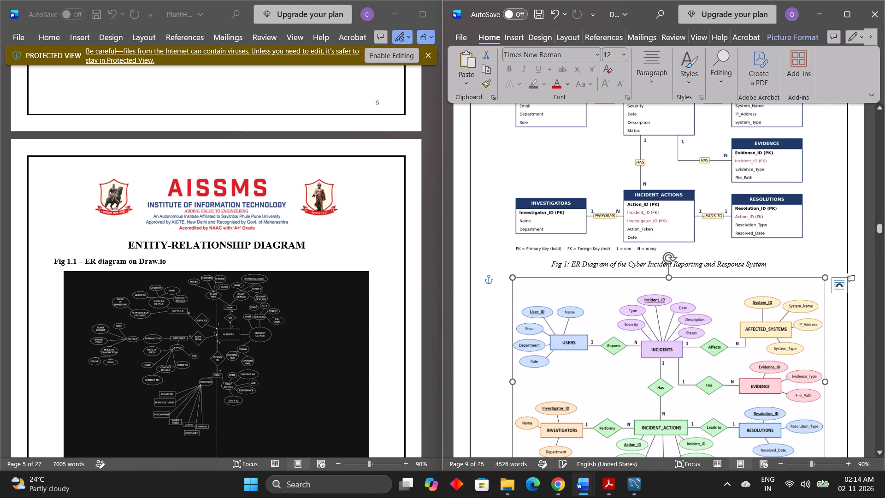
Move the original table-style ER diagram from above the Fig 1 caption to below it.
{"action": "left_click", "coordinate": [664, 173]}
{"action": "scroll", "coordinate": [664, 173], "scroll_direction": "up", "scroll_amount": 1}
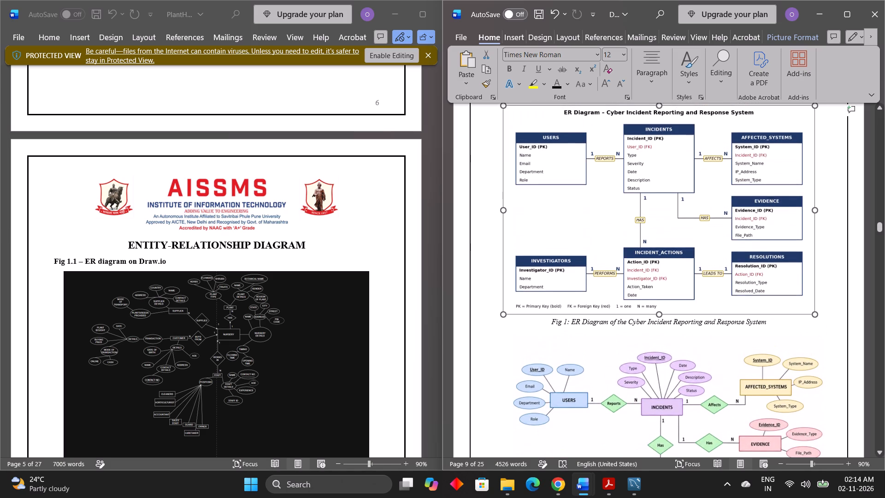
{"action": "left_click_drag", "start_coordinate": [656, 211], "coordinate": [648, 339]}
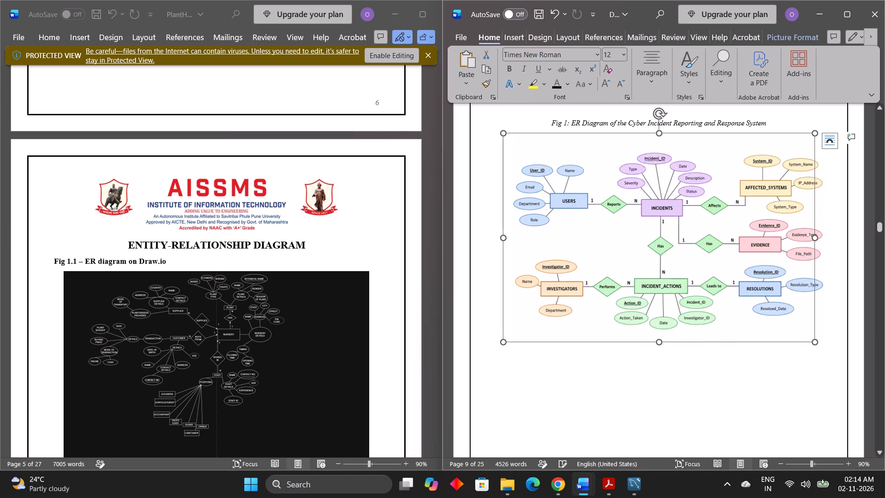
{"action": "scroll", "coordinate": [648, 339], "scroll_direction": "up", "scroll_amount": 1}
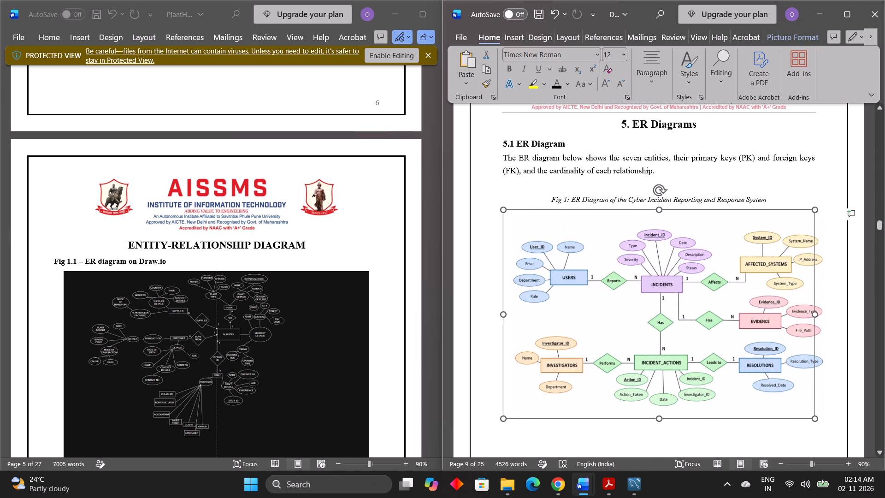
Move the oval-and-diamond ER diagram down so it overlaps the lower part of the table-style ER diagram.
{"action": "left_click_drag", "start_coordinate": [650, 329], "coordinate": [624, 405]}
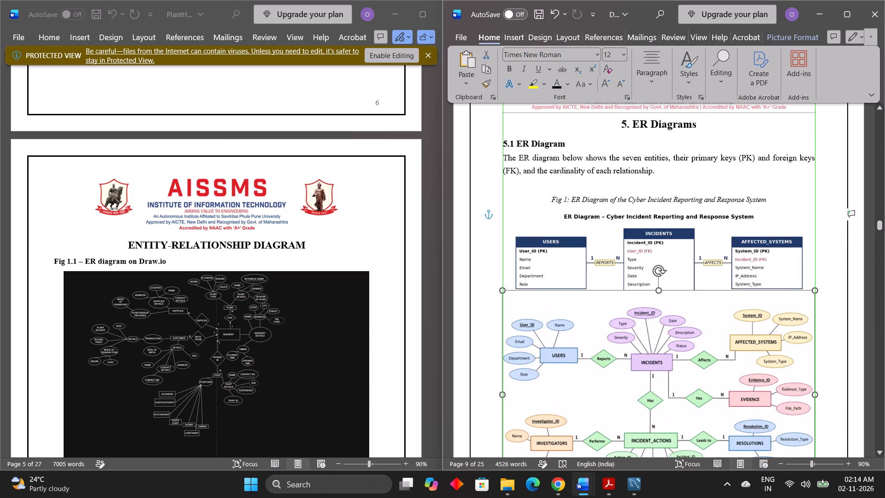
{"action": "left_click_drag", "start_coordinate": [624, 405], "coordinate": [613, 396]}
Insert four blank lines above the Fig 1 caption and move the oval-and-diamond ER diagram into the space below the 5.1 paragraph.
{"action": "left_click", "coordinate": [552, 201]}
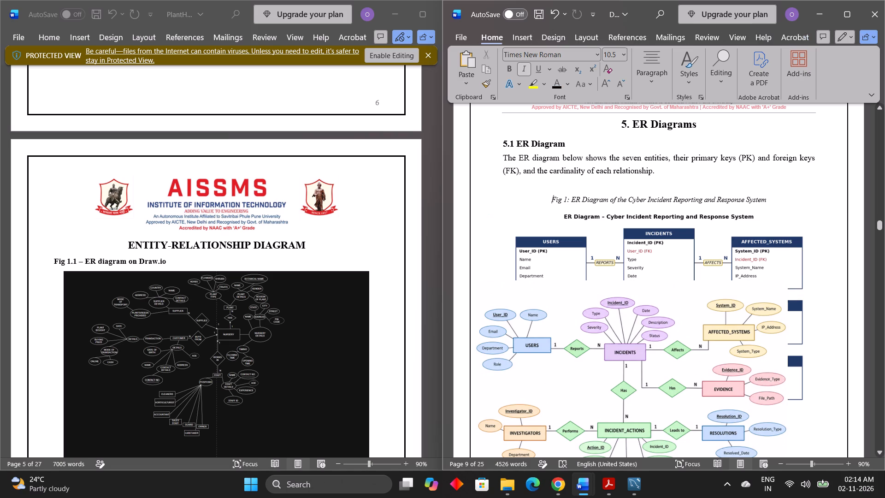
{"action": "key", "text": "Return"}
{"action": "key", "text": "Return"}
{"action": "key", "text": "Return"}
{"action": "key", "text": "Return"}
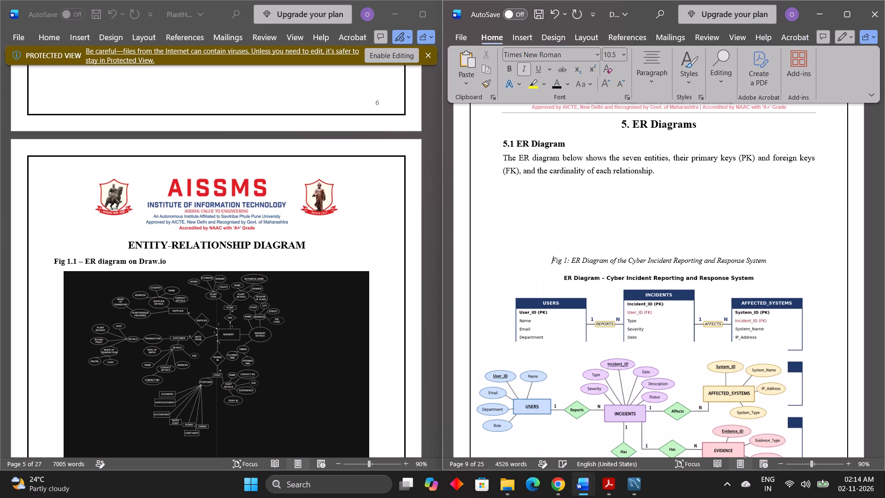
{"action": "left_click", "coordinate": [620, 376]}
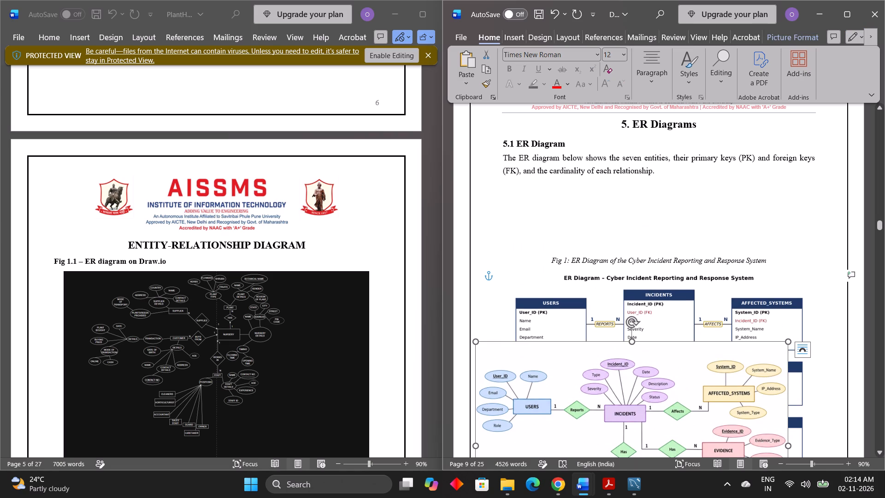
{"action": "left_click_drag", "start_coordinate": [712, 381], "coordinate": [746, 192]}
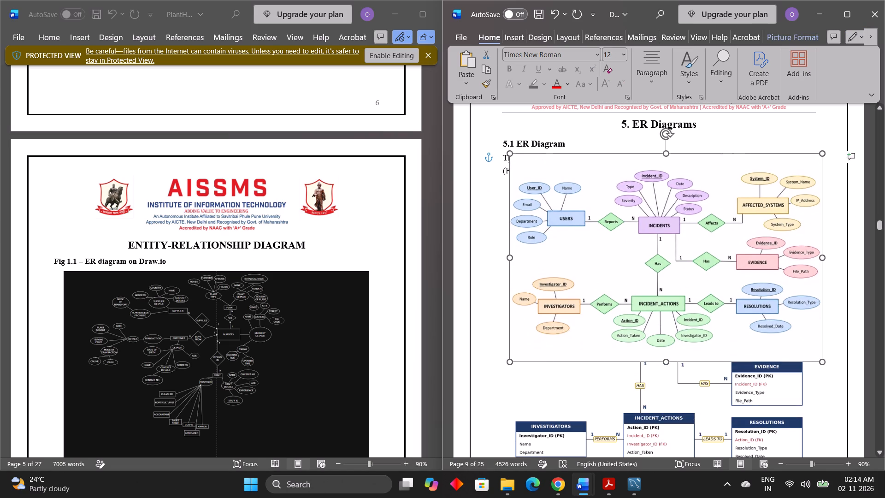
{"action": "left_click_drag", "start_coordinate": [746, 192], "coordinate": [747, 185]}
{"action": "left_click_drag", "start_coordinate": [720, 240], "coordinate": [705, 277]}
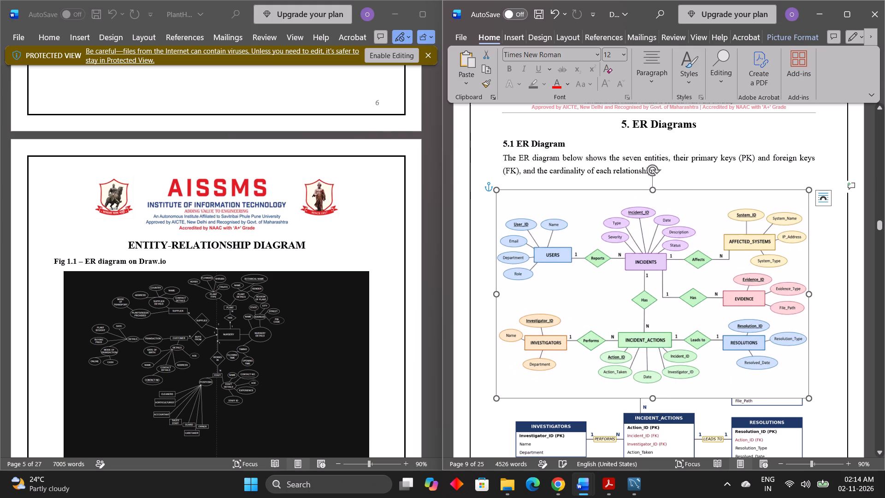
Set the oval-and-diamond ER diagram's text wrapping to Square.
{"action": "left_click", "coordinate": [828, 191]}
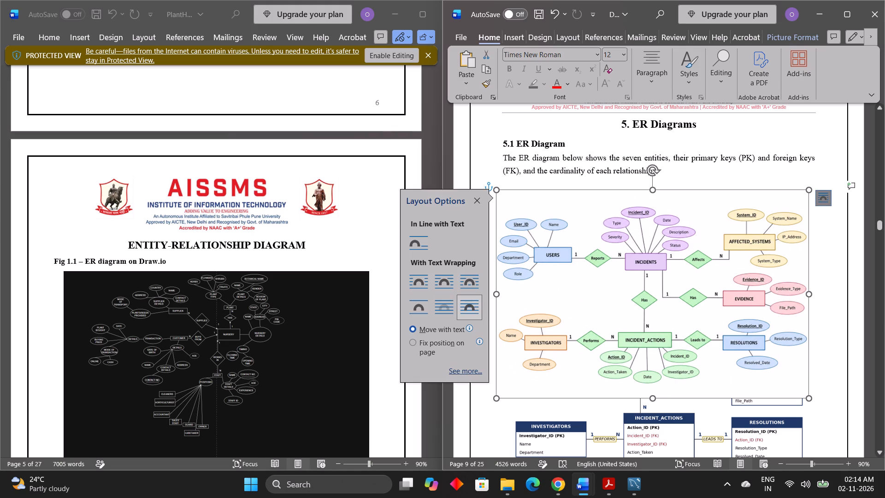
{"action": "left_click", "coordinate": [409, 279]}
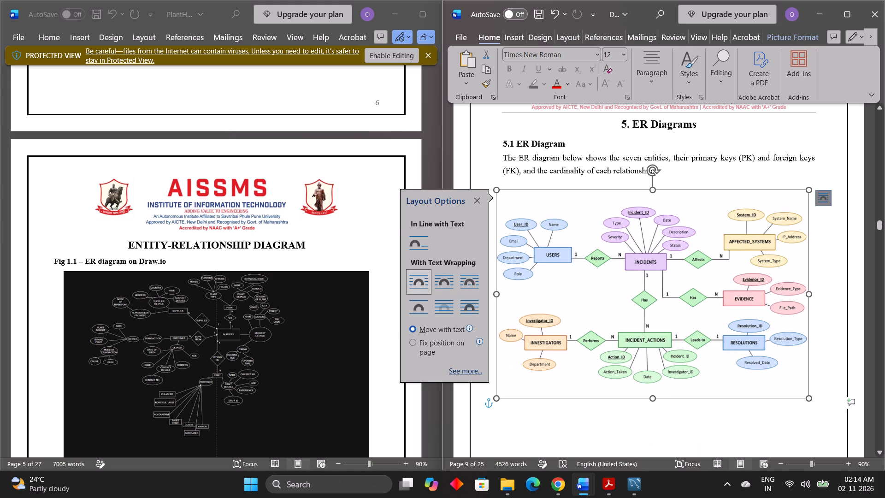
{"action": "left_click", "coordinate": [598, 418]}
Delete the five blank lines between the oval-and-diamond ER diagram and the Fig 1 caption.
{"action": "scroll", "coordinate": [598, 418], "scroll_direction": "down", "scroll_amount": 1}
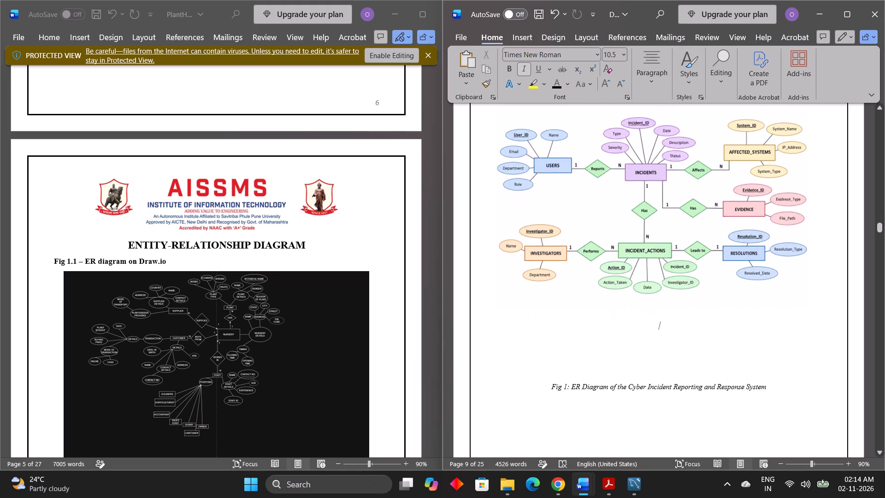
{"action": "scroll", "coordinate": [598, 418], "scroll_direction": "down", "scroll_amount": 1}
{"action": "left_click", "coordinate": [631, 366]}
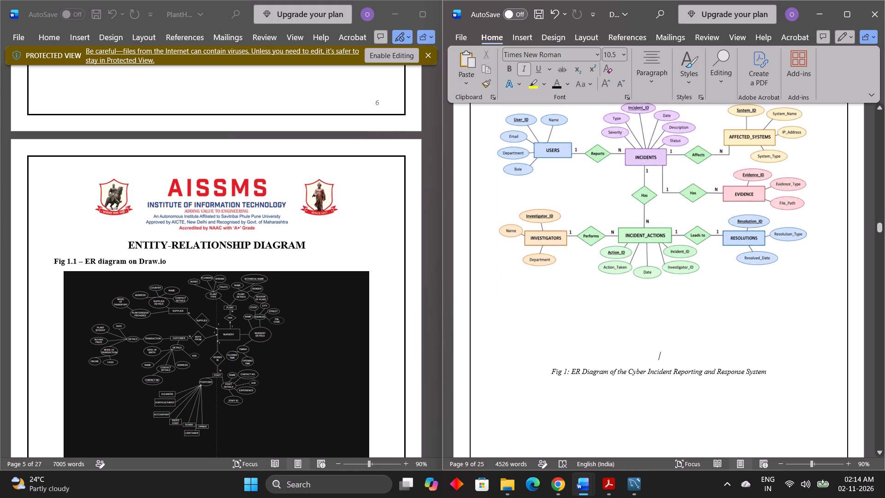
{"action": "key", "text": "BackSpace"}
{"action": "key", "text": "BackSpace"}
{"action": "key", "text": "BackSpace"}
{"action": "key", "text": "BackSpace"}
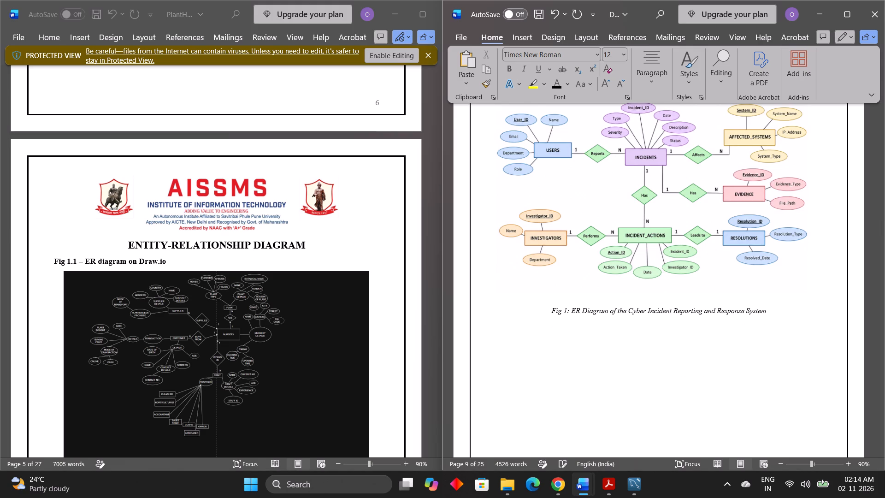
{"action": "key", "text": "BackSpace"}
Add a blank line below the 5.1 ER Diagram heading, above the oval-and-diamond diagram.
{"action": "scroll", "coordinate": [631, 366], "scroll_direction": "up", "scroll_amount": 1}
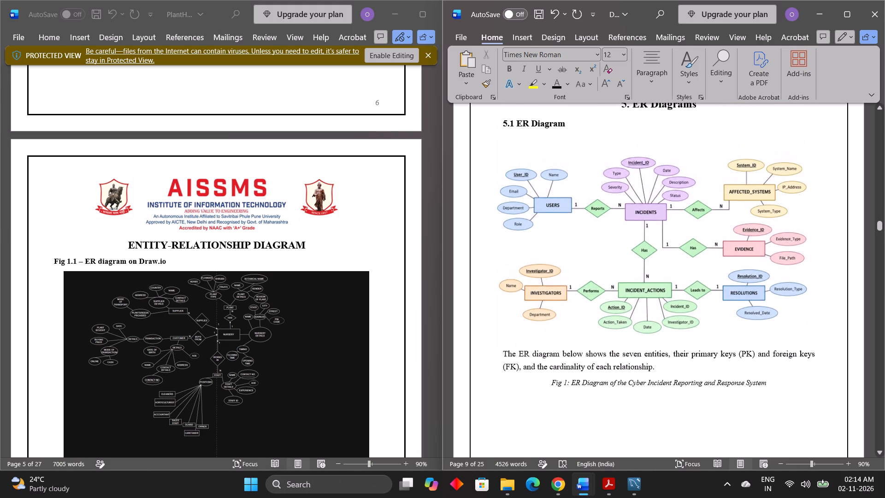
{"action": "scroll", "coordinate": [631, 366], "scroll_direction": "up", "scroll_amount": 1}
{"action": "left_click", "coordinate": [631, 366]}
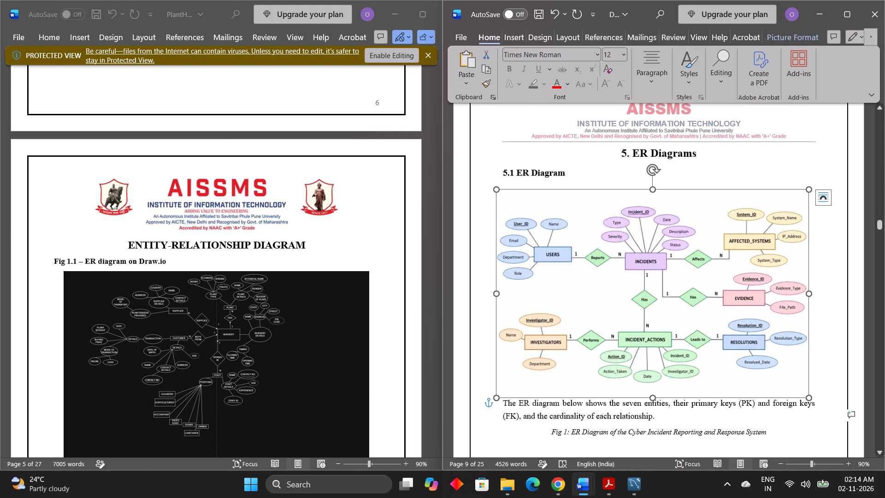
{"action": "scroll", "coordinate": [631, 366], "scroll_direction": "down", "scroll_amount": 1}
{"action": "left_click", "coordinate": [616, 322]}
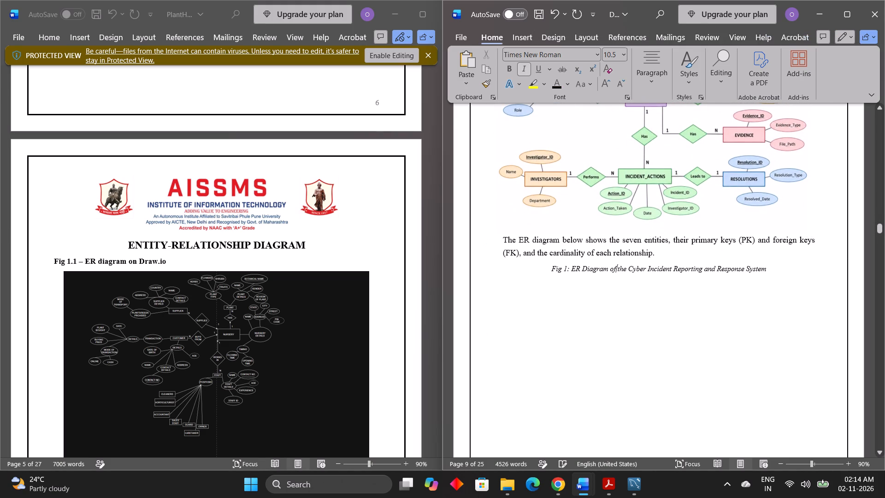
{"action": "scroll", "coordinate": [616, 322], "scroll_direction": "up", "scroll_amount": 2}
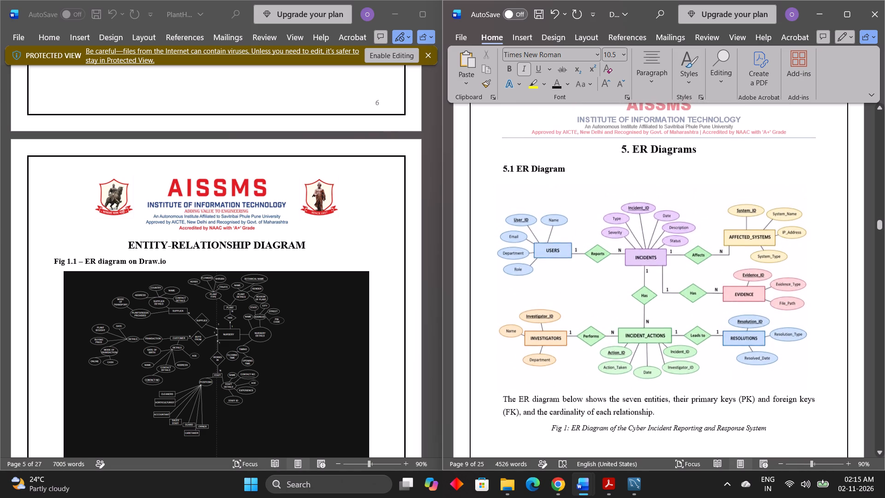
{"action": "left_click", "coordinate": [605, 168]}
{"action": "key", "text": "Return"}
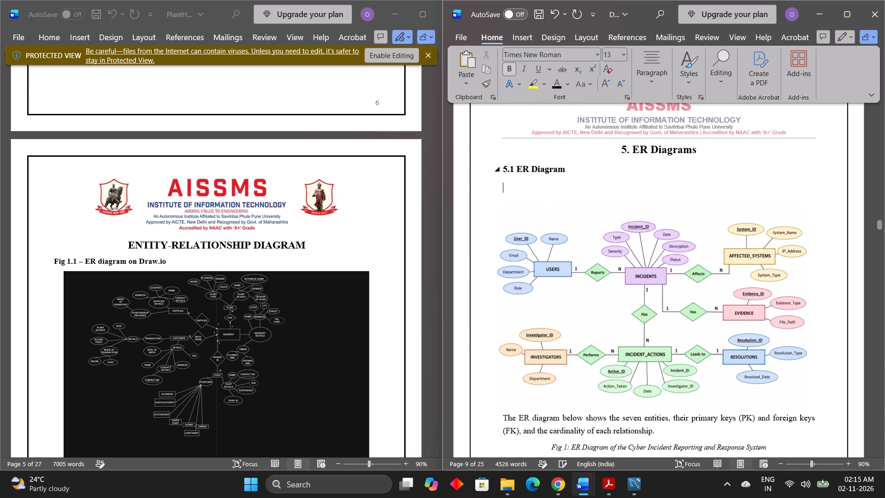
Cut the sentence about the seven entities from below the ER diagram and delete the leftover full stop and empty line.
{"action": "scroll", "coordinate": [603, 283], "scroll_direction": "down", "scroll_amount": 1}
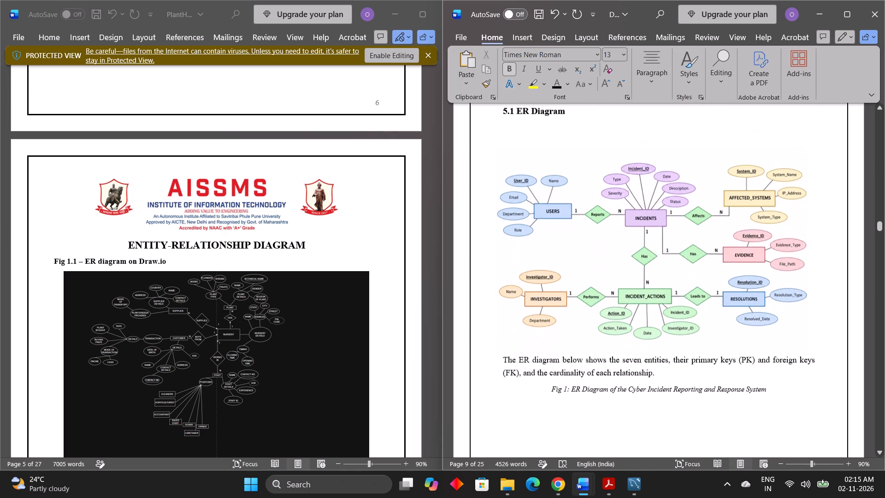
{"action": "left_click_drag", "start_coordinate": [660, 370], "coordinate": [492, 362]}
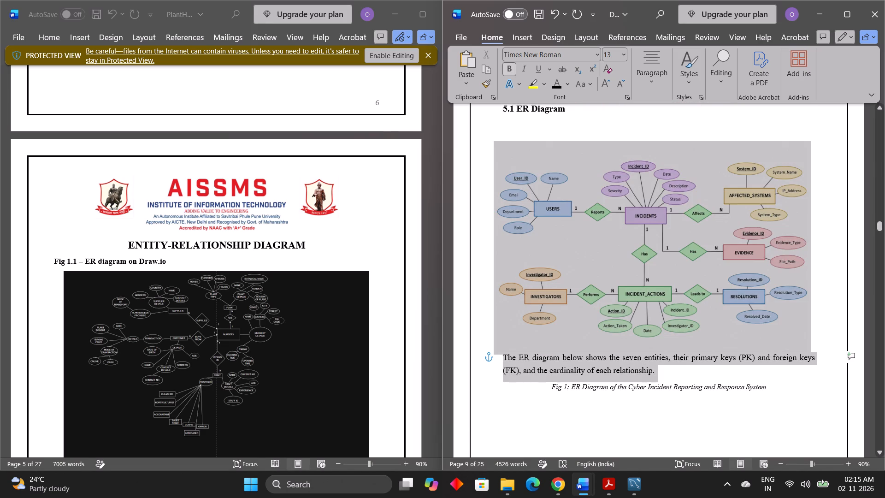
{"action": "left_click_drag", "start_coordinate": [492, 362], "coordinate": [513, 361]}
{"action": "left_click", "coordinate": [513, 361]}
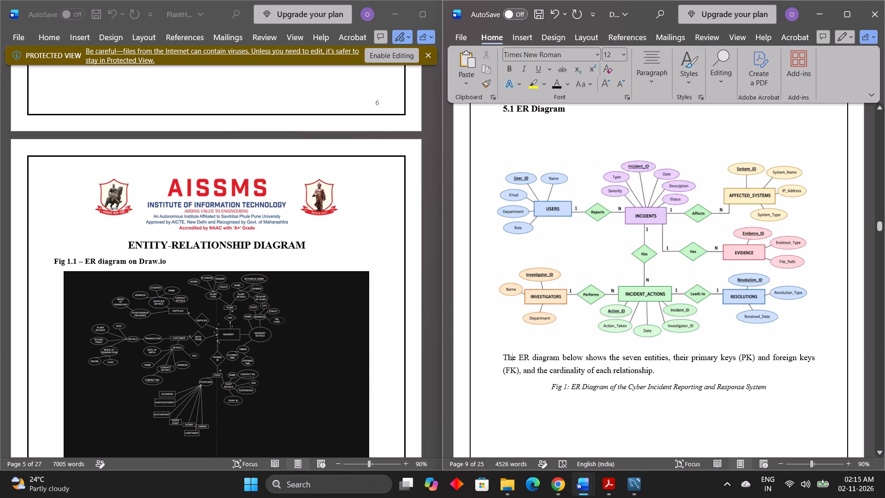
{"action": "left_click_drag", "start_coordinate": [501, 353], "coordinate": [655, 375]}
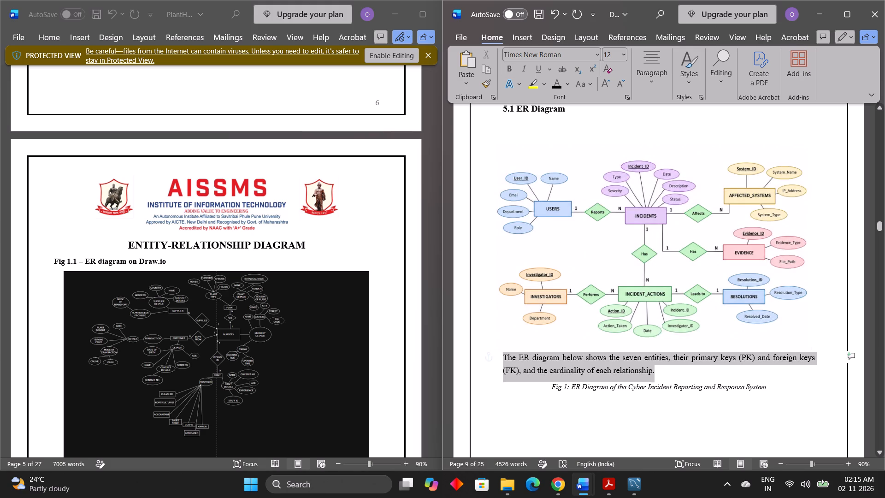
{"action": "left_click_drag", "start_coordinate": [655, 375], "coordinate": [654, 374]}
{"action": "left_click", "coordinate": [654, 374]}
{"action": "left_click_drag", "start_coordinate": [654, 374], "coordinate": [494, 354]}
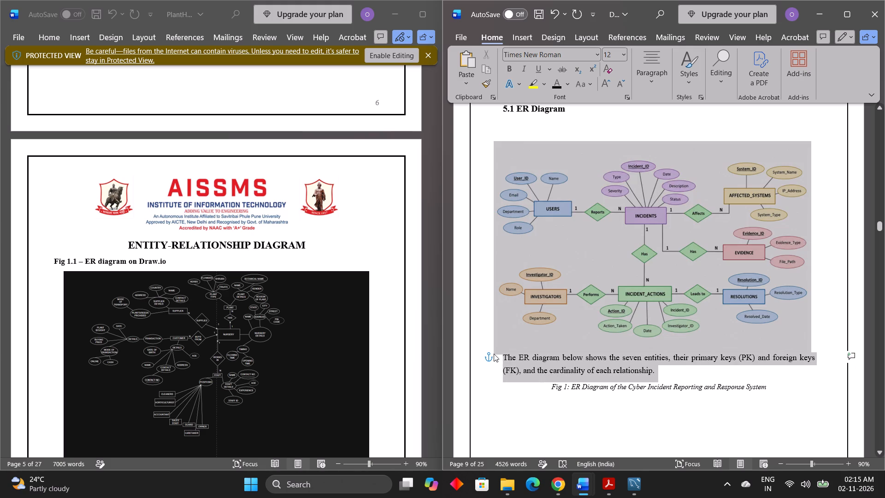
{"action": "left_click_drag", "start_coordinate": [494, 354], "coordinate": [502, 357]}
{"action": "left_click", "coordinate": [502, 357]}
{"action": "left_click_drag", "start_coordinate": [502, 357], "coordinate": [651, 372]}
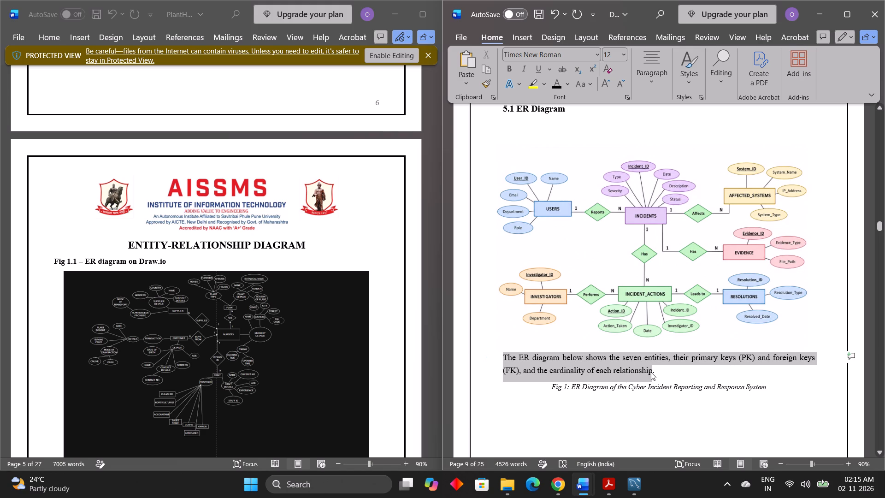
{"action": "left_click_drag", "start_coordinate": [651, 372], "coordinate": [653, 371]}
{"action": "key", "text": "ctrl+x"}
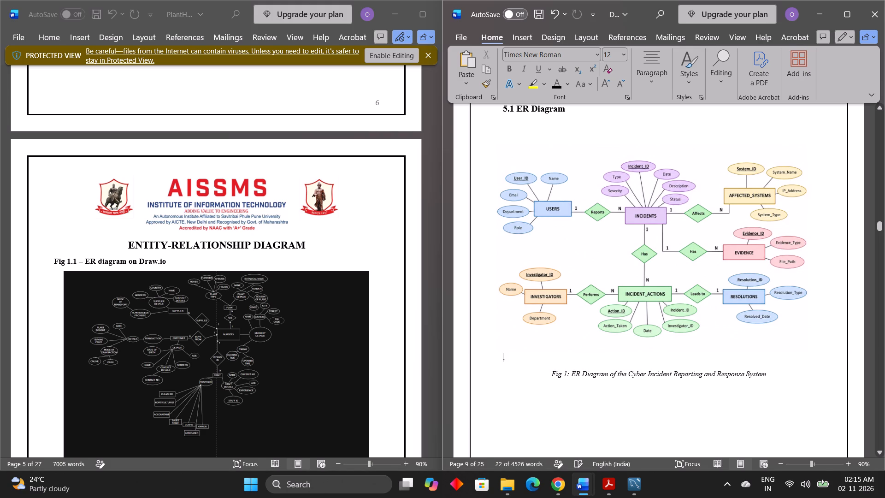
{"action": "key", "text": "Delete"}
{"action": "key", "text": "Delete"}
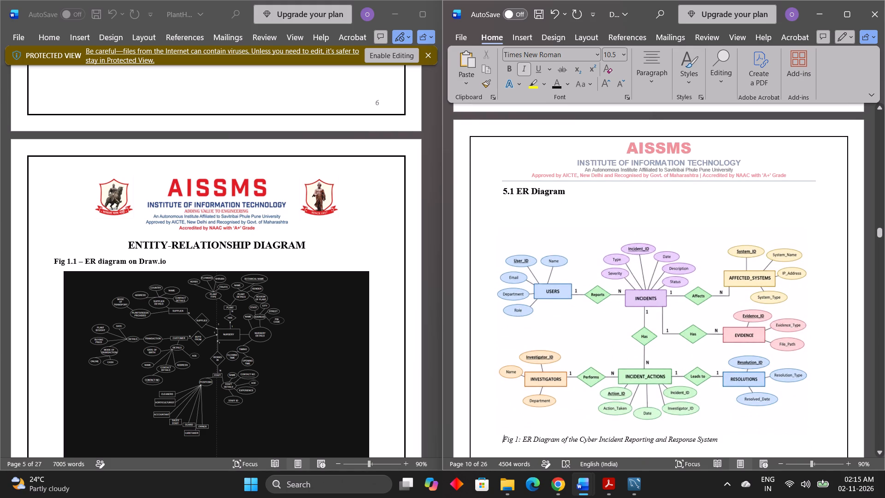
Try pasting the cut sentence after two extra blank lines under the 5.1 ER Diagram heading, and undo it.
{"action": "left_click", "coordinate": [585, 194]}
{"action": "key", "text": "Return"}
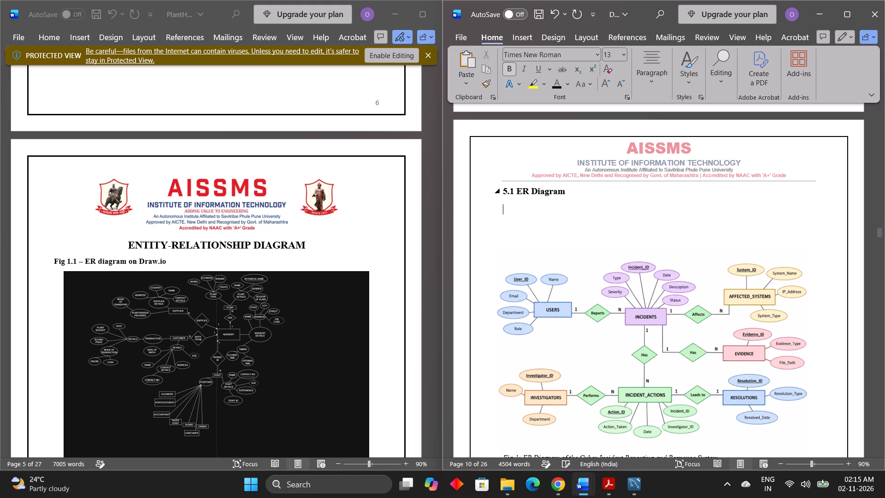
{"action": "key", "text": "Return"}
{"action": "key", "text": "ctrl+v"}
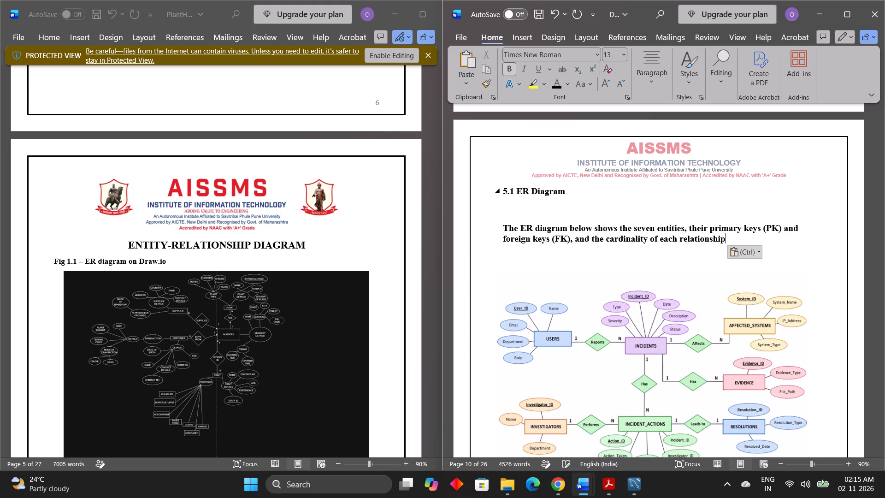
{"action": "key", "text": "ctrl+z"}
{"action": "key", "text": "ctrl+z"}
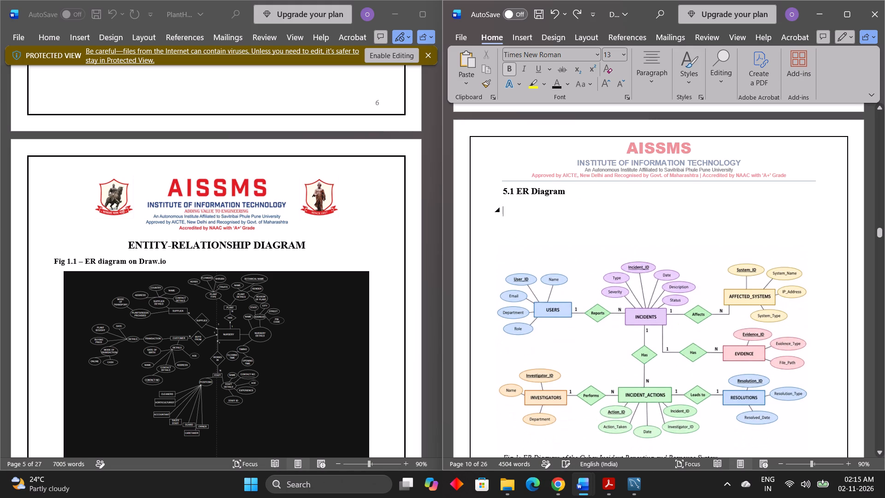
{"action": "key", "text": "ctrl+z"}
Paste the cut sentence about the seven entities on the blank line directly below the 5.1 ER Diagram heading.
{"action": "left_click", "coordinate": [560, 205]}
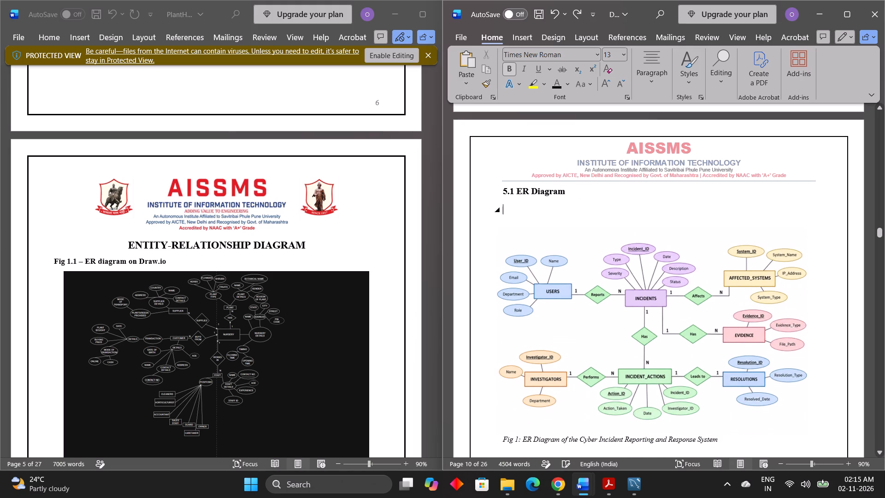
{"action": "key", "text": "v"}
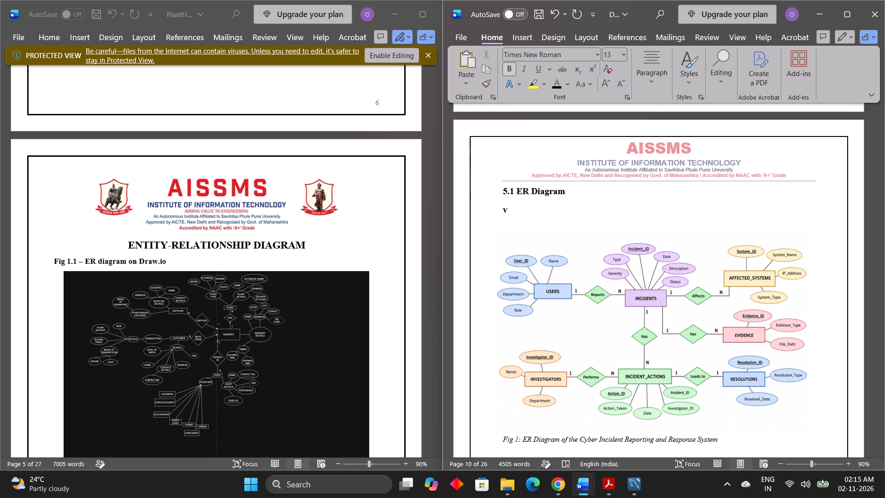
{"action": "key", "text": "ctrl+BackSpace"}
{"action": "key", "text": "ctrl+v"}
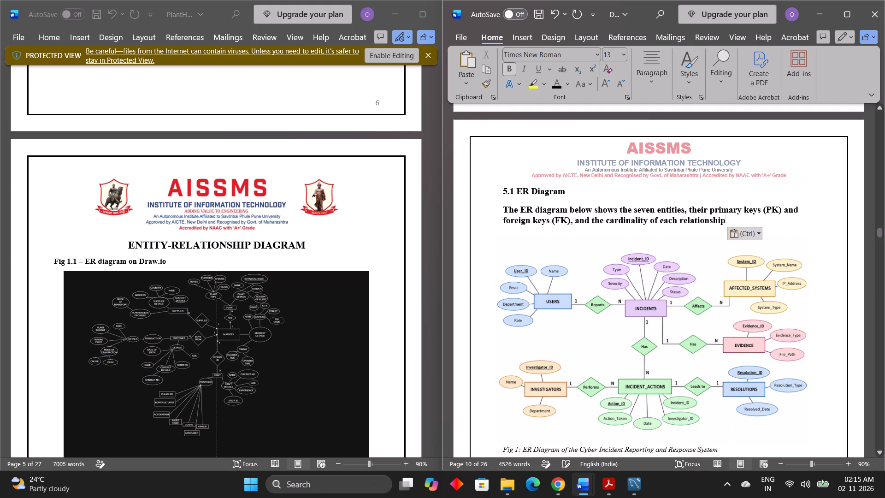
Remove the bold from the pasted sentence under the 5.1 heading and reduce its font size to 12.
{"action": "left_click_drag", "start_coordinate": [725, 220], "coordinate": [492, 214]}
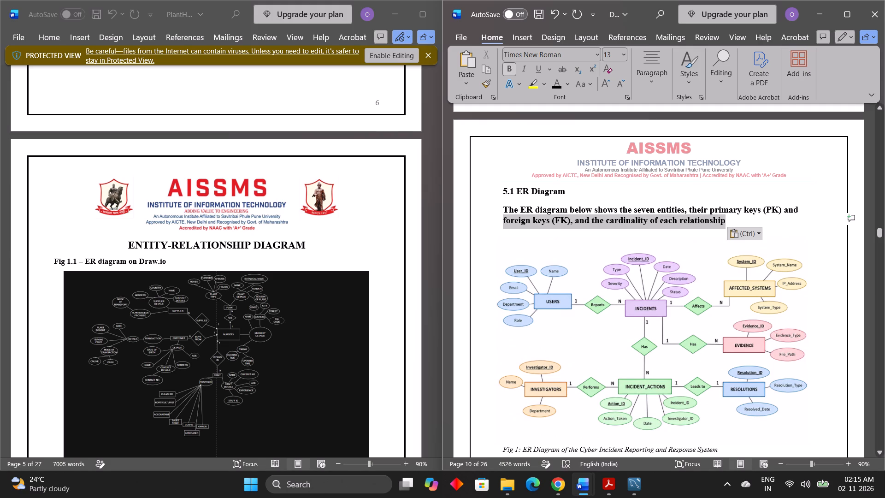
{"action": "left_click_drag", "start_coordinate": [492, 214], "coordinate": [493, 212]}
{"action": "left_click", "coordinate": [502, 193]}
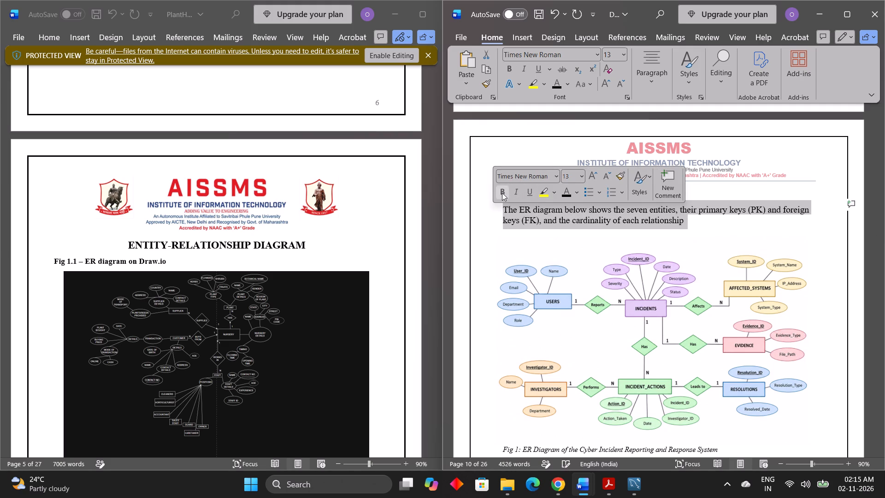
{"action": "left_click", "coordinate": [600, 177]}
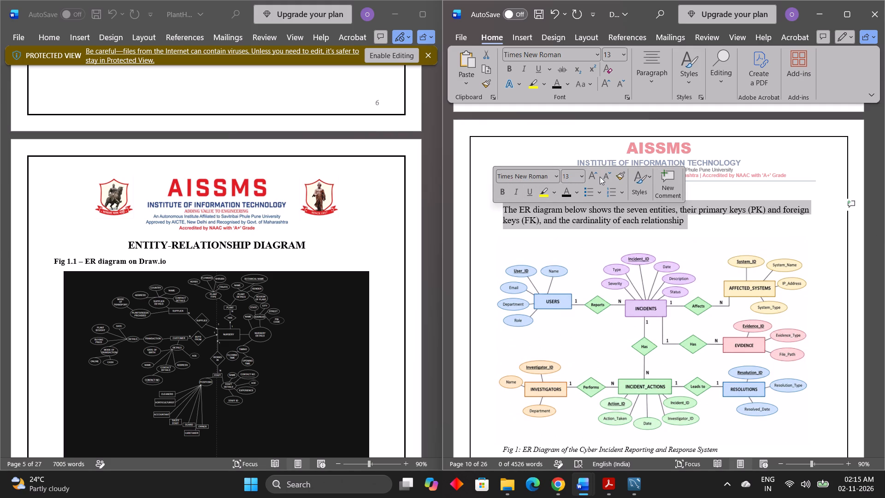
{"action": "left_click", "coordinate": [607, 173]}
{"action": "left_click", "coordinate": [614, 238]}
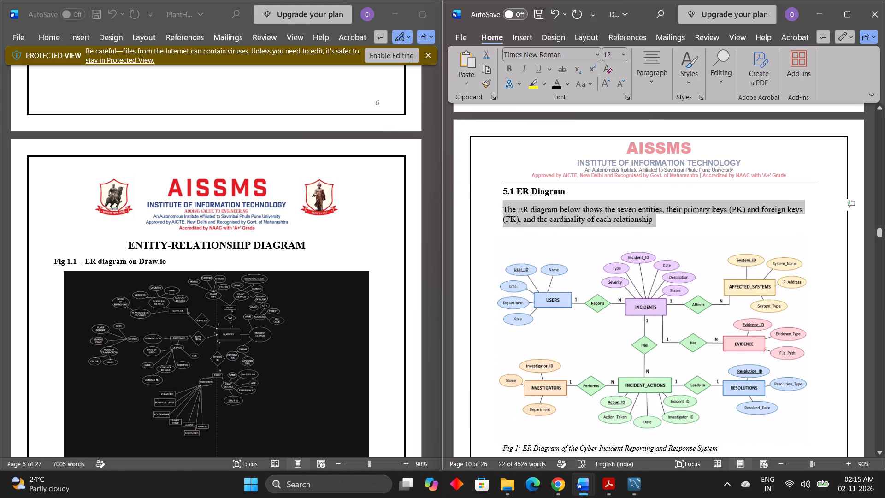
Centre the Fig 1 caption below the ER diagram.
{"action": "scroll", "coordinate": [614, 238], "scroll_direction": "down", "scroll_amount": 1}
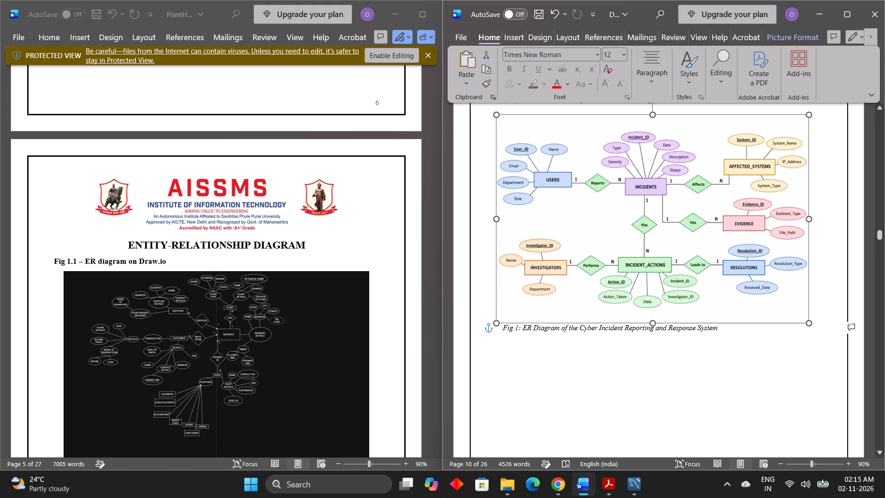
{"action": "left_click", "coordinate": [529, 335]}
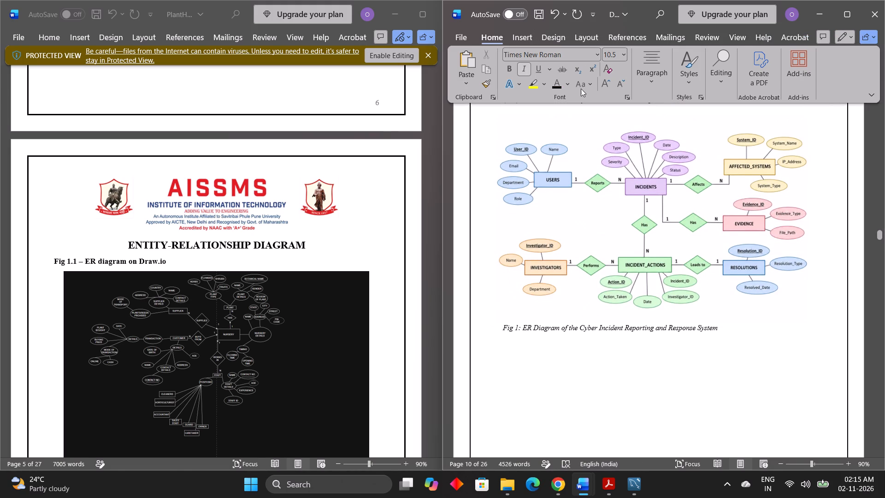
{"action": "left_click", "coordinate": [648, 71]}
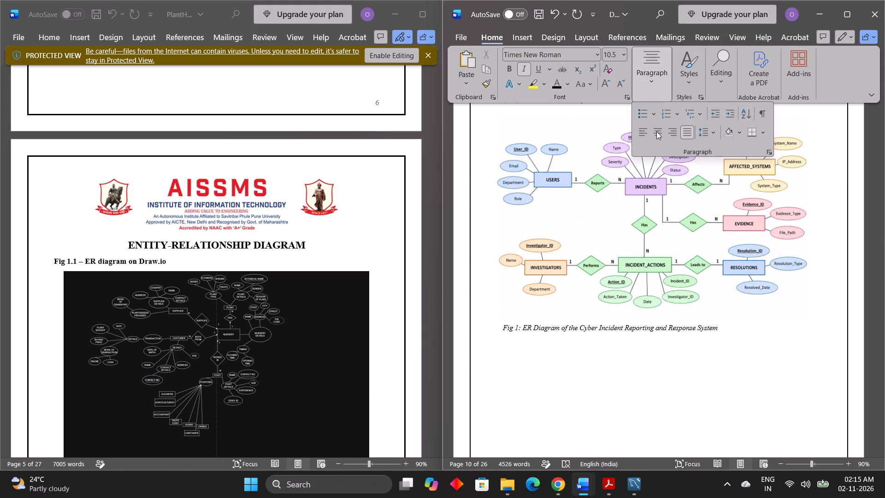
{"action": "left_click", "coordinate": [656, 131]}
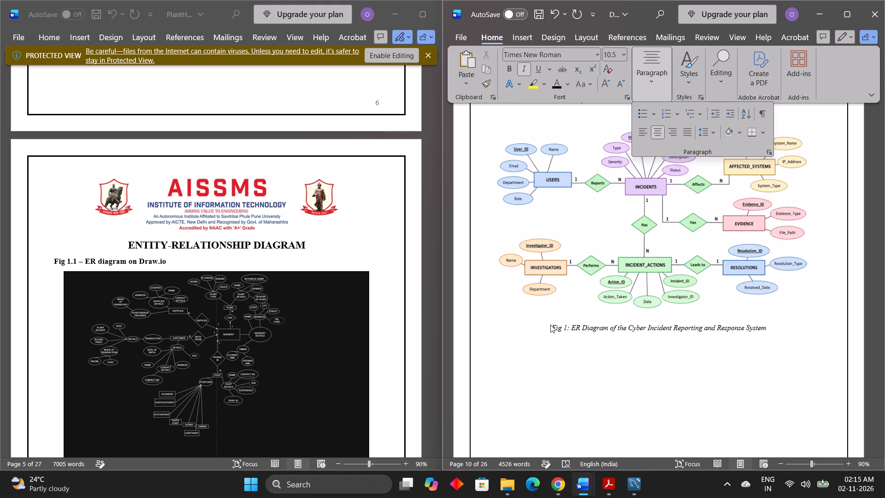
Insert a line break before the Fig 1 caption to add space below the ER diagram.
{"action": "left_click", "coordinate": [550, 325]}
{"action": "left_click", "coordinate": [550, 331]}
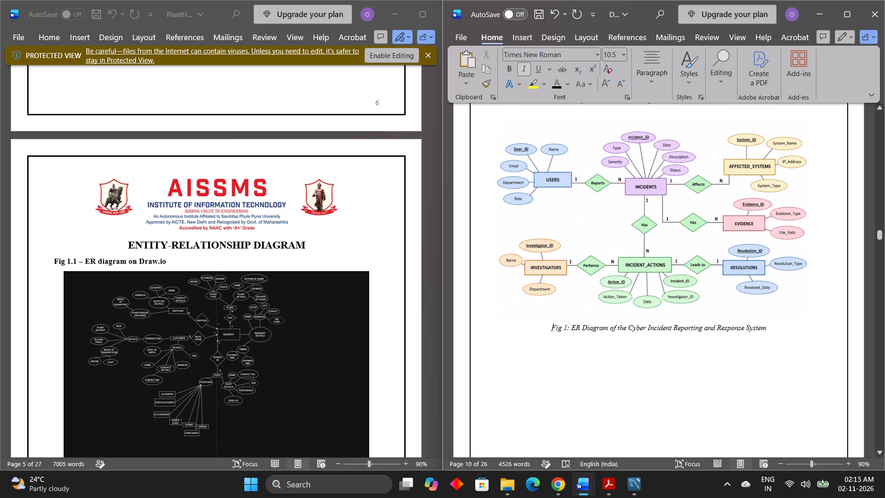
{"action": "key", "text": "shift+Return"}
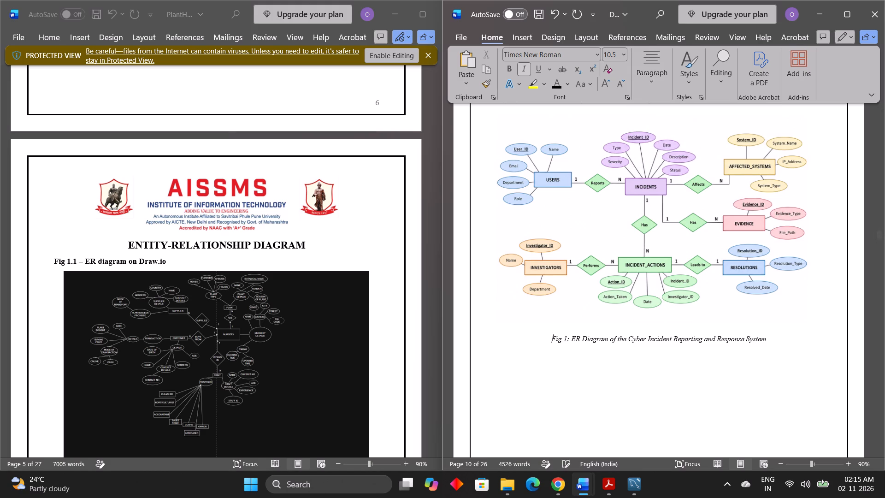
Examine the layout from the Fig 1 caption through the table-style ER diagram to the 5.2 MySQL Schema Diagram section.
{"action": "scroll", "coordinate": [550, 331], "scroll_direction": "up", "scroll_amount": 1}
{"action": "scroll", "coordinate": [550, 331], "scroll_direction": "down", "scroll_amount": 2}
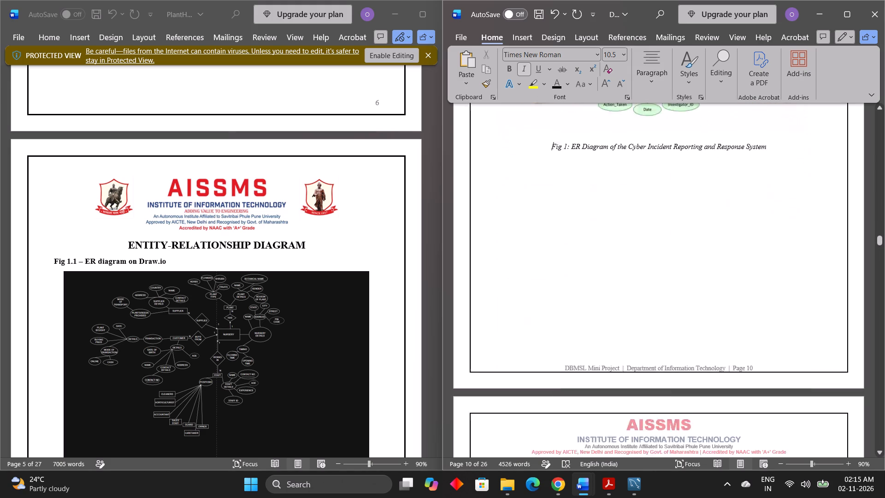
{"action": "scroll", "coordinate": [550, 331], "scroll_direction": "down", "scroll_amount": 1}
{"action": "scroll", "coordinate": [550, 331], "scroll_direction": "up", "scroll_amount": 3}
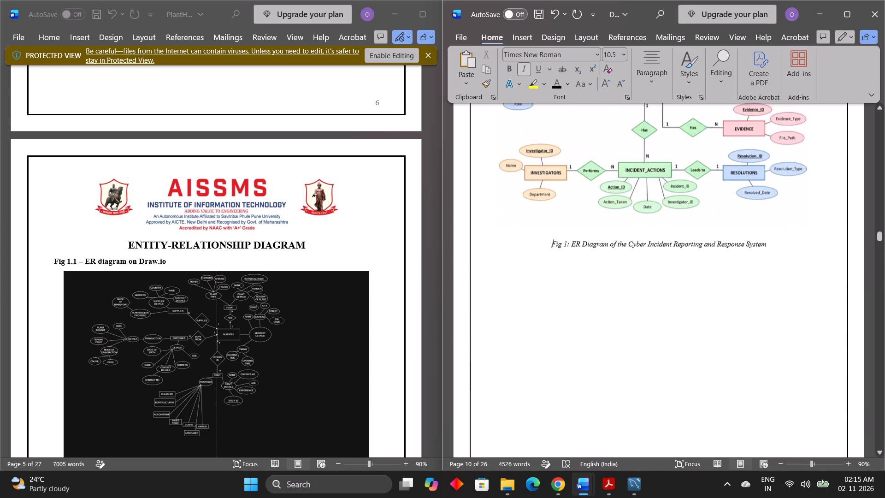
{"action": "scroll", "coordinate": [550, 331], "scroll_direction": "up", "scroll_amount": 2}
{"action": "scroll", "coordinate": [550, 331], "scroll_direction": "down", "scroll_amount": 5}
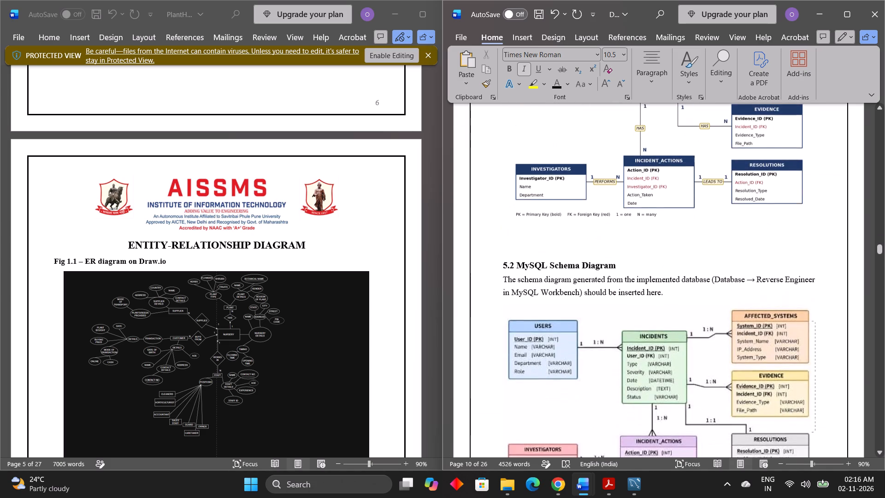
{"action": "scroll", "coordinate": [583, 270], "scroll_direction": "up", "scroll_amount": 1}
{"action": "scroll", "coordinate": [583, 270], "scroll_direction": "down", "scroll_amount": 1}
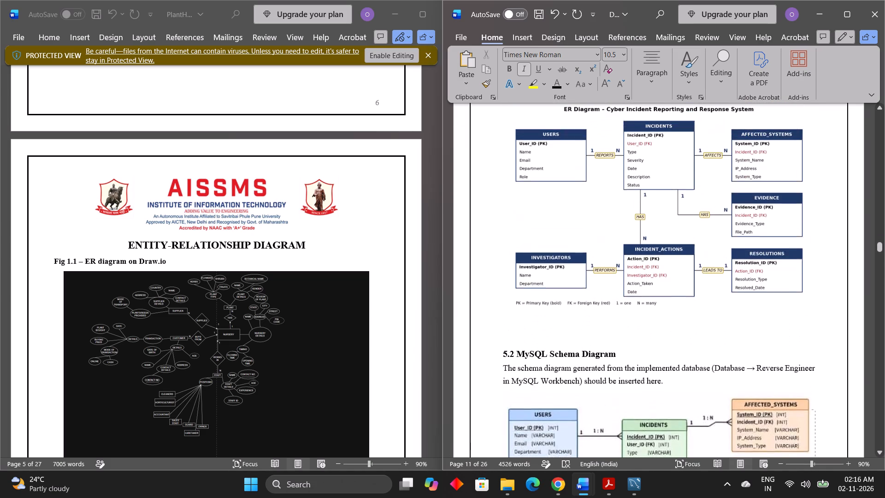
{"action": "scroll", "coordinate": [583, 270], "scroll_direction": "down", "scroll_amount": 4}
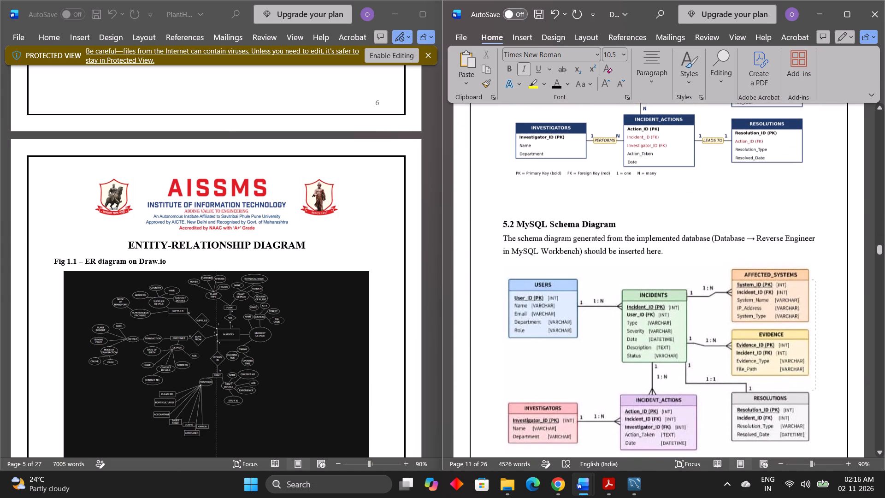
{"action": "scroll", "coordinate": [583, 270], "scroll_direction": "down", "scroll_amount": 3}
{"action": "scroll", "coordinate": [583, 270], "scroll_direction": "up", "scroll_amount": 2}
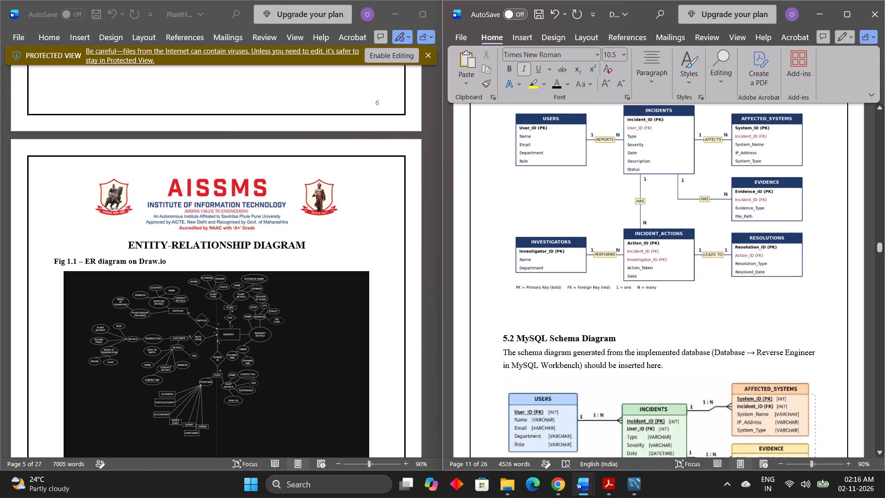
{"action": "scroll", "coordinate": [583, 270], "scroll_direction": "up", "scroll_amount": 1}
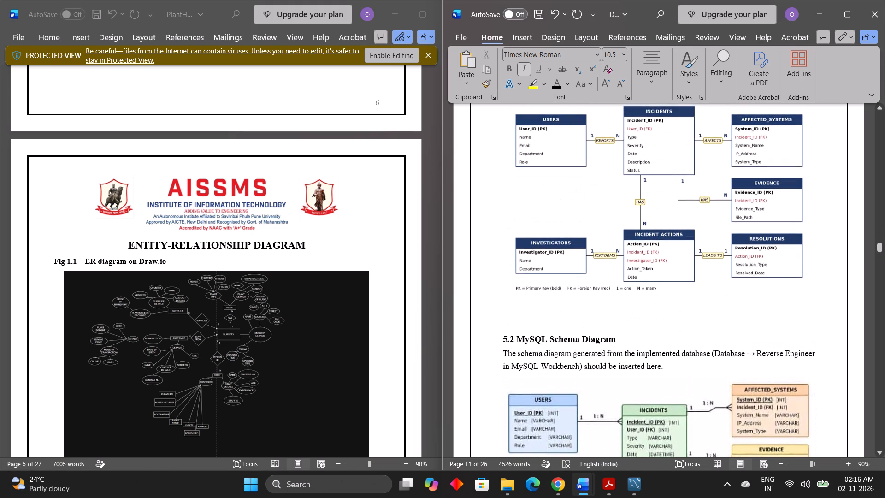
{"action": "scroll", "coordinate": [583, 270], "scroll_direction": "up", "scroll_amount": 1}
{"action": "scroll", "coordinate": [583, 270], "scroll_direction": "up", "scroll_amount": 1, "text": "ctrl"}
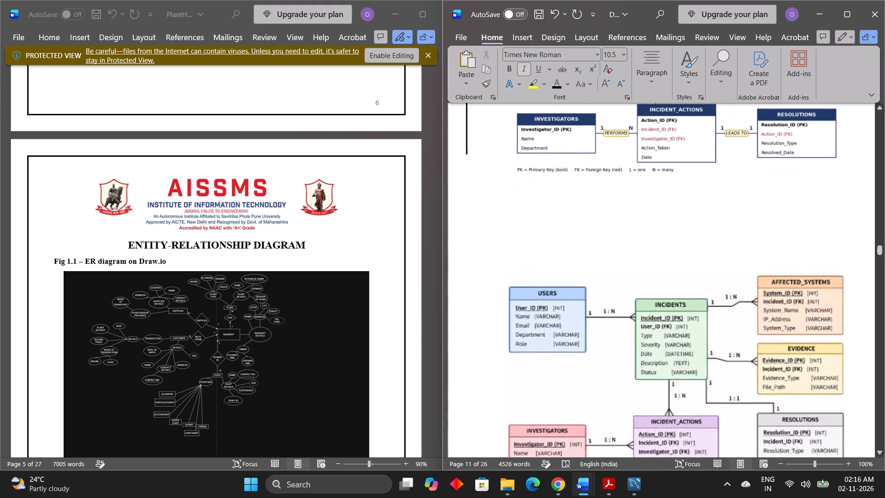
{"action": "scroll", "coordinate": [583, 270], "scroll_direction": "up", "scroll_amount": 1, "text": "ctrl"}
{"action": "scroll", "coordinate": [583, 270], "scroll_direction": "up", "scroll_amount": 2}
{"action": "scroll", "coordinate": [583, 270], "scroll_direction": "up", "scroll_amount": 1, "text": "ctrl"}
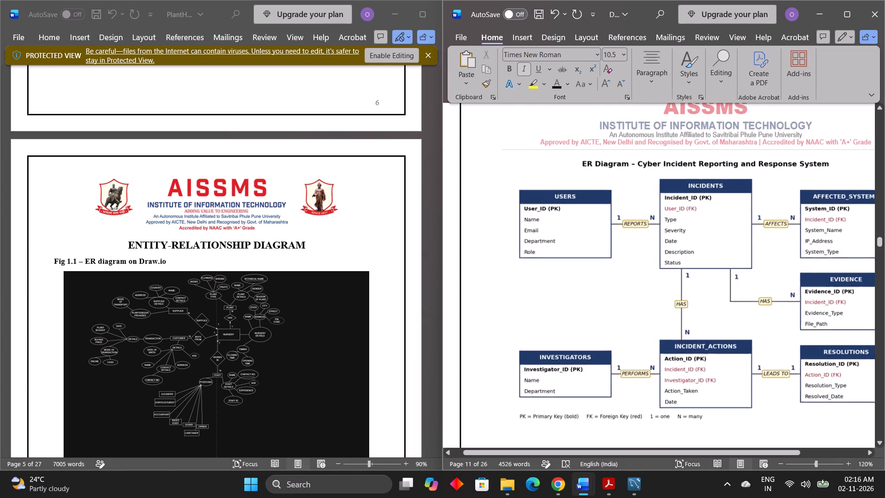
{"action": "scroll", "coordinate": [583, 270], "scroll_direction": "up", "scroll_amount": 1, "text": "ctrl"}
{"action": "scroll", "coordinate": [583, 270], "scroll_direction": "down", "scroll_amount": 1}
{"action": "scroll", "coordinate": [583, 270], "scroll_direction": "left", "scroll_amount": 1}
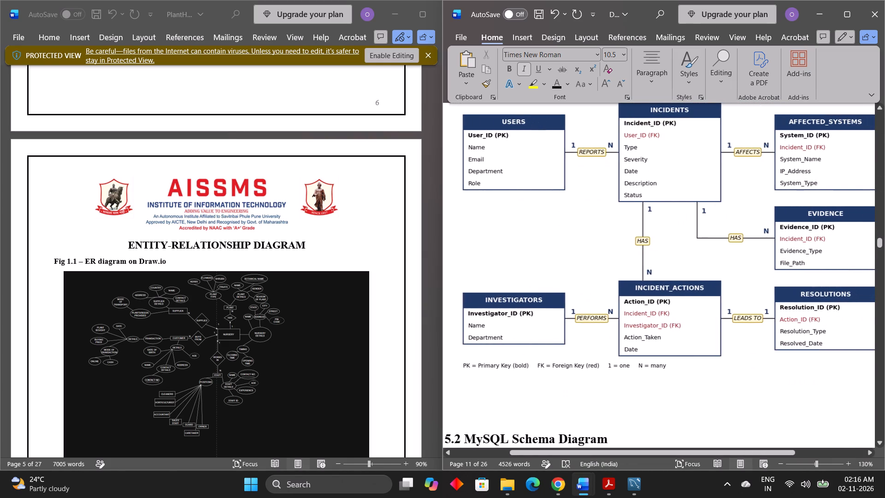
{"action": "scroll", "coordinate": [583, 270], "scroll_direction": "left", "scroll_amount": 1}
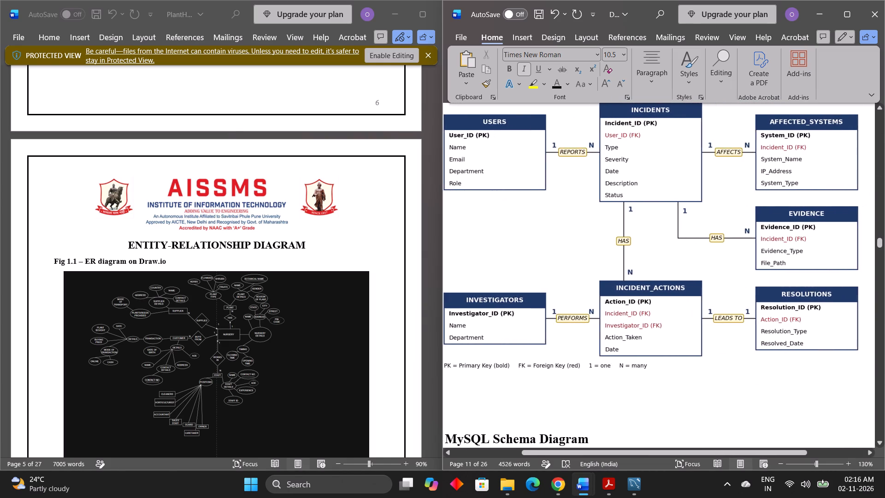
Delete the coloured schema diagram picture below the introductory text in section 5.2.
{"action": "scroll", "coordinate": [583, 270], "scroll_direction": "down", "scroll_amount": 3}
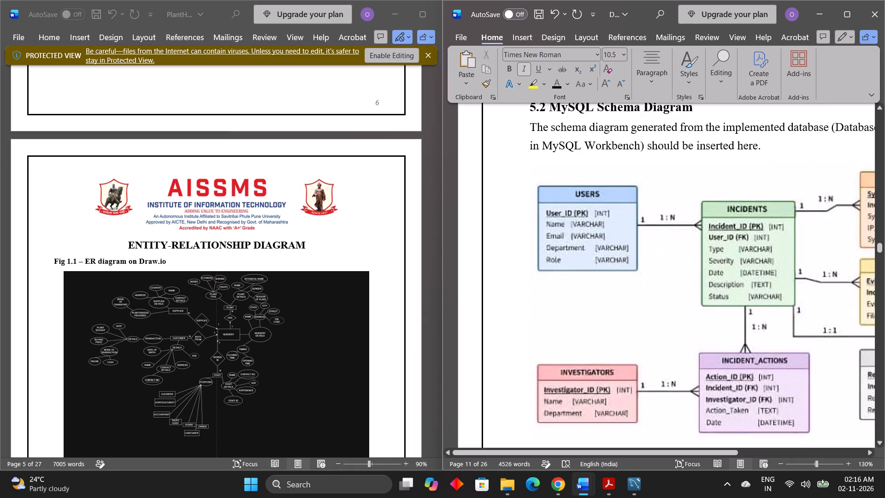
{"action": "scroll", "coordinate": [583, 270], "scroll_direction": "left", "scroll_amount": 2}
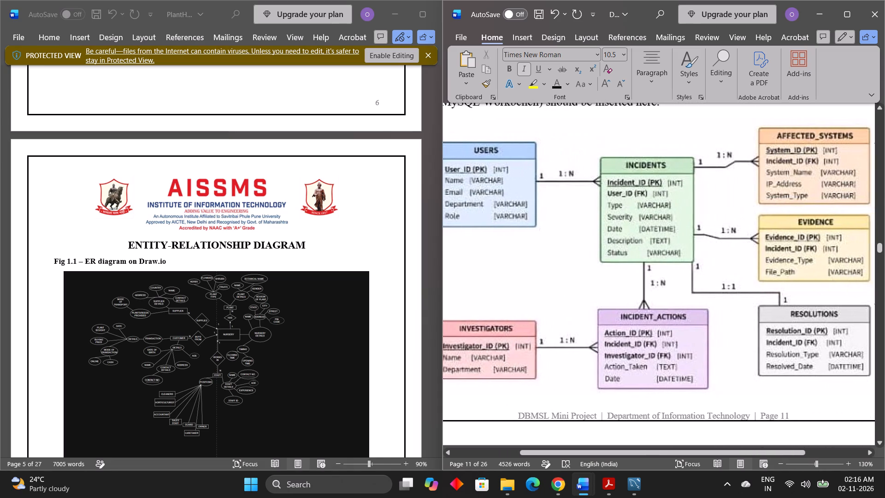
{"action": "scroll", "coordinate": [583, 270], "scroll_direction": "right", "scroll_amount": 1}
{"action": "left_click", "coordinate": [645, 286]}
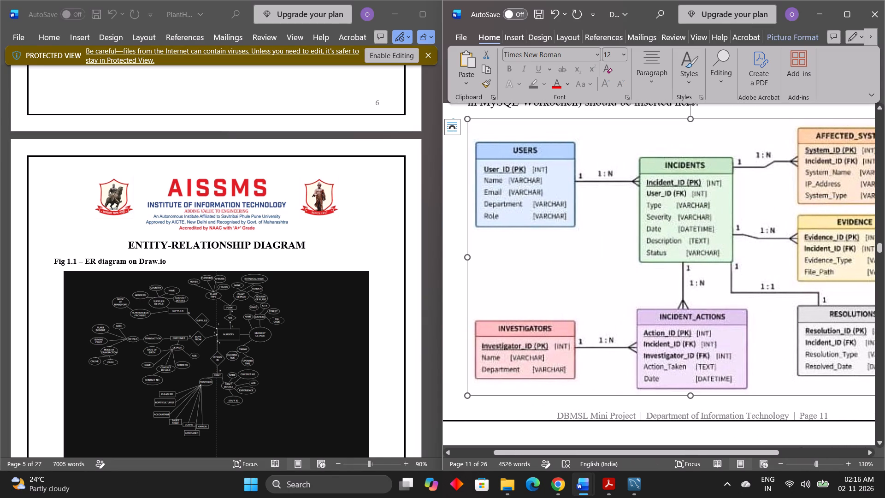
{"action": "key", "text": "BackSpace"}
Check the extent of the table-style ER diagram and the blank space between it and the 5.2 heading.
{"action": "scroll", "coordinate": [645, 286], "scroll_direction": "up", "scroll_amount": 1}
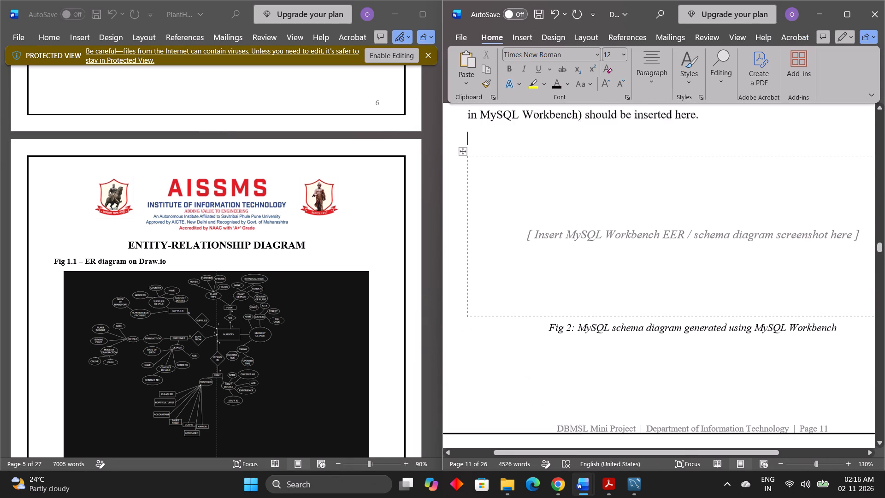
{"action": "scroll", "coordinate": [645, 286], "scroll_direction": "up", "scroll_amount": 2}
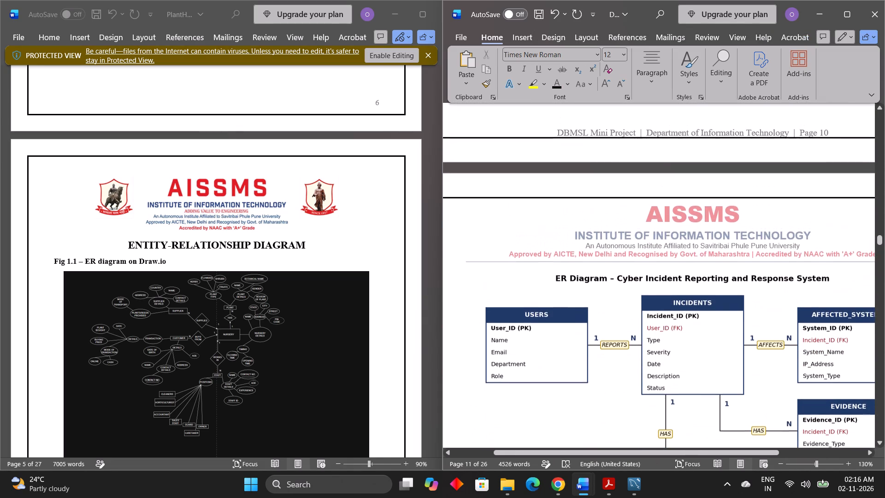
{"action": "left_click", "coordinate": [606, 283]}
{"action": "left_click", "coordinate": [613, 278]}
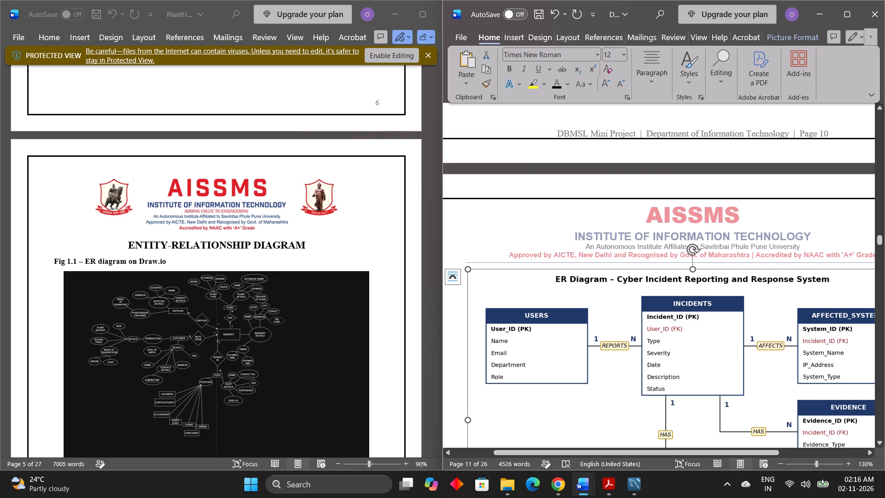
{"action": "scroll", "coordinate": [613, 278], "scroll_direction": "down", "scroll_amount": 2}
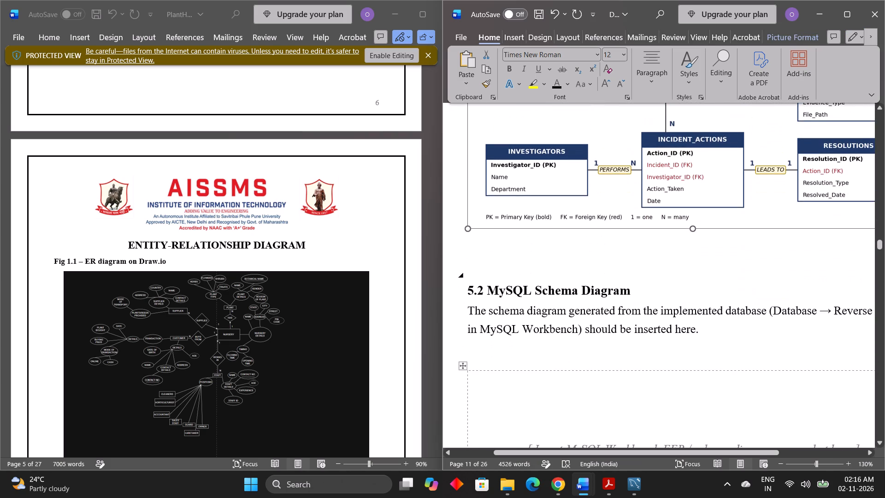
{"action": "scroll", "coordinate": [615, 326], "scroll_direction": "down", "scroll_amount": 1}
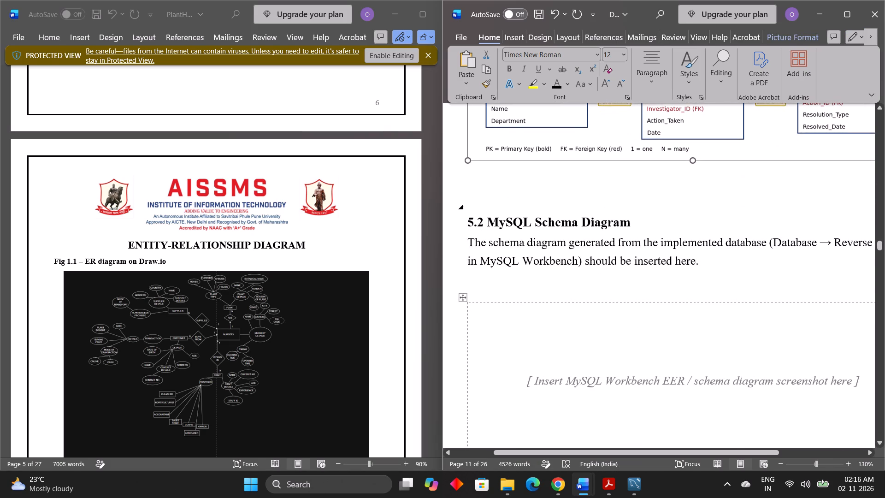
{"action": "left_click", "coordinate": [540, 201]}
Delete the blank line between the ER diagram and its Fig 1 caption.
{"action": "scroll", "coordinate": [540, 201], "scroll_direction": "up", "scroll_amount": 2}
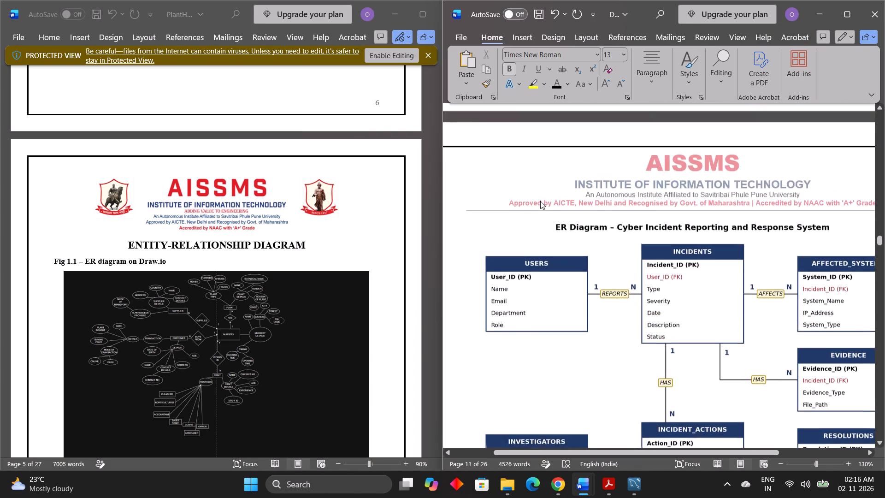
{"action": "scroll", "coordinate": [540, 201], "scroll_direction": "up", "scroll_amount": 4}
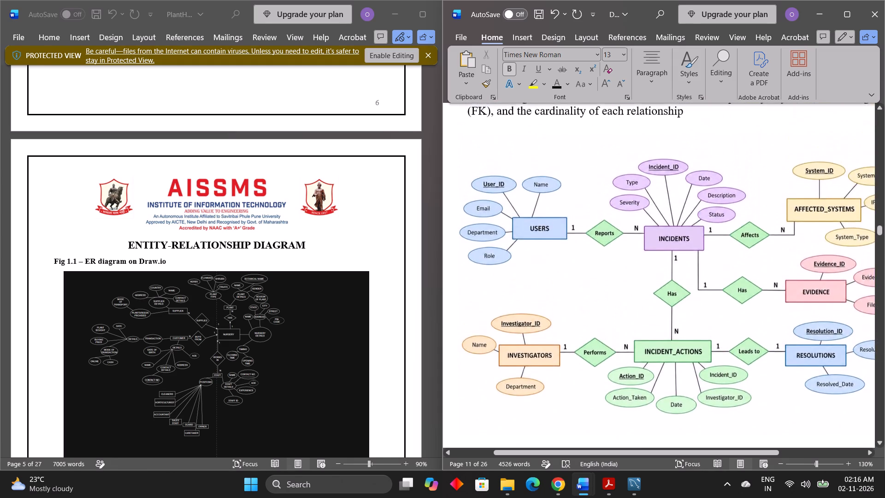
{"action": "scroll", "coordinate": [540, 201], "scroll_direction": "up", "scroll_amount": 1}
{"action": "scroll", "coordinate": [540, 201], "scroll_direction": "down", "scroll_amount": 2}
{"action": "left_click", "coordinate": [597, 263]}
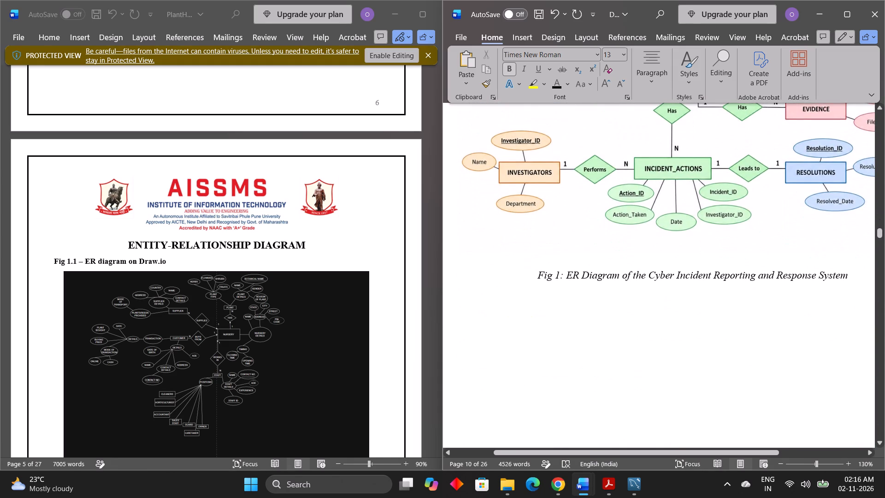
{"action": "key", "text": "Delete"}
Shrink the table-style ER diagram above the 5.2 heading from its lower-left corner.
{"action": "scroll", "coordinate": [597, 263], "scroll_direction": "down", "scroll_amount": 2}
{"action": "scroll", "coordinate": [597, 263], "scroll_direction": "up", "scroll_amount": 1}
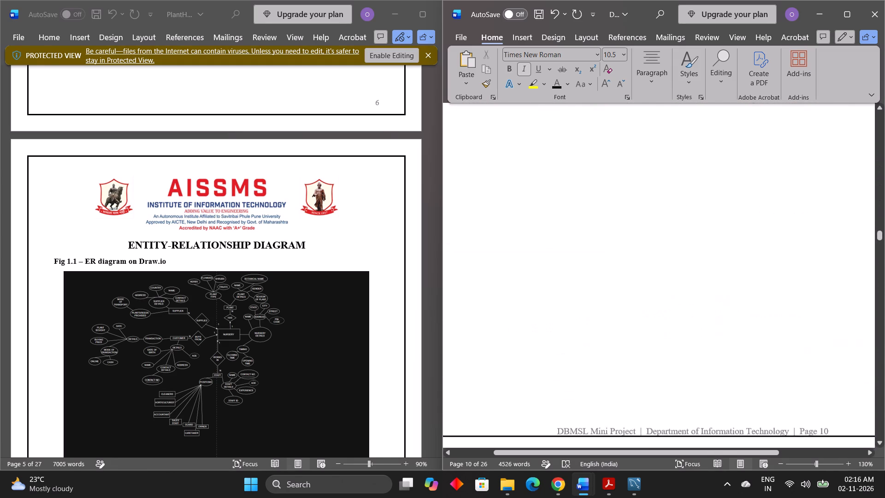
{"action": "left_click", "coordinate": [602, 324]}
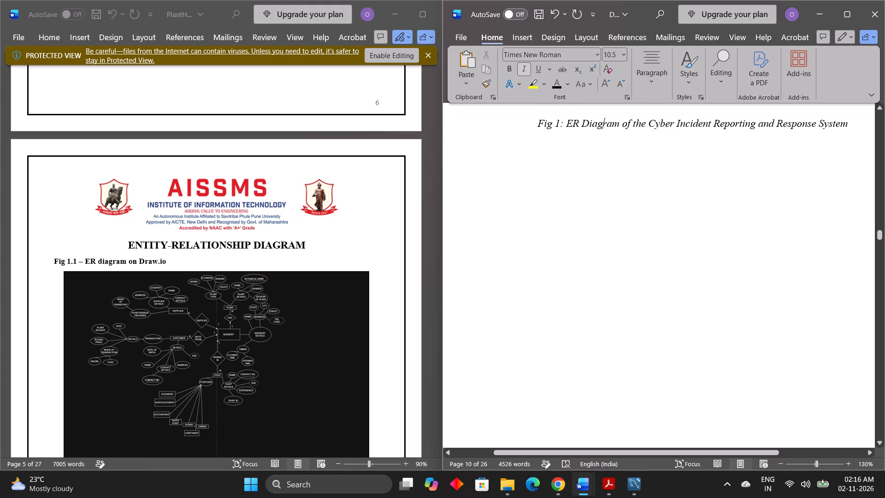
{"action": "scroll", "coordinate": [602, 324], "scroll_direction": "up", "scroll_amount": 1}
{"action": "left_click", "coordinate": [602, 324]}
{"action": "left_click", "coordinate": [621, 182]}
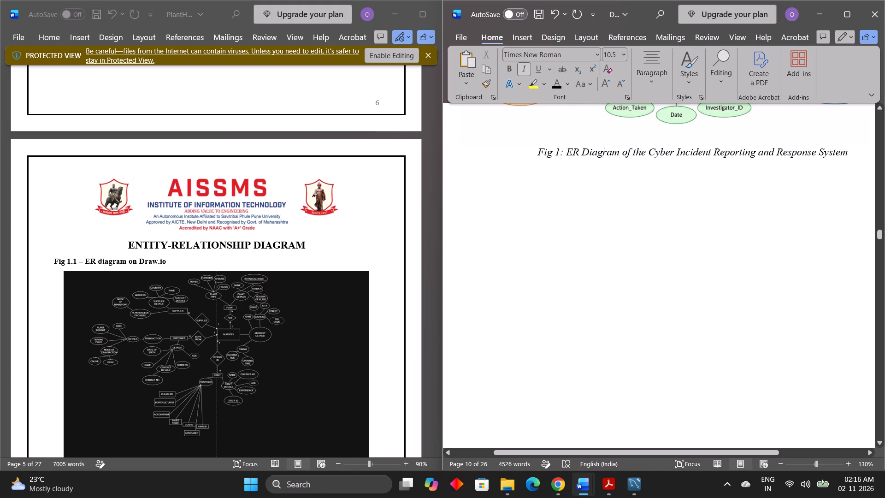
{"action": "scroll", "coordinate": [621, 182], "scroll_direction": "up", "scroll_amount": 1}
{"action": "scroll", "coordinate": [621, 182], "scroll_direction": "down", "scroll_amount": 4}
{"action": "scroll", "coordinate": [621, 182], "scroll_direction": "up", "scroll_amount": 1}
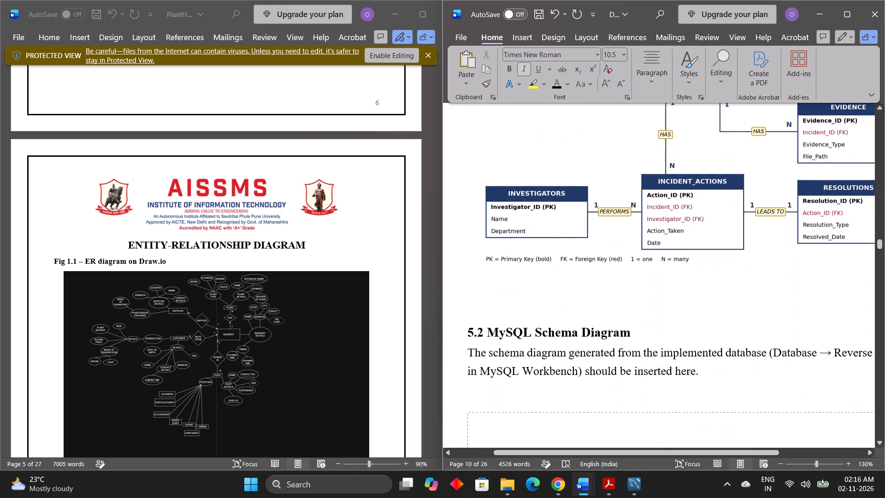
{"action": "scroll", "coordinate": [621, 182], "scroll_direction": "up", "scroll_amount": 1}
{"action": "left_click", "coordinate": [621, 182]}
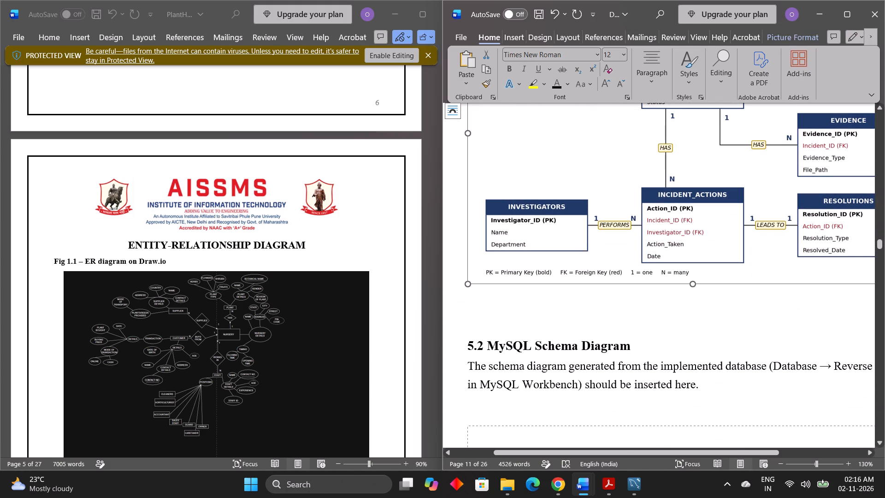
{"action": "left_click_drag", "start_coordinate": [470, 285], "coordinate": [644, 180]}
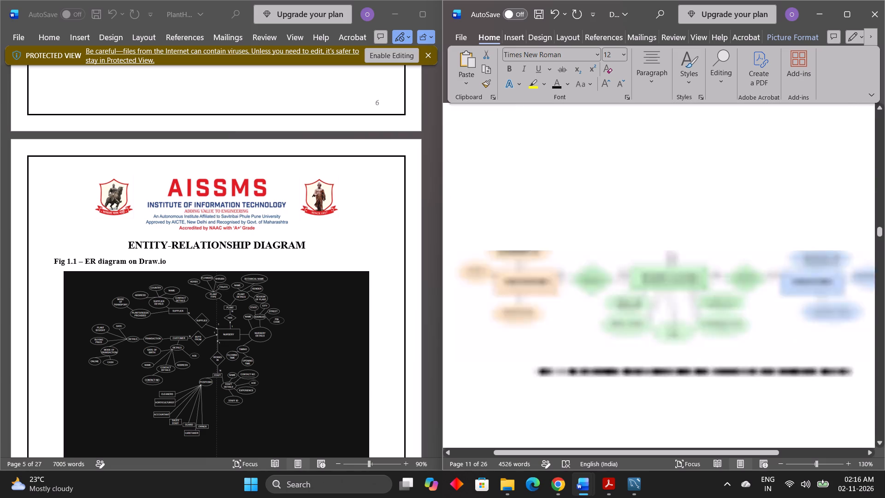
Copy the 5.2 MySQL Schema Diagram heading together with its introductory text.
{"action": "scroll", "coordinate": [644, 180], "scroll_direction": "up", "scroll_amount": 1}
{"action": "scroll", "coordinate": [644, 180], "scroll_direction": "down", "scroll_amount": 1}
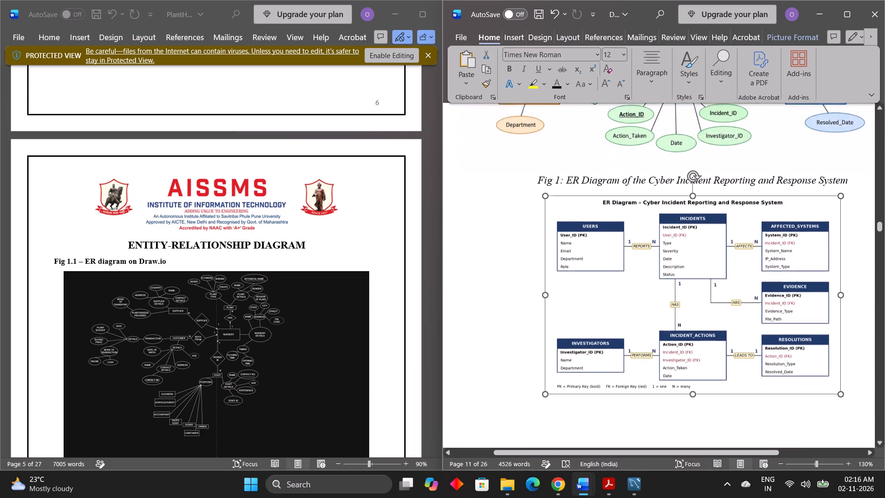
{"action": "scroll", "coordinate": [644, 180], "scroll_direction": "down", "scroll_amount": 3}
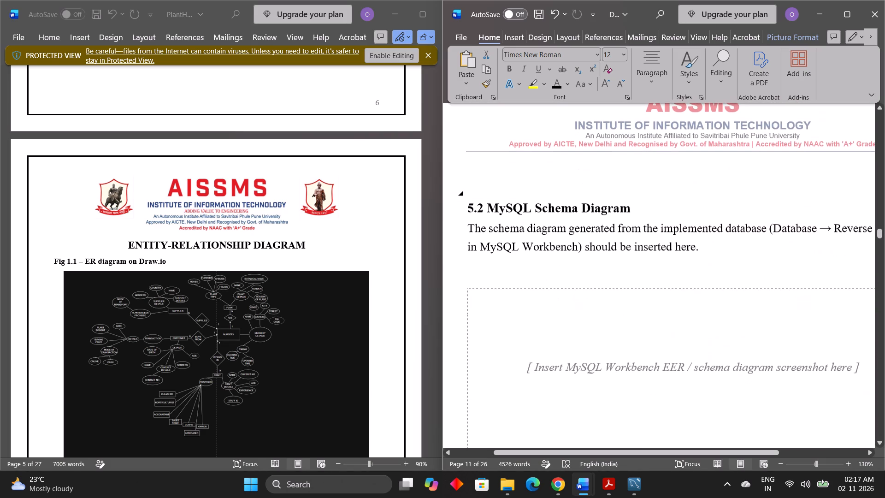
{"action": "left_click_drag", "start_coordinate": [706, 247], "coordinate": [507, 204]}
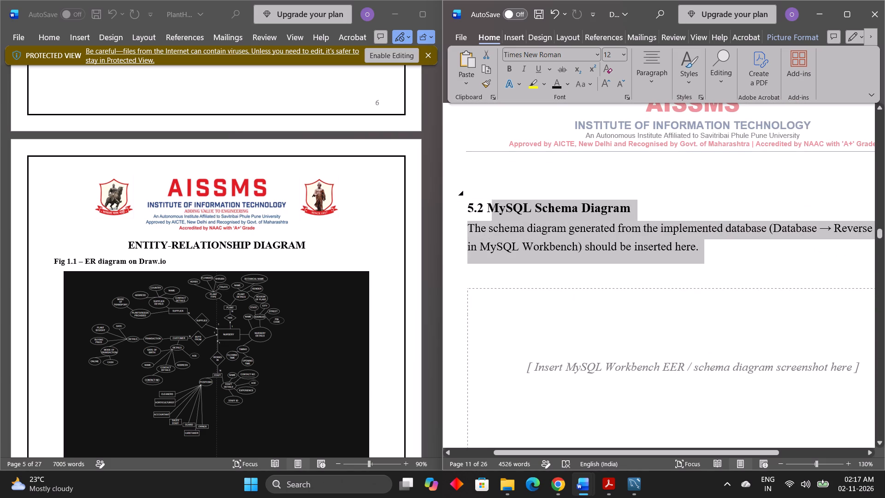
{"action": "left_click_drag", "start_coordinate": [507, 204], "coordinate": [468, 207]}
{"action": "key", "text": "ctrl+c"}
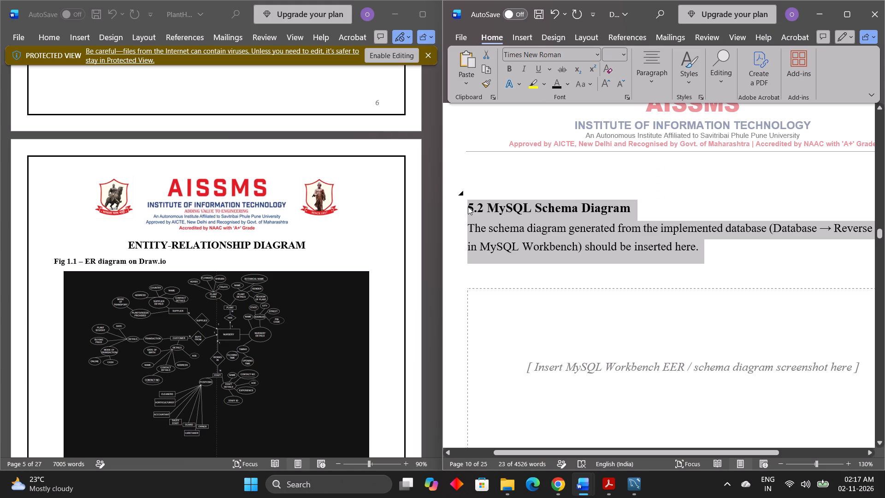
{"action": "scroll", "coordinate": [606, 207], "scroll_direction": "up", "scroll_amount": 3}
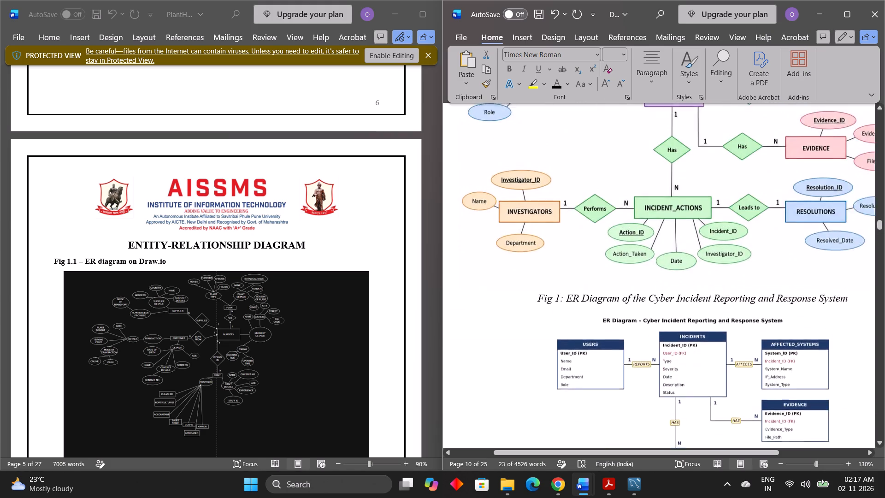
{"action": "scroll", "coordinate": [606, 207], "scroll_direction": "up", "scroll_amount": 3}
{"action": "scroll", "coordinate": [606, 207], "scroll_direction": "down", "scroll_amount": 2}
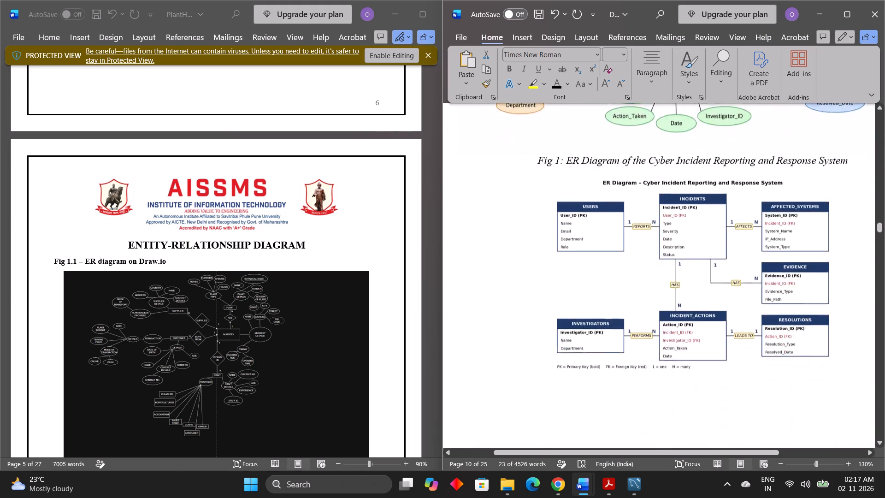
Delete the dashed placeholder box for the MySQL Workbench schema screenshot in section 5.2.
{"action": "scroll", "coordinate": [606, 207], "scroll_direction": "down", "scroll_amount": 3}
{"action": "left_click", "coordinate": [585, 330]}
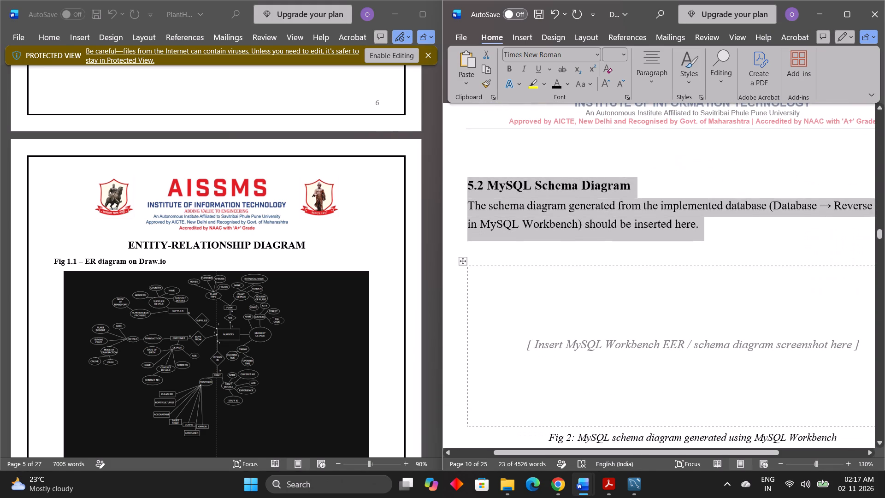
{"action": "left_click", "coordinate": [463, 261]}
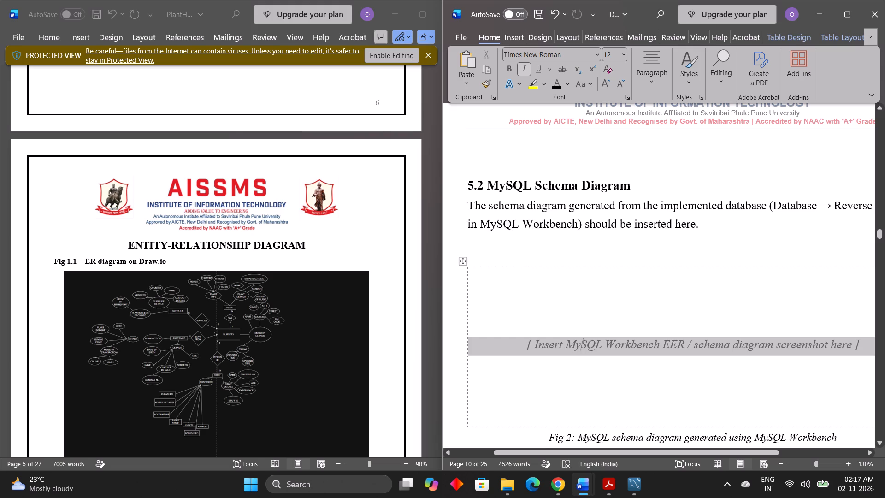
{"action": "key", "text": "BackSpace"}
Copy the table-style ER diagram from below the Fig 1 caption onto a new line after the 5.2 introductory text.
{"action": "scroll", "coordinate": [463, 261], "scroll_direction": "down", "scroll_amount": 1}
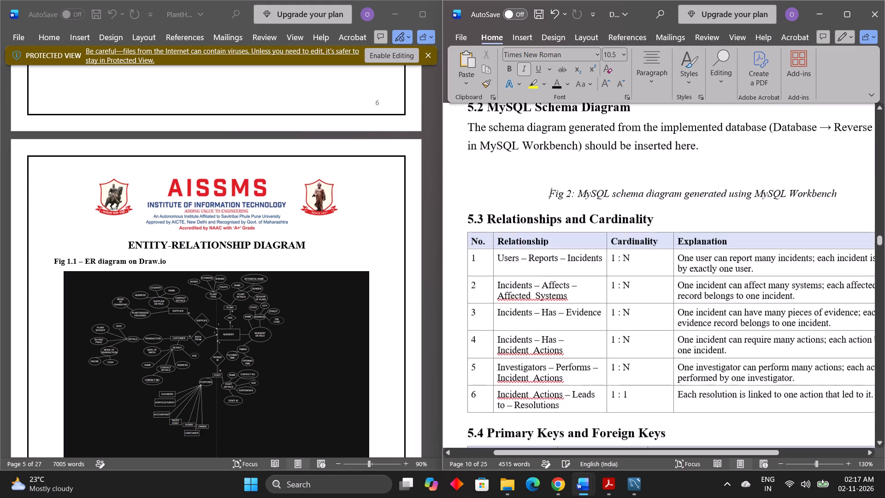
{"action": "scroll", "coordinate": [463, 261], "scroll_direction": "down", "scroll_amount": 1}
{"action": "scroll", "coordinate": [463, 261], "scroll_direction": "up", "scroll_amount": 3}
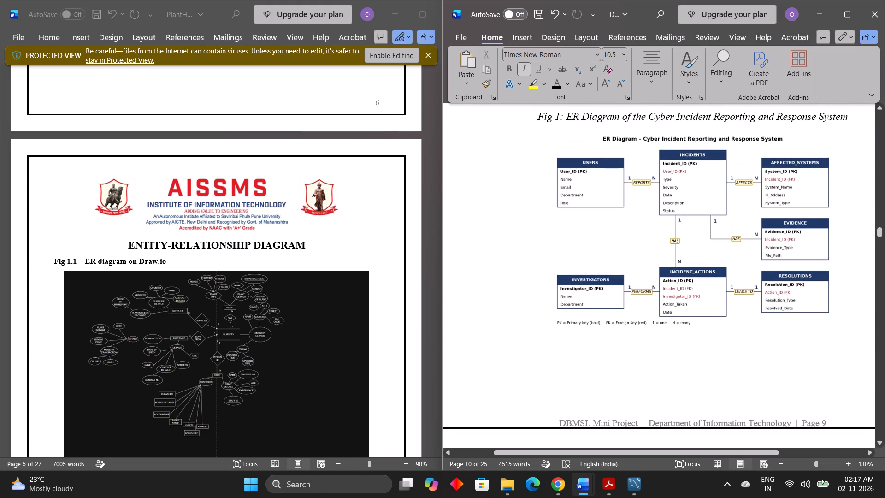
{"action": "left_click", "coordinate": [607, 255]}
{"action": "key", "text": "ctrl+c"}
{"action": "scroll", "coordinate": [607, 255], "scroll_direction": "down", "scroll_amount": 1}
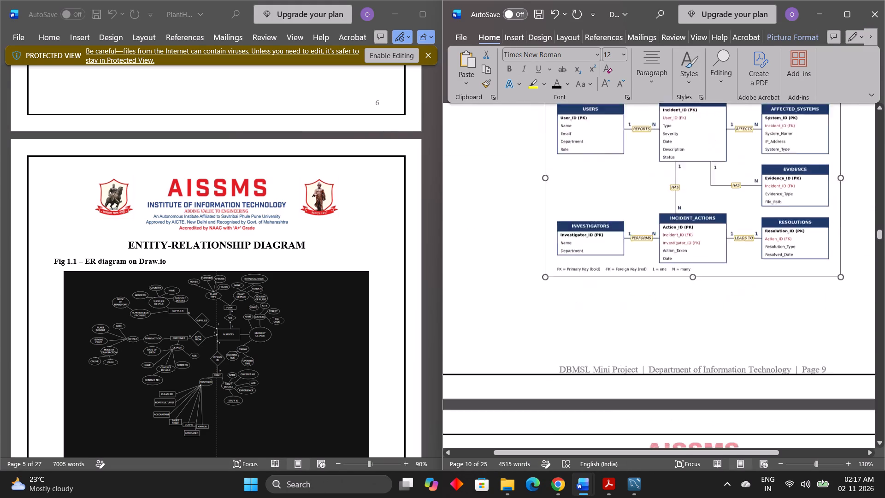
{"action": "scroll", "coordinate": [607, 255], "scroll_direction": "down", "scroll_amount": 1}
{"action": "left_click", "coordinate": [710, 313]}
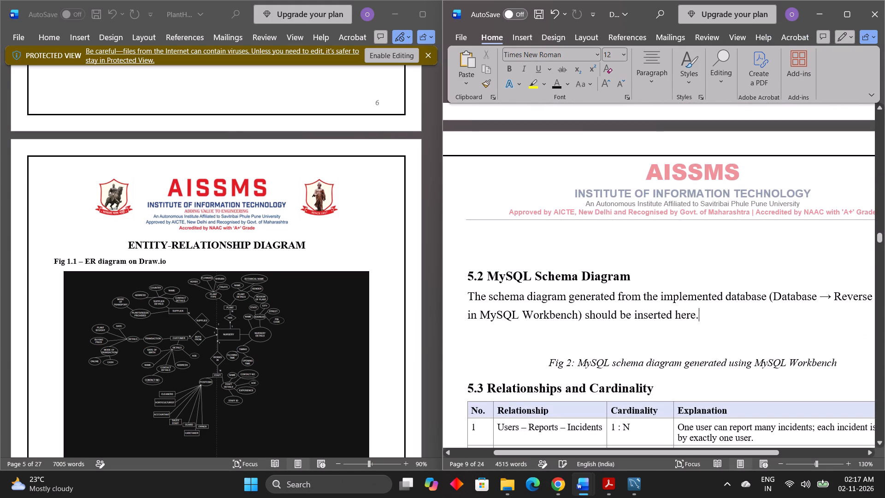
{"action": "key", "text": "Return"}
{"action": "key", "text": "ctrl+v"}
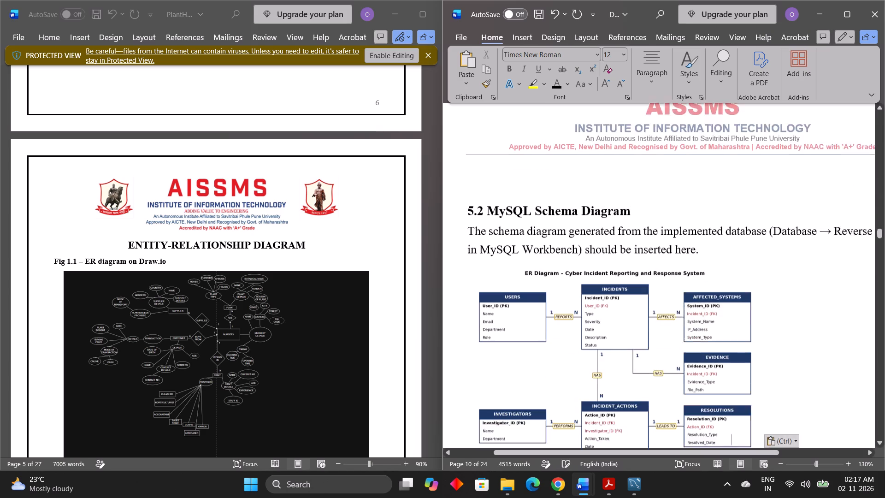
Delete the original table-style ER diagram below the Fig 1 caption on page 9.
{"action": "left_click", "coordinate": [643, 316]}
{"action": "scroll", "coordinate": [643, 316], "scroll_direction": "up", "scroll_amount": 2}
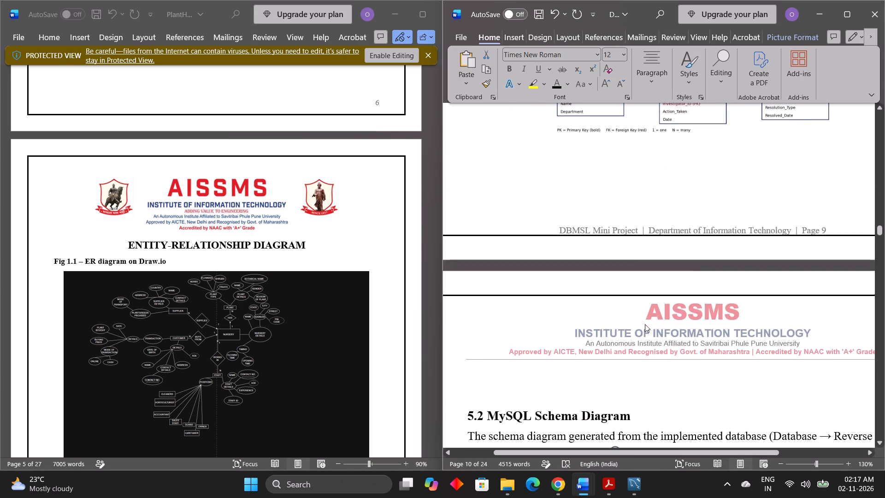
{"action": "scroll", "coordinate": [645, 324], "scroll_direction": "up", "scroll_amount": 1}
{"action": "left_click", "coordinate": [692, 193]}
{"action": "key", "text": "BackSpace"}
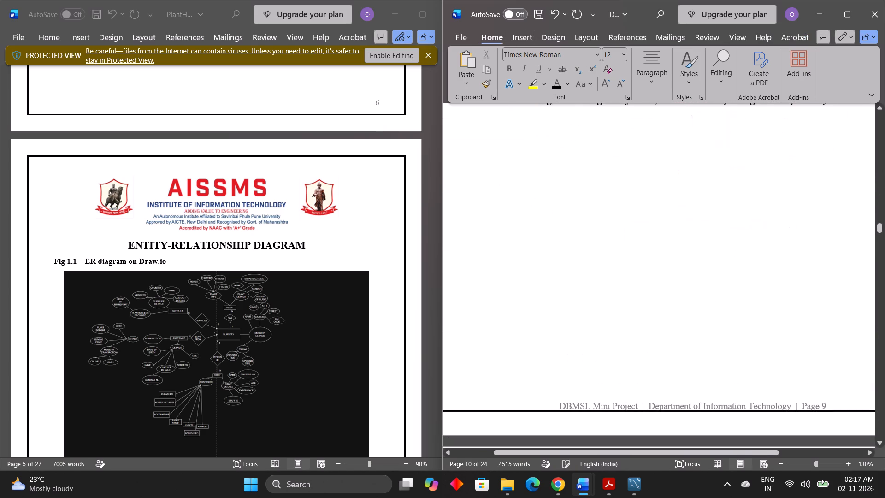
Enlarge the table-style diagram in section 5.2 from its lower-right corner to slightly beyond the text width.
{"action": "scroll", "coordinate": [692, 193], "scroll_direction": "down", "scroll_amount": 2}
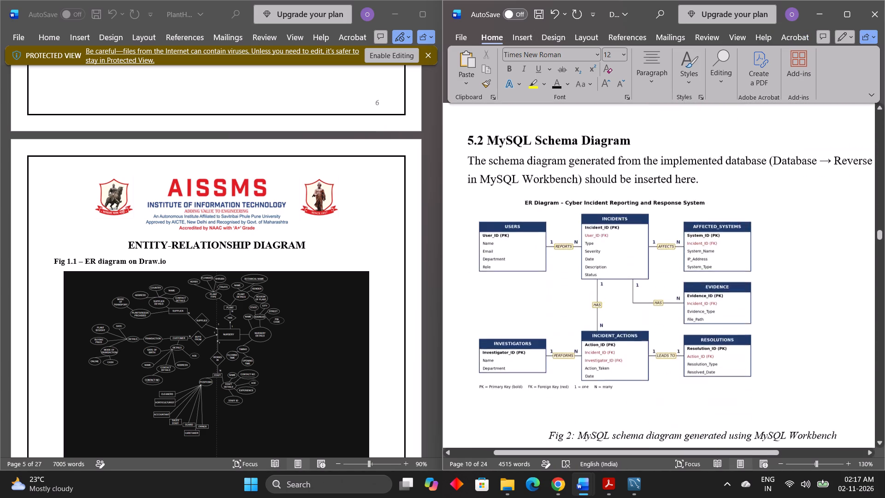
{"action": "scroll", "coordinate": [692, 193], "scroll_direction": "down", "scroll_amount": 1}
{"action": "left_click", "coordinate": [637, 229]}
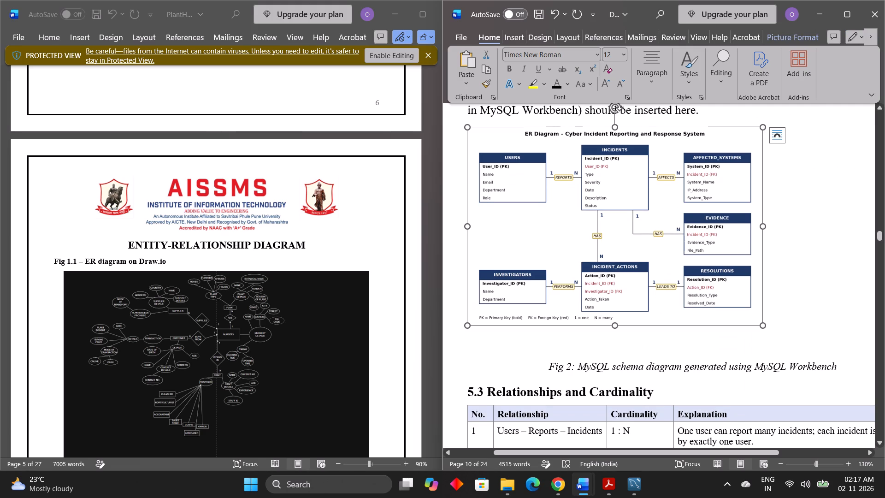
{"action": "left_click_drag", "start_coordinate": [764, 326], "coordinate": [828, 340]}
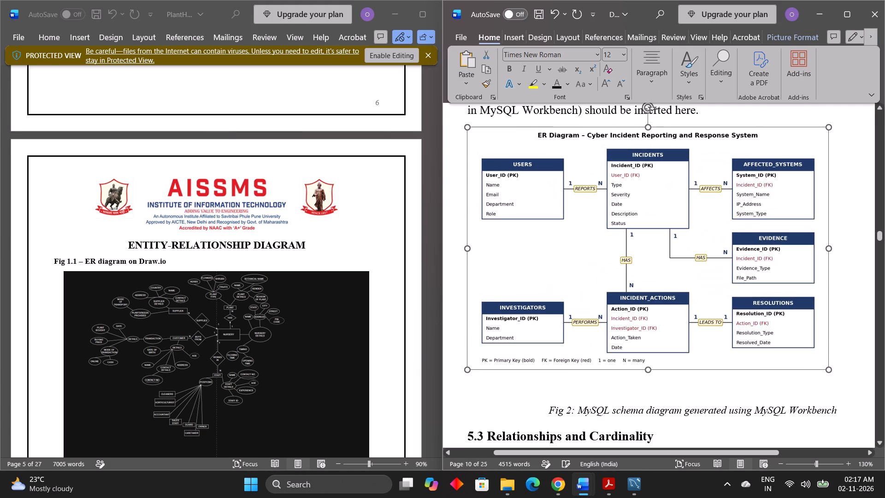
{"action": "scroll", "coordinate": [828, 340], "scroll_direction": "down", "scroll_amount": 3, "text": "ctrl"}
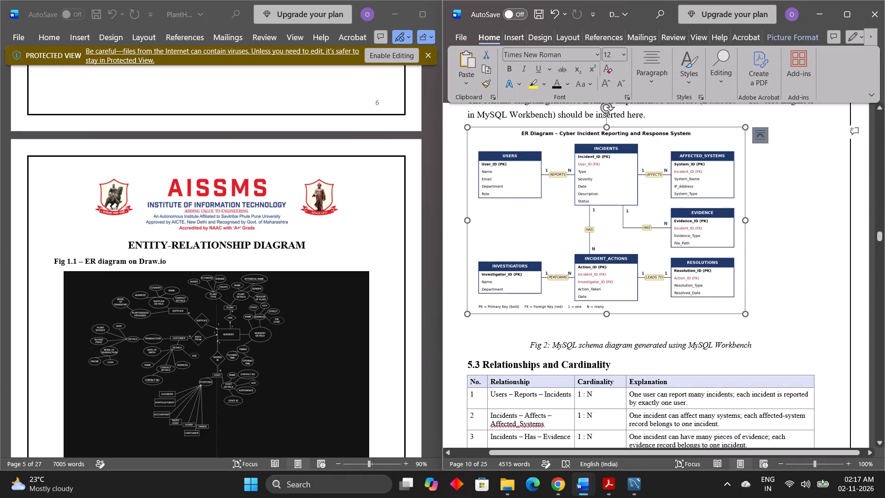
{"action": "scroll", "coordinate": [828, 340], "scroll_direction": "down", "scroll_amount": 1, "text": "ctrl"}
{"action": "left_click", "coordinate": [670, 229]}
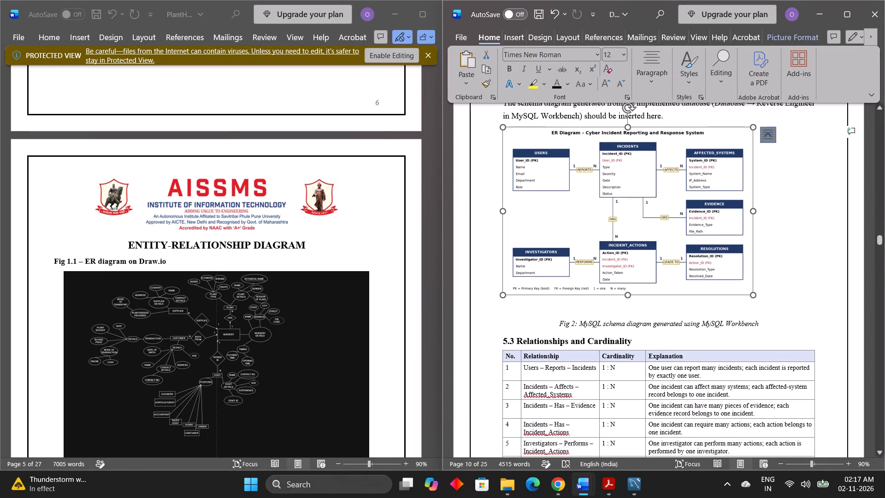
{"action": "left_click_drag", "start_coordinate": [752, 295], "coordinate": [808, 311]}
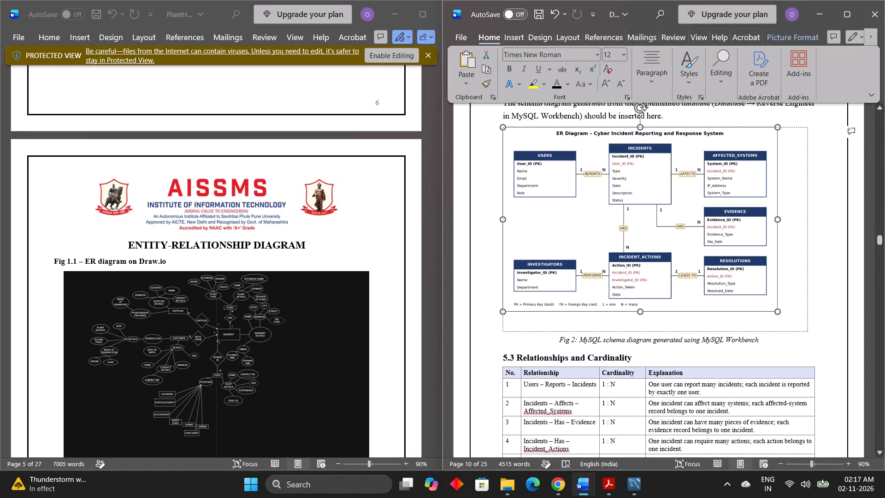
{"action": "left_click_drag", "start_coordinate": [808, 311], "coordinate": [825, 314]}
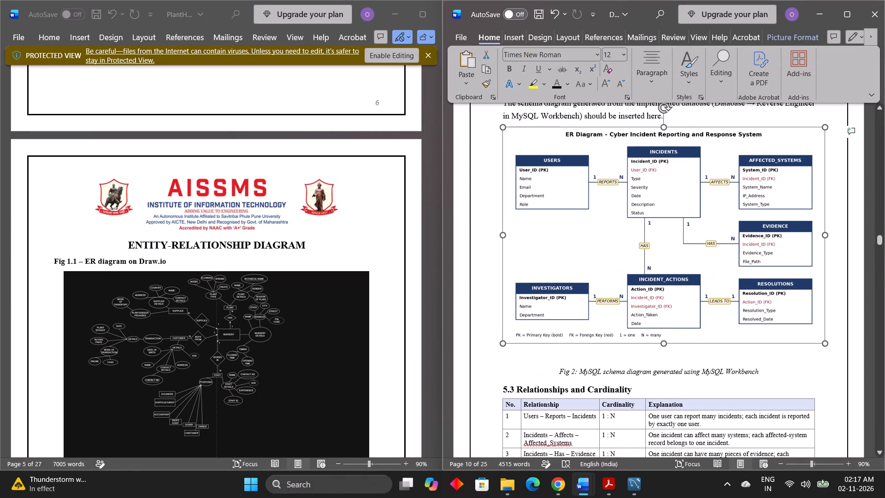
{"action": "left_click_drag", "start_coordinate": [825, 314], "coordinate": [824, 314]}
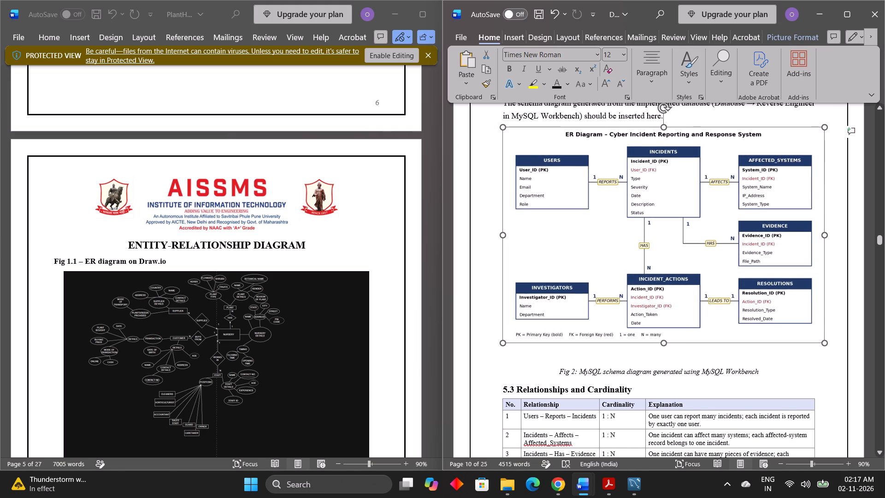
Shrink the section 5.2 diagram slightly from its lower-right corner so its right edge aligns with the text margin.
{"action": "left_click", "coordinate": [767, 375]}
{"action": "scroll", "coordinate": [767, 375], "scroll_direction": "down", "scroll_amount": 1}
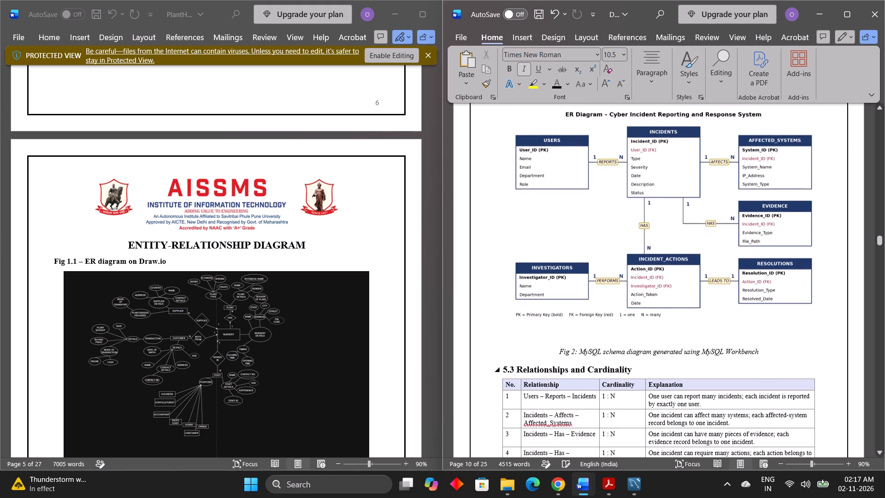
{"action": "scroll", "coordinate": [767, 375], "scroll_direction": "up", "scroll_amount": 1}
{"action": "left_click", "coordinate": [730, 304]}
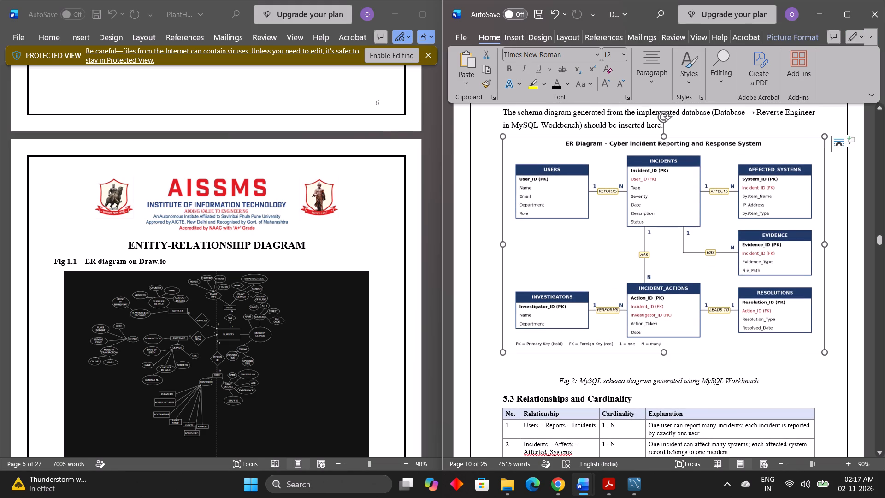
{"action": "left_click_drag", "start_coordinate": [826, 356], "coordinate": [815, 345]}
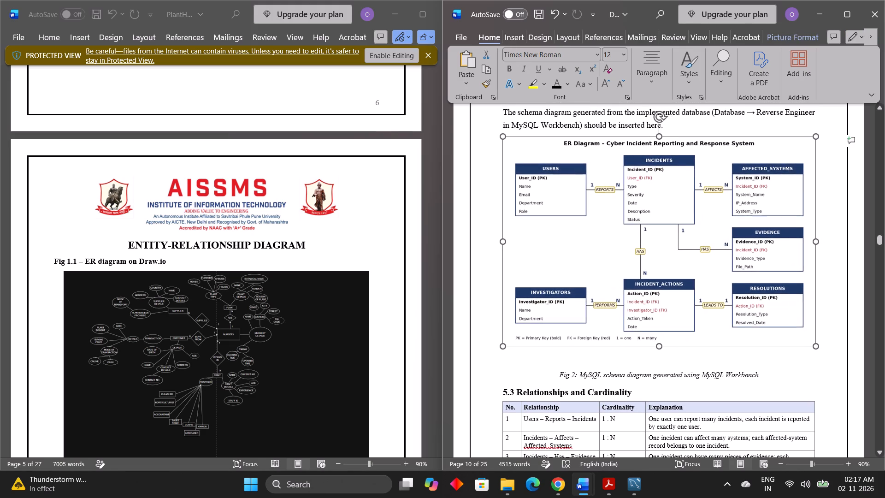
{"action": "left_click_drag", "start_coordinate": [815, 345], "coordinate": [814, 345]}
Delete the blank line above the Fig 2 caption and add a blank line below it, before heading 5.3.
{"action": "left_click", "coordinate": [713, 366]}
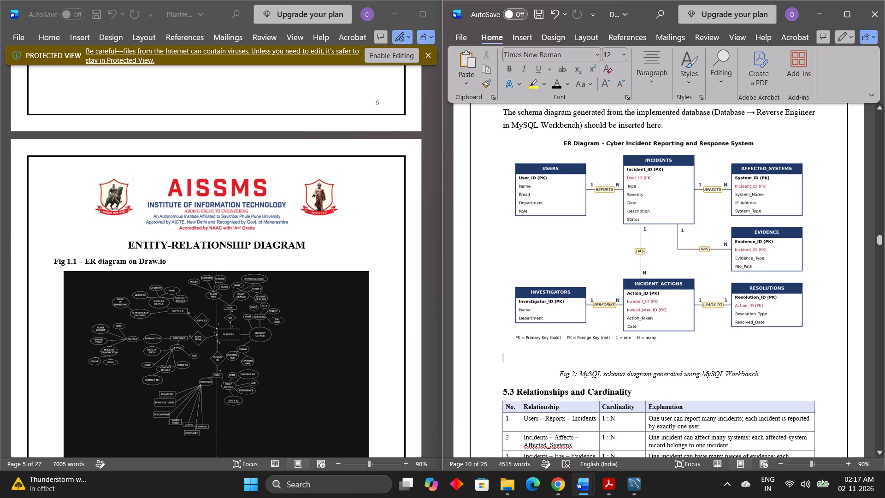
{"action": "key", "text": "Delete"}
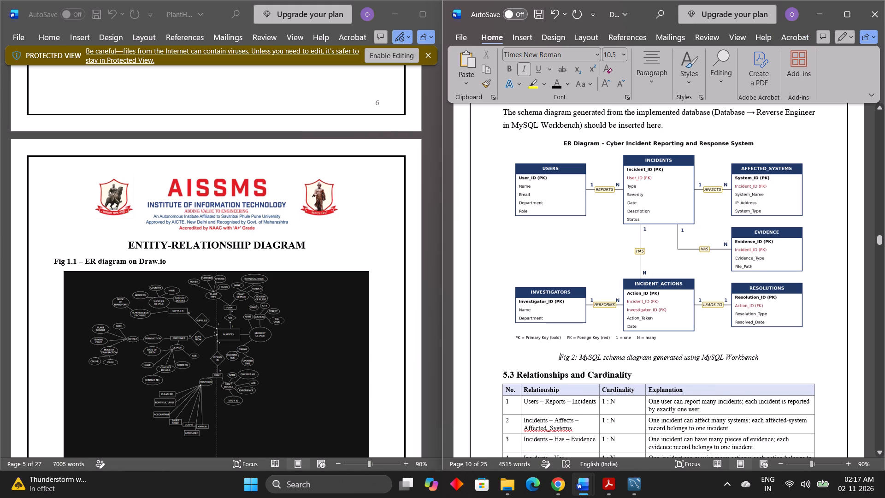
{"action": "left_click", "coordinate": [769, 361]}
{"action": "key", "text": "Return"}
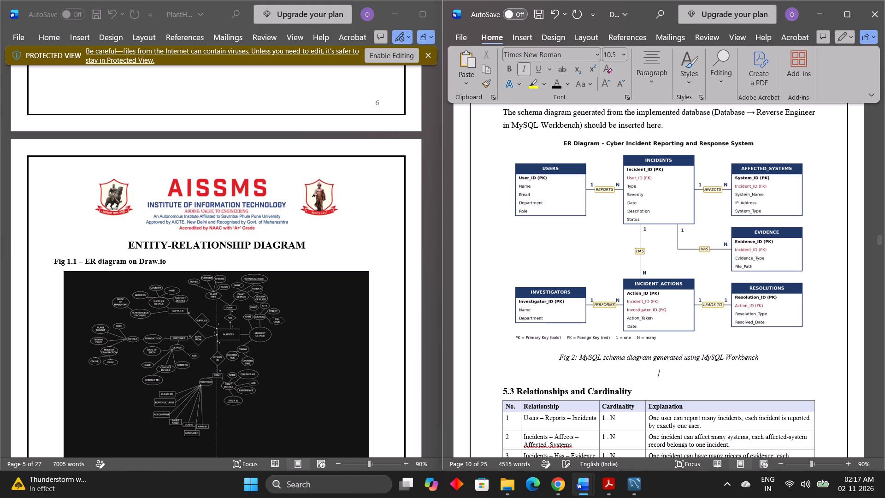
Review the cyber incident report's page layout from the title page through the section 5 tables.
{"action": "scroll", "coordinate": [769, 361], "scroll_direction": "down", "scroll_amount": 4}
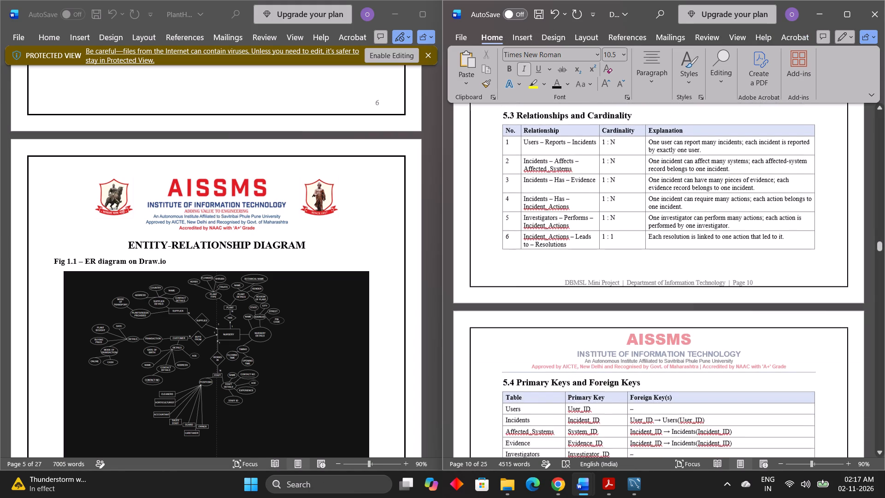
{"action": "scroll", "coordinate": [769, 361], "scroll_direction": "up", "scroll_amount": 5}
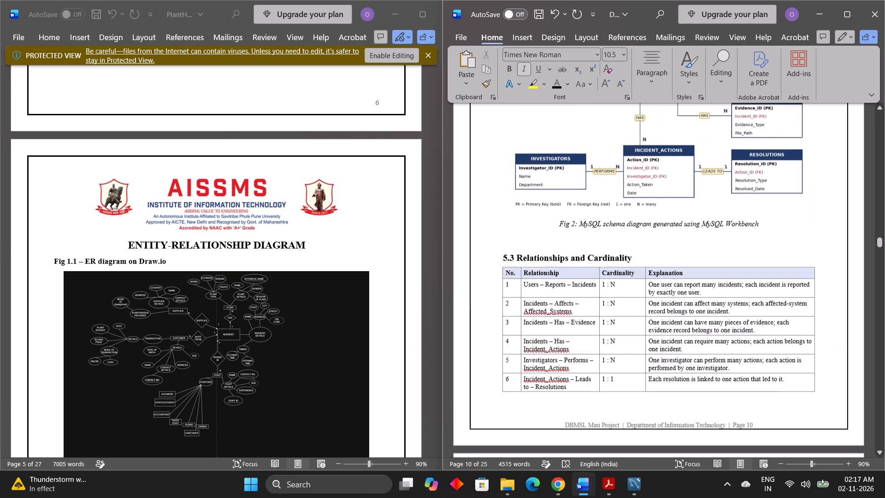
{"action": "scroll", "coordinate": [769, 361], "scroll_direction": "up", "scroll_amount": 7}
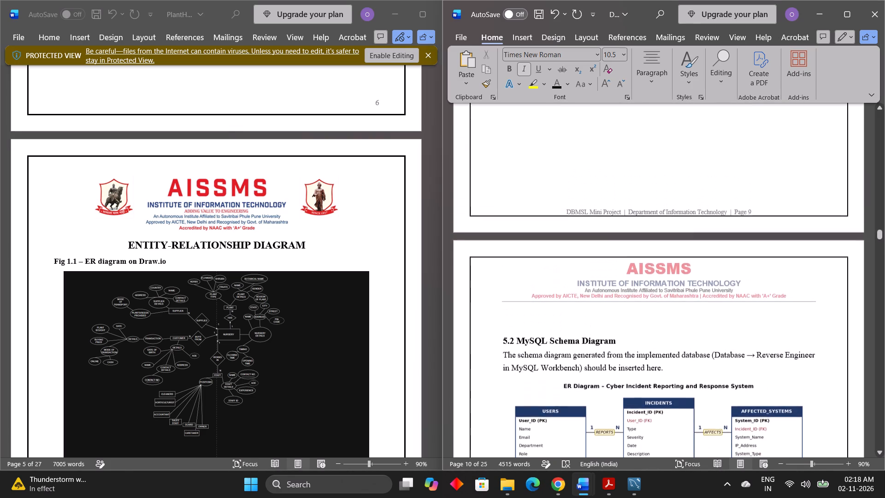
{"action": "scroll", "coordinate": [769, 361], "scroll_direction": "up", "scroll_amount": 7}
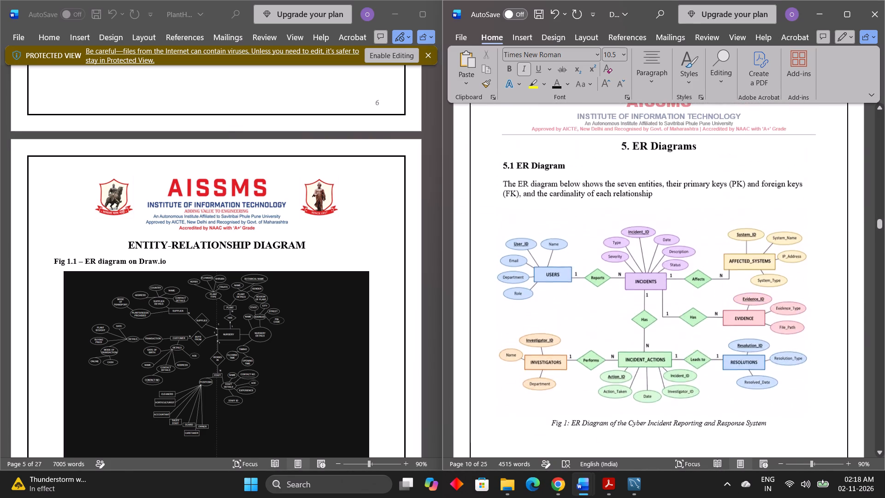
{"action": "scroll", "coordinate": [769, 361], "scroll_direction": "up", "scroll_amount": 6}
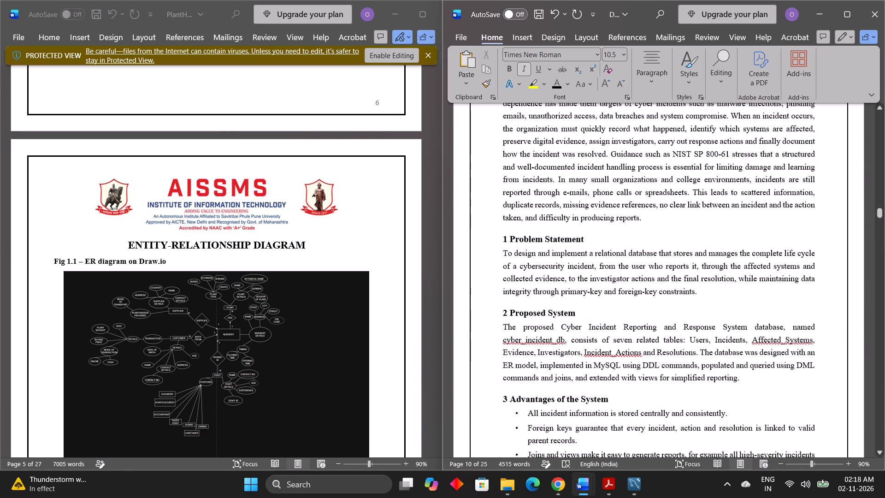
{"action": "scroll", "coordinate": [769, 361], "scroll_direction": "up", "scroll_amount": 6}
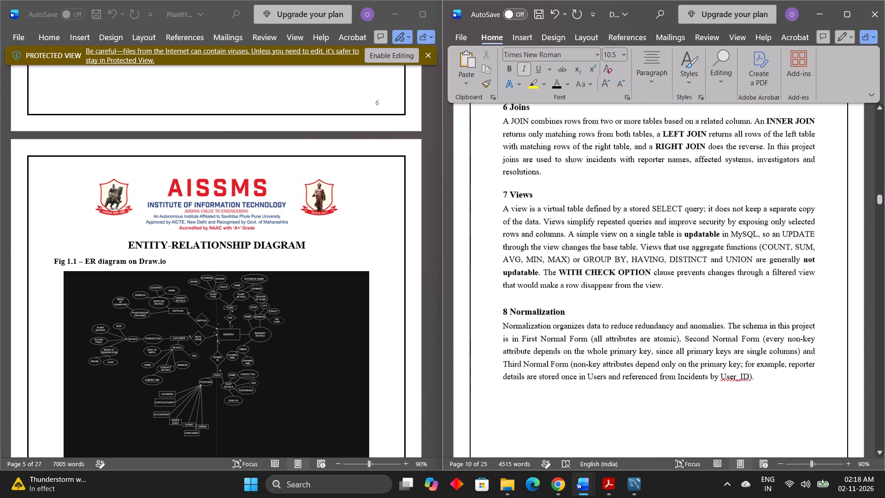
{"action": "scroll", "coordinate": [769, 361], "scroll_direction": "up", "scroll_amount": 6}
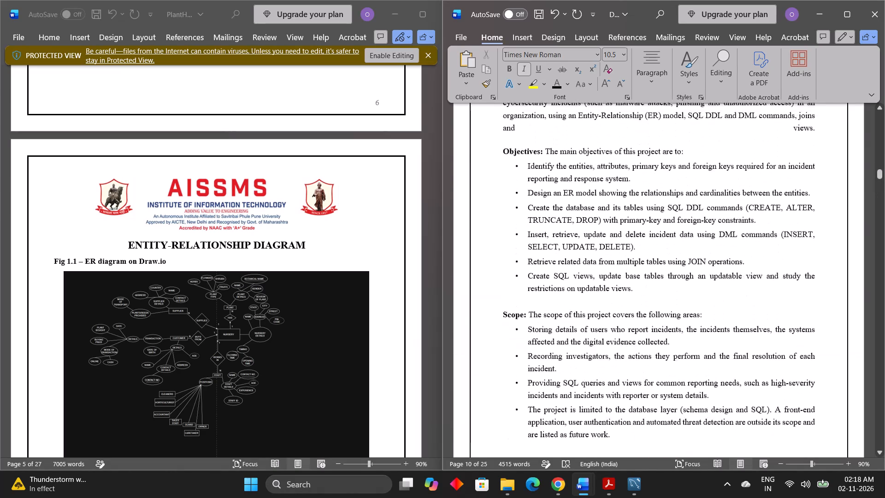
{"action": "scroll", "coordinate": [769, 361], "scroll_direction": "up", "scroll_amount": 6}
{"action": "scroll", "coordinate": [769, 361], "scroll_direction": "down", "scroll_amount": 2}
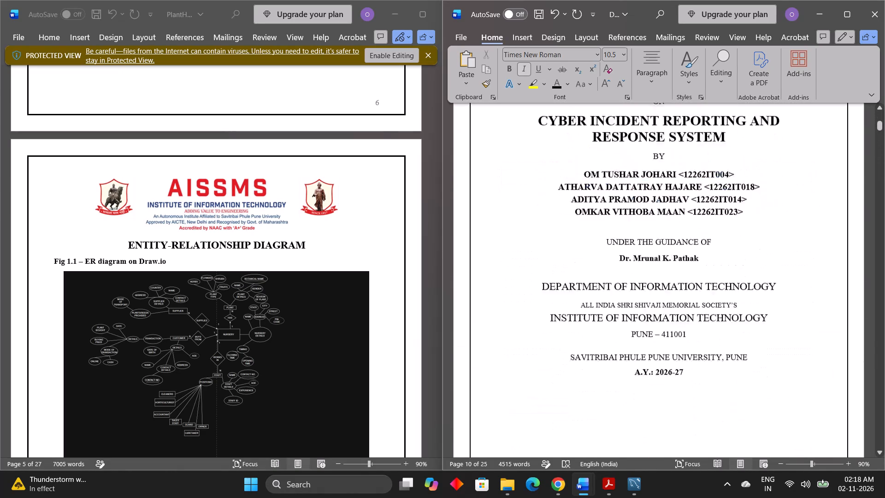
{"action": "scroll", "coordinate": [769, 361], "scroll_direction": "down", "scroll_amount": 3}
{"action": "scroll", "coordinate": [769, 361], "scroll_direction": "up", "scroll_amount": 7}
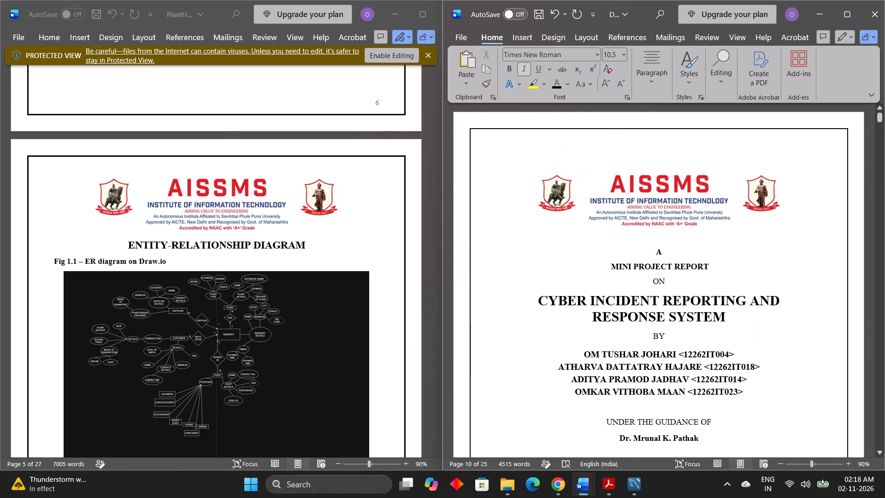
{"action": "scroll", "coordinate": [769, 361], "scroll_direction": "down", "scroll_amount": 7}
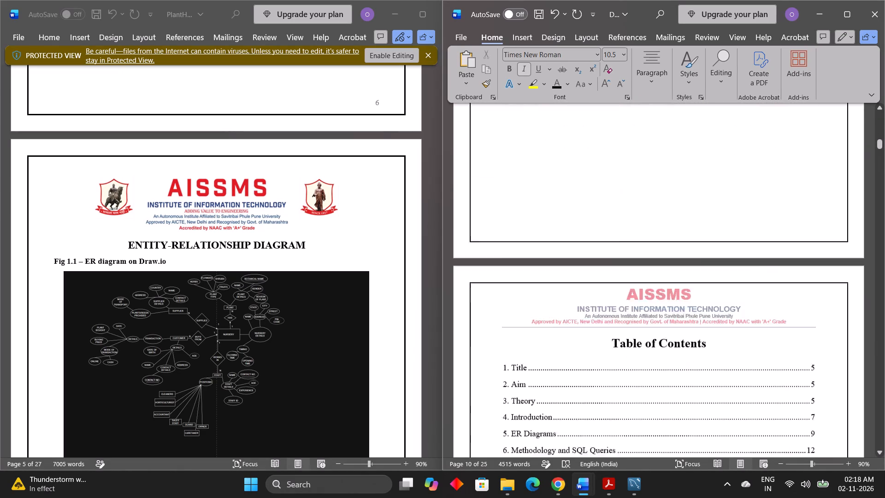
{"action": "scroll", "coordinate": [769, 361], "scroll_direction": "down", "scroll_amount": 8}
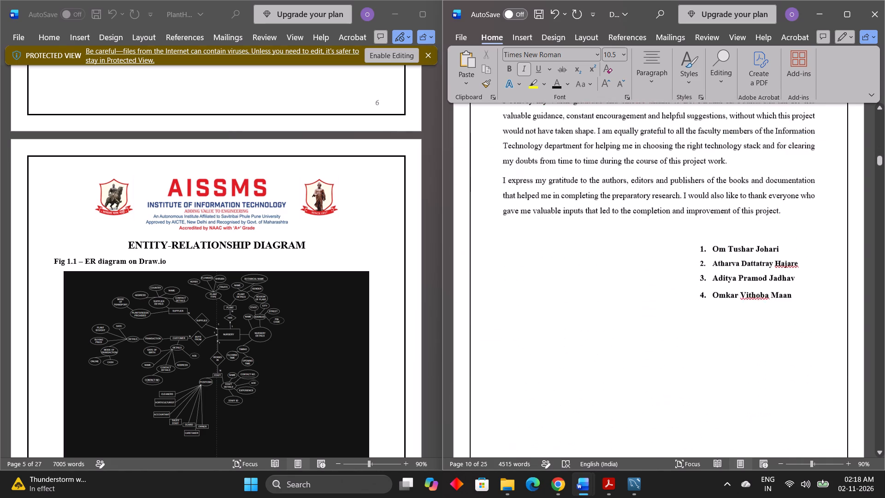
{"action": "scroll", "coordinate": [769, 361], "scroll_direction": "down", "scroll_amount": 7}
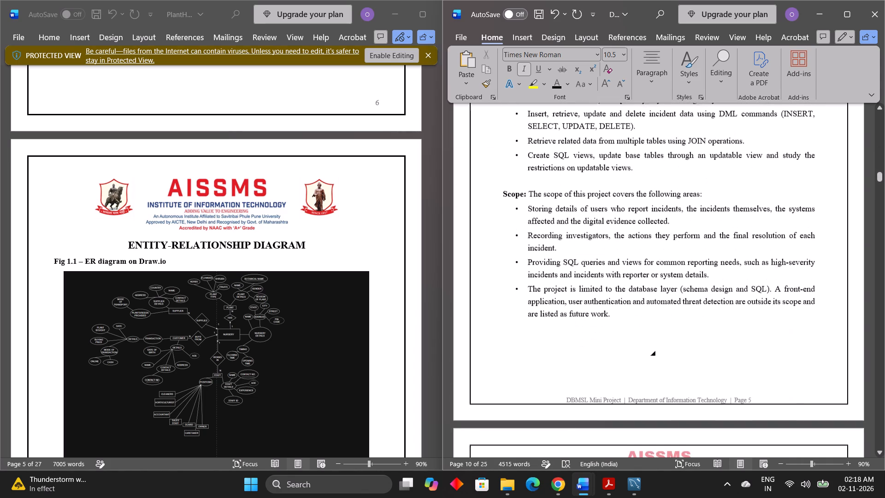
{"action": "scroll", "coordinate": [769, 361], "scroll_direction": "down", "scroll_amount": 5}
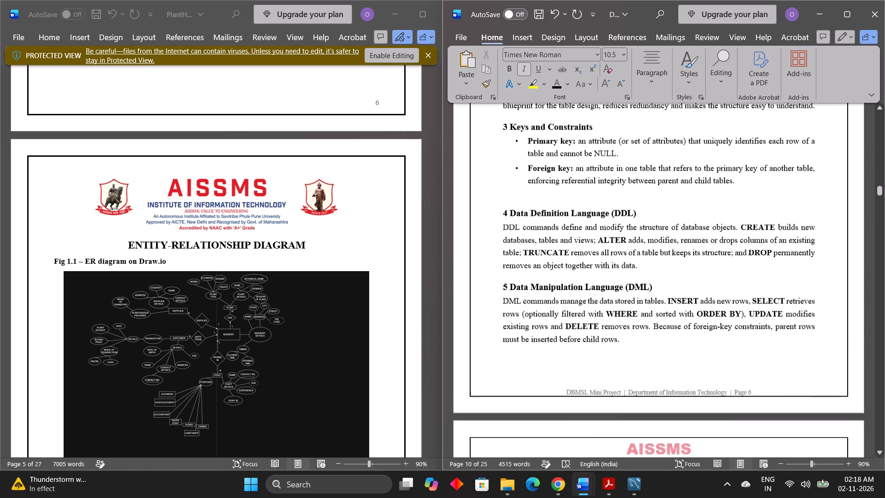
{"action": "scroll", "coordinate": [769, 361], "scroll_direction": "down", "scroll_amount": 5}
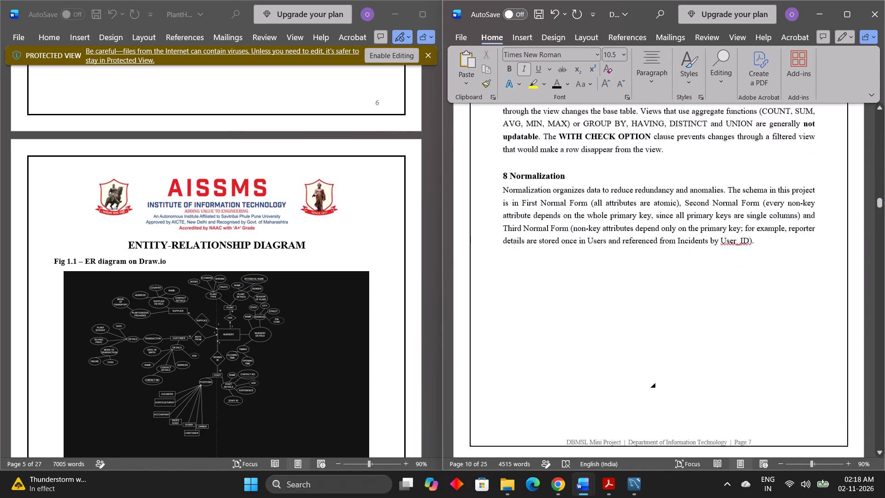
{"action": "scroll", "coordinate": [769, 361], "scroll_direction": "down", "scroll_amount": 4}
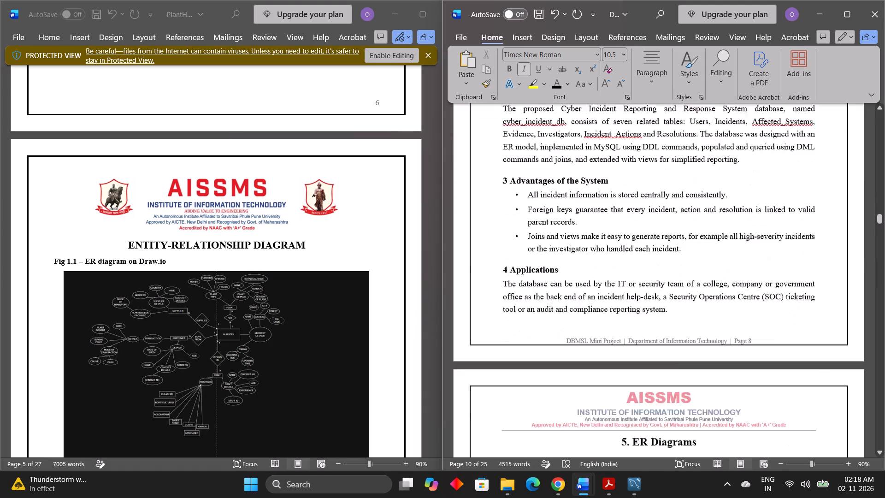
{"action": "scroll", "coordinate": [769, 361], "scroll_direction": "down", "scroll_amount": 4}
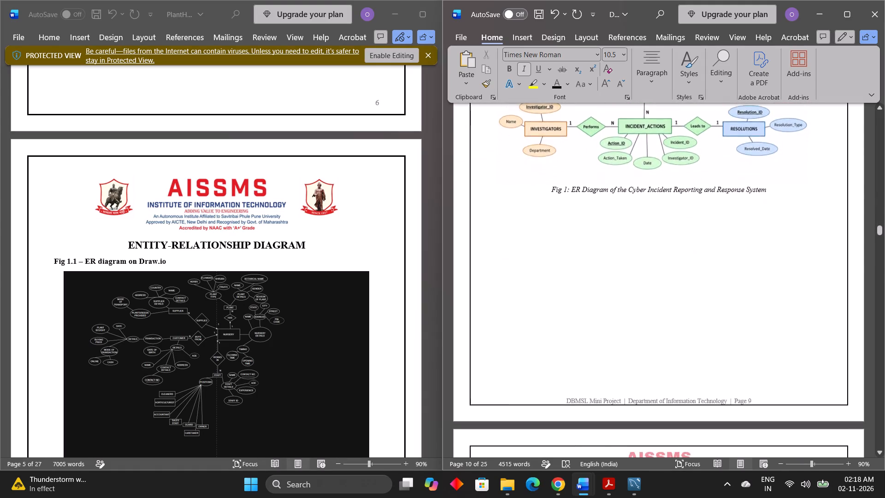
{"action": "scroll", "coordinate": [769, 361], "scroll_direction": "down", "scroll_amount": 3}
{"action": "scroll", "coordinate": [769, 361], "scroll_direction": "up", "scroll_amount": 1}
{"action": "scroll", "coordinate": [769, 361], "scroll_direction": "down", "scroll_amount": 1}
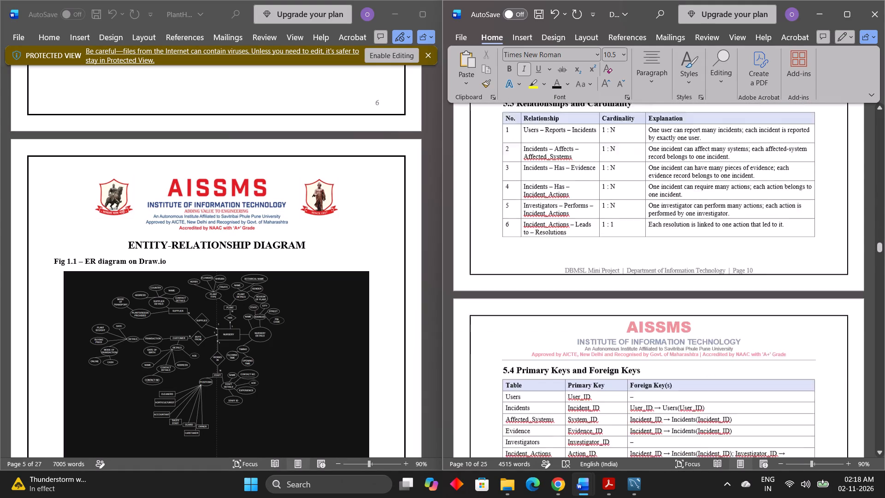
{"action": "scroll", "coordinate": [769, 361], "scroll_direction": "down", "scroll_amount": 6}
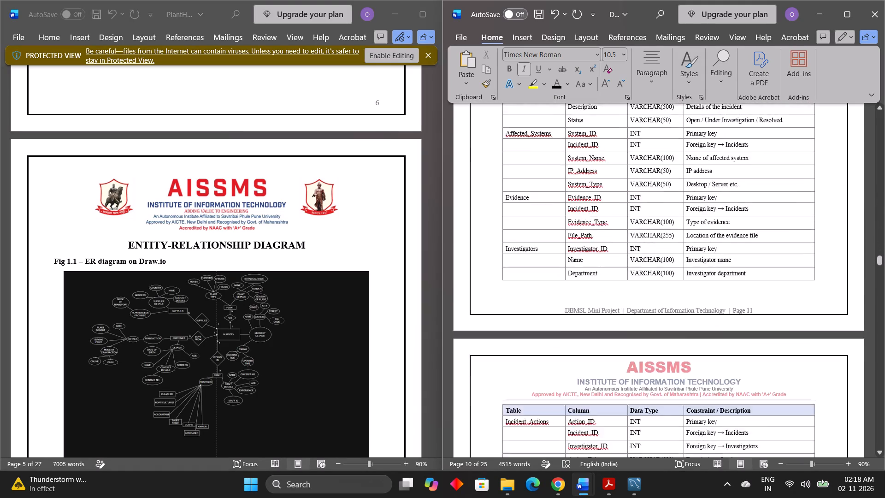
{"action": "scroll", "coordinate": [769, 361], "scroll_direction": "down", "scroll_amount": 5}
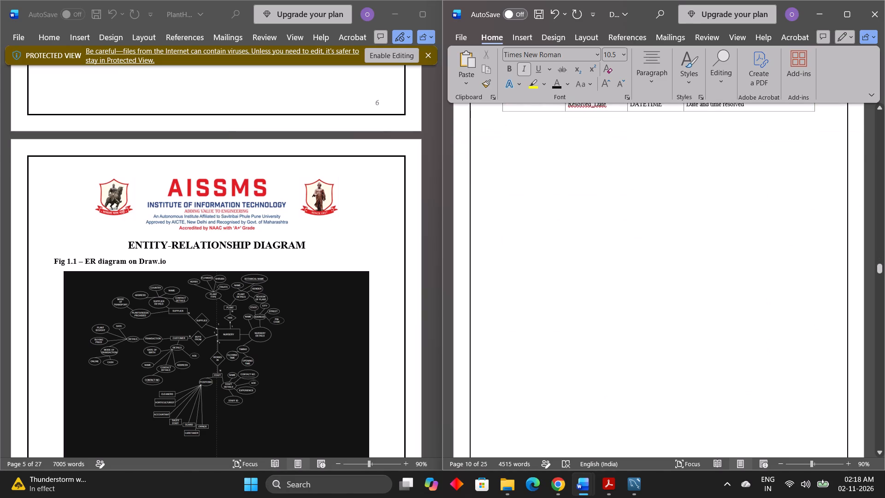
{"action": "scroll", "coordinate": [769, 361], "scroll_direction": "down", "scroll_amount": 2}
{"action": "scroll", "coordinate": [769, 361], "scroll_direction": "up", "scroll_amount": 4}
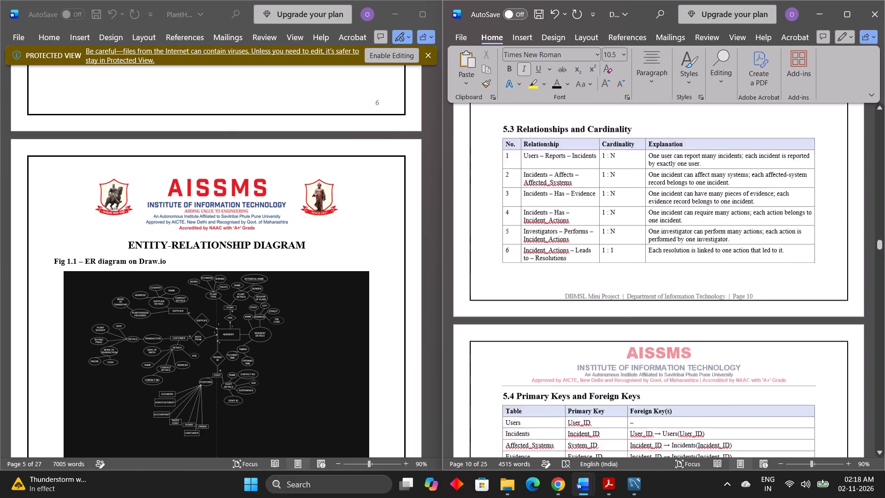
{"action": "scroll", "coordinate": [769, 361], "scroll_direction": "up", "scroll_amount": 4}
{"action": "scroll", "coordinate": [769, 361], "scroll_direction": "down", "scroll_amount": 1}
{"action": "scroll", "coordinate": [769, 361], "scroll_direction": "up", "scroll_amount": 1}
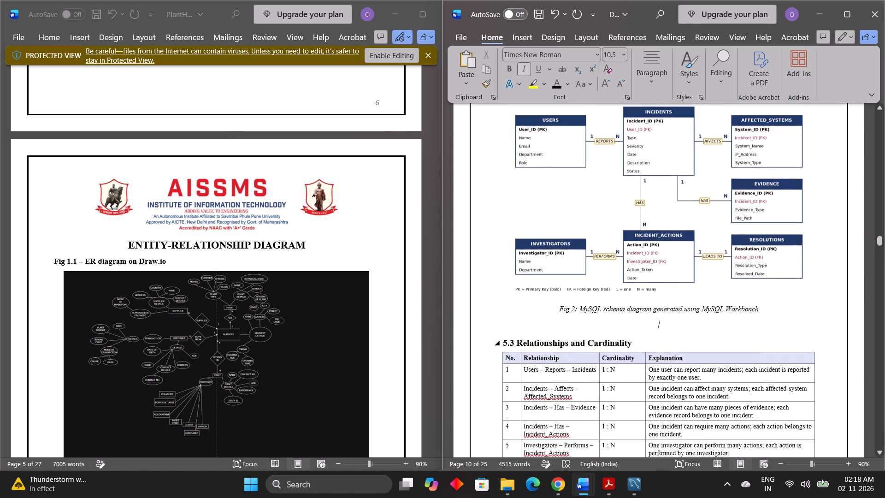
Insert a blank line between the section 5.2 introductory text and the schema diagram.
{"action": "scroll", "coordinate": [769, 361], "scroll_direction": "up", "scroll_amount": 1}
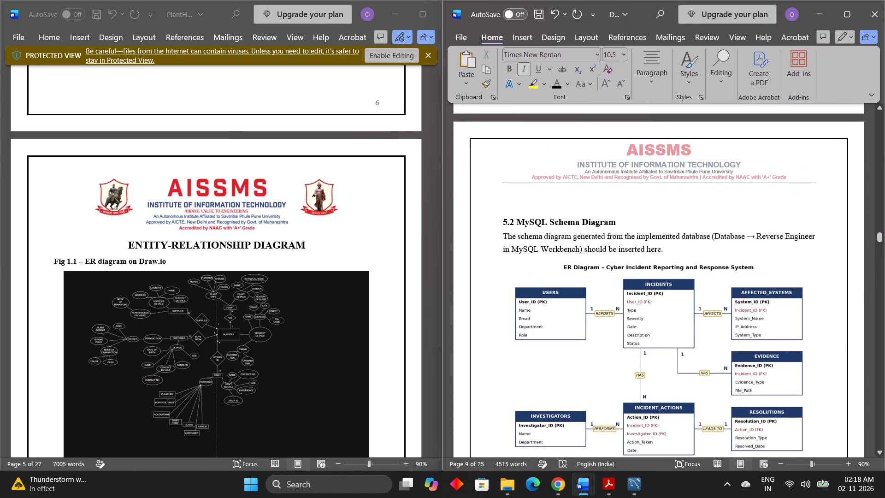
{"action": "left_click", "coordinate": [689, 249]}
{"action": "key", "text": "shift+Return"}
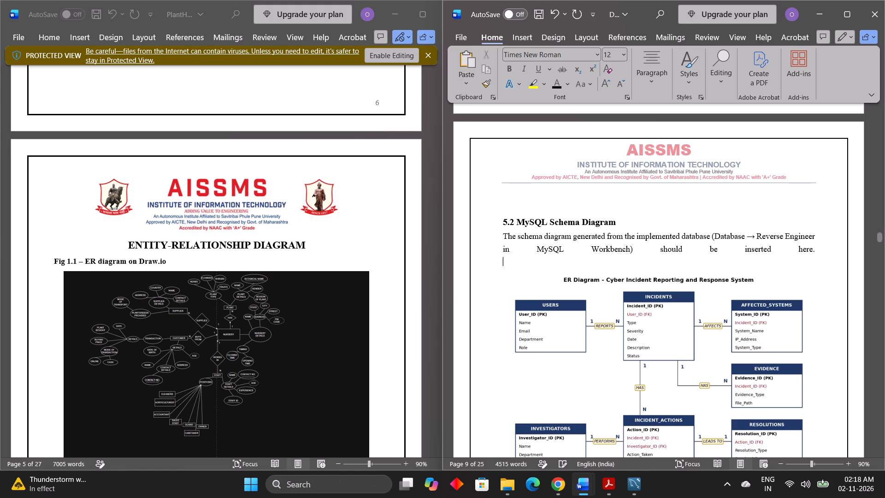
{"action": "key", "text": "ctrl+z"}
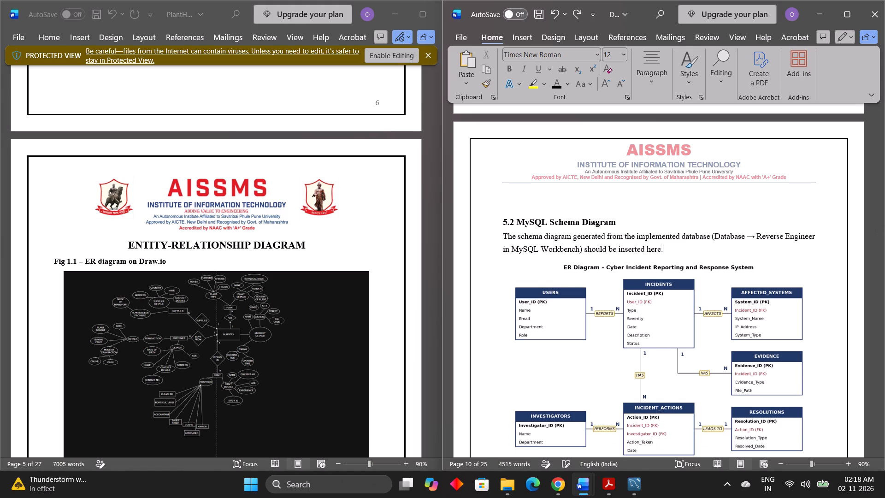
{"action": "key", "text": "Return"}
Add blank lines below the Fig 2 caption to push heading 5.3 and its table onto page 11.
{"action": "scroll", "coordinate": [689, 249], "scroll_direction": "down", "scroll_amount": 3}
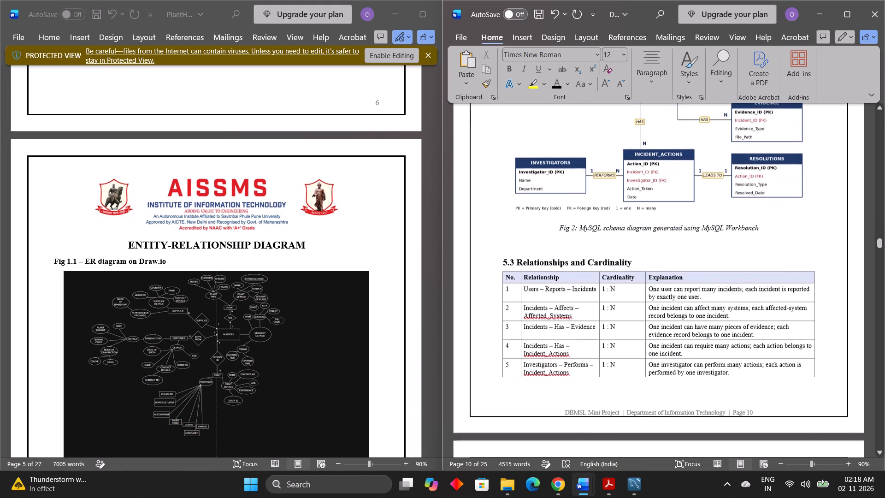
{"action": "left_click", "coordinate": [567, 244]}
{"action": "key", "text": "Return"}
{"action": "key", "text": "Return"}
{"action": "key", "text": "Return"}
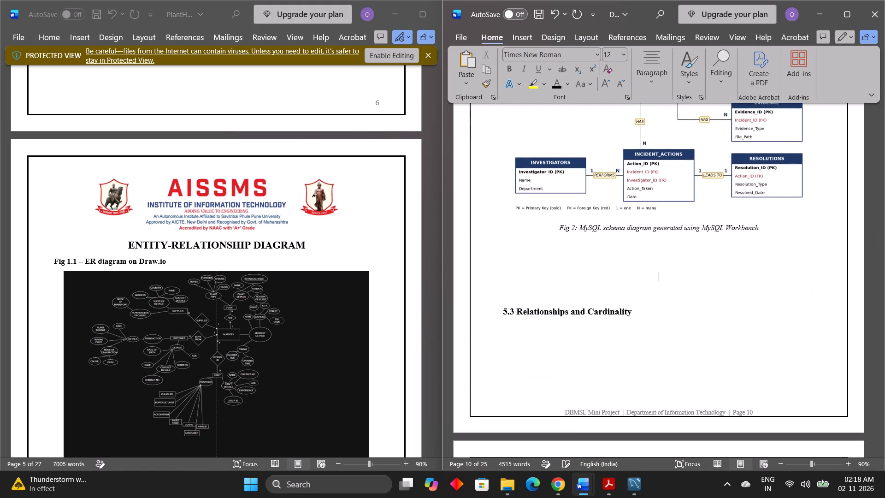
{"action": "key", "text": "Return"}
{"action": "key", "text": "Return"}
{"action": "key", "text": "Return"}
{"action": "key", "text": "Return"}
{"action": "key", "text": "BackSpace"}
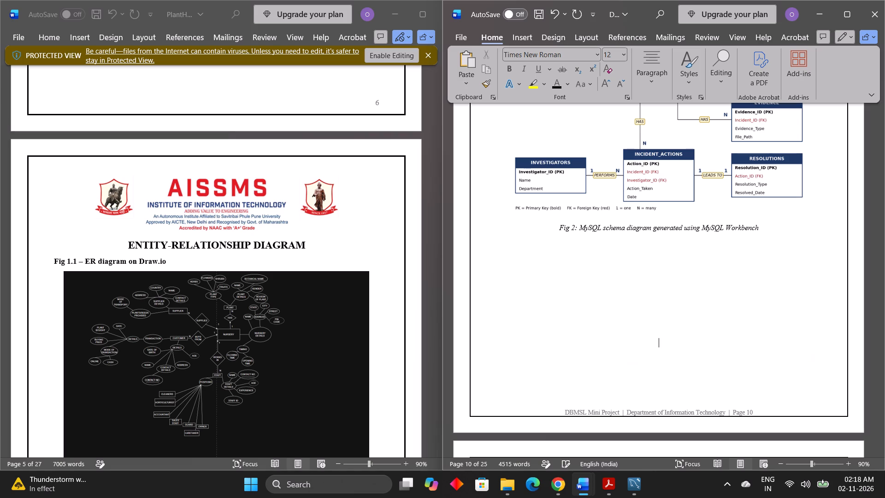
{"action": "key", "text": "BackSpace"}
{"action": "key", "text": "Return"}
{"action": "scroll", "coordinate": [567, 244], "scroll_direction": "down", "scroll_amount": 2}
{"action": "scroll", "coordinate": [567, 244], "scroll_direction": "up", "scroll_amount": 1}
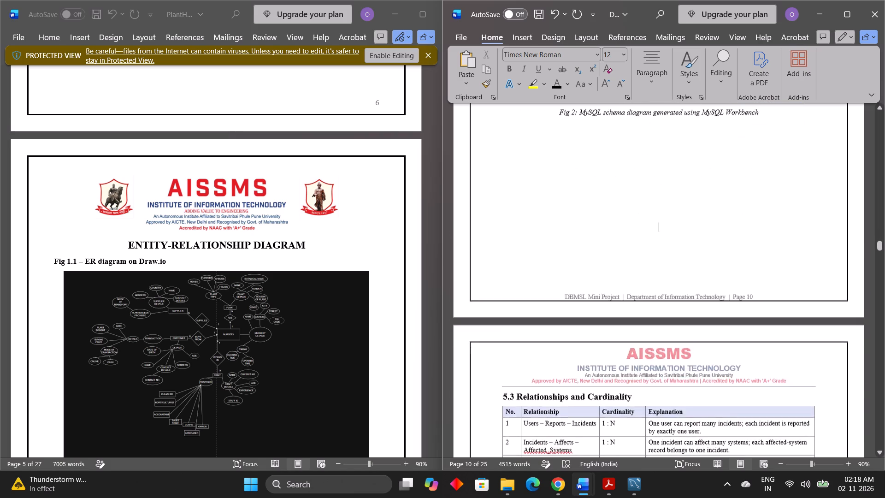
Delete the blank line above the 5.2 MySQL Schema Diagram heading on page 10.
{"action": "scroll", "coordinate": [567, 244], "scroll_direction": "up", "scroll_amount": 2}
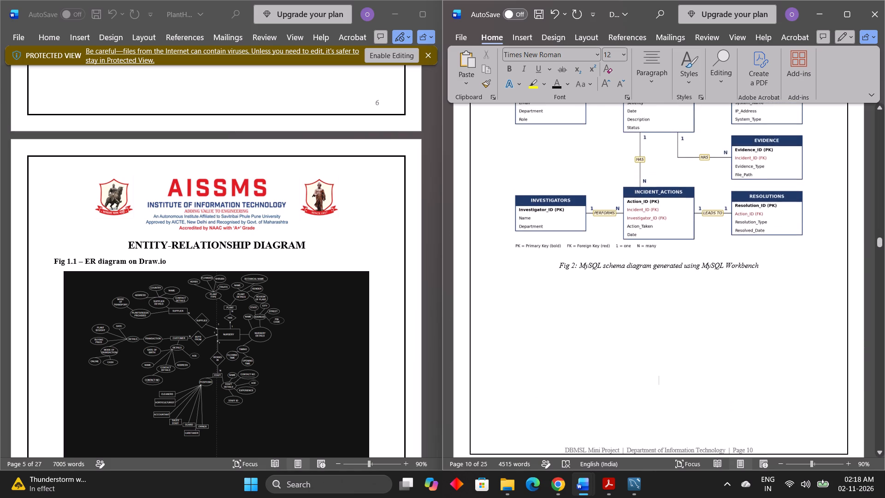
{"action": "scroll", "coordinate": [567, 244], "scroll_direction": "up", "scroll_amount": 1, "text": "ctrl"}
{"action": "scroll", "coordinate": [567, 244], "scroll_direction": "up", "scroll_amount": 2}
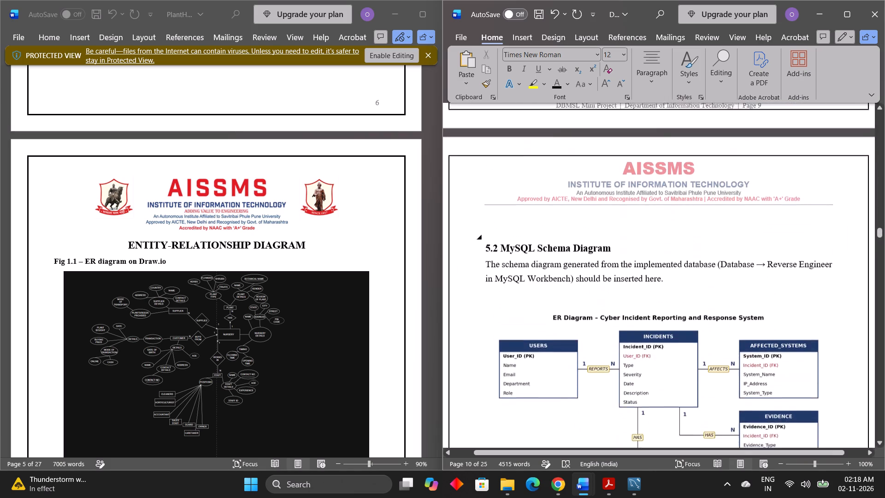
{"action": "scroll", "coordinate": [567, 244], "scroll_direction": "up", "scroll_amount": 1}
{"action": "scroll", "coordinate": [567, 244], "scroll_direction": "down", "scroll_amount": 1}
{"action": "scroll", "coordinate": [567, 244], "scroll_direction": "up", "scroll_amount": 1}
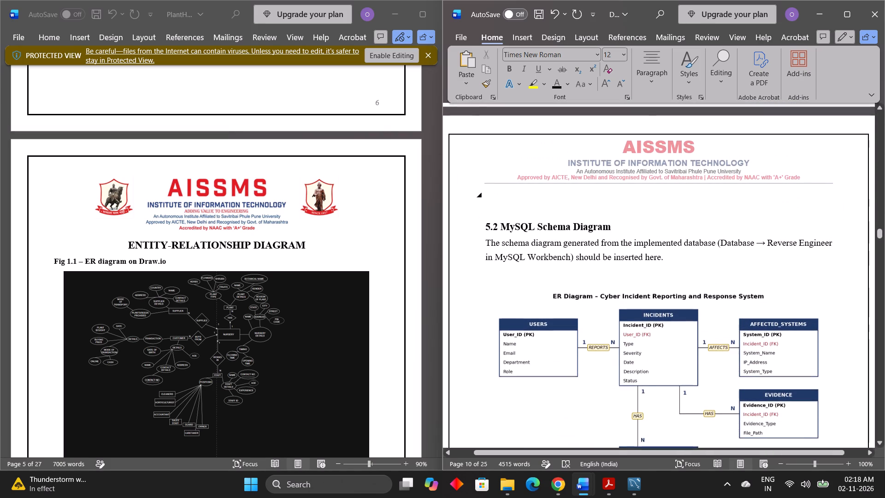
{"action": "left_click", "coordinate": [564, 201]}
{"action": "key", "text": "Delete"}
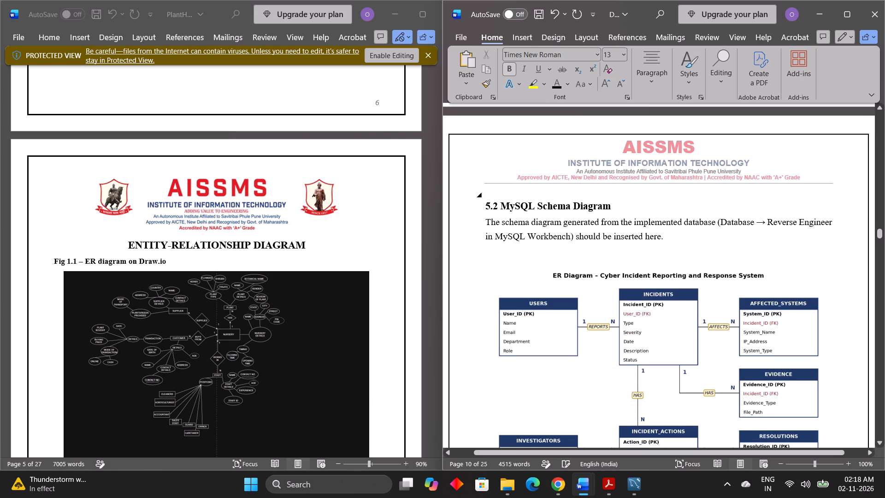
Add one more blank line below the Fig 2 caption to move section 5.3 back onto page 11.
{"action": "scroll", "coordinate": [564, 201], "scroll_direction": "down", "scroll_amount": 3}
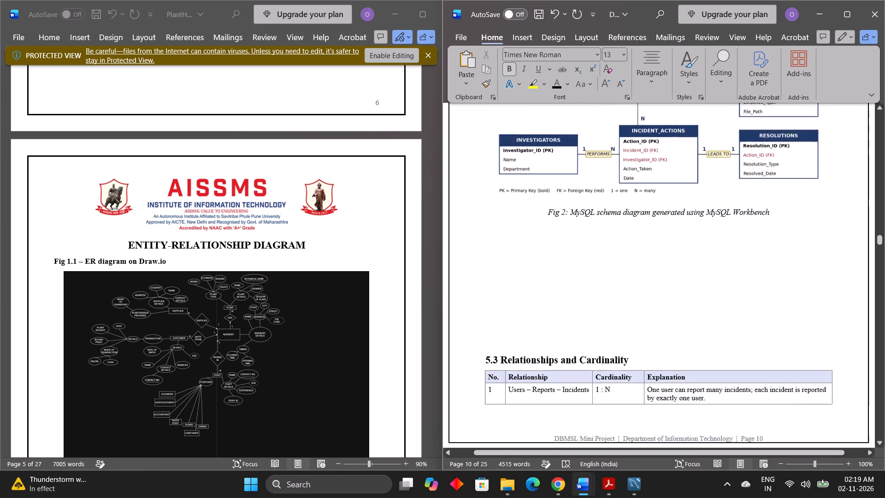
{"action": "scroll", "coordinate": [564, 201], "scroll_direction": "down", "scroll_amount": 1}
{"action": "left_click", "coordinate": [554, 254]}
{"action": "key", "text": "Return"}
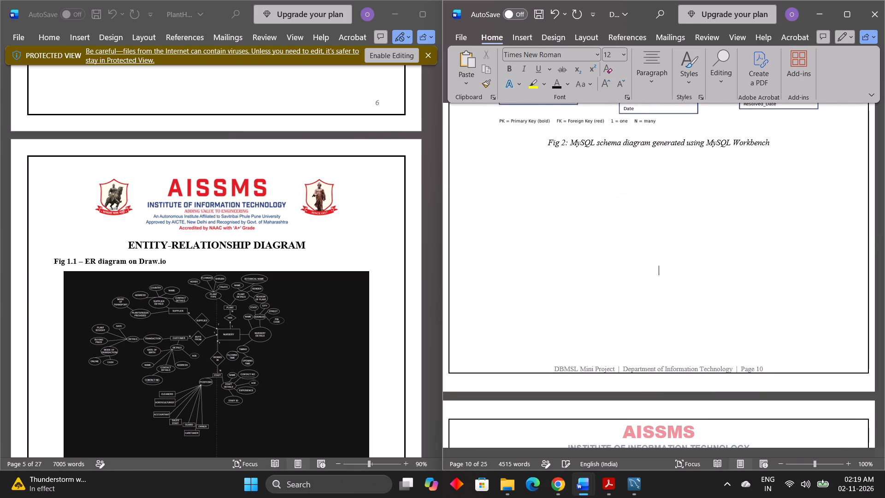
{"action": "scroll", "coordinate": [554, 254], "scroll_direction": "up", "scroll_amount": 6}
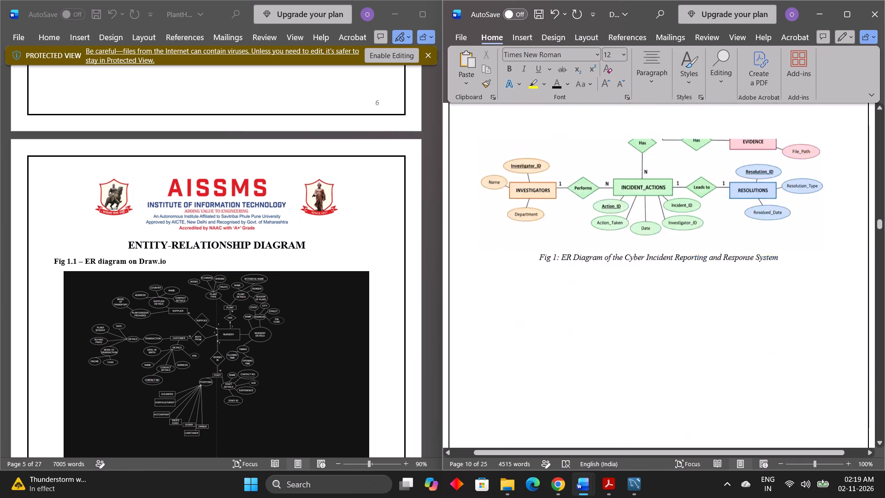
Compare the page layout of sections 5.1 to 5.3 with the plant nursery report's ER diagram pages.
{"action": "scroll", "coordinate": [554, 254], "scroll_direction": "up", "scroll_amount": 2}
{"action": "scroll", "coordinate": [216, 296], "scroll_direction": "down", "scroll_amount": 2}
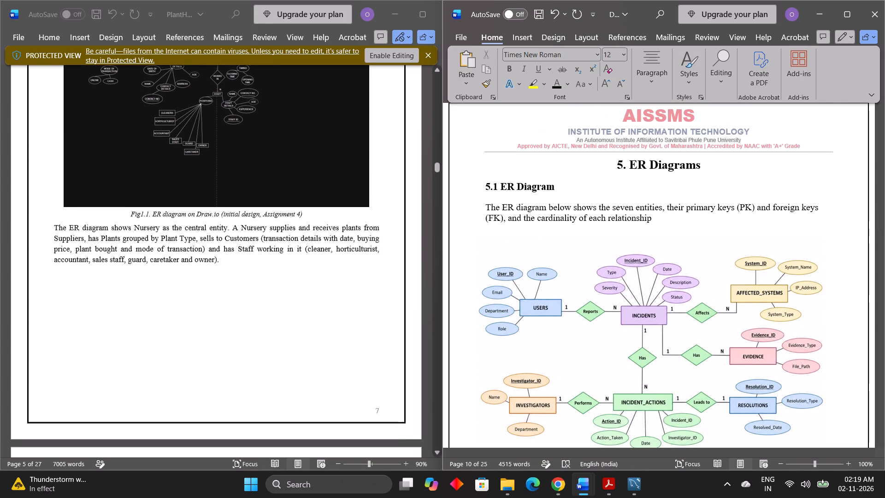
{"action": "scroll", "coordinate": [216, 296], "scroll_direction": "down", "scroll_amount": 5}
{"action": "scroll", "coordinate": [216, 296], "scroll_direction": "up", "scroll_amount": 1}
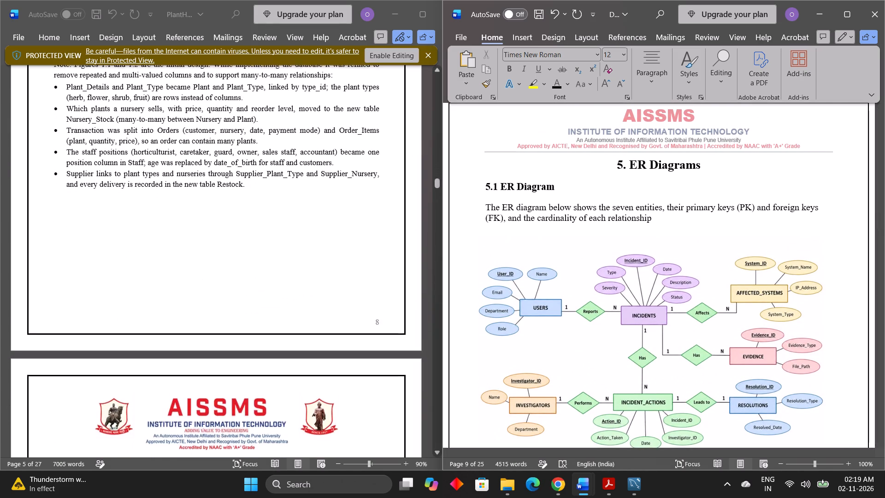
{"action": "scroll", "coordinate": [216, 296], "scroll_direction": "up", "scroll_amount": 1}
{"action": "scroll", "coordinate": [546, 324], "scroll_direction": "down", "scroll_amount": 2}
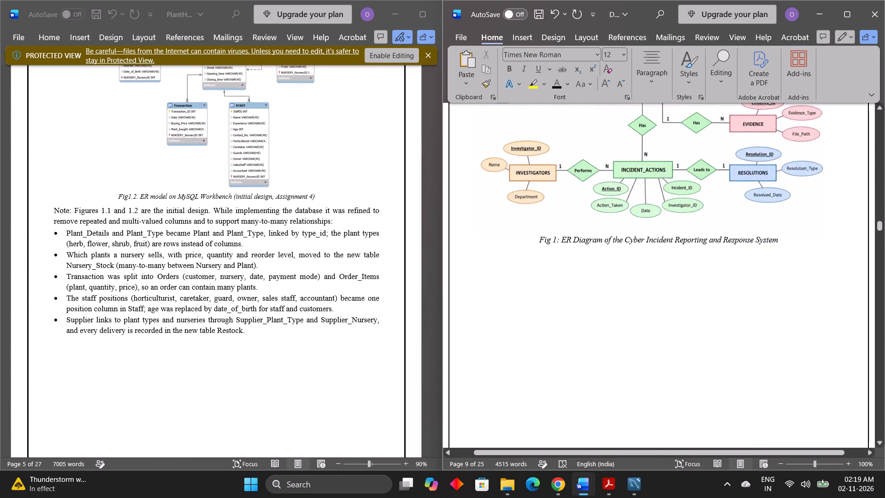
{"action": "scroll", "coordinate": [546, 324], "scroll_direction": "down", "scroll_amount": 4}
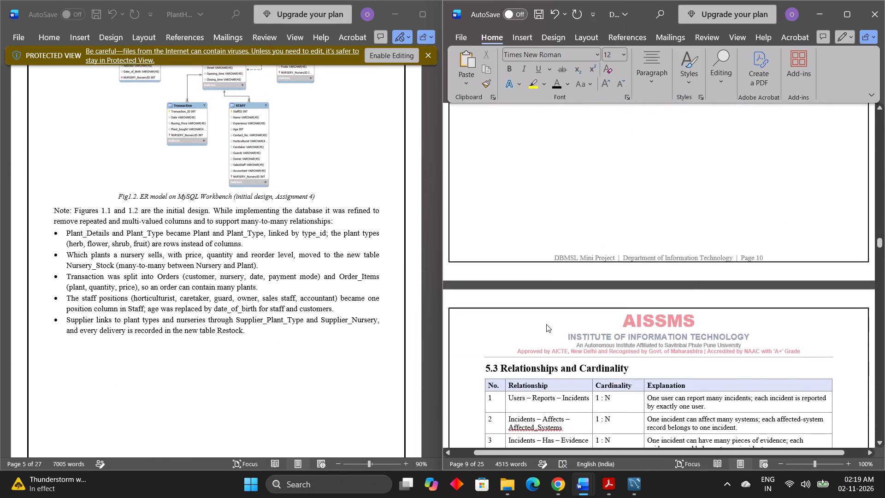
{"action": "scroll", "coordinate": [546, 324], "scroll_direction": "down", "scroll_amount": 1}
{"action": "scroll", "coordinate": [546, 324], "scroll_direction": "up", "scroll_amount": 4}
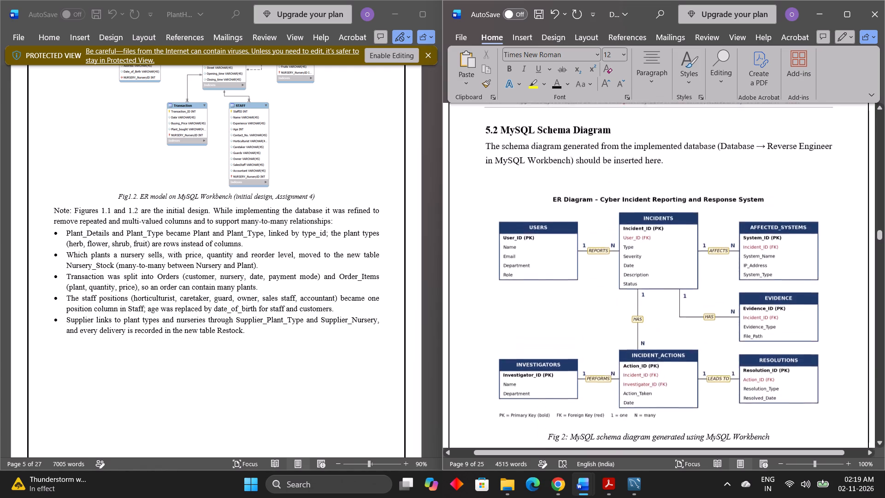
{"action": "scroll", "coordinate": [546, 324], "scroll_direction": "up", "scroll_amount": 4}
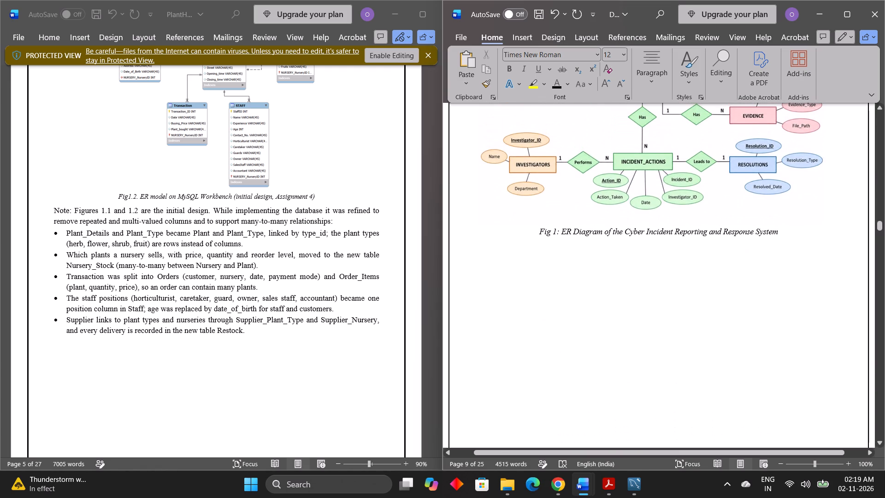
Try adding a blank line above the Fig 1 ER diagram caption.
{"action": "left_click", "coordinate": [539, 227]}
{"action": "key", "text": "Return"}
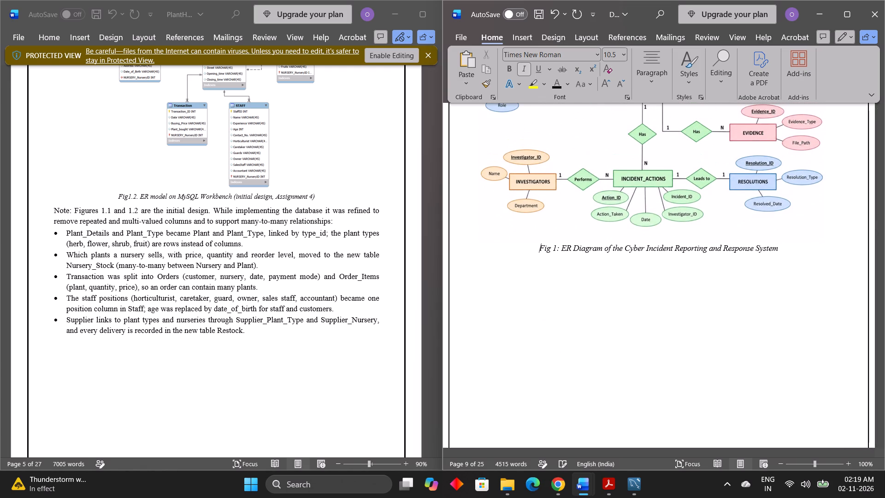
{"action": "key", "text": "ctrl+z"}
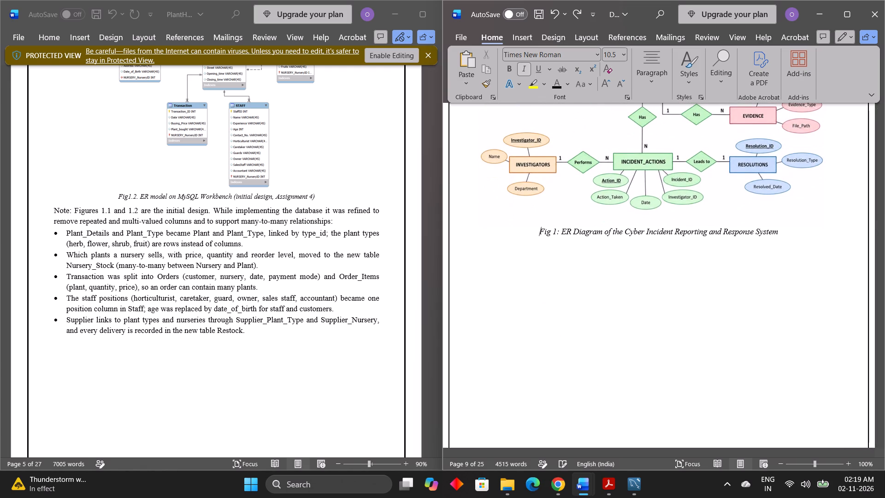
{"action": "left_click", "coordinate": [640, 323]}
Examine the spacing and page breaks around the Fig 2 caption and the tables of sections 5.3 to 5.5.
{"action": "scroll", "coordinate": [640, 323], "scroll_direction": "down", "scroll_amount": 4}
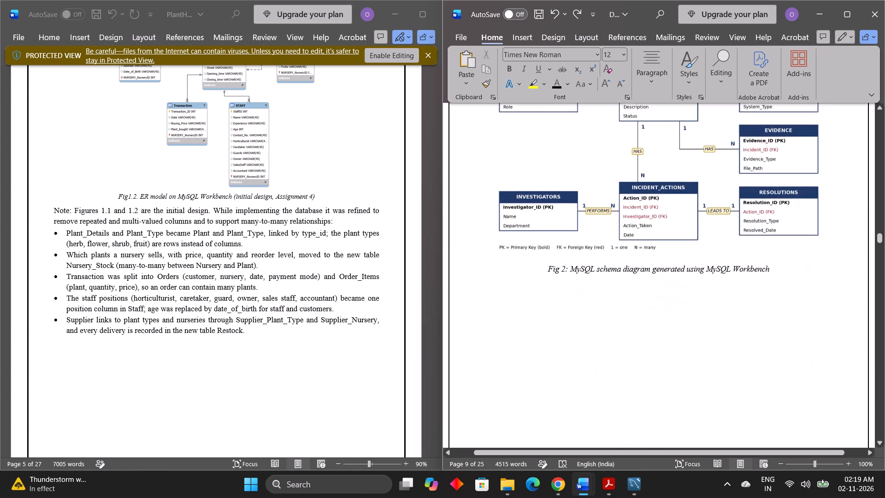
{"action": "scroll", "coordinate": [640, 323], "scroll_direction": "down", "scroll_amount": 4}
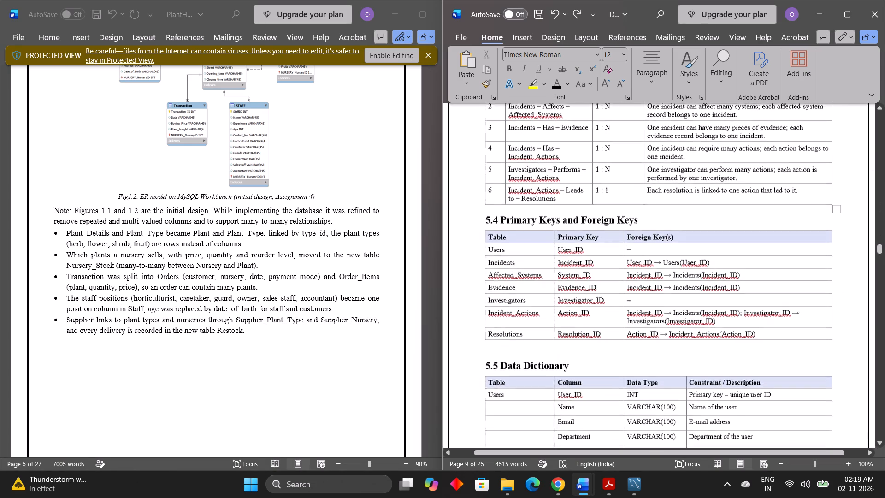
{"action": "scroll", "coordinate": [640, 323], "scroll_direction": "down", "scroll_amount": 3}
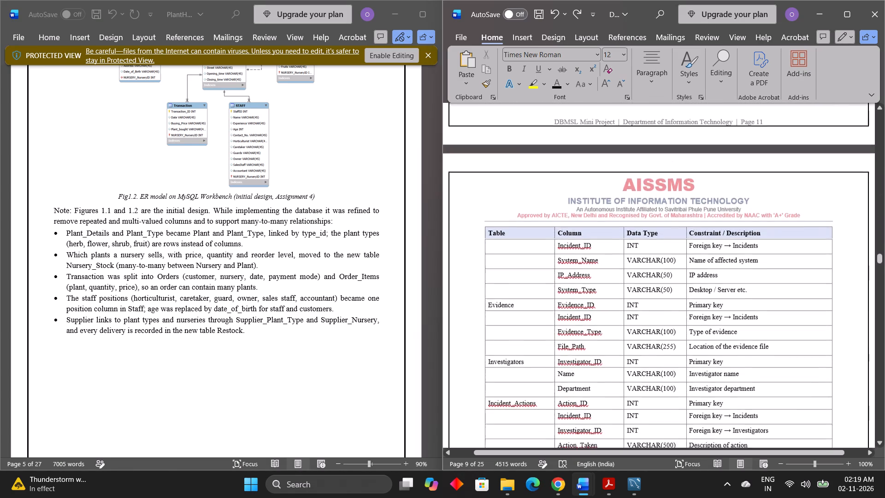
{"action": "scroll", "coordinate": [640, 323], "scroll_direction": "down", "scroll_amount": 2}
{"action": "scroll", "coordinate": [640, 323], "scroll_direction": "up", "scroll_amount": 1}
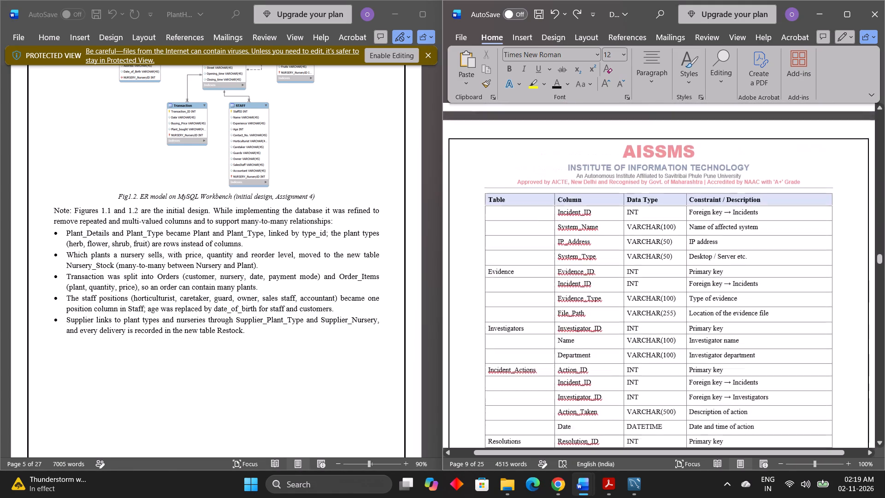
{"action": "scroll", "coordinate": [640, 323], "scroll_direction": "up", "scroll_amount": 3}
{"action": "scroll", "coordinate": [640, 323], "scroll_direction": "down", "scroll_amount": 2}
{"action": "scroll", "coordinate": [640, 323], "scroll_direction": "up", "scroll_amount": 1}
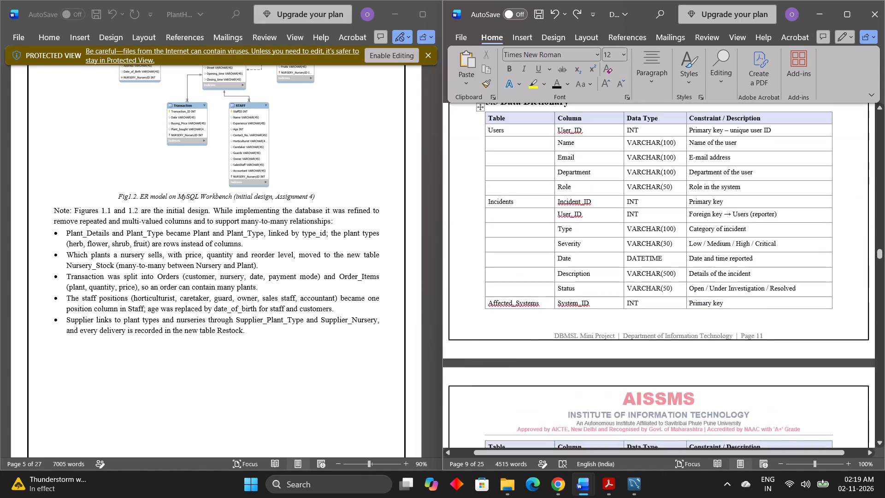
{"action": "scroll", "coordinate": [640, 323], "scroll_direction": "up", "scroll_amount": 1}
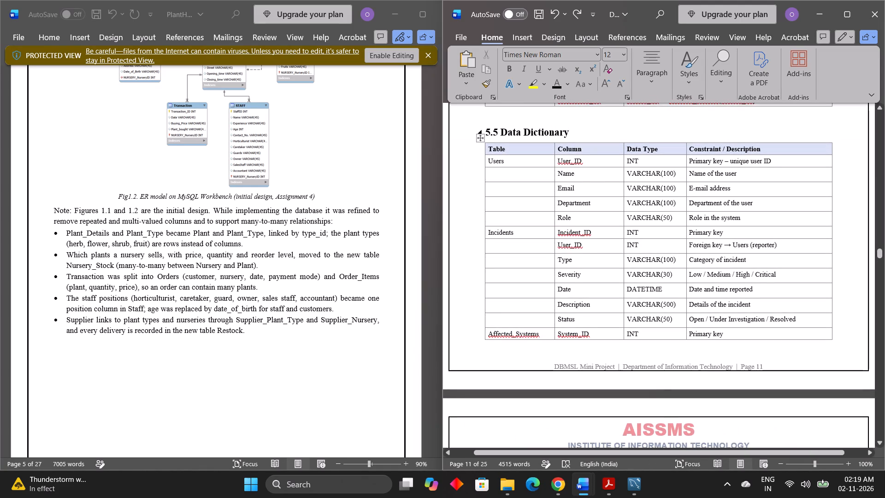
Insert a line break before the 5.4 Primary Keys and Foreign Keys heading to separate it from the relationships table.
{"action": "scroll", "coordinate": [578, 141], "scroll_direction": "up", "scroll_amount": 3}
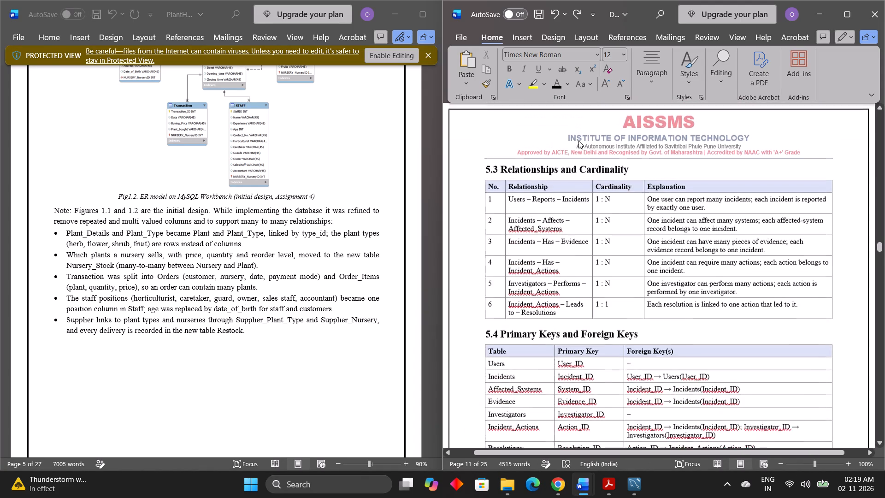
{"action": "scroll", "coordinate": [578, 141], "scroll_direction": "up", "scroll_amount": 1}
{"action": "scroll", "coordinate": [556, 299], "scroll_direction": "down", "scroll_amount": 1}
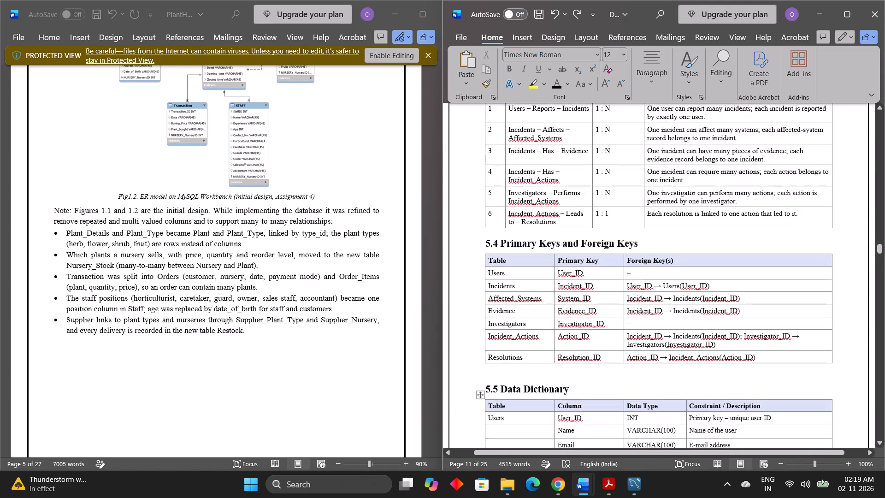
{"action": "left_click", "coordinate": [489, 240]}
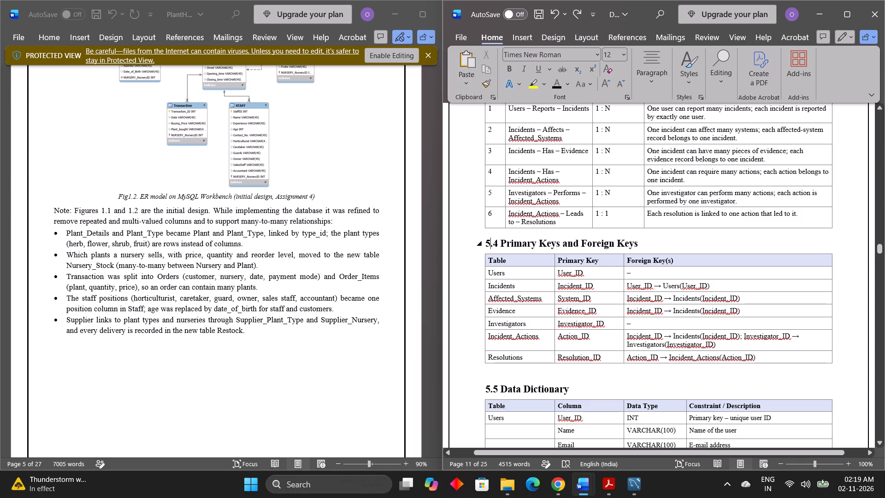
{"action": "left_click", "coordinate": [489, 240]}
{"action": "key", "text": "Left"}
{"action": "key", "text": "shift+Return"}
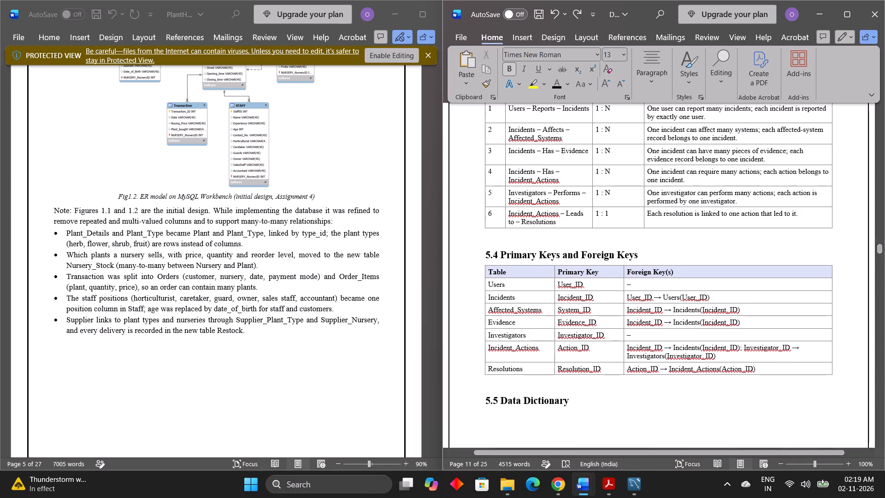
{"action": "key", "text": "Up"}
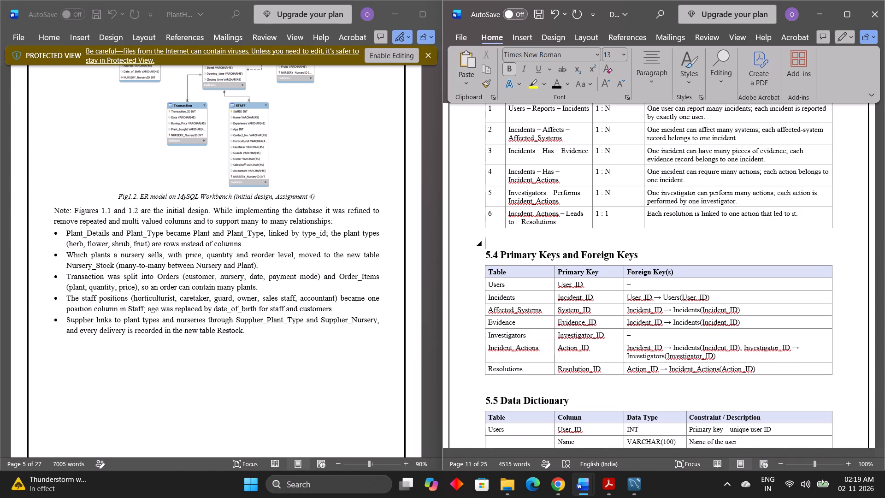
Check how the 5.5 Data Dictionary table splits across pages and how section 6 starts, against the plant nursery report.
{"action": "scroll", "coordinate": [489, 240], "scroll_direction": "down", "scroll_amount": 3}
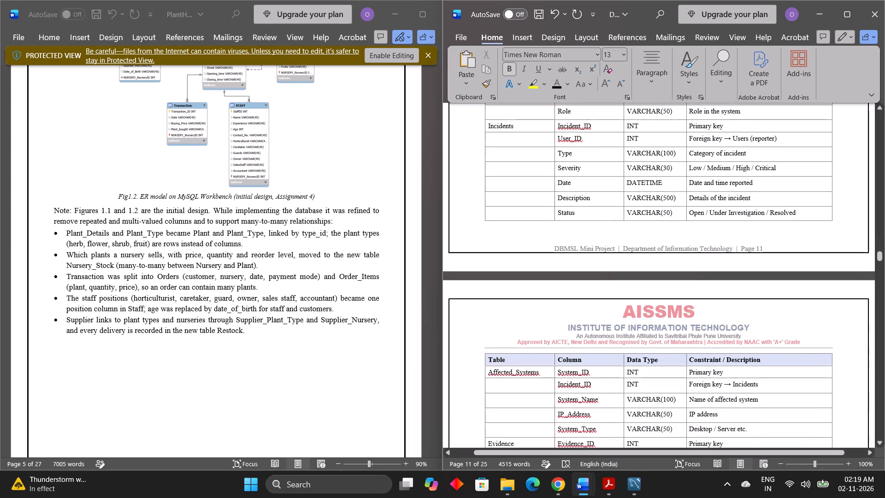
{"action": "scroll", "coordinate": [489, 240], "scroll_direction": "down", "scroll_amount": 4}
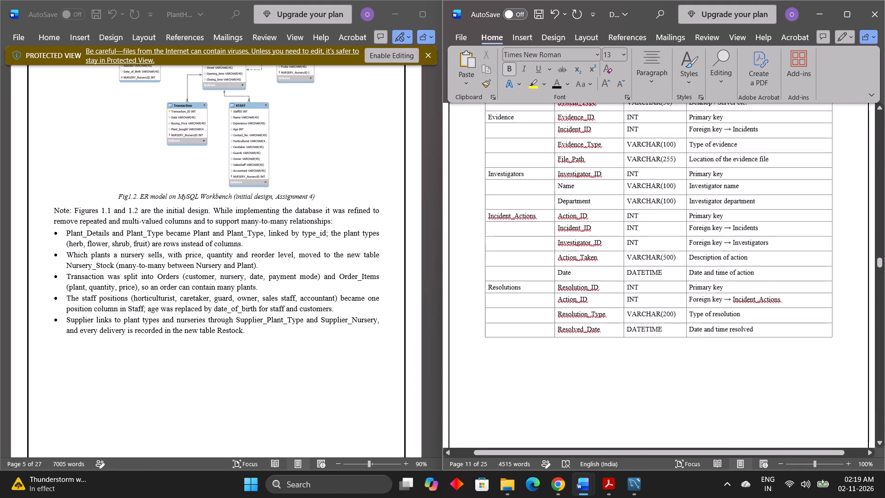
{"action": "scroll", "coordinate": [489, 240], "scroll_direction": "down", "scroll_amount": 4}
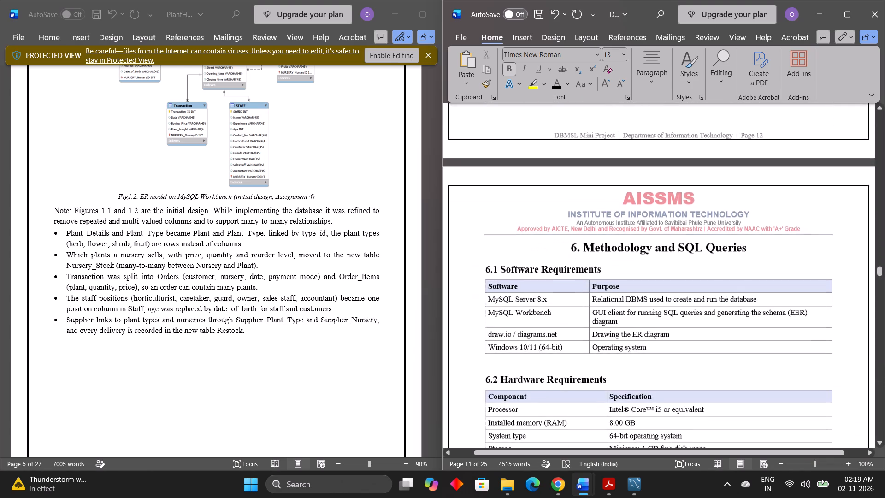
{"action": "scroll", "coordinate": [489, 240], "scroll_direction": "down", "scroll_amount": 1}
{"action": "scroll", "coordinate": [330, 314], "scroll_direction": "down", "scroll_amount": 1}
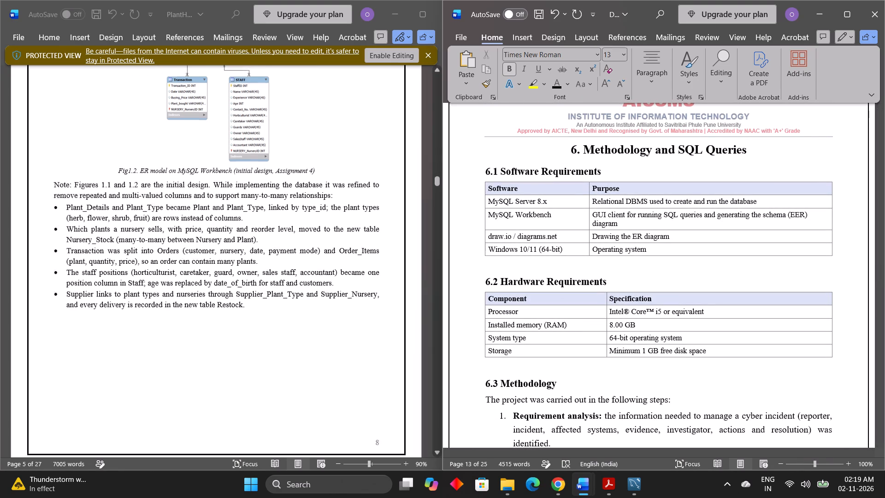
{"action": "scroll", "coordinate": [330, 314], "scroll_direction": "down", "scroll_amount": 3}
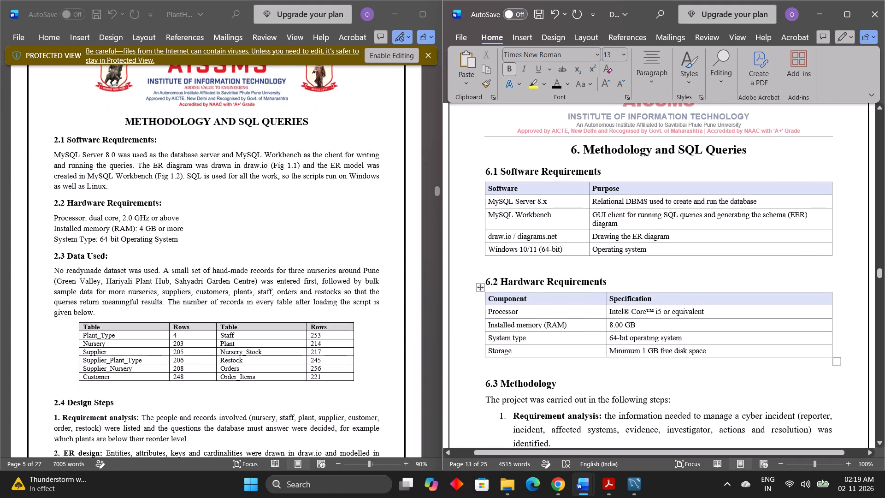
{"action": "scroll", "coordinate": [541, 318], "scroll_direction": "up", "scroll_amount": 4}
{"action": "scroll", "coordinate": [323, 297], "scroll_direction": "up", "scroll_amount": 1}
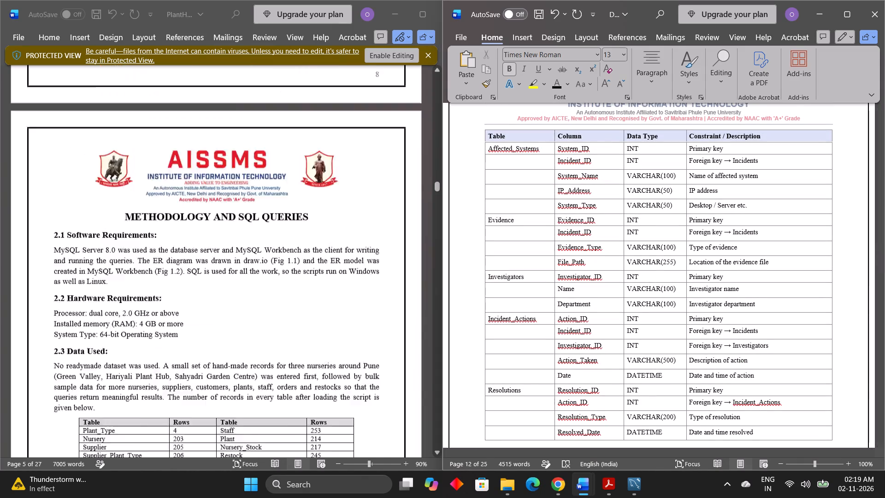
{"action": "scroll", "coordinate": [323, 297], "scroll_direction": "up", "scroll_amount": 5}
{"action": "scroll", "coordinate": [323, 297], "scroll_direction": "down", "scroll_amount": 4}
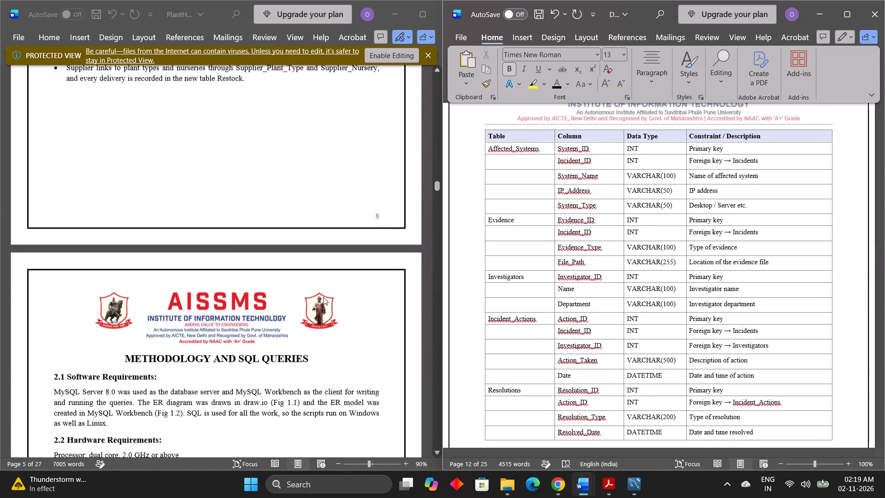
Compare sections 6.1 to 6.4 of Methodology and SQL Queries with the plant nursery report's matching chapter.
{"action": "scroll", "coordinate": [525, 348], "scroll_direction": "down", "scroll_amount": 3}
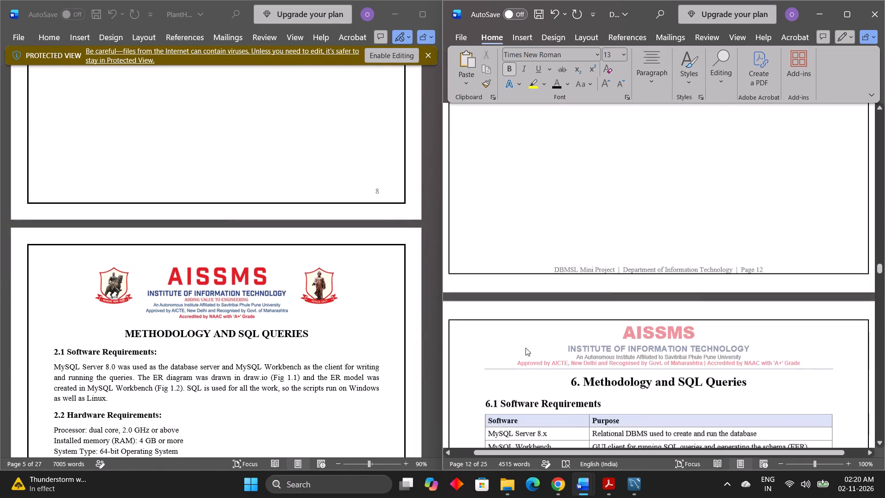
{"action": "scroll", "coordinate": [525, 348], "scroll_direction": "down", "scroll_amount": 3}
{"action": "scroll", "coordinate": [295, 391], "scroll_direction": "down", "scroll_amount": 1}
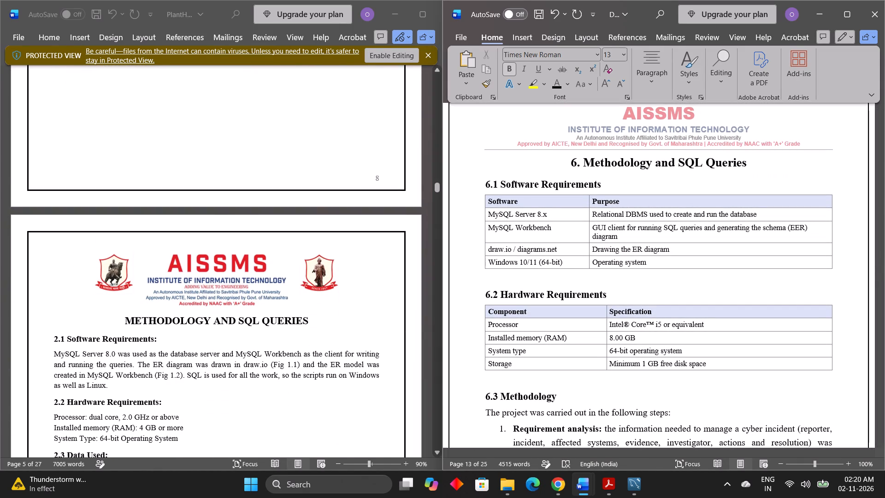
{"action": "scroll", "coordinate": [295, 391], "scroll_direction": "down", "scroll_amount": 1}
{"action": "scroll", "coordinate": [503, 430], "scroll_direction": "down", "scroll_amount": 2}
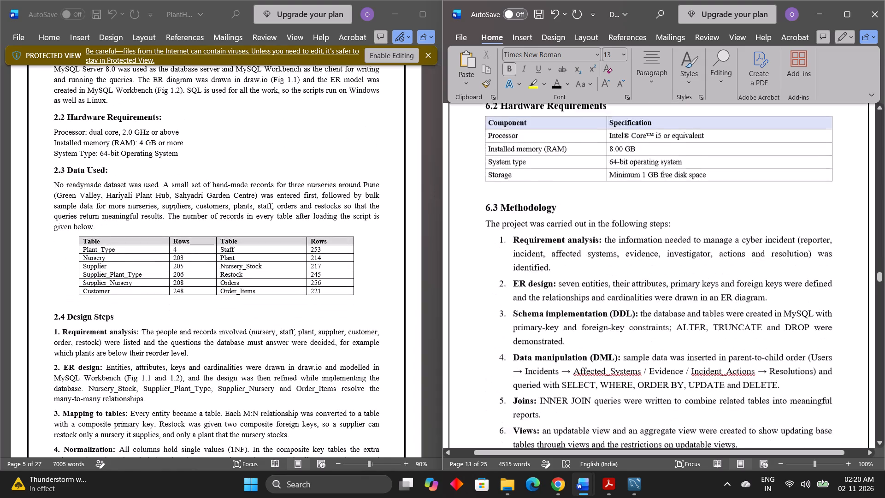
{"action": "scroll", "coordinate": [503, 430], "scroll_direction": "down", "scroll_amount": 4}
{"action": "scroll", "coordinate": [503, 430], "scroll_direction": "up", "scroll_amount": 1}
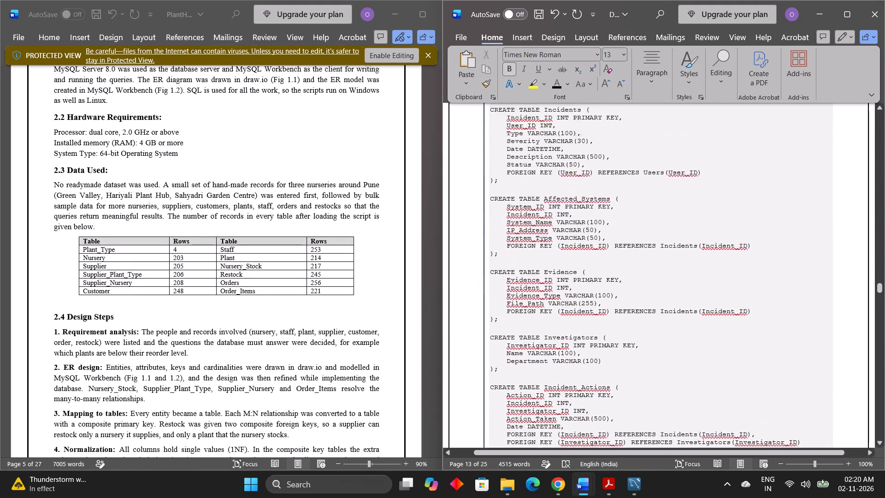
{"action": "scroll", "coordinate": [503, 430], "scroll_direction": "up", "scroll_amount": 2}
{"action": "scroll", "coordinate": [280, 363], "scroll_direction": "up", "scroll_amount": 1}
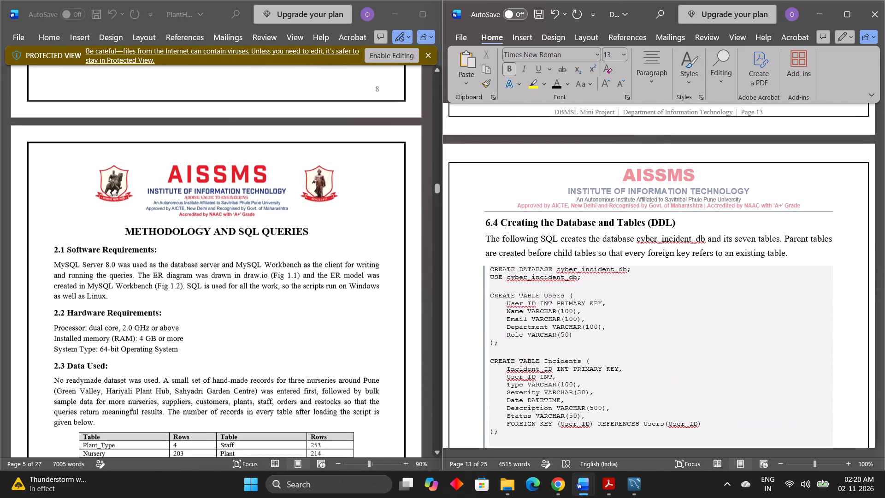
{"action": "scroll", "coordinate": [280, 363], "scroll_direction": "up", "scroll_amount": 1}
{"action": "scroll", "coordinate": [280, 363], "scroll_direction": "down", "scroll_amount": 2}
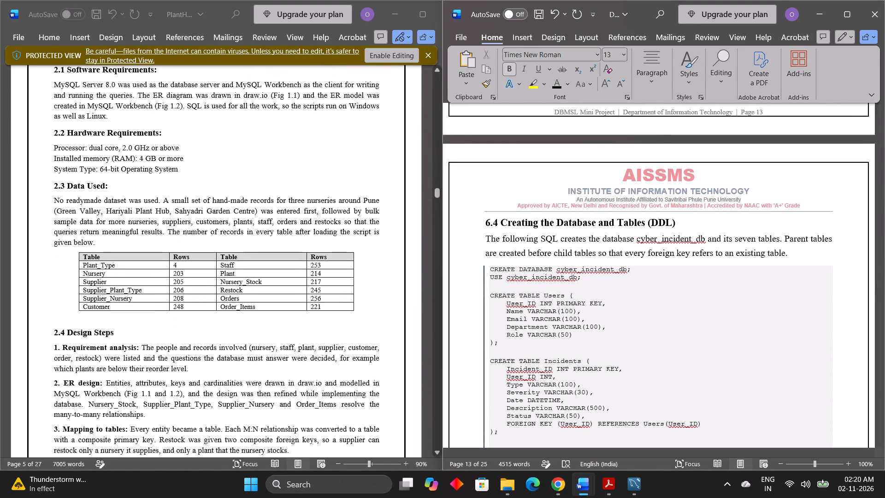
{"action": "scroll", "coordinate": [490, 321], "scroll_direction": "up", "scroll_amount": 5}
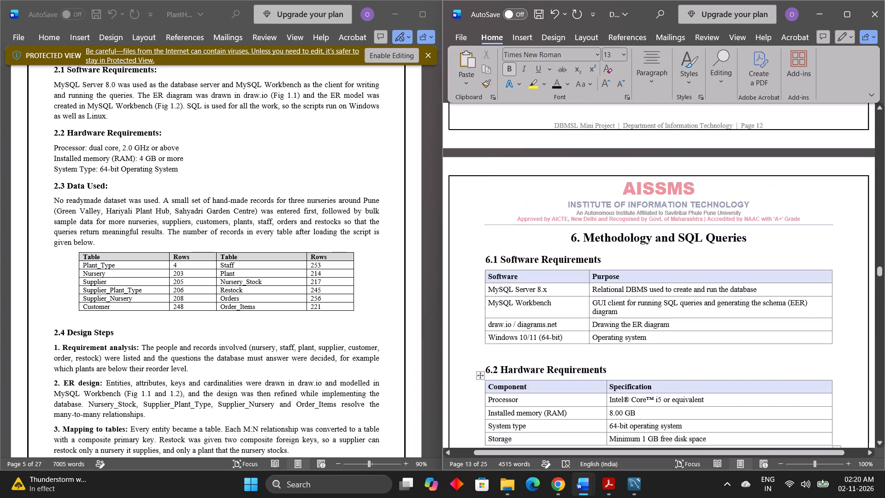
{"action": "scroll", "coordinate": [490, 321], "scroll_direction": "down", "scroll_amount": 4}
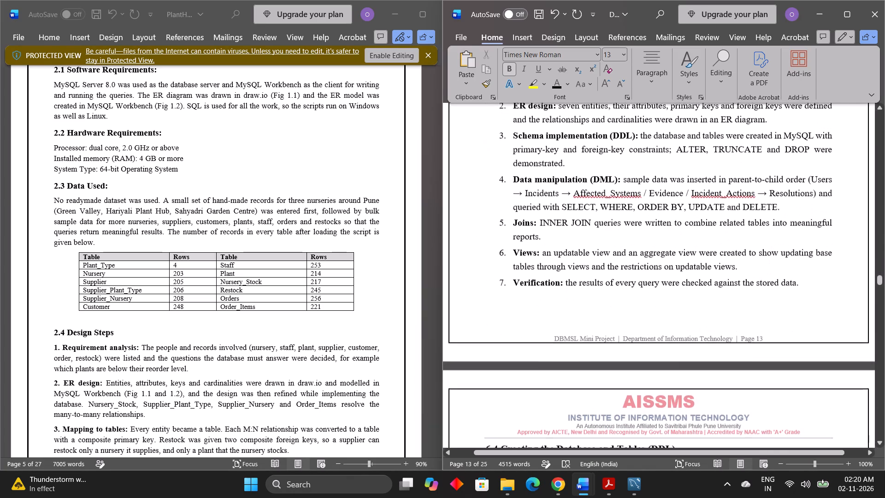
Compare the 6.3 Methodology steps and the page break before 6.4 with the plant nursery report's 2.4 Design Steps.
{"action": "scroll", "coordinate": [254, 266], "scroll_direction": "up", "scroll_amount": 2}
{"action": "scroll", "coordinate": [254, 266], "scroll_direction": "down", "scroll_amount": 1}
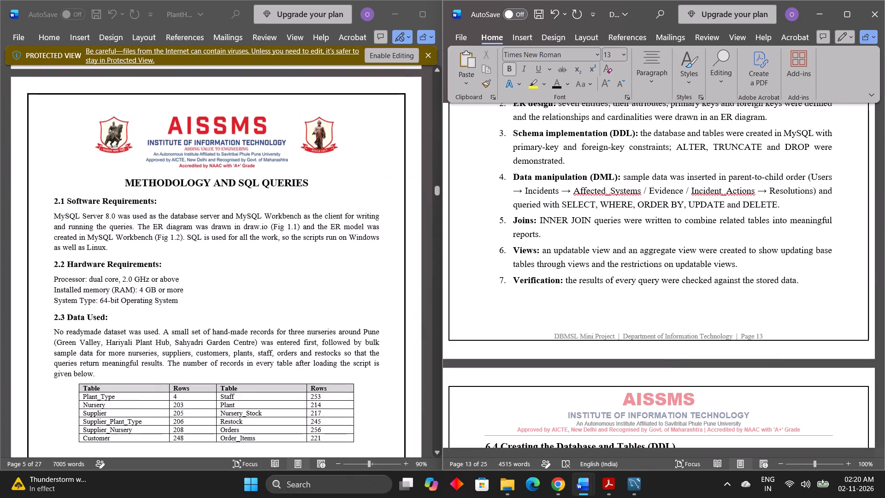
{"action": "scroll", "coordinate": [254, 266], "scroll_direction": "down", "scroll_amount": 2}
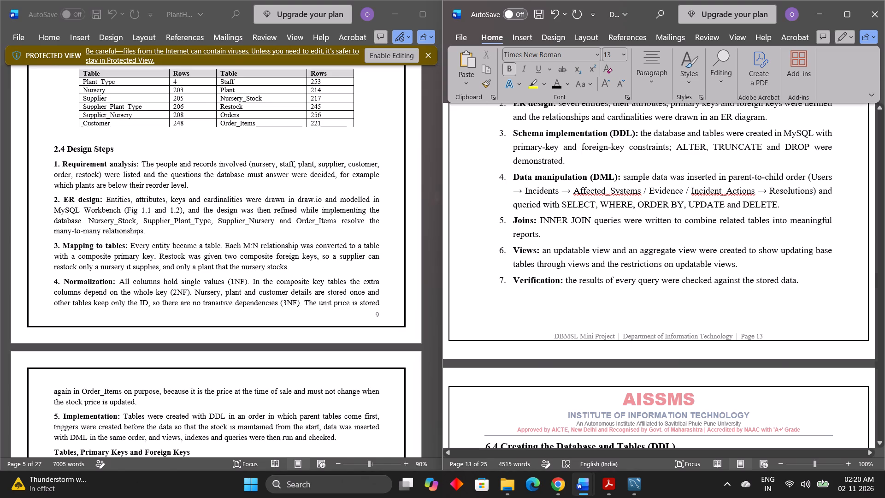
{"action": "scroll", "coordinate": [570, 132], "scroll_direction": "up", "scroll_amount": 2}
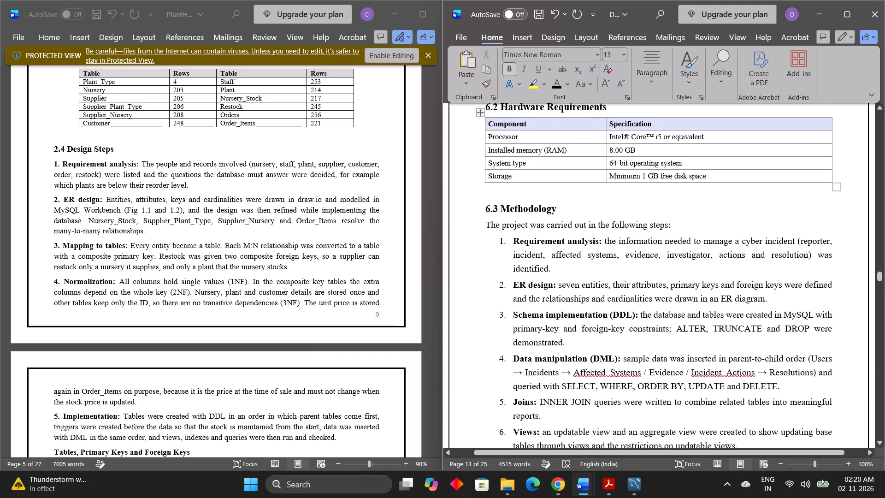
{"action": "scroll", "coordinate": [558, 233], "scroll_direction": "down", "scroll_amount": 2}
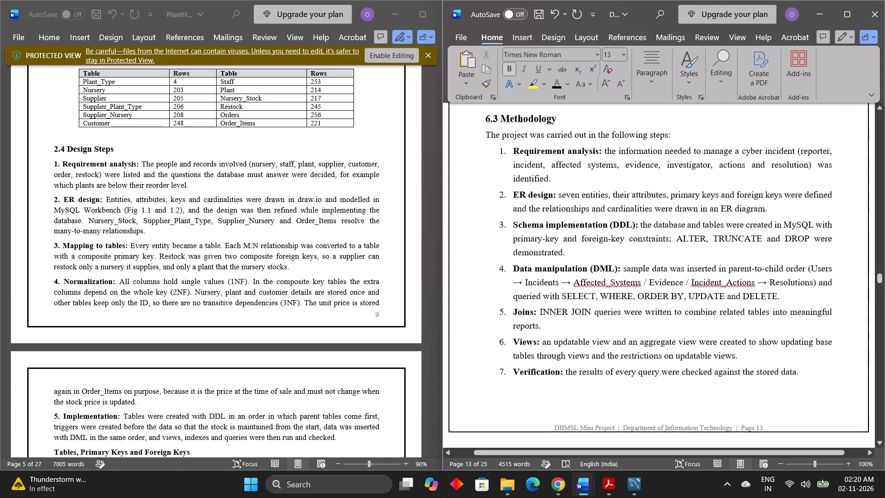
{"action": "scroll", "coordinate": [558, 233], "scroll_direction": "down", "scroll_amount": 3}
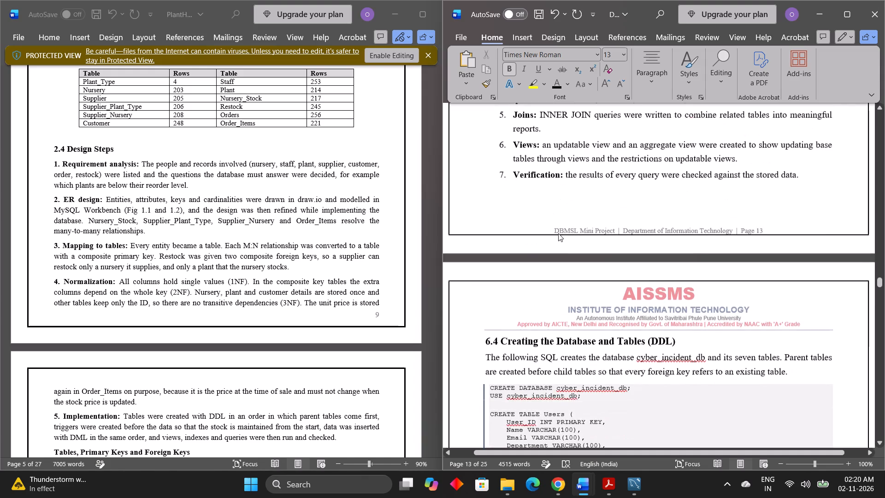
{"action": "scroll", "coordinate": [558, 233], "scroll_direction": "down", "scroll_amount": 1}
{"action": "scroll", "coordinate": [532, 352], "scroll_direction": "up", "scroll_amount": 1}
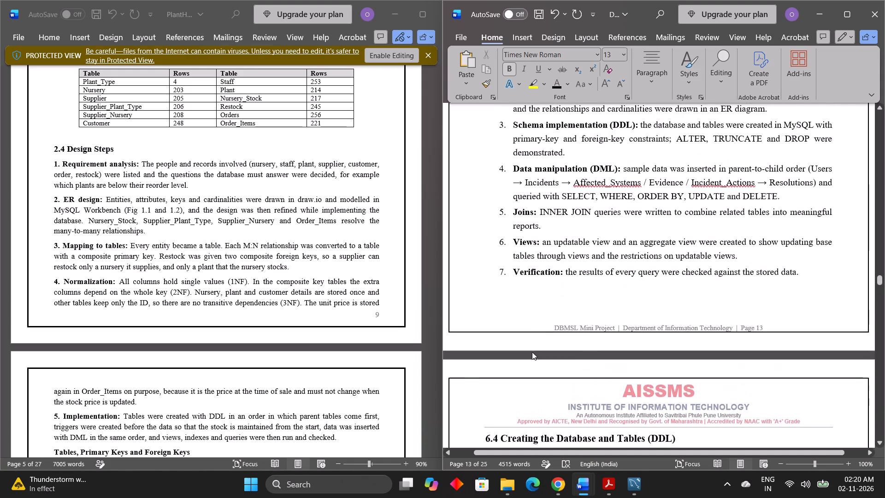
{"action": "scroll", "coordinate": [532, 352], "scroll_direction": "up", "scroll_amount": 1}
{"action": "scroll", "coordinate": [311, 282], "scroll_direction": "down", "scroll_amount": 1}
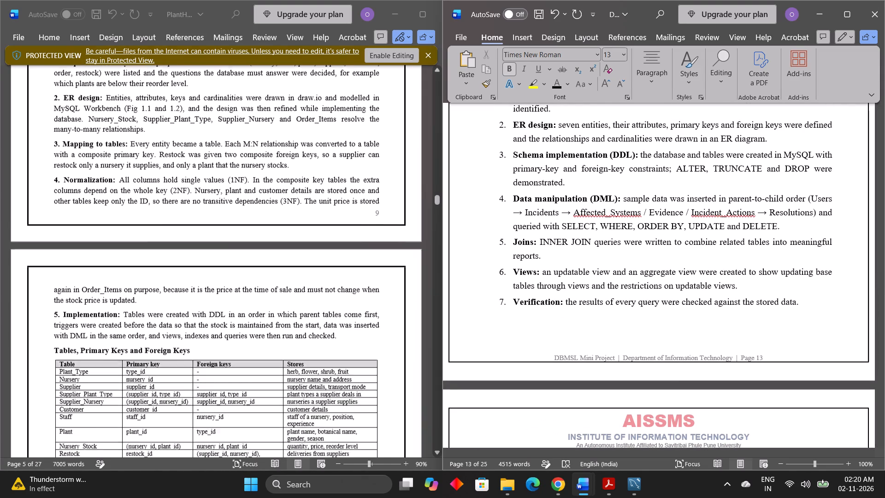
{"action": "scroll", "coordinate": [311, 282], "scroll_direction": "down", "scroll_amount": 2}
{"action": "scroll", "coordinate": [487, 266], "scroll_direction": "down", "scroll_amount": 1}
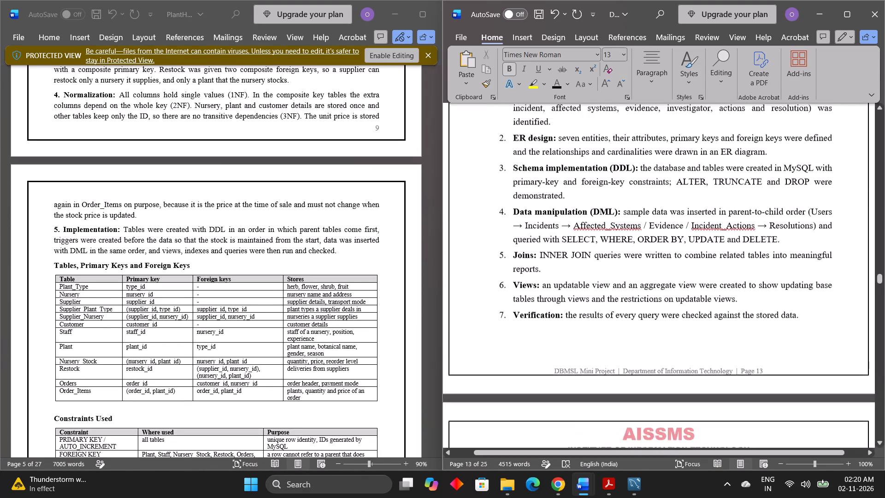
{"action": "scroll", "coordinate": [487, 266], "scroll_direction": "down", "scroll_amount": 2}
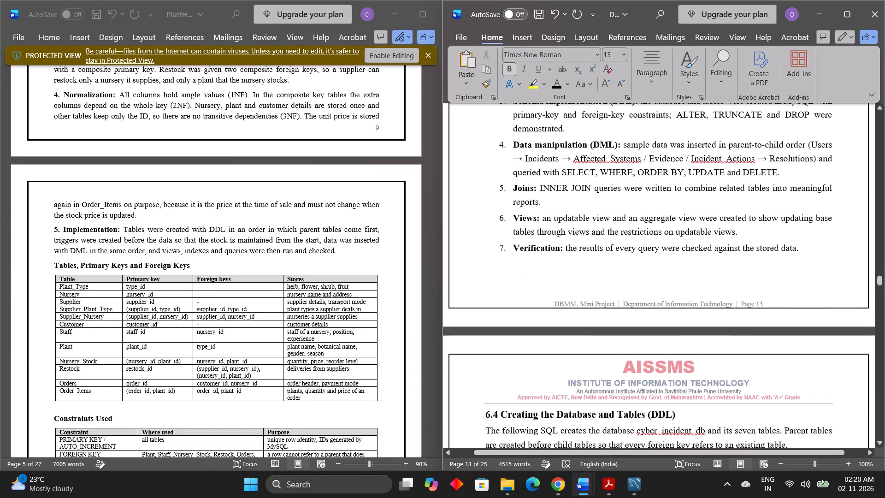
{"action": "scroll", "coordinate": [487, 266], "scroll_direction": "down", "scroll_amount": 3}
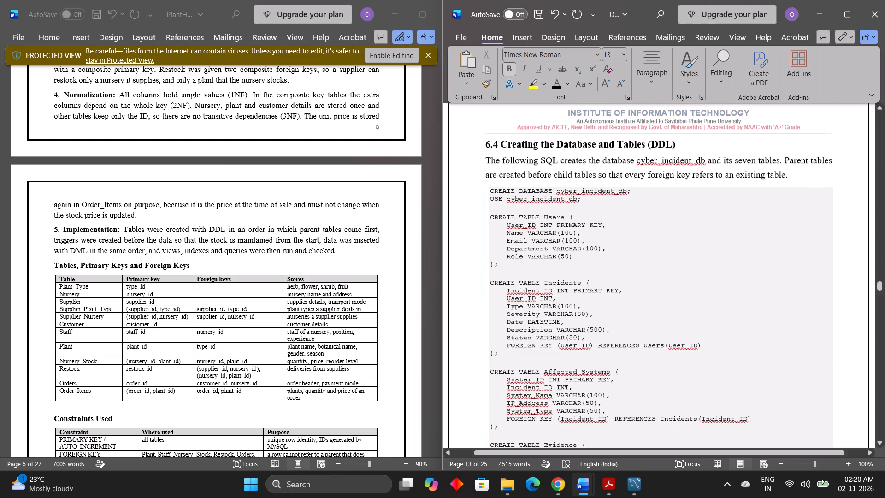
Examine the plant nursery report's key, constraint and SQL command tables up to the start of its Implementation and Result chapter.
{"action": "scroll", "coordinate": [300, 264], "scroll_direction": "down", "scroll_amount": 2}
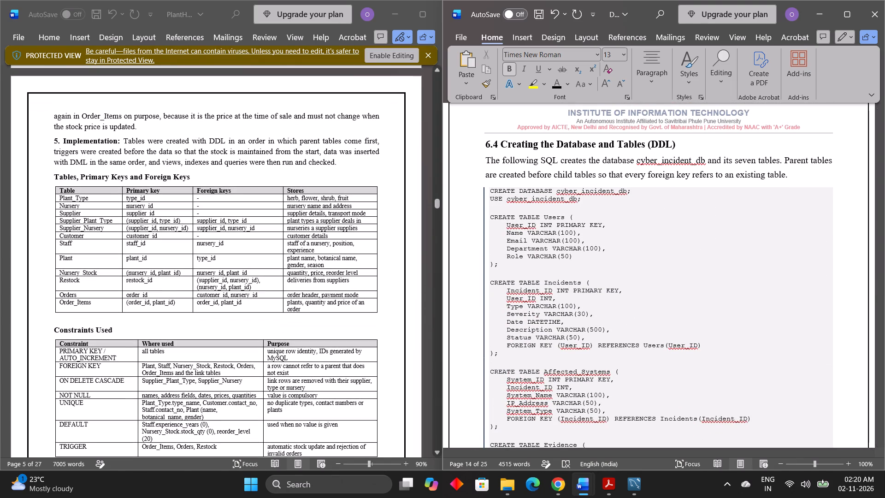
{"action": "scroll", "coordinate": [300, 264], "scroll_direction": "down", "scroll_amount": 3}
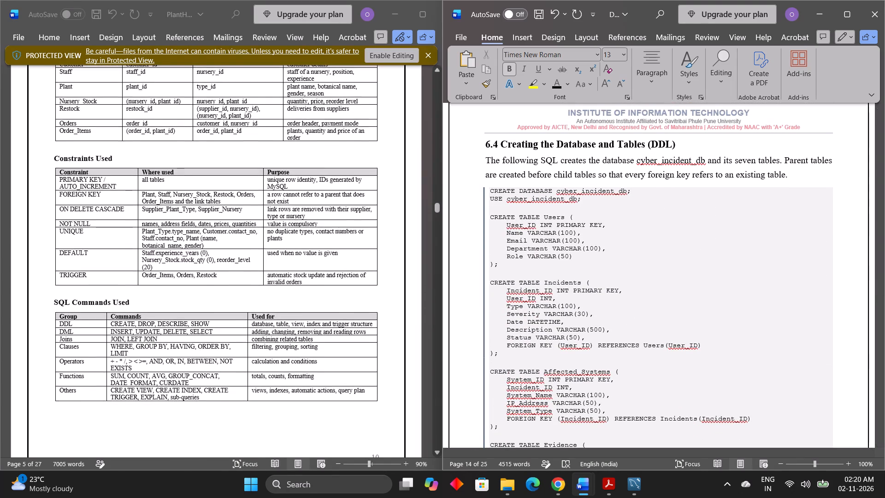
{"action": "scroll", "coordinate": [300, 264], "scroll_direction": "down", "scroll_amount": 4}
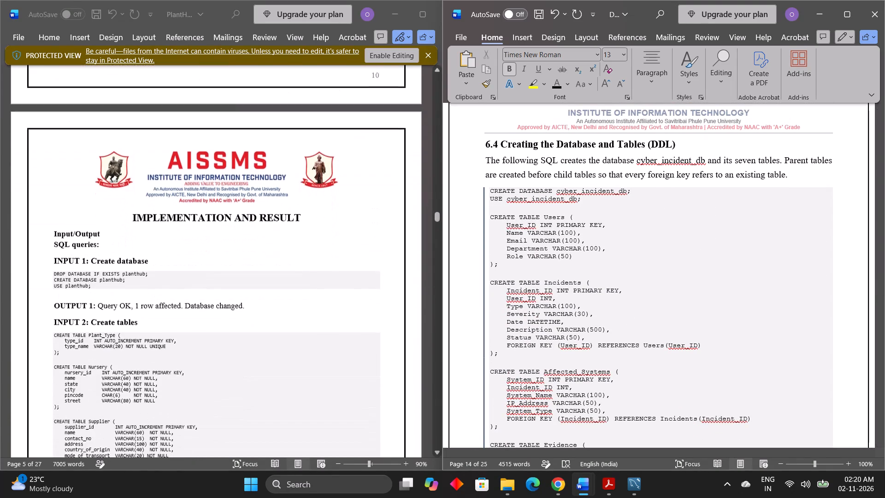
Examine how the plant nursery report lays out INPUT 1 and INPUT 2 in its Implementation and Result chapter.
{"action": "scroll", "coordinate": [300, 264], "scroll_direction": "down", "scroll_amount": 4}
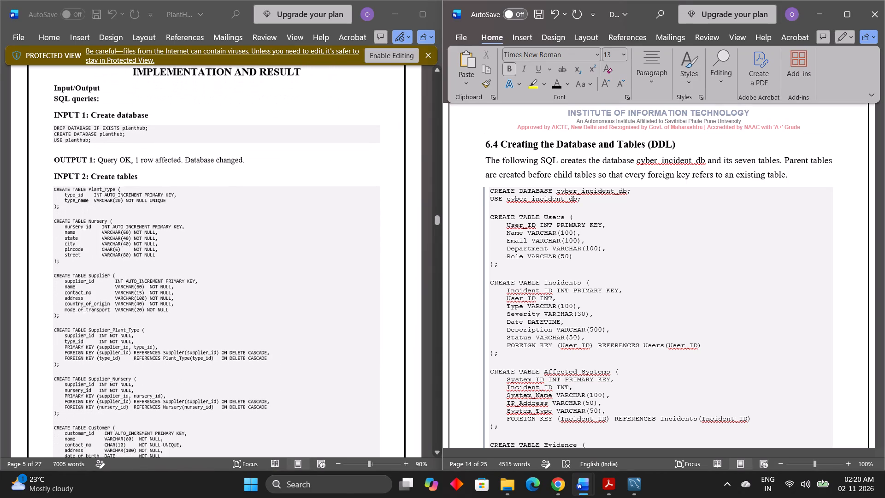
{"action": "scroll", "coordinate": [300, 264], "scroll_direction": "down", "scroll_amount": 1}
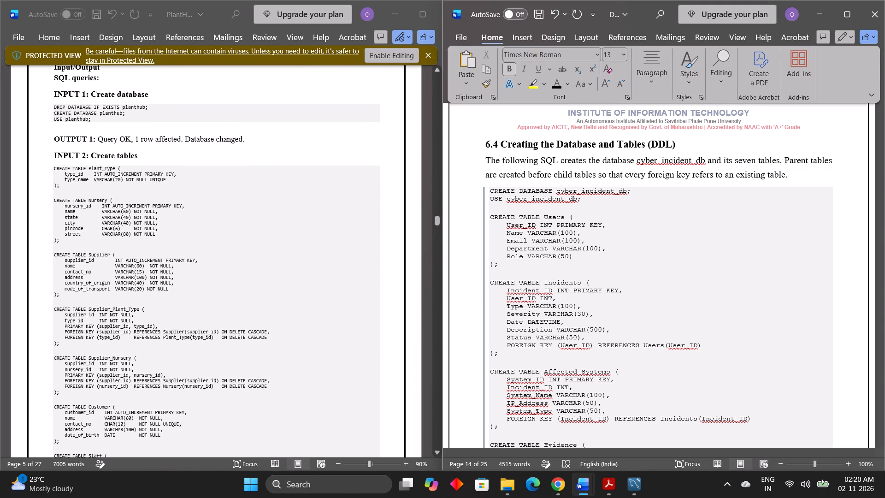
{"action": "scroll", "coordinate": [300, 264], "scroll_direction": "down", "scroll_amount": 1}
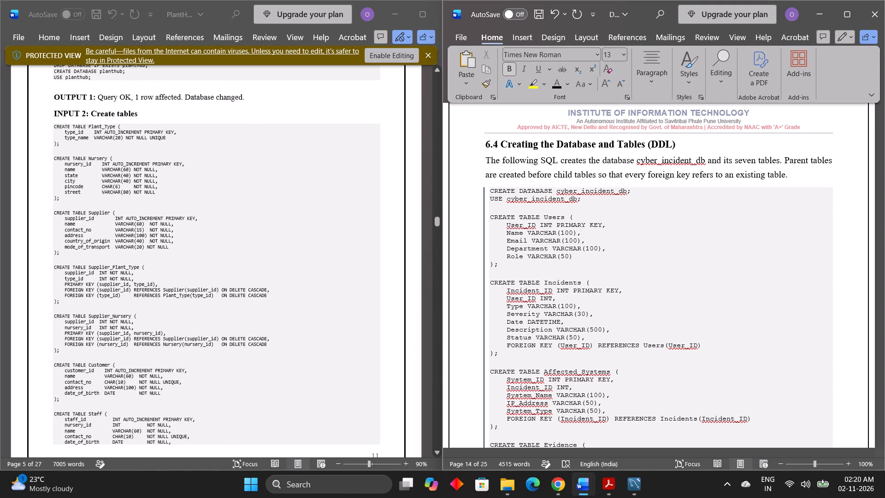
{"action": "scroll", "coordinate": [300, 264], "scroll_direction": "down", "scroll_amount": 3}
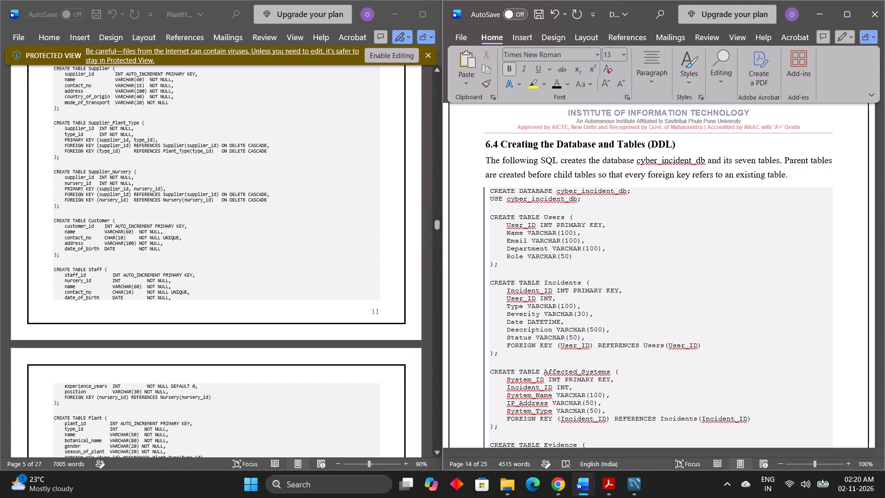
{"action": "scroll", "coordinate": [300, 264], "scroll_direction": "down", "scroll_amount": 1}
{"action": "scroll", "coordinate": [300, 264], "scroll_direction": "up", "scroll_amount": 2}
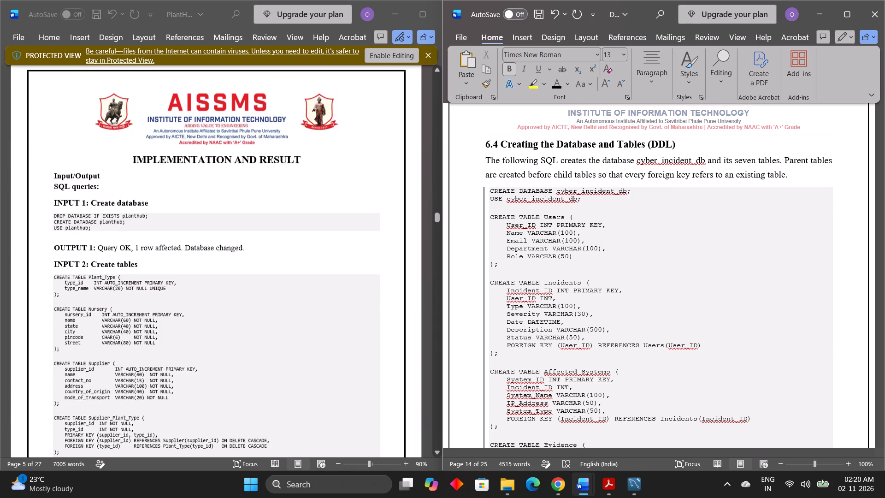
{"action": "scroll", "coordinate": [300, 264], "scroll_direction": "down", "scroll_amount": 1}
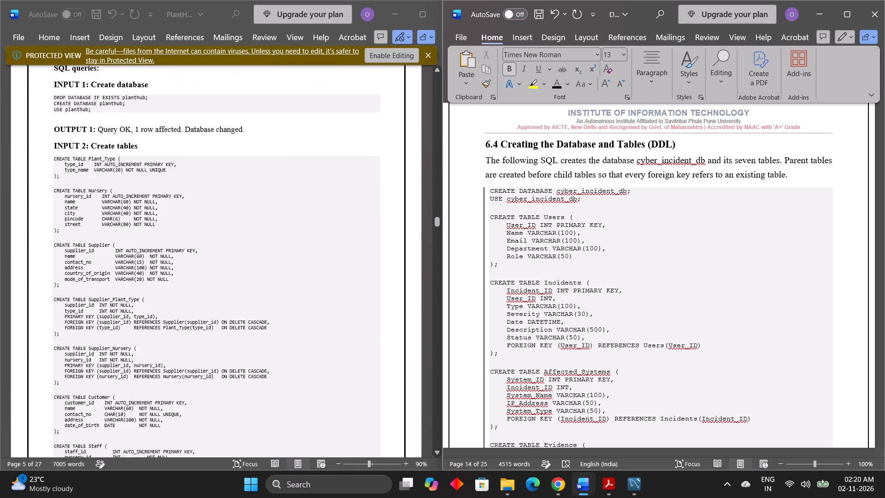
{"action": "scroll", "coordinate": [300, 264], "scroll_direction": "down", "scroll_amount": 1}
Review the layout and page breaks of sections 6.4 to 6.6 in the cyber incident report, including the SQL operations summary table.
{"action": "scroll", "coordinate": [492, 318], "scroll_direction": "down", "scroll_amount": 4}
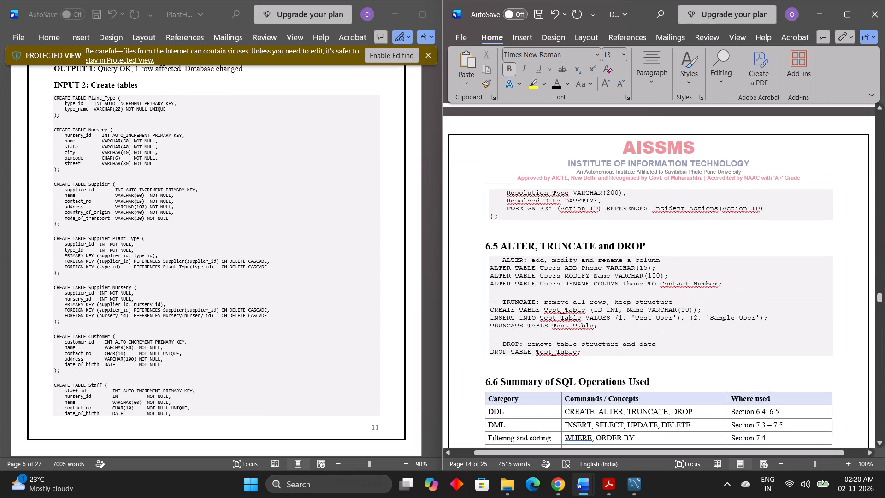
{"action": "scroll", "coordinate": [492, 318], "scroll_direction": "down", "scroll_amount": 3}
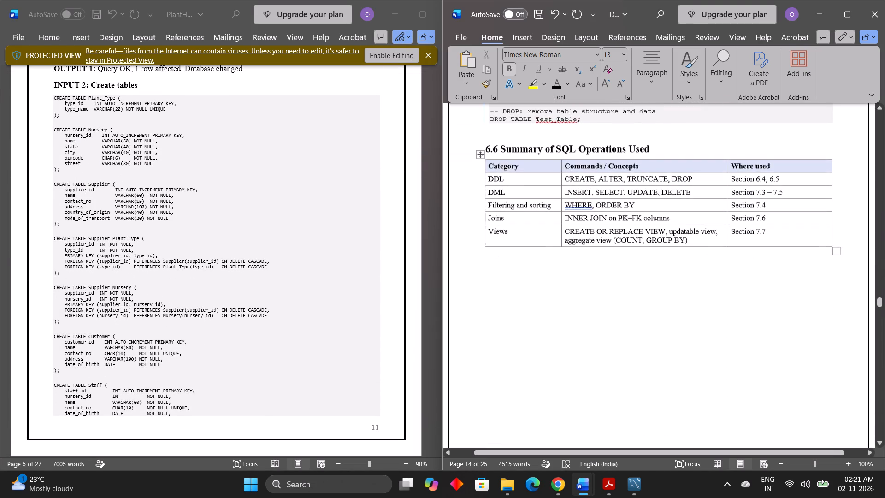
{"action": "scroll", "coordinate": [492, 318], "scroll_direction": "down", "scroll_amount": 1}
{"action": "scroll", "coordinate": [492, 318], "scroll_direction": "up", "scroll_amount": 2}
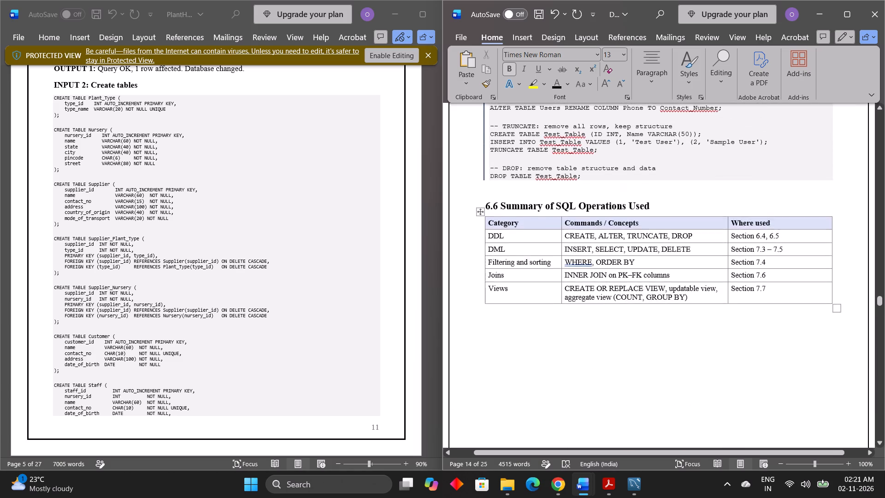
{"action": "scroll", "coordinate": [492, 318], "scroll_direction": "up", "scroll_amount": 4}
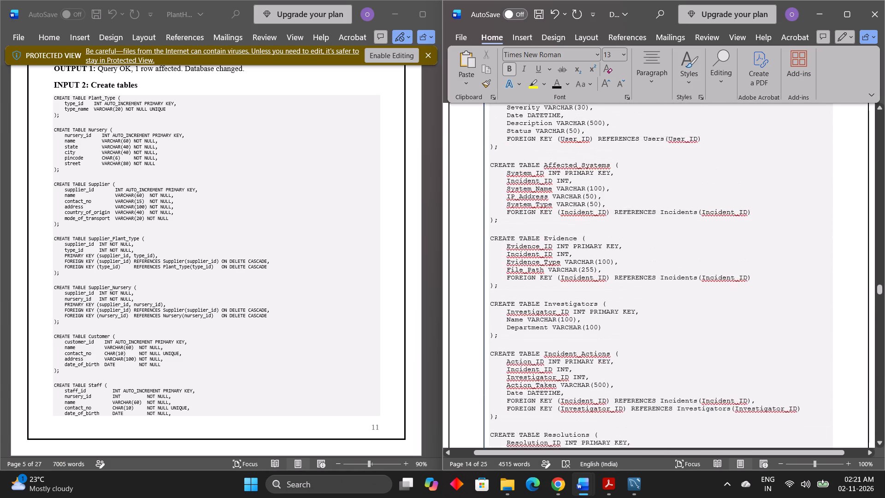
{"action": "scroll", "coordinate": [492, 318], "scroll_direction": "up", "scroll_amount": 1}
{"action": "scroll", "coordinate": [492, 318], "scroll_direction": "down", "scroll_amount": 6}
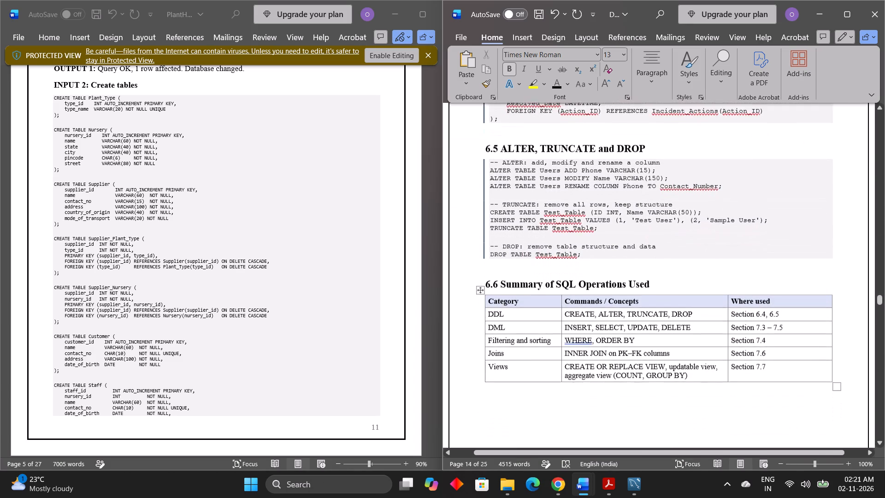
{"action": "scroll", "coordinate": [492, 318], "scroll_direction": "down", "scroll_amount": 2}
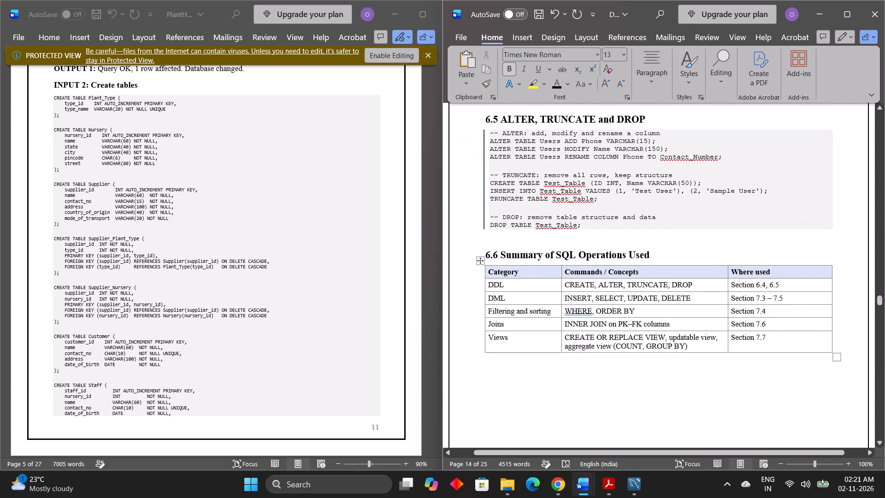
{"action": "scroll", "coordinate": [492, 318], "scroll_direction": "up", "scroll_amount": 1}
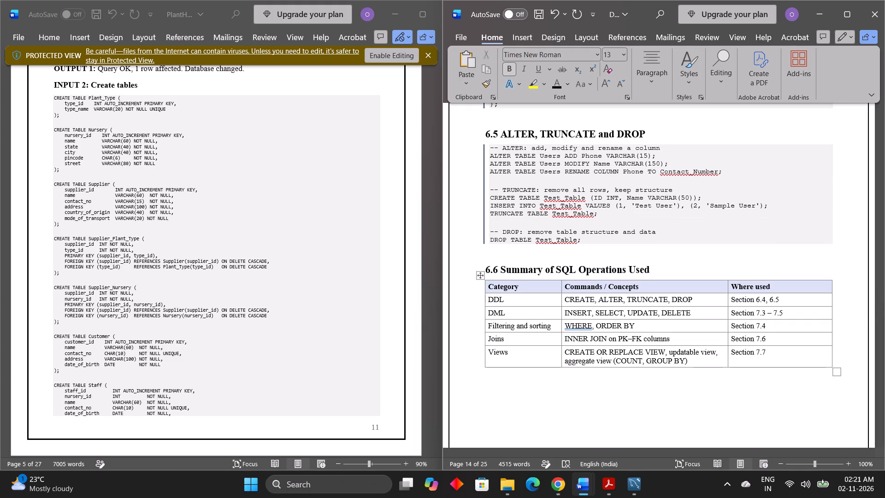
{"action": "scroll", "coordinate": [492, 318], "scroll_direction": "down", "scroll_amount": 1}
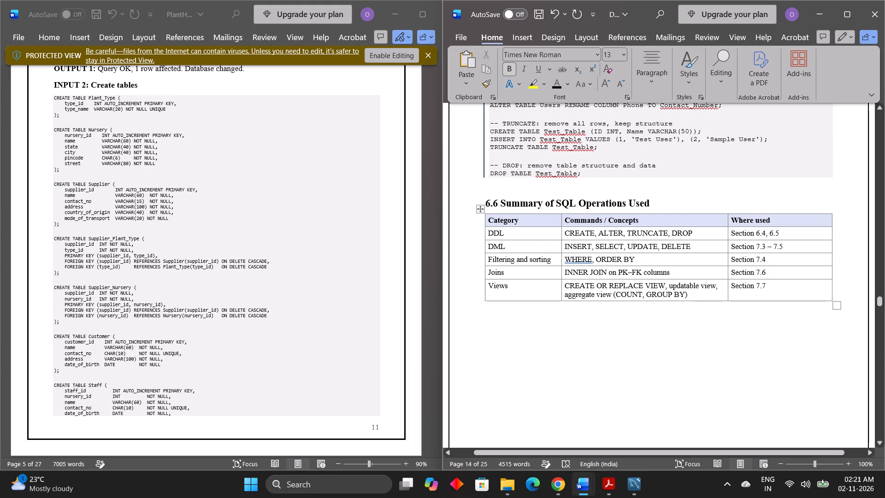
{"action": "scroll", "coordinate": [492, 318], "scroll_direction": "down", "scroll_amount": 2}
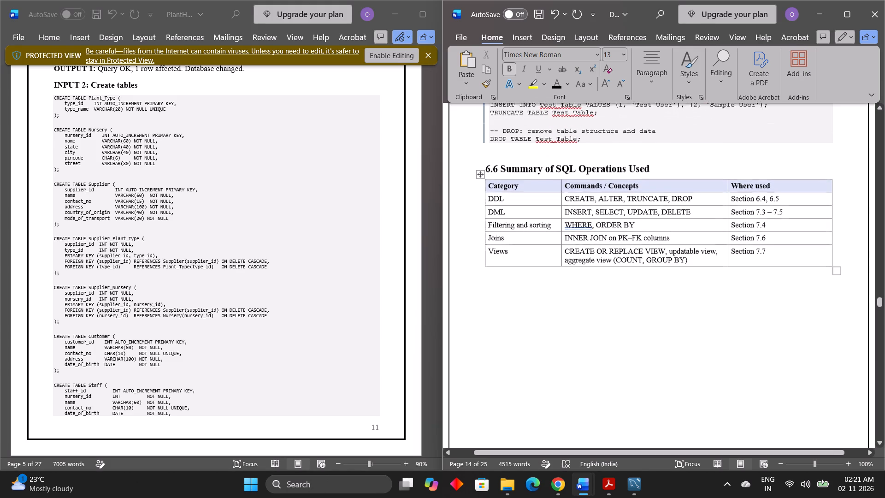
Compare the end of section 6.6 with the plant nursery report's Implementation and Result pages, from INPUT 2 to INPUT 4.
{"action": "scroll", "coordinate": [492, 318], "scroll_direction": "down", "scroll_amount": 1}
{"action": "scroll", "coordinate": [313, 268], "scroll_direction": "down", "scroll_amount": 1}
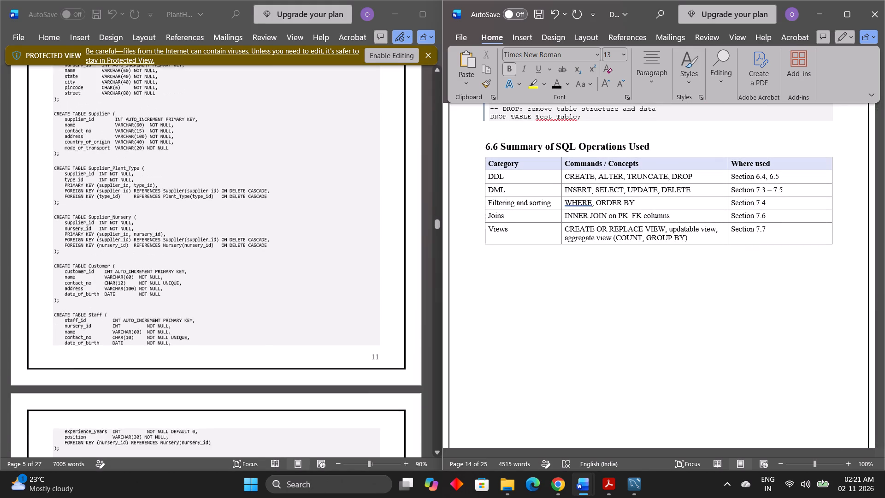
{"action": "scroll", "coordinate": [313, 268], "scroll_direction": "down", "scroll_amount": 3}
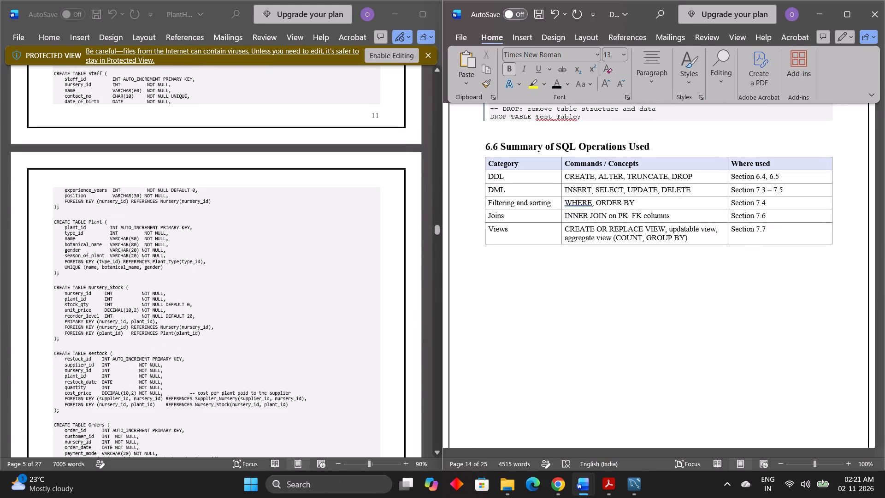
{"action": "scroll", "coordinate": [313, 268], "scroll_direction": "down", "scroll_amount": 5}
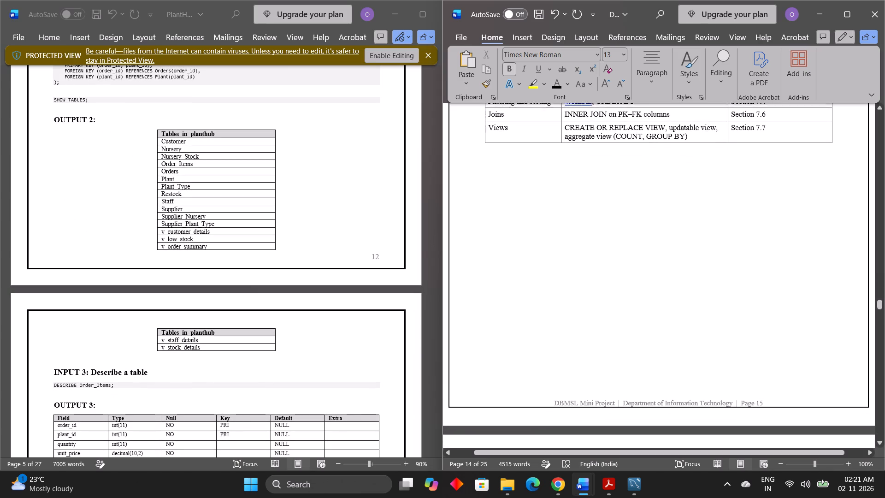
{"action": "scroll", "coordinate": [511, 282], "scroll_direction": "up", "scroll_amount": 1}
{"action": "scroll", "coordinate": [366, 237], "scroll_direction": "up", "scroll_amount": 2}
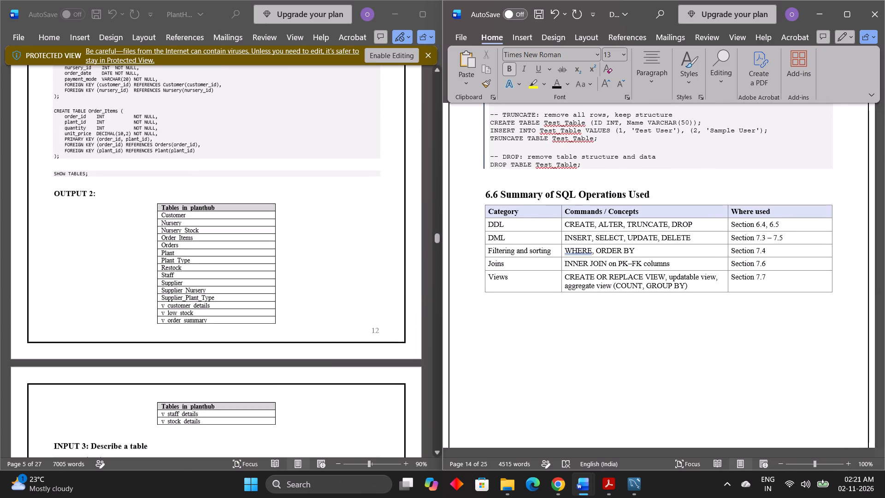
{"action": "scroll", "coordinate": [366, 237], "scroll_direction": "up", "scroll_amount": 5}
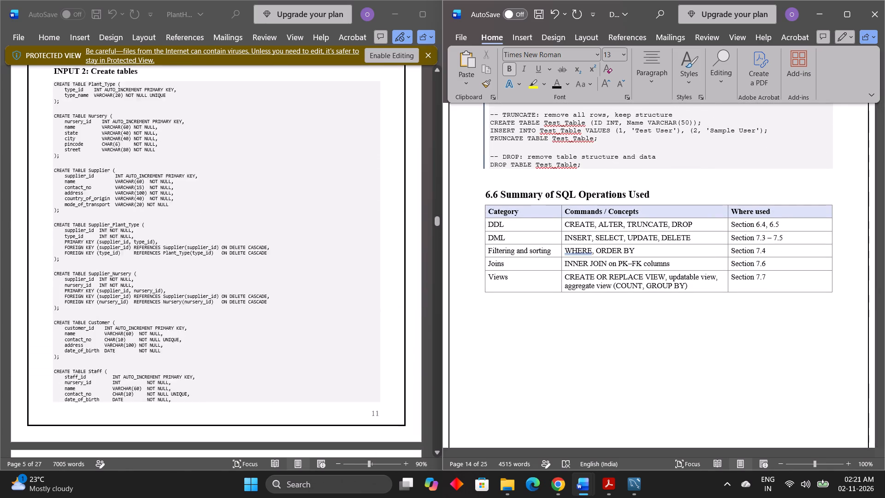
{"action": "scroll", "coordinate": [366, 237], "scroll_direction": "up", "scroll_amount": 2}
{"action": "scroll", "coordinate": [366, 237], "scroll_direction": "down", "scroll_amount": 5}
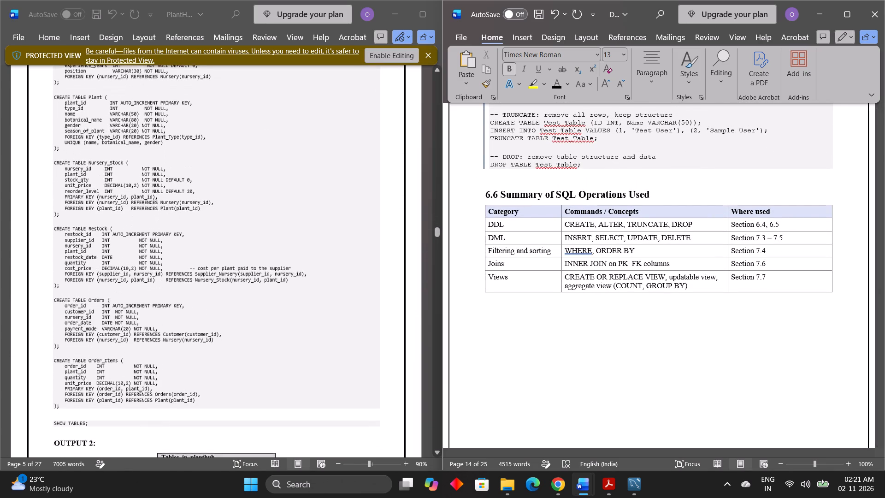
{"action": "scroll", "coordinate": [366, 237], "scroll_direction": "down", "scroll_amount": 5}
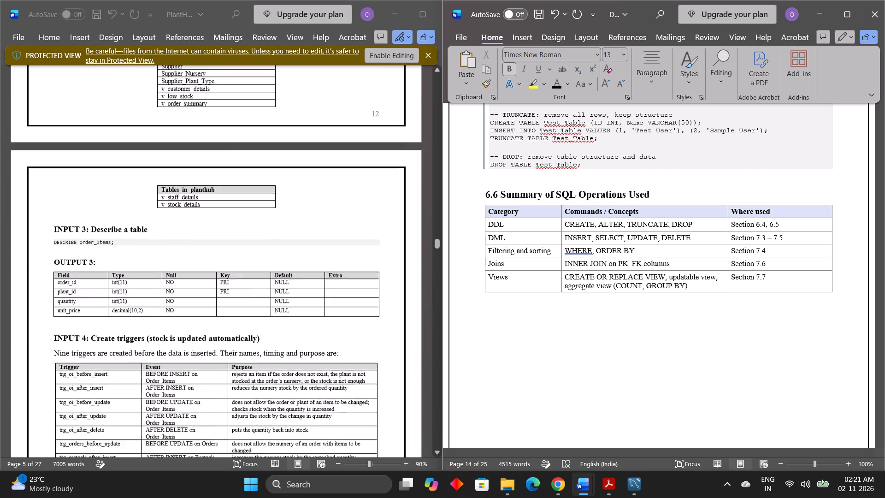
Review the cyber incident report from its section 6.6 summary table to the start of section 7, Input/Output, alongside the nursery report's INPUT 3 and 4.
{"action": "scroll", "coordinate": [366, 237], "scroll_direction": "down", "scroll_amount": 2}
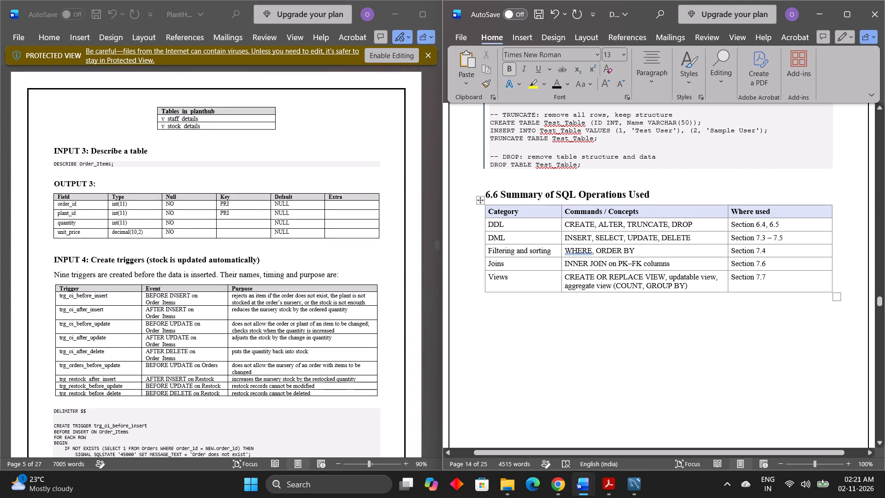
{"action": "scroll", "coordinate": [496, 295], "scroll_direction": "up", "scroll_amount": 1}
{"action": "scroll", "coordinate": [386, 285], "scroll_direction": "down", "scroll_amount": 1}
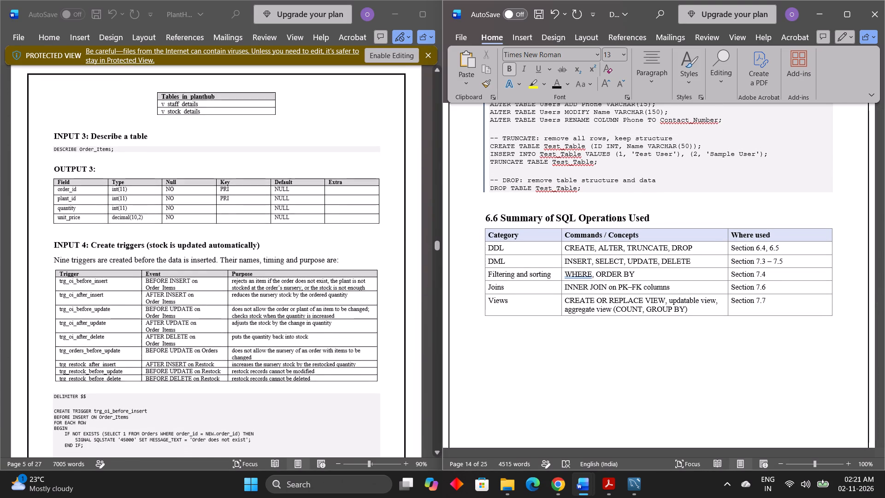
{"action": "scroll", "coordinate": [386, 285], "scroll_direction": "down", "scroll_amount": 1}
{"action": "scroll", "coordinate": [549, 344], "scroll_direction": "down", "scroll_amount": 1}
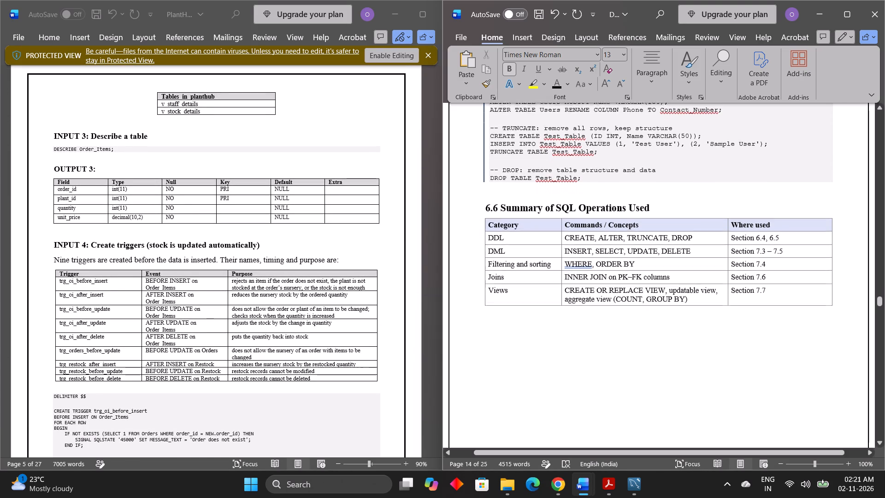
{"action": "scroll", "coordinate": [549, 344], "scroll_direction": "down", "scroll_amount": 2}
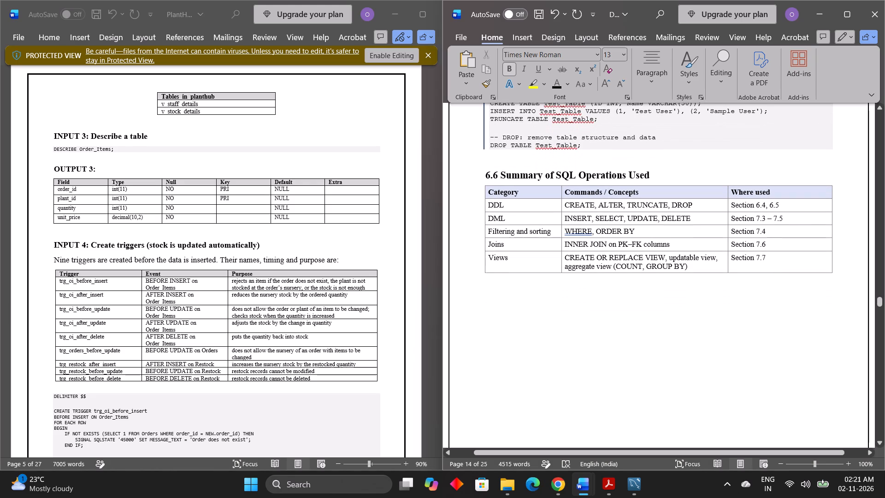
{"action": "scroll", "coordinate": [535, 334], "scroll_direction": "down", "scroll_amount": 1}
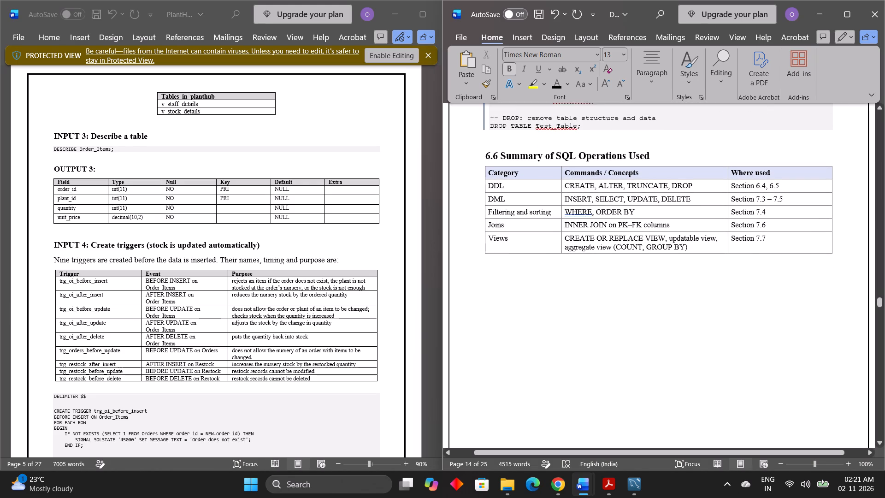
{"action": "scroll", "coordinate": [535, 334], "scroll_direction": "down", "scroll_amount": 4}
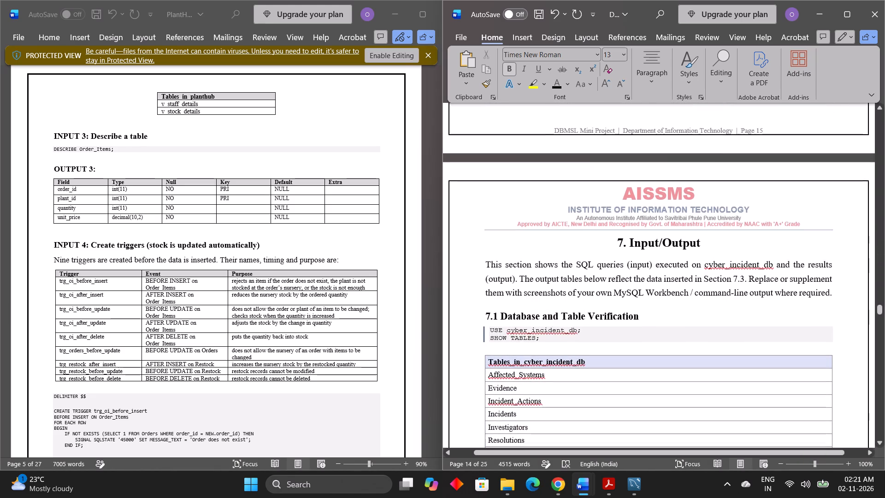
{"action": "scroll", "coordinate": [535, 334], "scroll_direction": "down", "scroll_amount": 1}
Compare section 7.1 of the cyber incident report with the plant nursery report's Implementation and Result layout from INPUT 1 to INPUT 4.
{"action": "scroll", "coordinate": [389, 283], "scroll_direction": "up", "scroll_amount": 1}
{"action": "scroll", "coordinate": [389, 283], "scroll_direction": "down", "scroll_amount": 1}
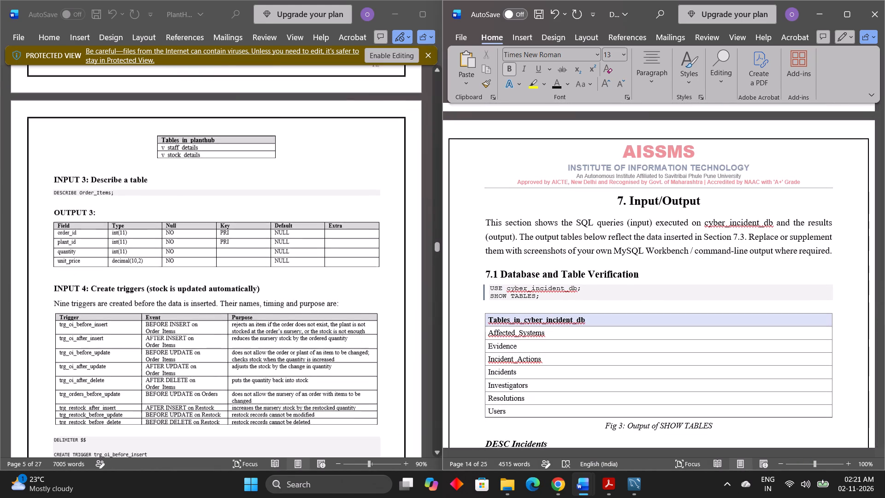
{"action": "scroll", "coordinate": [389, 283], "scroll_direction": "down", "scroll_amount": 2}
{"action": "scroll", "coordinate": [389, 283], "scroll_direction": "up", "scroll_amount": 2}
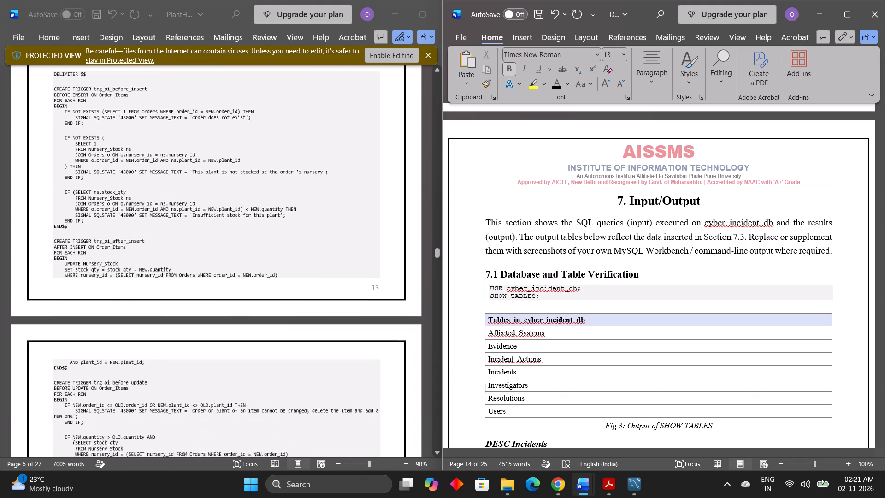
{"action": "scroll", "coordinate": [389, 283], "scroll_direction": "up", "scroll_amount": 4}
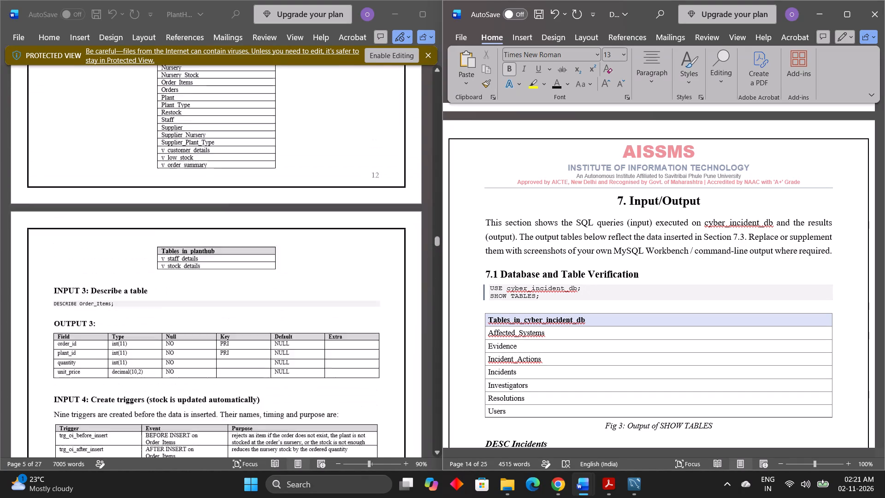
{"action": "scroll", "coordinate": [389, 283], "scroll_direction": "up", "scroll_amount": 4}
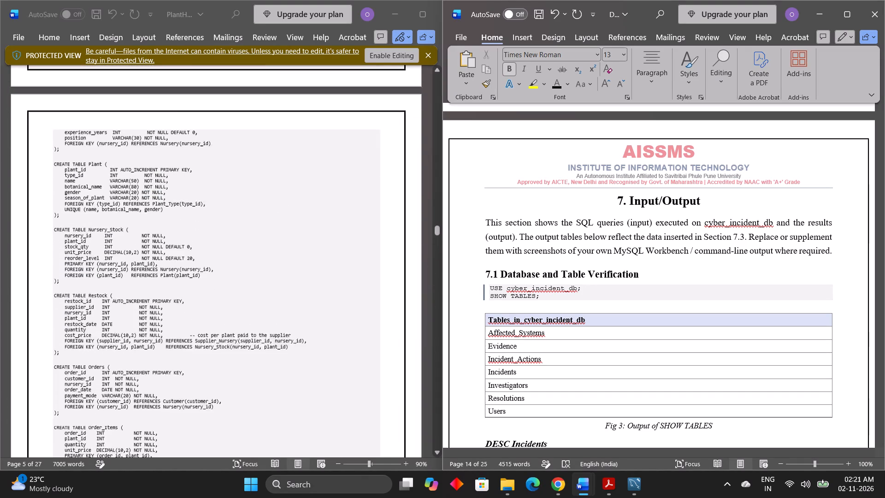
{"action": "scroll", "coordinate": [389, 283], "scroll_direction": "up", "scroll_amount": 4}
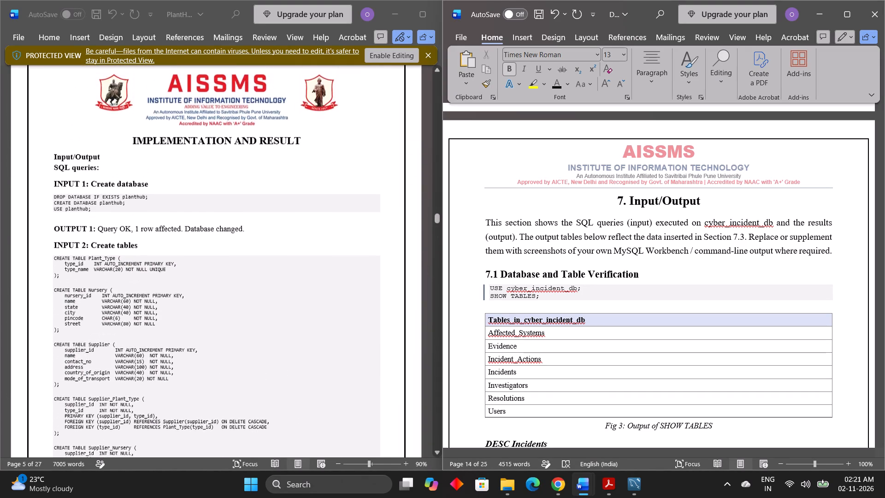
{"action": "scroll", "coordinate": [389, 283], "scroll_direction": "up", "scroll_amount": 1}
{"action": "scroll", "coordinate": [389, 283], "scroll_direction": "down", "scroll_amount": 7}
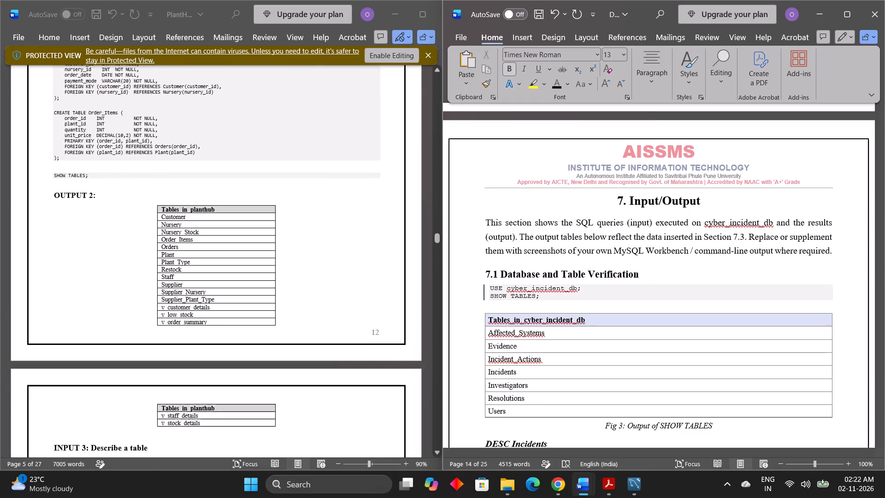
{"action": "scroll", "coordinate": [389, 283], "scroll_direction": "down", "scroll_amount": 4}
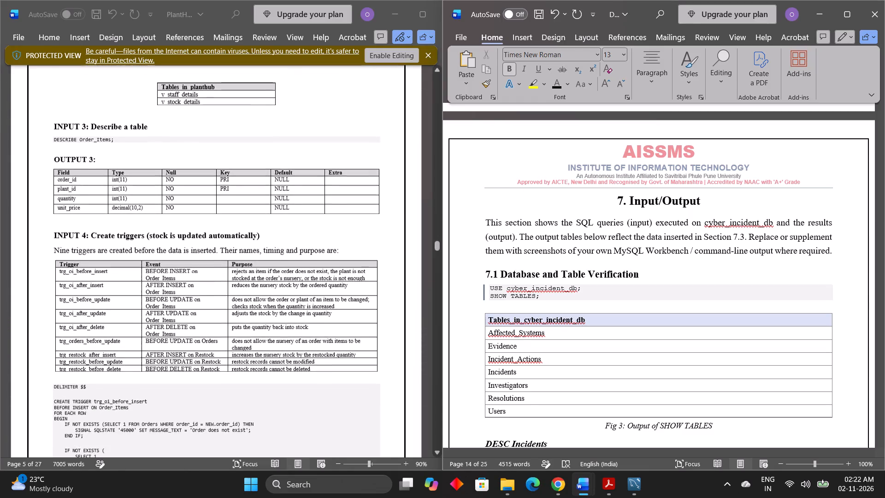
{"action": "scroll", "coordinate": [389, 283], "scroll_direction": "down", "scroll_amount": 1}
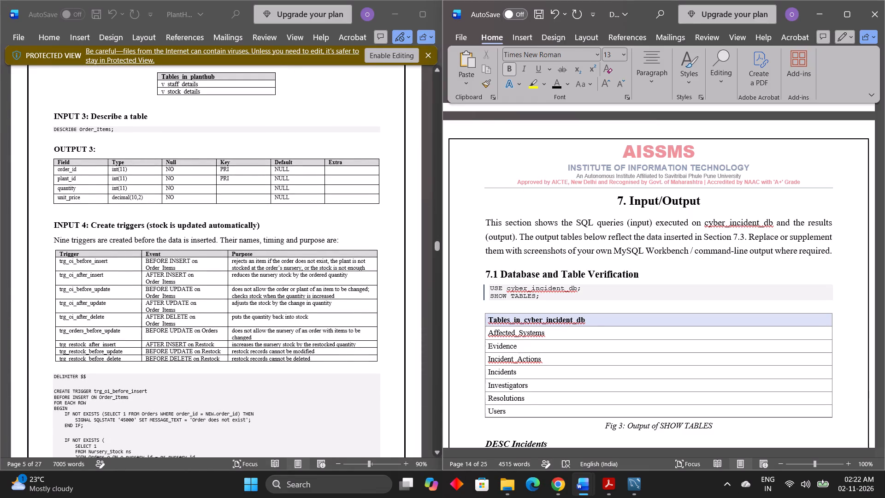
Examine how the plant nursery report presents its trigger code, data inserts, table displays and view definitions, from INPUT 4 to INPUT 7.
{"action": "scroll", "coordinate": [170, 261], "scroll_direction": "down", "scroll_amount": 3}
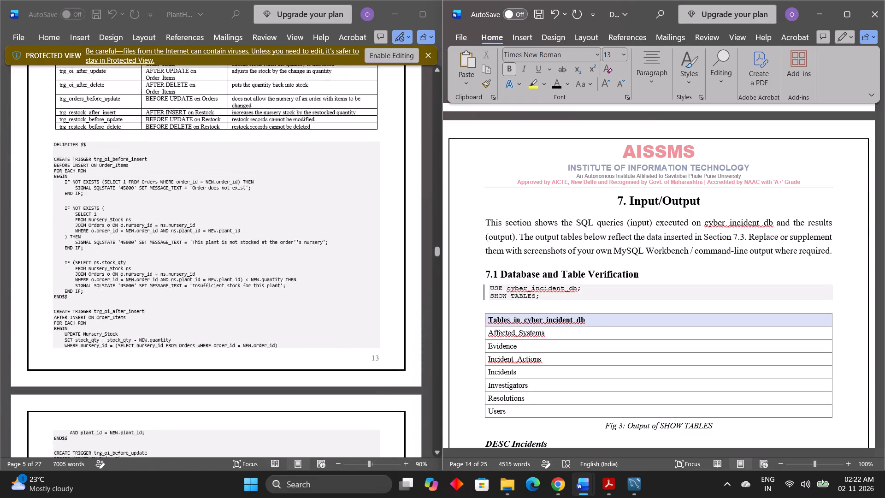
{"action": "scroll", "coordinate": [170, 261], "scroll_direction": "down", "scroll_amount": 5}
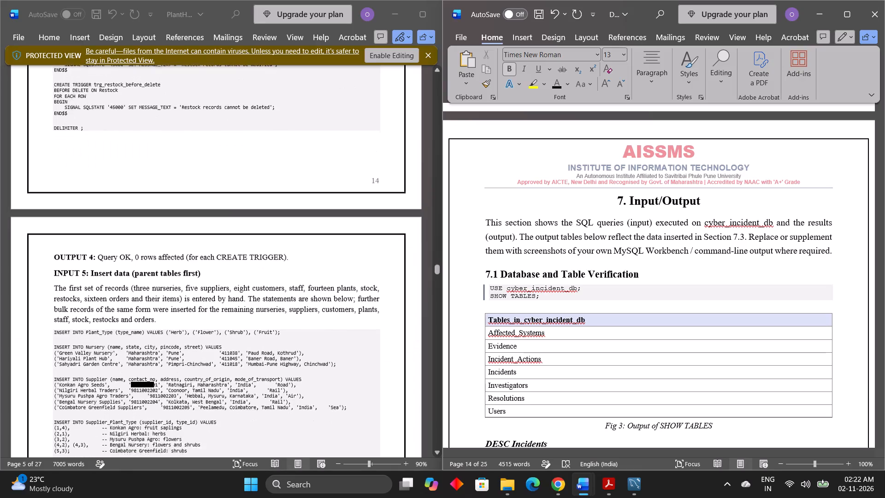
{"action": "scroll", "coordinate": [170, 261], "scroll_direction": "down", "scroll_amount": 3}
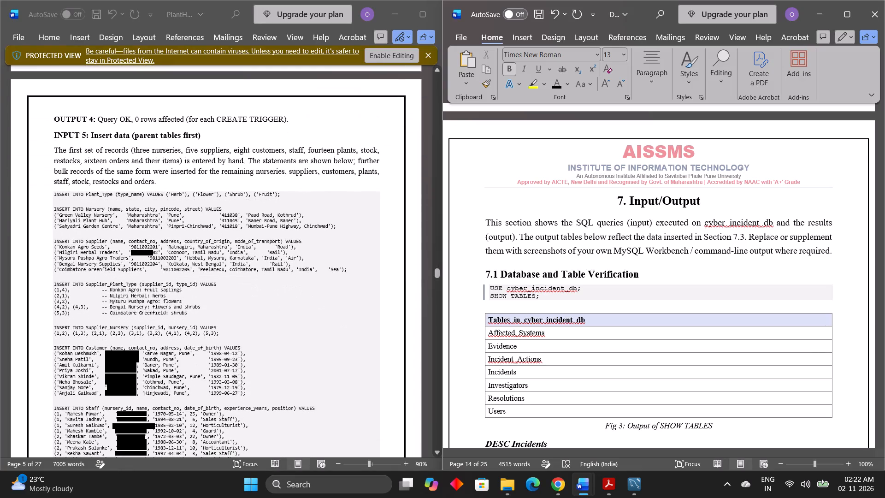
{"action": "scroll", "coordinate": [170, 261], "scroll_direction": "down", "scroll_amount": 4}
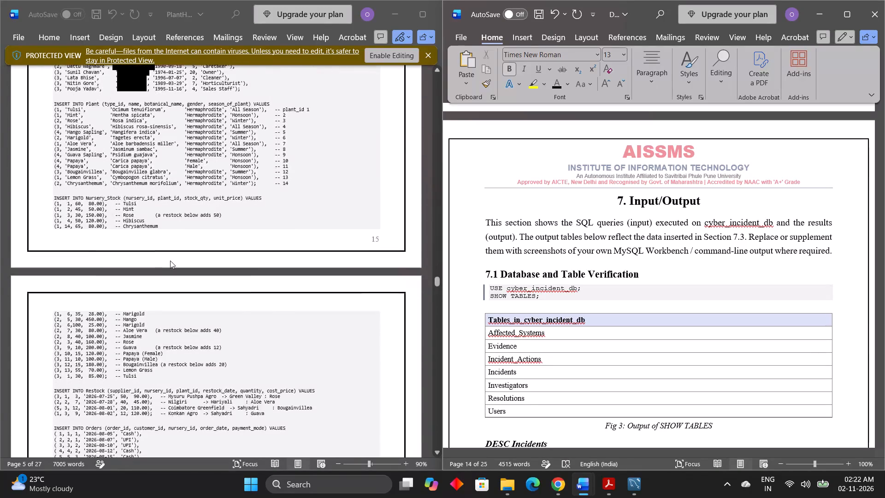
{"action": "scroll", "coordinate": [170, 261], "scroll_direction": "down", "scroll_amount": 3}
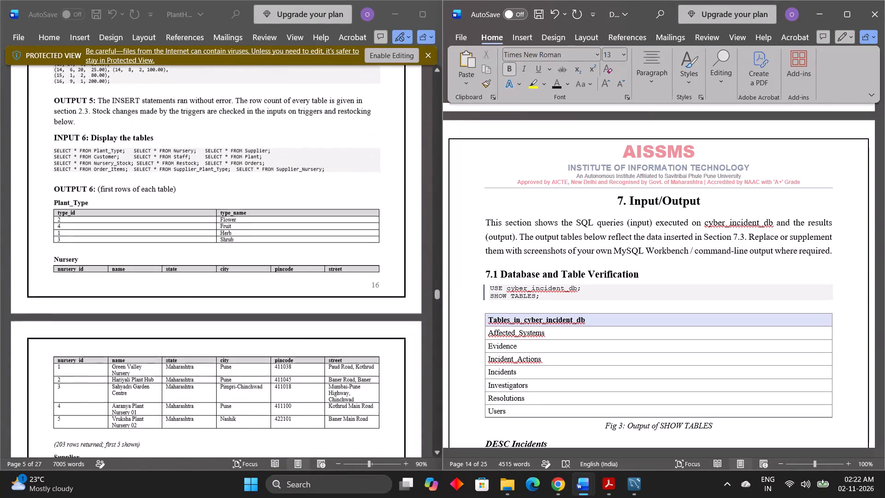
{"action": "scroll", "coordinate": [170, 261], "scroll_direction": "down", "scroll_amount": 6}
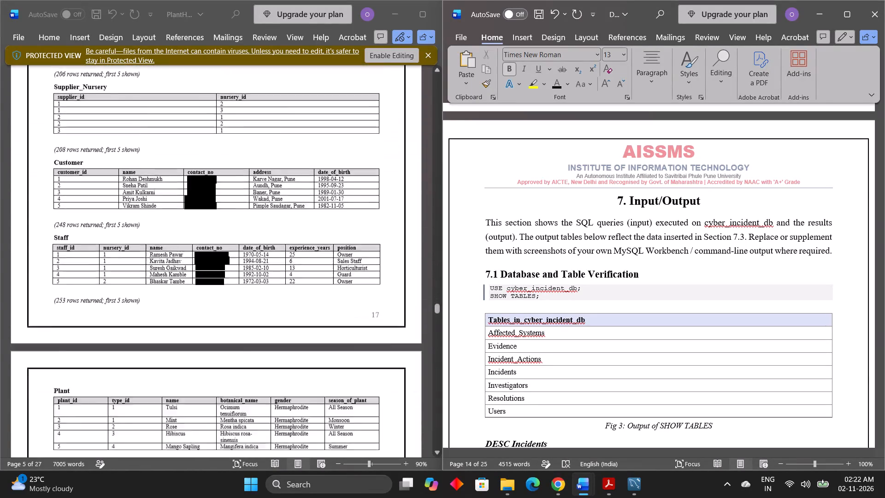
{"action": "scroll", "coordinate": [170, 261], "scroll_direction": "down", "scroll_amount": 4}
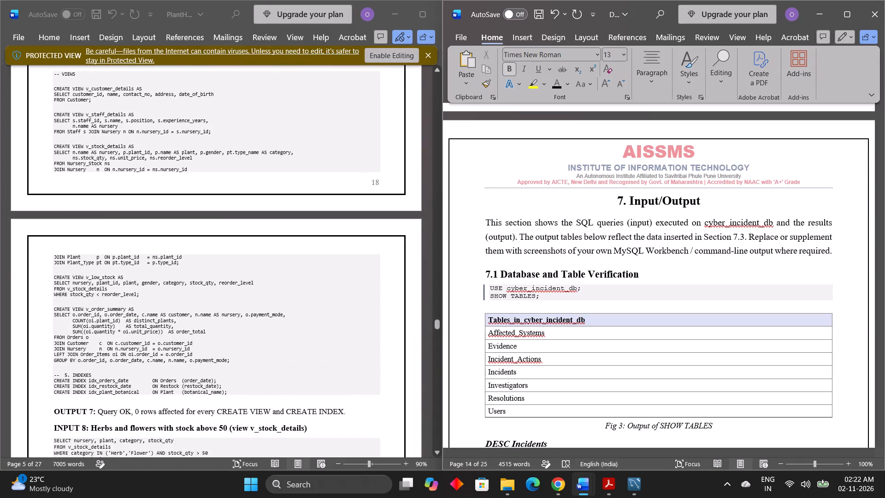
Examine the plant nursery report's query and output pairs from INPUT 8 onward, through to its References page.
{"action": "scroll", "coordinate": [170, 261], "scroll_direction": "up", "scroll_amount": 1}
{"action": "scroll", "coordinate": [170, 261], "scroll_direction": "down", "scroll_amount": 2}
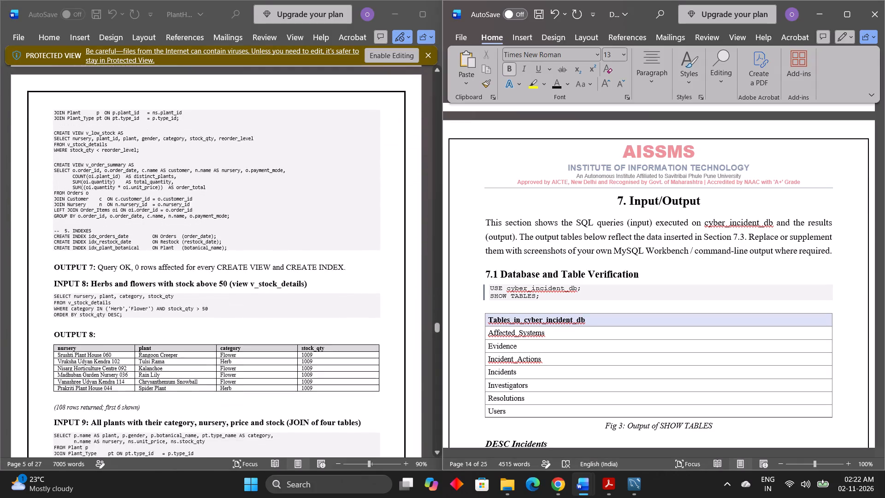
{"action": "scroll", "coordinate": [170, 261], "scroll_direction": "down", "scroll_amount": 2}
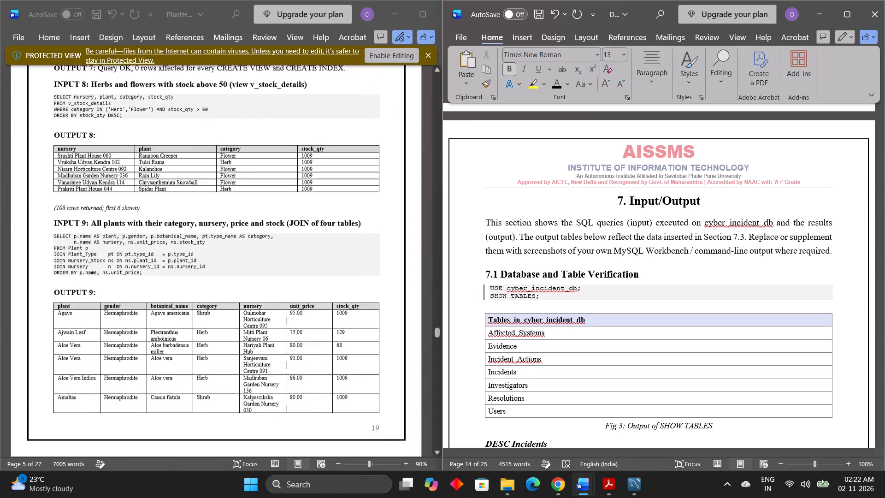
{"action": "scroll", "coordinate": [170, 261], "scroll_direction": "down", "scroll_amount": 4}
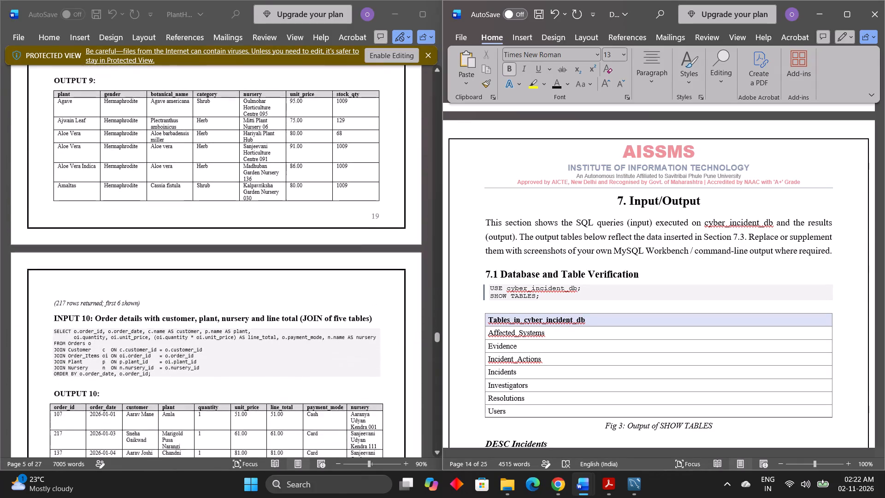
{"action": "scroll", "coordinate": [170, 261], "scroll_direction": "down", "scroll_amount": 5}
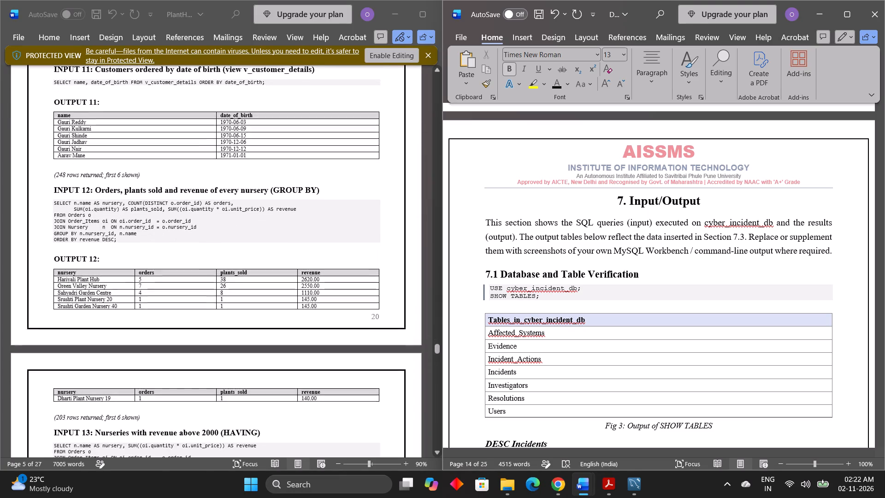
{"action": "scroll", "coordinate": [170, 261], "scroll_direction": "down", "scroll_amount": 6}
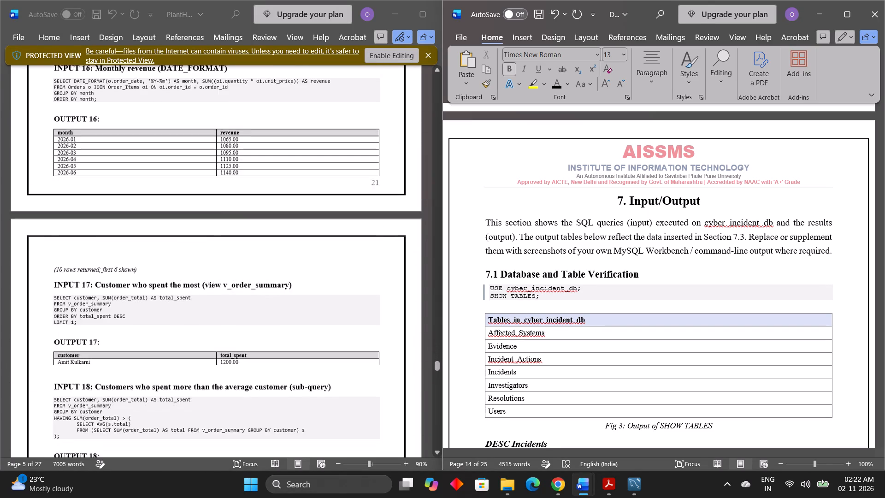
{"action": "scroll", "coordinate": [170, 261], "scroll_direction": "down", "scroll_amount": 7}
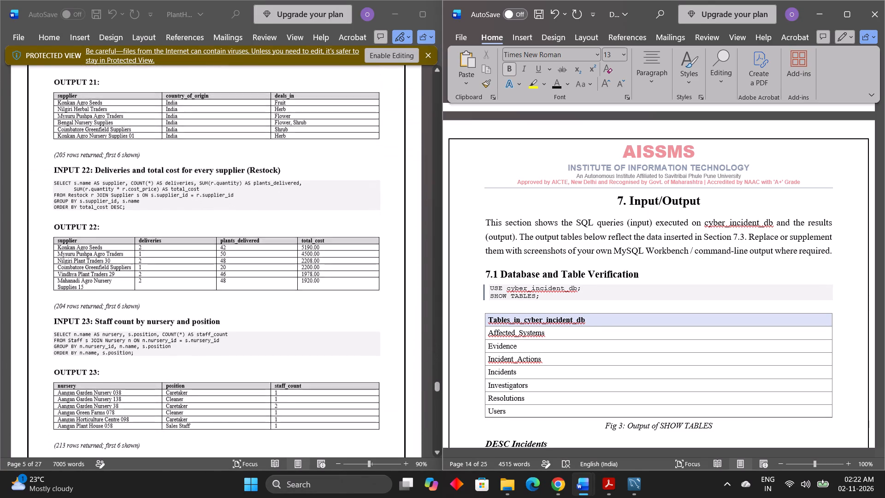
{"action": "scroll", "coordinate": [170, 261], "scroll_direction": "down", "scroll_amount": 9}
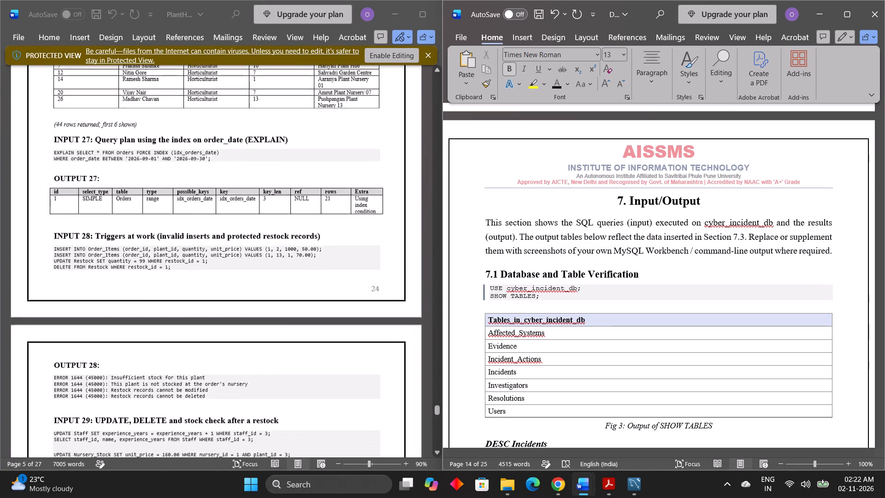
{"action": "scroll", "coordinate": [170, 261], "scroll_direction": "down", "scroll_amount": 17}
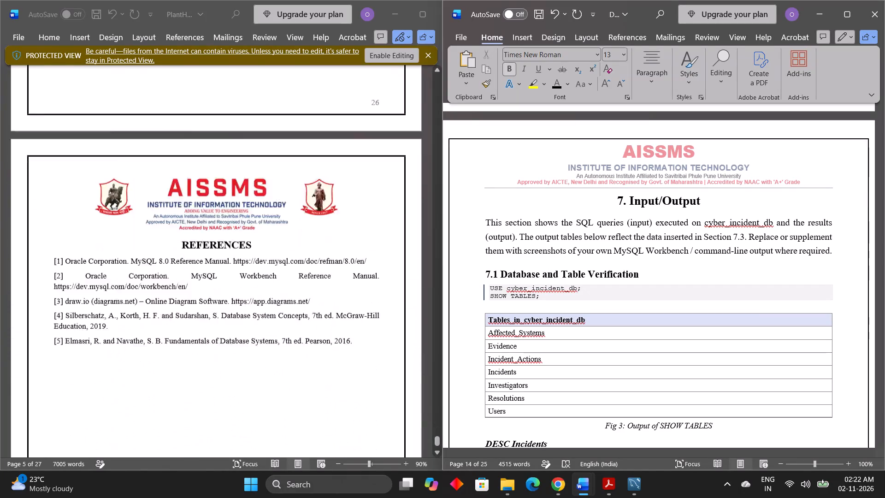
{"action": "scroll", "coordinate": [170, 261], "scroll_direction": "down", "scroll_amount": 11}
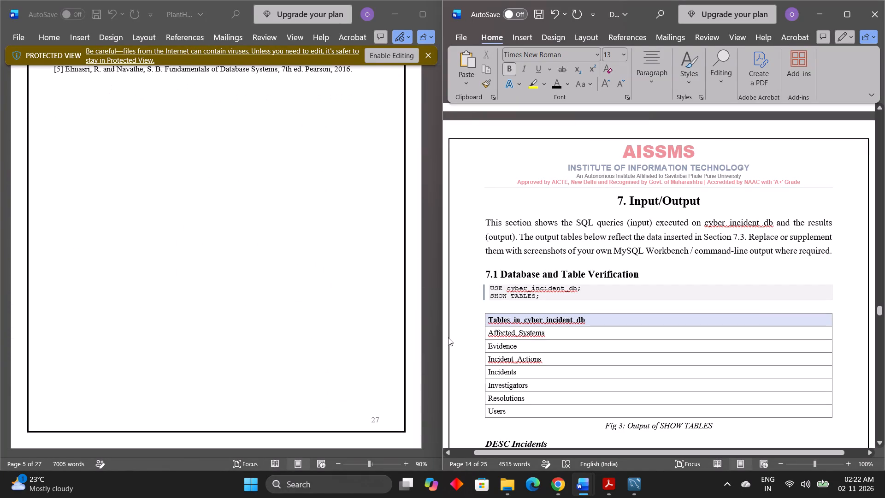
Compare section 7.1, Database and Table Verification, of the cyber incident report with the plant nursery report's INPUT and OUTPUT 20 to 26.
{"action": "scroll", "coordinate": [523, 290], "scroll_direction": "down", "scroll_amount": 2}
{"action": "scroll", "coordinate": [523, 290], "scroll_direction": "up", "scroll_amount": 1}
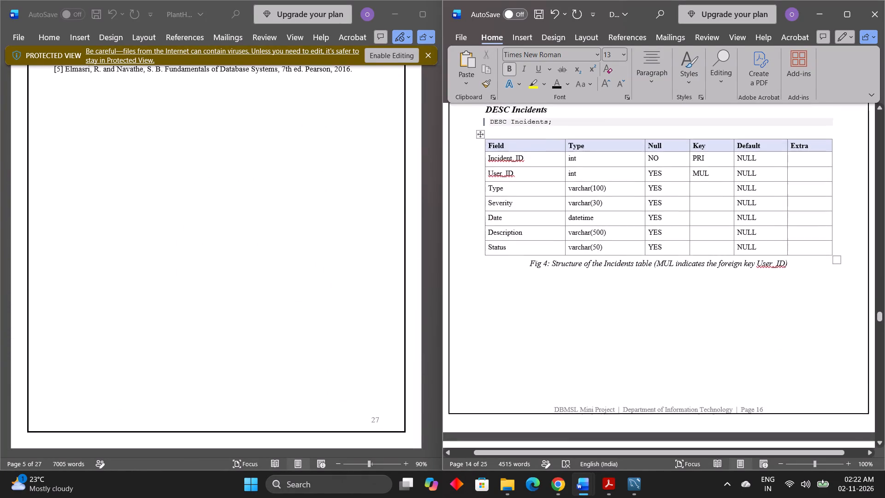
{"action": "scroll", "coordinate": [523, 290], "scroll_direction": "up", "scroll_amount": 1}
{"action": "scroll", "coordinate": [523, 290], "scroll_direction": "down", "scroll_amount": 1}
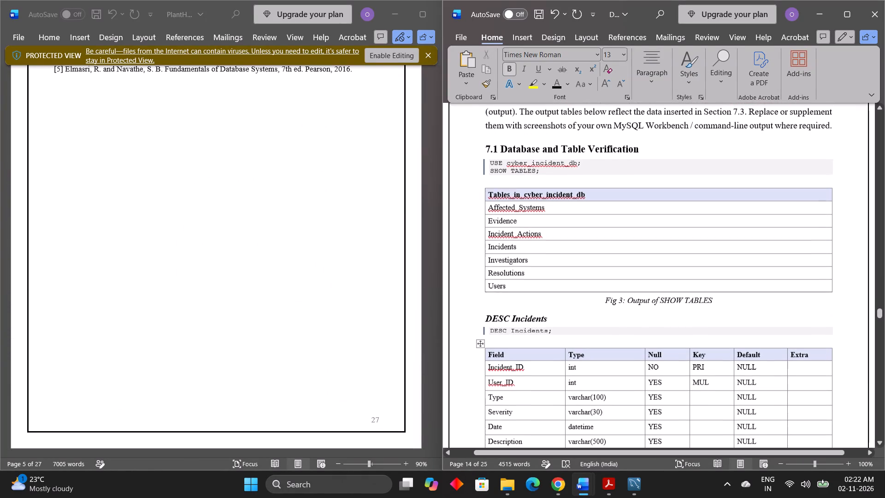
{"action": "scroll", "coordinate": [523, 290], "scroll_direction": "down", "scroll_amount": 2}
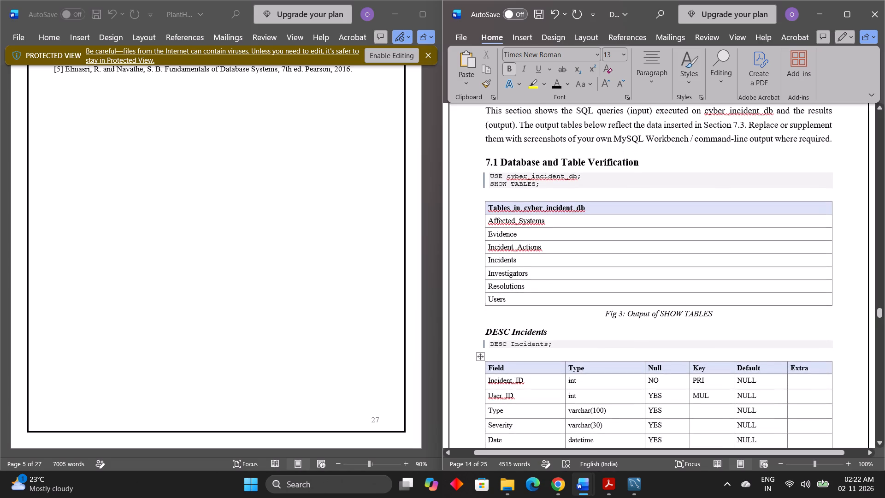
{"action": "scroll", "coordinate": [523, 290], "scroll_direction": "down", "scroll_amount": 1}
{"action": "scroll", "coordinate": [523, 290], "scroll_direction": "up", "scroll_amount": 1}
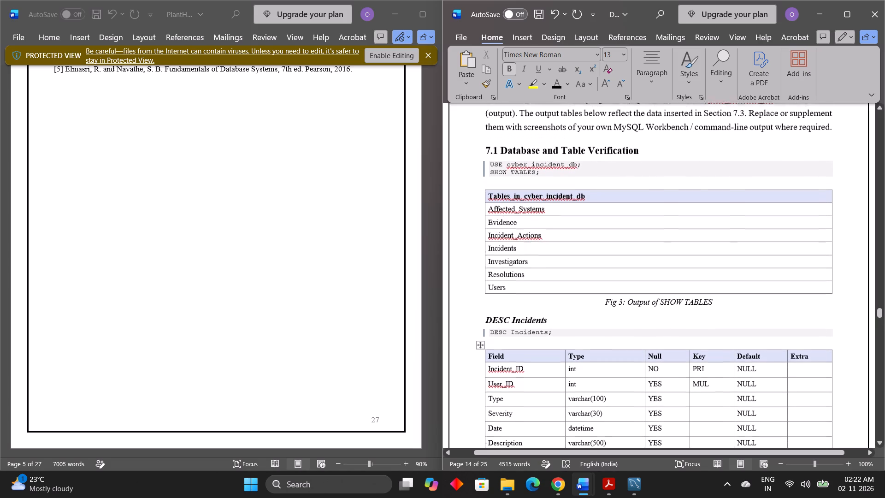
{"action": "scroll", "coordinate": [523, 290], "scroll_direction": "up", "scroll_amount": 1}
{"action": "scroll", "coordinate": [371, 219], "scroll_direction": "up", "scroll_amount": 7}
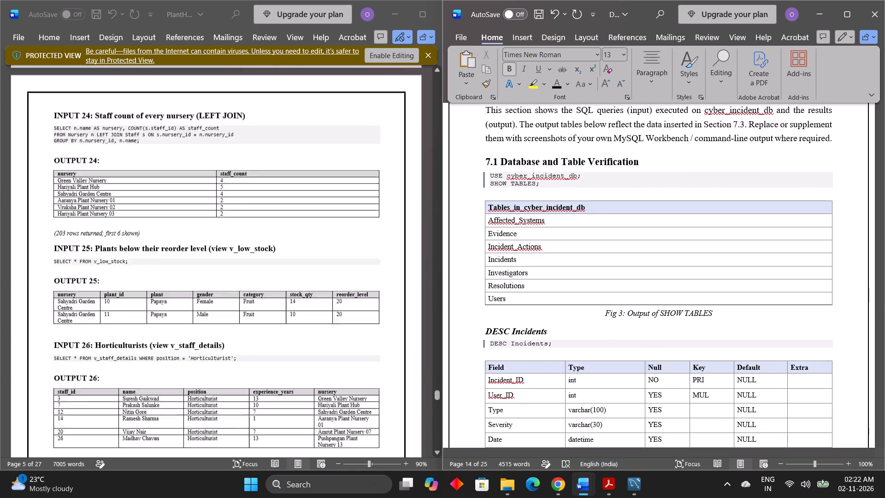
{"action": "scroll", "coordinate": [371, 219], "scroll_direction": "up", "scroll_amount": 8}
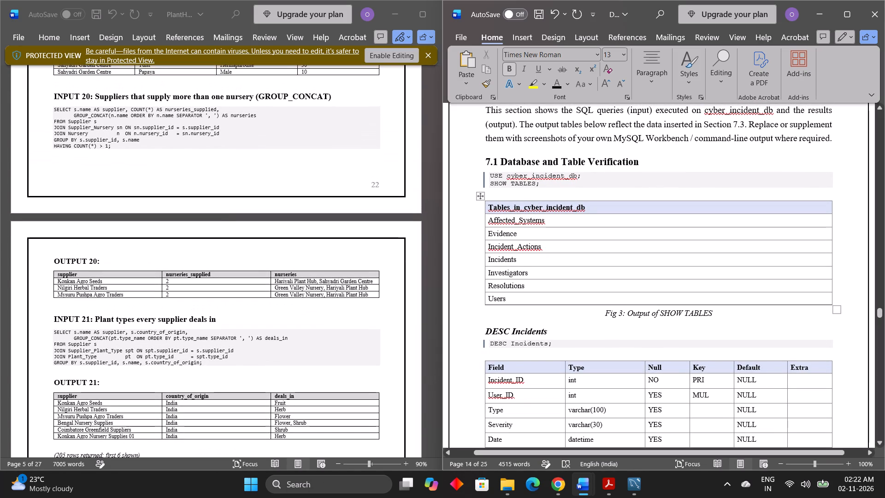
{"action": "scroll", "coordinate": [588, 282], "scroll_direction": "down", "scroll_amount": 3}
{"action": "scroll", "coordinate": [588, 282], "scroll_direction": "up", "scroll_amount": 1}
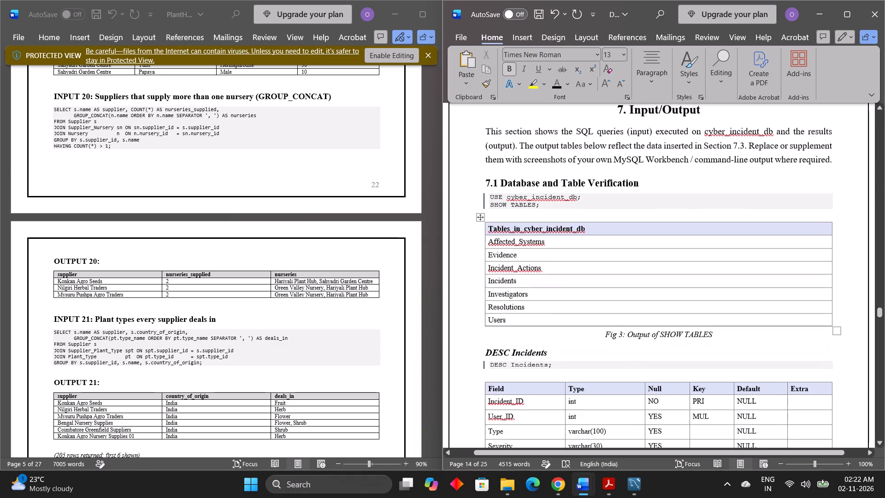
Examine the DESC Incidents structure table, its Fig 4 caption and the page transition to section 7.2 in the cyber incident report.
{"action": "scroll", "coordinate": [588, 282], "scroll_direction": "down", "scroll_amount": 2}
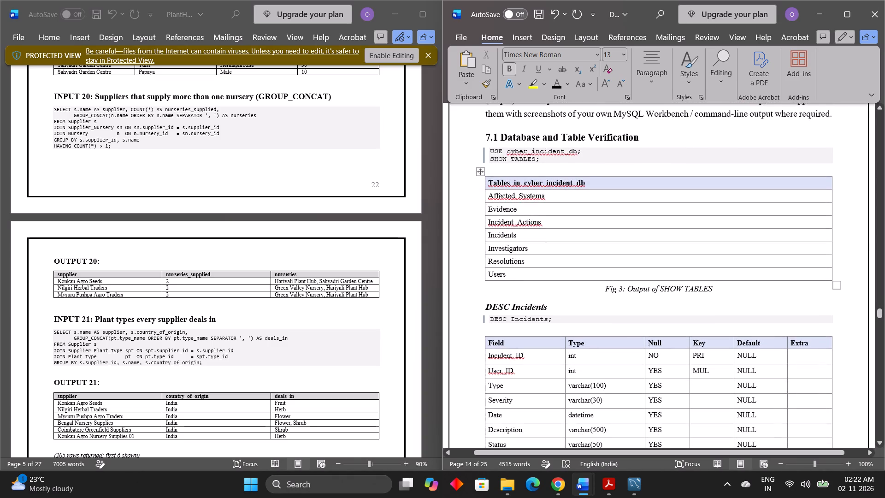
{"action": "scroll", "coordinate": [588, 282], "scroll_direction": "down", "scroll_amount": 2}
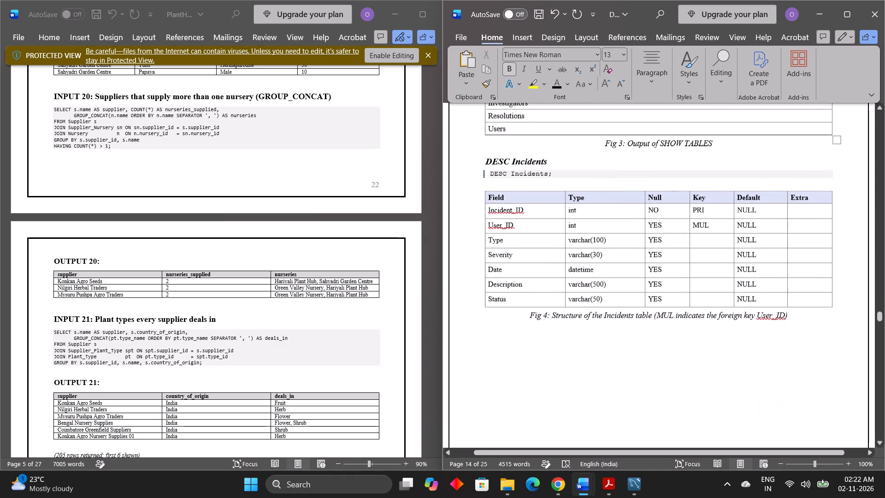
{"action": "scroll", "coordinate": [588, 282], "scroll_direction": "down", "scroll_amount": 1}
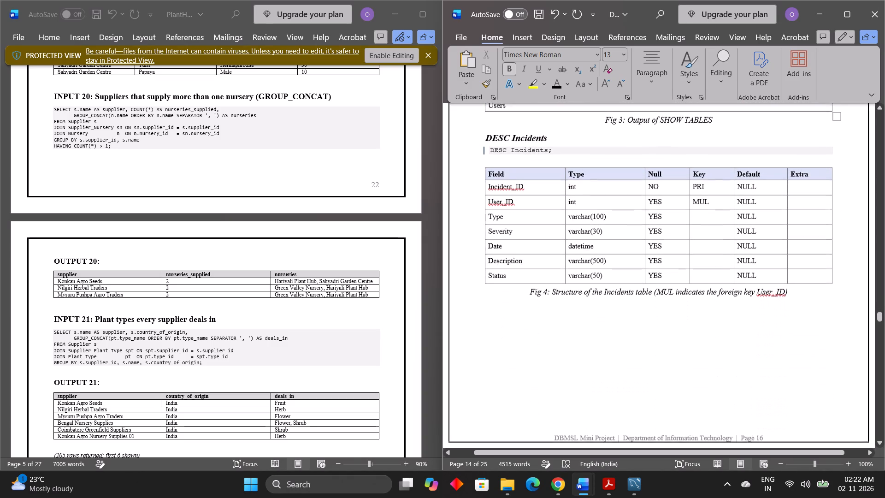
{"action": "scroll", "coordinate": [588, 282], "scroll_direction": "down", "scroll_amount": 1}
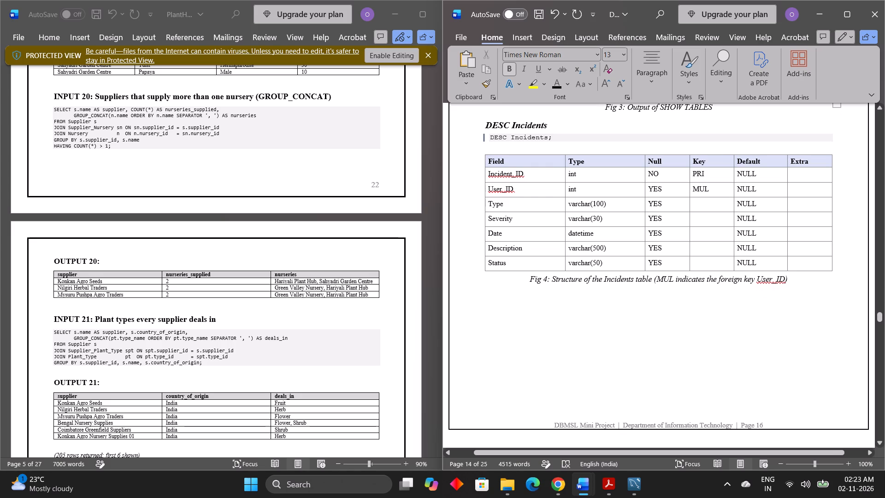
{"action": "scroll", "coordinate": [588, 282], "scroll_direction": "down", "scroll_amount": 1}
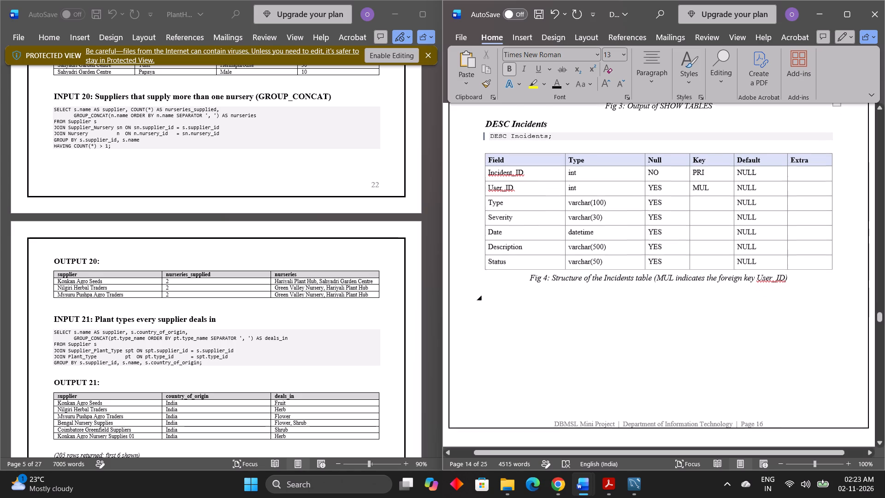
{"action": "scroll", "coordinate": [588, 282], "scroll_direction": "down", "scroll_amount": 2}
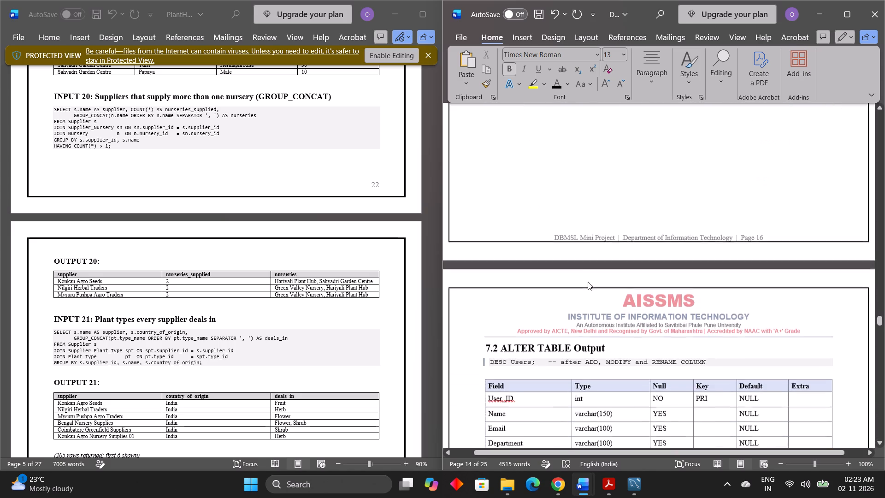
{"action": "scroll", "coordinate": [588, 282], "scroll_direction": "up", "scroll_amount": 2}
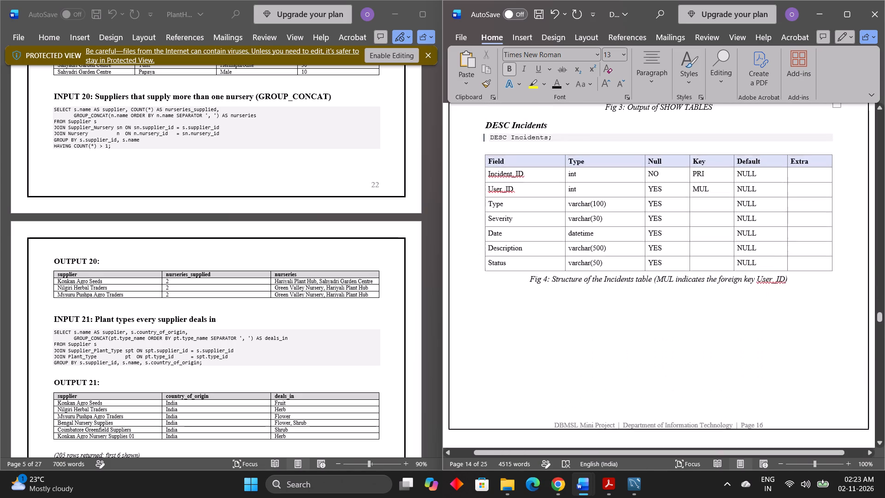
{"action": "scroll", "coordinate": [588, 282], "scroll_direction": "up", "scroll_amount": 1}
{"action": "scroll", "coordinate": [588, 282], "scroll_direction": "down", "scroll_amount": 1}
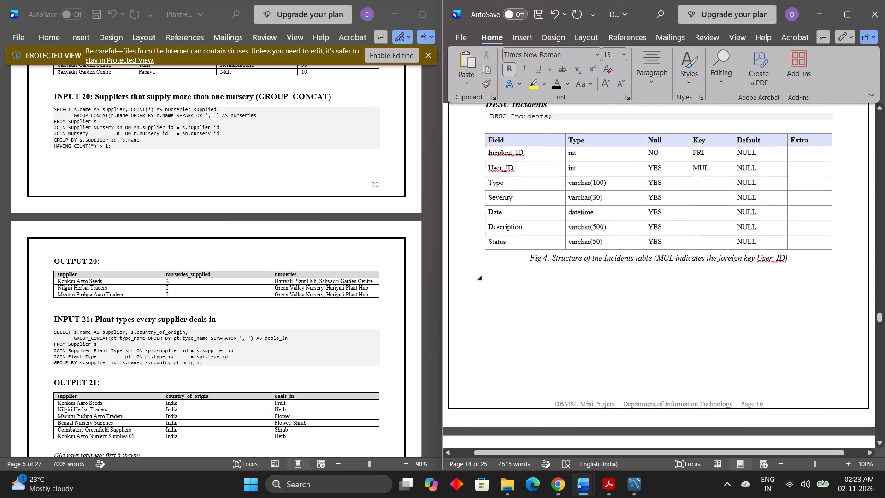
{"action": "scroll", "coordinate": [588, 282], "scroll_direction": "up", "scroll_amount": 1}
{"action": "scroll", "coordinate": [588, 282], "scroll_direction": "down", "scroll_amount": 4}
{"action": "scroll", "coordinate": [588, 282], "scroll_direction": "up", "scroll_amount": 2}
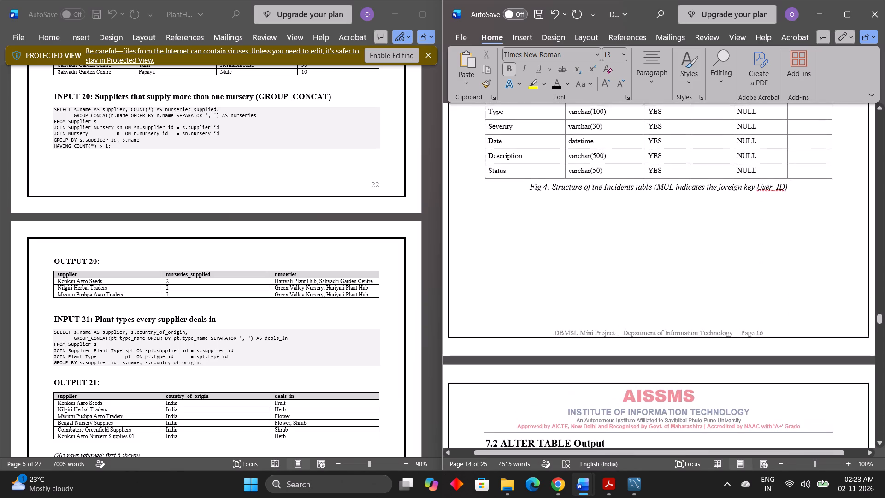
{"action": "scroll", "coordinate": [588, 282], "scroll_direction": "up", "scroll_amount": 1}
{"action": "scroll", "coordinate": [588, 282], "scroll_direction": "down", "scroll_amount": 1}
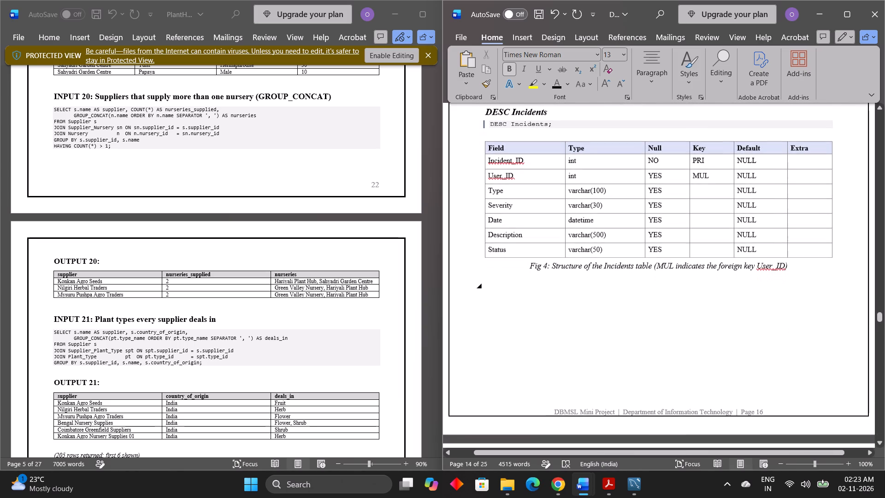
{"action": "scroll", "coordinate": [588, 282], "scroll_direction": "down", "scroll_amount": 1}
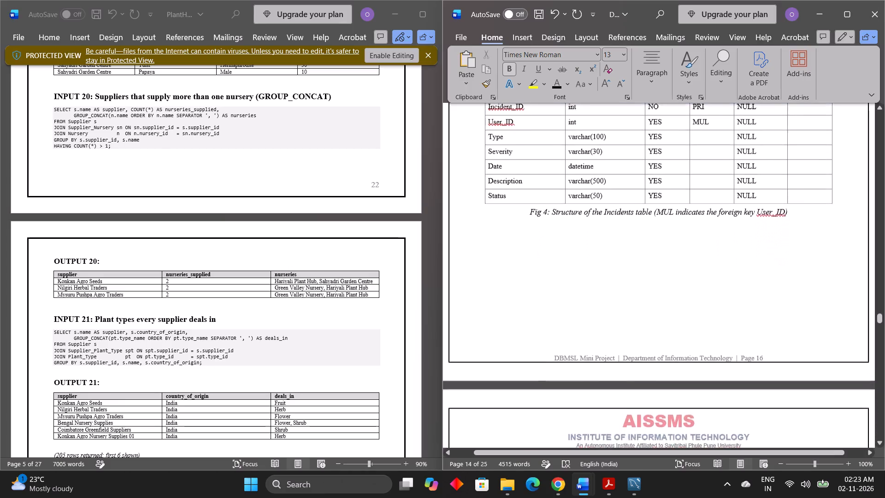
Review sections 7.2 ALTER TABLE Output and 7.3 INSERT Operations of the cyber incident report, down to the start of section 7.4.
{"action": "scroll", "coordinate": [588, 282], "scroll_direction": "down", "scroll_amount": 4}
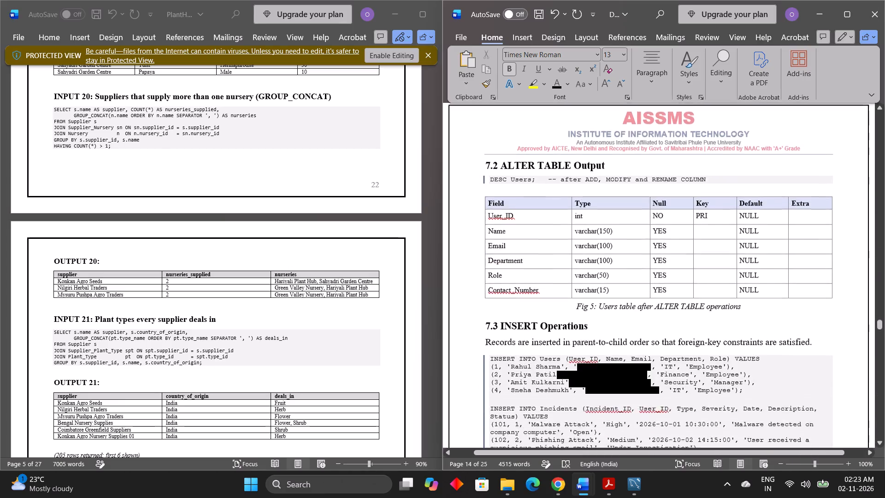
{"action": "scroll", "coordinate": [588, 282], "scroll_direction": "down", "scroll_amount": 1}
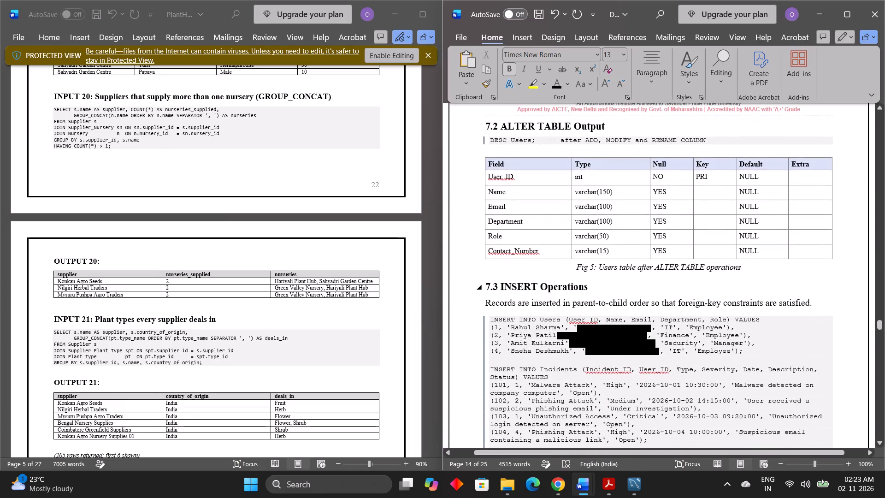
{"action": "scroll", "coordinate": [588, 282], "scroll_direction": "down", "scroll_amount": 1}
{"action": "scroll", "coordinate": [588, 282], "scroll_direction": "up", "scroll_amount": 1}
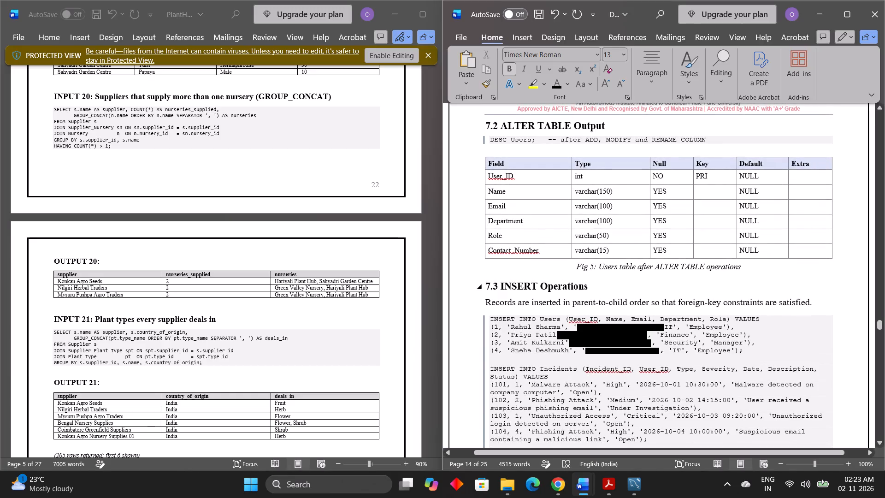
{"action": "scroll", "coordinate": [588, 282], "scroll_direction": "down", "scroll_amount": 1}
{"action": "scroll", "coordinate": [588, 282], "scroll_direction": "up", "scroll_amount": 1}
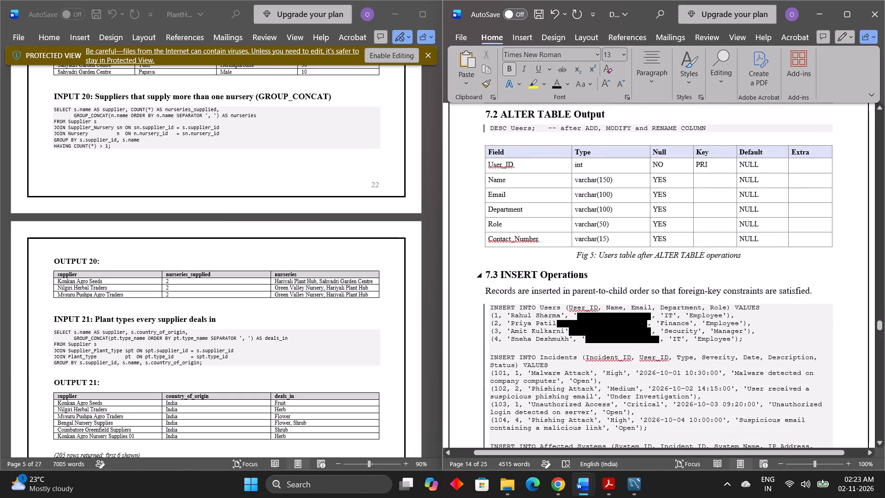
{"action": "scroll", "coordinate": [588, 282], "scroll_direction": "down", "scroll_amount": 3}
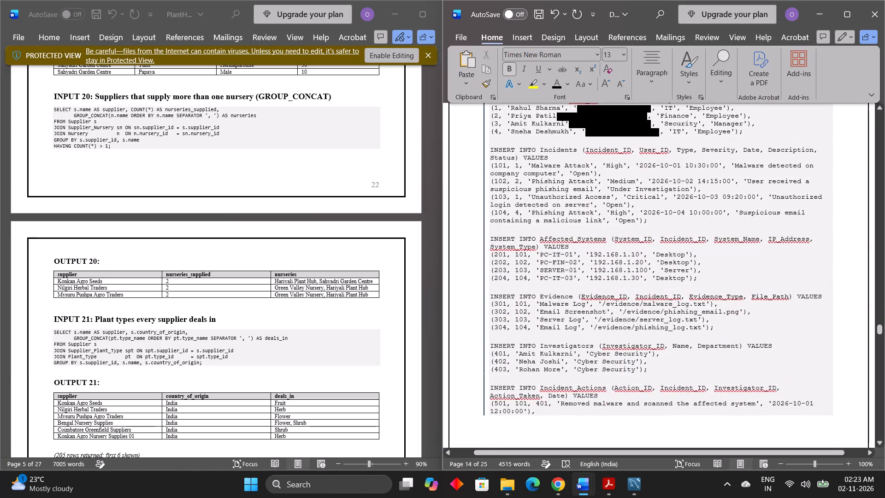
{"action": "scroll", "coordinate": [588, 282], "scroll_direction": "up", "scroll_amount": 2}
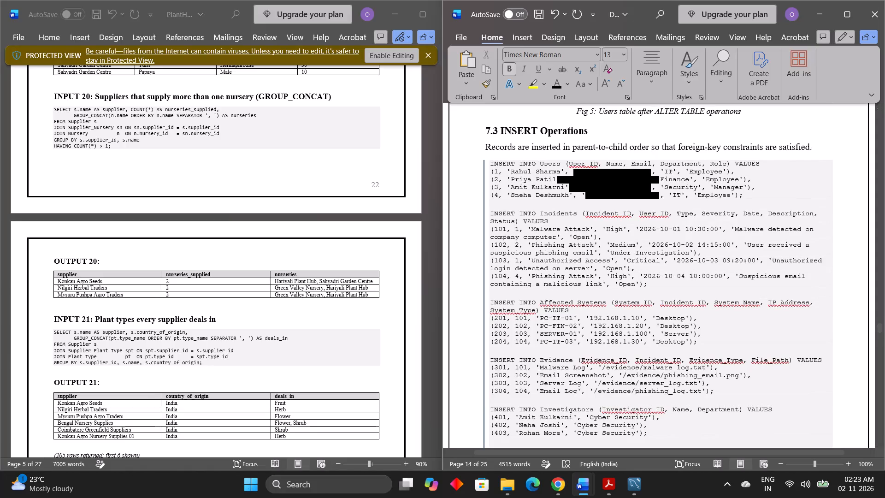
{"action": "scroll", "coordinate": [588, 282], "scroll_direction": "down", "scroll_amount": 6}
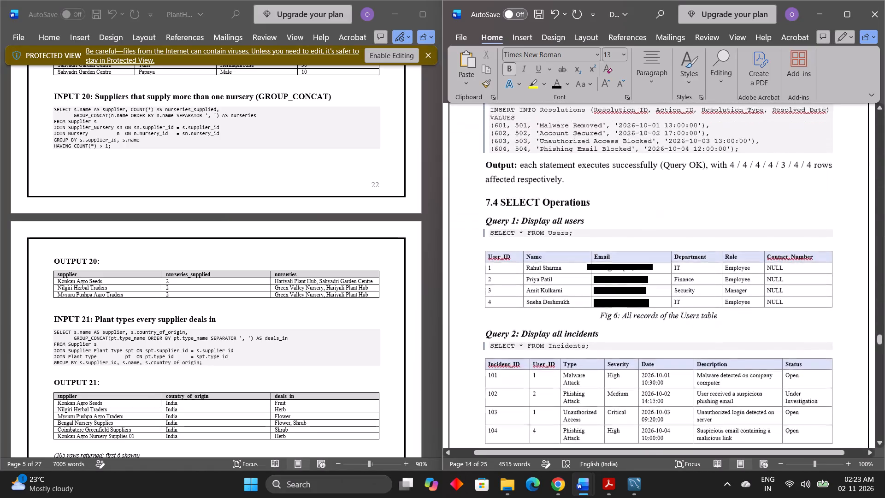
Examine how section 7.4 SELECT Operations presents Queries 1 to 3 with their result tables and figure captions.
{"action": "scroll", "coordinate": [588, 282], "scroll_direction": "down", "scroll_amount": 2}
{"action": "scroll", "coordinate": [588, 282], "scroll_direction": "up", "scroll_amount": 1}
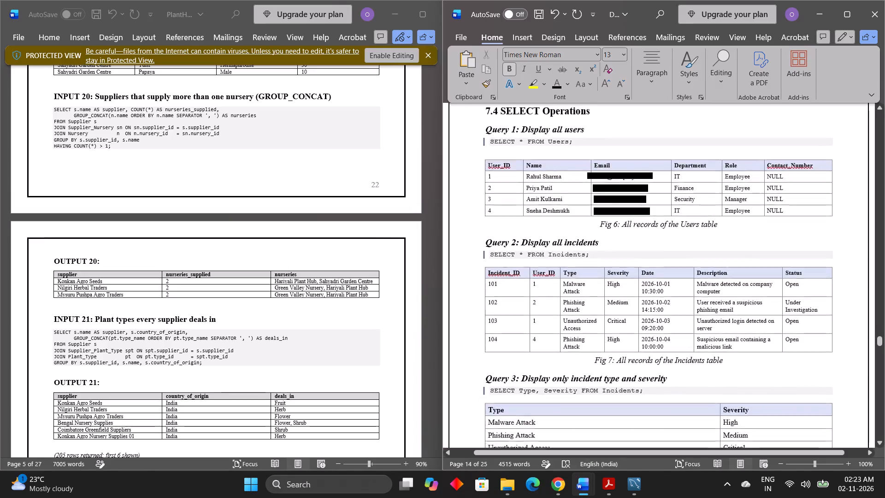
{"action": "scroll", "coordinate": [588, 282], "scroll_direction": "up", "scroll_amount": 1}
{"action": "scroll", "coordinate": [588, 282], "scroll_direction": "down", "scroll_amount": 1}
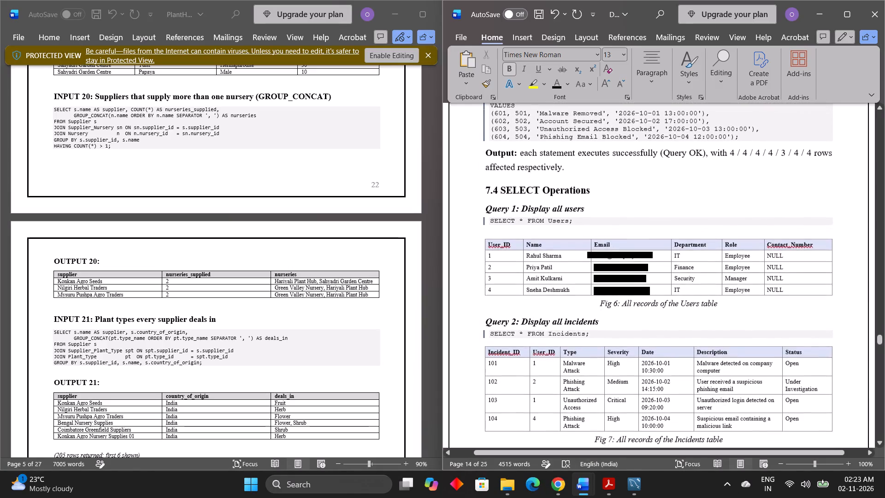
{"action": "scroll", "coordinate": [588, 282], "scroll_direction": "down", "scroll_amount": 2}
{"action": "scroll", "coordinate": [588, 282], "scroll_direction": "up", "scroll_amount": 1}
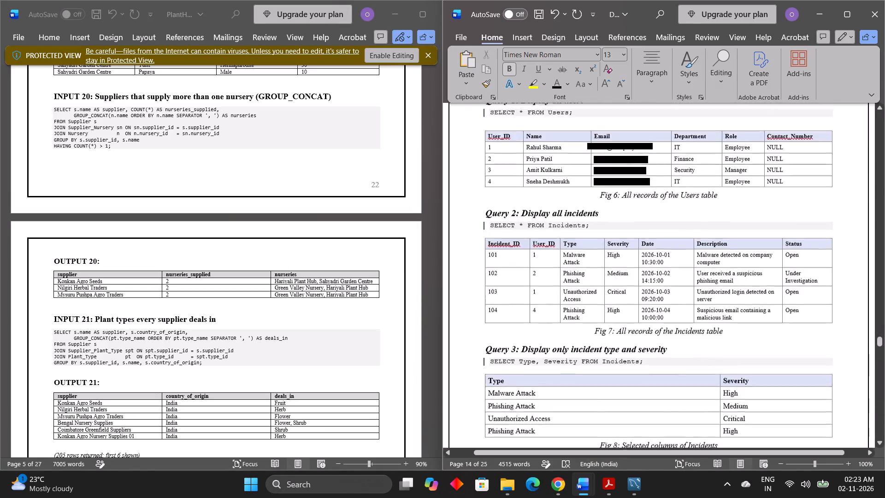
{"action": "scroll", "coordinate": [588, 282], "scroll_direction": "up", "scroll_amount": 1}
{"action": "scroll", "coordinate": [588, 282], "scroll_direction": "down", "scroll_amount": 2}
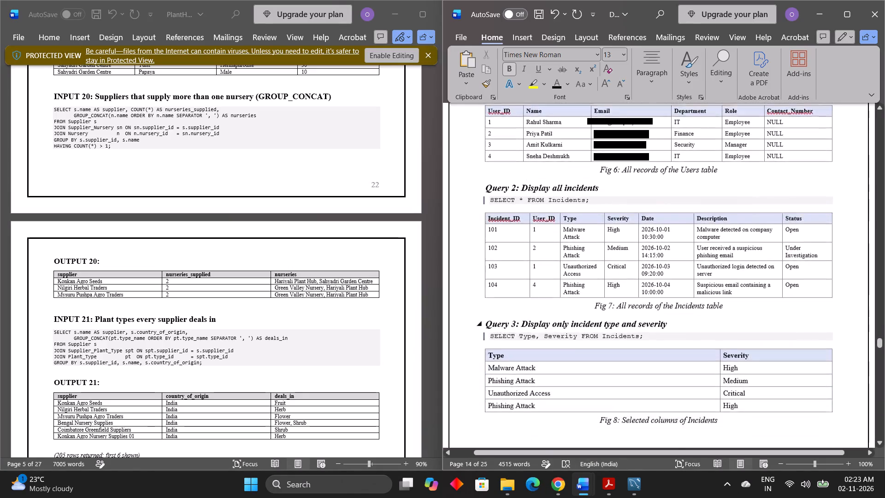
Review the cyber incident report from Query 4 through the UPDATE, DELETE, JOIN and view operations to Fig 25.
{"action": "scroll", "coordinate": [588, 282], "scroll_direction": "down", "scroll_amount": 5}
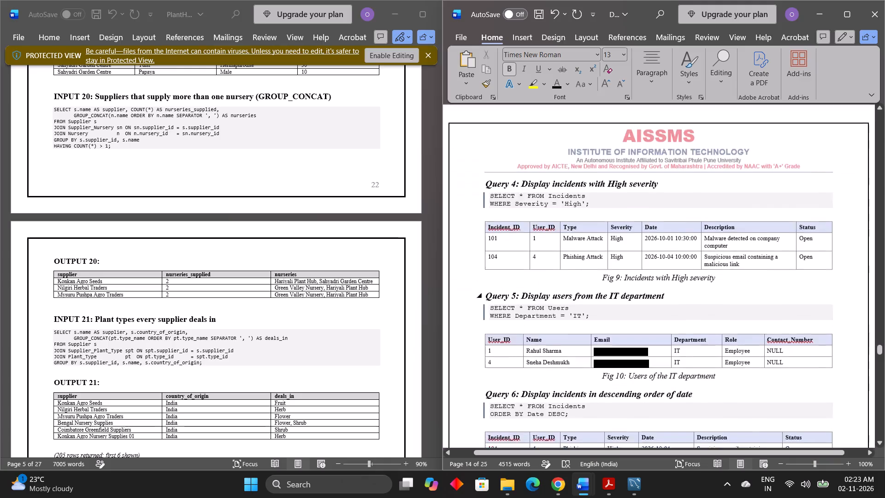
{"action": "scroll", "coordinate": [588, 282], "scroll_direction": "down", "scroll_amount": 5}
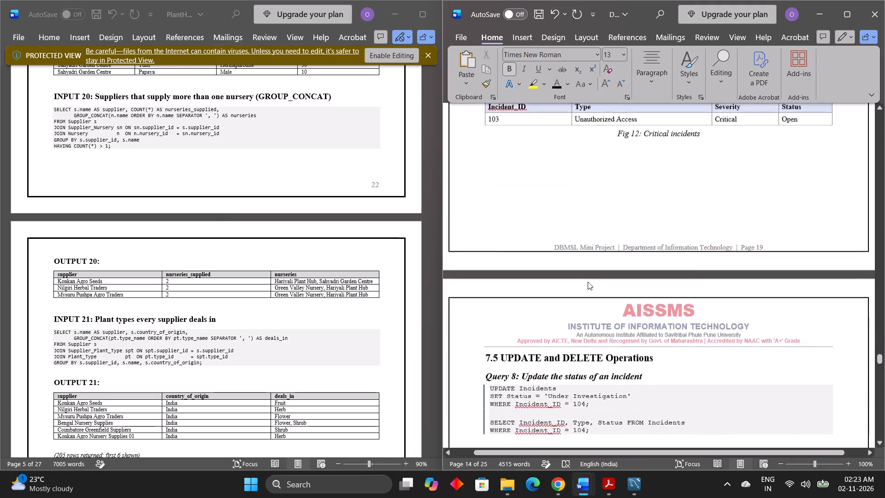
{"action": "scroll", "coordinate": [588, 282], "scroll_direction": "down", "scroll_amount": 4}
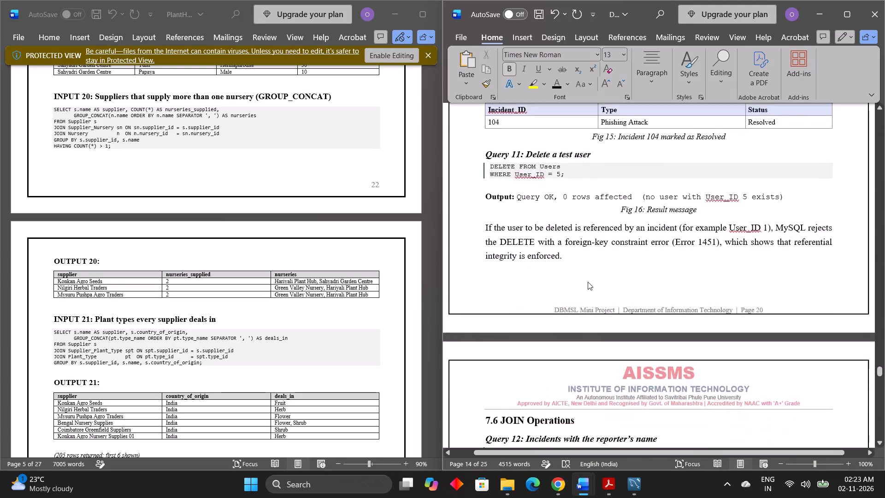
{"action": "scroll", "coordinate": [588, 282], "scroll_direction": "down", "scroll_amount": 5}
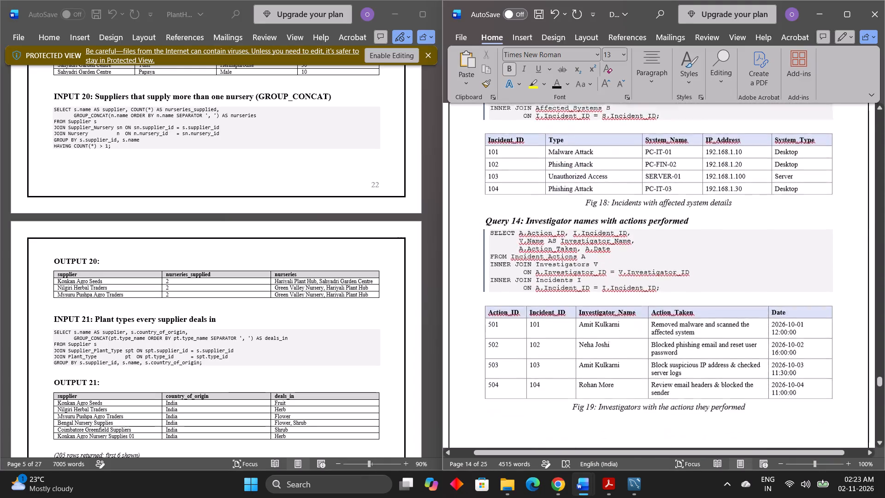
{"action": "scroll", "coordinate": [588, 282], "scroll_direction": "down", "scroll_amount": 5}
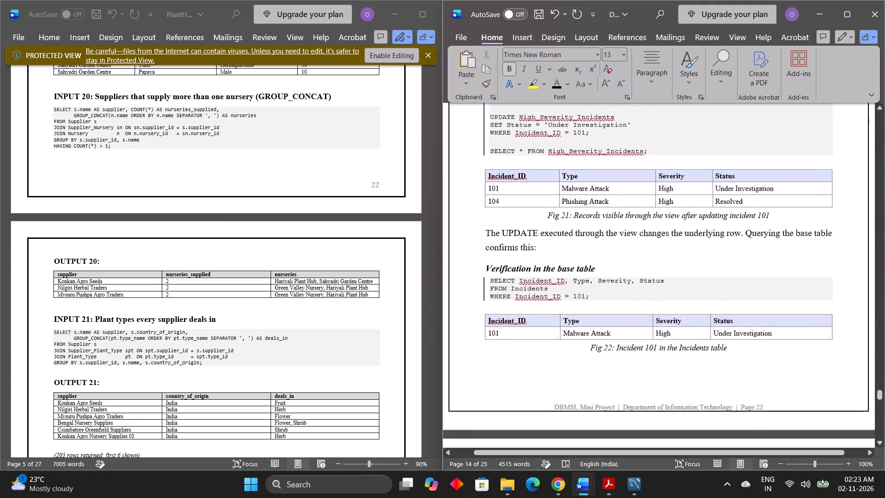
{"action": "scroll", "coordinate": [588, 282], "scroll_direction": "down", "scroll_amount": 5}
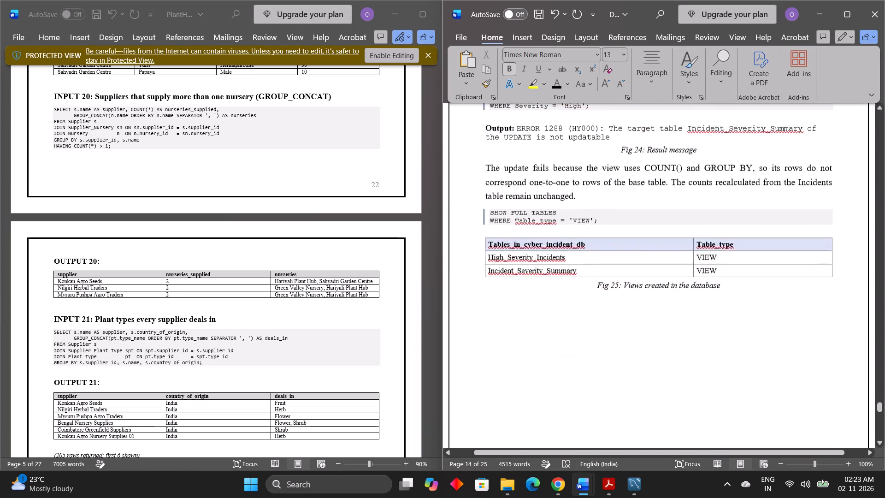
Review the end of the cyber incident report, covering the Conclusion's limitations, section 8.2 Future Scope and the References page.
{"action": "scroll", "coordinate": [588, 282], "scroll_direction": "down", "scroll_amount": 8}
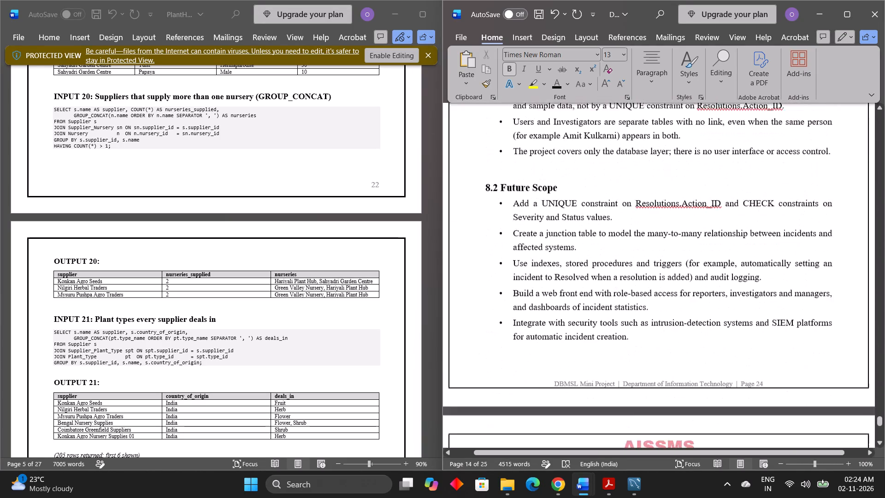
{"action": "scroll", "coordinate": [588, 282], "scroll_direction": "down", "scroll_amount": 11}
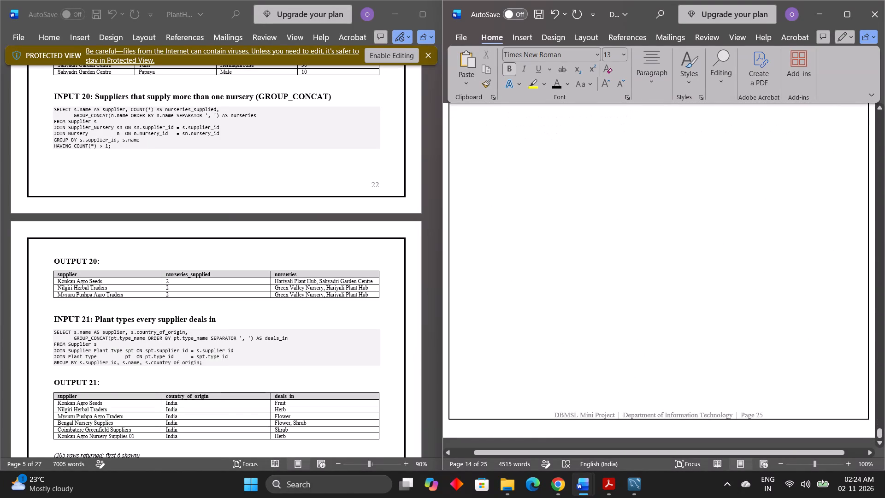
{"action": "scroll", "coordinate": [588, 282], "scroll_direction": "down", "scroll_amount": 16}
Examine how the plant nursery report lays out its queries and outputs from INPUT 20 to OUTPUT 28.
{"action": "scroll", "coordinate": [430, 285], "scroll_direction": "down", "scroll_amount": 4}
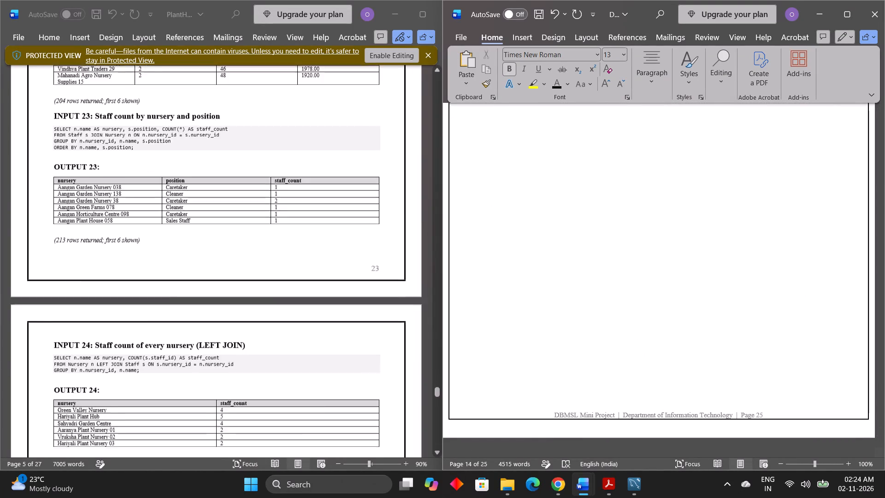
{"action": "scroll", "coordinate": [430, 285], "scroll_direction": "down", "scroll_amount": 17}
{"action": "scroll", "coordinate": [430, 285], "scroll_direction": "up", "scroll_amount": 9}
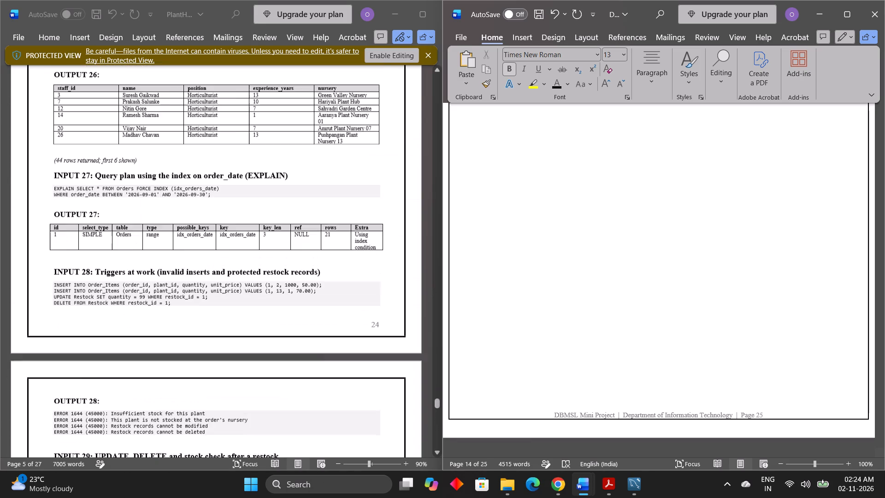
Survey the cyber incident report's page layout from cover to References at 30% zoom.
{"action": "scroll", "coordinate": [600, 317], "scroll_direction": "up", "scroll_amount": 20}
{"action": "scroll", "coordinate": [600, 317], "scroll_direction": "up", "scroll_amount": 4}
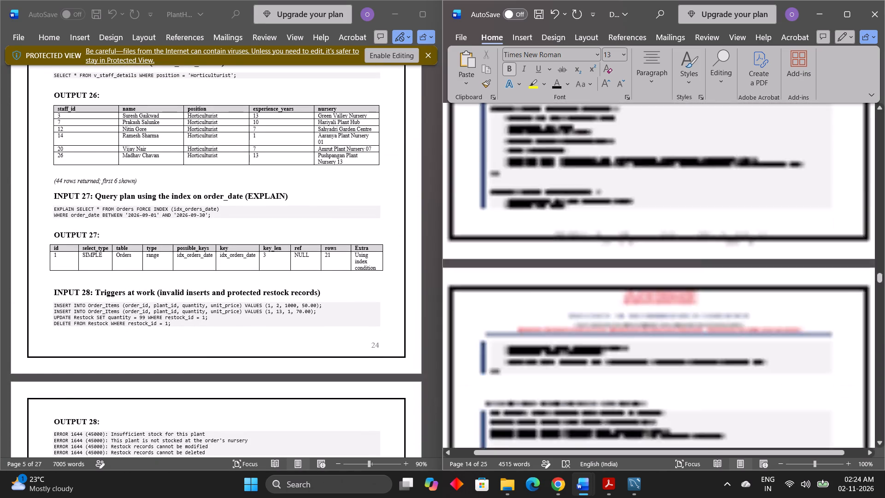
{"action": "scroll", "coordinate": [600, 317], "scroll_direction": "up", "scroll_amount": 20}
{"action": "scroll", "coordinate": [600, 317], "scroll_direction": "up", "scroll_amount": 1}
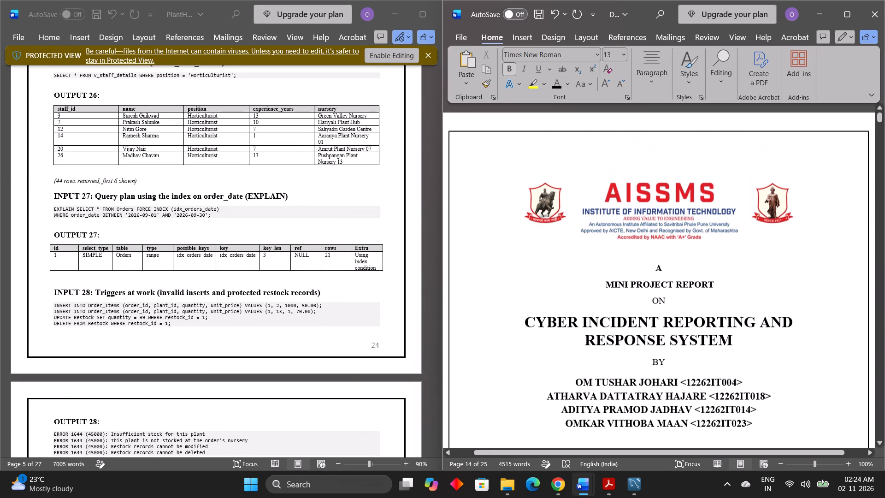
{"action": "scroll", "coordinate": [600, 317], "scroll_direction": "down", "scroll_amount": 7, "text": "ctrl"}
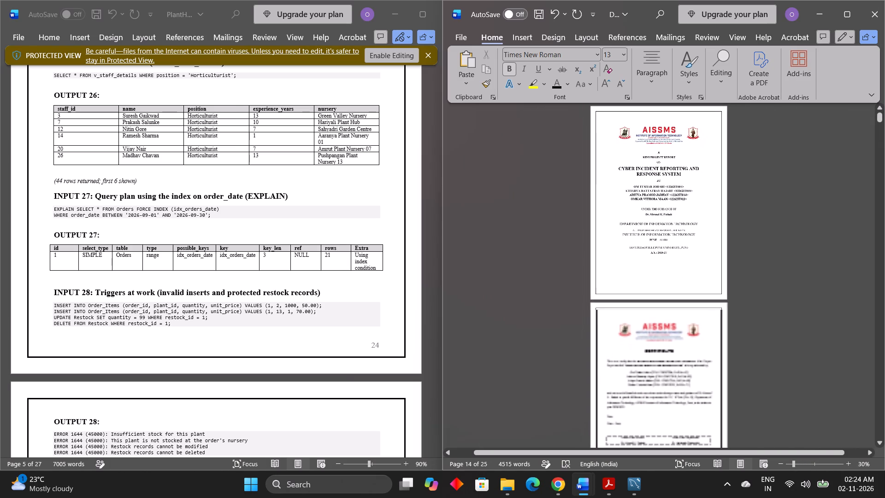
{"action": "scroll", "coordinate": [600, 317], "scroll_direction": "down", "scroll_amount": 20}
{"action": "scroll", "coordinate": [600, 317], "scroll_direction": "down", "scroll_amount": 20}
{"action": "scroll", "coordinate": [600, 317], "scroll_direction": "down", "scroll_amount": 20}
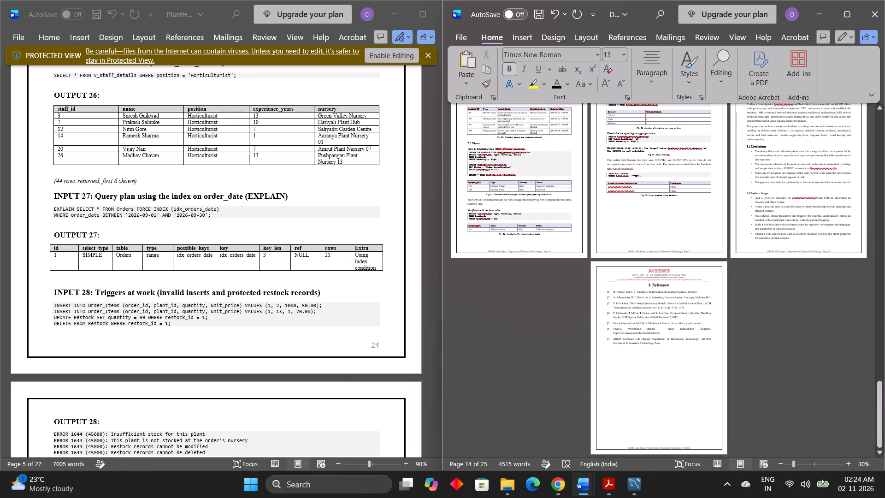
Save the cyber incident report.
{"action": "key", "text": "ctrl+s"}
{"action": "key", "text": "ctrl+s"}
{"action": "key", "text": "ctrl+s"}
{"action": "key", "text": "ctrl+s"}
{"action": "key", "text": "ctrl+s"}
{"action": "key", "text": "ctrl+s"}
{"action": "key", "text": "ctrl+s"}
{"action": "key", "text": "ctrl+s"}
{"action": "key", "text": "ctrl+s"}
{"action": "key", "text": "ctrl+s"}
{"action": "key", "text": "ctrl+s"}
{"action": "key", "text": "ctrl+s"}
{"action": "key", "text": "ctrl+s"}
{"action": "key", "text": "ctrl+s"}
{"action": "key", "text": "ctrl+s"}
{"action": "key", "text": "ctrl+s"}
{"action": "key", "text": "ctrl+s"}
{"action": "key", "text": "ctrl+s"}
{"action": "key", "text": "ctrl+s"}
{"action": "key", "text": "ctrl+s"}
{"action": "key", "text": "ctrl+s"}
{"action": "key", "text": "ctrl+s"}
{"action": "key", "text": "ctrl+s"}
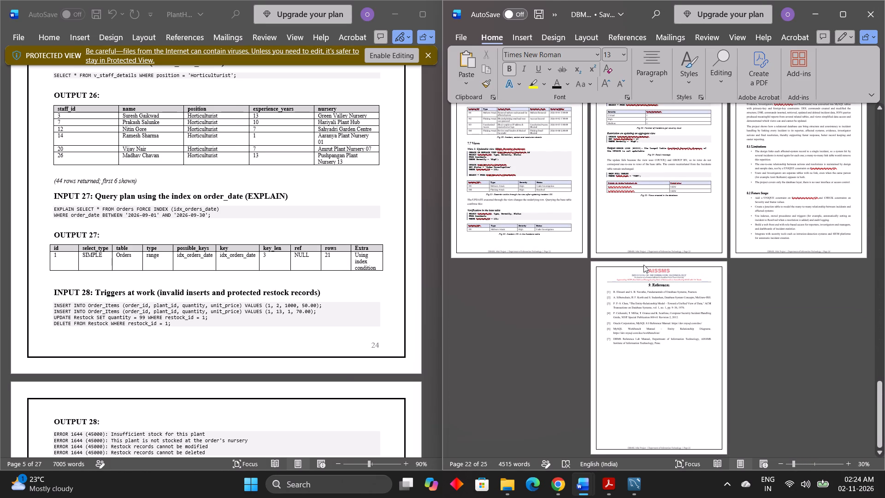
{"action": "key", "text": "ctrl+s"}
{"action": "key", "text": "ctrl+s"}
{"action": "key", "text": "ctrl+s"}
{"action": "key", "text": "ctrl+s"}
{"action": "key", "text": "ctrl+s"}
{"action": "key", "text": "ctrl+s"}
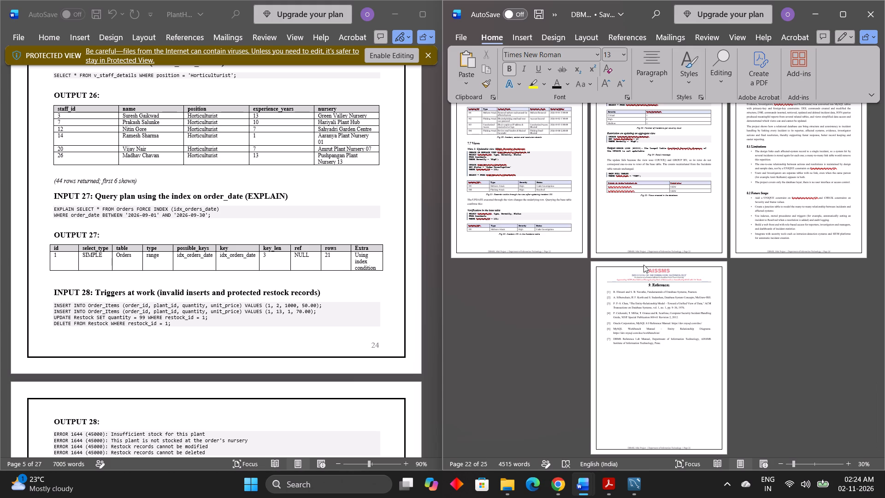
Maximize the cyber incident report's window and bring its cover page into view at 110% zoom.
{"action": "left_click", "coordinate": [839, 17]}
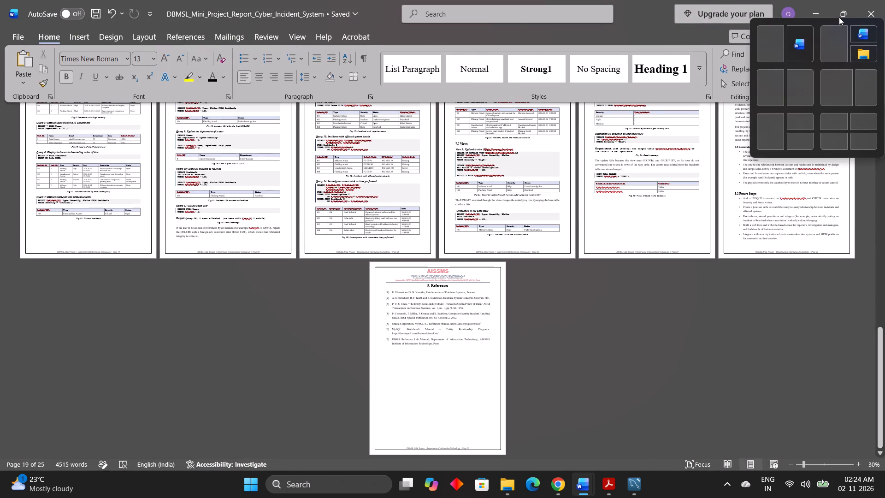
{"action": "scroll", "coordinate": [662, 290], "scroll_direction": "up", "scroll_amount": 20}
{"action": "scroll", "coordinate": [662, 290], "scroll_direction": "up", "scroll_amount": 20}
{"action": "scroll", "coordinate": [662, 290], "scroll_direction": "up", "scroll_amount": 20}
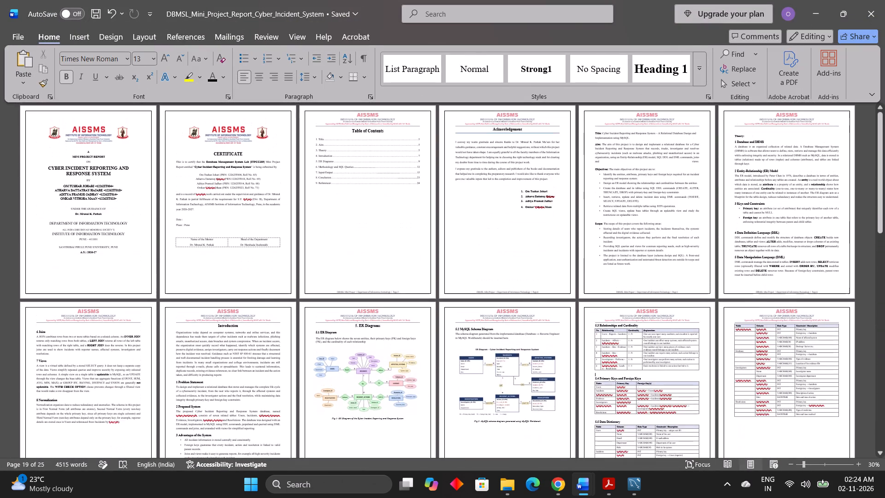
{"action": "scroll", "coordinate": [662, 290], "scroll_direction": "up", "scroll_amount": 11}
{"action": "scroll", "coordinate": [662, 290], "scroll_direction": "up", "scroll_amount": 5, "text": "ctrl"}
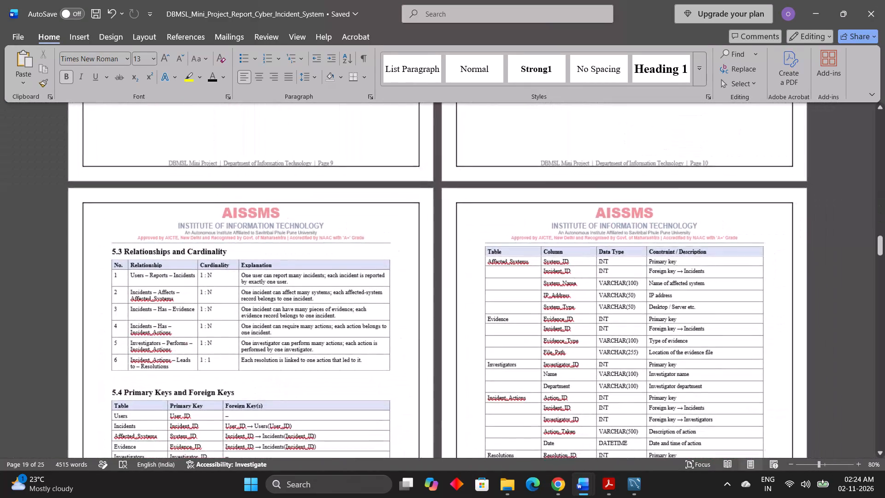
{"action": "scroll", "coordinate": [662, 290], "scroll_direction": "up", "scroll_amount": 2, "text": "ctrl"}
{"action": "scroll", "coordinate": [662, 290], "scroll_direction": "up", "scroll_amount": 13}
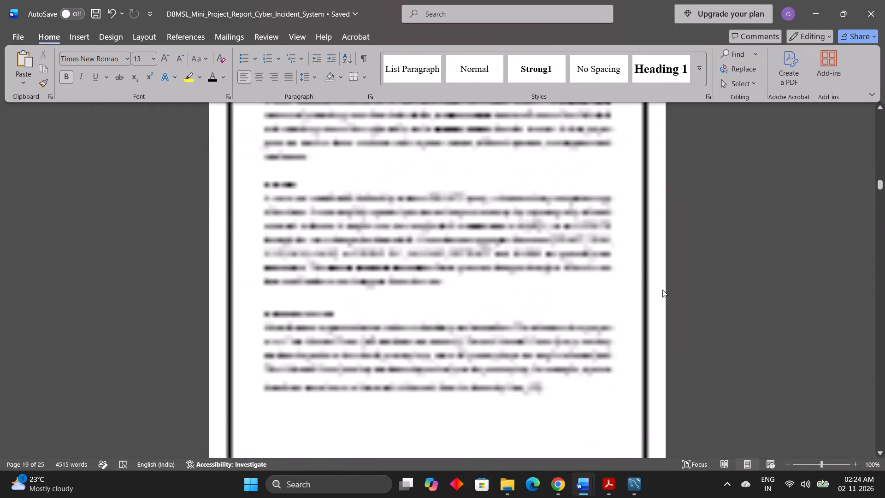
{"action": "scroll", "coordinate": [662, 290], "scroll_direction": "up", "scroll_amount": 15}
{"action": "scroll", "coordinate": [662, 290], "scroll_direction": "down", "scroll_amount": 1, "text": "ctrl"}
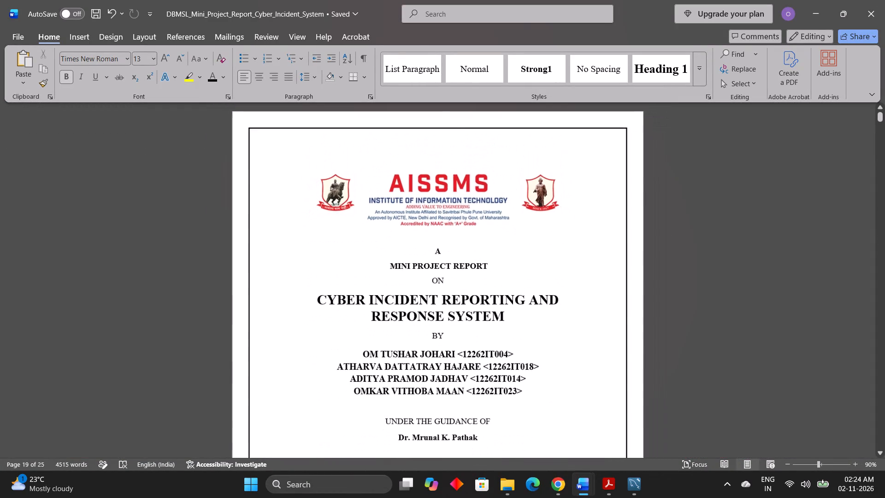
{"action": "scroll", "coordinate": [662, 290], "scroll_direction": "down", "scroll_amount": 1}
{"action": "scroll", "coordinate": [662, 290], "scroll_direction": "up", "scroll_amount": 2, "text": "ctrl"}
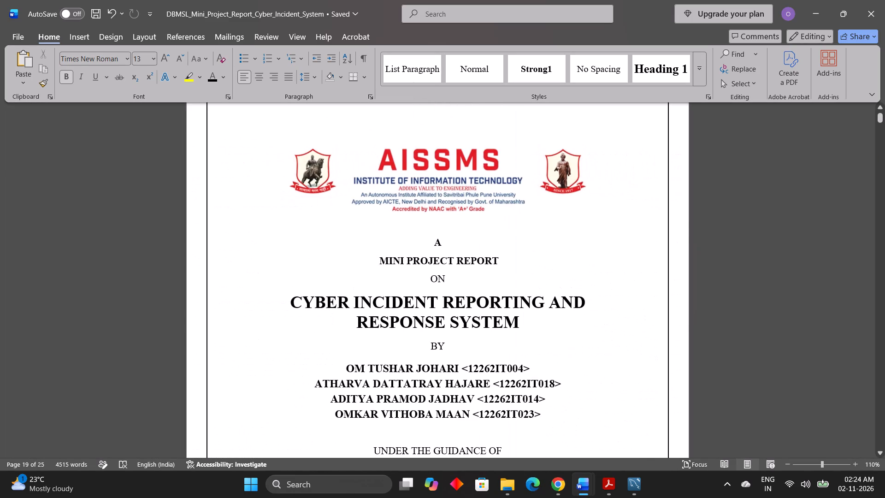
Check the layout of the cyber incident report's cover page and Certificate page, including the mentor and department head table.
{"action": "scroll", "coordinate": [662, 290], "scroll_direction": "down", "scroll_amount": 5}
{"action": "scroll", "coordinate": [662, 290], "scroll_direction": "up", "scroll_amount": 1}
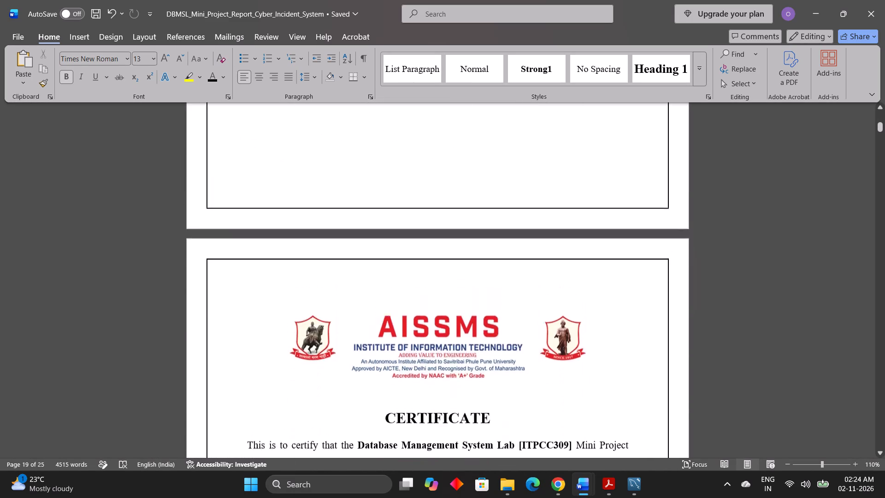
{"action": "scroll", "coordinate": [662, 290], "scroll_direction": "up", "scroll_amount": 2}
{"action": "scroll", "coordinate": [662, 290], "scroll_direction": "down", "scroll_amount": 1}
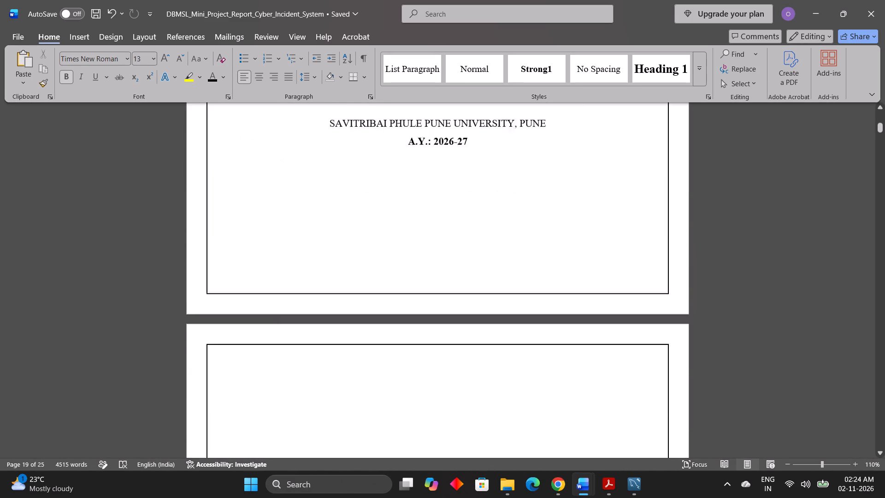
{"action": "scroll", "coordinate": [662, 290], "scroll_direction": "down", "scroll_amount": 3}
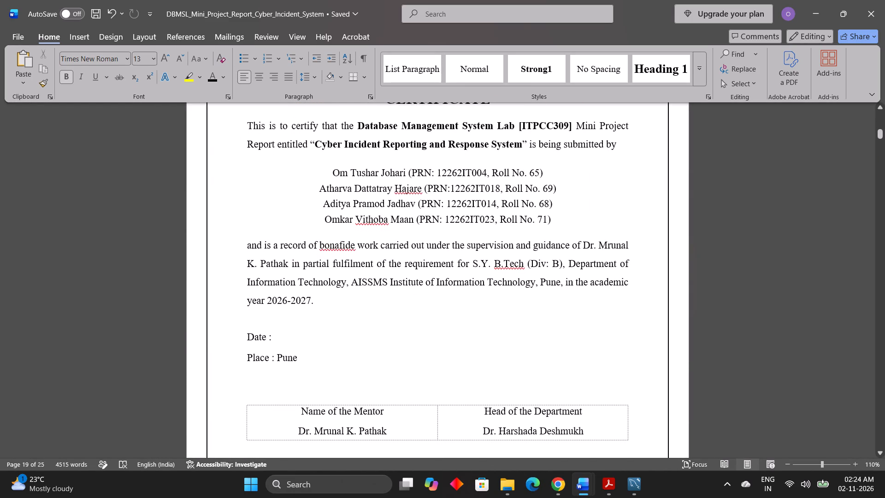
{"action": "scroll", "coordinate": [662, 290], "scroll_direction": "down", "scroll_amount": 4}
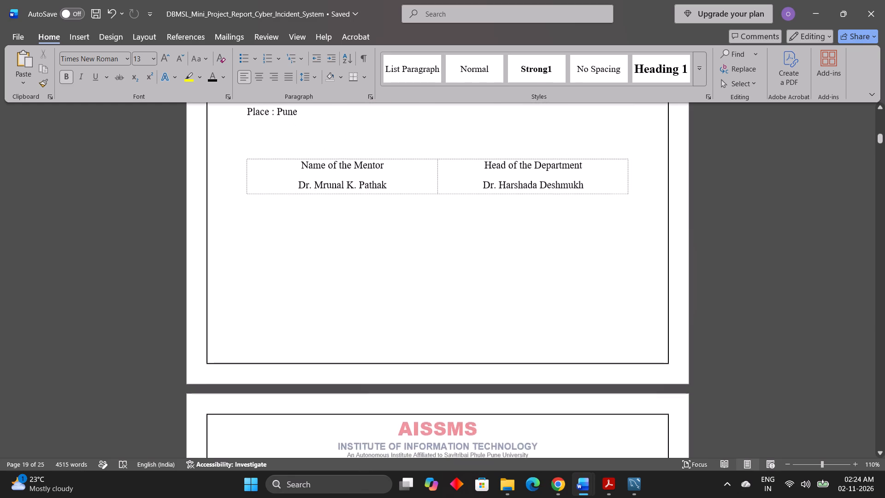
Review the cyber incident report from the Acknowledgement through the theory, introduction and ER diagram sections to the methodology list on page 13.
{"action": "scroll", "coordinate": [662, 290], "scroll_direction": "down", "scroll_amount": 6}
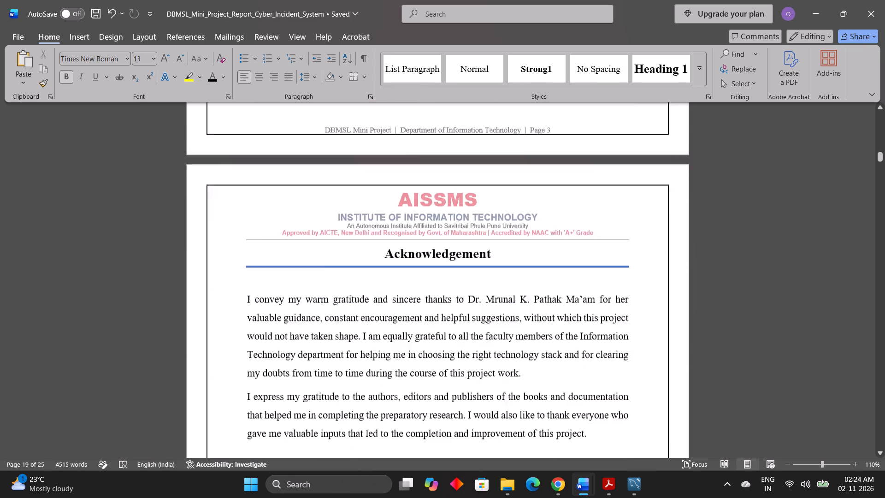
{"action": "scroll", "coordinate": [662, 290], "scroll_direction": "down", "scroll_amount": 6}
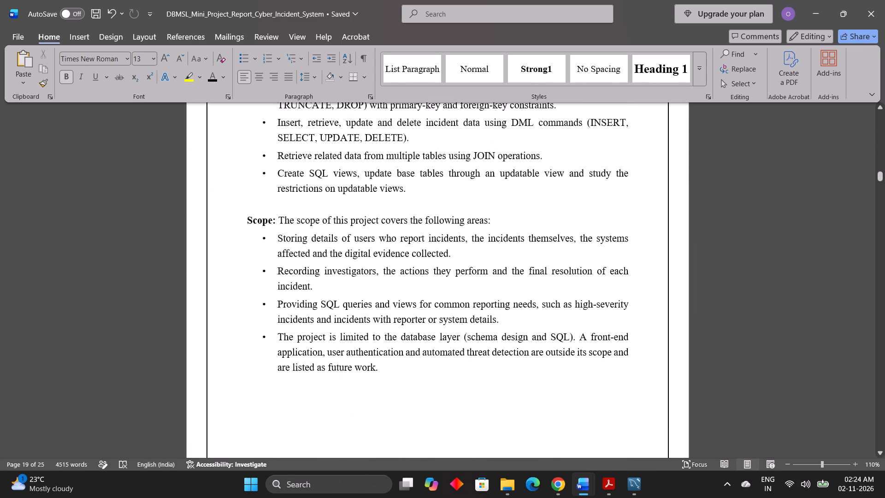
{"action": "scroll", "coordinate": [662, 290], "scroll_direction": "down", "scroll_amount": 7}
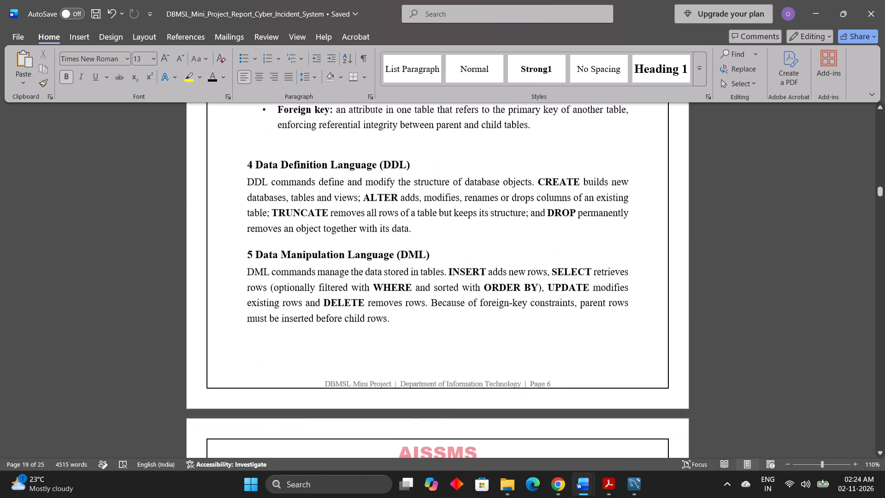
{"action": "scroll", "coordinate": [662, 290], "scroll_direction": "down", "scroll_amount": 6}
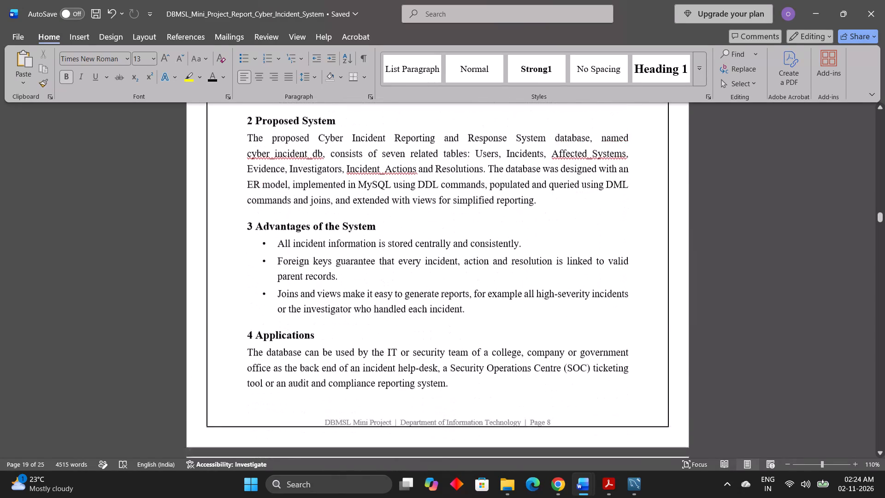
{"action": "scroll", "coordinate": [662, 290], "scroll_direction": "down", "scroll_amount": 6}
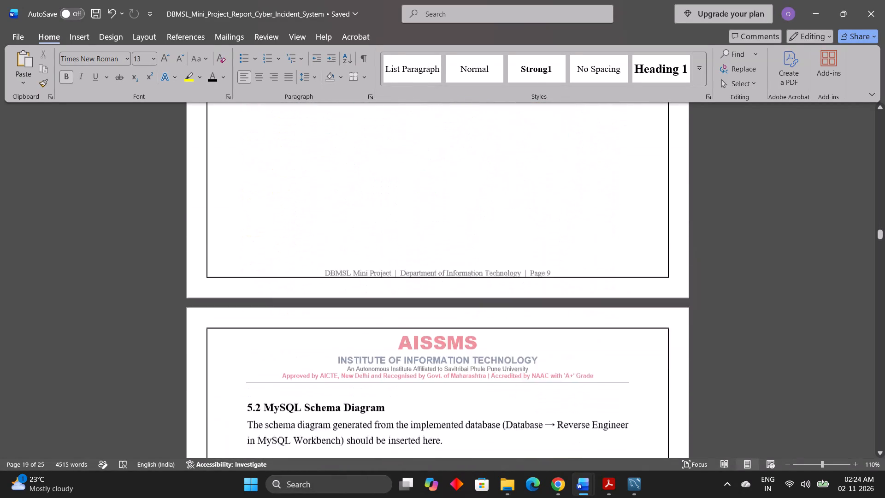
{"action": "scroll", "coordinate": [662, 290], "scroll_direction": "down", "scroll_amount": 6}
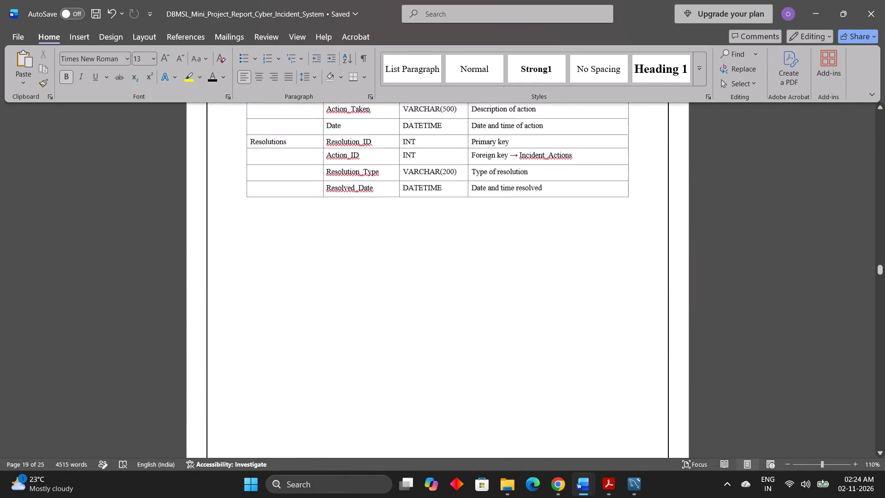
{"action": "scroll", "coordinate": [662, 290], "scroll_direction": "down", "scroll_amount": 6}
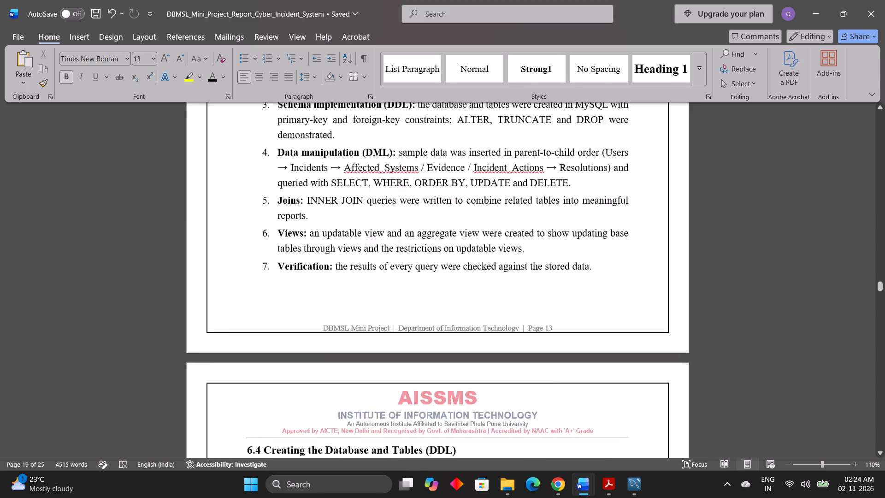
Review the cyber incident report from section 6.4 Creating the Database and Tables to the last page of References.
{"action": "scroll", "coordinate": [662, 290], "scroll_direction": "down", "scroll_amount": 6}
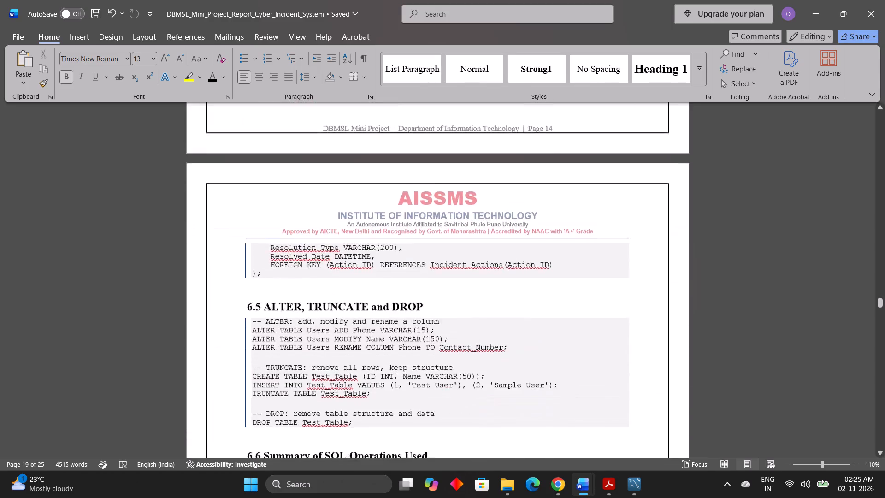
{"action": "scroll", "coordinate": [662, 290], "scroll_direction": "down", "scroll_amount": 7}
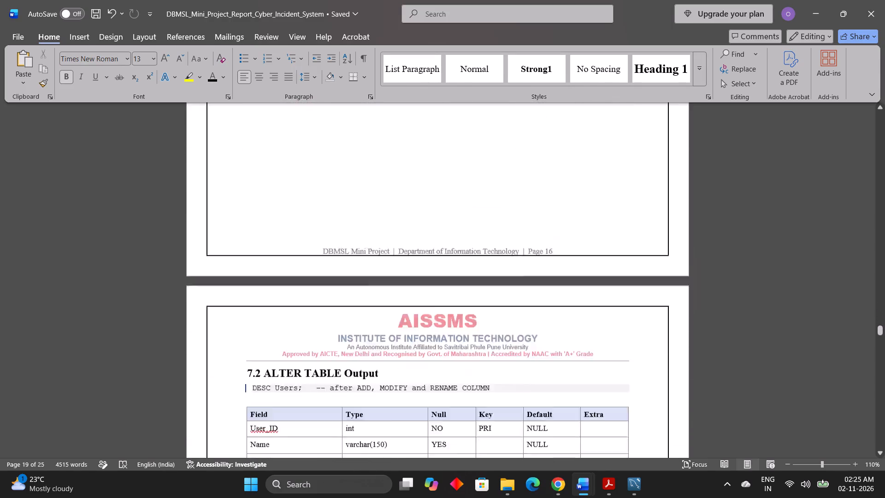
{"action": "scroll", "coordinate": [662, 290], "scroll_direction": "down", "scroll_amount": 12}
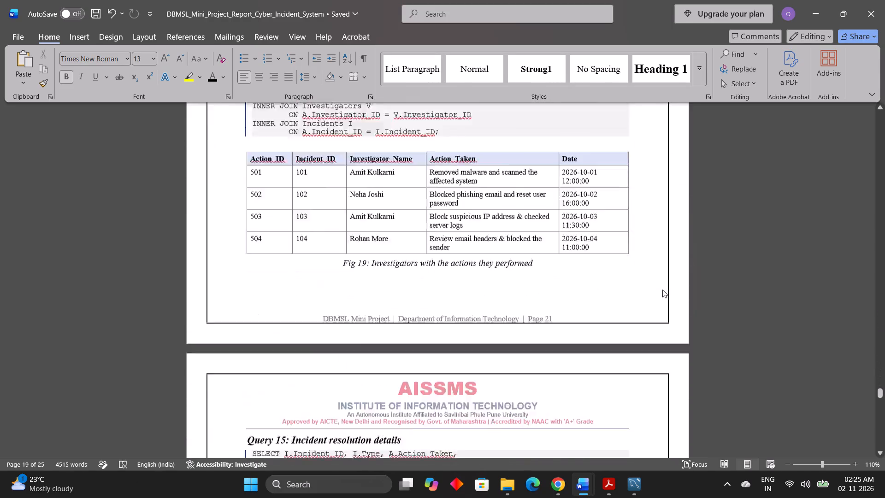
{"action": "scroll", "coordinate": [662, 290], "scroll_direction": "down", "scroll_amount": 13}
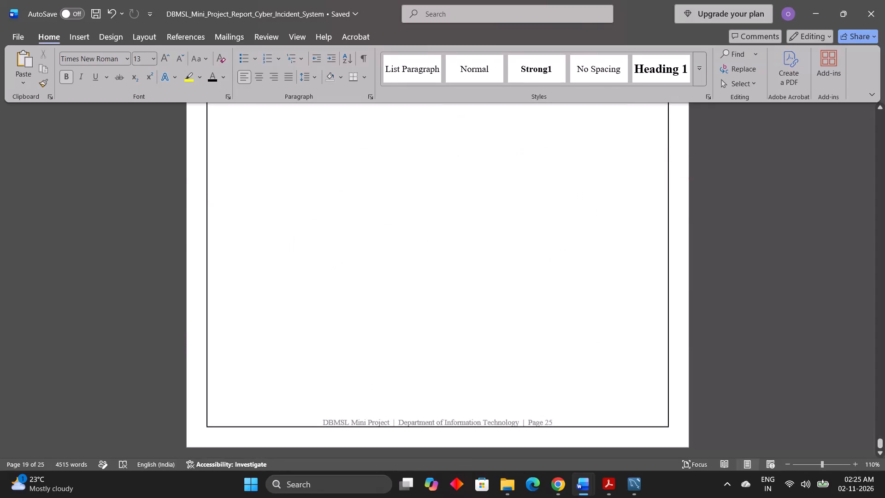
{"action": "scroll", "coordinate": [662, 290], "scroll_direction": "down", "scroll_amount": 7}
Go back to the cyber incident report's cover page and save the document.
{"action": "scroll", "coordinate": [662, 290], "scroll_direction": "up", "scroll_amount": 9}
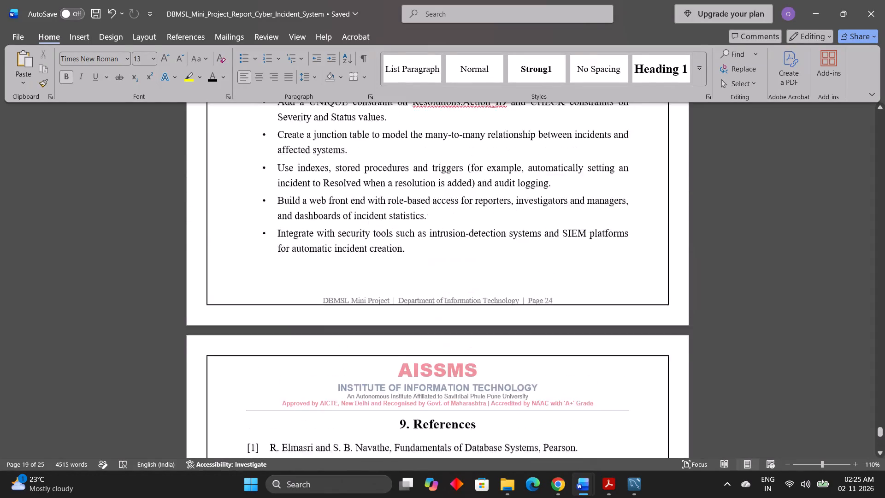
{"action": "scroll", "coordinate": [662, 290], "scroll_direction": "up", "scroll_amount": 16}
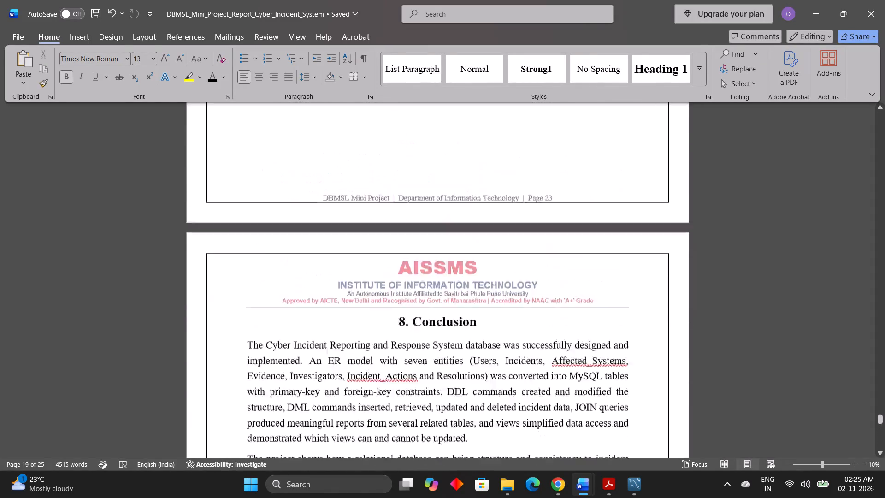
{"action": "scroll", "coordinate": [662, 290], "scroll_direction": "up", "scroll_amount": 15}
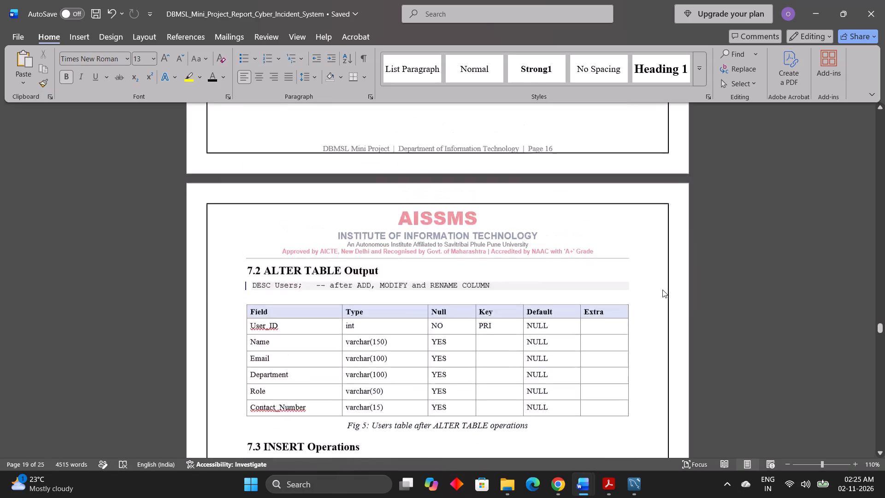
{"action": "scroll", "coordinate": [662, 290], "scroll_direction": "up", "scroll_amount": 15}
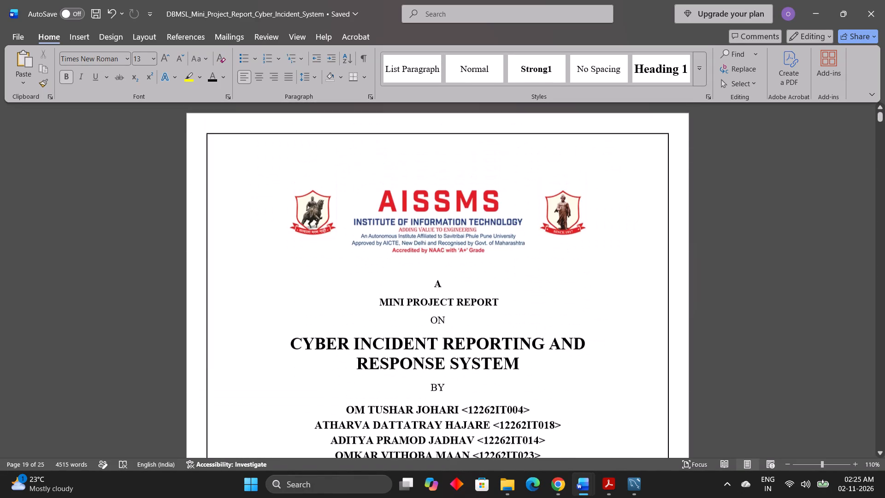
{"action": "scroll", "coordinate": [662, 290], "scroll_direction": "up", "scroll_amount": 9}
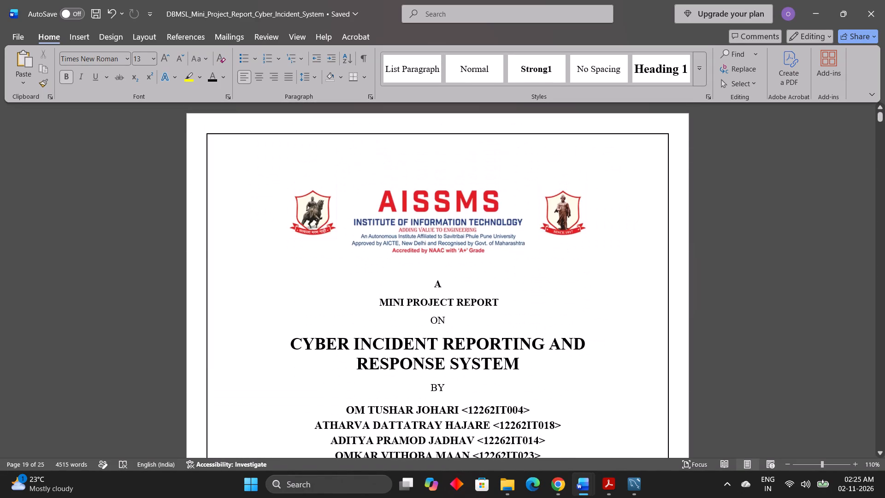
{"action": "key", "text": "ctrl+s"}
{"action": "key", "text": "ctrl+s"}
{"action": "key", "text": "ctrl+s"}
{"action": "key", "text": "ctrl+s"}
{"action": "key", "text": "ctrl+s"}
{"action": "key", "text": "ctrl+s"}
{"action": "key", "text": "ctrl+s"}
{"action": "key", "text": "ctrl+s"}
{"action": "key", "text": "ctrl+s"}
{"action": "key", "text": "ctrl+s"}
{"action": "key", "text": "ctrl+s"}
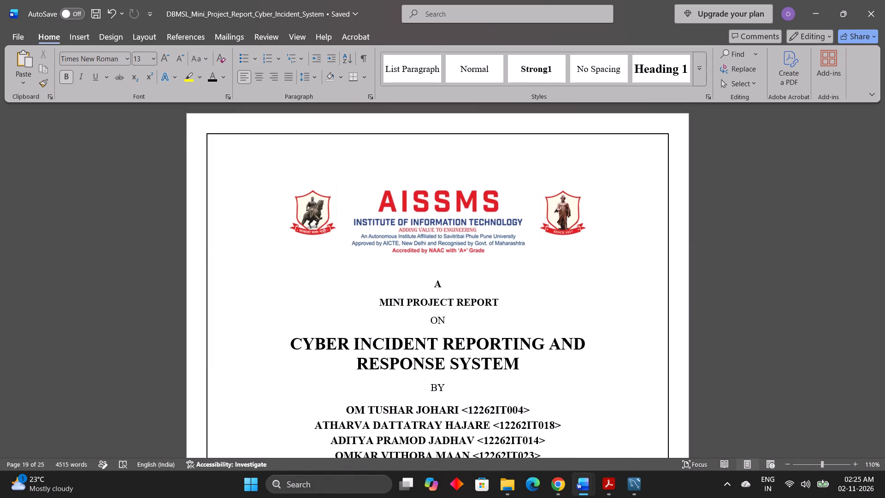
{"action": "key", "text": "ctrl+s"}
{"action": "key", "text": "ctrl+s"}
{"action": "key", "text": "ctrl+s"}
{"action": "key", "text": "ctrl+s"}
{"action": "key", "text": "ctrl+s"}
{"action": "key", "text": "ctrl+s"}
{"action": "key", "text": "ctrl+s"}
{"action": "key", "text": "ctrl+s"}
{"action": "key", "text": "ctrl+s"}
{"action": "key", "text": "ctrl+s"}
{"action": "key", "text": "ctrl+s"}
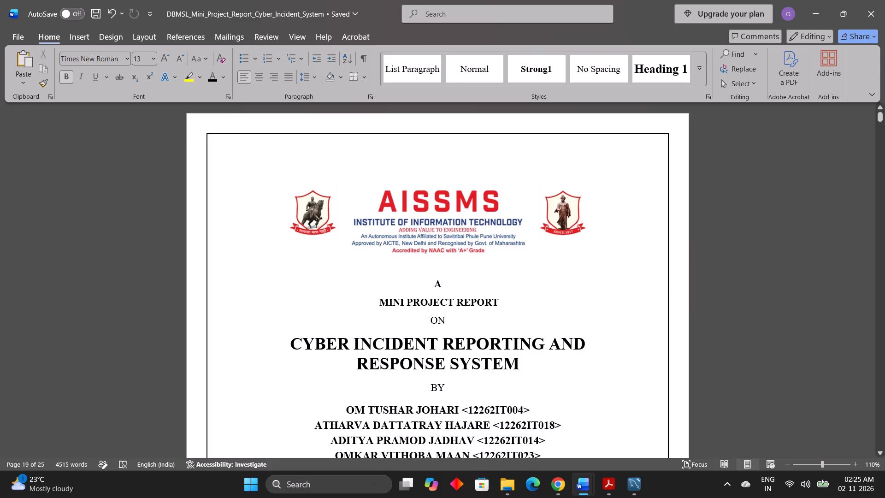
Save a copy of the report as a PDF named DBMSL_Mini_Project_Report_Cyber_Incident_System in the word documents folder on drive D.
{"action": "left_click", "coordinate": [23, 40]}
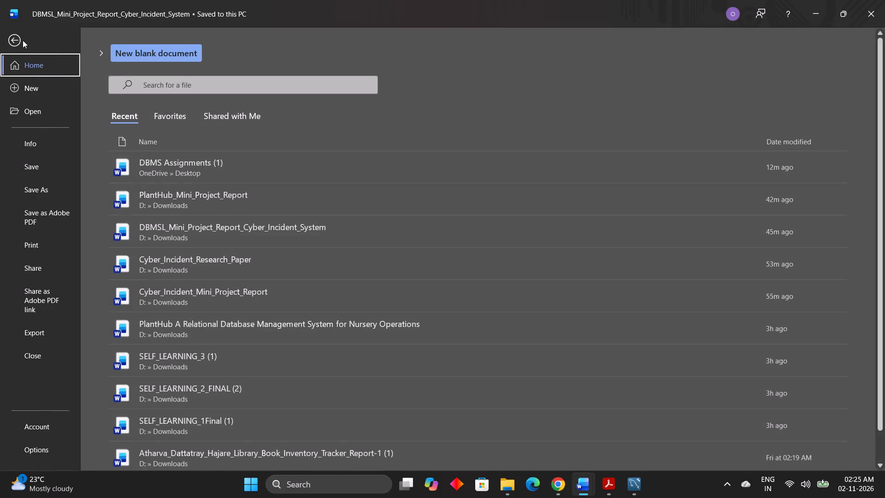
{"action": "left_click", "coordinate": [62, 183]}
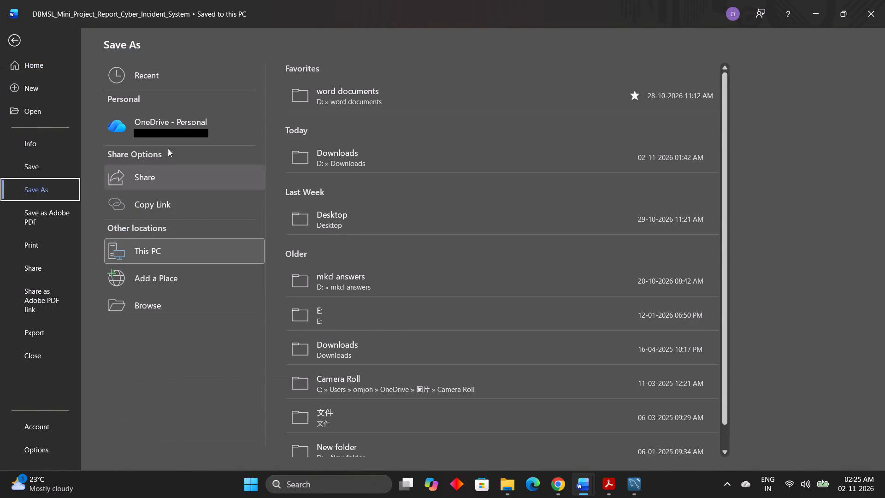
{"action": "left_click", "coordinate": [336, 109]}
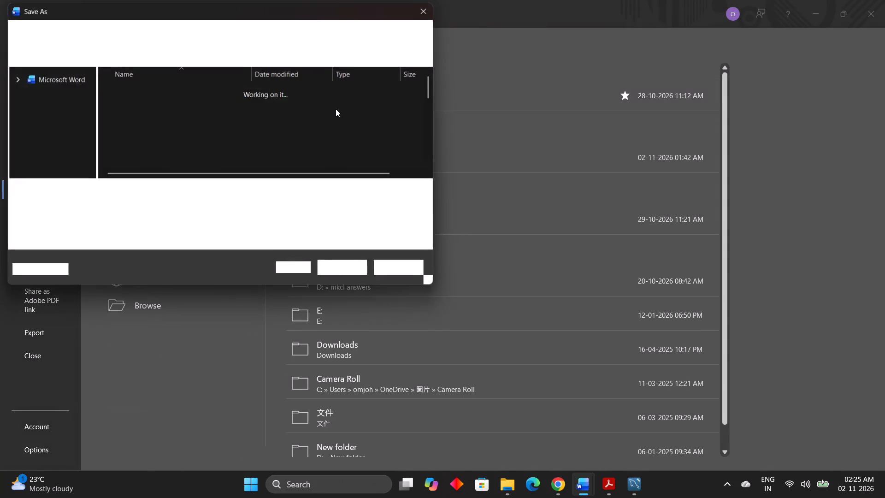
{"action": "left_click", "coordinate": [239, 208]}
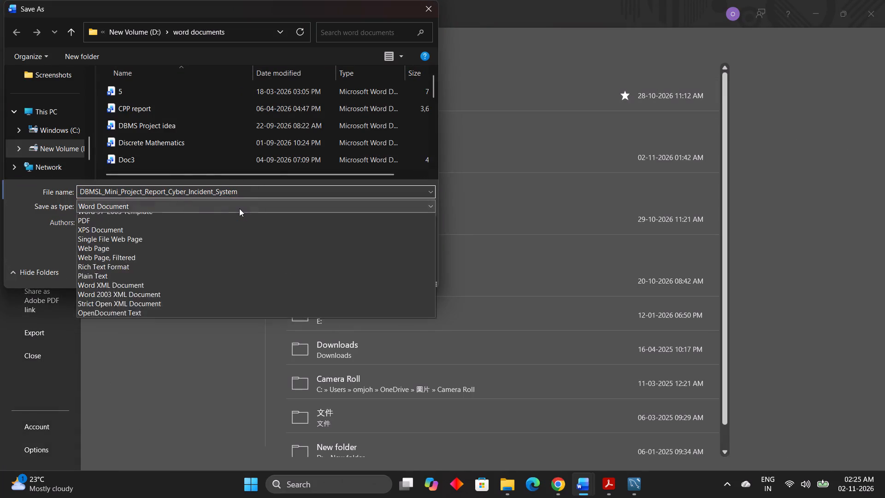
{"action": "left_click", "coordinate": [207, 270]}
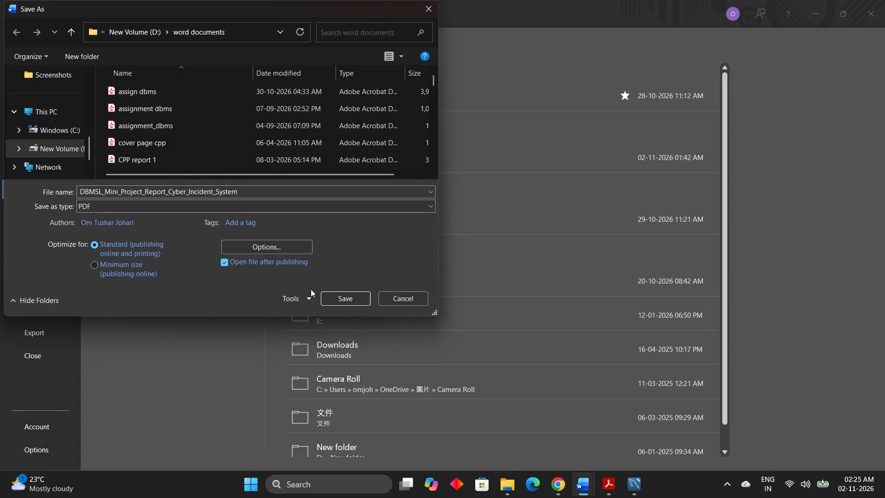
Save the report as a PDF named dbms_mini_project in the word documents folder on drive D, without replacing the existing PDF.
{"action": "left_click", "coordinate": [340, 299]}
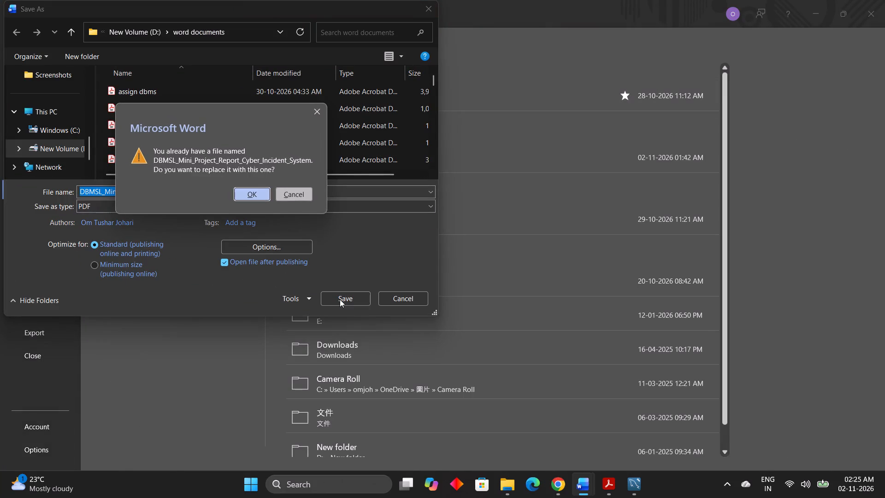
{"action": "left_click", "coordinate": [290, 200]}
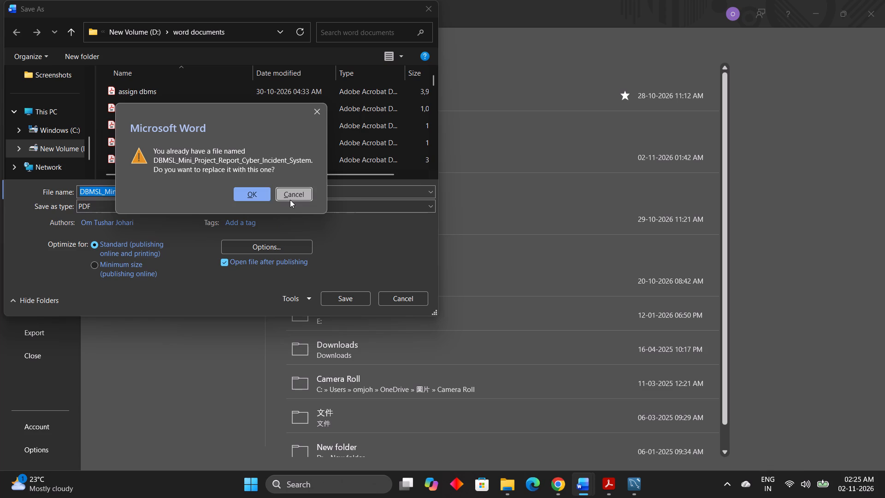
{"action": "left_click", "coordinate": [264, 196]}
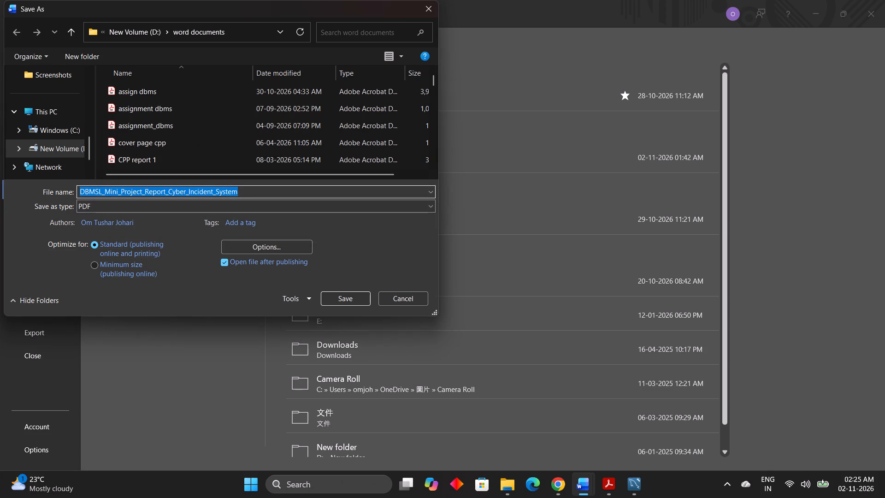
{"action": "key", "text": "BackSpace"}
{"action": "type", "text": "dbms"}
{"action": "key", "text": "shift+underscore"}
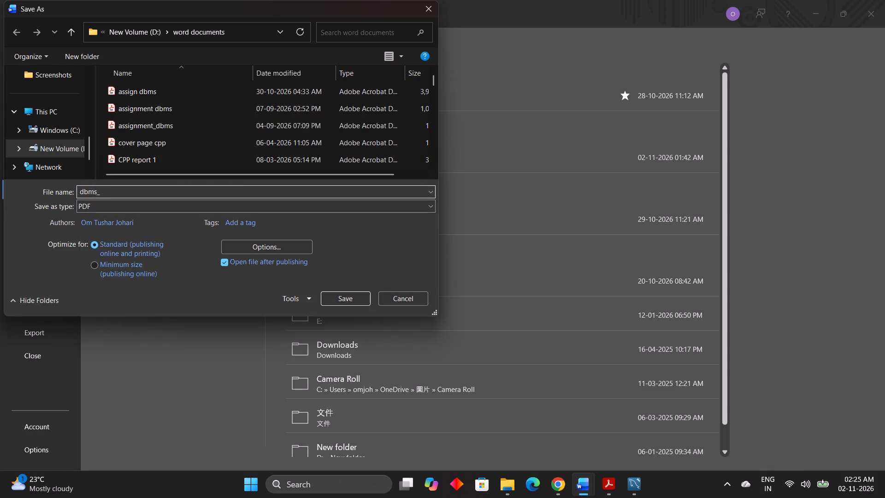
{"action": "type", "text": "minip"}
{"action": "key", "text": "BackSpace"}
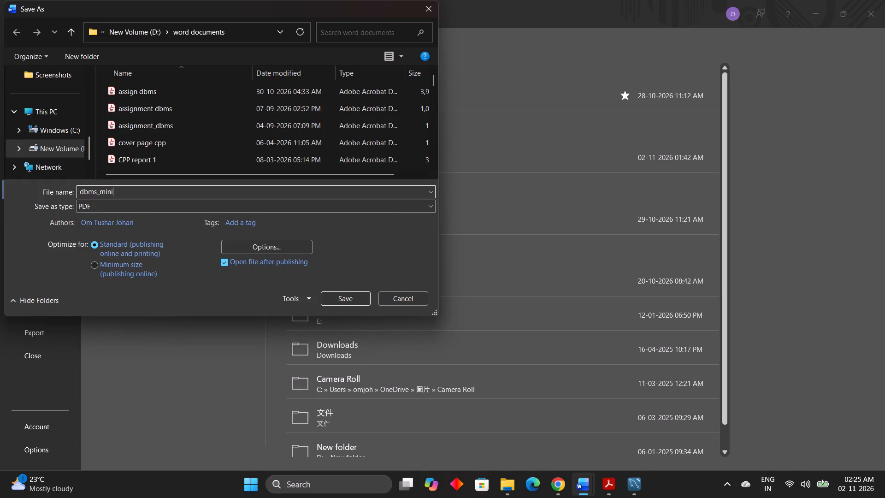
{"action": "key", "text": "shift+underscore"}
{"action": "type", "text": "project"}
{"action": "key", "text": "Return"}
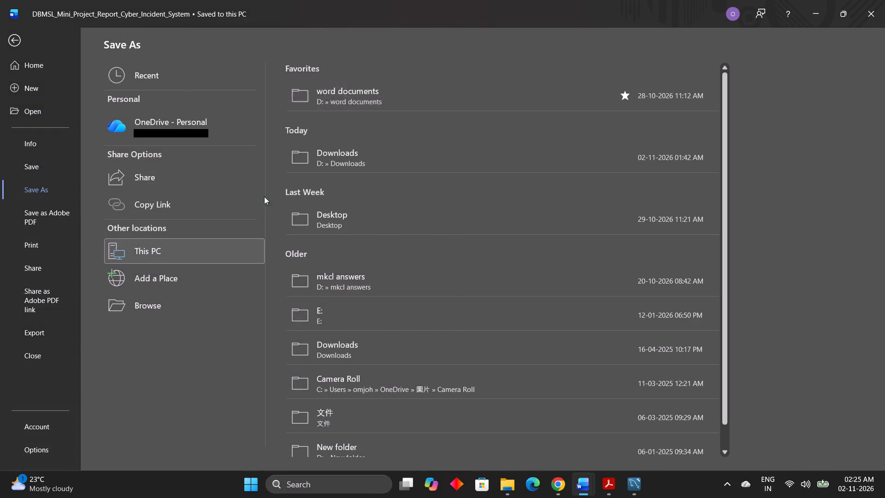
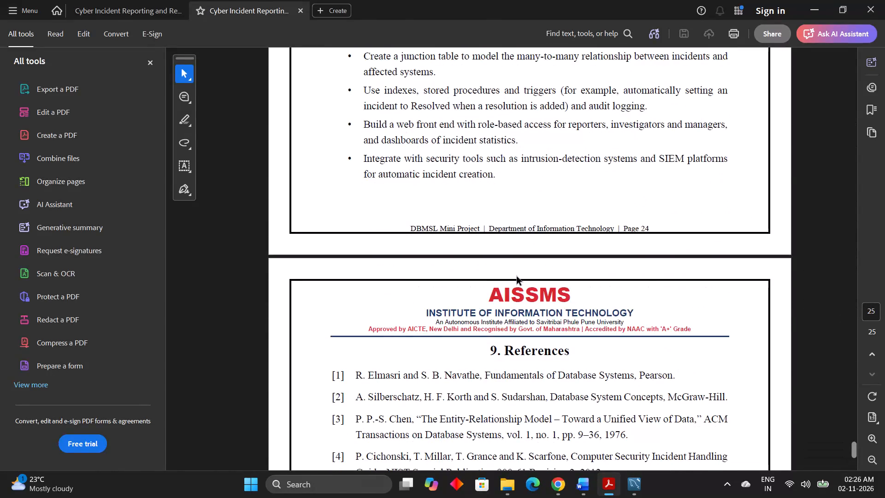
Review the report PDF from the References page back to the cover, including the Table of Contents page.
{"action": "scroll", "coordinate": [517, 277], "scroll_direction": "up", "scroll_amount": 20}
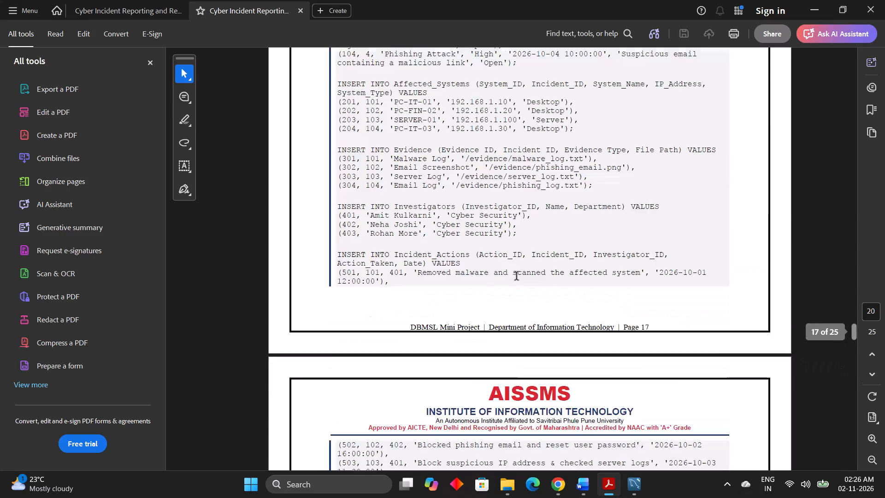
{"action": "scroll", "coordinate": [517, 277], "scroll_direction": "up", "scroll_amount": 20}
{"action": "scroll", "coordinate": [517, 277], "scroll_direction": "up", "scroll_amount": 5}
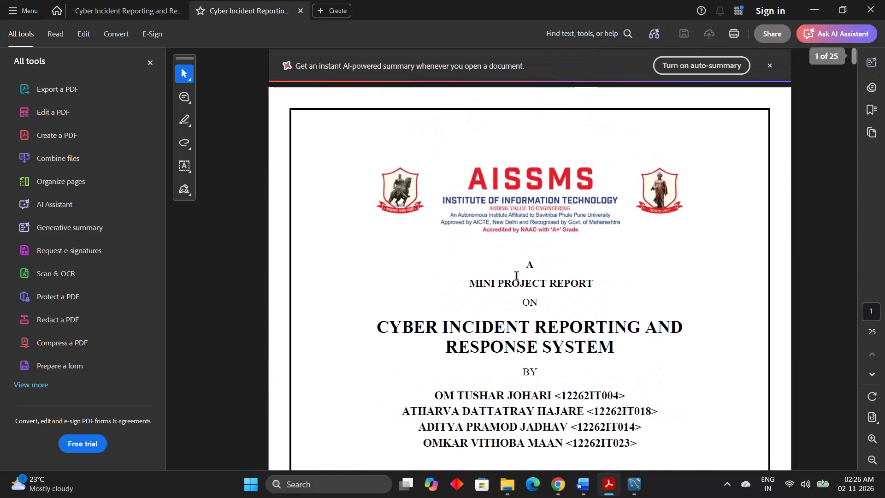
{"action": "scroll", "coordinate": [517, 277], "scroll_direction": "up", "scroll_amount": 3}
{"action": "scroll", "coordinate": [517, 277], "scroll_direction": "down", "scroll_amount": 13}
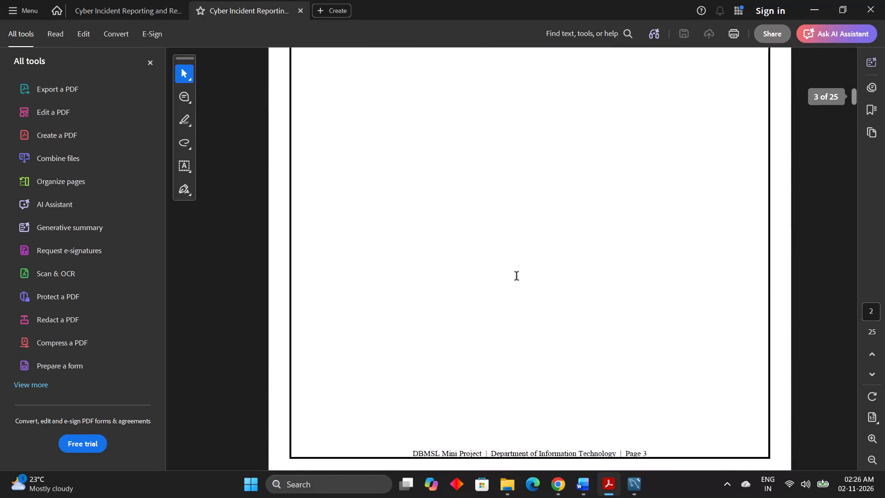
{"action": "scroll", "coordinate": [517, 277], "scroll_direction": "up", "scroll_amount": 4}
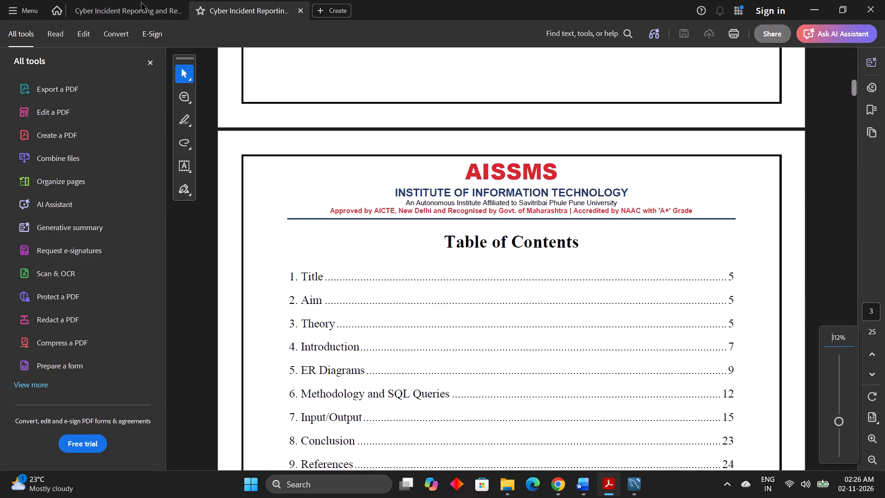
Check the Fig 25 views and Conclusion pages in the other open cyber incident PDF, and return to the 25-page version.
{"action": "left_click", "coordinate": [126, 0]}
{"action": "left_click", "coordinate": [125, 7]}
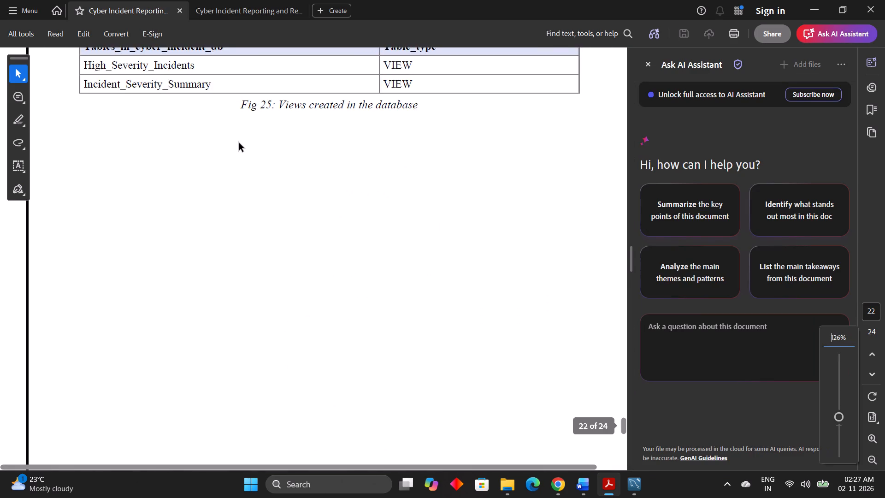
{"action": "scroll", "coordinate": [239, 143], "scroll_direction": "down", "scroll_amount": 6}
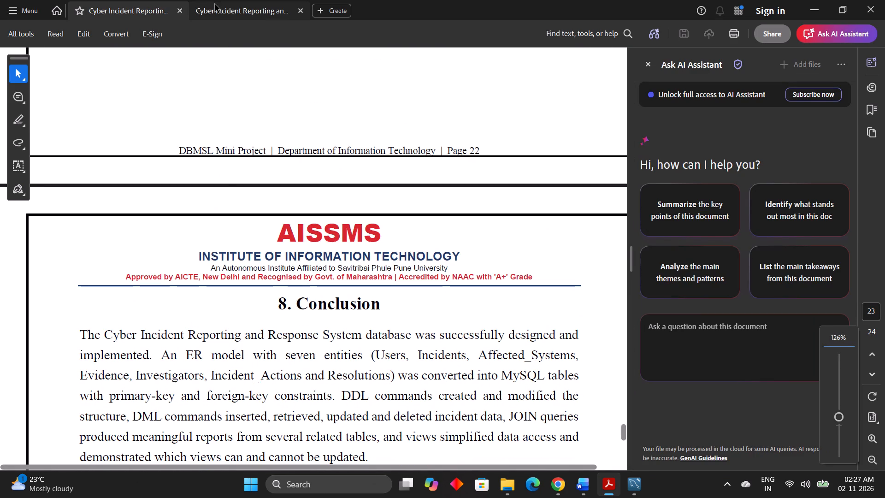
{"action": "left_click", "coordinate": [216, 10]}
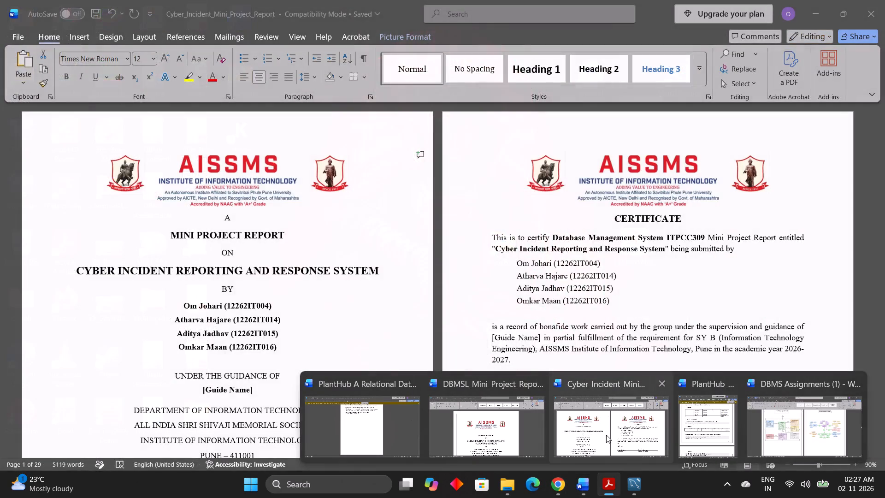
Switch to the protected PlantHub report in Word and review it from the query outputs back to the certificate and Acknowledgement pages.
{"action": "left_click", "coordinate": [696, 418]}
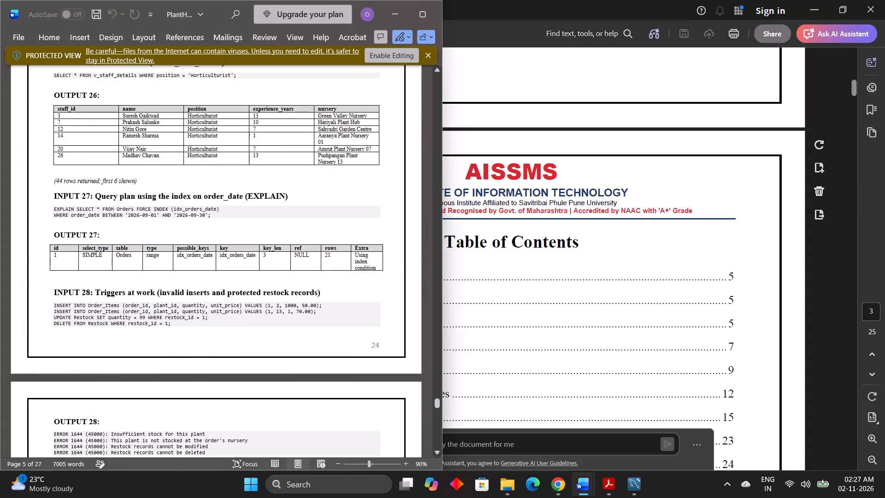
{"action": "scroll", "coordinate": [214, 312], "scroll_direction": "up", "scroll_amount": 10}
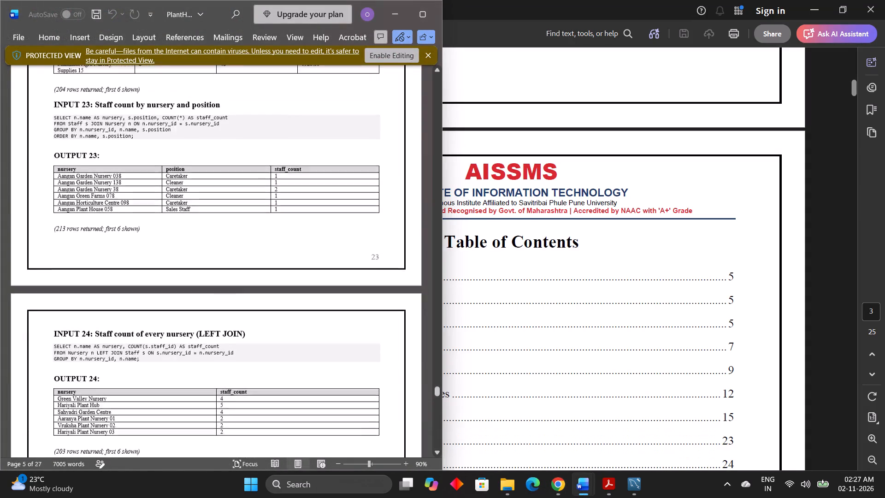
{"action": "scroll", "coordinate": [214, 312], "scroll_direction": "up", "scroll_amount": 20}
{"action": "scroll", "coordinate": [214, 312], "scroll_direction": "up", "scroll_amount": 14}
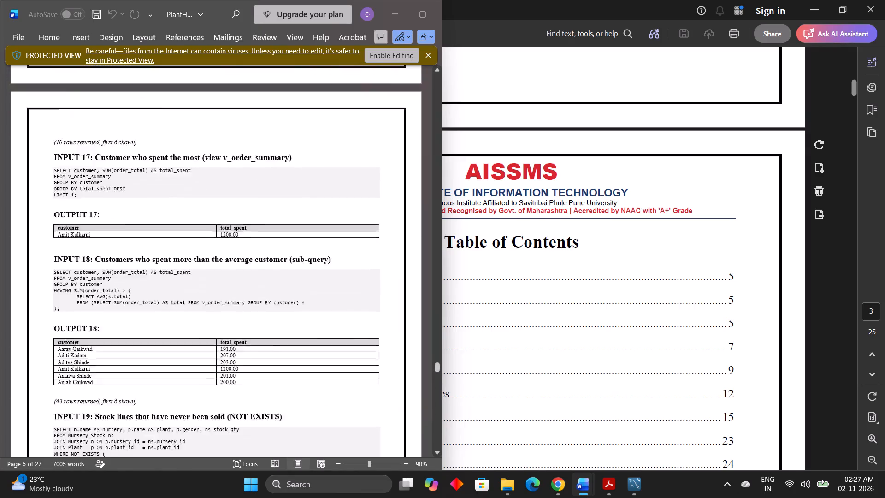
{"action": "scroll", "coordinate": [214, 312], "scroll_direction": "up", "scroll_amount": 20}
{"action": "scroll", "coordinate": [214, 312], "scroll_direction": "up", "scroll_amount": 14}
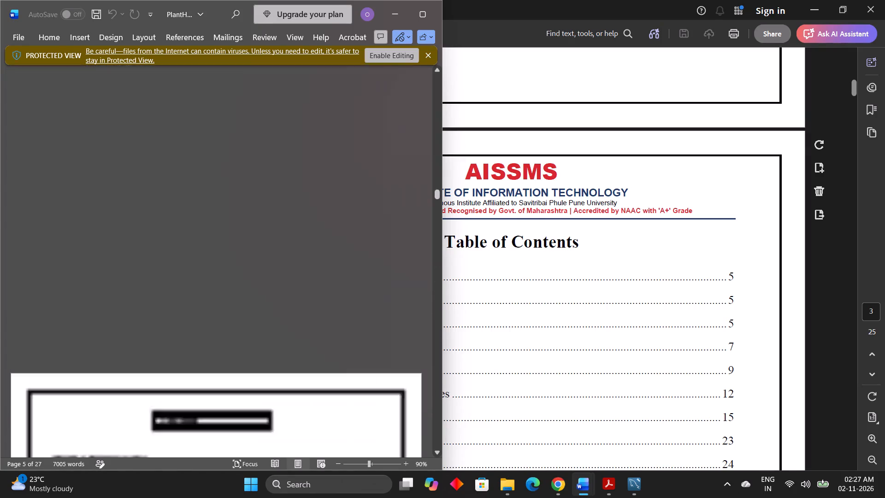
{"action": "scroll", "coordinate": [214, 312], "scroll_direction": "up", "scroll_amount": 11}
{"action": "scroll", "coordinate": [214, 312], "scroll_direction": "up", "scroll_amount": 20}
{"action": "scroll", "coordinate": [214, 312], "scroll_direction": "up", "scroll_amount": 20}
{"action": "scroll", "coordinate": [214, 312], "scroll_direction": "up", "scroll_amount": 20}
{"action": "scroll", "coordinate": [214, 312], "scroll_direction": "down", "scroll_amount": 7}
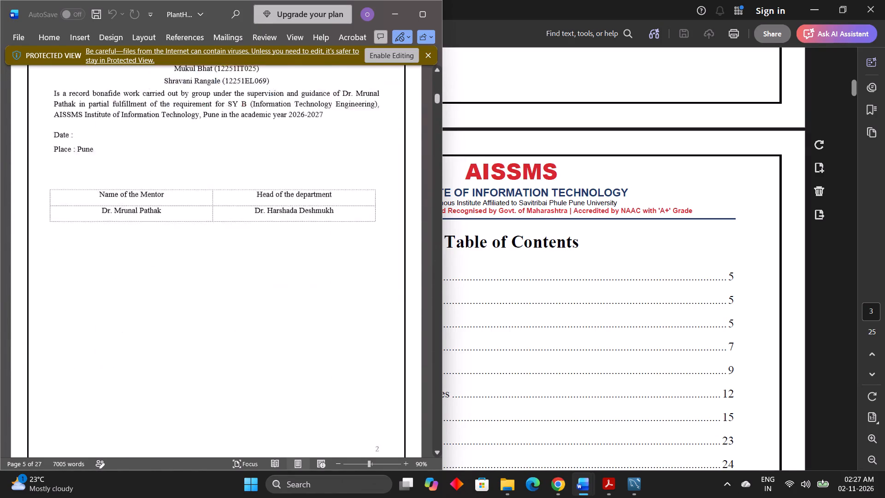
{"action": "scroll", "coordinate": [214, 312], "scroll_direction": "down", "scroll_amount": 9}
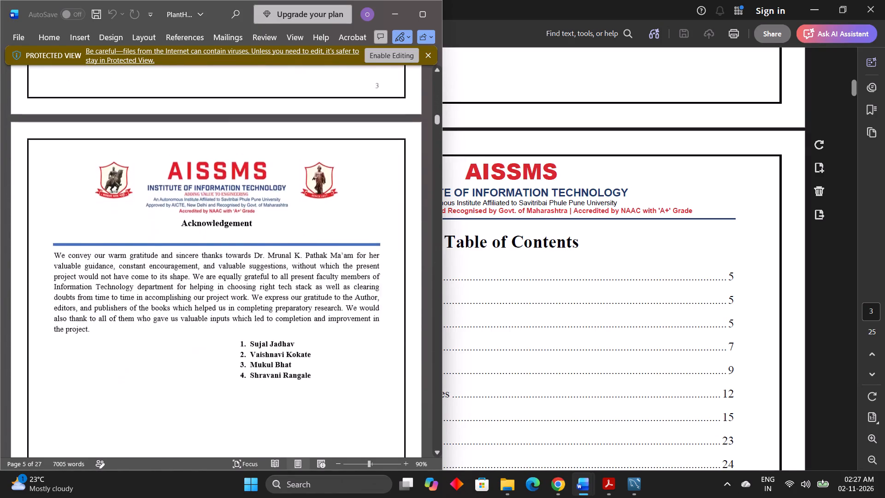
Examine the institute header and layout on the PlantHub report's ER diagram, Introduction and Title pages, and return to the cyber incident PDF.
{"action": "scroll", "coordinate": [214, 312], "scroll_direction": "down", "scroll_amount": 7}
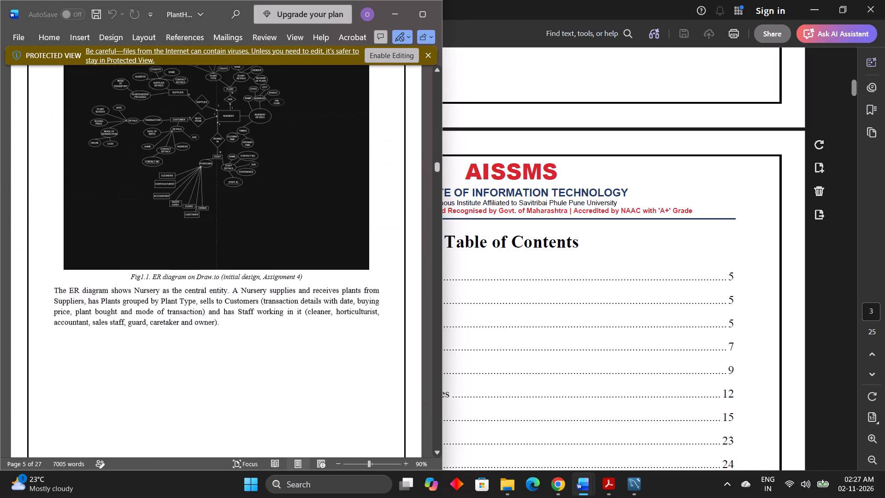
{"action": "scroll", "coordinate": [214, 312], "scroll_direction": "down", "scroll_amount": 1}
{"action": "scroll", "coordinate": [214, 312], "scroll_direction": "up", "scroll_amount": 2}
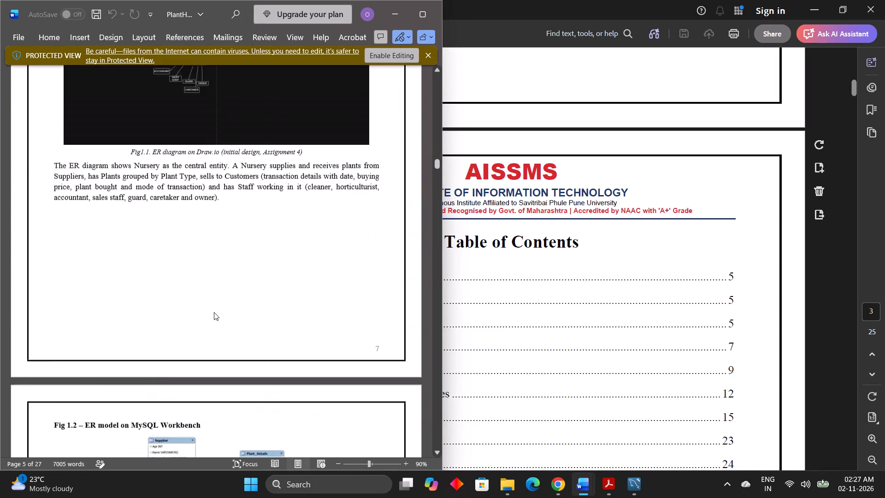
{"action": "scroll", "coordinate": [214, 312], "scroll_direction": "up", "scroll_amount": 1}
{"action": "scroll", "coordinate": [214, 312], "scroll_direction": "down", "scroll_amount": 2}
{"action": "scroll", "coordinate": [214, 312], "scroll_direction": "up", "scroll_amount": 1}
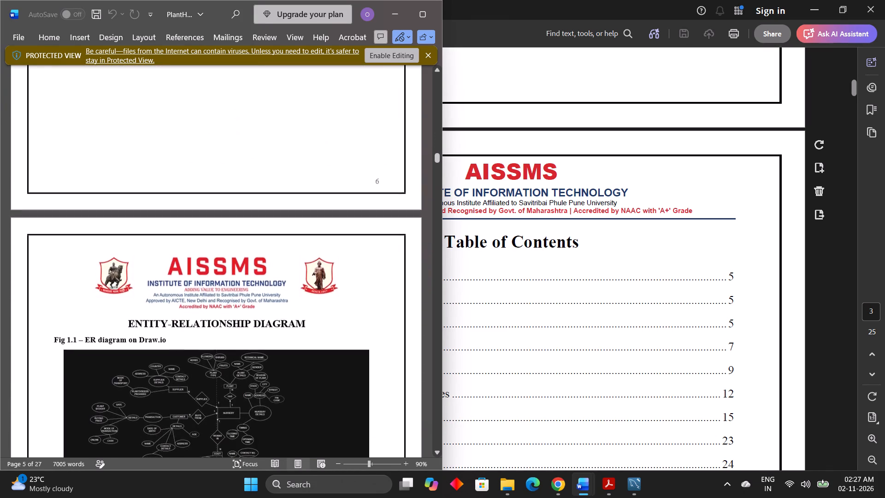
{"action": "scroll", "coordinate": [214, 312], "scroll_direction": "up", "scroll_amount": 4}
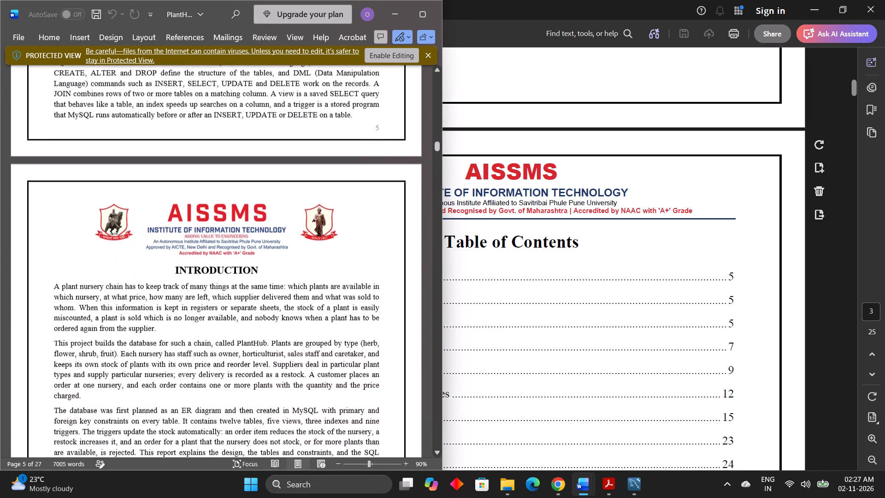
{"action": "scroll", "coordinate": [214, 312], "scroll_direction": "up", "scroll_amount": 2}
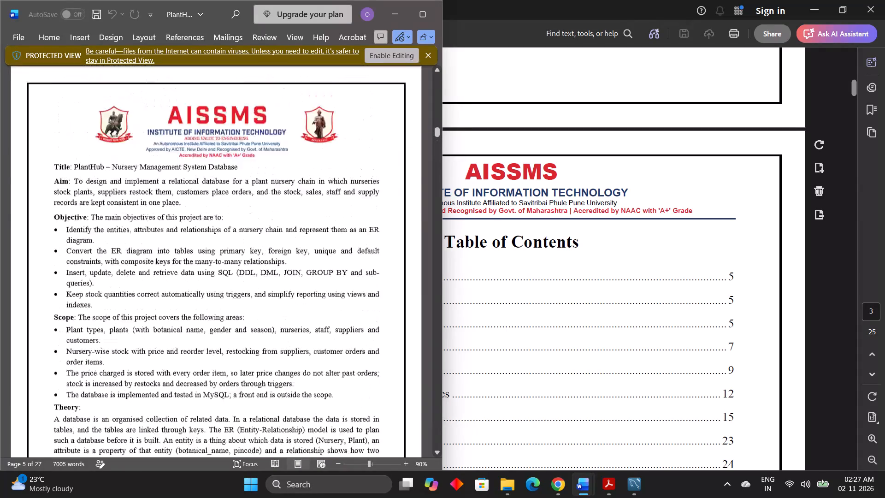
{"action": "scroll", "coordinate": [214, 312], "scroll_direction": "up", "scroll_amount": 2}
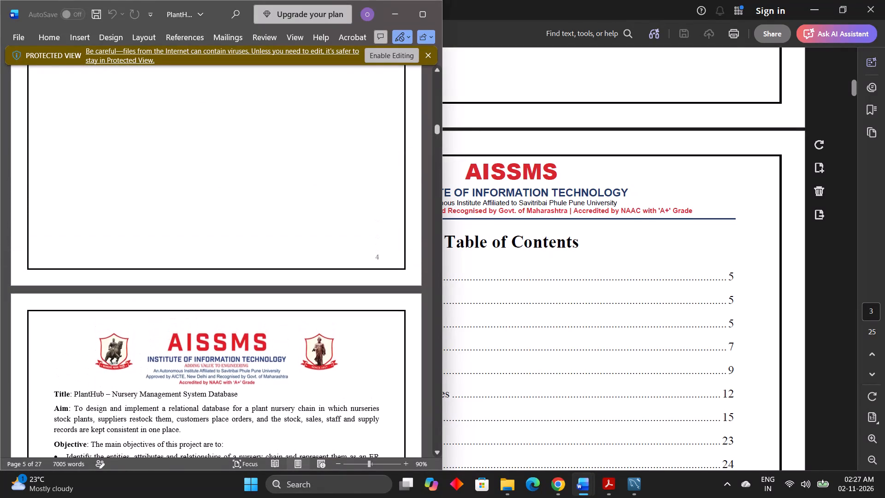
{"action": "left_click", "coordinate": [378, 21]}
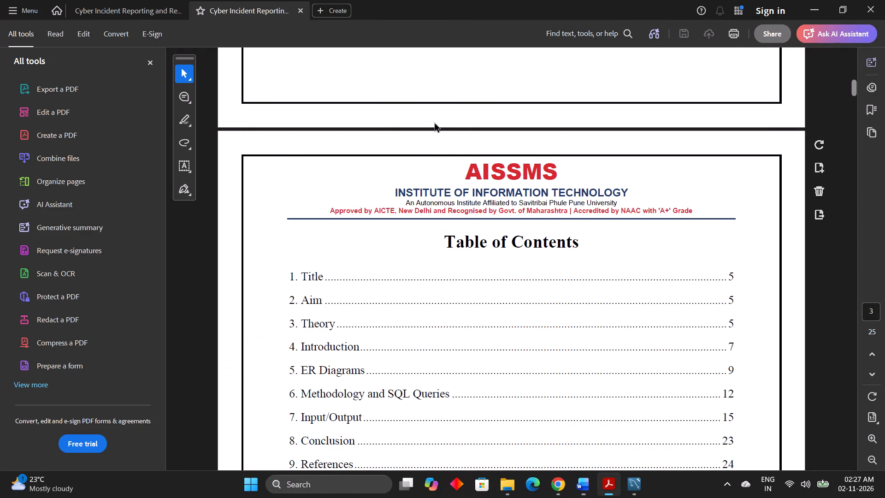
Review the cyber incident PDF from the Table of Contents and Acknowledgement back to the cover page.
{"action": "scroll", "coordinate": [513, 266], "scroll_direction": "down", "scroll_amount": 8}
{"action": "scroll", "coordinate": [513, 266], "scroll_direction": "up", "scroll_amount": 1}
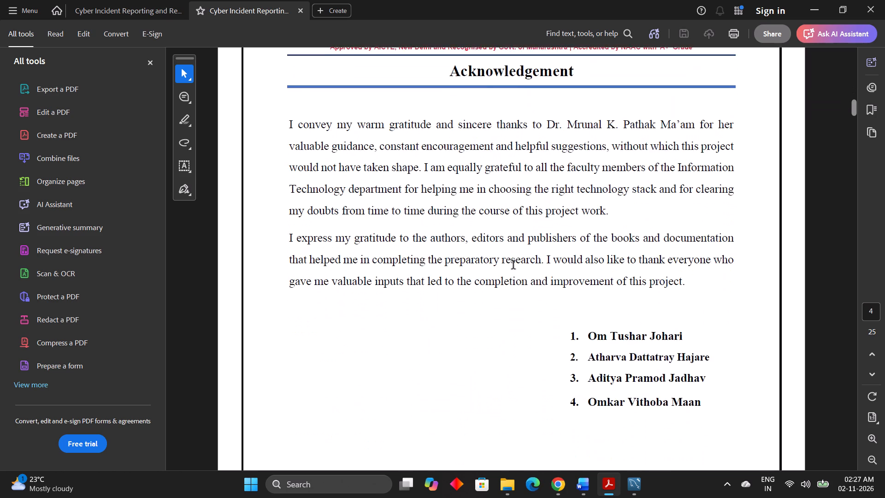
{"action": "scroll", "coordinate": [513, 266], "scroll_direction": "up", "scroll_amount": 1}
{"action": "scroll", "coordinate": [513, 266], "scroll_direction": "down", "scroll_amount": 2}
{"action": "scroll", "coordinate": [513, 266], "scroll_direction": "up", "scroll_amount": 2}
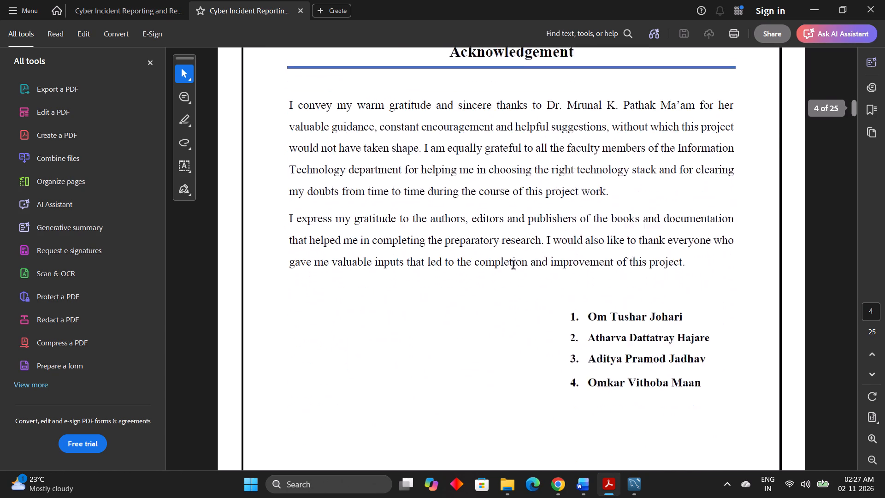
{"action": "scroll", "coordinate": [513, 266], "scroll_direction": "up", "scroll_amount": 11}
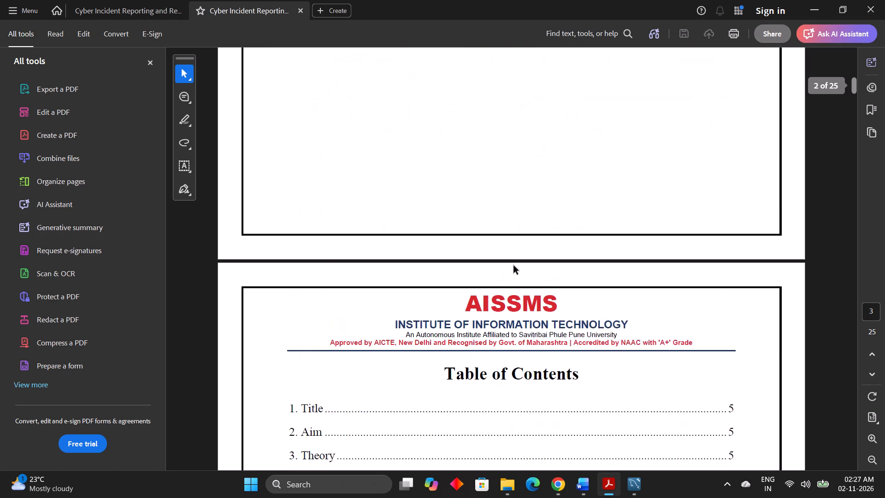
{"action": "scroll", "coordinate": [513, 266], "scroll_direction": "up", "scroll_amount": 11}
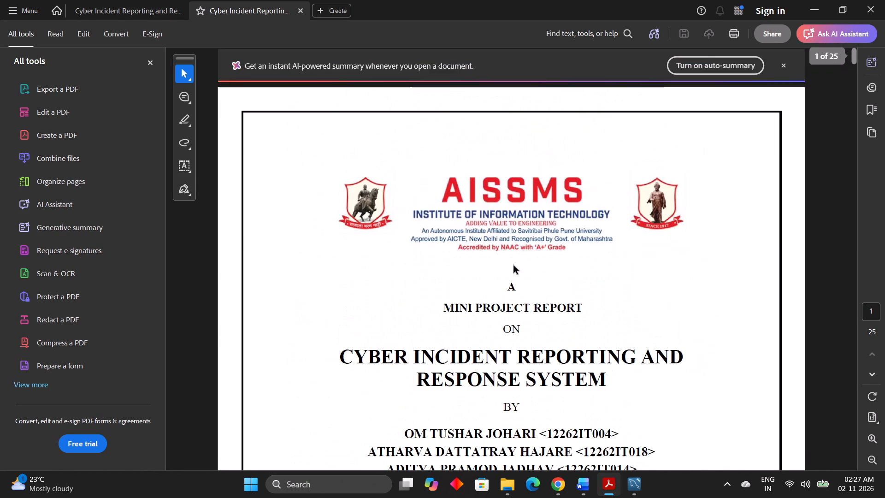
{"action": "scroll", "coordinate": [513, 266], "scroll_direction": "up", "scroll_amount": 2}
Review the cyber incident PDF from the front pages to References, examining the institute header text on the References page.
{"action": "scroll", "coordinate": [513, 266], "scroll_direction": "down", "scroll_amount": 16}
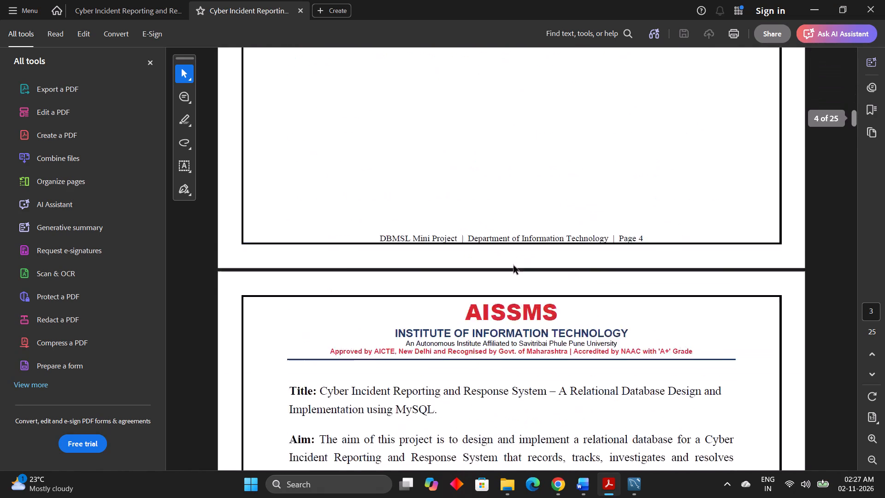
{"action": "scroll", "coordinate": [513, 266], "scroll_direction": "down", "scroll_amount": 7}
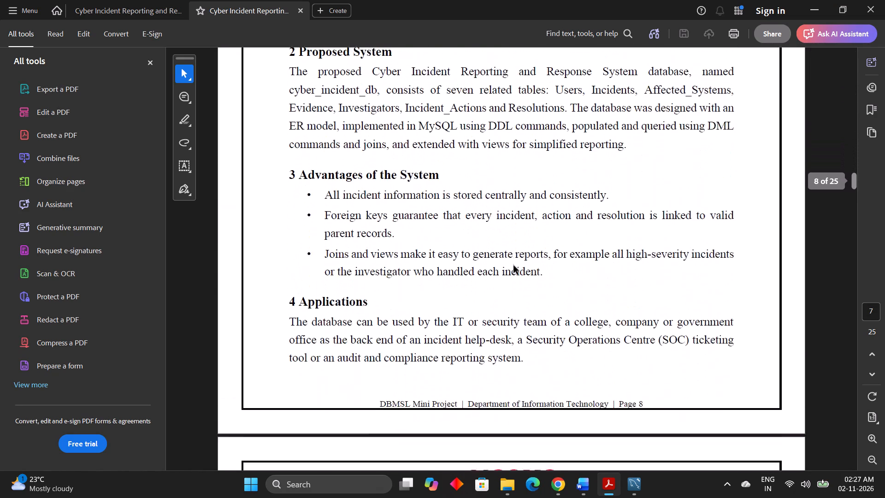
{"action": "scroll", "coordinate": [513, 266], "scroll_direction": "down", "scroll_amount": 2}
{"action": "scroll", "coordinate": [513, 266], "scroll_direction": "up", "scroll_amount": 1}
{"action": "scroll", "coordinate": [513, 266], "scroll_direction": "down", "scroll_amount": 9}
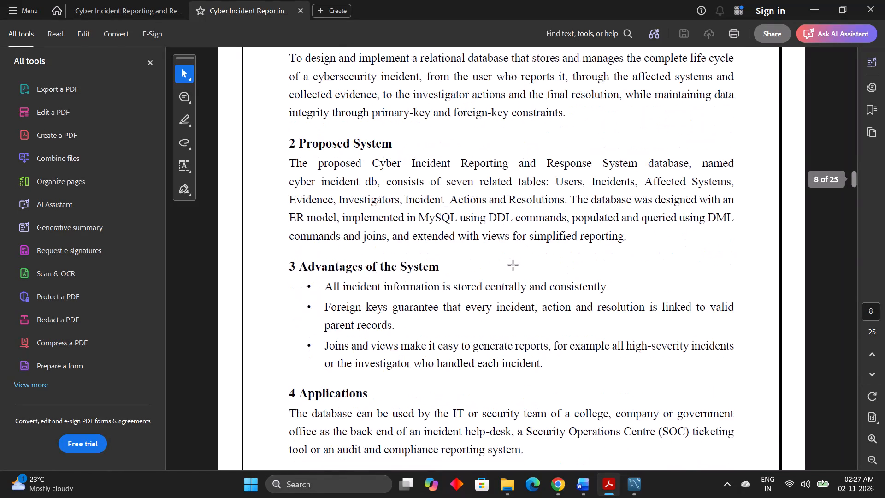
{"action": "scroll", "coordinate": [513, 266], "scroll_direction": "down", "scroll_amount": 20}
{"action": "scroll", "coordinate": [513, 266], "scroll_direction": "down", "scroll_amount": 3}
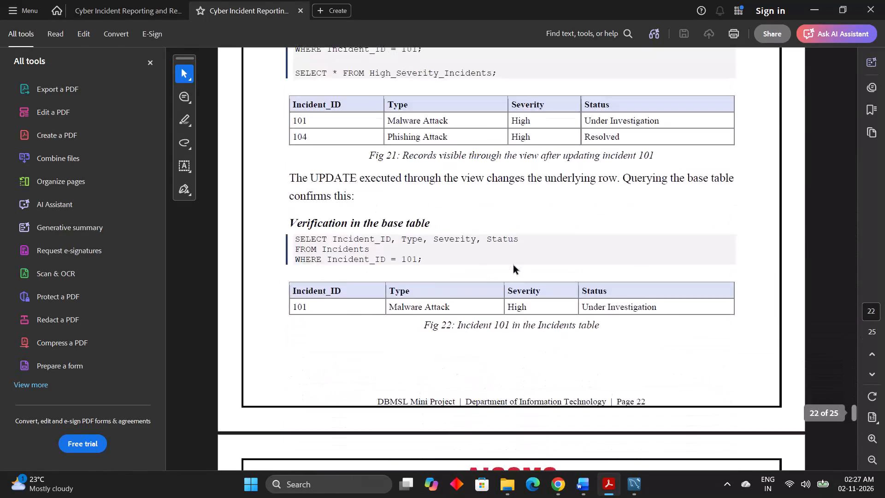
{"action": "scroll", "coordinate": [513, 266], "scroll_direction": "down", "scroll_amount": 9}
{"action": "scroll", "coordinate": [513, 266], "scroll_direction": "up", "scroll_amount": 7}
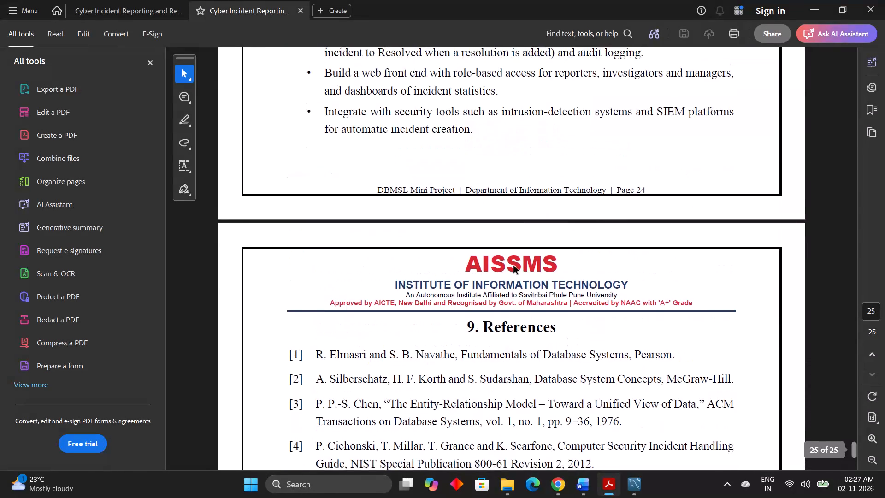
{"action": "scroll", "coordinate": [513, 266], "scroll_direction": "down", "scroll_amount": 1}
{"action": "double_click", "coordinate": [527, 243]}
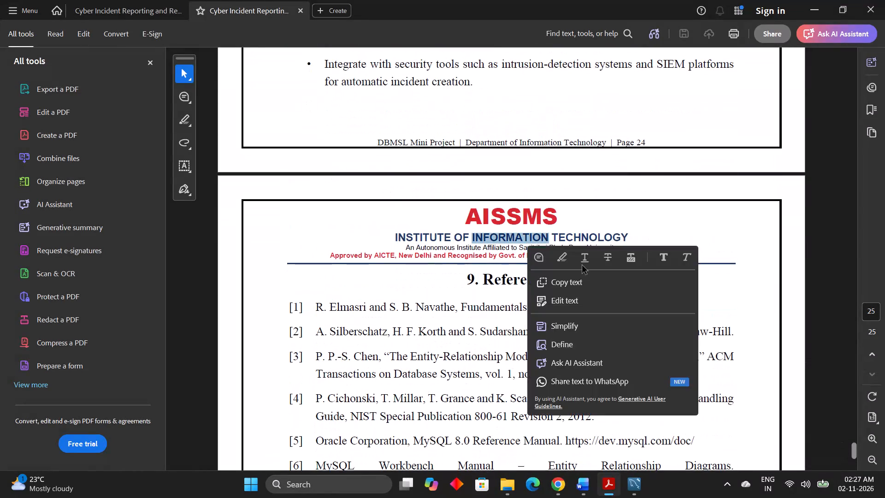
{"action": "double_click", "coordinate": [724, 258]}
{"action": "left_click_drag", "start_coordinate": [740, 263], "coordinate": [491, 219]}
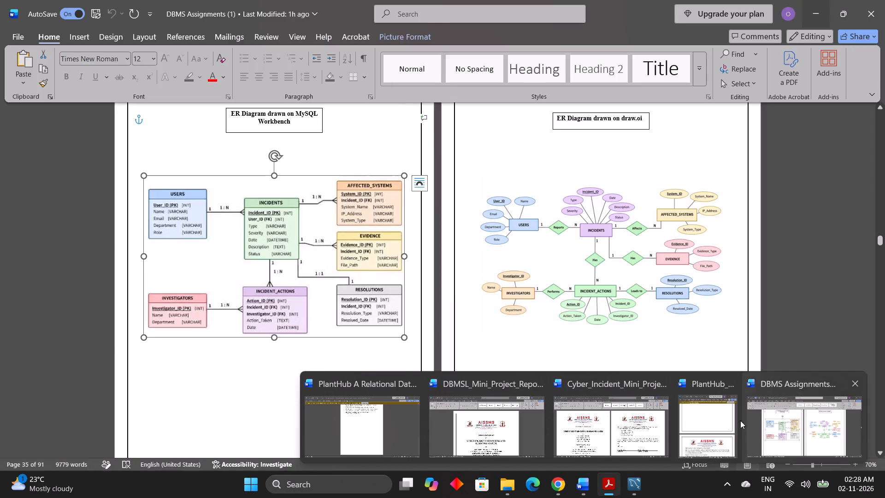
Switch to the DBMS Assignments document, look through it from the ER diagrams to the trigger outputs, and close it.
{"action": "left_click", "coordinate": [765, 415]}
{"action": "left_click", "coordinate": [621, 362]}
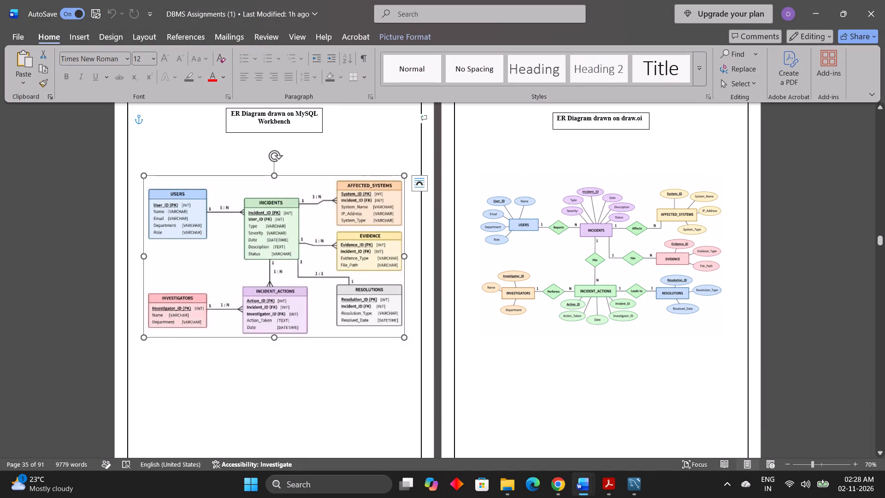
{"action": "scroll", "coordinate": [621, 362], "scroll_direction": "up", "scroll_amount": 2}
{"action": "scroll", "coordinate": [621, 362], "scroll_direction": "down", "scroll_amount": 20}
{"action": "scroll", "coordinate": [621, 362], "scroll_direction": "down", "scroll_amount": 20}
{"action": "scroll", "coordinate": [621, 362], "scroll_direction": "down", "scroll_amount": 20}
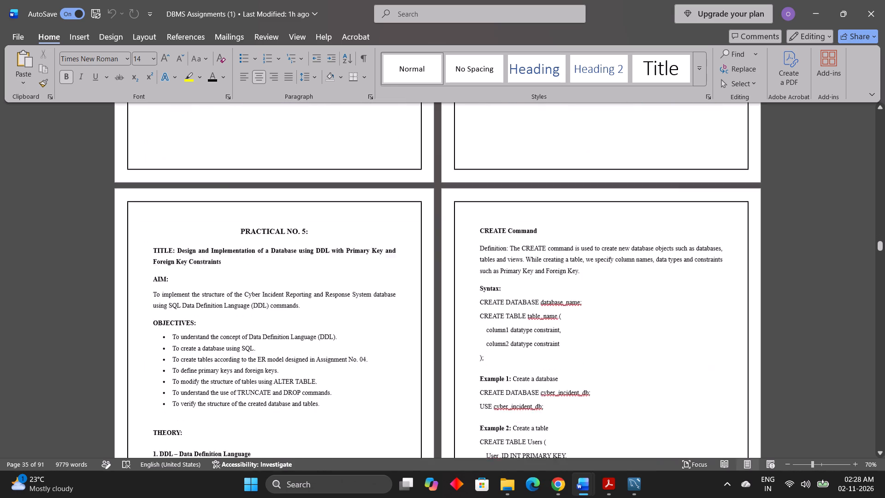
{"action": "scroll", "coordinate": [621, 362], "scroll_direction": "down", "scroll_amount": 20}
{"action": "scroll", "coordinate": [621, 362], "scroll_direction": "down", "scroll_amount": 20}
{"action": "scroll", "coordinate": [621, 362], "scroll_direction": "down", "scroll_amount": 20}
{"action": "scroll", "coordinate": [621, 362], "scroll_direction": "down", "scroll_amount": 6}
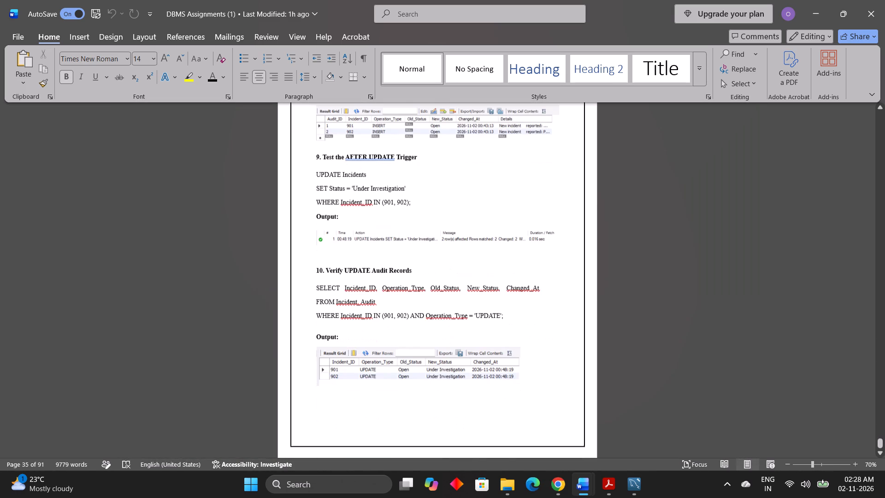
{"action": "left_click", "coordinate": [884, 0]}
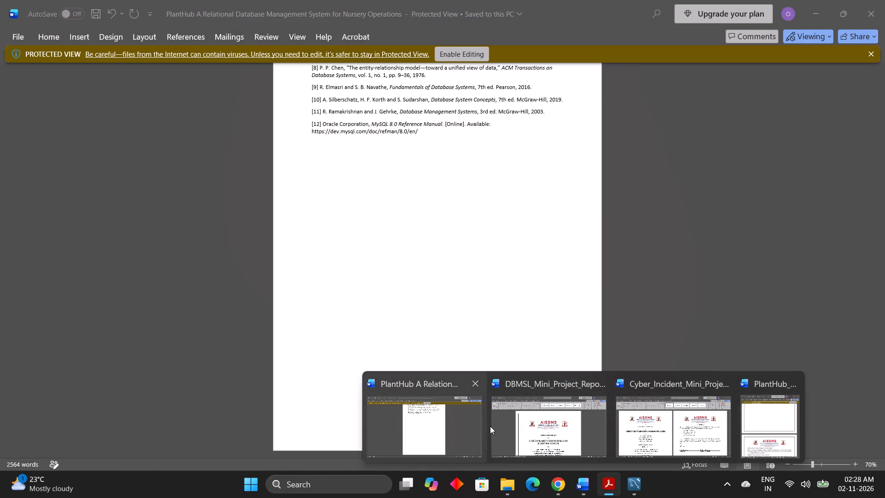
Switch to the DBMSL cyber incident report in Word and open the page header on the References page for editing.
{"action": "left_click", "coordinate": [540, 421]}
{"action": "scroll", "coordinate": [483, 359], "scroll_direction": "down", "scroll_amount": 3}
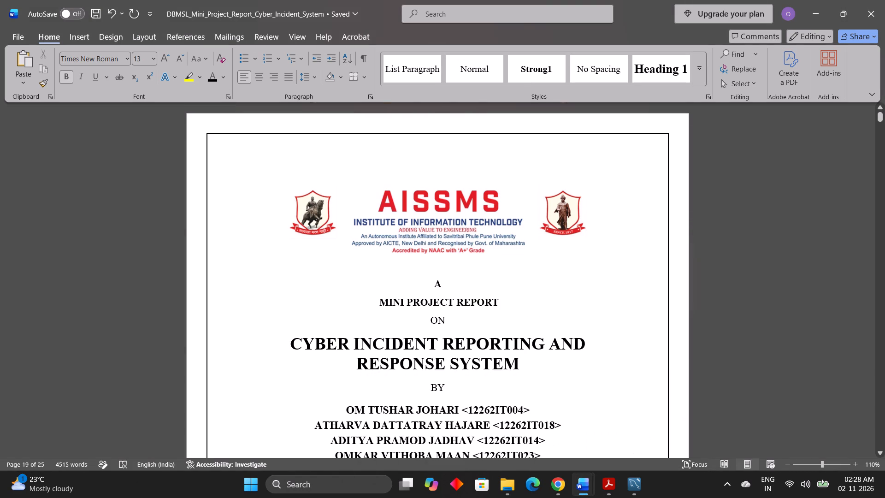
{"action": "scroll", "coordinate": [483, 359], "scroll_direction": "down", "scroll_amount": 3}
{"action": "scroll", "coordinate": [483, 359], "scroll_direction": "down", "scroll_amount": 20}
{"action": "scroll", "coordinate": [483, 359], "scroll_direction": "down", "scroll_amount": 20}
{"action": "scroll", "coordinate": [483, 359], "scroll_direction": "down", "scroll_amount": 20}
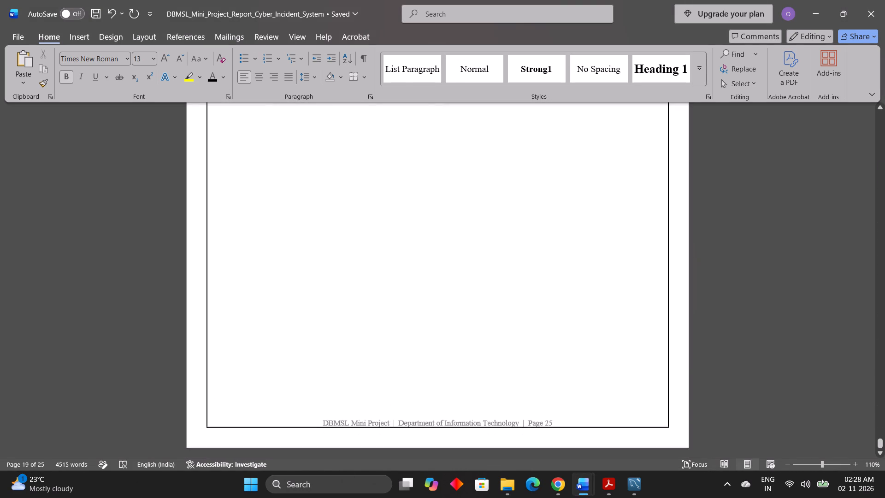
{"action": "scroll", "coordinate": [483, 359], "scroll_direction": "up", "scroll_amount": 4}
{"action": "scroll", "coordinate": [483, 359], "scroll_direction": "down", "scroll_amount": 1}
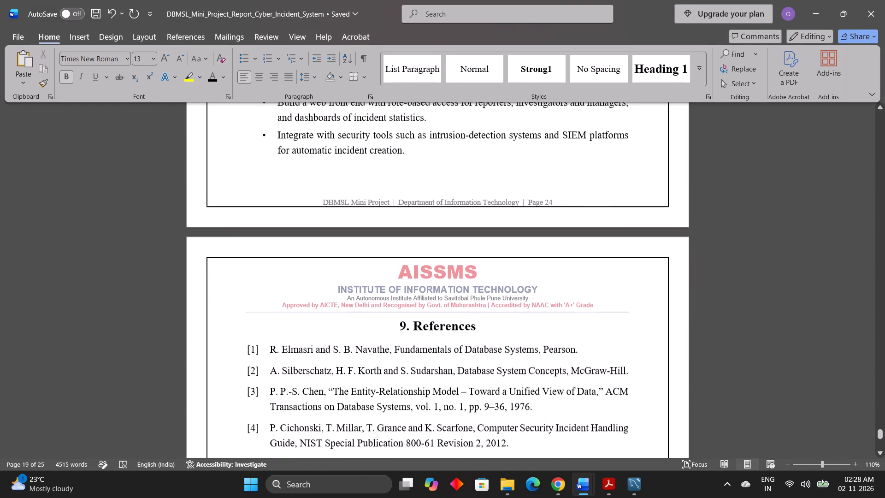
{"action": "left_click", "coordinate": [513, 342]}
{"action": "left_click", "coordinate": [488, 260]}
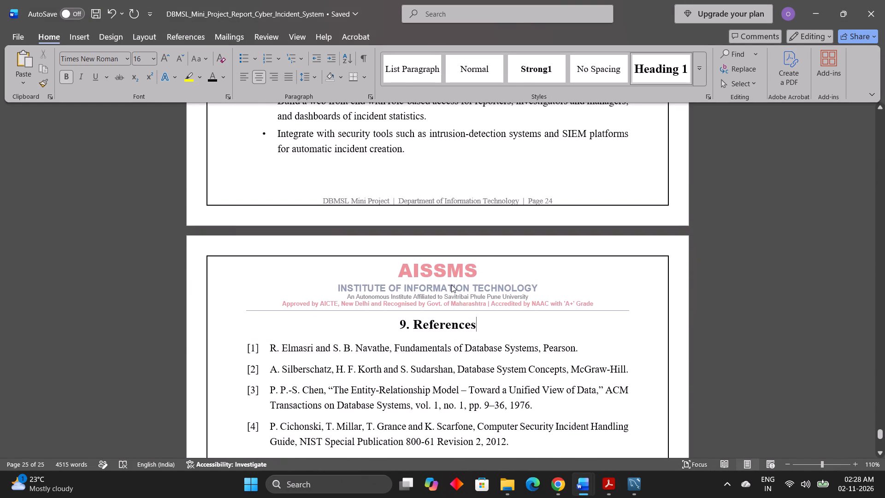
{"action": "left_click", "coordinate": [451, 285]}
{"action": "double_click", "coordinate": [451, 285]}
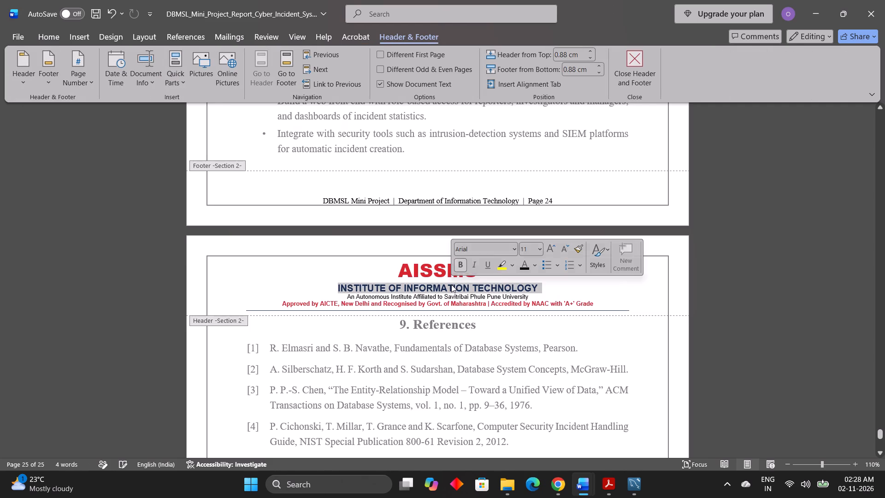
{"action": "left_click", "coordinate": [500, 299]}
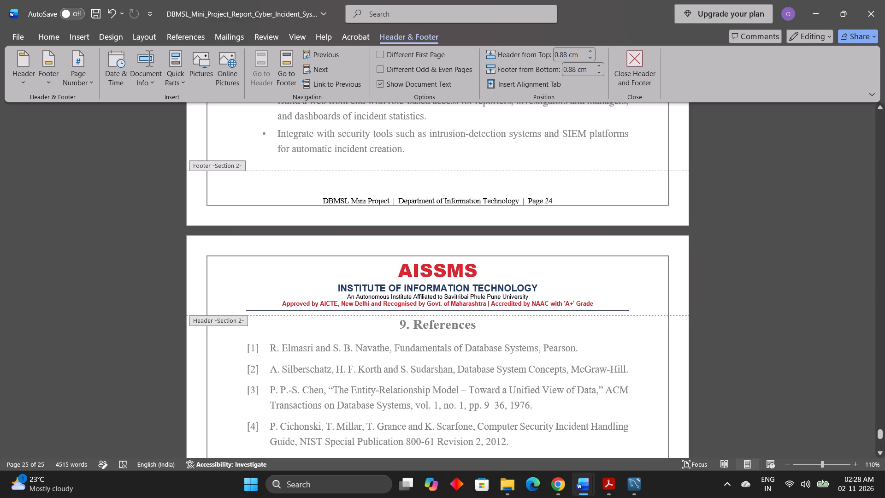
Delete the entire AISSMS institute text block and its dividing line from the Section 2 header on the Table of Contents page.
{"action": "scroll", "coordinate": [619, 304], "scroll_direction": "up", "scroll_amount": 15}
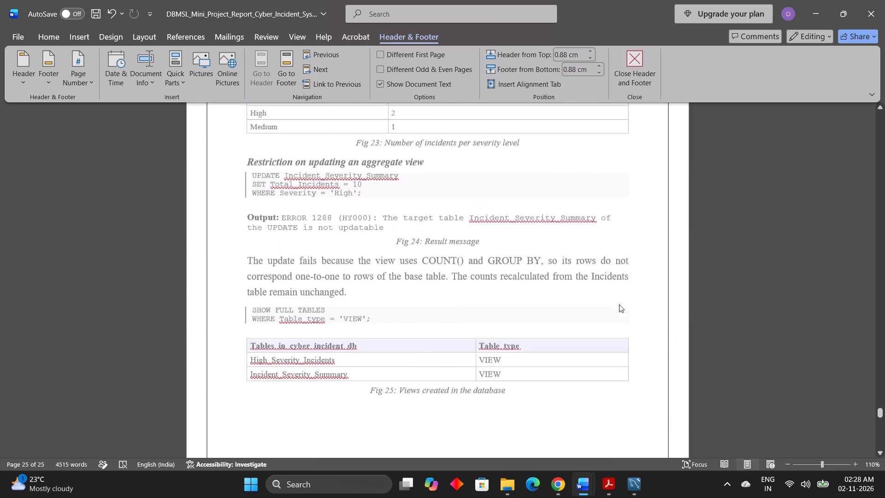
{"action": "scroll", "coordinate": [619, 304], "scroll_direction": "up", "scroll_amount": 19}
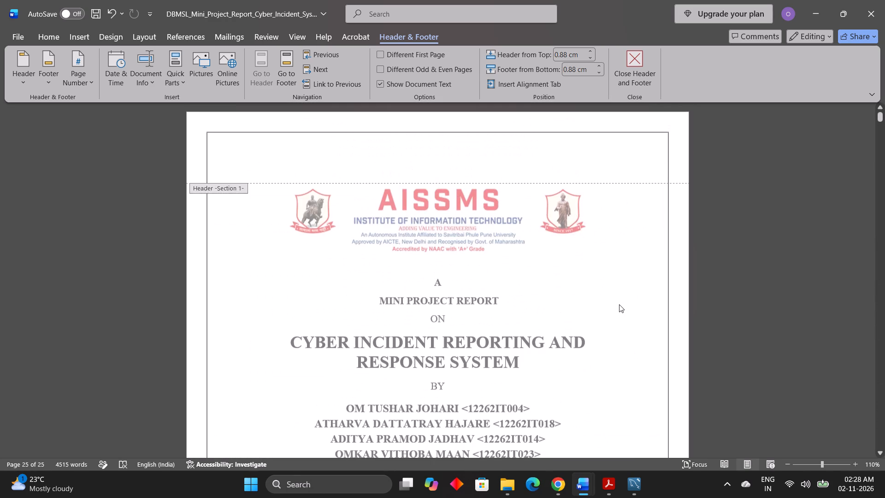
{"action": "scroll", "coordinate": [619, 304], "scroll_direction": "up", "scroll_amount": 4}
{"action": "scroll", "coordinate": [619, 304], "scroll_direction": "down", "scroll_amount": 4}
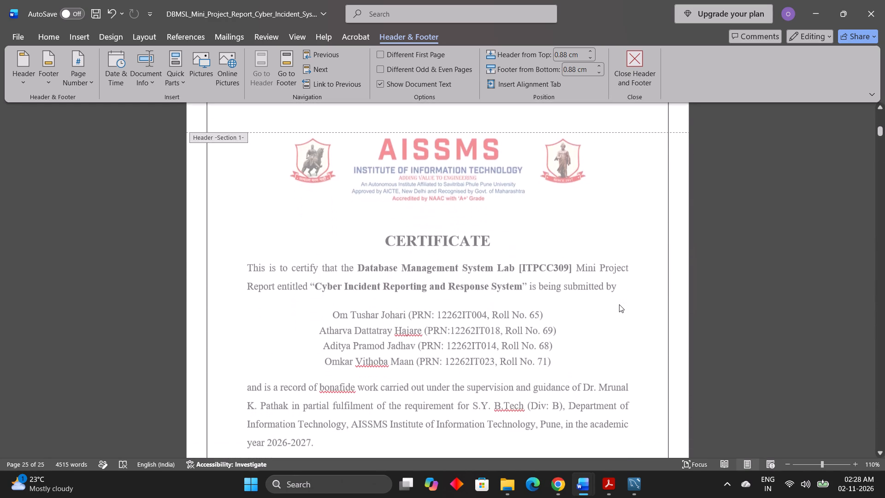
{"action": "scroll", "coordinate": [619, 304], "scroll_direction": "down", "scroll_amount": 4}
{"action": "scroll", "coordinate": [619, 304], "scroll_direction": "up", "scroll_amount": 1}
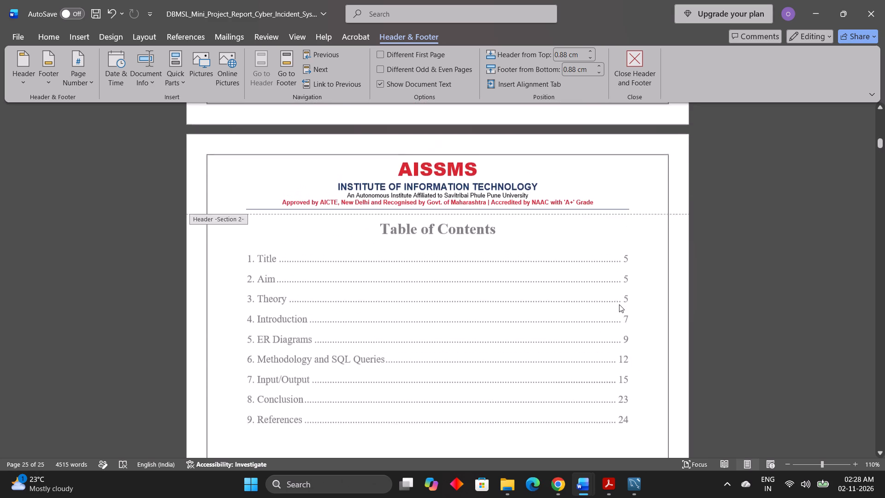
{"action": "scroll", "coordinate": [619, 304], "scroll_direction": "up", "scroll_amount": 1}
{"action": "left_click", "coordinate": [595, 276]}
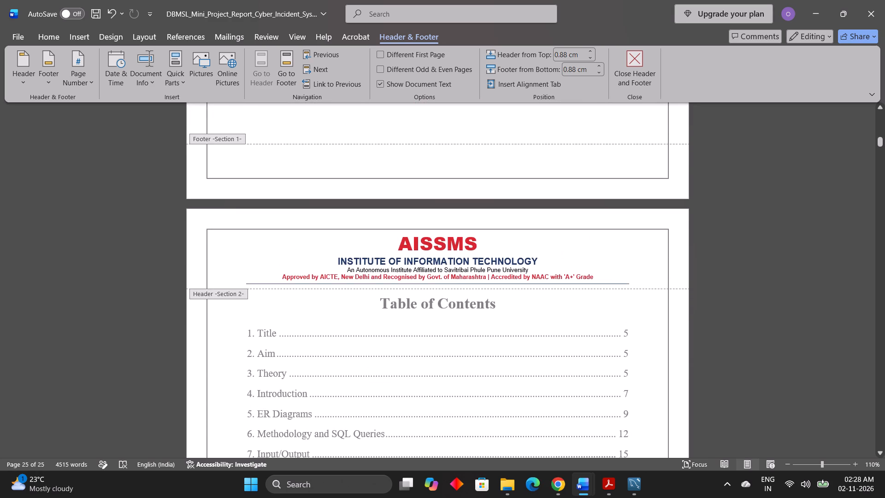
{"action": "left_click", "coordinate": [631, 281]}
{"action": "left_click_drag", "start_coordinate": [631, 281], "coordinate": [412, 243]}
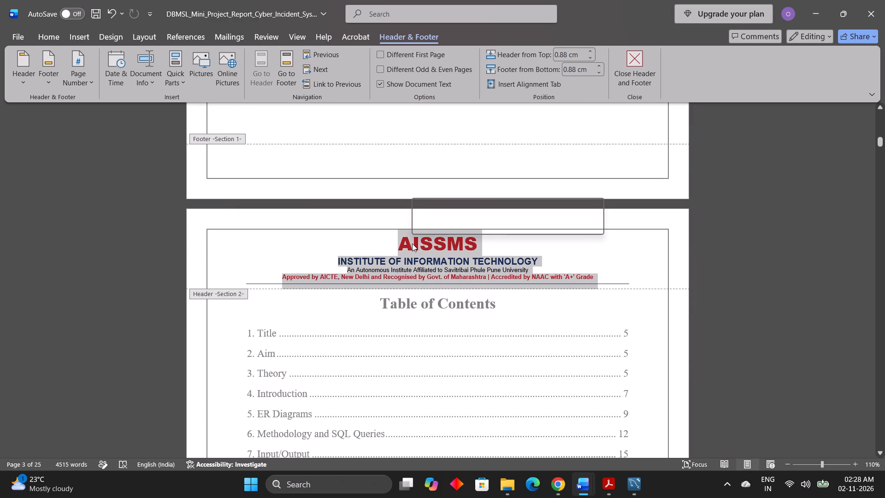
{"action": "key", "text": "BackSpace"}
{"action": "key", "text": "Delete"}
{"action": "key", "text": "Delete"}
{"action": "key", "text": "Delete"}
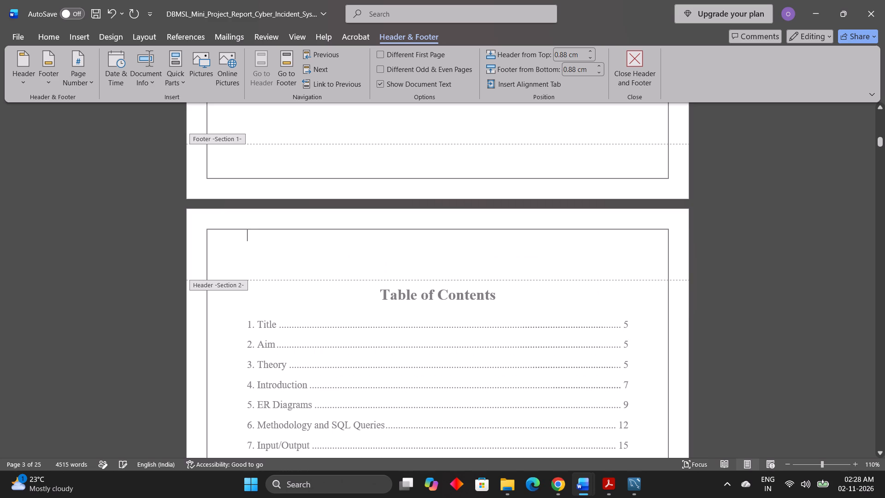
{"action": "key", "text": "Delete"}
{"action": "key", "text": "Delete"}
{"action": "key", "text": "Delete"}
{"action": "key", "text": "Delete"}
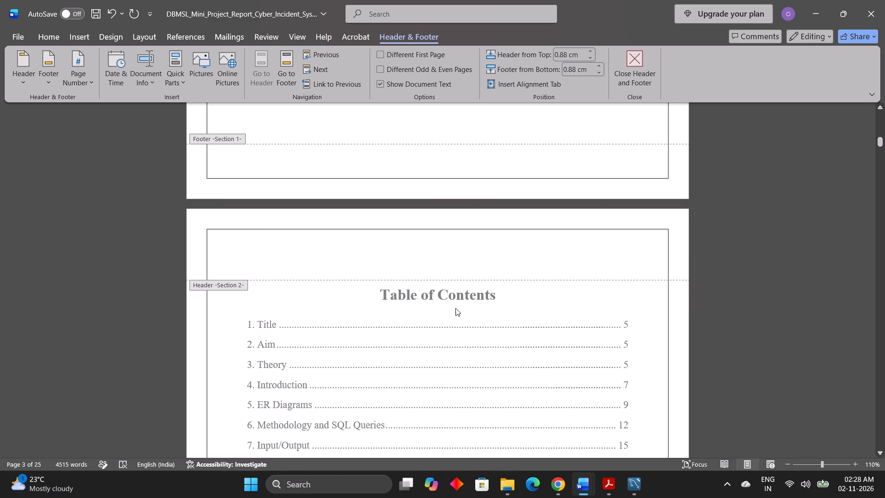
Check the Section 2 header area from the Table of Contents through the last page and close header editing.
{"action": "left_click", "coordinate": [488, 309]}
{"action": "scroll", "coordinate": [488, 309], "scroll_direction": "down", "scroll_amount": 5}
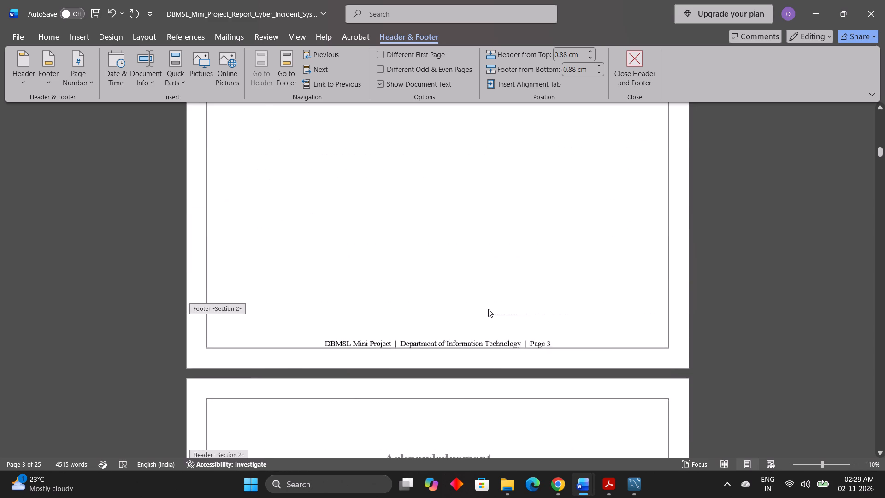
{"action": "scroll", "coordinate": [488, 309], "scroll_direction": "down", "scroll_amount": 2}
{"action": "scroll", "coordinate": [488, 309], "scroll_direction": "up", "scroll_amount": 3}
{"action": "scroll", "coordinate": [488, 309], "scroll_direction": "down", "scroll_amount": 8}
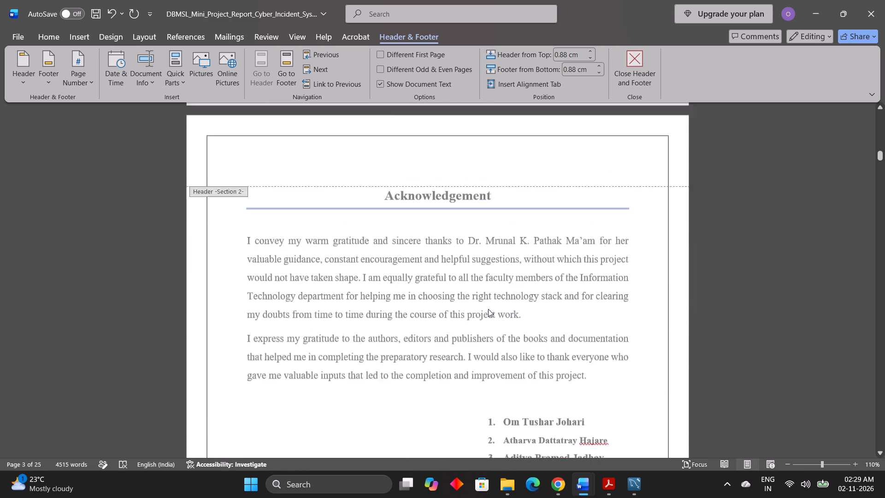
{"action": "scroll", "coordinate": [488, 309], "scroll_direction": "down", "scroll_amount": 16}
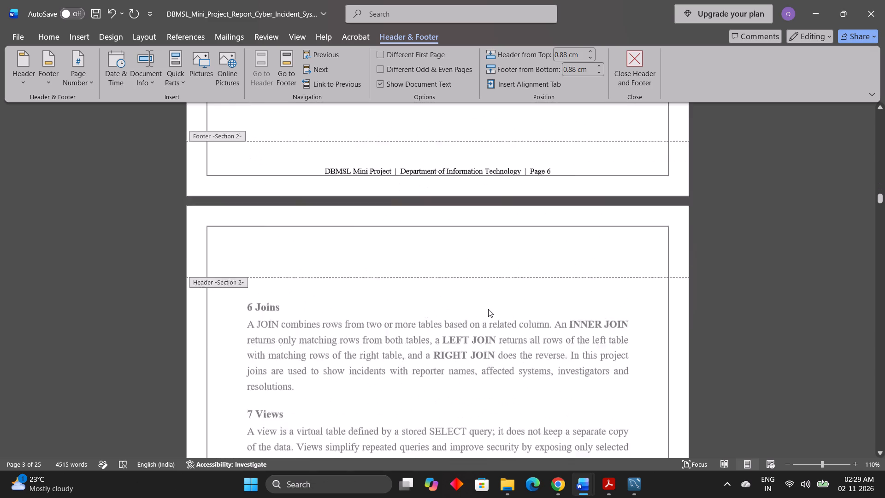
{"action": "scroll", "coordinate": [488, 309], "scroll_direction": "down", "scroll_amount": 16}
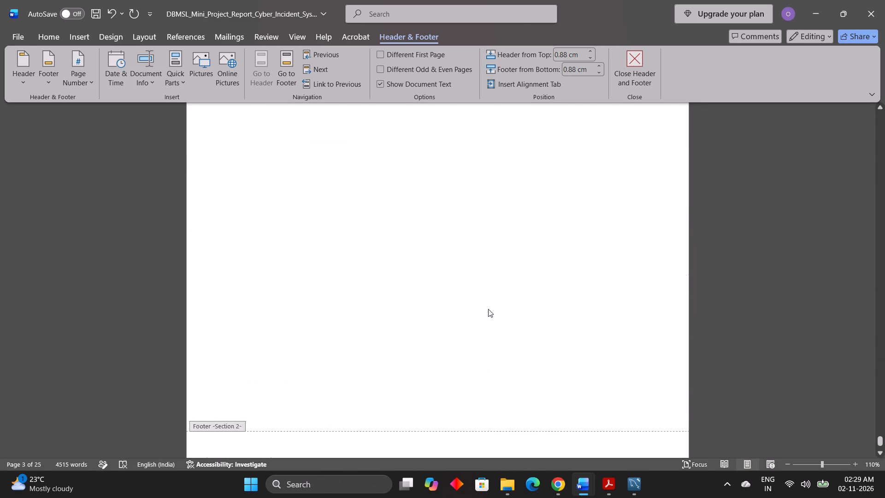
{"action": "scroll", "coordinate": [488, 309], "scroll_direction": "down", "scroll_amount": 9}
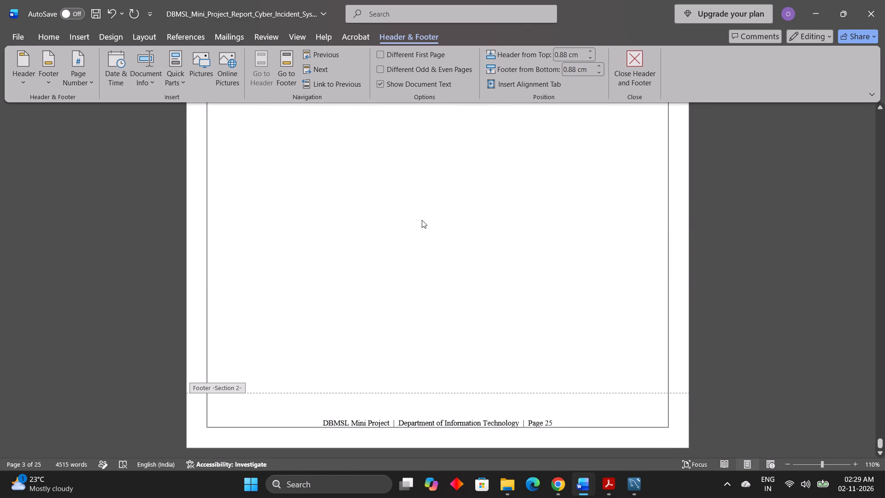
{"action": "double_click", "coordinate": [422, 220]}
Review the report's page layout from References back to the cover, and forward to the Title and Theory pages.
{"action": "scroll", "coordinate": [422, 220], "scroll_direction": "up", "scroll_amount": 9}
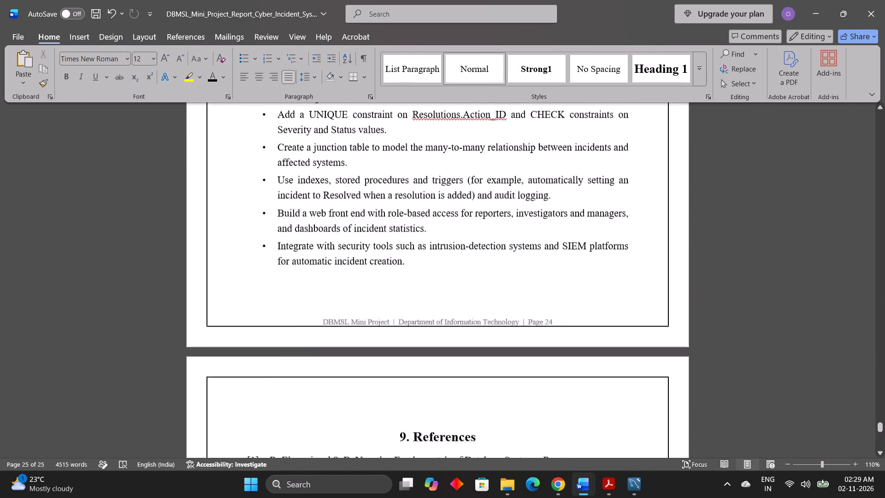
{"action": "scroll", "coordinate": [422, 220], "scroll_direction": "up", "scroll_amount": 20}
{"action": "scroll", "coordinate": [422, 220], "scroll_direction": "up", "scroll_amount": 7}
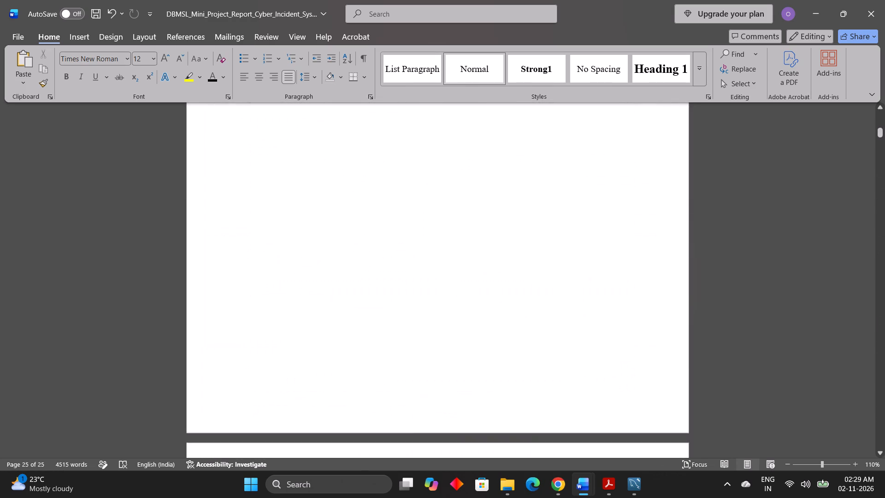
{"action": "scroll", "coordinate": [422, 220], "scroll_direction": "up", "scroll_amount": 8}
{"action": "scroll", "coordinate": [422, 220], "scroll_direction": "down", "scroll_amount": 2, "text": "ctrl"}
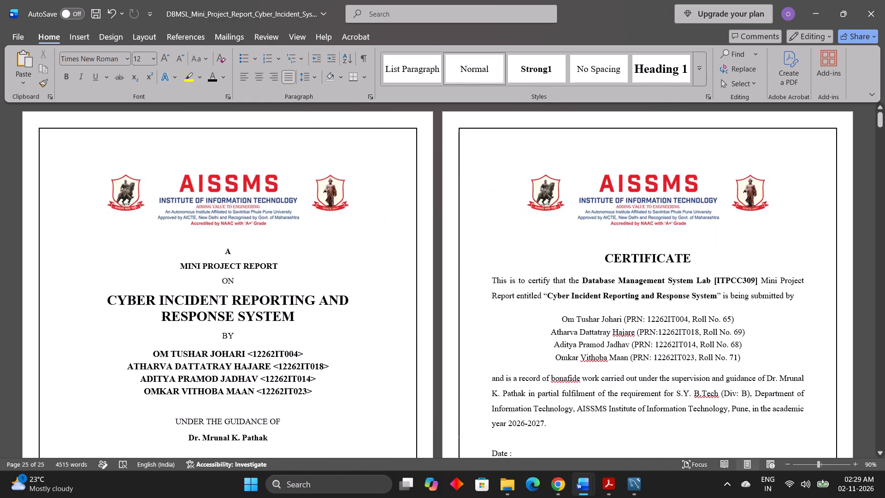
{"action": "scroll", "coordinate": [422, 220], "scroll_direction": "down", "scroll_amount": 6}
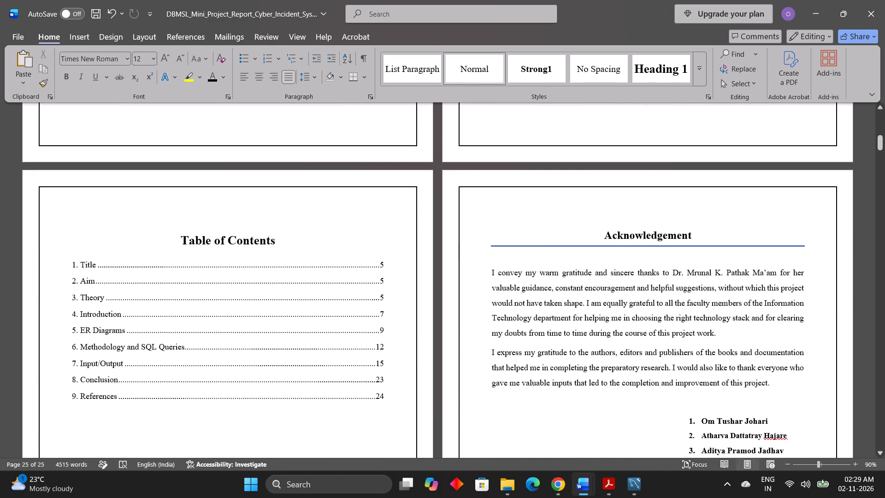
{"action": "scroll", "coordinate": [422, 220], "scroll_direction": "down", "scroll_amount": 1}
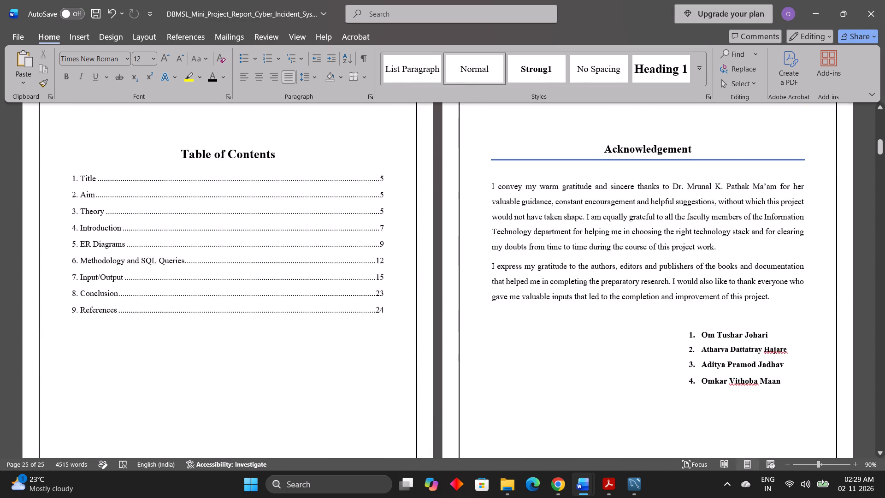
{"action": "scroll", "coordinate": [422, 220], "scroll_direction": "up", "scroll_amount": 1}
{"action": "scroll", "coordinate": [422, 220], "scroll_direction": "down", "scroll_amount": 2}
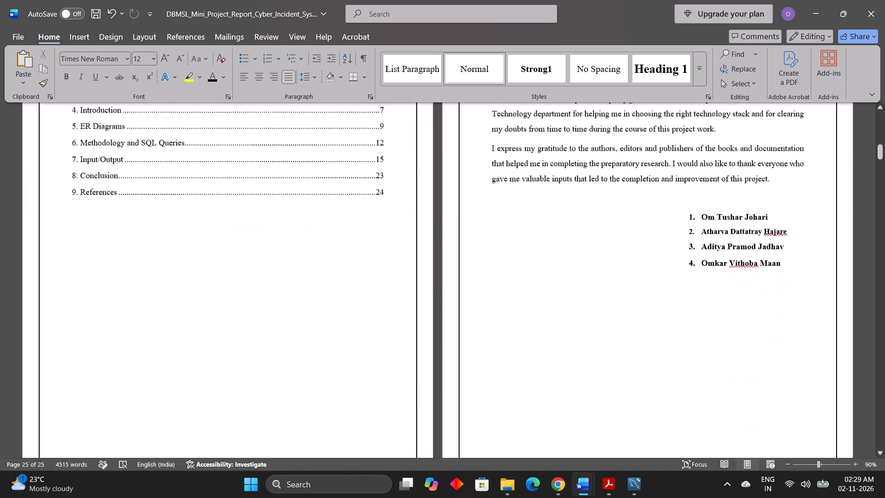
{"action": "scroll", "coordinate": [422, 220], "scroll_direction": "down", "scroll_amount": 2}
{"action": "scroll", "coordinate": [422, 220], "scroll_direction": "up", "scroll_amount": 1}
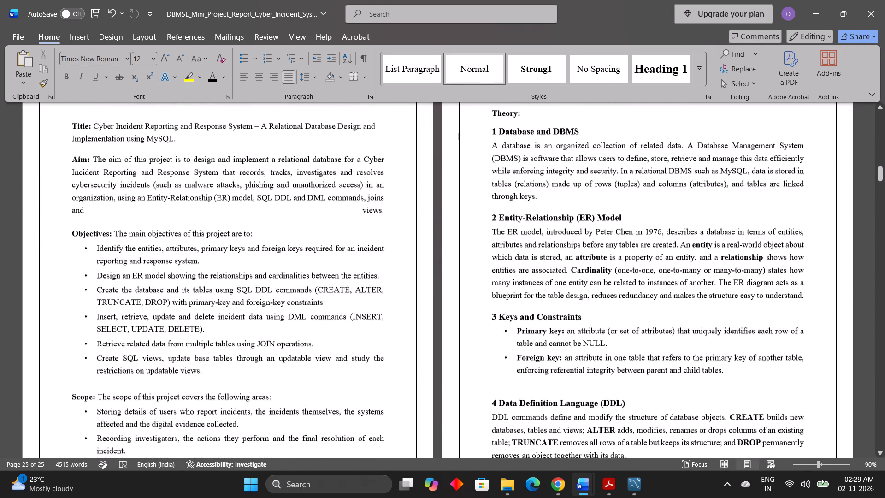
Compare the top spacing of the Table of Contents, Acknowledgement, Title and Theory pages, examining the blank area above Theory.
{"action": "scroll", "coordinate": [422, 220], "scroll_direction": "up", "scroll_amount": 4}
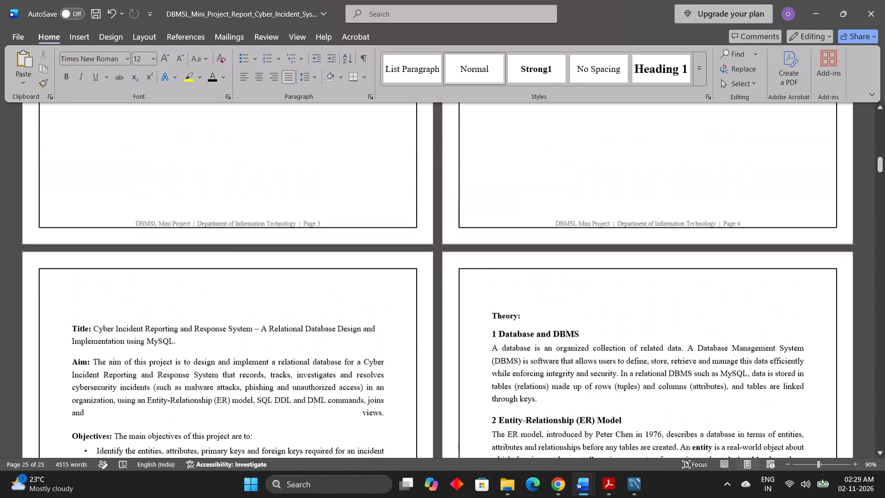
{"action": "scroll", "coordinate": [422, 220], "scroll_direction": "up", "scroll_amount": 3}
{"action": "scroll", "coordinate": [422, 220], "scroll_direction": "down", "scroll_amount": 2}
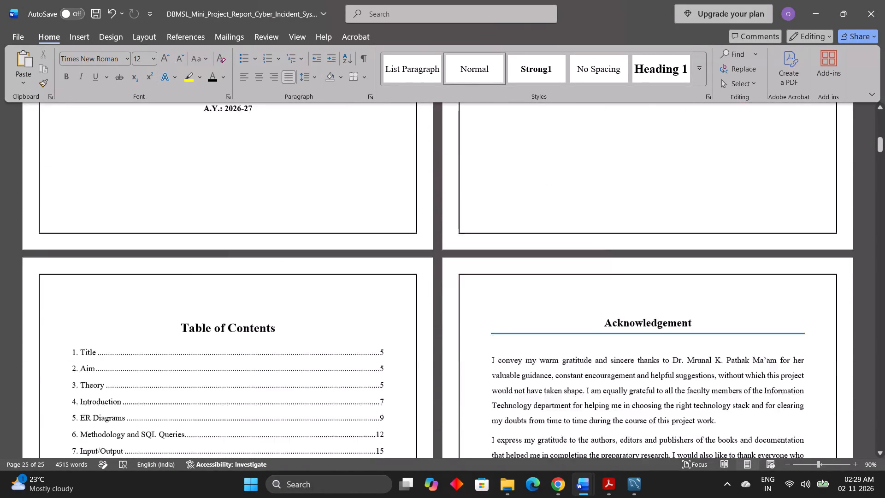
{"action": "scroll", "coordinate": [422, 220], "scroll_direction": "down", "scroll_amount": 3}
{"action": "scroll", "coordinate": [422, 220], "scroll_direction": "up", "scroll_amount": 1}
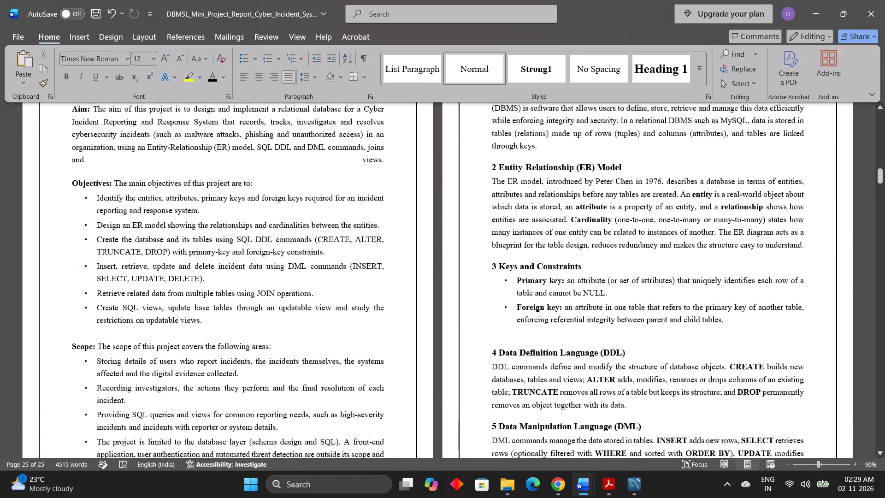
{"action": "scroll", "coordinate": [422, 220], "scroll_direction": "up", "scroll_amount": 1}
{"action": "left_click", "coordinate": [512, 292]}
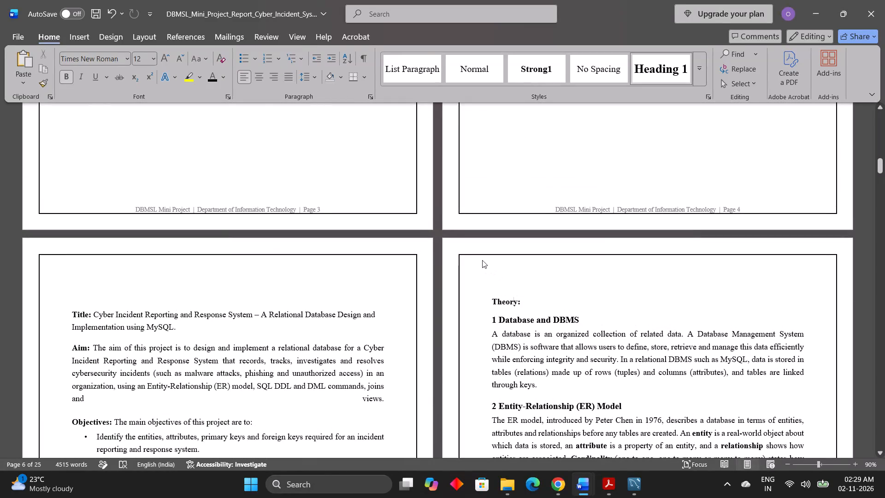
{"action": "left_click", "coordinate": [496, 278]}
Review the page layout and top spacing from the Table of Contents through the ER Diagrams and MySQL Schema Diagram pages.
{"action": "scroll", "coordinate": [496, 278], "scroll_direction": "up", "scroll_amount": 1}
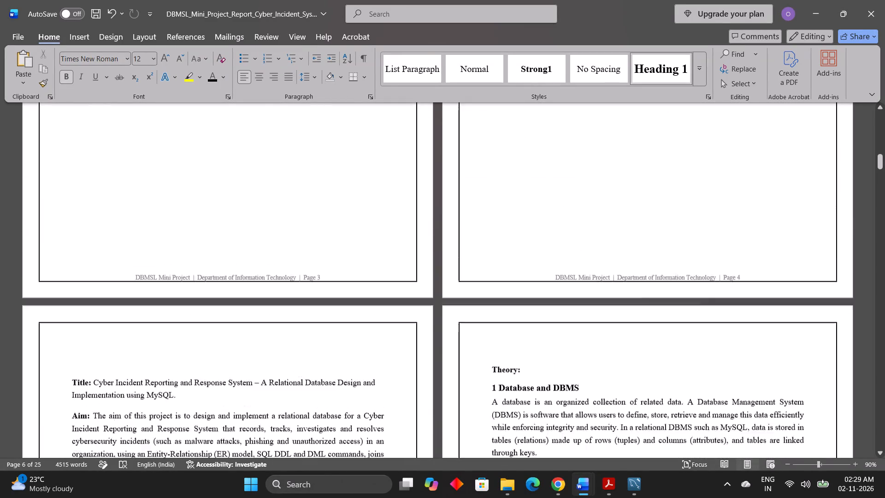
{"action": "scroll", "coordinate": [496, 278], "scroll_direction": "up", "scroll_amount": 3}
{"action": "scroll", "coordinate": [496, 278], "scroll_direction": "down", "scroll_amount": 1}
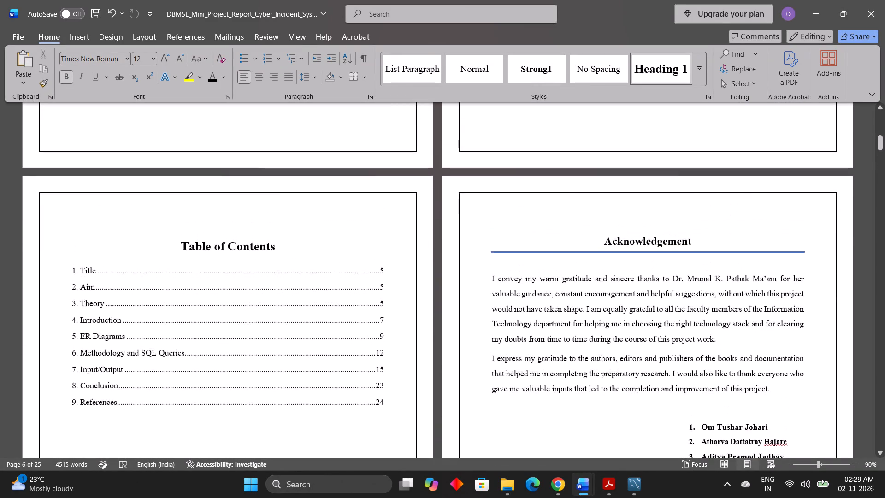
{"action": "scroll", "coordinate": [496, 278], "scroll_direction": "down", "scroll_amount": 6}
{"action": "scroll", "coordinate": [496, 278], "scroll_direction": "up", "scroll_amount": 1}
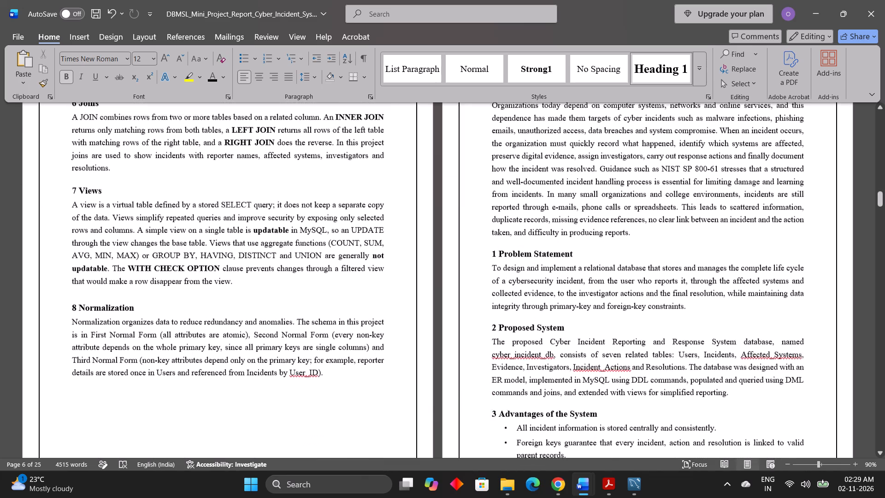
{"action": "scroll", "coordinate": [496, 278], "scroll_direction": "up", "scroll_amount": 1}
{"action": "scroll", "coordinate": [496, 278], "scroll_direction": "down", "scroll_amount": 3}
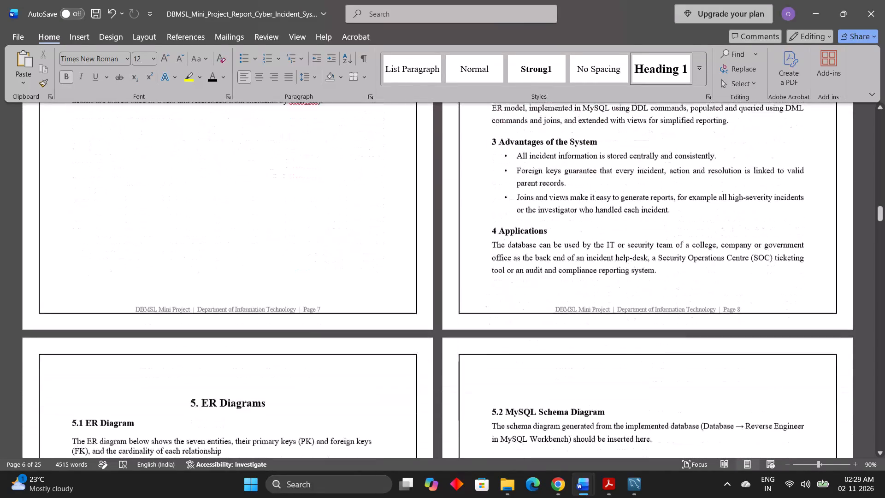
{"action": "scroll", "coordinate": [496, 278], "scroll_direction": "down", "scroll_amount": 3}
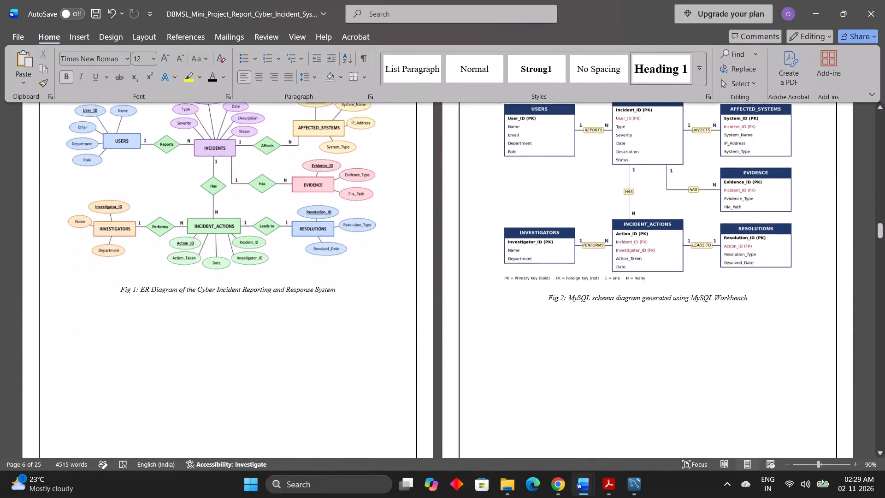
{"action": "scroll", "coordinate": [496, 278], "scroll_direction": "down", "scroll_amount": 1}
{"action": "scroll", "coordinate": [496, 278], "scroll_direction": "up", "scroll_amount": 4}
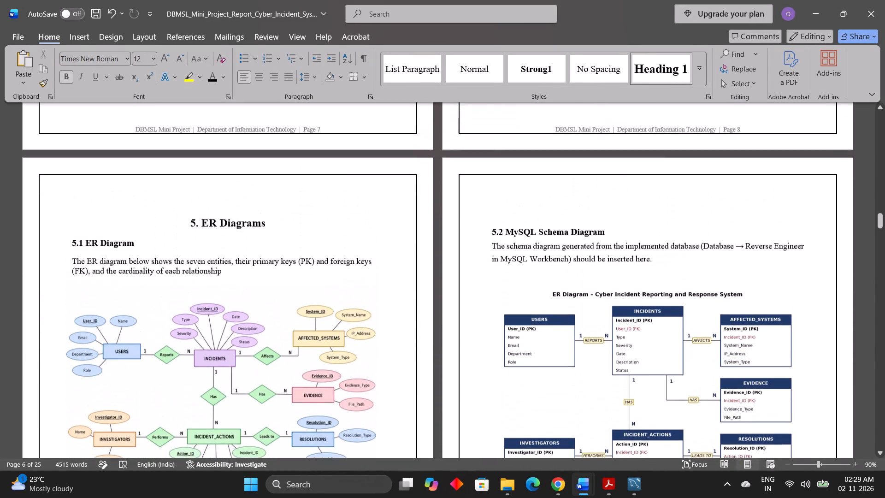
Compare the top spacing of the ER Diagrams pages with the 5.3 Relationships and Cardinality and Data Dictionary table pages.
{"action": "left_click", "coordinate": [663, 279]}
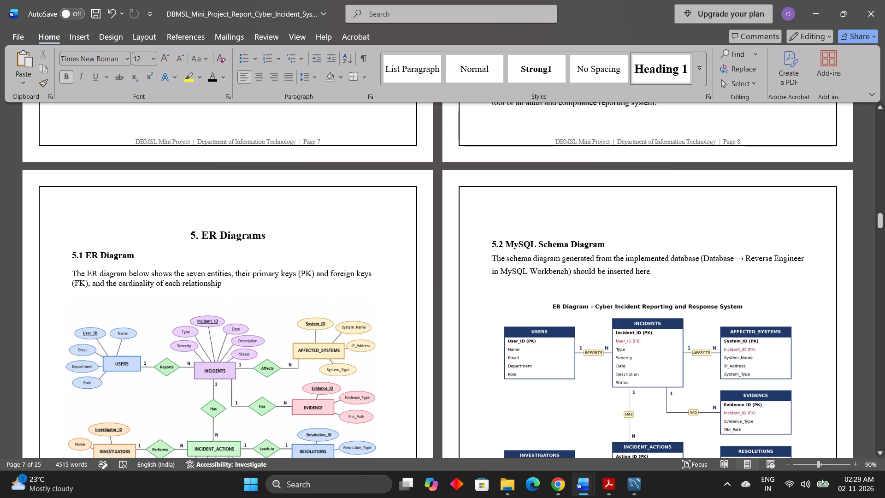
{"action": "scroll", "coordinate": [663, 279], "scroll_direction": "down", "scroll_amount": 5}
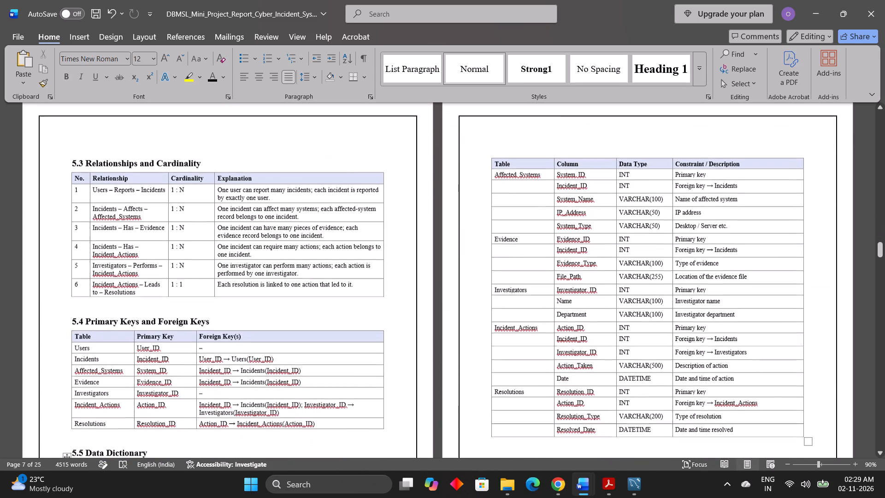
{"action": "scroll", "coordinate": [663, 279], "scroll_direction": "down", "scroll_amount": 3}
{"action": "scroll", "coordinate": [663, 279], "scroll_direction": "up", "scroll_amount": 1}
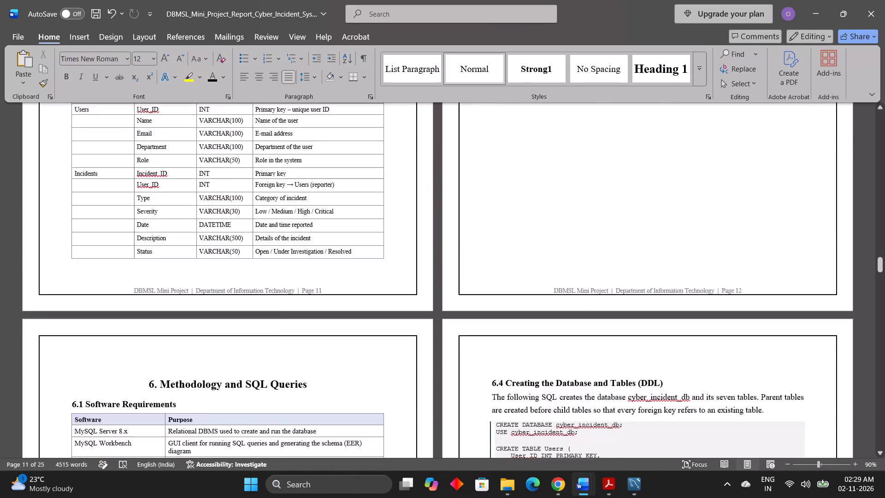
{"action": "scroll", "coordinate": [663, 279], "scroll_direction": "up", "scroll_amount": 4}
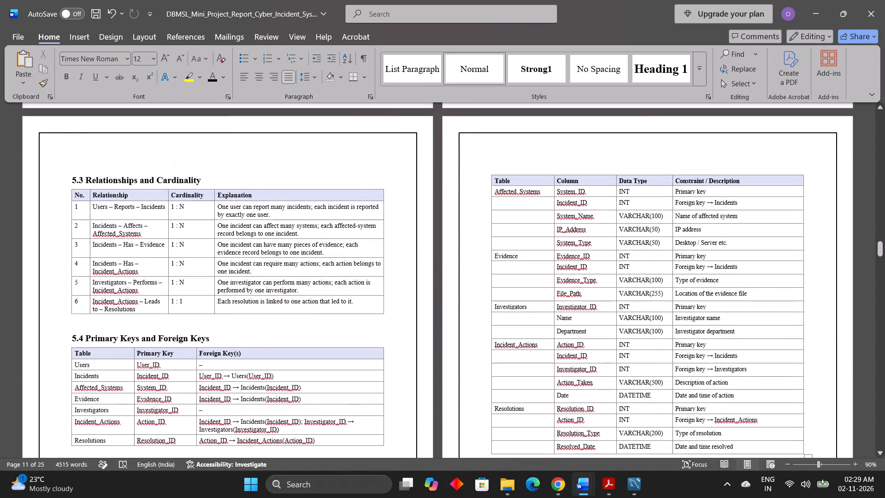
{"action": "scroll", "coordinate": [663, 279], "scroll_direction": "up", "scroll_amount": 3}
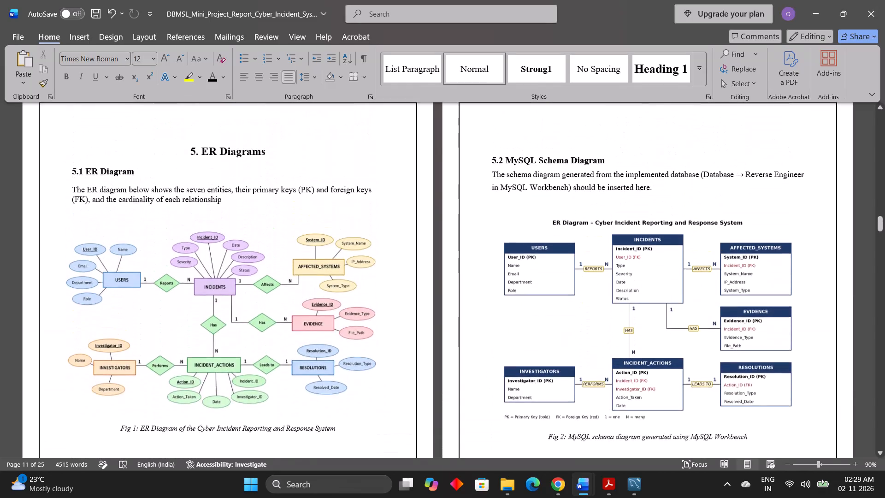
{"action": "scroll", "coordinate": [663, 279], "scroll_direction": "up", "scroll_amount": 1}
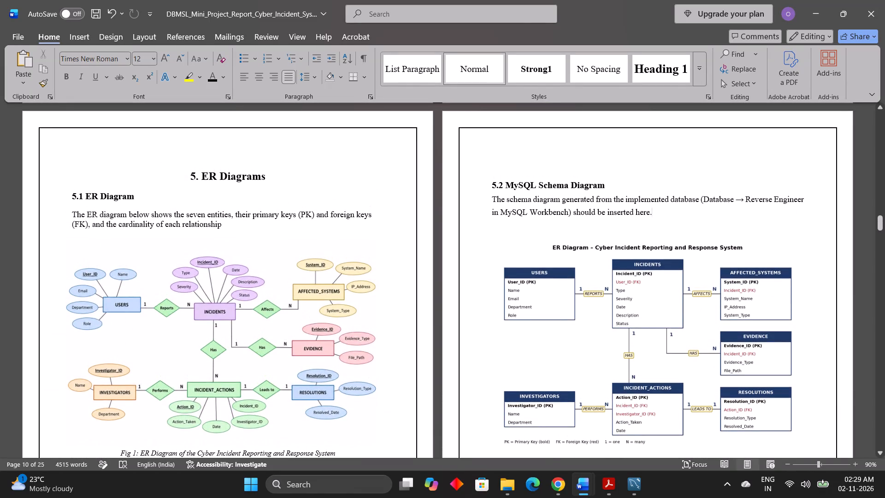
{"action": "scroll", "coordinate": [663, 279], "scroll_direction": "down", "scroll_amount": 4}
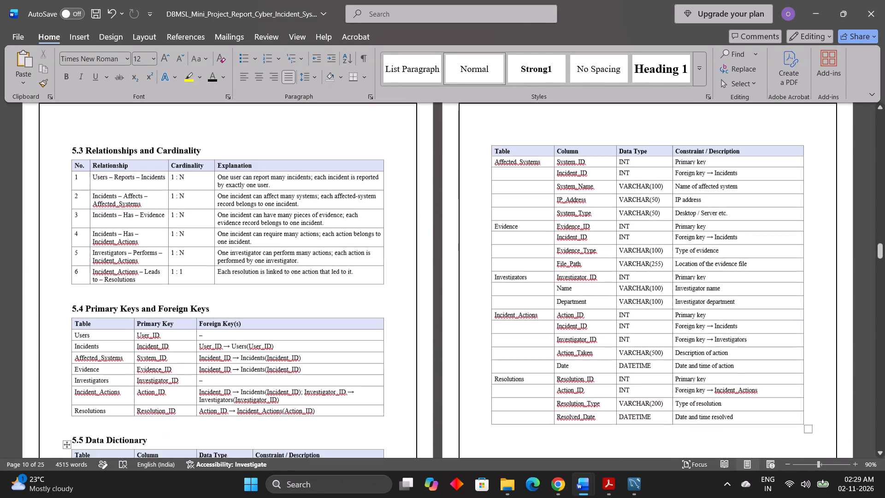
{"action": "scroll", "coordinate": [663, 279], "scroll_direction": "up", "scroll_amount": 3}
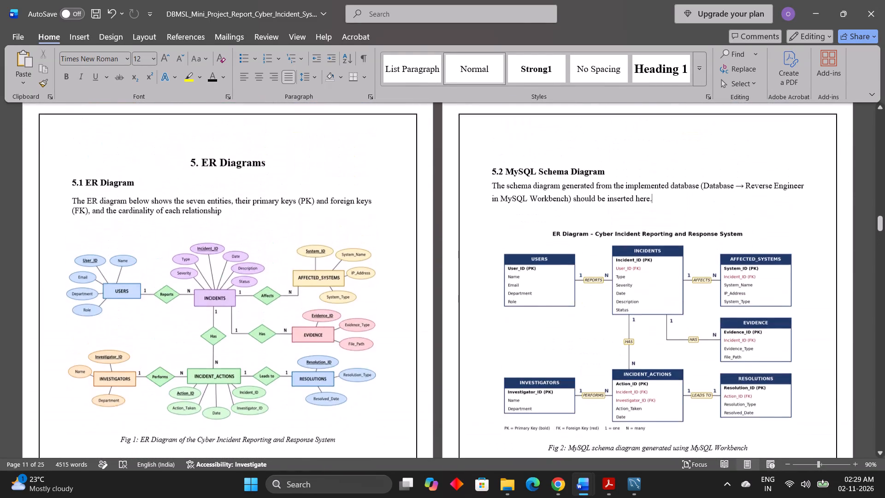
{"action": "scroll", "coordinate": [663, 279], "scroll_direction": "up", "scroll_amount": 1}
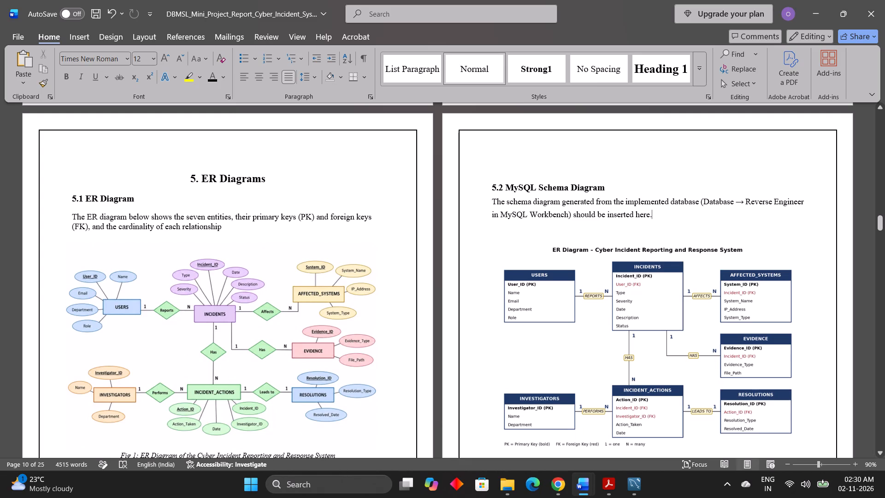
Set the top page margin of the section containing the ER Diagrams to 2.2 cm using custom margins.
{"action": "left_click", "coordinate": [114, 38]}
{"action": "left_click", "coordinate": [89, 38]}
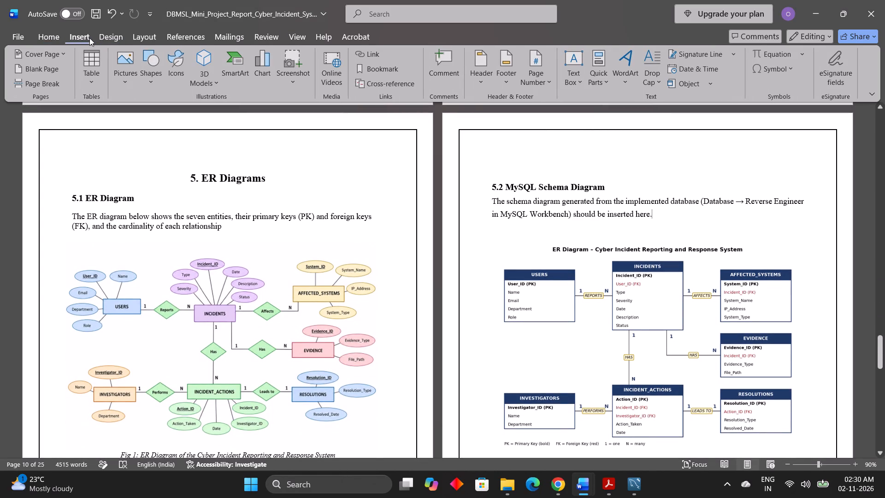
{"action": "left_click", "coordinate": [126, 38]}
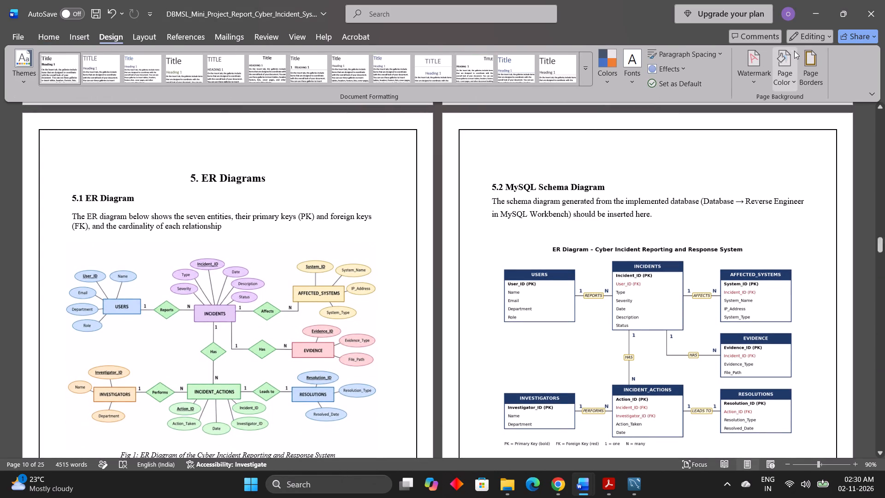
{"action": "left_click", "coordinate": [143, 31]}
{"action": "left_click", "coordinate": [35, 72]}
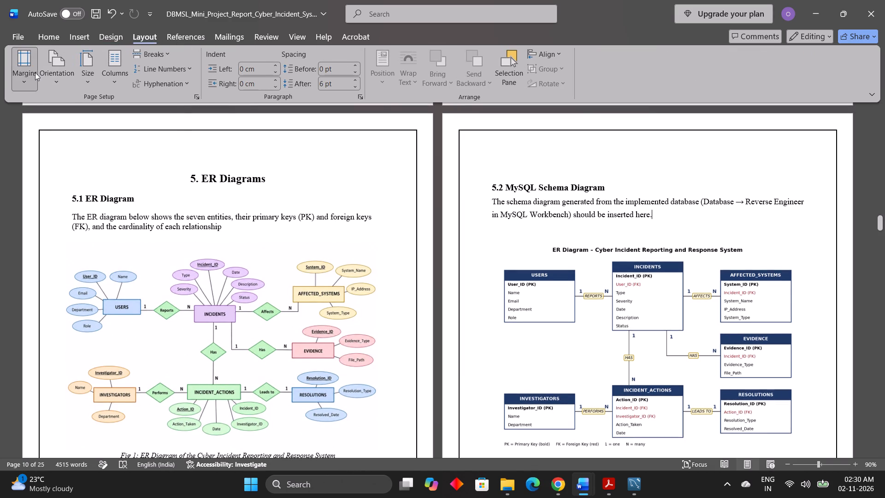
{"action": "left_click", "coordinate": [83, 401]}
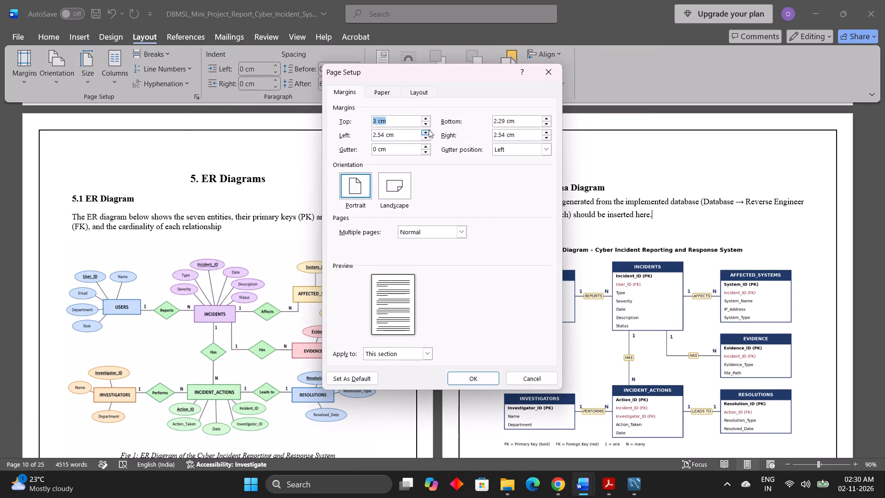
{"action": "triple_click", "coordinate": [425, 122]}
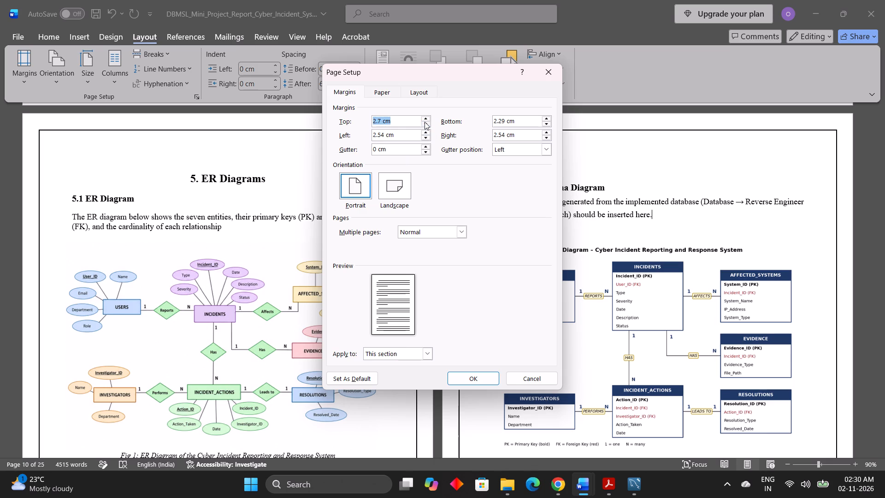
{"action": "triple_click", "coordinate": [425, 122]}
{"action": "double_click", "coordinate": [425, 122]}
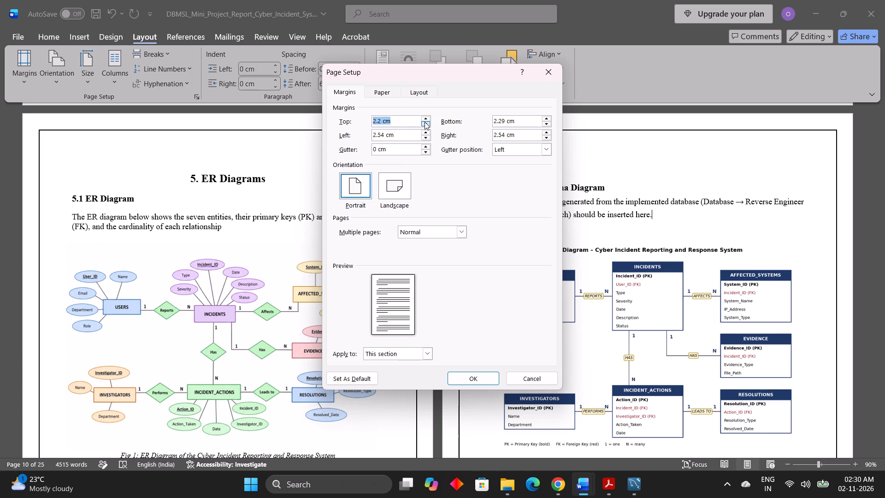
{"action": "left_click", "coordinate": [490, 381]}
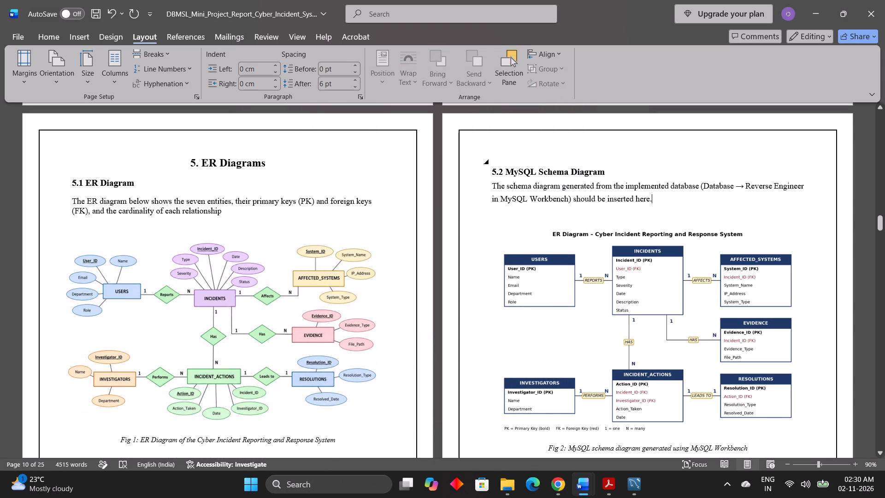
Delete the empty line above the 5.2 MySQL Schema Diagram heading.
{"action": "left_click", "coordinate": [524, 165]}
{"action": "key", "text": "Delete"}
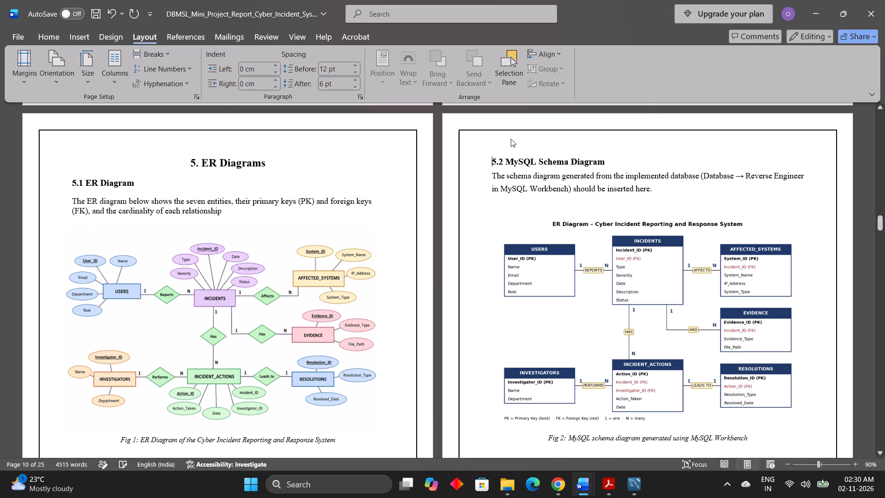
Add three blank lines below the Fig 2 caption to push section 5.3 Relationships and Cardinality onto the following page.
{"action": "scroll", "coordinate": [511, 139], "scroll_direction": "down", "scroll_amount": 2}
{"action": "scroll", "coordinate": [511, 139], "scroll_direction": "up", "scroll_amount": 1}
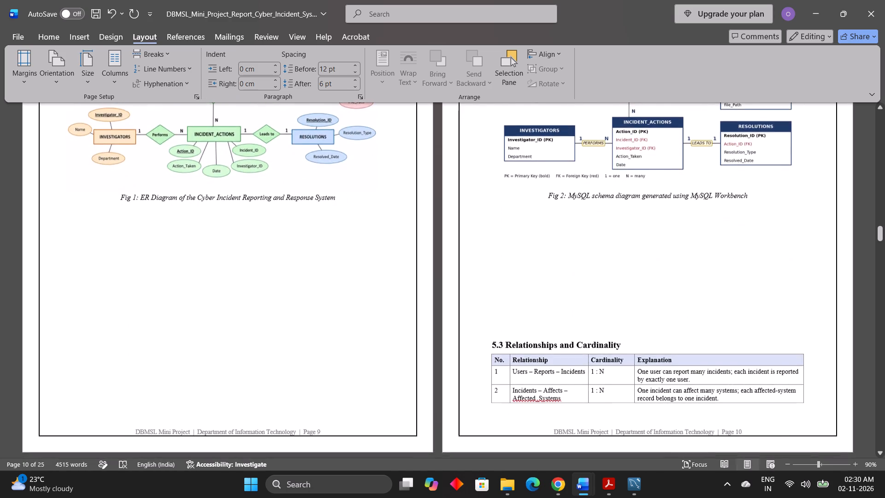
{"action": "scroll", "coordinate": [511, 139], "scroll_direction": "up", "scroll_amount": 1}
{"action": "left_click", "coordinate": [534, 313]}
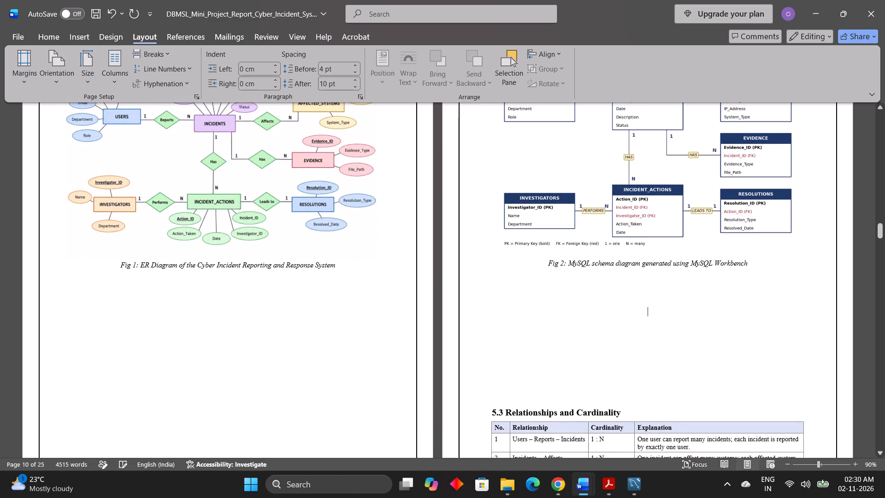
{"action": "key", "text": "Return"}
{"action": "key", "text": "Return"}
{"action": "key", "text": "Return"}
Check the page flow from section 5.3 through the Methodology and DDL code pages to section 7 Input/Output.
{"action": "scroll", "coordinate": [534, 313], "scroll_direction": "down", "scroll_amount": 1}
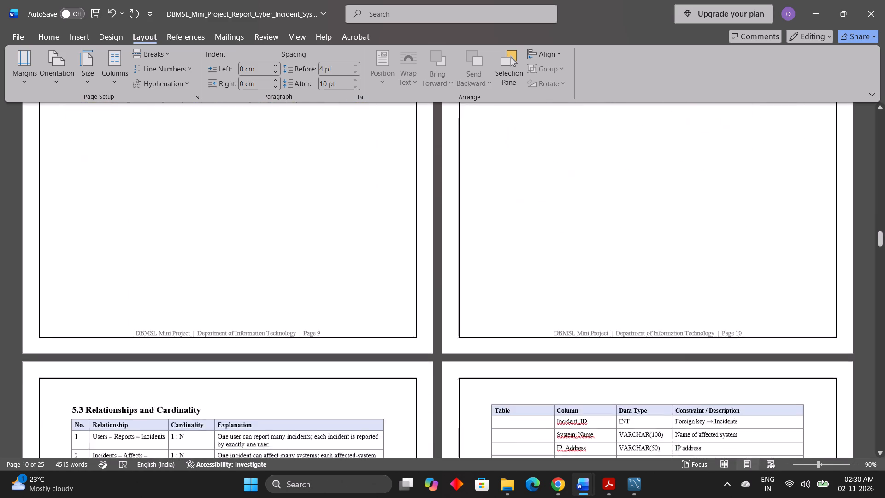
{"action": "scroll", "coordinate": [534, 313], "scroll_direction": "down", "scroll_amount": 5}
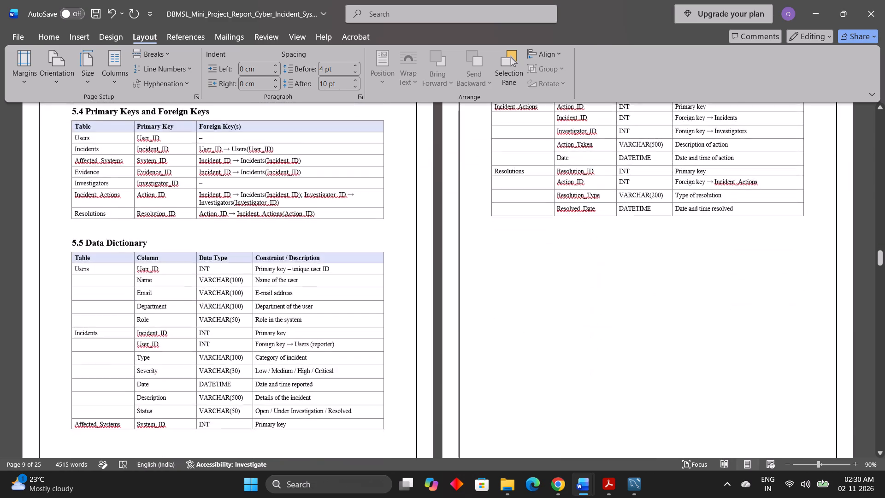
{"action": "scroll", "coordinate": [534, 313], "scroll_direction": "down", "scroll_amount": 3}
{"action": "scroll", "coordinate": [534, 313], "scroll_direction": "up", "scroll_amount": 1}
{"action": "scroll", "coordinate": [534, 313], "scroll_direction": "down", "scroll_amount": 2}
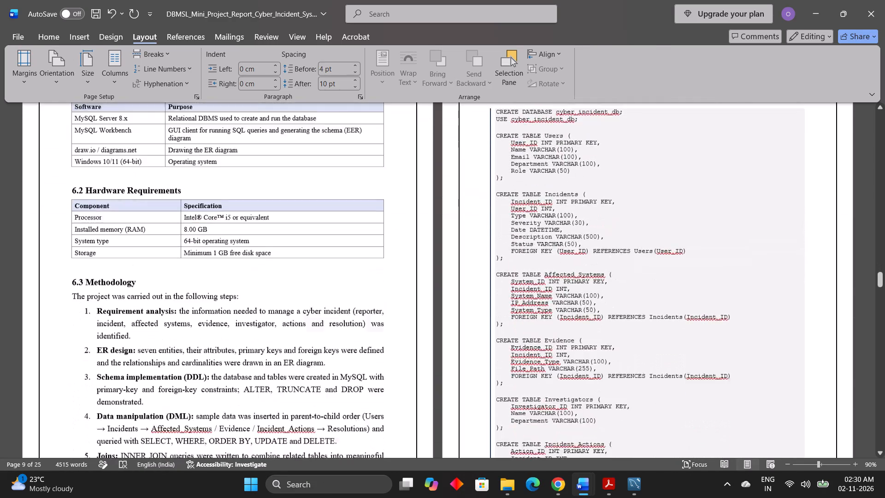
{"action": "scroll", "coordinate": [534, 313], "scroll_direction": "down", "scroll_amount": 3}
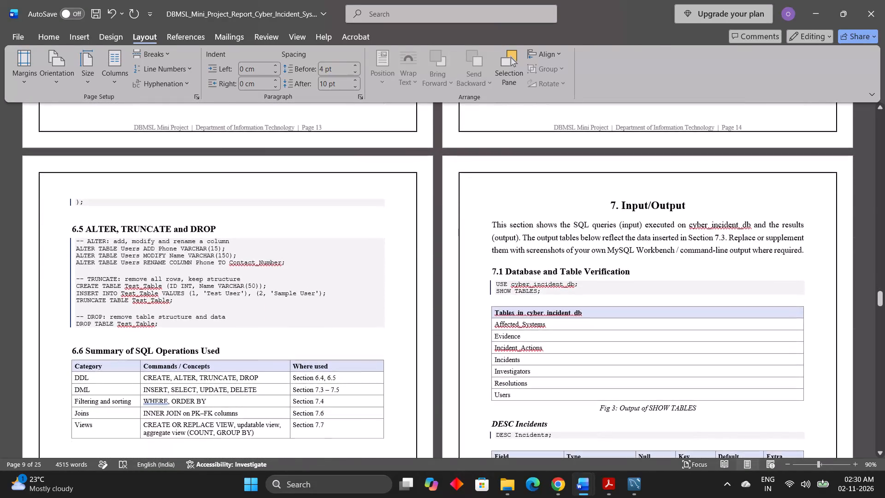
{"action": "scroll", "coordinate": [534, 313], "scroll_direction": "up", "scroll_amount": 4}
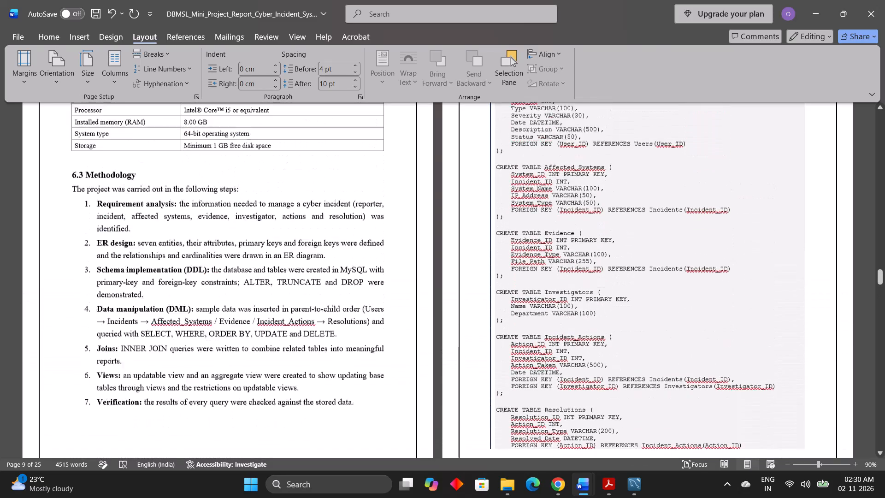
{"action": "scroll", "coordinate": [534, 313], "scroll_direction": "up", "scroll_amount": 2}
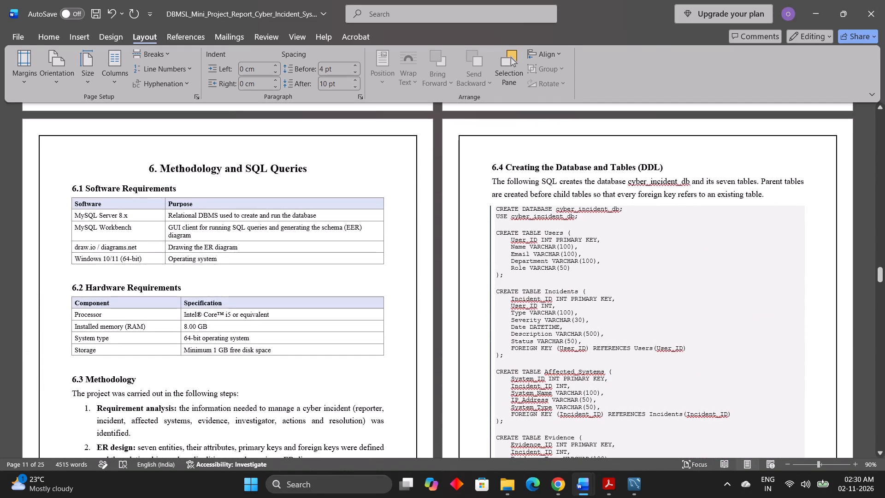
Reduce the blank line above CREATE TABLE Incident_Actions in the section 6.4 DDL code to 6 pt to pull the listing's last line onto the page.
{"action": "left_click", "coordinate": [706, 201]}
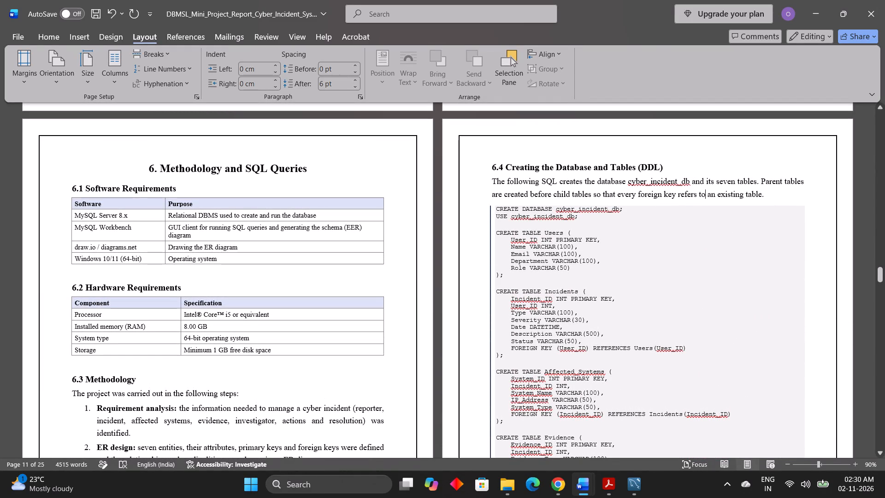
{"action": "scroll", "coordinate": [589, 187], "scroll_direction": "down", "scroll_amount": 1}
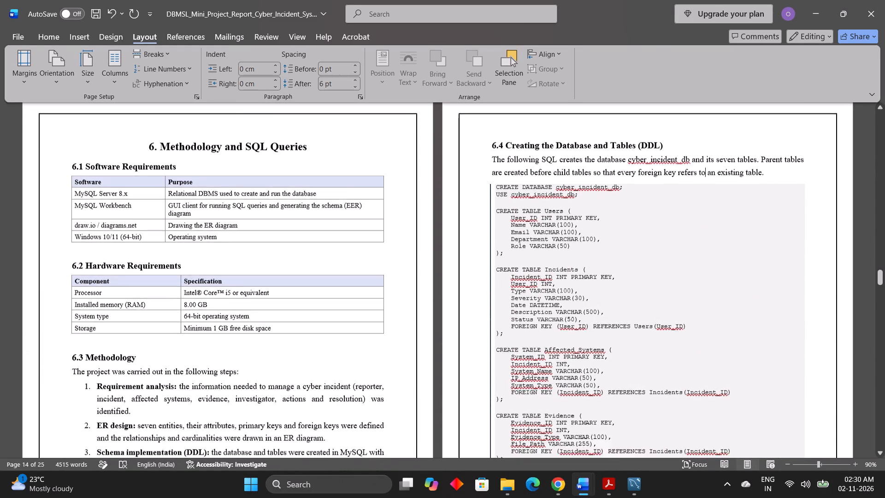
{"action": "scroll", "coordinate": [589, 187], "scroll_direction": "down", "scroll_amount": 2}
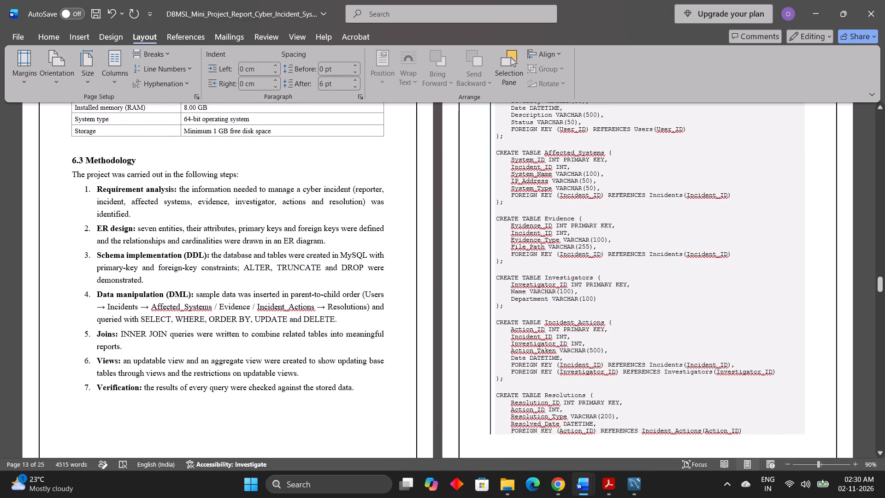
{"action": "left_click", "coordinate": [543, 314]}
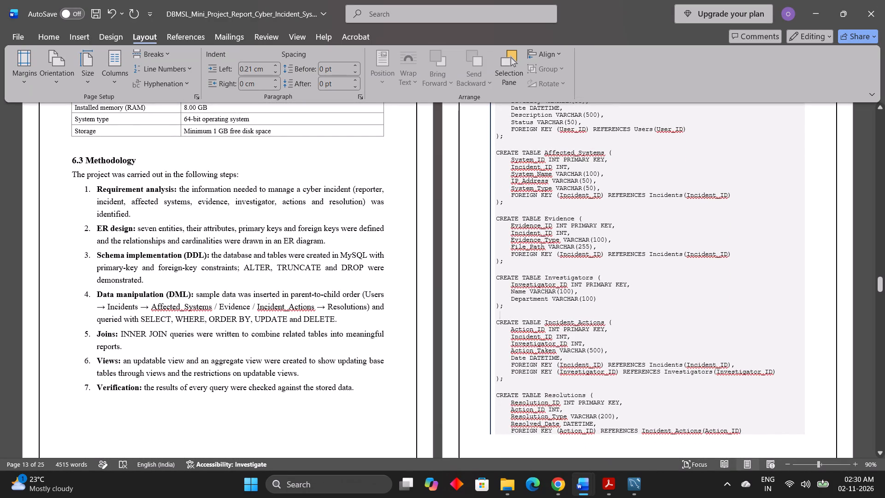
{"action": "key", "text": "BackSpace"}
{"action": "left_click", "coordinate": [47, 34]}
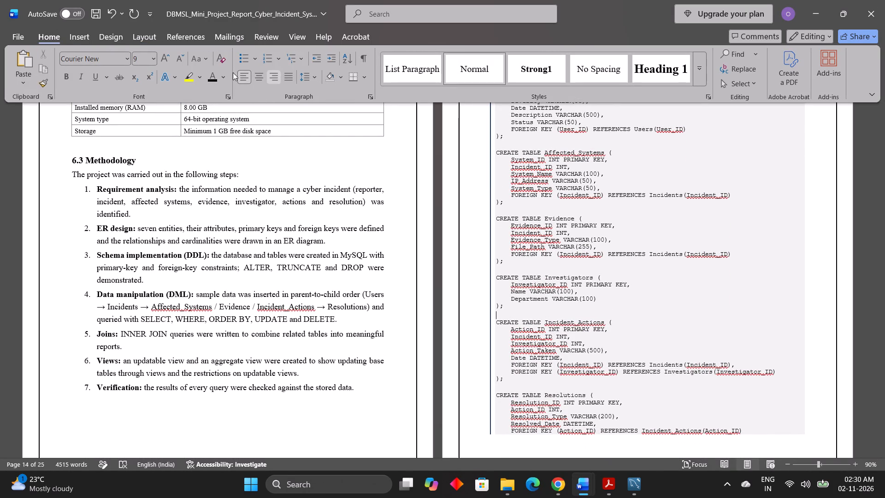
{"action": "triple_click", "coordinate": [183, 59]}
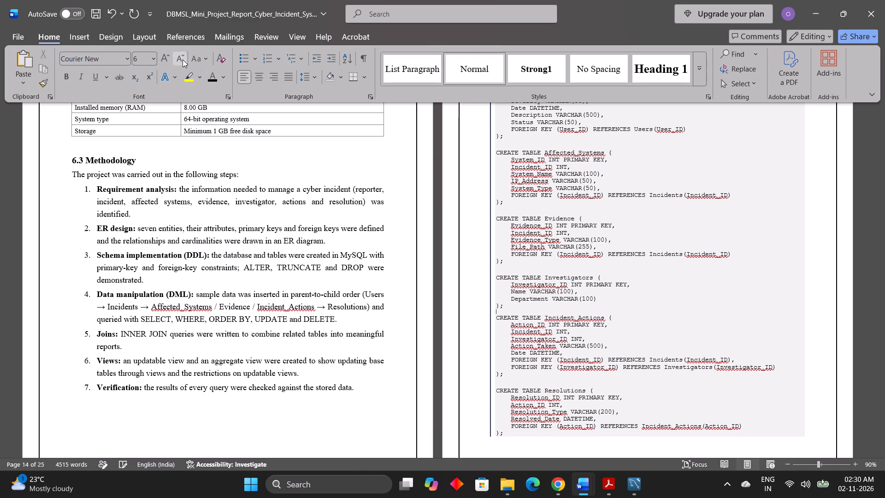
{"action": "left_click", "coordinate": [183, 59]}
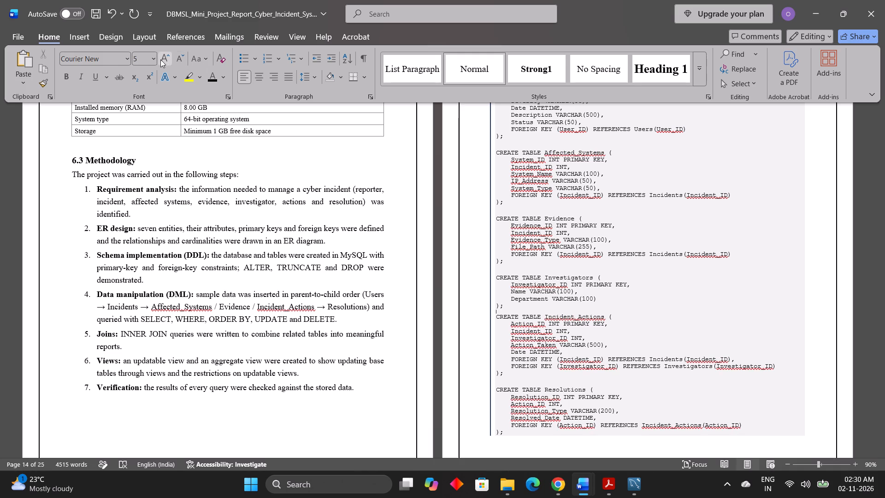
{"action": "left_click", "coordinate": [160, 59]}
{"action": "left_click", "coordinate": [522, 249]}
{"action": "scroll", "coordinate": [522, 249], "scroll_direction": "down", "scroll_amount": 1}
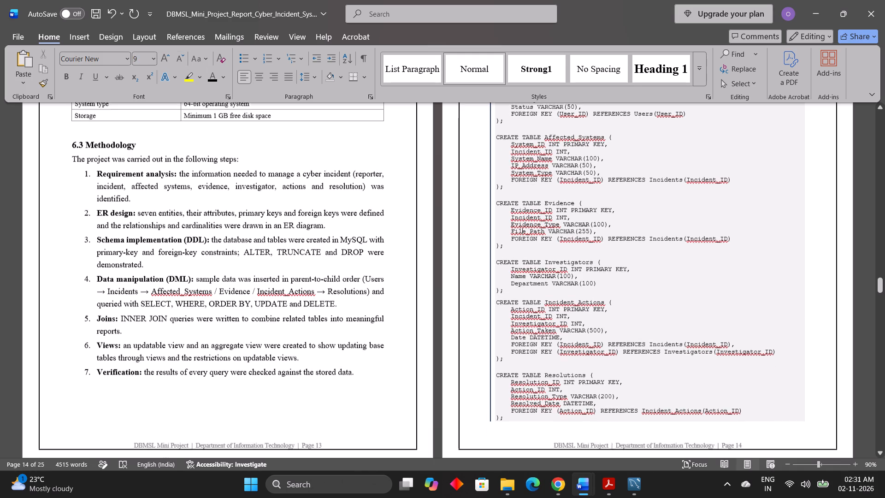
Delete the empty line above the 6.5 ALTER, TRUNCATE and DROP heading.
{"action": "scroll", "coordinate": [522, 249], "scroll_direction": "down", "scroll_amount": 3}
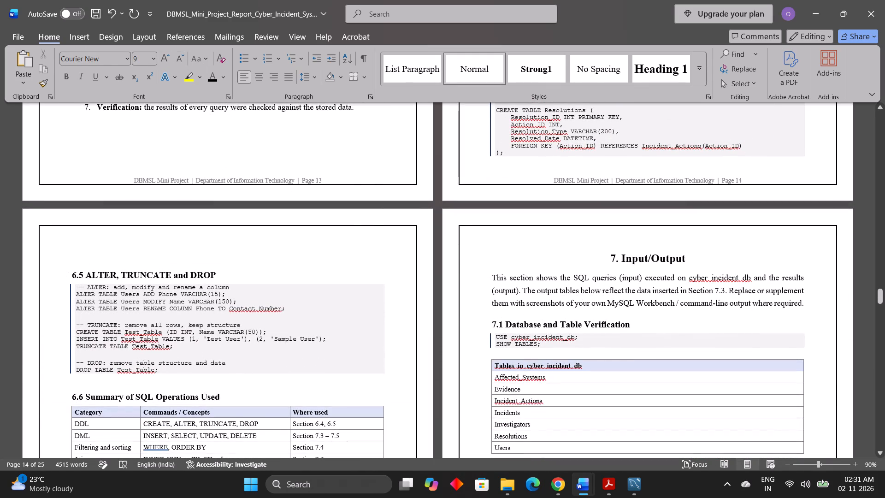
{"action": "left_click", "coordinate": [214, 257]}
{"action": "key", "text": "Delete"}
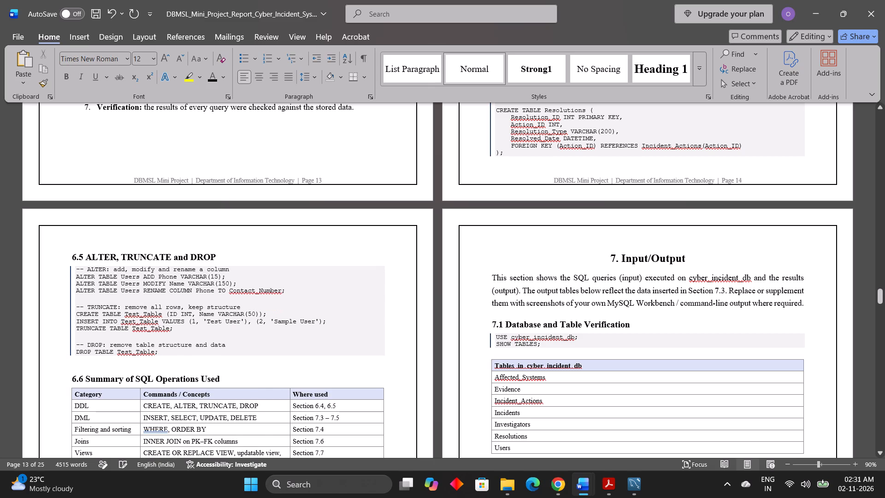
Copy the AISSMS logo banner from the Certificate page and paste it on a new line above the Table of Contents heading.
{"action": "scroll", "coordinate": [214, 257], "scroll_direction": "down", "scroll_amount": 3}
{"action": "scroll", "coordinate": [214, 257], "scroll_direction": "up", "scroll_amount": 3}
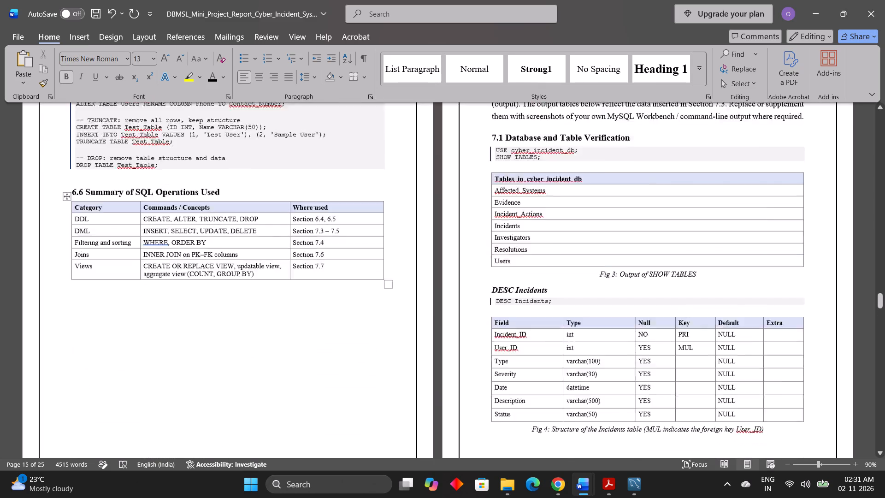
{"action": "scroll", "coordinate": [214, 257], "scroll_direction": "up", "scroll_amount": 20}
{"action": "scroll", "coordinate": [214, 257], "scroll_direction": "up", "scroll_amount": 1}
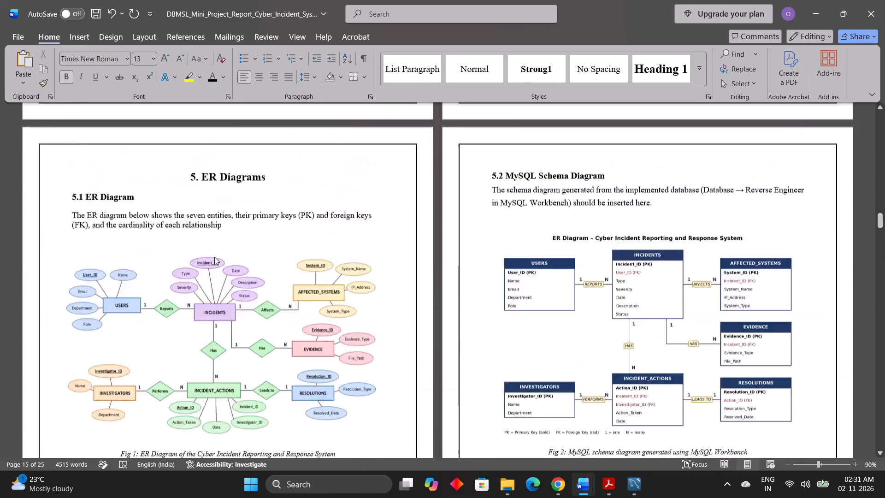
{"action": "scroll", "coordinate": [214, 257], "scroll_direction": "up", "scroll_amount": 12}
{"action": "scroll", "coordinate": [214, 257], "scroll_direction": "down", "scroll_amount": 2}
{"action": "scroll", "coordinate": [214, 257], "scroll_direction": "up", "scroll_amount": 3}
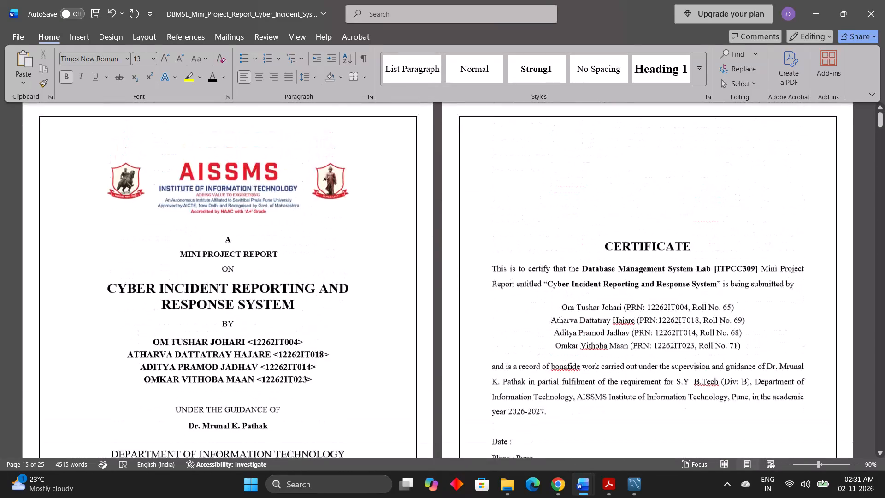
{"action": "scroll", "coordinate": [214, 257], "scroll_direction": "up", "scroll_amount": 3}
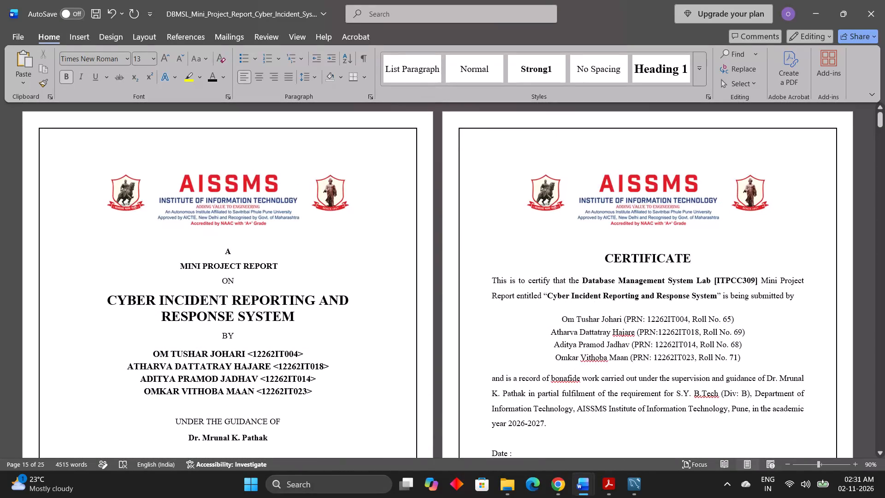
{"action": "left_click", "coordinate": [263, 232]}
{"action": "left_click", "coordinate": [254, 186]}
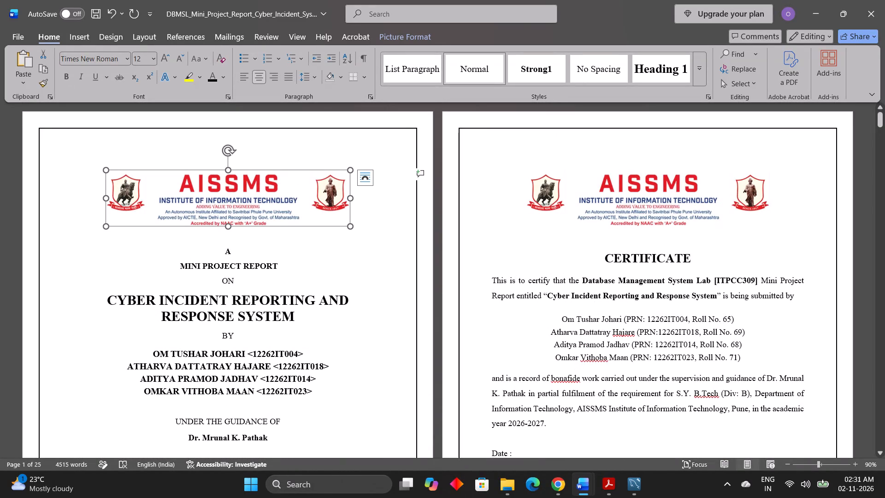
{"action": "left_click", "coordinate": [600, 178]}
{"action": "key", "text": "ctrl+c"}
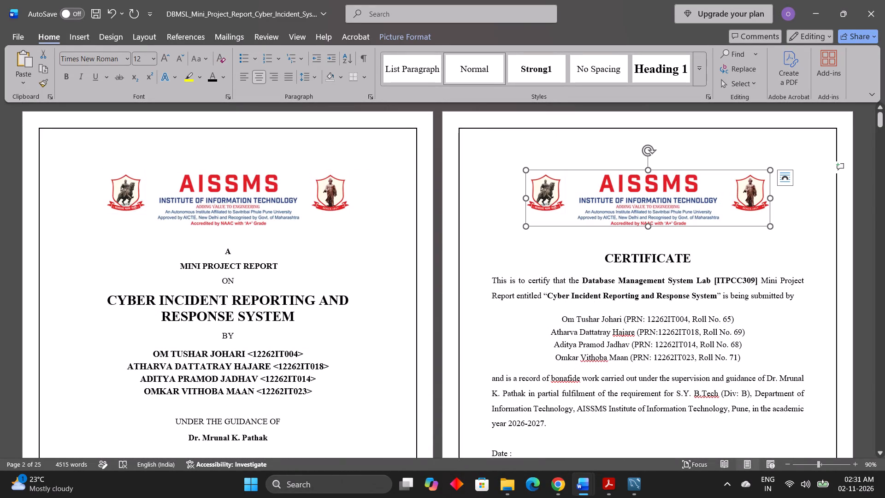
{"action": "scroll", "coordinate": [600, 178], "scroll_direction": "down", "scroll_amount": 4}
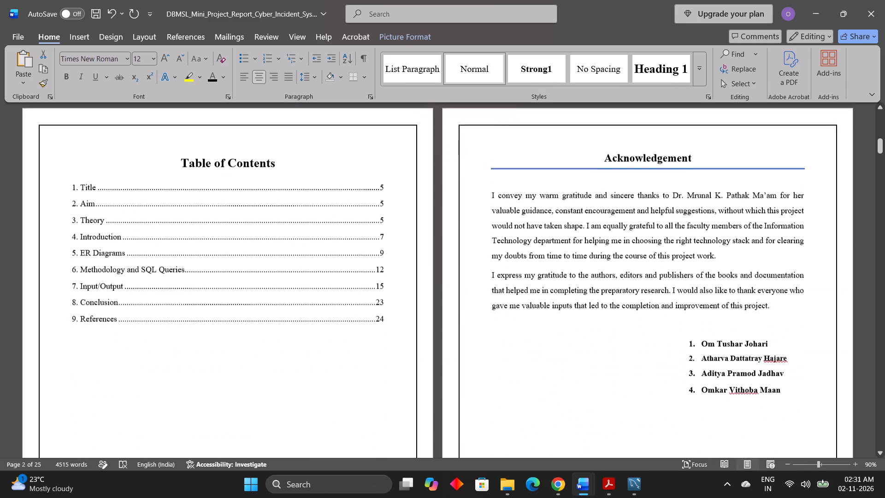
{"action": "left_click", "coordinate": [181, 151]}
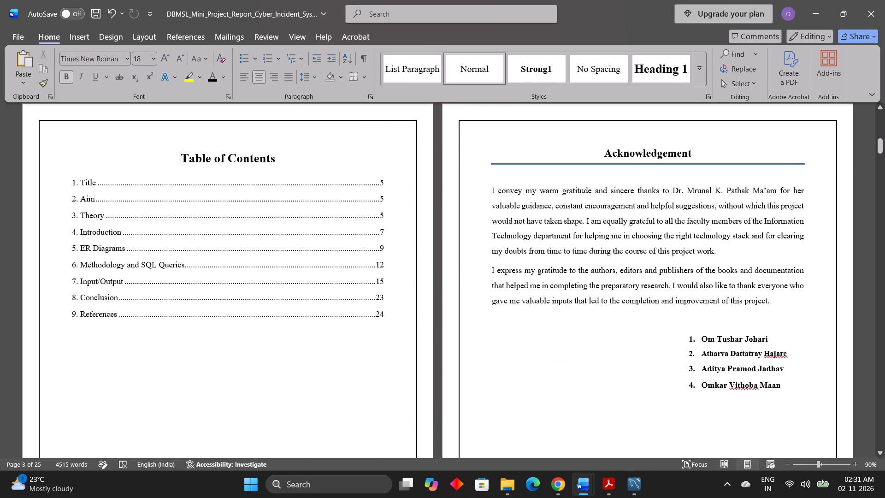
{"action": "key", "text": "Return"}
{"action": "key", "text": "Up"}
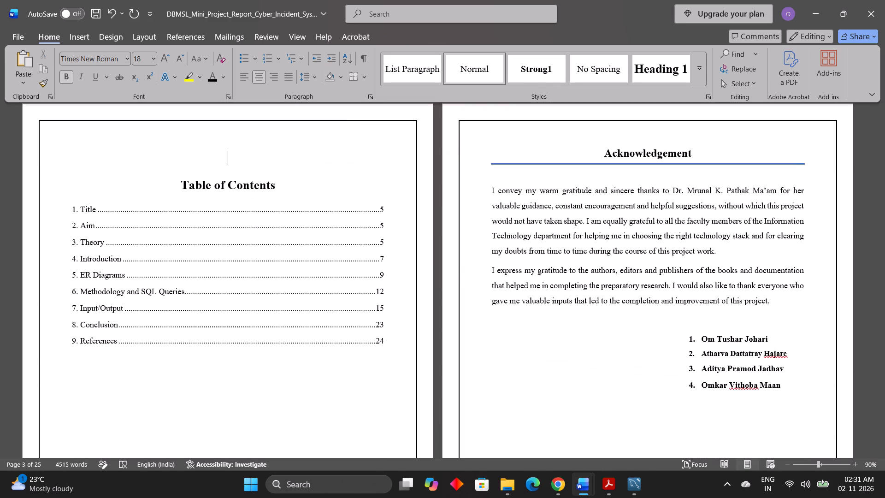
{"action": "key", "text": "ctrl+v"}
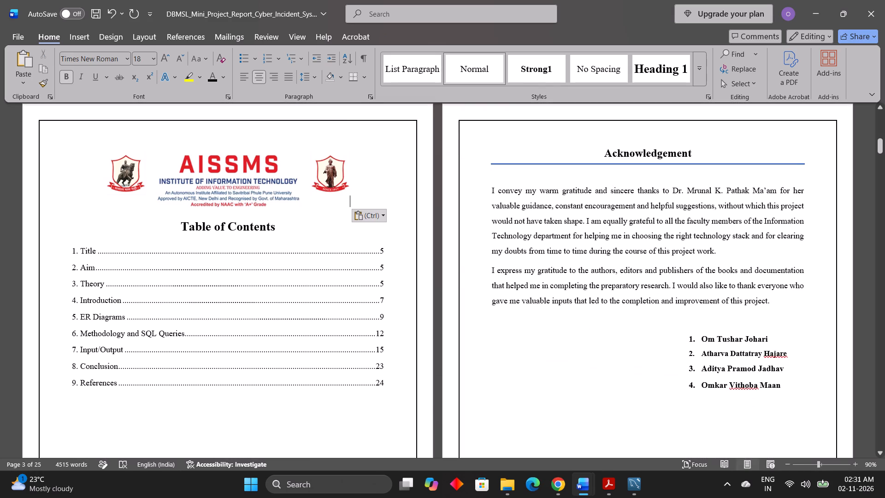
Add a blank line between the AISSMS banner and the Table of Contents heading and reduce its font size to 8.
{"action": "left_click", "coordinate": [276, 401]}
{"action": "left_click", "coordinate": [174, 226]}
{"action": "key", "text": "Return"}
{"action": "scroll", "coordinate": [174, 226], "scroll_direction": "down", "scroll_amount": 1}
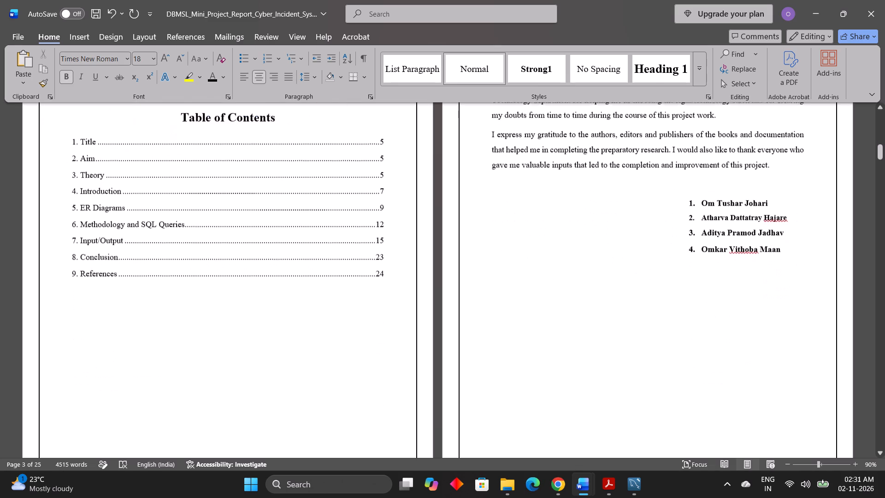
{"action": "scroll", "coordinate": [174, 226], "scroll_direction": "up", "scroll_amount": 1}
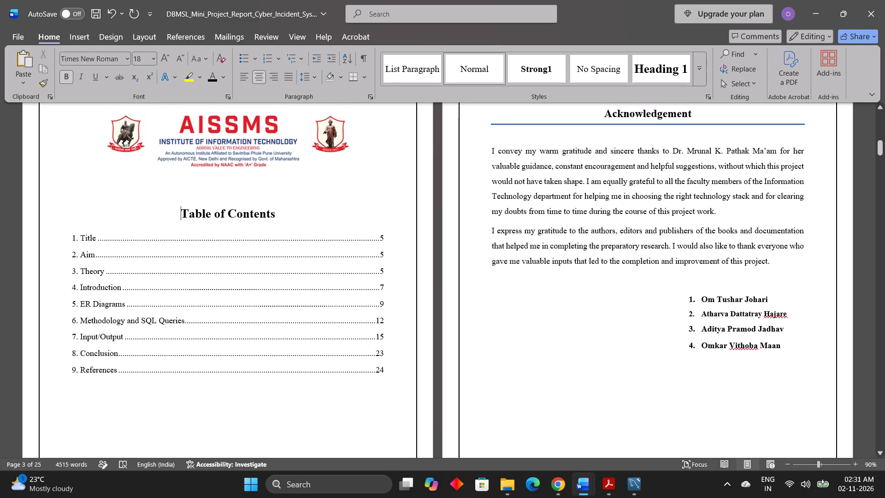
{"action": "left_click", "coordinate": [242, 201]}
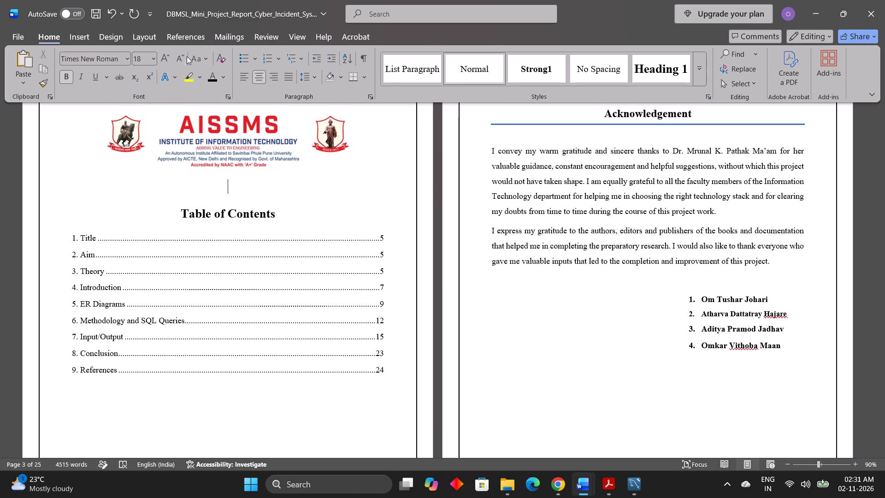
{"action": "triple_click", "coordinate": [186, 56]}
{"action": "triple_click", "coordinate": [186, 56]}
{"action": "left_click", "coordinate": [186, 56]}
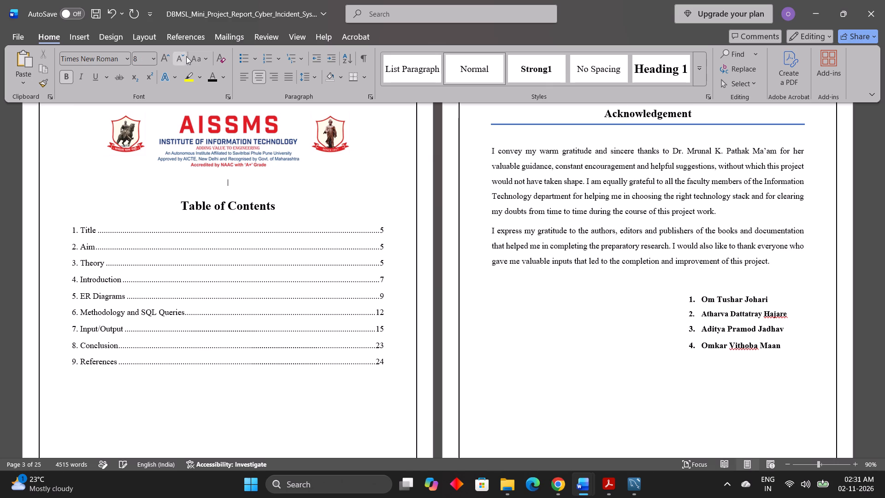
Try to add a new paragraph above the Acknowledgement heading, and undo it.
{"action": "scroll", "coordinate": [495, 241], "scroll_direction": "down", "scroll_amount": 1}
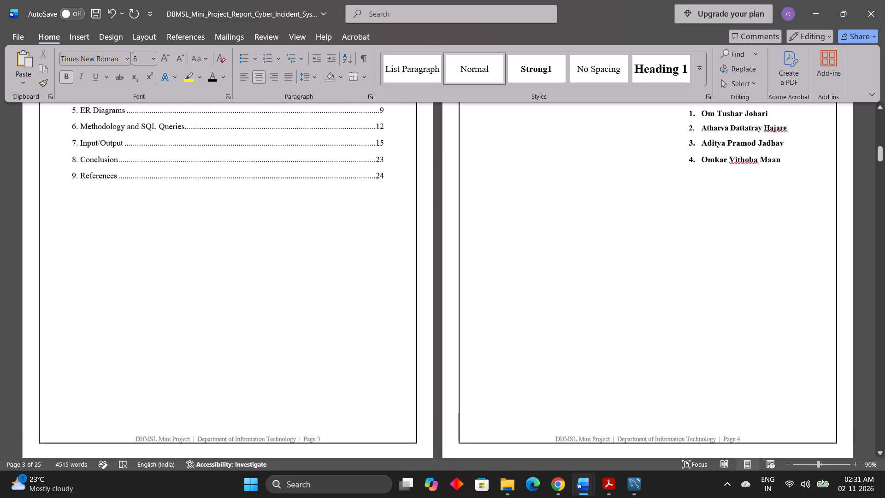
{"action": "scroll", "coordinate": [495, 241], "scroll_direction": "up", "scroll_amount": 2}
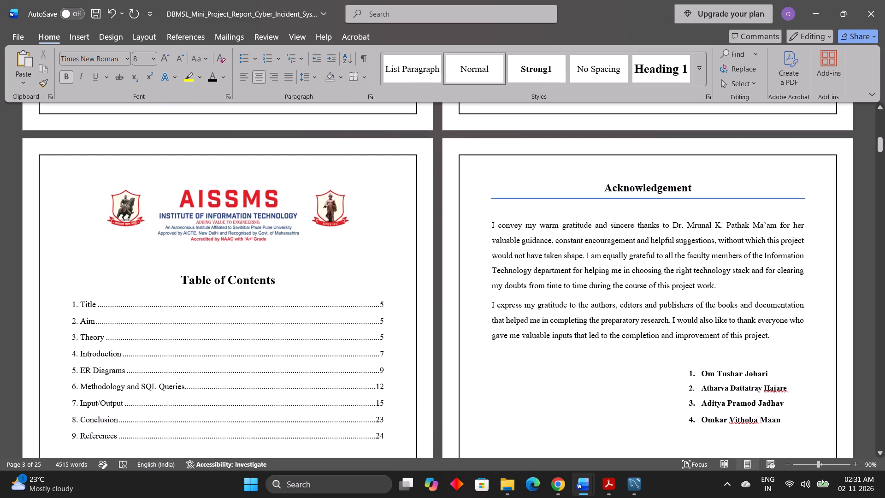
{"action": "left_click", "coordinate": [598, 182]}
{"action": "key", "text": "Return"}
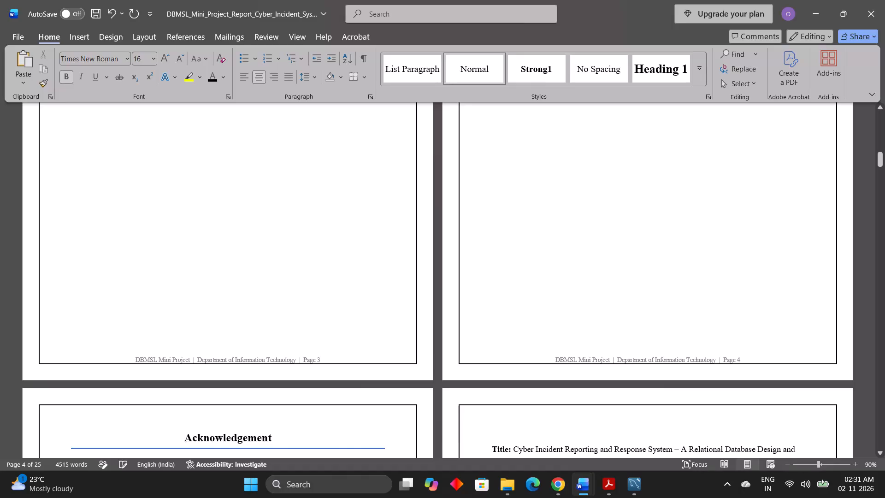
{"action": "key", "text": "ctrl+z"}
Paste the AISSMS banner directly before the Acknowledgement heading and separate the two with a manual line break.
{"action": "scroll", "coordinate": [598, 182], "scroll_direction": "up", "scroll_amount": 1}
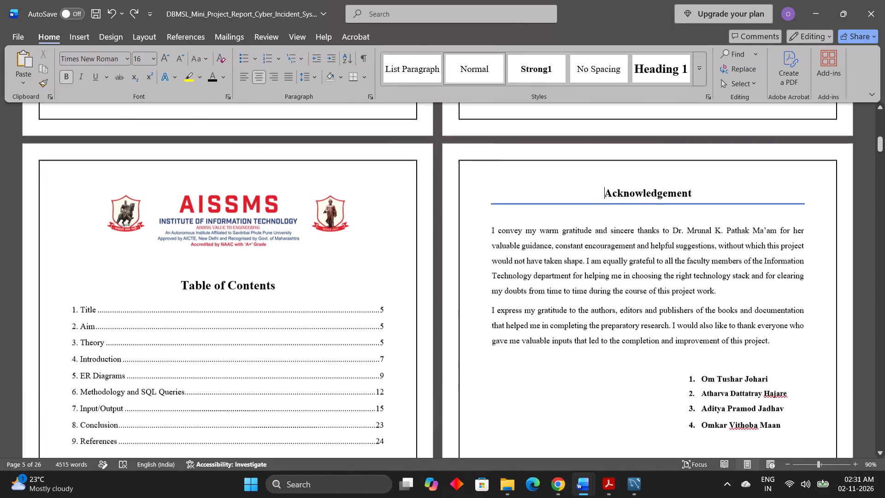
{"action": "left_click", "coordinate": [604, 178]}
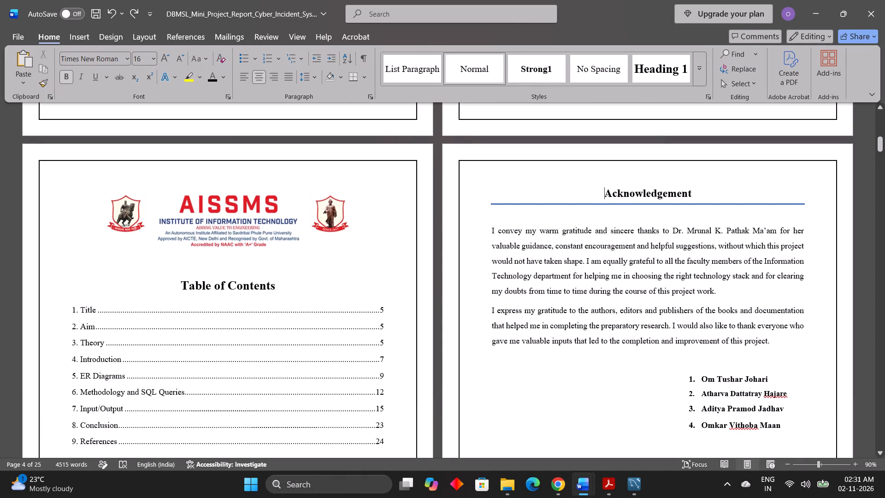
{"action": "key", "text": "ctrl+v"}
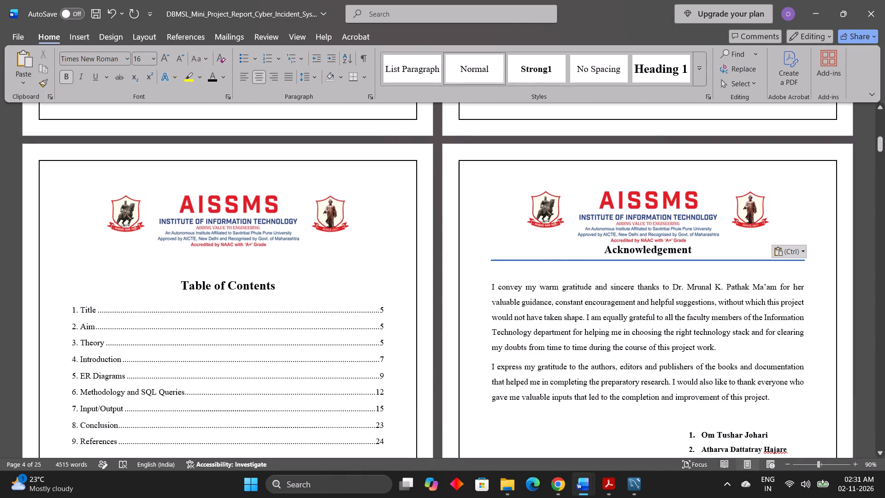
{"action": "key", "text": "shift+Return"}
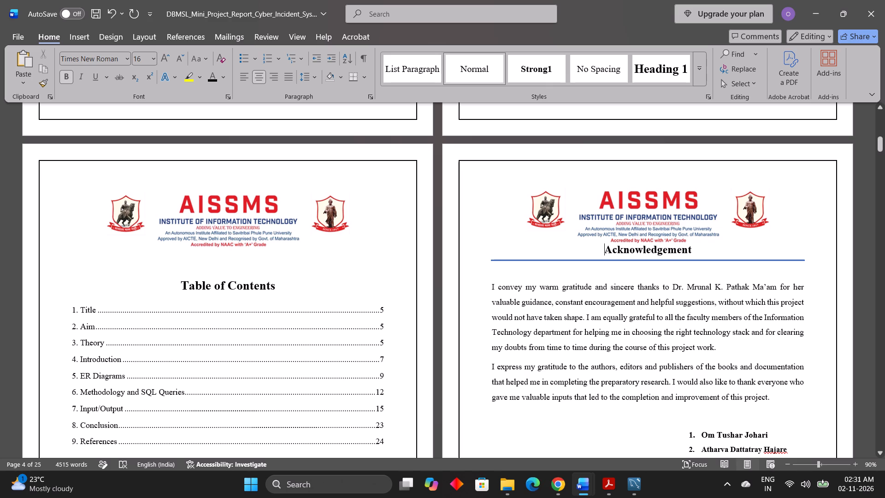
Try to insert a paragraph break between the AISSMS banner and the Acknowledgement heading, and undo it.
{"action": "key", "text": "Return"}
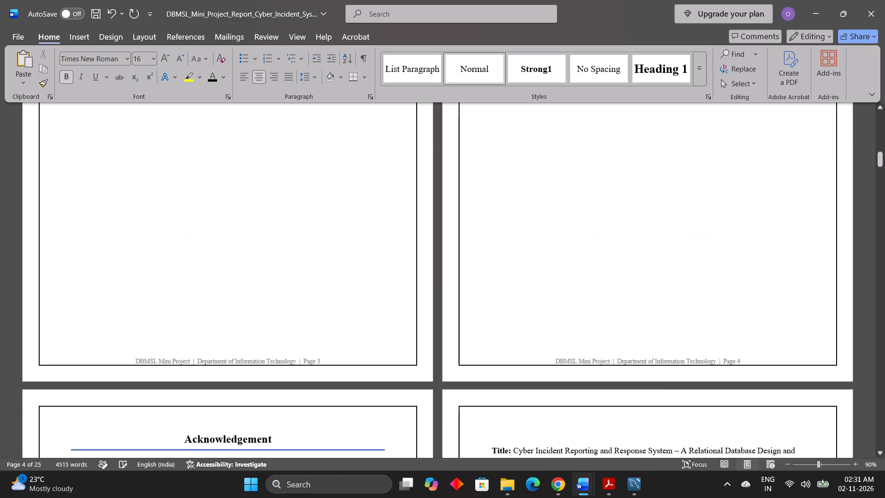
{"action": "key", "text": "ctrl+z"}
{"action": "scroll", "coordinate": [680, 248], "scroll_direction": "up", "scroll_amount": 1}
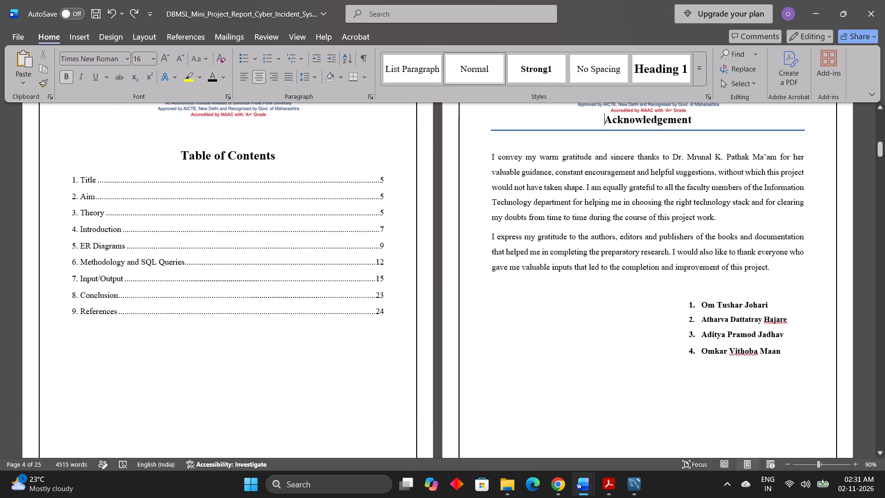
Add a blank line between the AISSMS banner and the Acknowledgement heading using a manual line break.
{"action": "scroll", "coordinate": [680, 248], "scroll_direction": "up", "scroll_amount": 1}
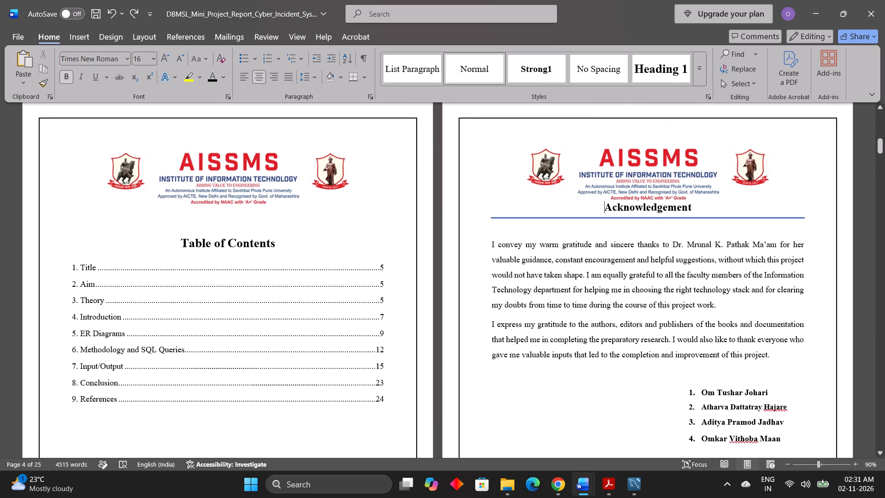
{"action": "key", "text": "shift+Return"}
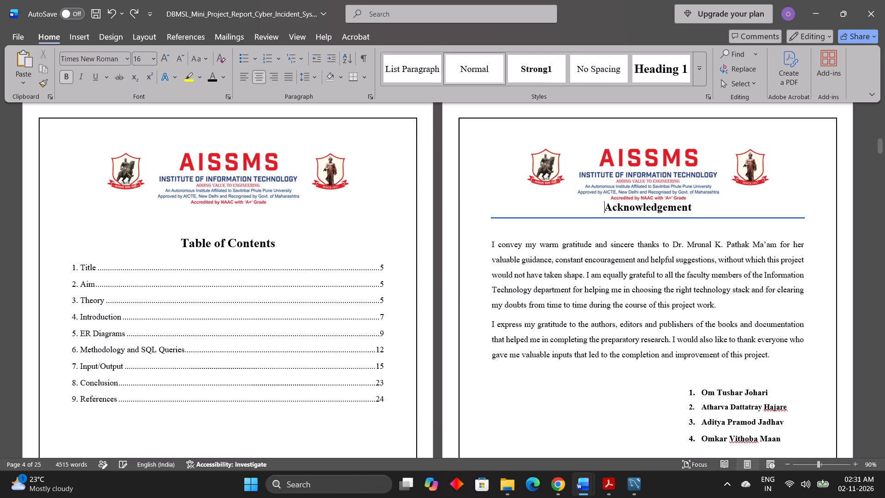
{"action": "key", "text": "shift+Return"}
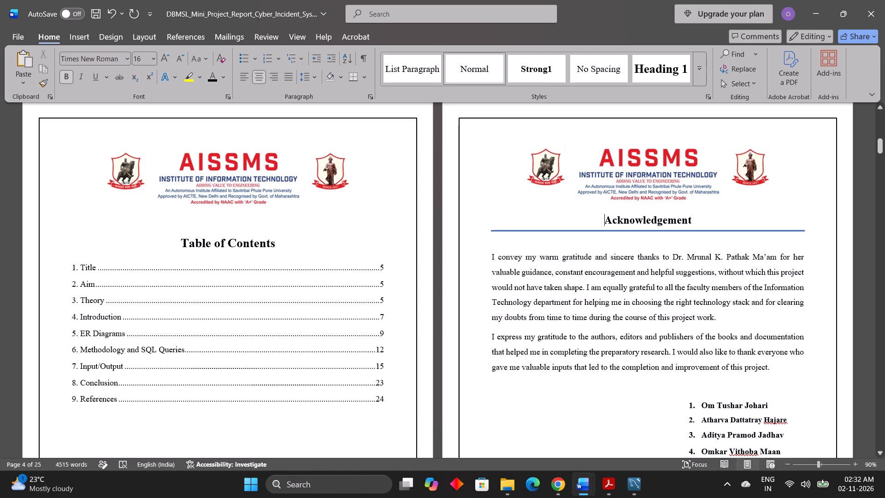
{"action": "left_click", "coordinate": [629, 299]}
Reduce the font size of the empty line between the Acknowledgement heading rule and the first paragraph to 3.
{"action": "scroll", "coordinate": [629, 299], "scroll_direction": "down", "scroll_amount": 2}
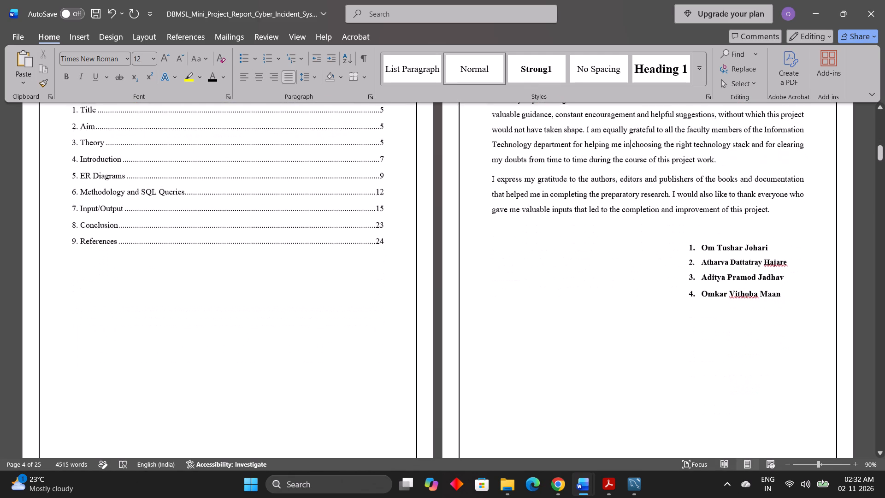
{"action": "scroll", "coordinate": [629, 299], "scroll_direction": "down", "scroll_amount": 1}
{"action": "scroll", "coordinate": [629, 299], "scroll_direction": "up", "scroll_amount": 2}
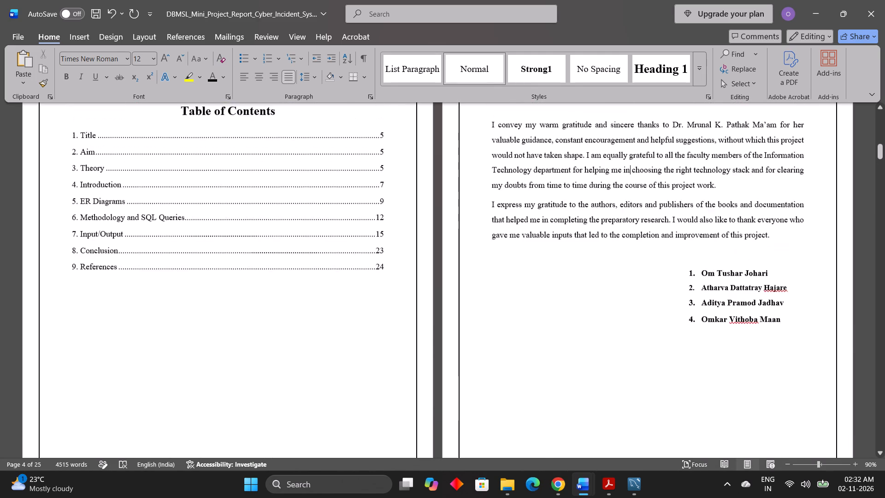
{"action": "scroll", "coordinate": [629, 299], "scroll_direction": "up", "scroll_amount": 1}
{"action": "left_click", "coordinate": [641, 236]}
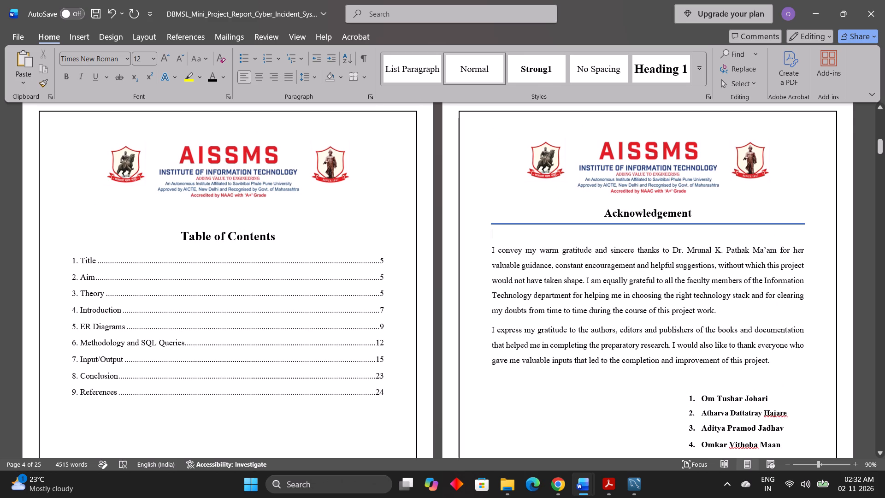
{"action": "triple_click", "coordinate": [183, 59]}
{"action": "triple_click", "coordinate": [183, 59]}
{"action": "triple_click", "coordinate": [183, 59]}
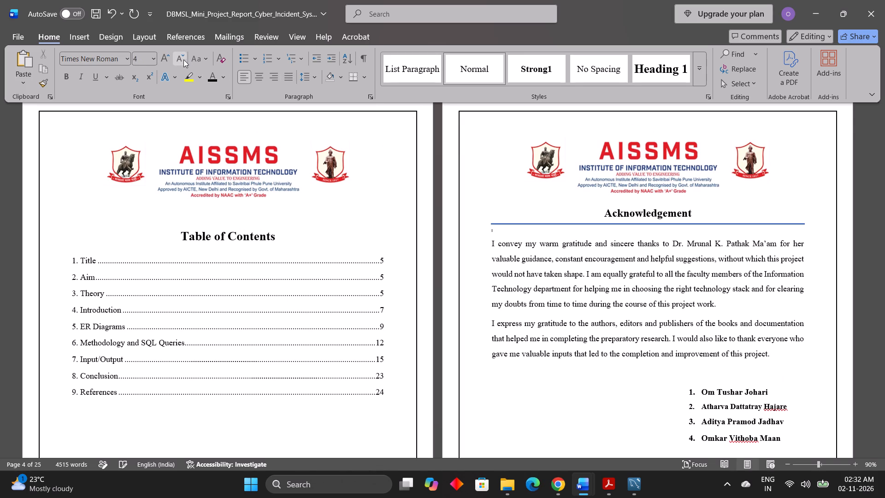
{"action": "left_click", "coordinate": [616, 322]}
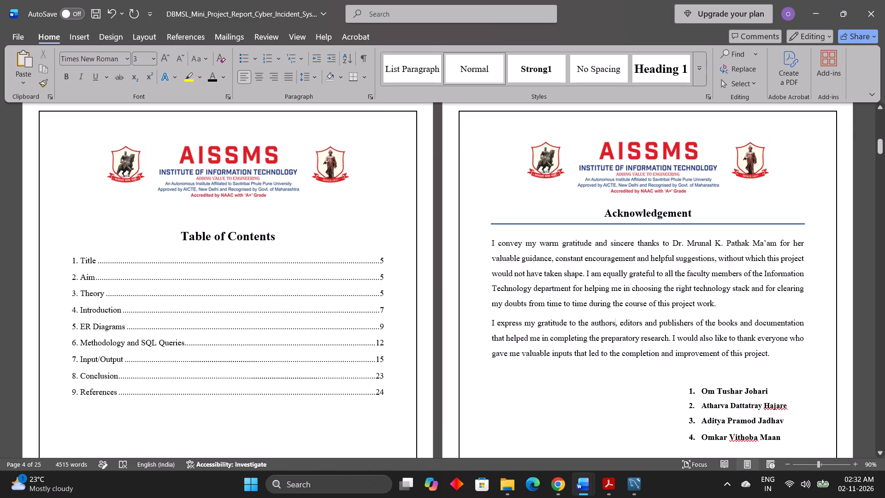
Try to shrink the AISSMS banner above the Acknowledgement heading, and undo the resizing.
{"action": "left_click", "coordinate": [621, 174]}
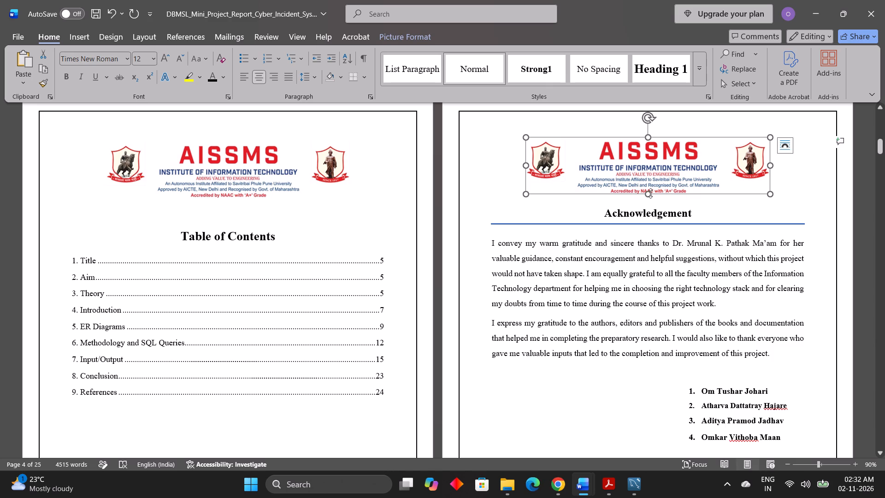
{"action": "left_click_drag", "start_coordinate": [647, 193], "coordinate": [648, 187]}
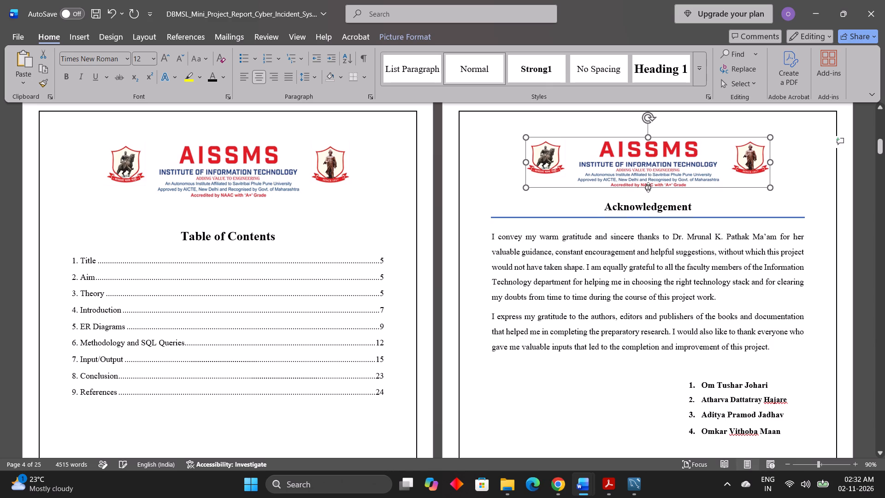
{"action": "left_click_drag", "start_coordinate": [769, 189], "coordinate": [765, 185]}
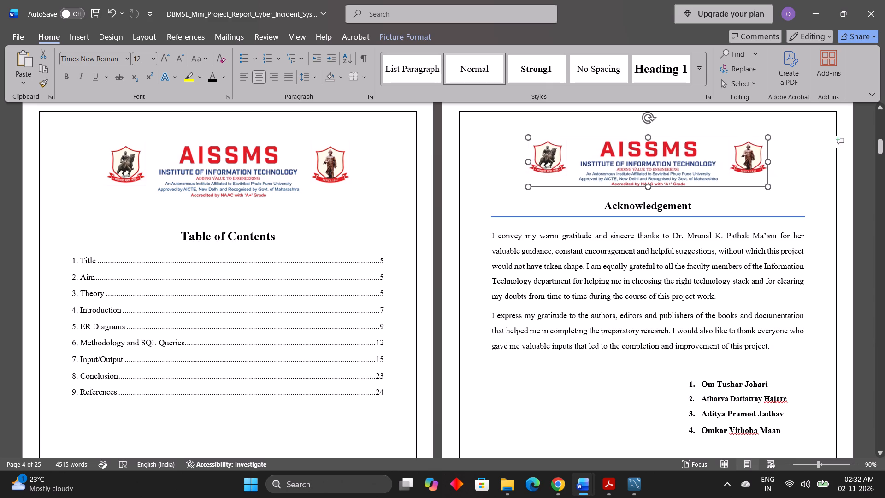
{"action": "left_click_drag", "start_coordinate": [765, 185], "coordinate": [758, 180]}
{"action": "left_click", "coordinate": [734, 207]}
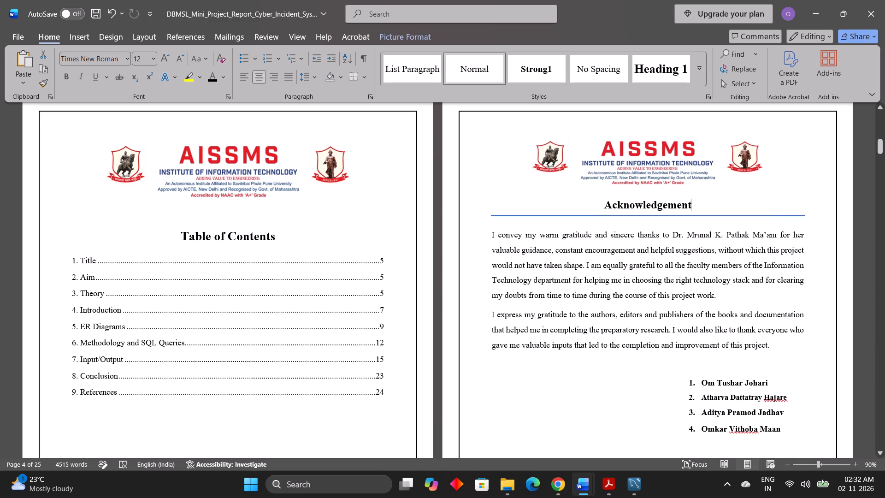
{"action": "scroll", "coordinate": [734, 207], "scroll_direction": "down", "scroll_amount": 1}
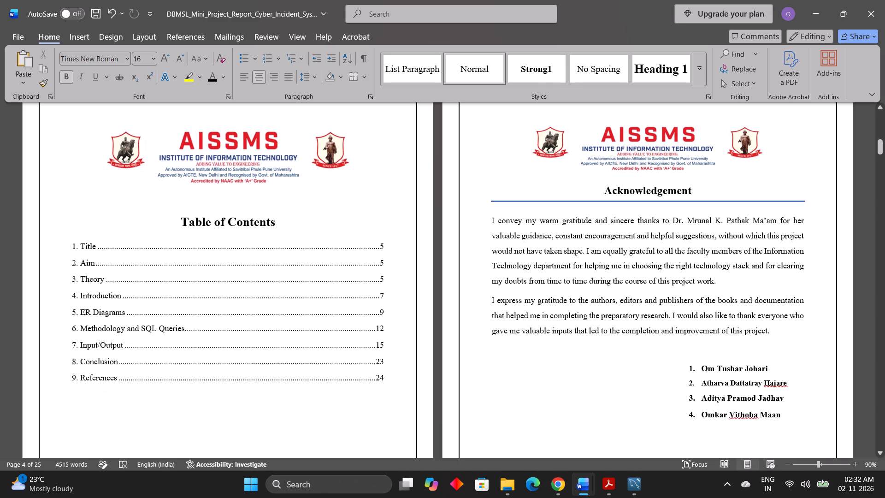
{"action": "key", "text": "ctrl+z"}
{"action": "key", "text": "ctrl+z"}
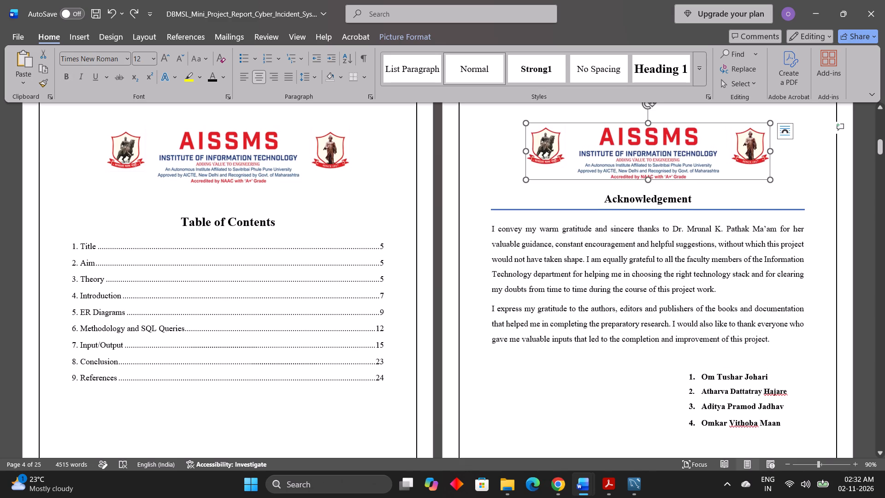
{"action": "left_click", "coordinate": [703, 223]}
Paste the AISSMS banner into the empty line above the Title paragraph on page 5 and centre it.
{"action": "scroll", "coordinate": [714, 266], "scroll_direction": "up", "scroll_amount": 1}
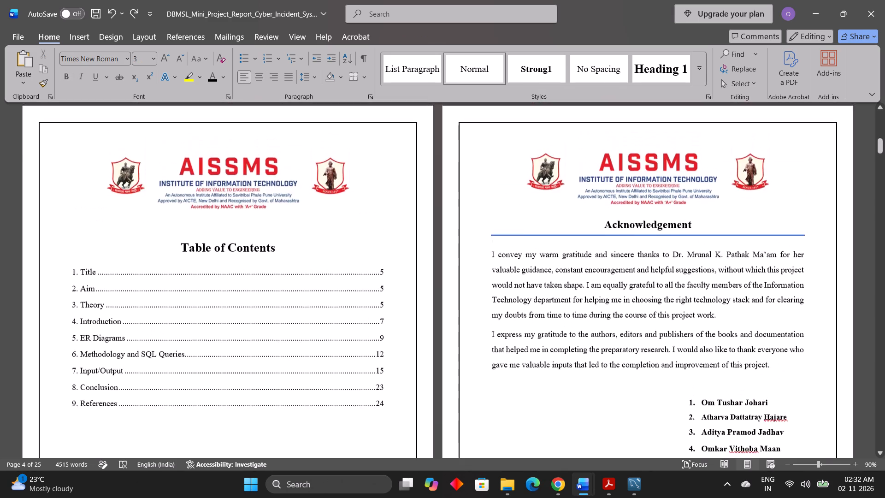
{"action": "scroll", "coordinate": [714, 266], "scroll_direction": "up", "scroll_amount": 5}
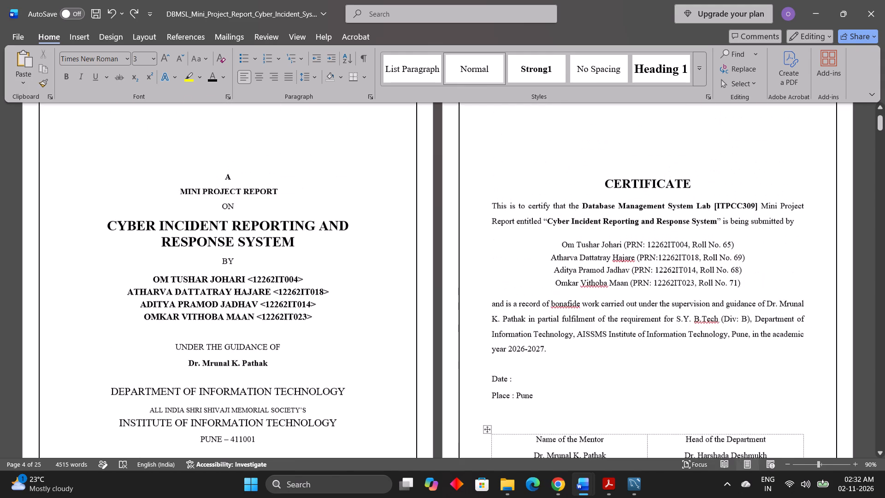
{"action": "scroll", "coordinate": [714, 266], "scroll_direction": "up", "scroll_amount": 1}
{"action": "scroll", "coordinate": [714, 266], "scroll_direction": "down", "scroll_amount": 5}
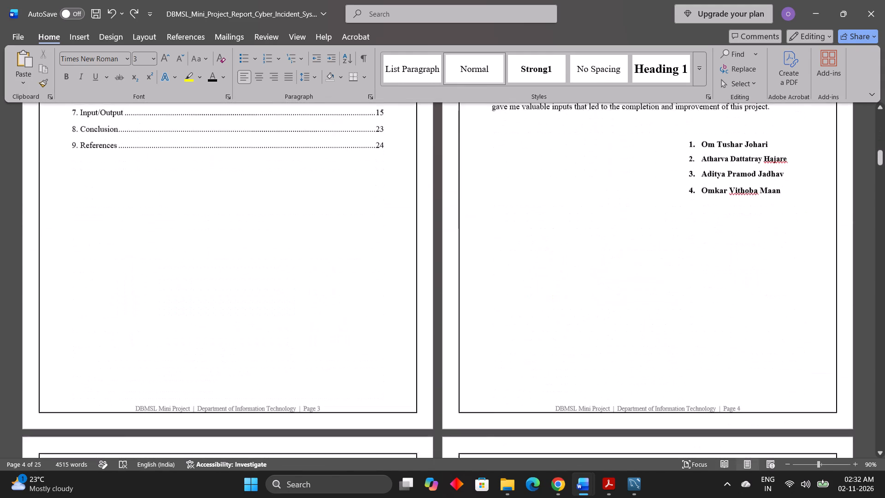
{"action": "scroll", "coordinate": [714, 266], "scroll_direction": "down", "scroll_amount": 3}
{"action": "scroll", "coordinate": [714, 266], "scroll_direction": "up", "scroll_amount": 1}
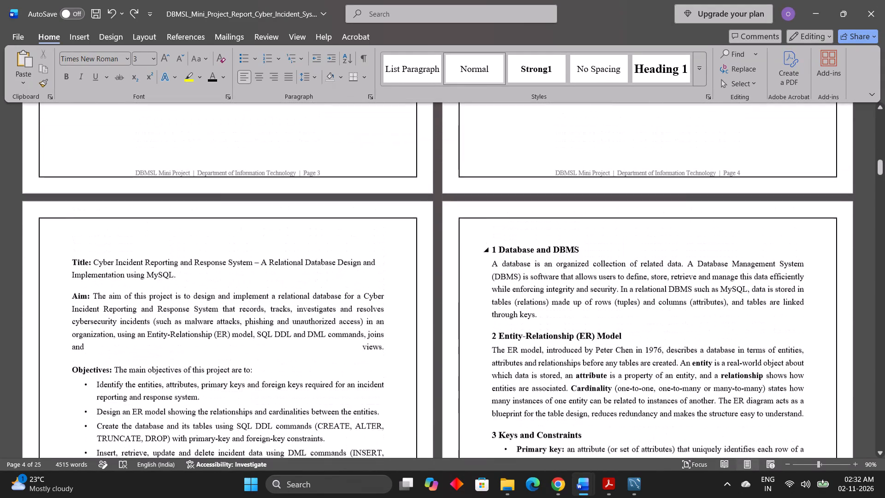
{"action": "left_click", "coordinate": [330, 258]}
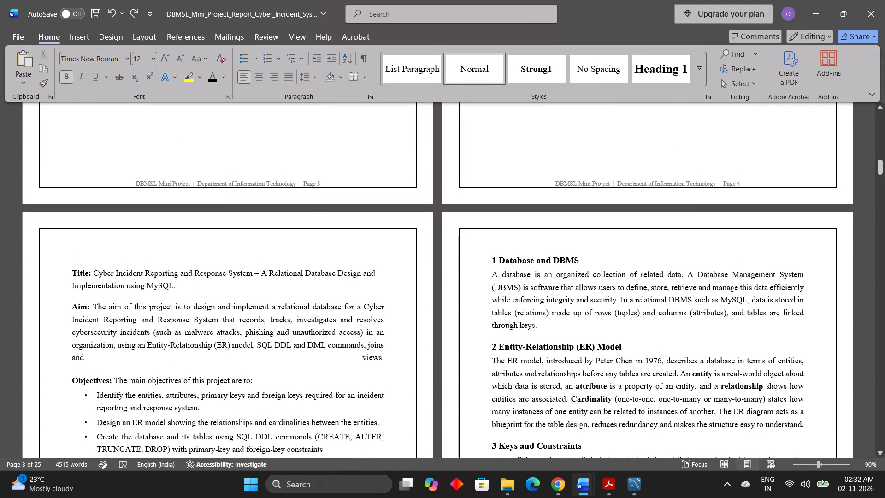
{"action": "key", "text": "ctrl+v"}
{"action": "left_click", "coordinate": [236, 303]}
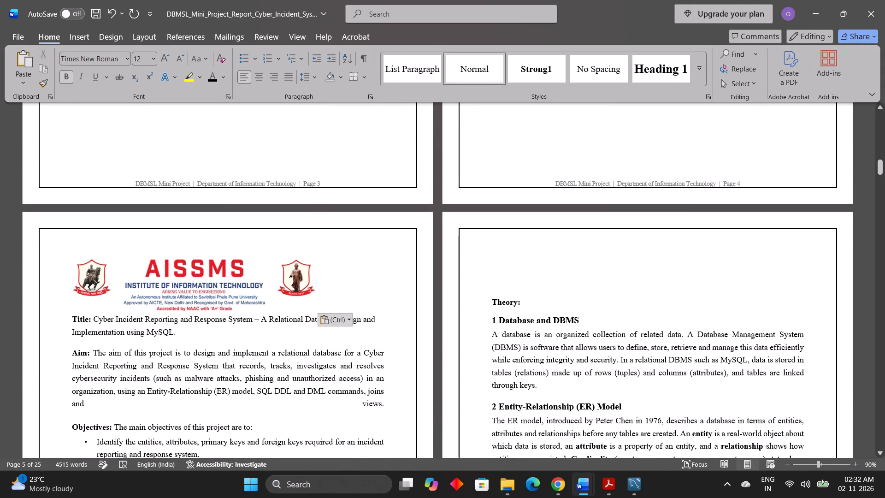
{"action": "left_click", "coordinate": [260, 79]}
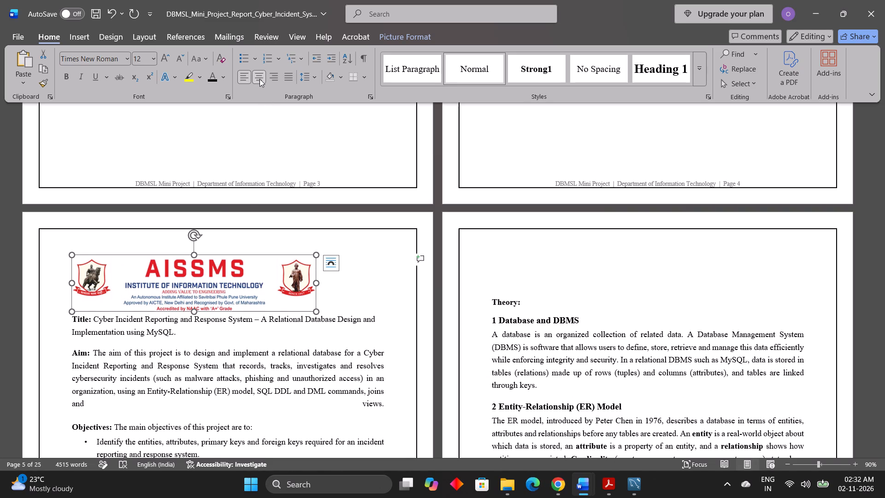
Add a blank line between the page 5 banner and the Title paragraph and reduce its font size.
{"action": "left_click", "coordinate": [369, 302]}
{"action": "key", "text": "Return"}
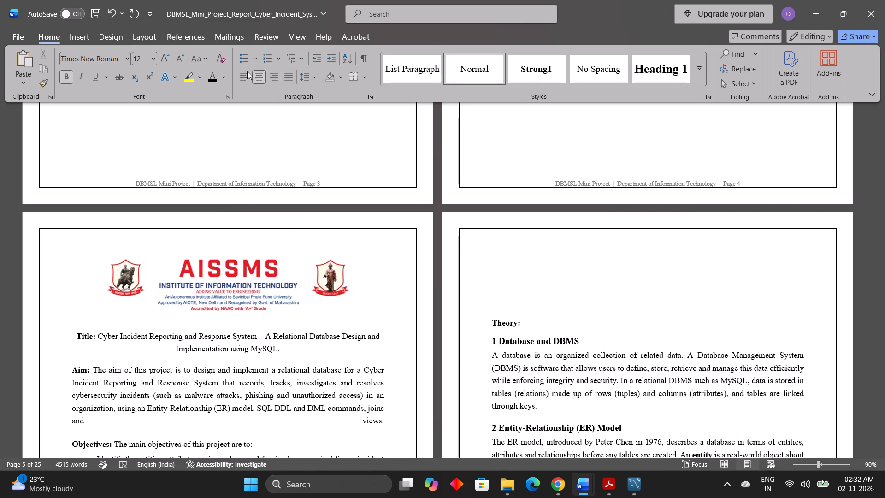
{"action": "triple_click", "coordinate": [185, 63]}
{"action": "double_click", "coordinate": [185, 63]}
Left-align the Title paragraph below the page 5 banner.
{"action": "left_click", "coordinate": [190, 348]}
{"action": "left_click", "coordinate": [288, 77]}
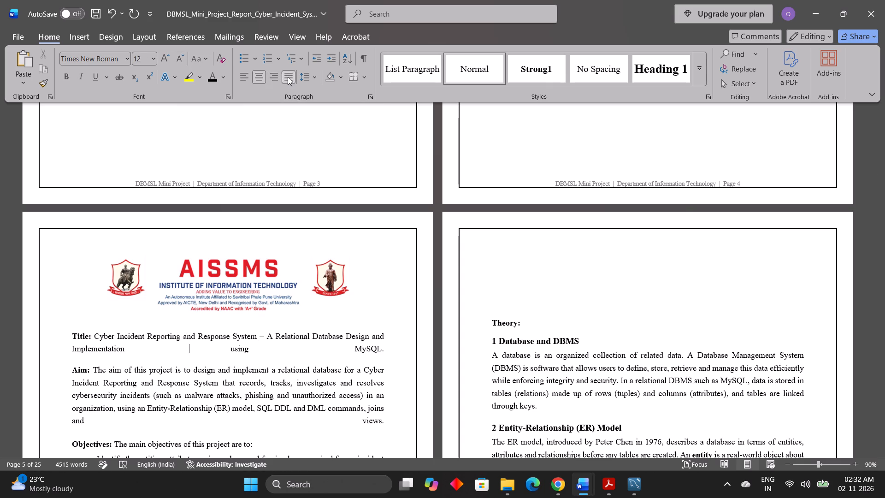
{"action": "left_click", "coordinate": [243, 73]}
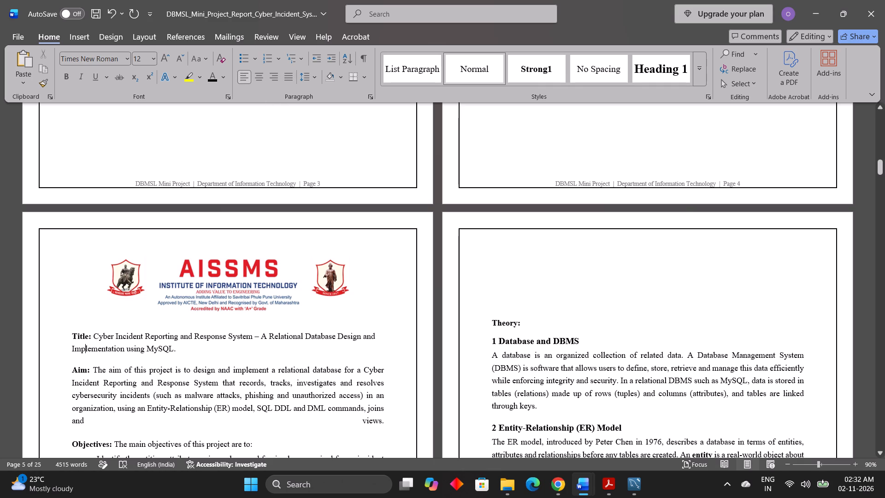
{"action": "left_click", "coordinate": [289, 340]}
Fix the stretched last line of the Aim paragraph by replacing the break after "views." with a paragraph break.
{"action": "scroll", "coordinate": [289, 340], "scroll_direction": "down", "scroll_amount": 2}
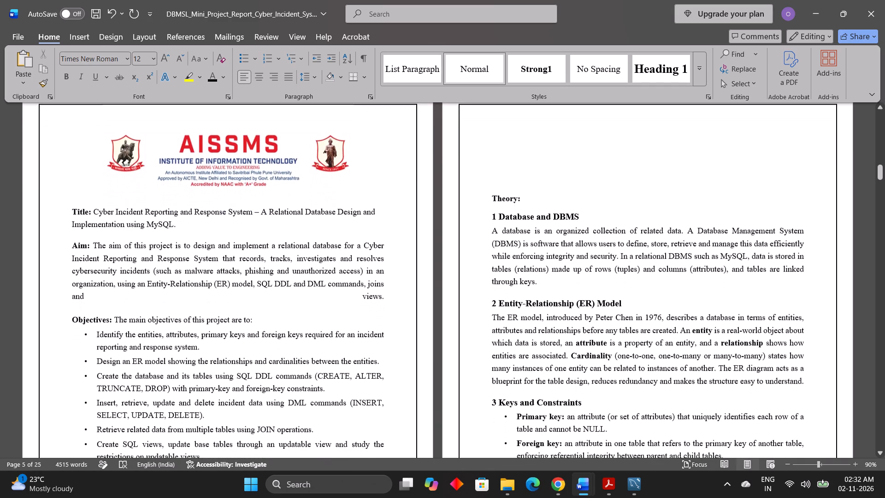
{"action": "left_click", "coordinate": [244, 358]}
{"action": "scroll", "coordinate": [244, 358], "scroll_direction": "down", "scroll_amount": 1}
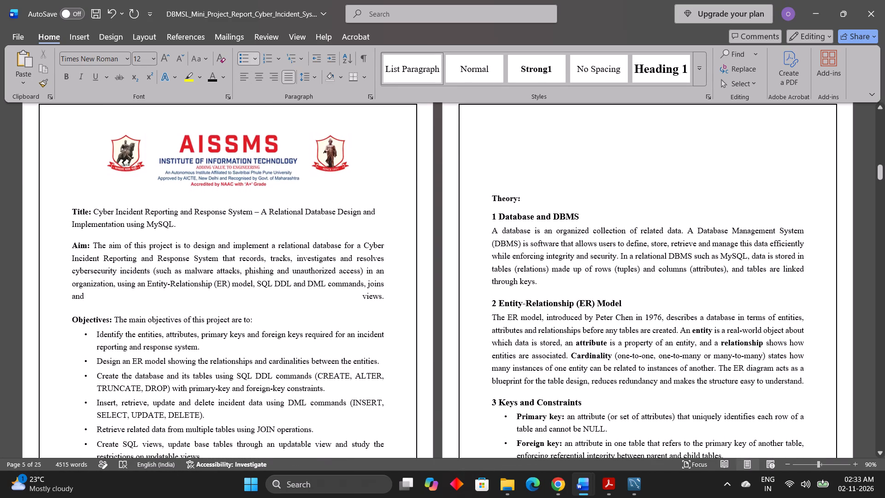
{"action": "scroll", "coordinate": [244, 358], "scroll_direction": "down", "scroll_amount": 1}
{"action": "left_click", "coordinate": [183, 230]}
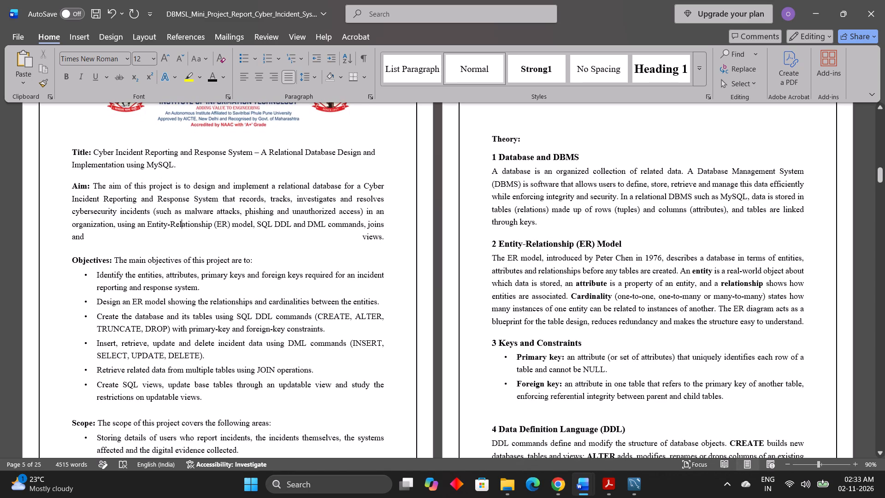
{"action": "left_click", "coordinate": [390, 244]}
{"action": "key", "text": "Delete"}
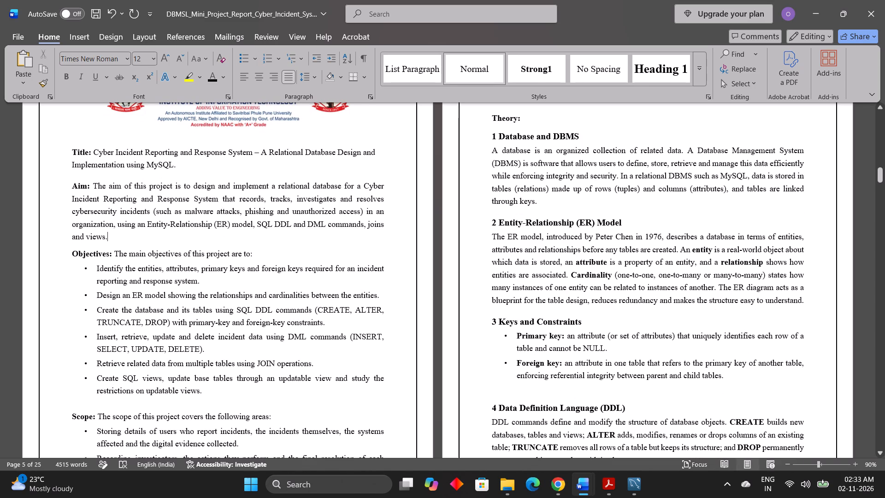
{"action": "key", "text": "Return"}
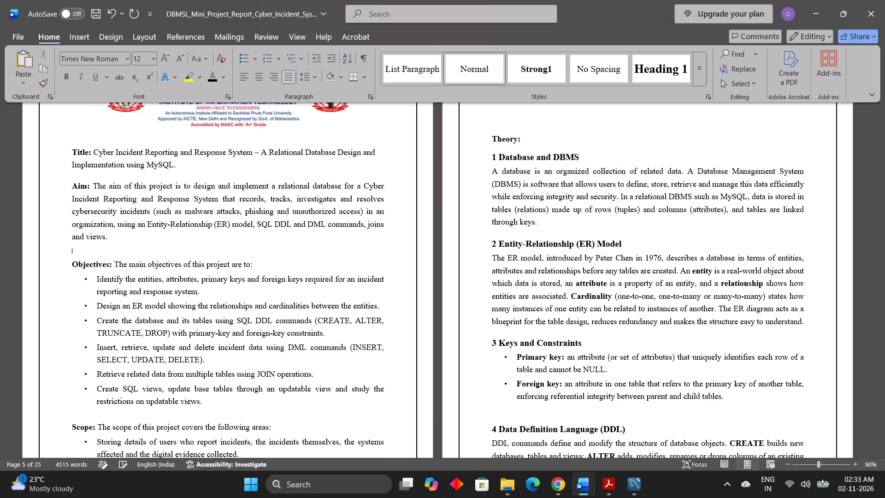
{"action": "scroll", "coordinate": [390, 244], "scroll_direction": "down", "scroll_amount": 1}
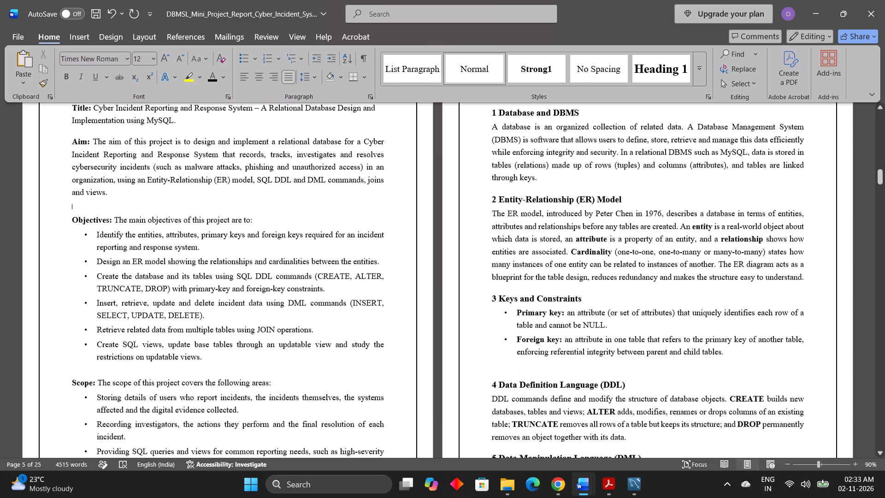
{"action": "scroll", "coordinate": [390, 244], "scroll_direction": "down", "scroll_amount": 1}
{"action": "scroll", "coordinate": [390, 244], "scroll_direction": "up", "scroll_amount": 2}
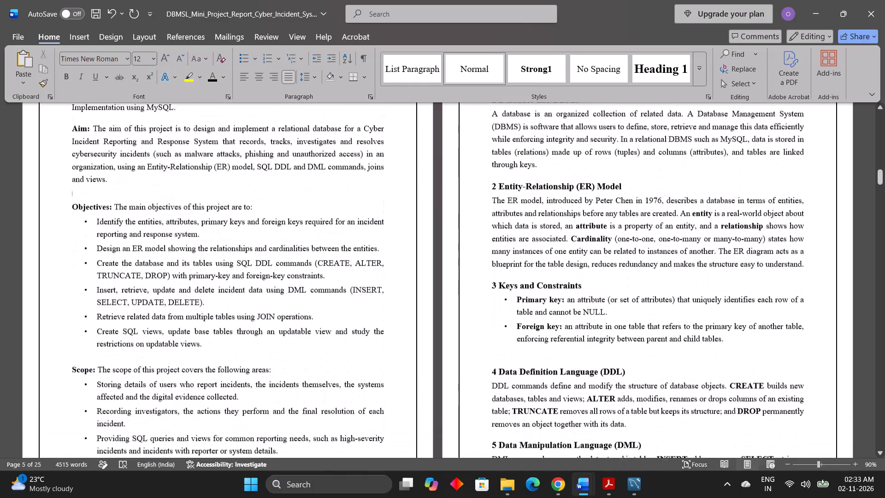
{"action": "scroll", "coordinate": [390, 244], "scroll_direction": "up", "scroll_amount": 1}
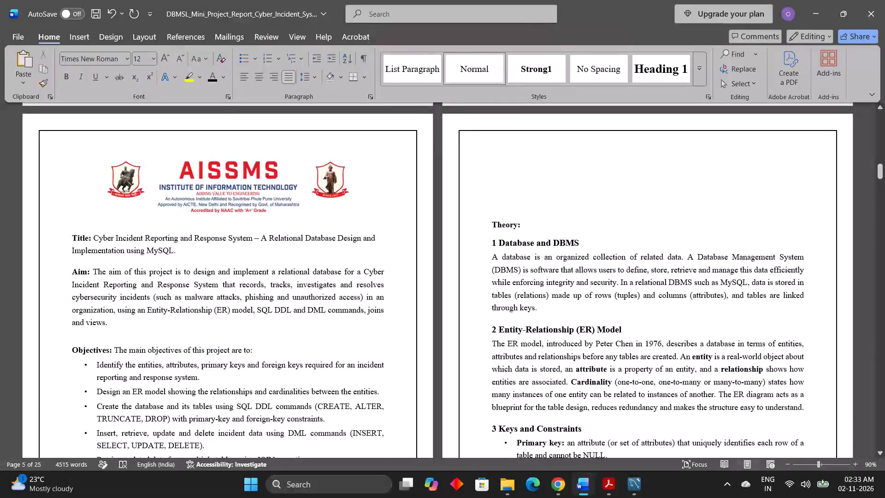
Delete the blank lines above "Theory:" so that it starts at the top of page 6.
{"action": "left_click", "coordinate": [529, 212]}
{"action": "key", "text": "BackSpace"}
{"action": "key", "text": "BackSpace"}
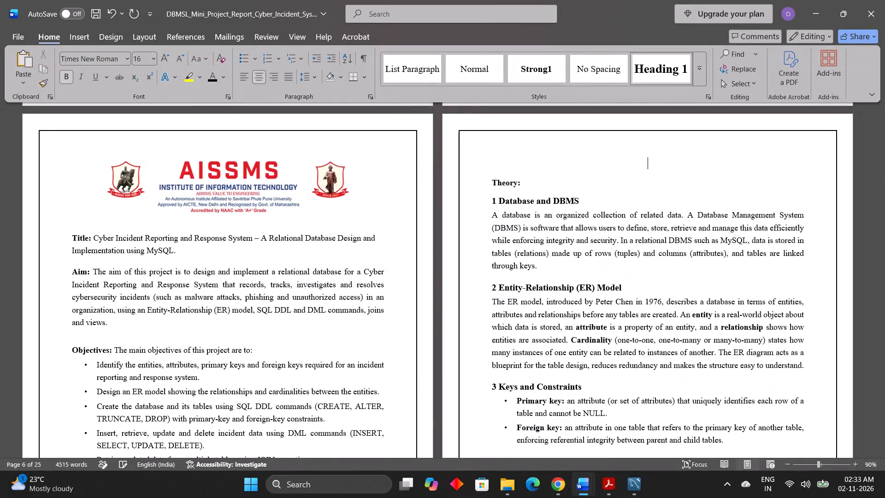
{"action": "key", "text": "BackSpace"}
Delete the blank line above the "6 Joins" heading on page 6.
{"action": "scroll", "coordinate": [529, 212], "scroll_direction": "up", "scroll_amount": 1}
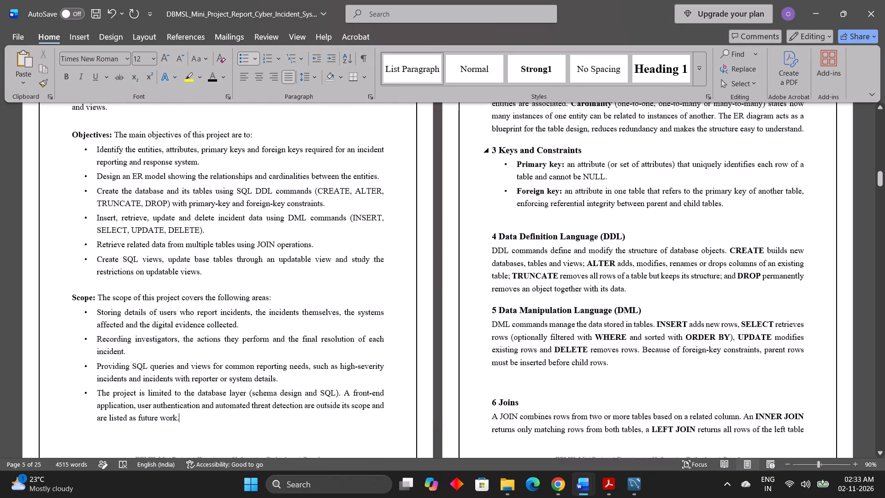
{"action": "scroll", "coordinate": [529, 212], "scroll_direction": "up", "scroll_amount": 1}
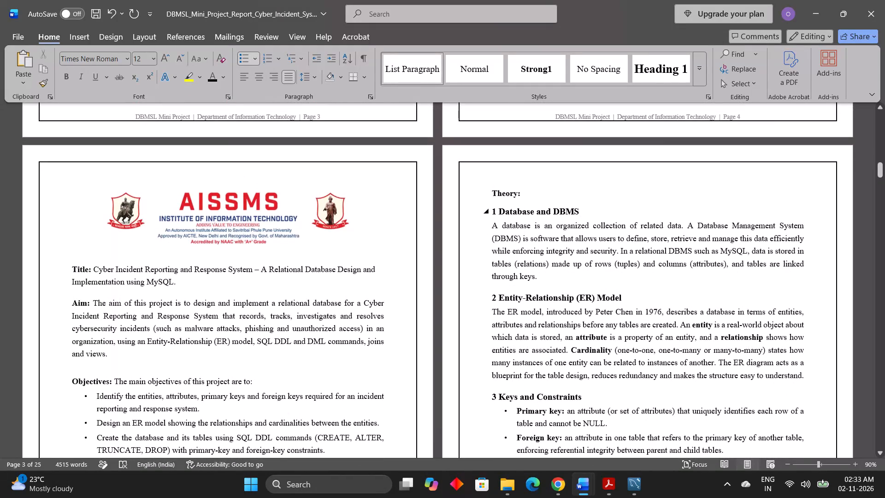
{"action": "scroll", "coordinate": [558, 264], "scroll_direction": "down", "scroll_amount": 3}
{"action": "scroll", "coordinate": [558, 264], "scroll_direction": "up", "scroll_amount": 1}
{"action": "scroll", "coordinate": [558, 264], "scroll_direction": "down", "scroll_amount": 1}
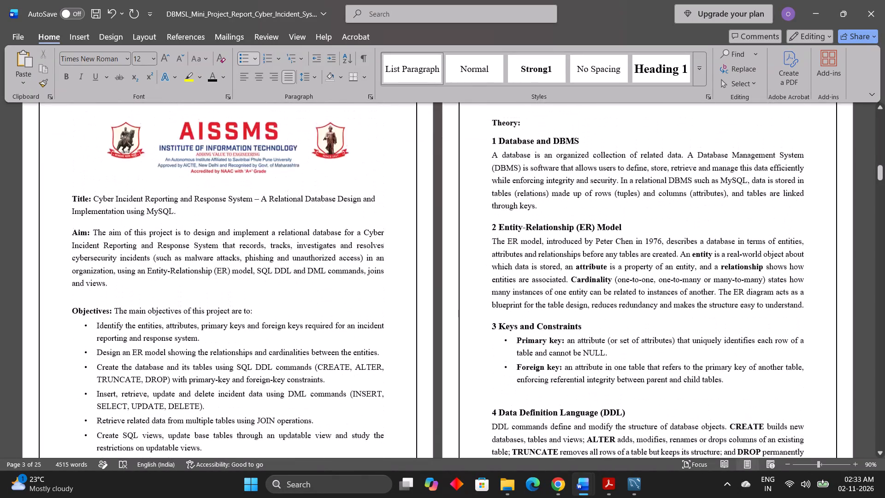
{"action": "scroll", "coordinate": [558, 264], "scroll_direction": "down", "scroll_amount": 2}
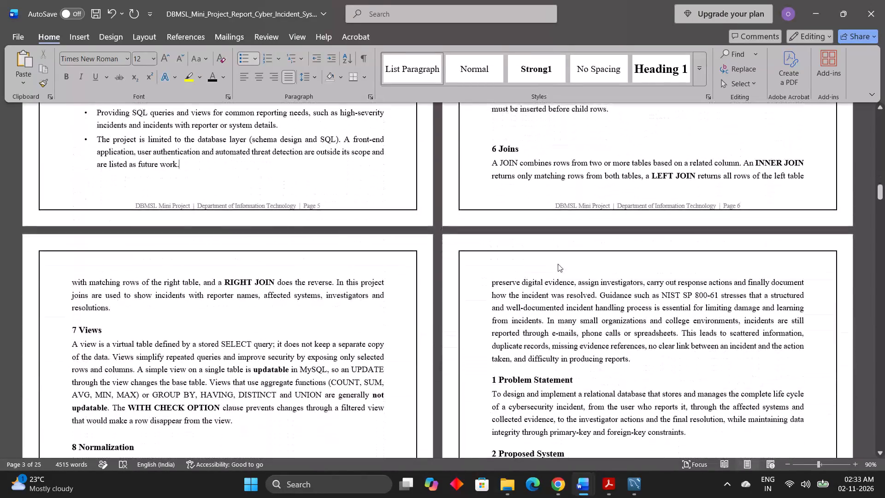
{"action": "scroll", "coordinate": [555, 307], "scroll_direction": "up", "scroll_amount": 1}
{"action": "left_click", "coordinate": [517, 199]}
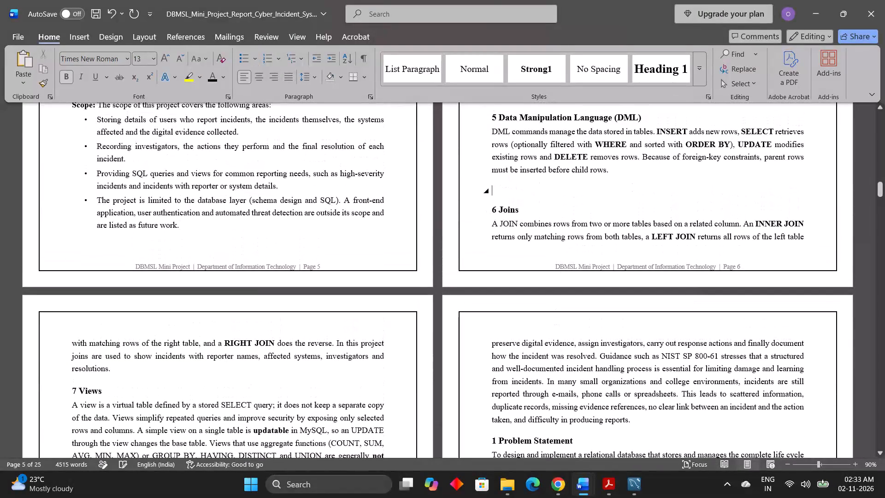
{"action": "key", "text": "BackSpace"}
Delete the blank line above the "4 Data Definition Language (DDL)" heading on page 6.
{"action": "scroll", "coordinate": [517, 199], "scroll_direction": "up", "scroll_amount": 1}
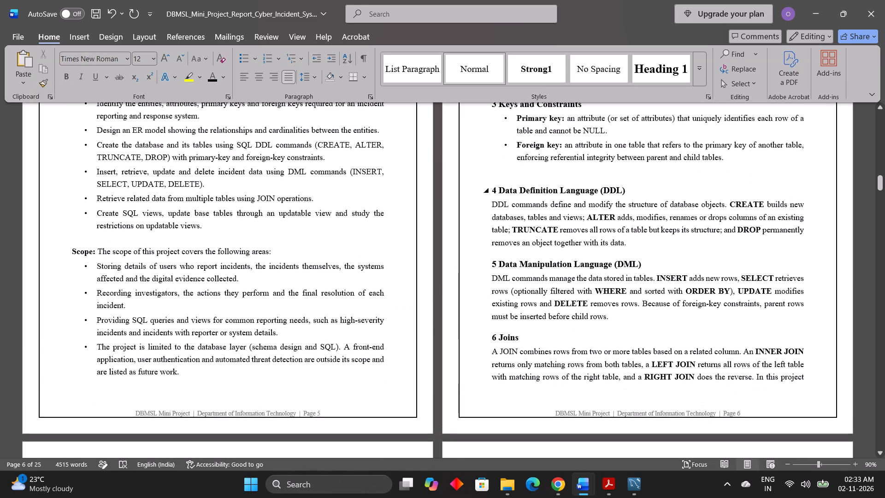
{"action": "scroll", "coordinate": [517, 199], "scroll_direction": "up", "scroll_amount": 2}
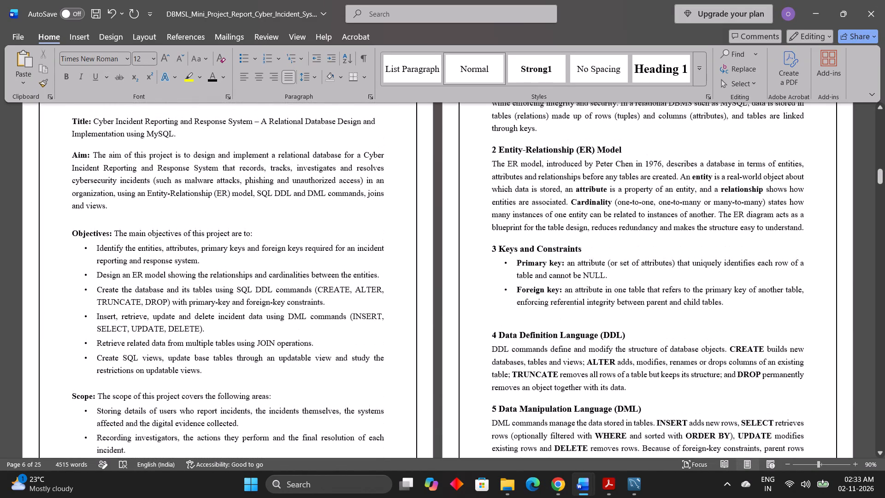
{"action": "left_click", "coordinate": [522, 320]}
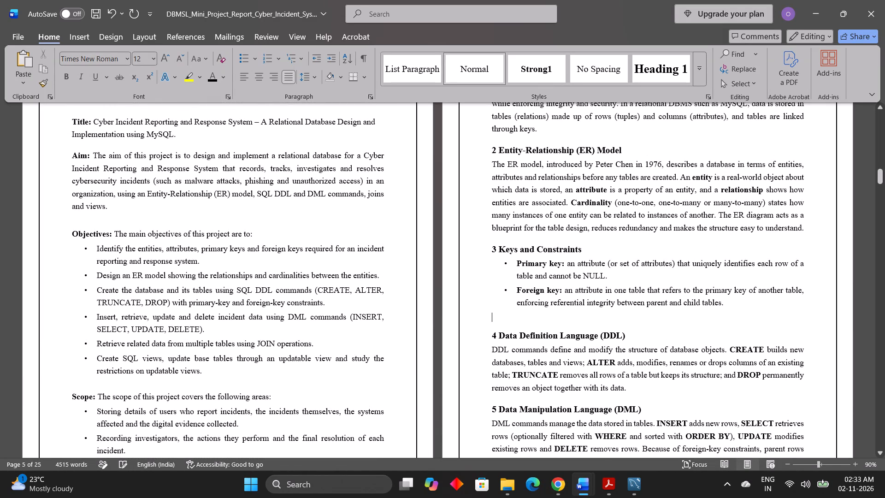
{"action": "key", "text": "BackSpace"}
Review the spacing on pages 5 and 6 and where the Joins paragraph breaks across the page.
{"action": "scroll", "coordinate": [522, 320], "scroll_direction": "down", "scroll_amount": 2}
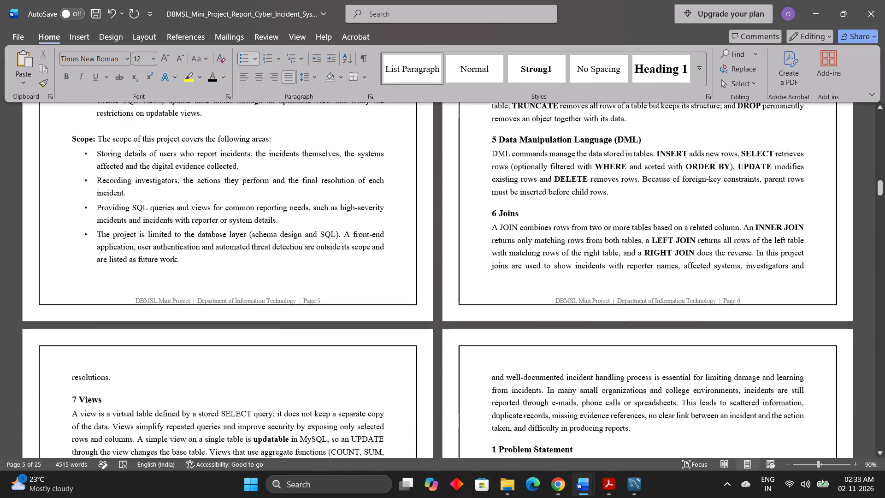
{"action": "scroll", "coordinate": [522, 320], "scroll_direction": "down", "scroll_amount": 1}
{"action": "scroll", "coordinate": [522, 320], "scroll_direction": "up", "scroll_amount": 2}
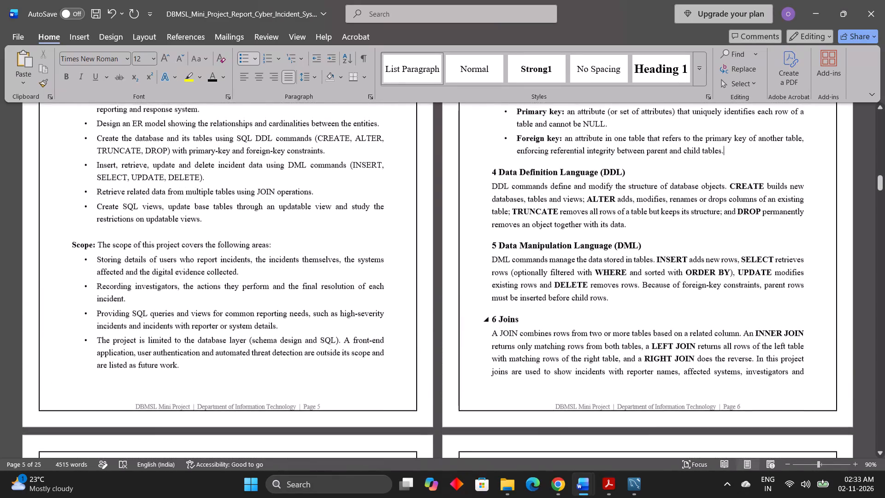
{"action": "scroll", "coordinate": [522, 320], "scroll_direction": "up", "scroll_amount": 2}
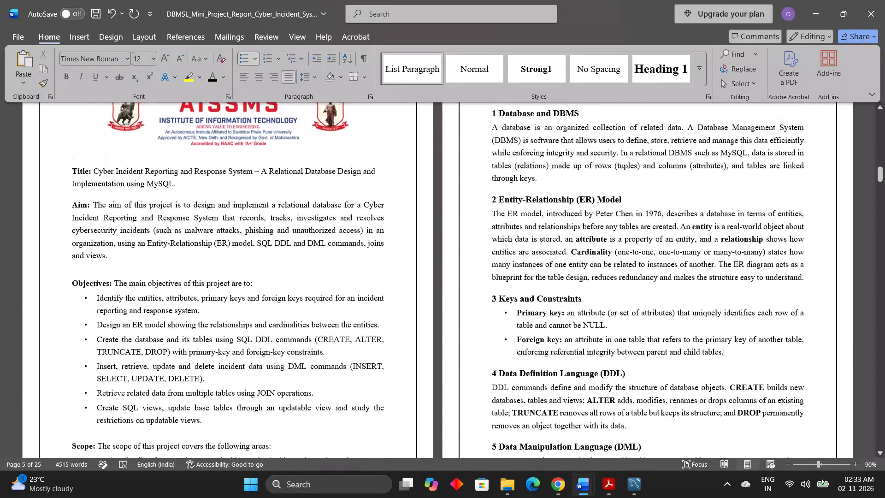
{"action": "scroll", "coordinate": [522, 320], "scroll_direction": "up", "scroll_amount": 1}
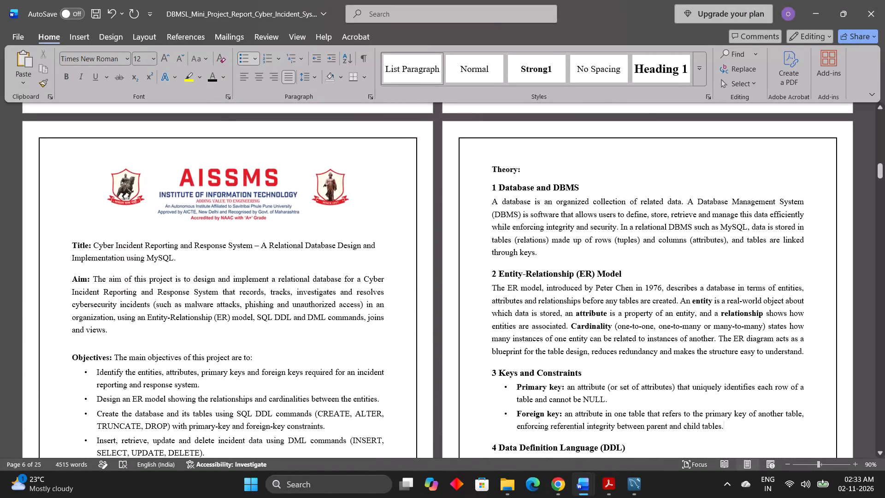
{"action": "scroll", "coordinate": [522, 320], "scroll_direction": "down", "scroll_amount": 3}
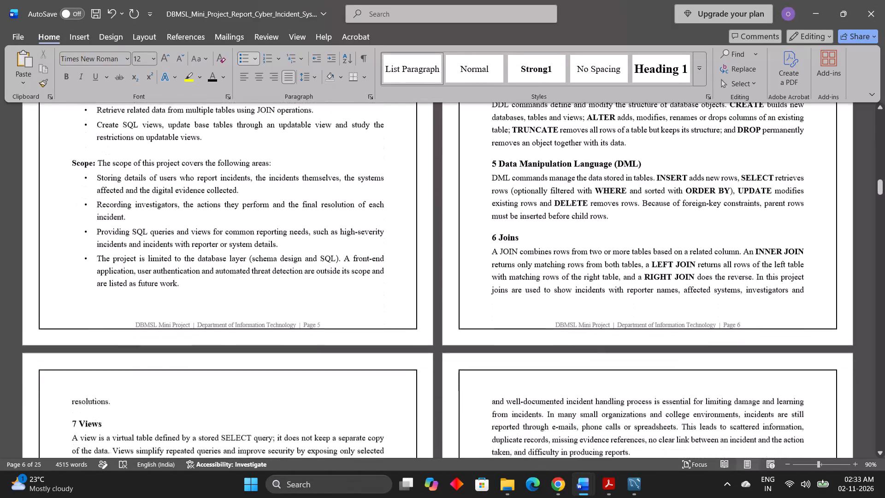
{"action": "scroll", "coordinate": [522, 320], "scroll_direction": "down", "scroll_amount": 1}
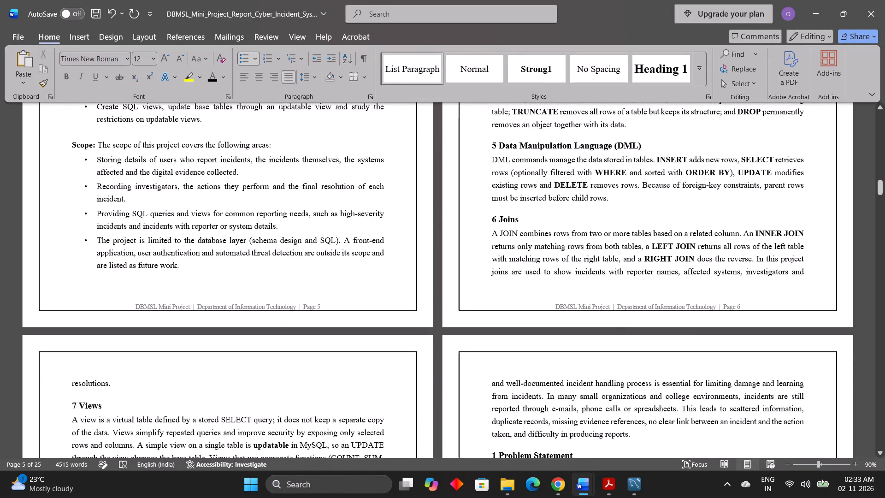
Delete the opening word "A" before "JOIN combines rows" in the Joins paragraph.
{"action": "left_click", "coordinate": [501, 236]}
{"action": "key", "text": "Left"}
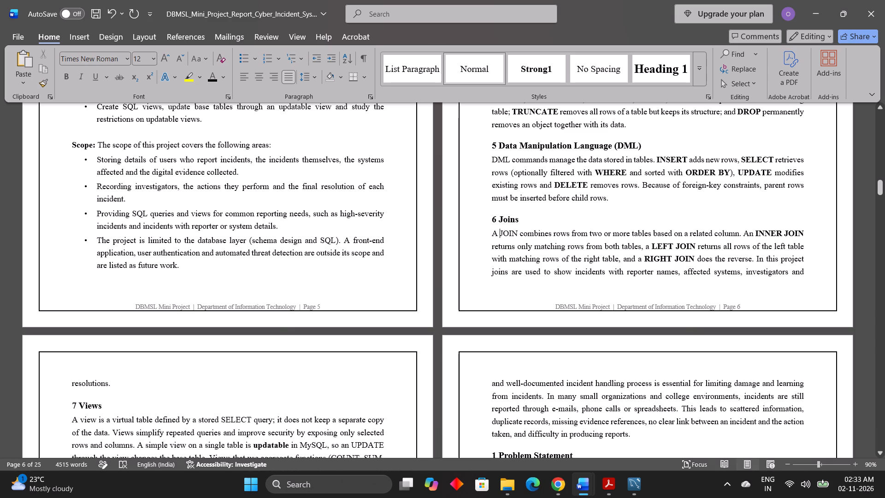
{"action": "key", "text": "BackSpace"}
{"action": "key", "text": "BackSpace"}
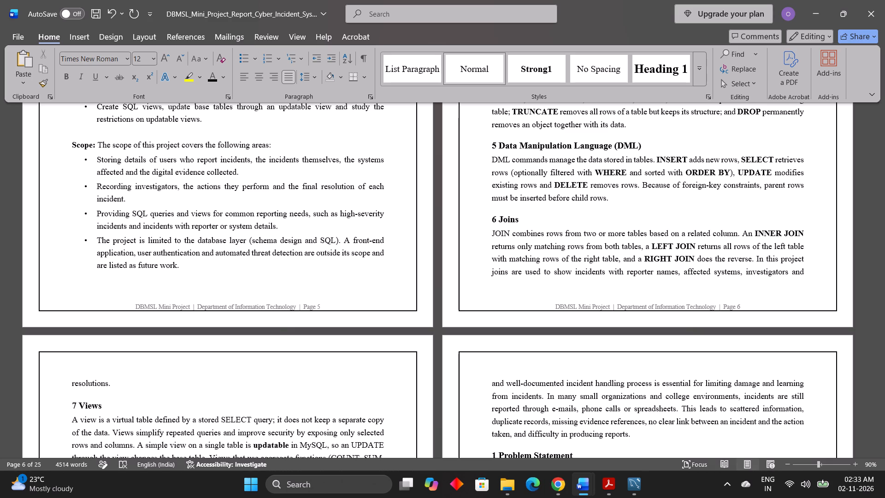
Replace "or" with a spaced slash in the Joins paragraph so that it reads "two / more tables".
{"action": "left_click", "coordinate": [605, 236]}
{"action": "key", "text": "BackSpace"}
{"action": "key", "text": "BackSpace"}
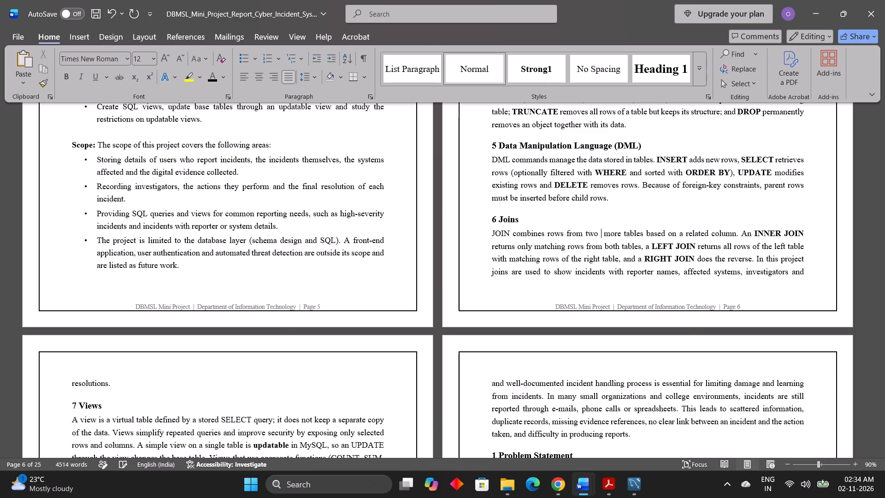
{"action": "key", "text": "BackSpace"}
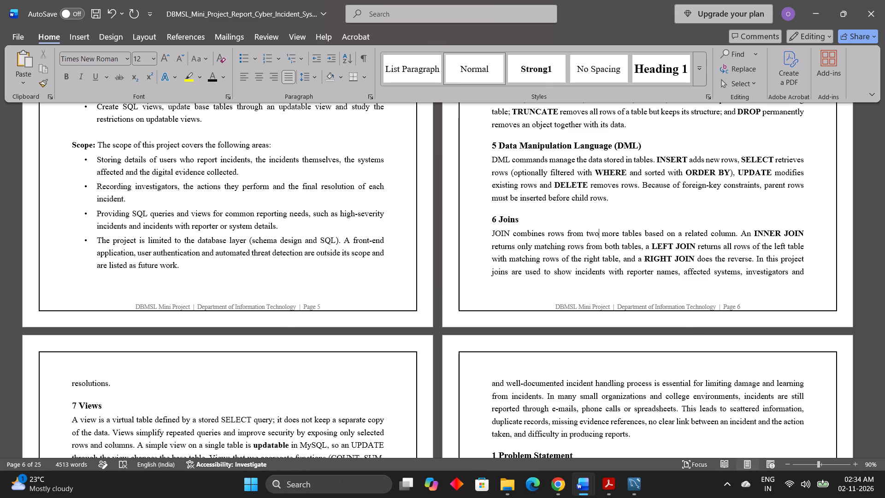
{"action": "key", "text": "slash"}
{"action": "key", "text": "Delete"}
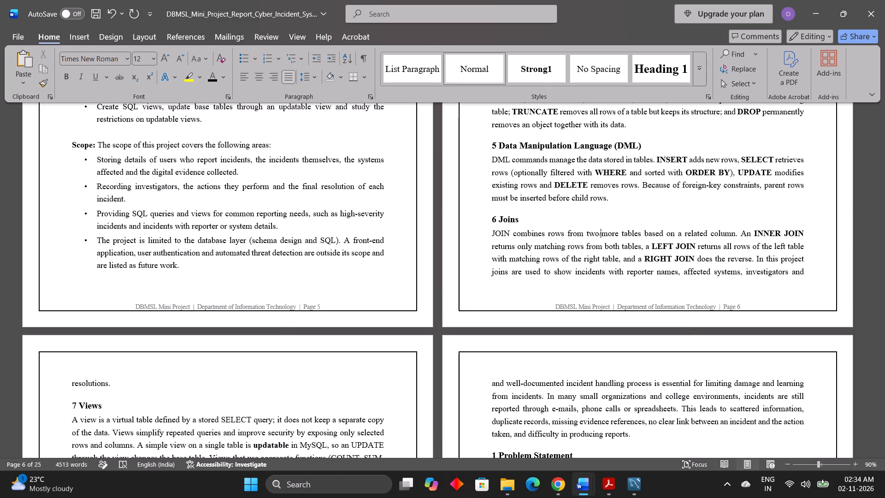
{"action": "key", "text": "space"}
{"action": "key", "text": "Left"}
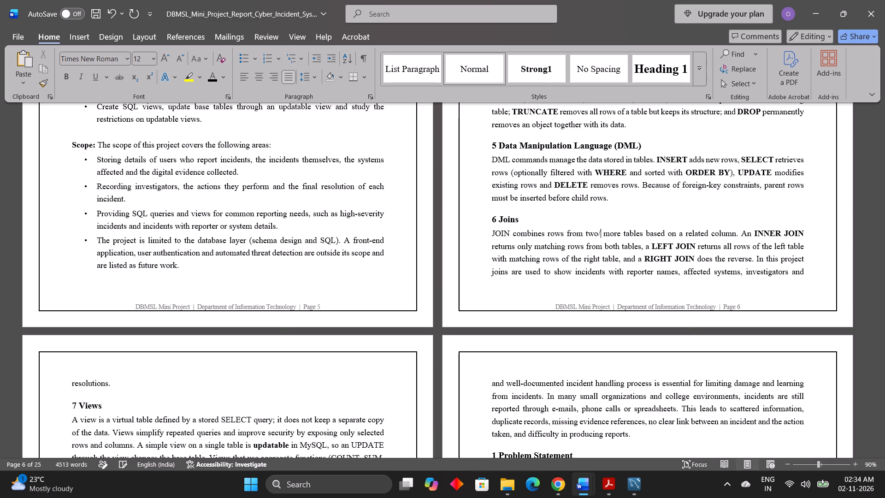
{"action": "key", "text": "Left"}
{"action": "key", "text": "space"}
Shorten the Joins paragraph by deleting "a" before "related column" and "An" before "INNER JOIN".
{"action": "left_click", "coordinate": [667, 254]}
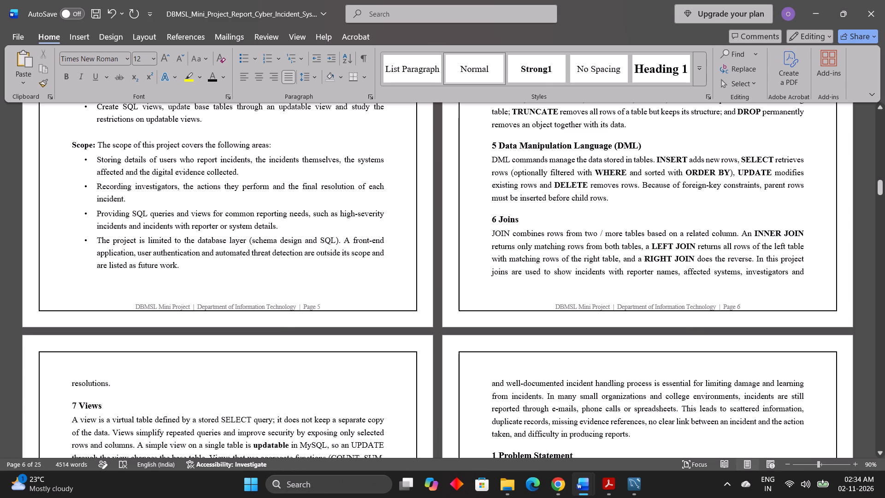
{"action": "left_click", "coordinate": [682, 234]}
{"action": "key", "text": "BackSpace"}
{"action": "key", "text": "BackSpace"}
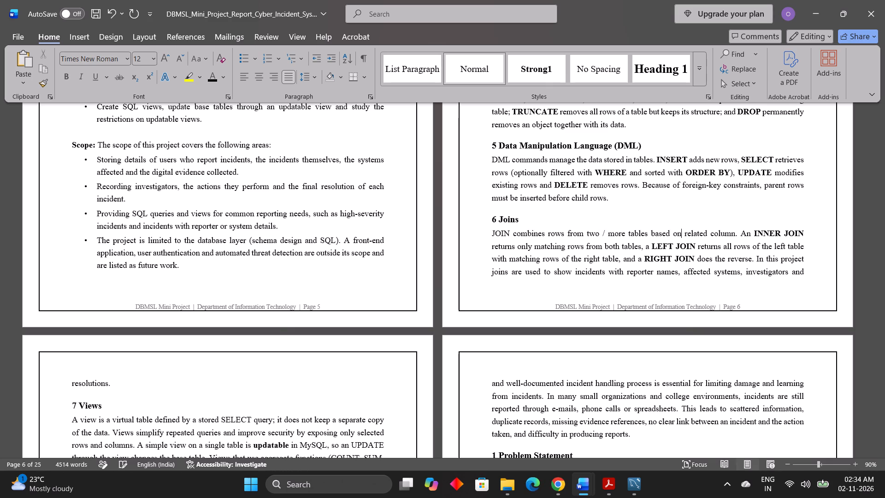
{"action": "left_click", "coordinate": [753, 235]}
{"action": "key", "text": "BackSpace"}
{"action": "key", "text": "BackSpace"}
{"action": "key", "text": "BackSpace"}
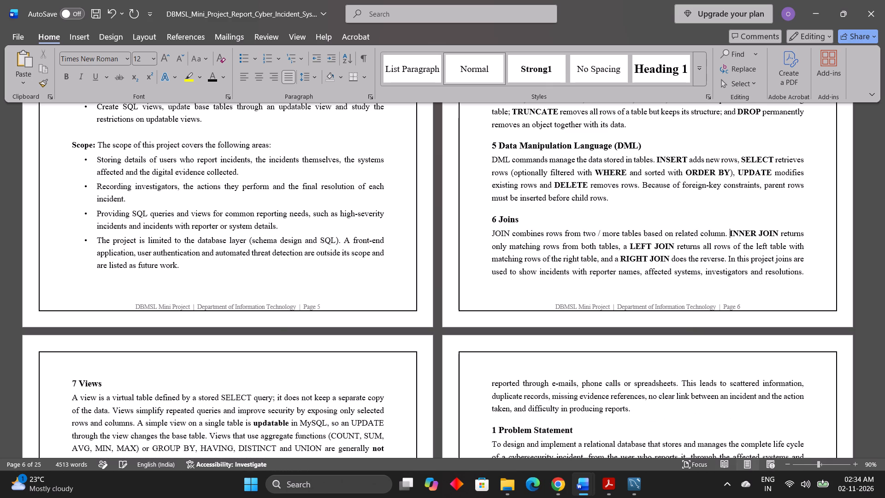
{"action": "left_click", "coordinate": [748, 284]}
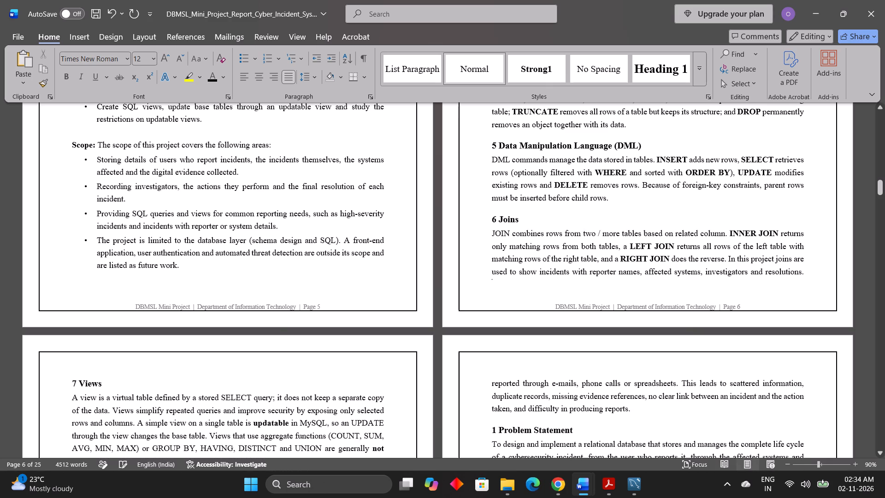
Review the page flow from the Joins section through Views, Normalization, Introduction and Applications on pages 6 to 8.
{"action": "scroll", "coordinate": [748, 284], "scroll_direction": "down", "scroll_amount": 1}
{"action": "scroll", "coordinate": [748, 284], "scroll_direction": "up", "scroll_amount": 1}
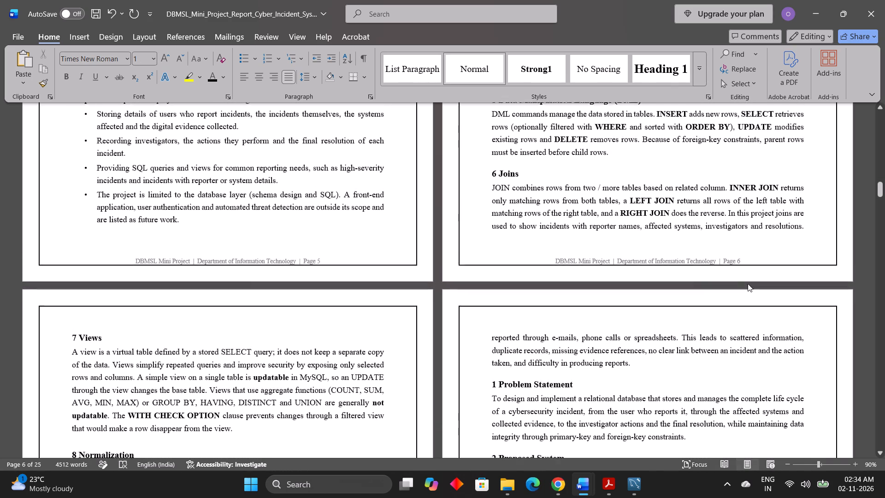
{"action": "scroll", "coordinate": [748, 284], "scroll_direction": "down", "scroll_amount": 1}
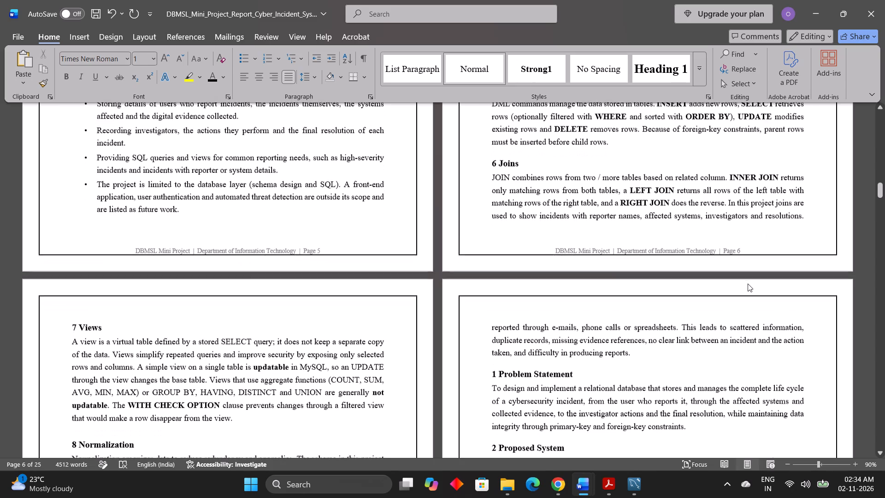
{"action": "scroll", "coordinate": [748, 284], "scroll_direction": "down", "scroll_amount": 3}
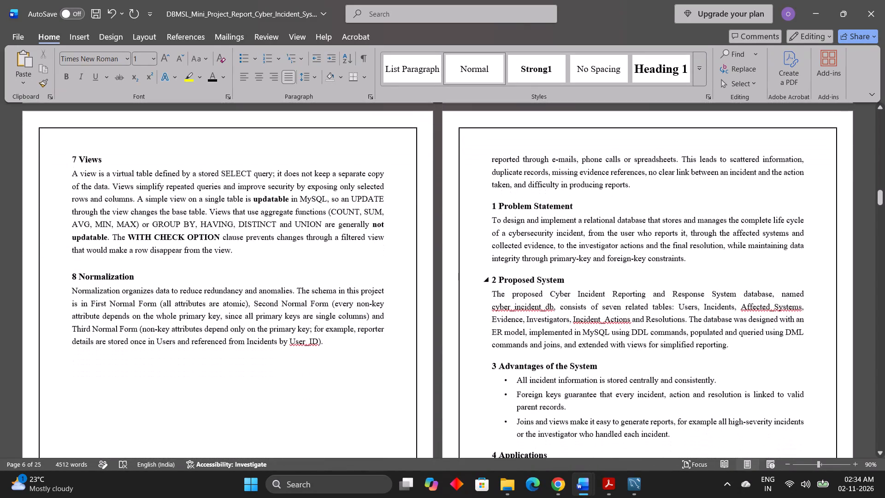
{"action": "scroll", "coordinate": [748, 284], "scroll_direction": "down", "scroll_amount": 2}
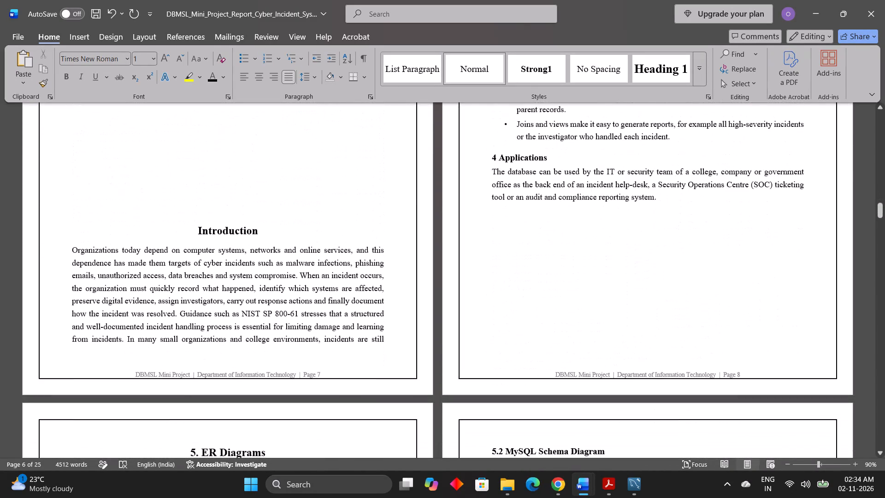
{"action": "scroll", "coordinate": [748, 284], "scroll_direction": "down", "scroll_amount": 1}
{"action": "scroll", "coordinate": [748, 284], "scroll_direction": "up", "scroll_amount": 2}
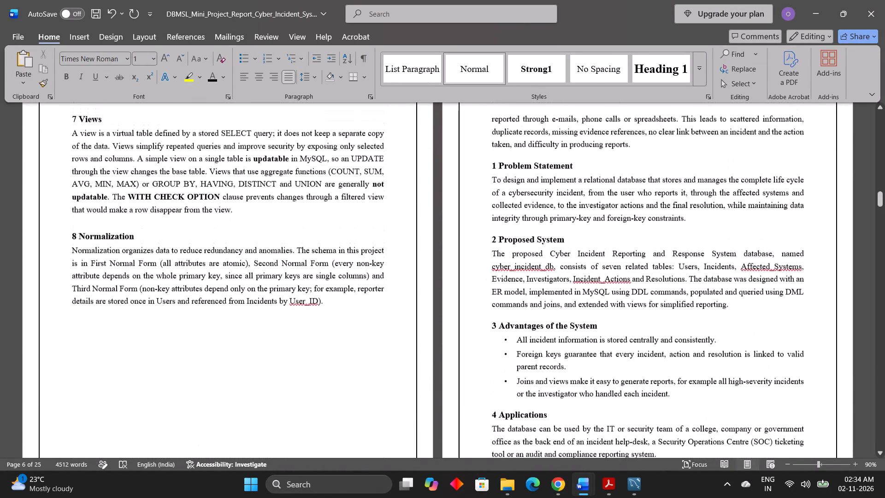
{"action": "scroll", "coordinate": [748, 284], "scroll_direction": "up", "scroll_amount": 1}
{"action": "scroll", "coordinate": [748, 284], "scroll_direction": "down", "scroll_amount": 1}
{"action": "scroll", "coordinate": [748, 284], "scroll_direction": "up", "scroll_amount": 2}
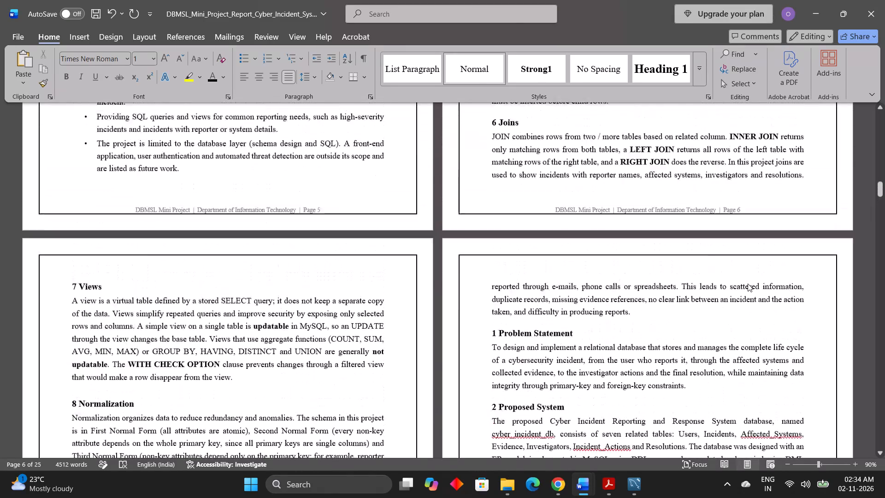
{"action": "scroll", "coordinate": [748, 284], "scroll_direction": "up", "scroll_amount": 1}
{"action": "scroll", "coordinate": [748, 284], "scroll_direction": "down", "scroll_amount": 1}
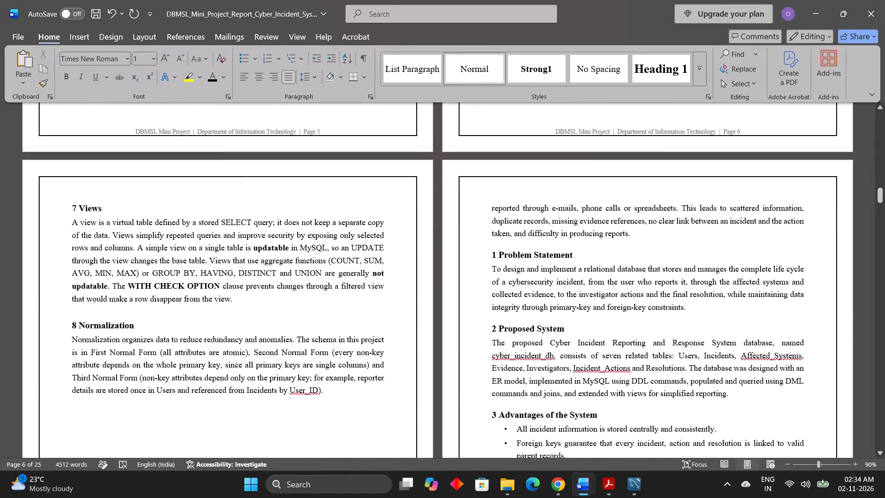
Insert six blank lines above the Introduction heading so that it moves onto page 8.
{"action": "scroll", "coordinate": [602, 350], "scroll_direction": "down", "scroll_amount": 2}
{"action": "left_click", "coordinate": [361, 369]}
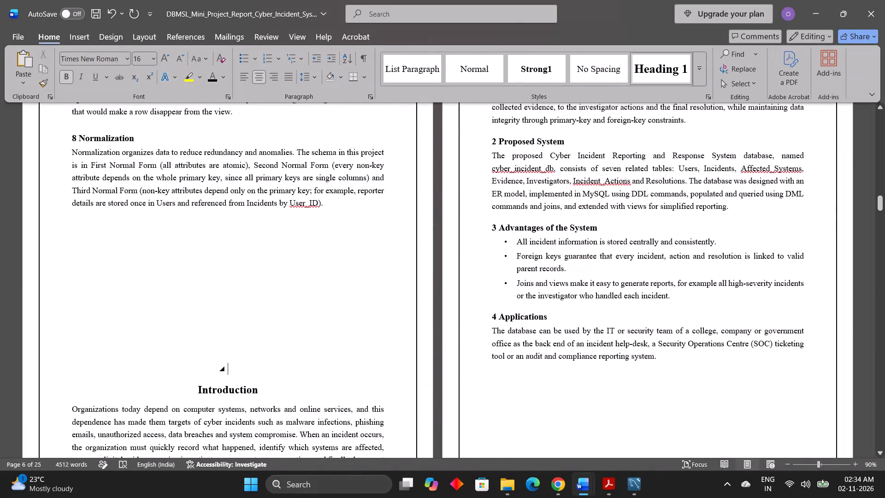
{"action": "key", "text": "Return"}
{"action": "key", "text": "Return"}
{"action": "key", "text": "Return"}
{"action": "key", "text": "Return"}
{"action": "key", "text": "Return"}
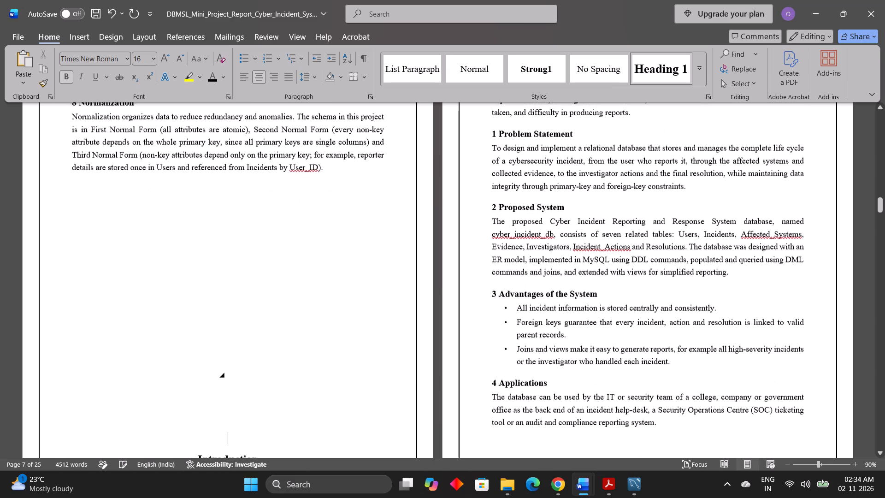
{"action": "scroll", "coordinate": [361, 369], "scroll_direction": "down", "scroll_amount": 1}
{"action": "key", "text": "Return"}
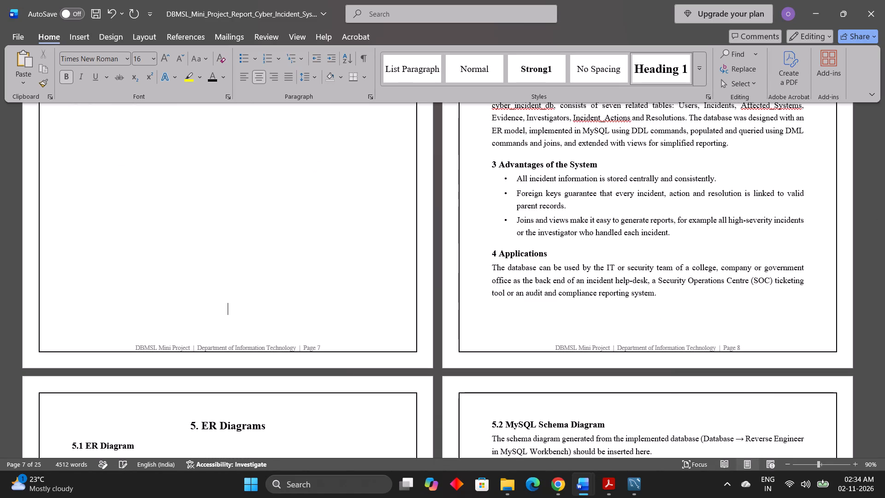
Review the page flow around the Views, Normalization and Introduction sections, and the ER and schema diagram pages.
{"action": "scroll", "coordinate": [361, 369], "scroll_direction": "up", "scroll_amount": 4}
{"action": "scroll", "coordinate": [361, 369], "scroll_direction": "down", "scroll_amount": 1}
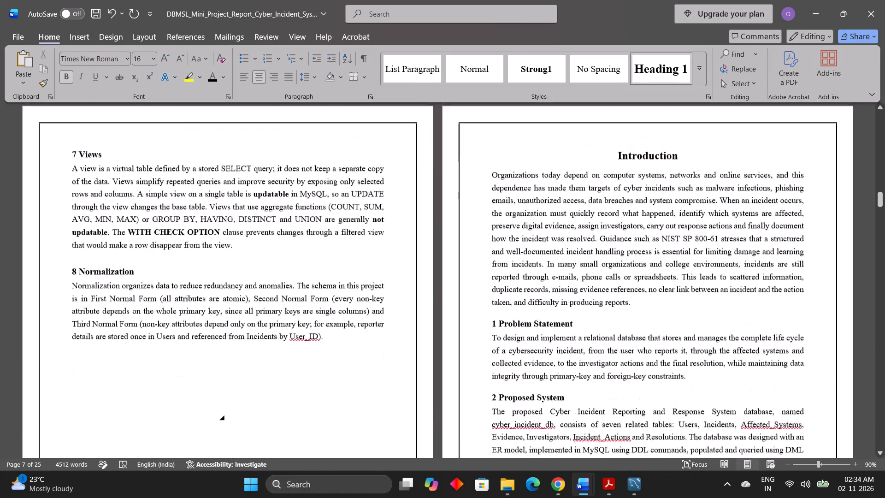
{"action": "scroll", "coordinate": [361, 369], "scroll_direction": "down", "scroll_amount": 4}
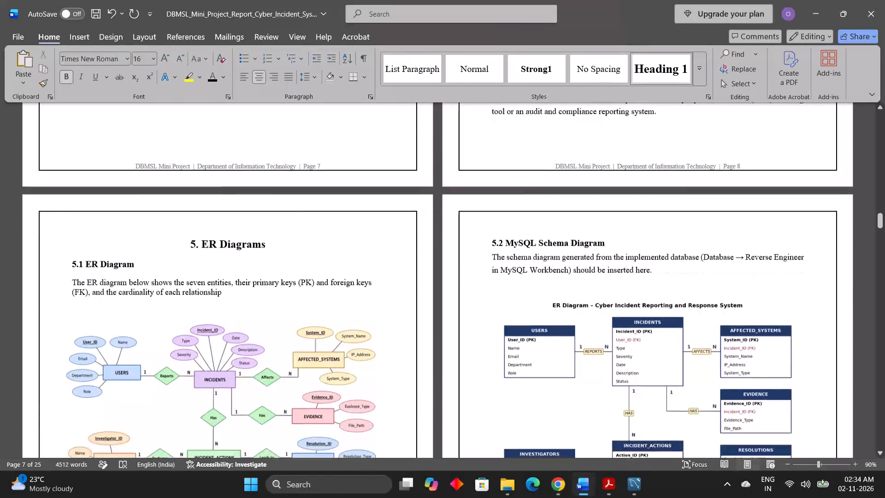
{"action": "scroll", "coordinate": [361, 369], "scroll_direction": "down", "scroll_amount": 1}
{"action": "scroll", "coordinate": [361, 369], "scroll_direction": "up", "scroll_amount": 4}
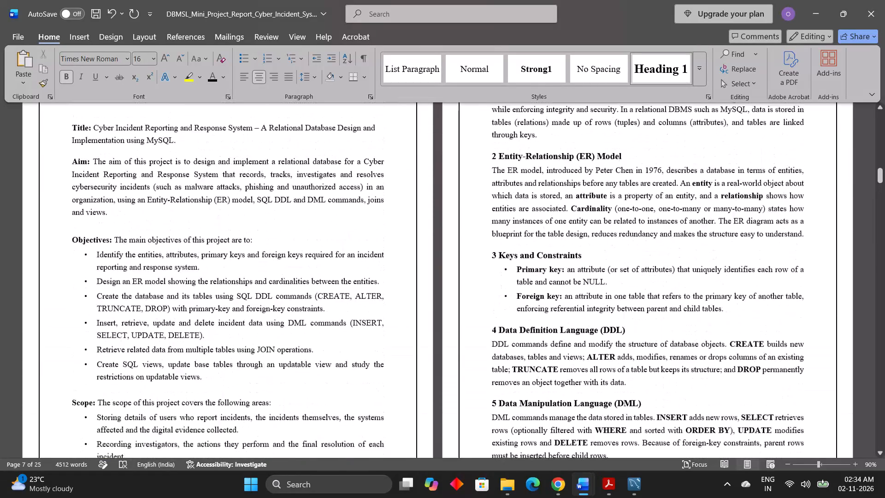
{"action": "scroll", "coordinate": [361, 369], "scroll_direction": "up", "scroll_amount": 3}
{"action": "scroll", "coordinate": [361, 369], "scroll_direction": "down", "scroll_amount": 2}
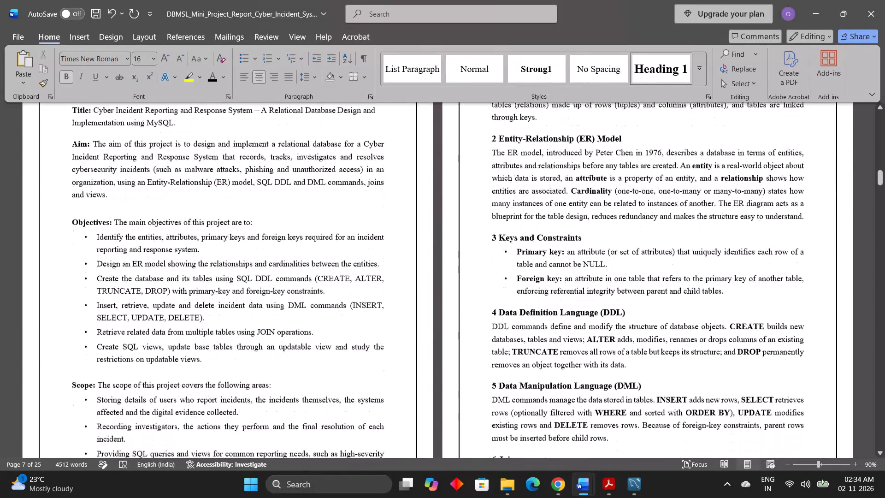
{"action": "scroll", "coordinate": [361, 369], "scroll_direction": "down", "scroll_amount": 4}
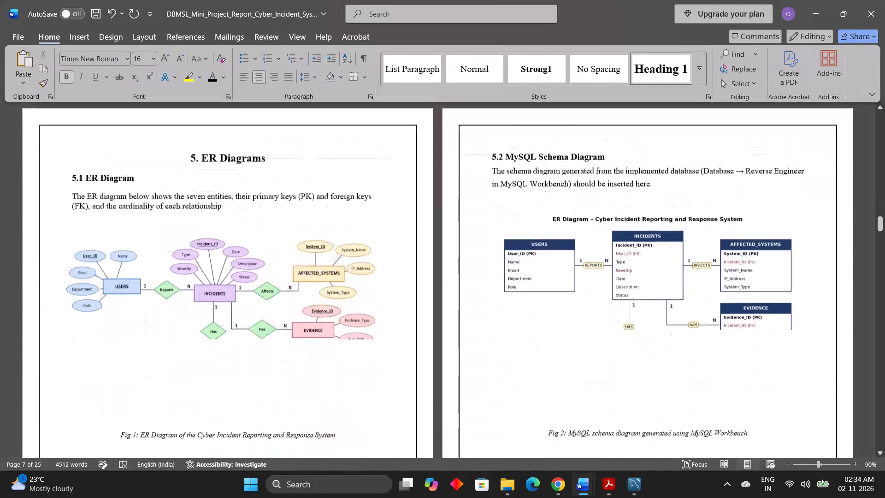
{"action": "scroll", "coordinate": [361, 369], "scroll_direction": "down", "scroll_amount": 2}
{"action": "scroll", "coordinate": [361, 369], "scroll_direction": "up", "scroll_amount": 1}
{"action": "scroll", "coordinate": [361, 369], "scroll_direction": "down", "scroll_amount": 1}
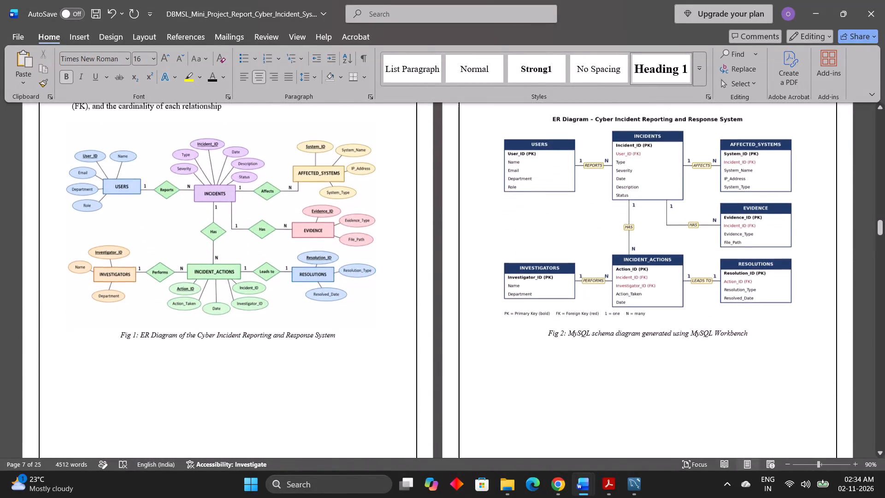
{"action": "scroll", "coordinate": [361, 369], "scroll_direction": "down", "scroll_amount": 1}
{"action": "scroll", "coordinate": [361, 369], "scroll_direction": "up", "scroll_amount": 2}
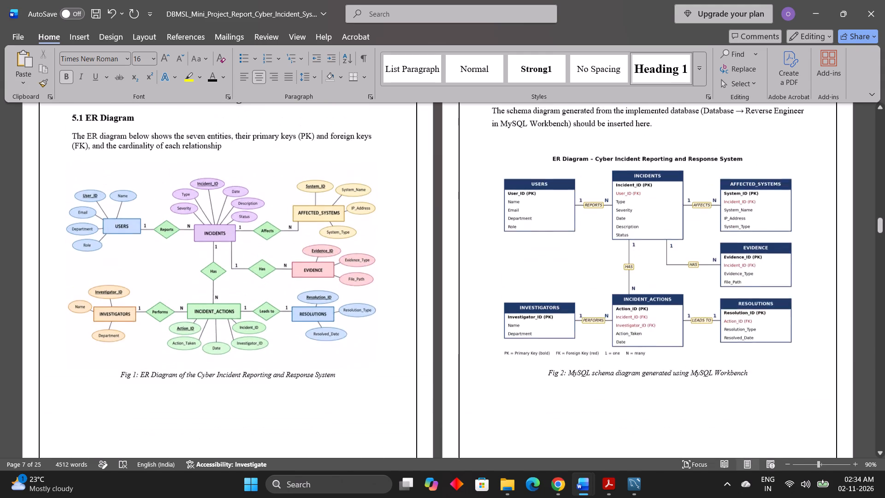
{"action": "scroll", "coordinate": [361, 369], "scroll_direction": "up", "scroll_amount": 2}
{"action": "scroll", "coordinate": [361, 369], "scroll_direction": "down", "scroll_amount": 4}
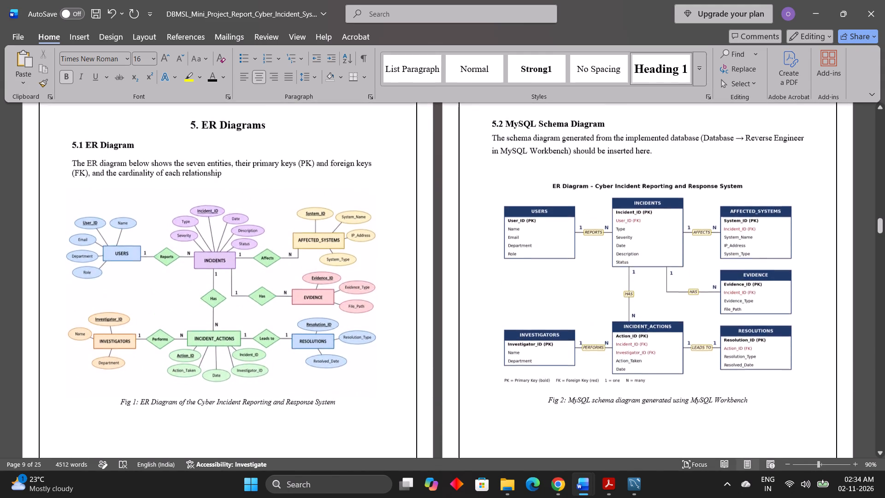
Examine the layout of the remaining pages, from 5.3 Relationships and Cardinality through the SQL sections and Conclusion to the references.
{"action": "scroll", "coordinate": [361, 369], "scroll_direction": "down", "scroll_amount": 2}
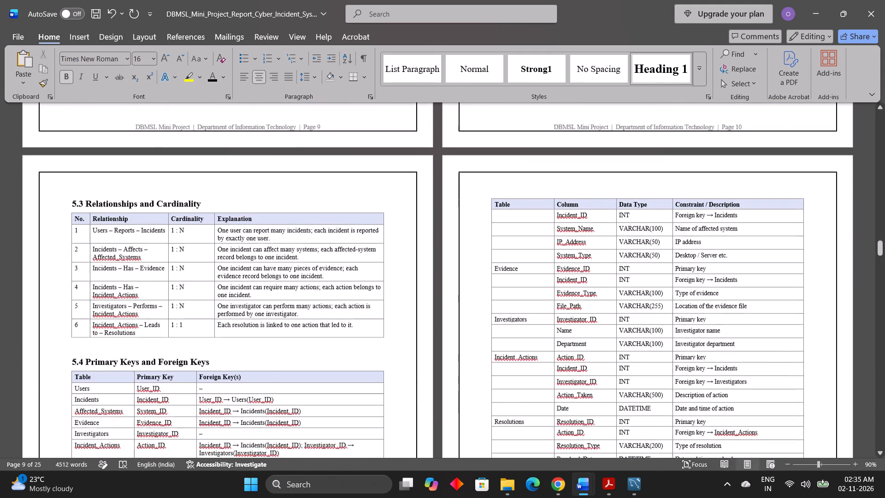
{"action": "scroll", "coordinate": [361, 369], "scroll_direction": "down", "scroll_amount": 1}
{"action": "scroll", "coordinate": [361, 369], "scroll_direction": "up", "scroll_amount": 1}
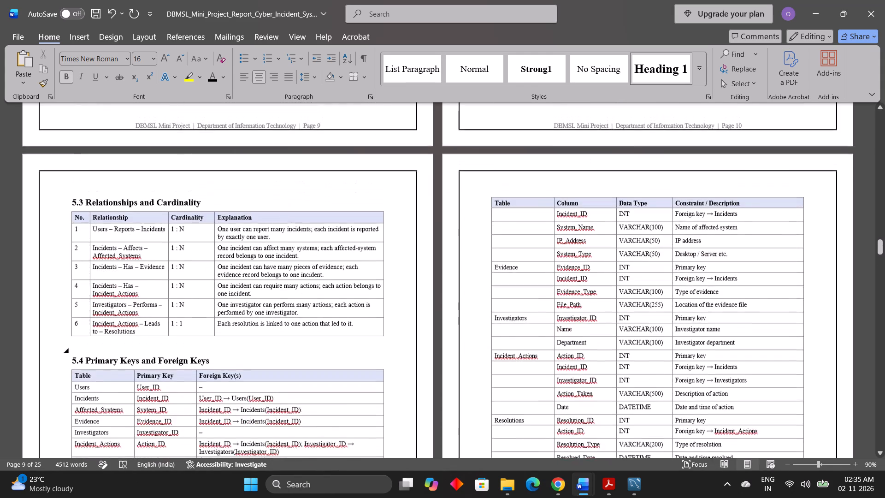
{"action": "scroll", "coordinate": [361, 369], "scroll_direction": "down", "scroll_amount": 3}
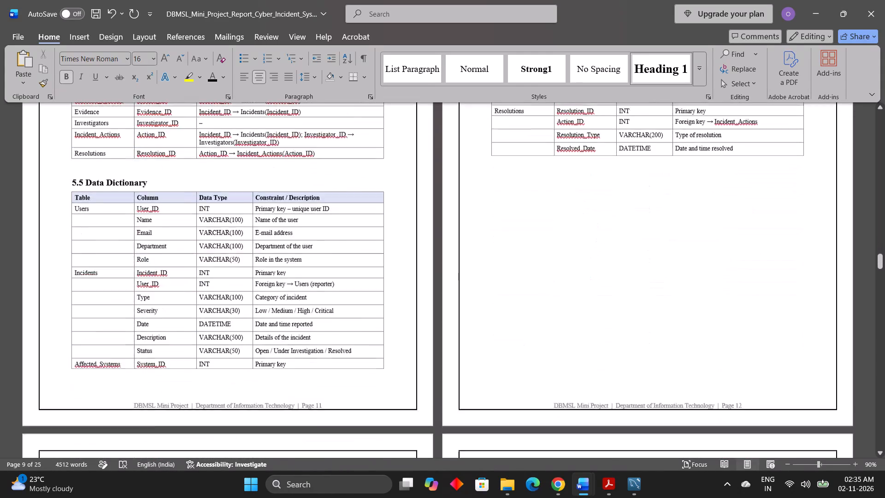
{"action": "scroll", "coordinate": [361, 369], "scroll_direction": "down", "scroll_amount": 2}
{"action": "scroll", "coordinate": [361, 369], "scroll_direction": "up", "scroll_amount": 2}
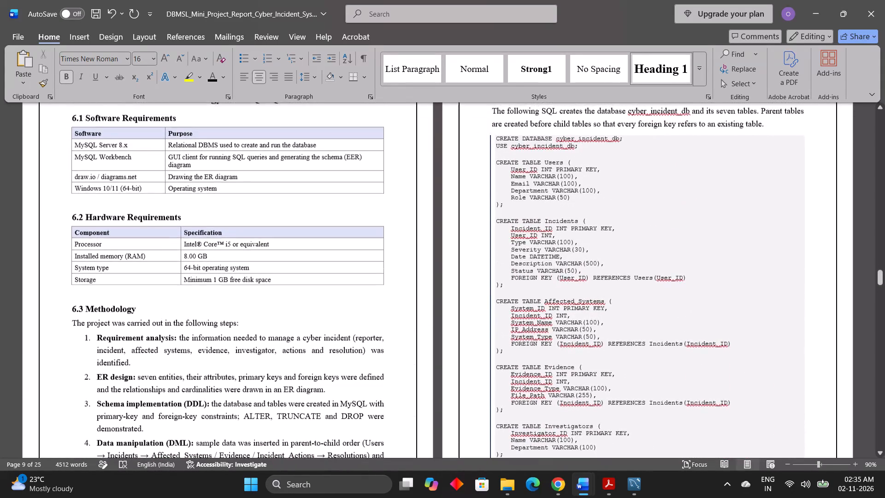
{"action": "scroll", "coordinate": [361, 369], "scroll_direction": "up", "scroll_amount": 1}
{"action": "scroll", "coordinate": [361, 369], "scroll_direction": "down", "scroll_amount": 1}
{"action": "scroll", "coordinate": [361, 369], "scroll_direction": "up", "scroll_amount": 1}
{"action": "scroll", "coordinate": [361, 369], "scroll_direction": "down", "scroll_amount": 1}
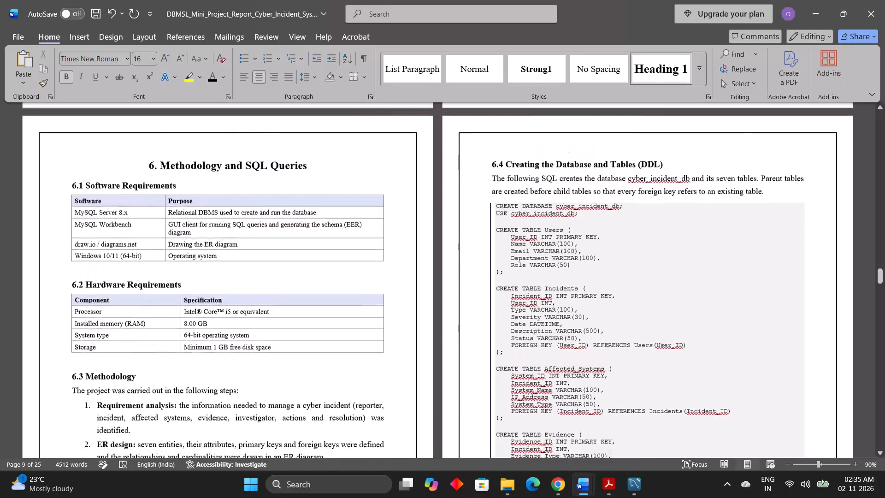
{"action": "scroll", "coordinate": [361, 369], "scroll_direction": "down", "scroll_amount": 4}
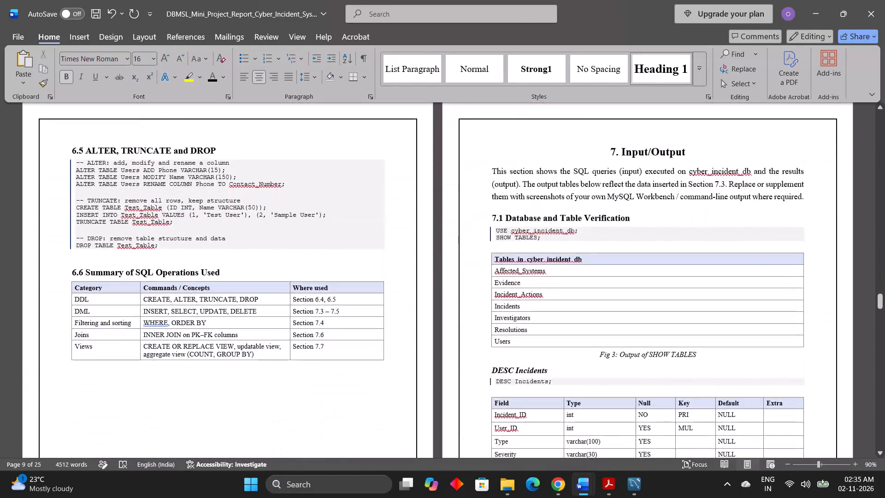
{"action": "scroll", "coordinate": [361, 369], "scroll_direction": "down", "scroll_amount": 1}
{"action": "scroll", "coordinate": [361, 369], "scroll_direction": "up", "scroll_amount": 2}
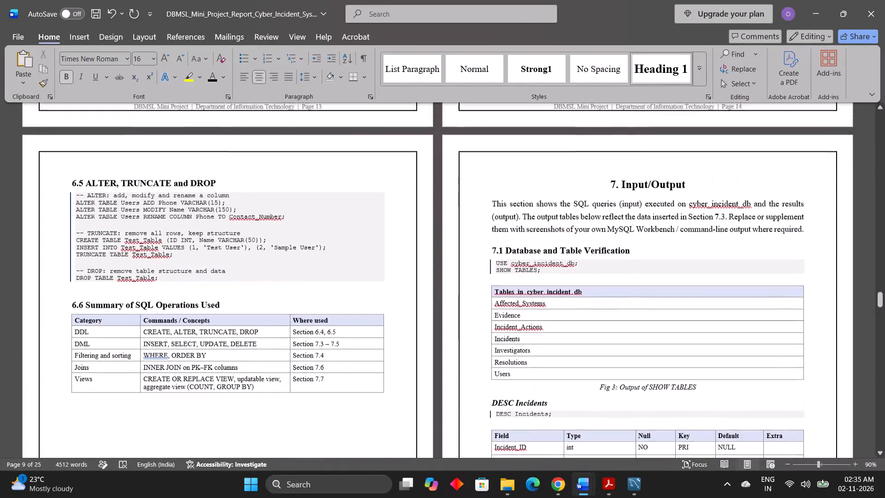
{"action": "scroll", "coordinate": [361, 369], "scroll_direction": "down", "scroll_amount": 3}
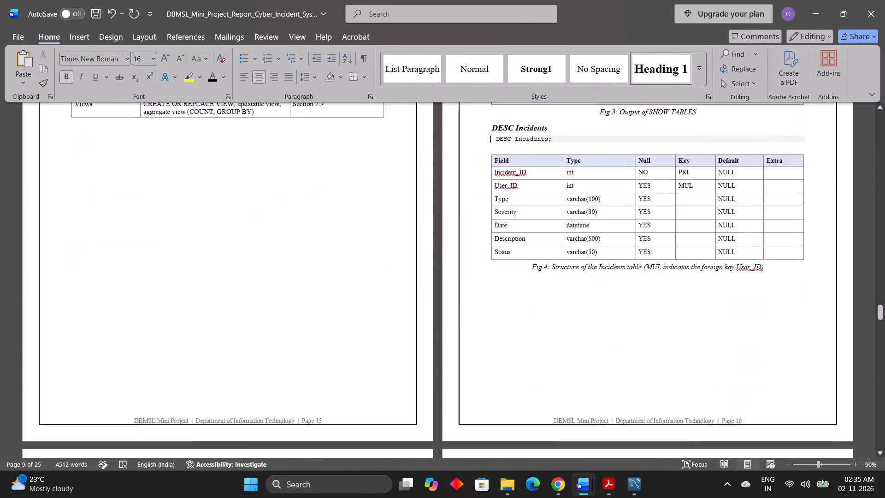
{"action": "scroll", "coordinate": [361, 369], "scroll_direction": "down", "scroll_amount": 4}
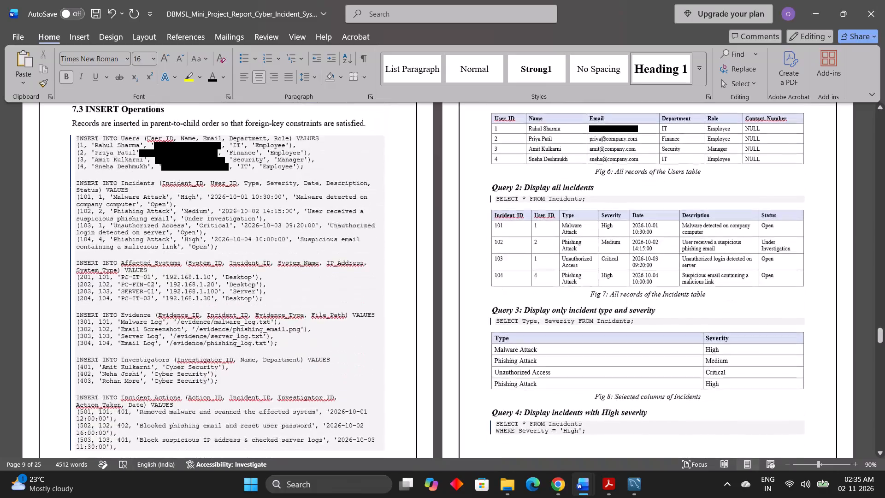
{"action": "scroll", "coordinate": [361, 369], "scroll_direction": "down", "scroll_amount": 4}
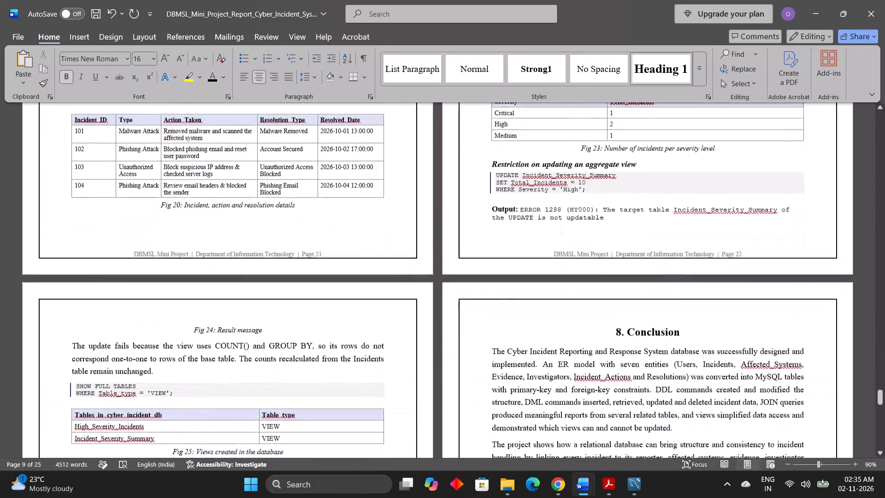
{"action": "scroll", "coordinate": [361, 369], "scroll_direction": "down", "scroll_amount": 7}
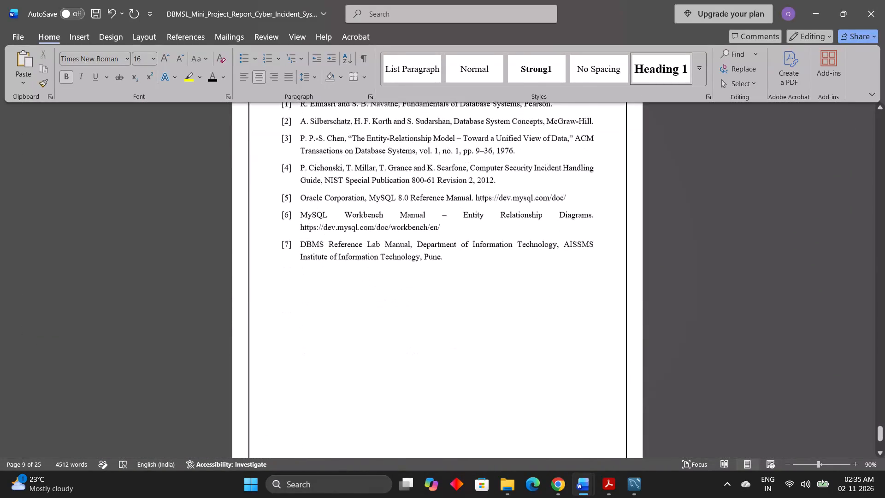
{"action": "scroll", "coordinate": [361, 369], "scroll_direction": "down", "scroll_amount": 13}
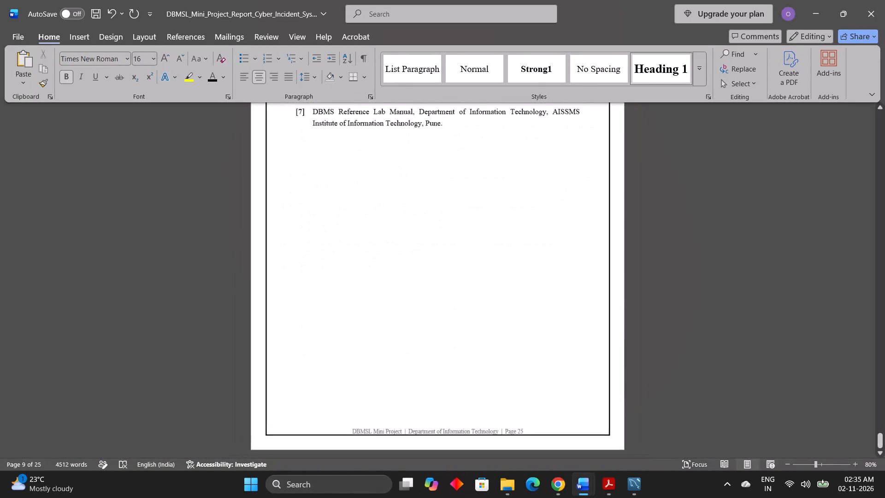
Save the cyber incident report.
{"action": "key", "text": "ctrl+s"}
{"action": "key", "text": "ctrl+s"}
{"action": "key", "text": "ctrl+s"}
{"action": "key", "text": "ctrl+s"}
{"action": "key", "text": "ctrl+s"}
{"action": "key", "text": "ctrl+s"}
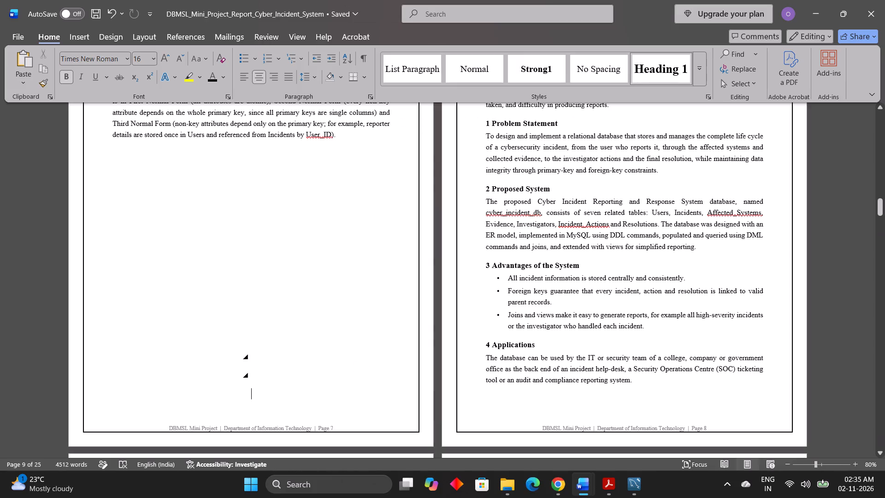
{"action": "key", "text": "ctrl+s"}
{"action": "key", "text": "ctrl+s"}
{"action": "key", "text": "ctrl+s"}
{"action": "key", "text": "ctrl+s"}
{"action": "key", "text": "ctrl+s"}
{"action": "key", "text": "ctrl+s"}
{"action": "key", "text": "ctrl+s"}
{"action": "key", "text": "ctrl+s"}
{"action": "key", "text": "ctrl+s"}
{"action": "key", "text": "ctrl+s"}
{"action": "key", "text": "ctrl+s"}
{"action": "key", "text": "ctrl+s"}
{"action": "key", "text": "ctrl+s"}
{"action": "key", "text": "ctrl+s"}
{"action": "key", "text": "ctrl+s"}
{"action": "key", "text": "ctrl+s"}
{"action": "key", "text": "ctrl+s"}
Look through the whole saved report again, from the query output pages to the last page and back to the cover.
{"action": "scroll", "coordinate": [361, 369], "scroll_direction": "down", "scroll_amount": 20}
{"action": "scroll", "coordinate": [361, 369], "scroll_direction": "down", "scroll_amount": 4}
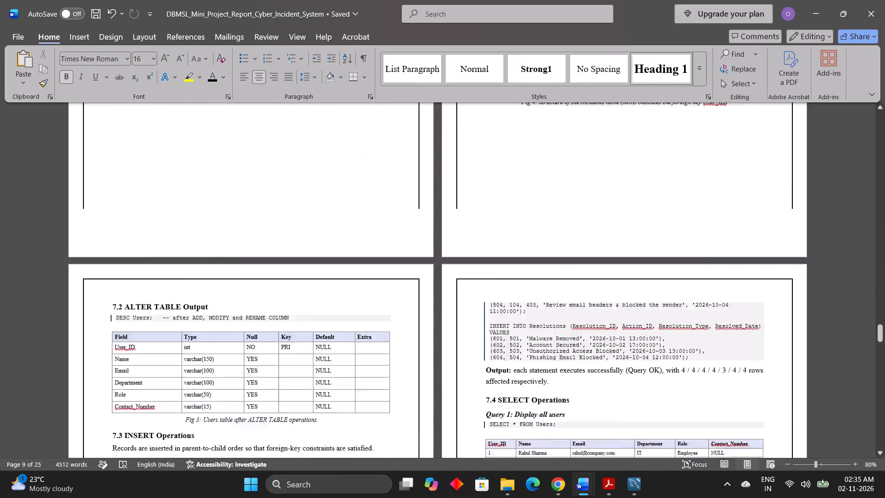
{"action": "scroll", "coordinate": [361, 369], "scroll_direction": "down", "scroll_amount": 18}
{"action": "scroll", "coordinate": [361, 369], "scroll_direction": "up", "scroll_amount": 20}
{"action": "scroll", "coordinate": [361, 369], "scroll_direction": "up", "scroll_amount": 20}
{"action": "scroll", "coordinate": [361, 369], "scroll_direction": "up", "scroll_amount": 20}
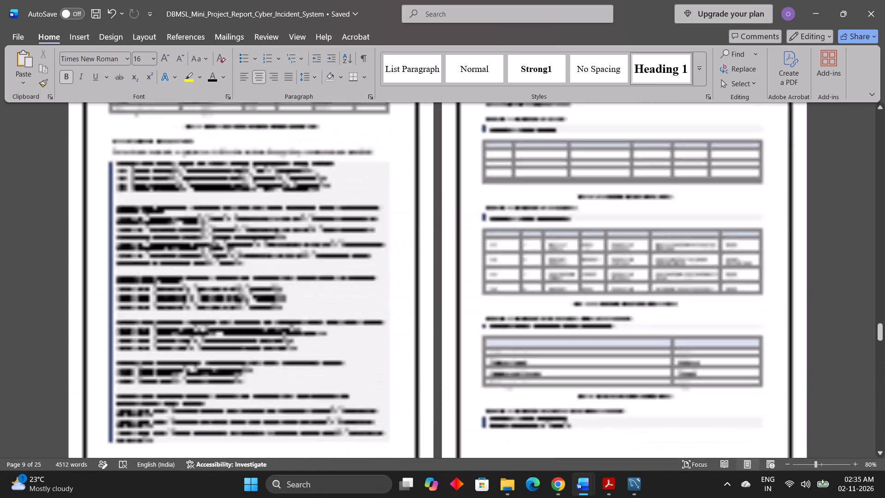
{"action": "scroll", "coordinate": [361, 369], "scroll_direction": "up", "scroll_amount": 20}
{"action": "scroll", "coordinate": [361, 369], "scroll_direction": "up", "scroll_amount": 20}
{"action": "scroll", "coordinate": [361, 369], "scroll_direction": "up", "scroll_amount": 20}
{"action": "scroll", "coordinate": [361, 369], "scroll_direction": "up", "scroll_amount": 3, "text": "ctrl"}
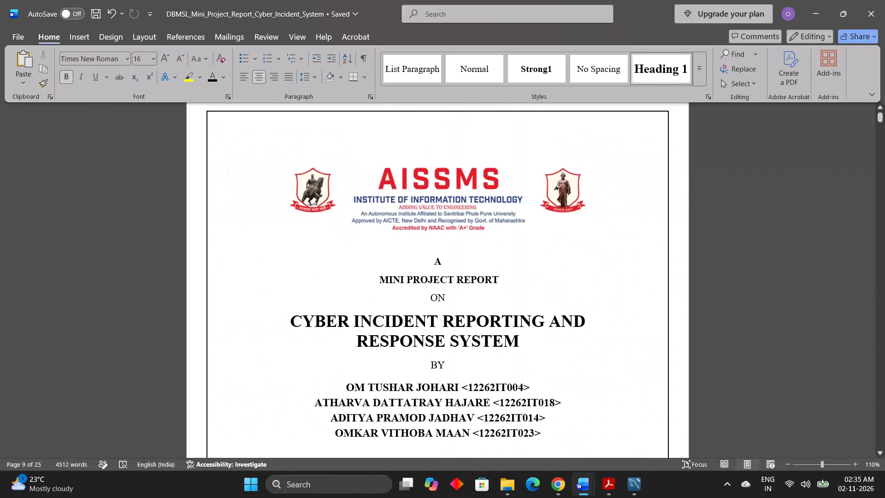
{"action": "scroll", "coordinate": [361, 369], "scroll_direction": "down", "scroll_amount": 20}
{"action": "scroll", "coordinate": [361, 369], "scroll_direction": "down", "scroll_amount": 19}
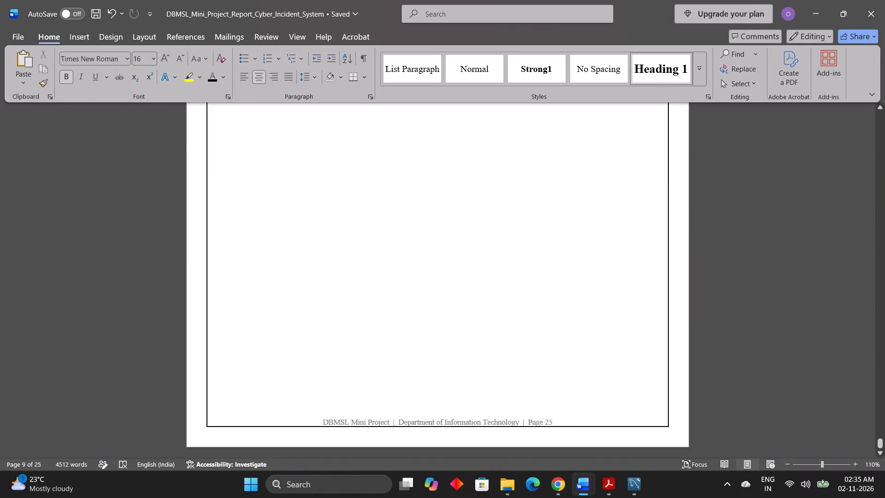
{"action": "scroll", "coordinate": [361, 369], "scroll_direction": "up", "scroll_amount": 20}
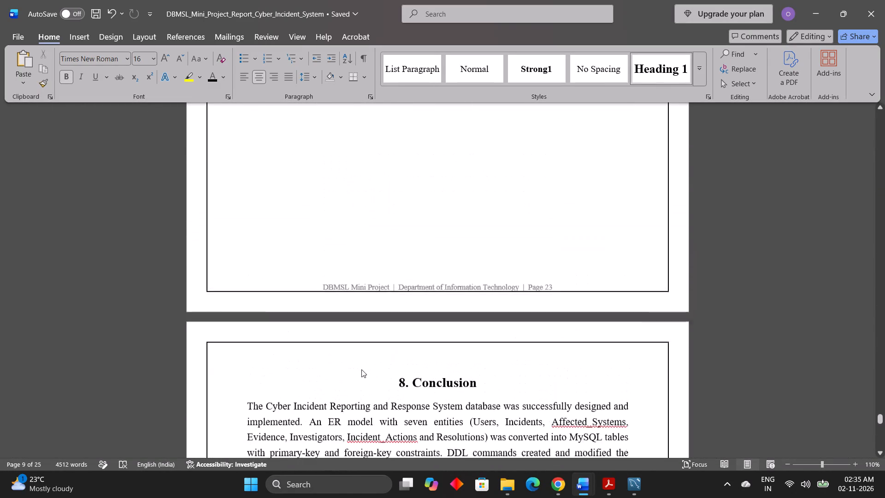
{"action": "scroll", "coordinate": [361, 369], "scroll_direction": "up", "scroll_amount": 20}
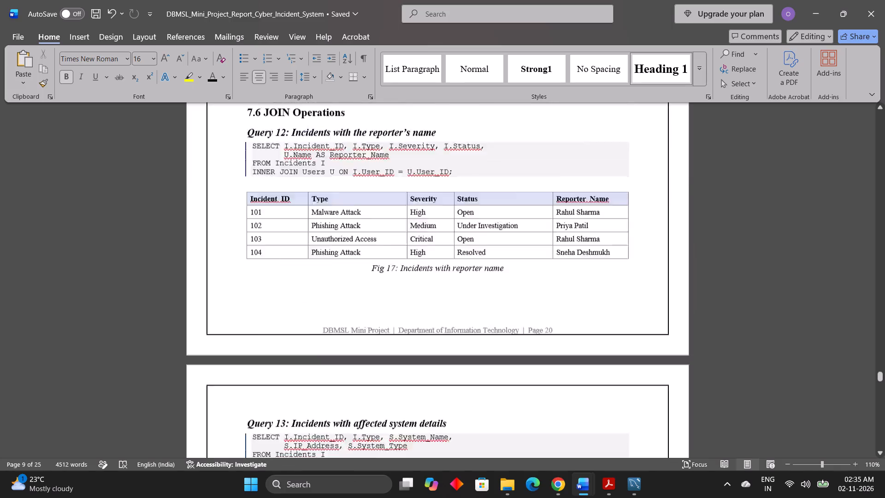
{"action": "scroll", "coordinate": [361, 369], "scroll_direction": "up", "scroll_amount": 20}
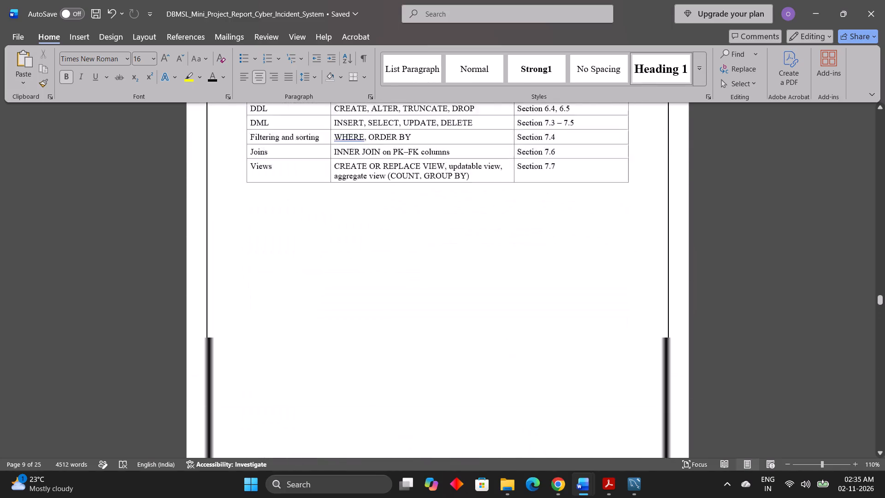
{"action": "scroll", "coordinate": [361, 369], "scroll_direction": "up", "scroll_amount": 17}
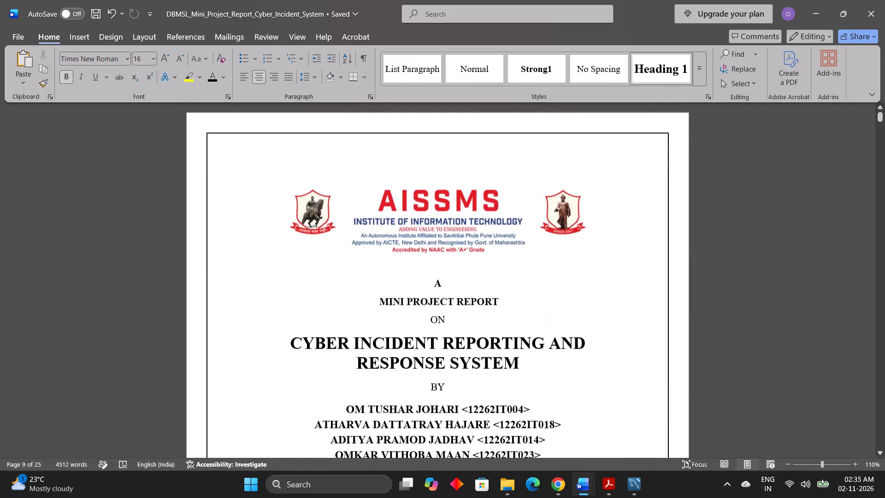
Save the report again with the text cursor in the cover page title.
{"action": "left_click", "coordinate": [462, 379]}
{"action": "key", "text": "ctrl+s"}
{"action": "key", "text": "ctrl+s"}
{"action": "key", "text": "ctrl+s"}
{"action": "key", "text": "ctrl+s"}
{"action": "key", "text": "ctrl+s"}
{"action": "key", "text": "ctrl+s"}
{"action": "key", "text": "ctrl+s"}
{"action": "key", "text": "ctrl+s"}
{"action": "key", "text": "ctrl+s"}
{"action": "key", "text": "ctrl+s"}
{"action": "key", "text": "ctrl+s"}
{"action": "key", "text": "ctrl+s"}
{"action": "key", "text": "ctrl+s"}
{"action": "key", "text": "ctrl+s"}
{"action": "key", "text": "ctrl+s"}
{"action": "key", "text": "ctrl+s"}
{"action": "key", "text": "ctrl+s"}
{"action": "key", "text": "ctrl+s"}
{"action": "key", "text": "ctrl+s"}
{"action": "key", "text": "ctrl+s"}
{"action": "key", "text": "ctrl+s"}
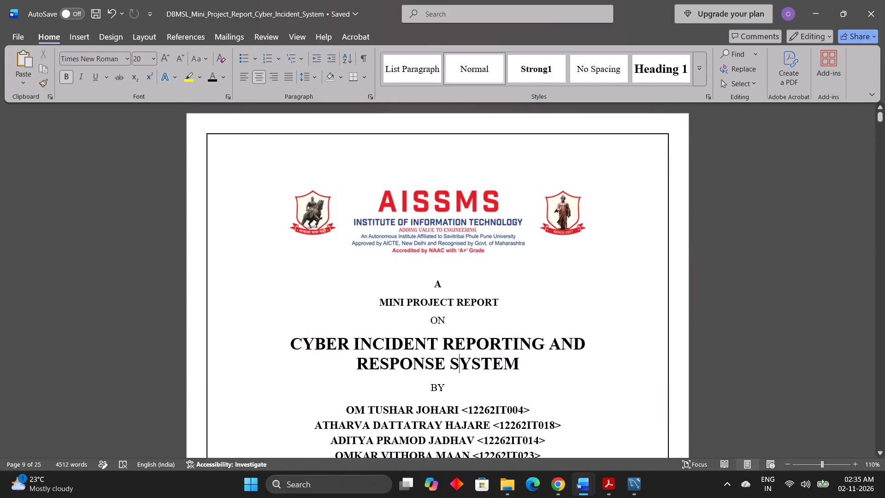
{"action": "scroll", "coordinate": [462, 379], "scroll_direction": "down", "scroll_amount": 8}
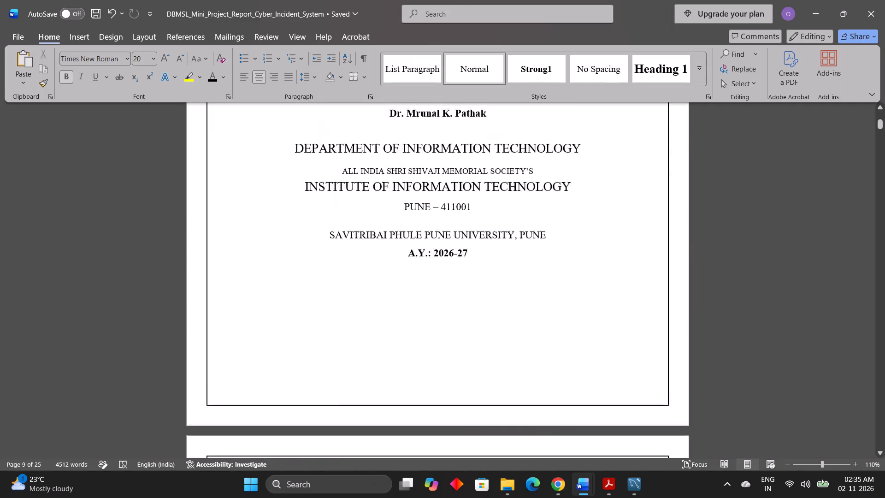
Look through the whole report once more, from the cover to the last page, back to the cover and down to the end.
{"action": "scroll", "coordinate": [462, 379], "scroll_direction": "down", "scroll_amount": 20}
{"action": "scroll", "coordinate": [462, 379], "scroll_direction": "down", "scroll_amount": 9}
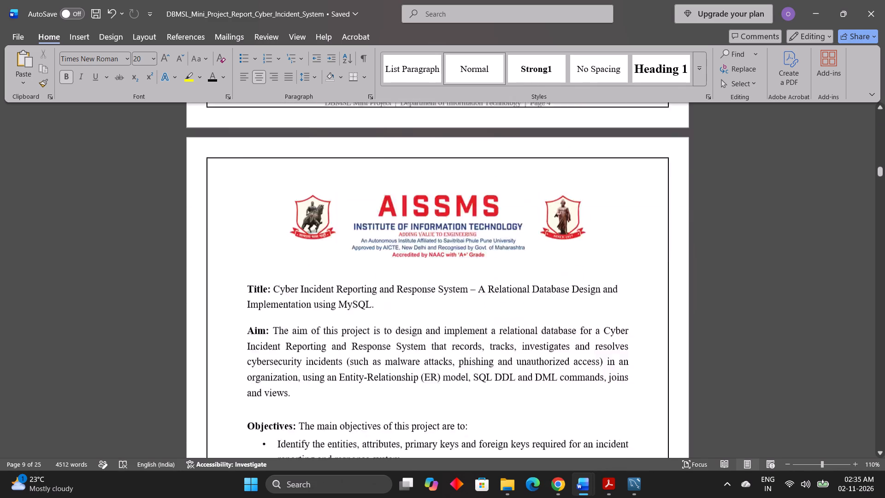
{"action": "scroll", "coordinate": [462, 379], "scroll_direction": "down", "scroll_amount": 20}
{"action": "scroll", "coordinate": [462, 379], "scroll_direction": "down", "scroll_amount": 9}
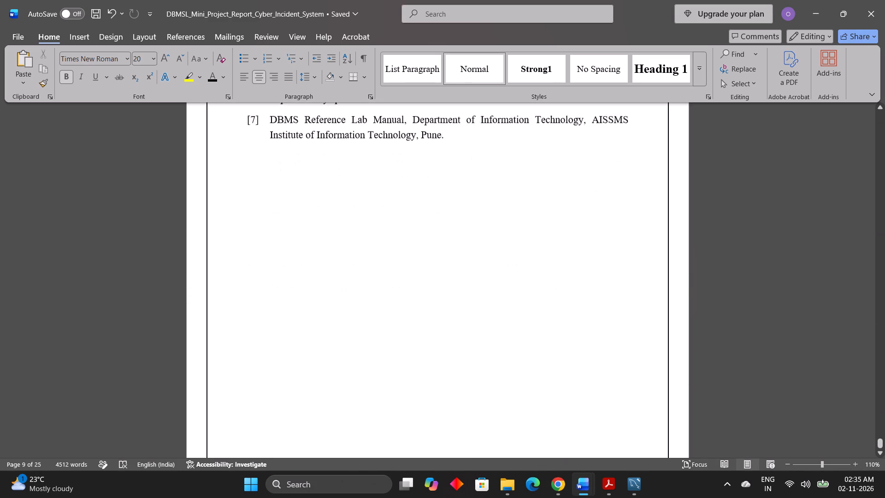
{"action": "scroll", "coordinate": [462, 379], "scroll_direction": "down", "scroll_amount": 10}
{"action": "scroll", "coordinate": [462, 379], "scroll_direction": "up", "scroll_amount": 10}
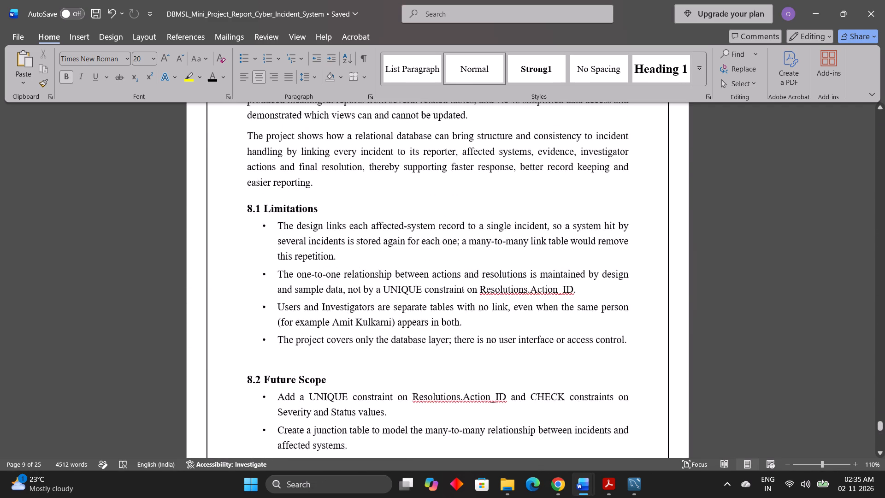
{"action": "scroll", "coordinate": [462, 379], "scroll_direction": "up", "scroll_amount": 16}
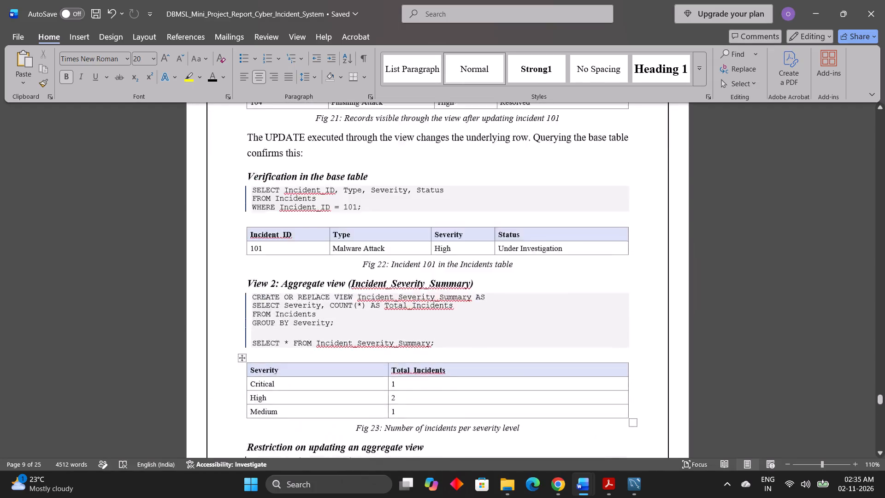
{"action": "scroll", "coordinate": [462, 379], "scroll_direction": "up", "scroll_amount": 15}
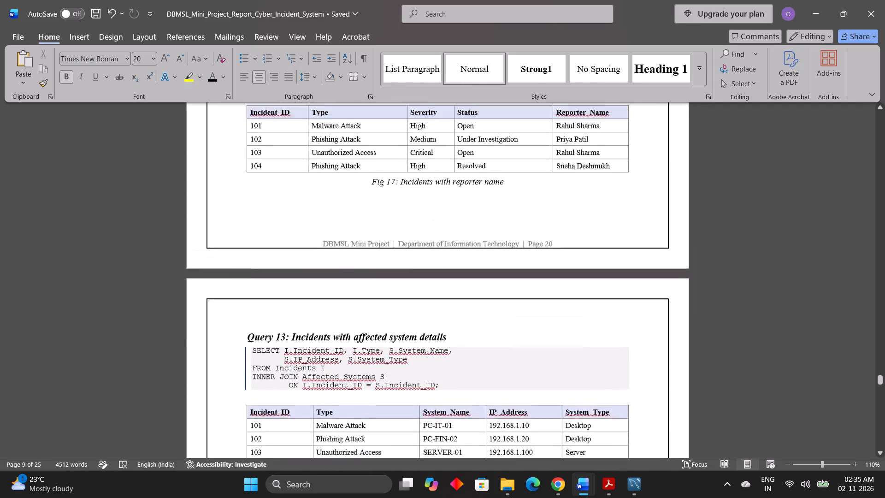
{"action": "scroll", "coordinate": [462, 379], "scroll_direction": "up", "scroll_amount": 15}
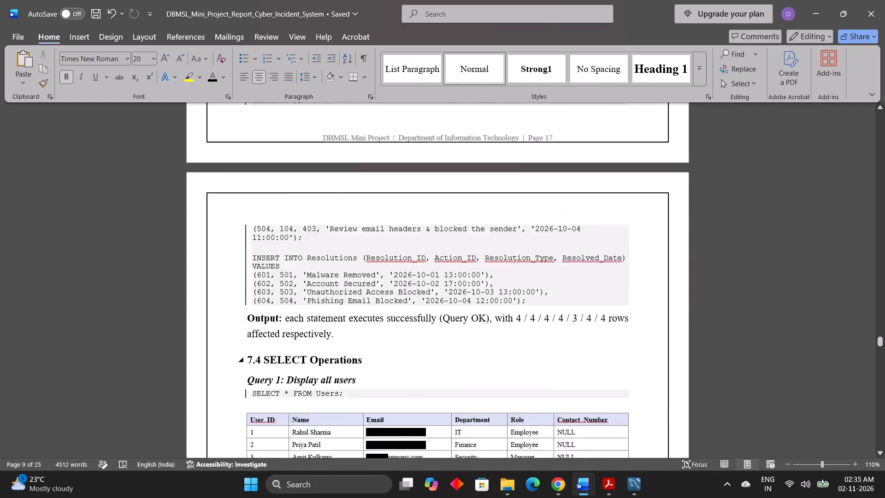
{"action": "scroll", "coordinate": [462, 379], "scroll_direction": "up", "scroll_amount": 15}
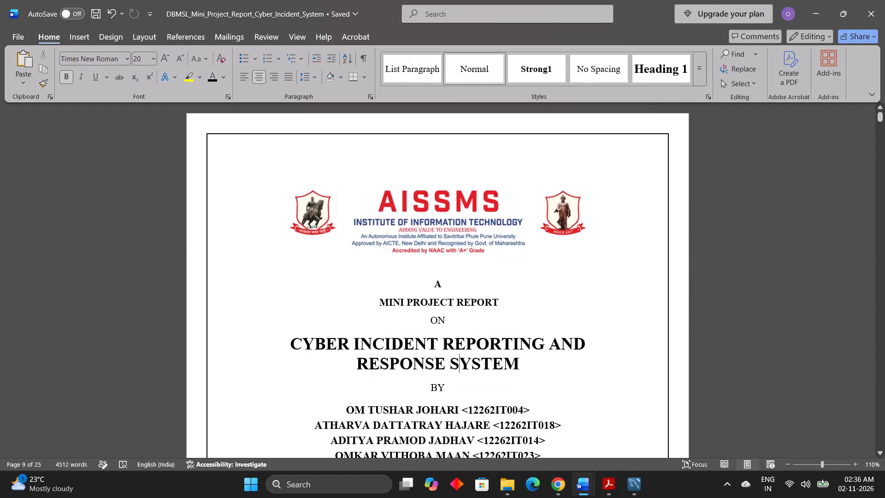
{"action": "scroll", "coordinate": [462, 379], "scroll_direction": "up", "scroll_amount": 2}
{"action": "scroll", "coordinate": [462, 379], "scroll_direction": "down", "scroll_amount": 20}
{"action": "scroll", "coordinate": [462, 379], "scroll_direction": "down", "scroll_amount": 7}
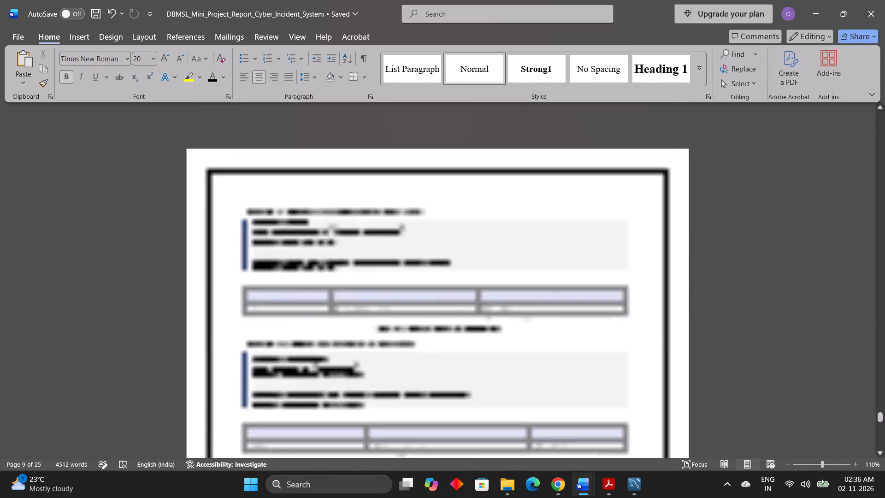
{"action": "scroll", "coordinate": [462, 379], "scroll_direction": "down", "scroll_amount": 20}
{"action": "scroll", "coordinate": [462, 379], "scroll_direction": "down", "scroll_amount": 14}
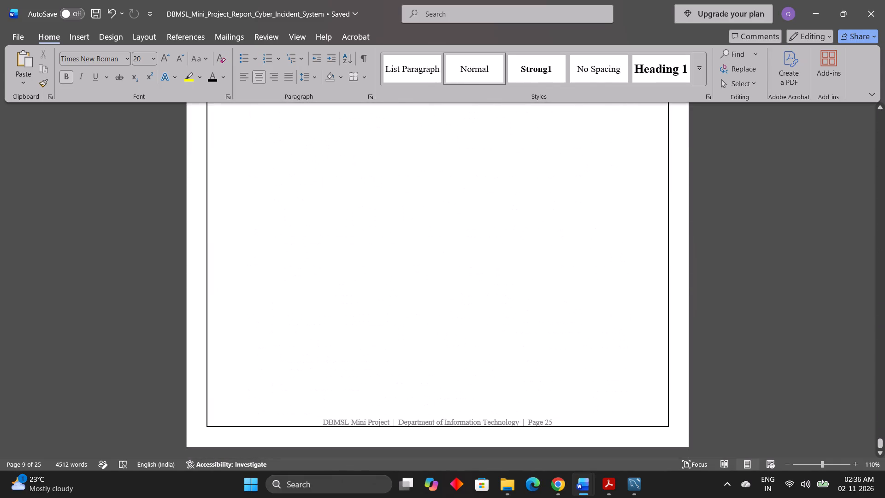
{"action": "scroll", "coordinate": [462, 379], "scroll_direction": "down", "scroll_amount": 3}
Save a copy of the report as a PDF named "dbms_miniproject doc" in the word documents folder on drive D:.
{"action": "left_click", "coordinate": [24, 42]}
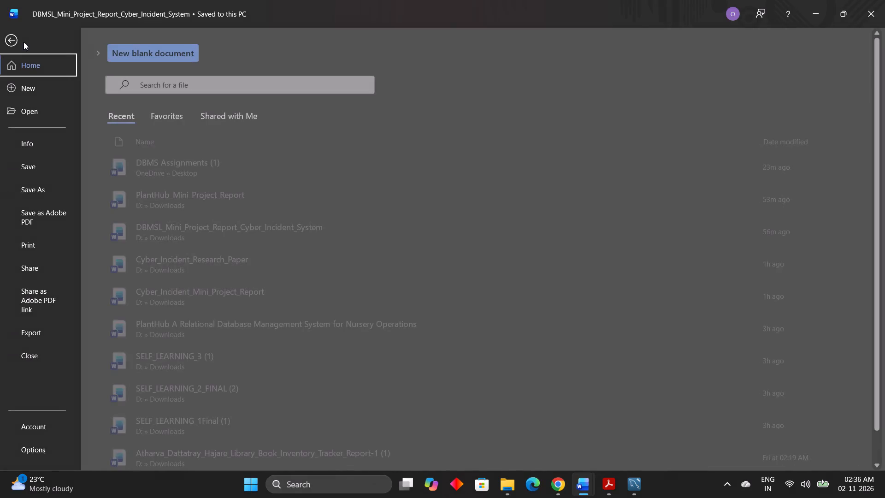
{"action": "left_click", "coordinate": [55, 195]}
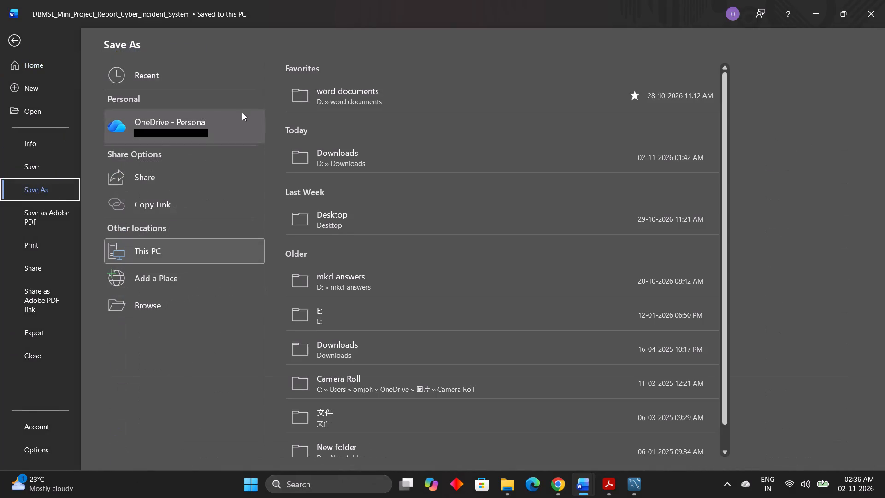
{"action": "left_click", "coordinate": [346, 109]}
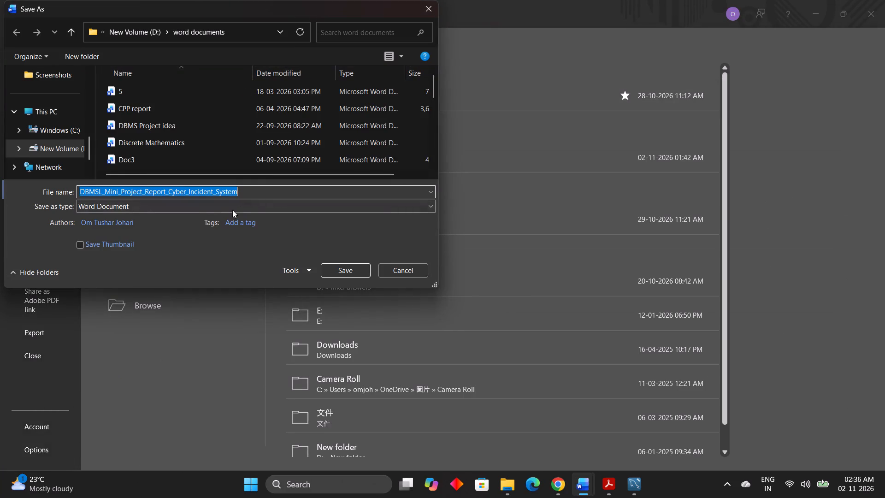
{"action": "left_click", "coordinate": [258, 195]}
{"action": "key", "text": "BackSpace"}
{"action": "key", "text": "BackSpace"}
{"action": "key", "text": "BackSpace"}
{"action": "key", "text": "BackSpace"}
{"action": "key", "text": "BackSpace"}
{"action": "key", "text": "BackSpace"}
{"action": "key", "text": "BackSpace"}
{"action": "key", "text": "BackSpace"}
{"action": "key", "text": "BackSpace"}
{"action": "key", "text": "BackSpace"}
{"action": "key", "text": "BackSpace"}
{"action": "key", "text": "BackSpace"}
{"action": "key", "text": "BackSpace"}
{"action": "key", "text": "BackSpace"}
{"action": "key", "text": "BackSpace"}
{"action": "key", "text": "BackSpace"}
{"action": "key", "text": "BackSpace"}
{"action": "key", "text": "BackSpace"}
{"action": "key", "text": "BackSpace"}
{"action": "key", "text": "BackSpace"}
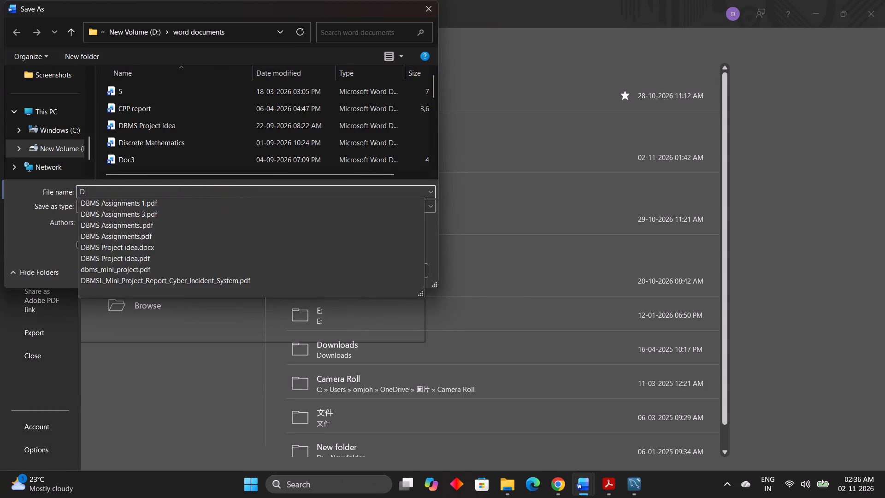
{"action": "type", "text": "dbms"}
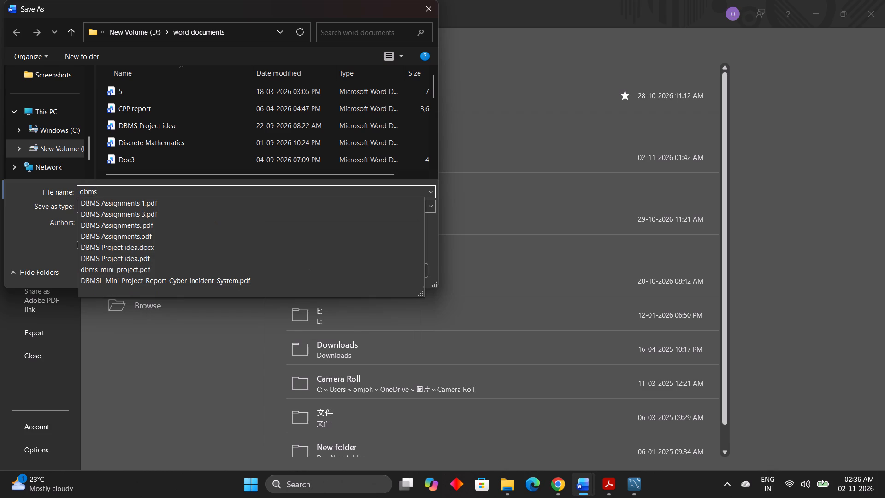
{"action": "key", "text": "shift+underscore"}
{"action": "type", "text": "mini"}
{"action": "type", "text": "project doc"}
{"action": "left_click", "coordinate": [284, 204]}
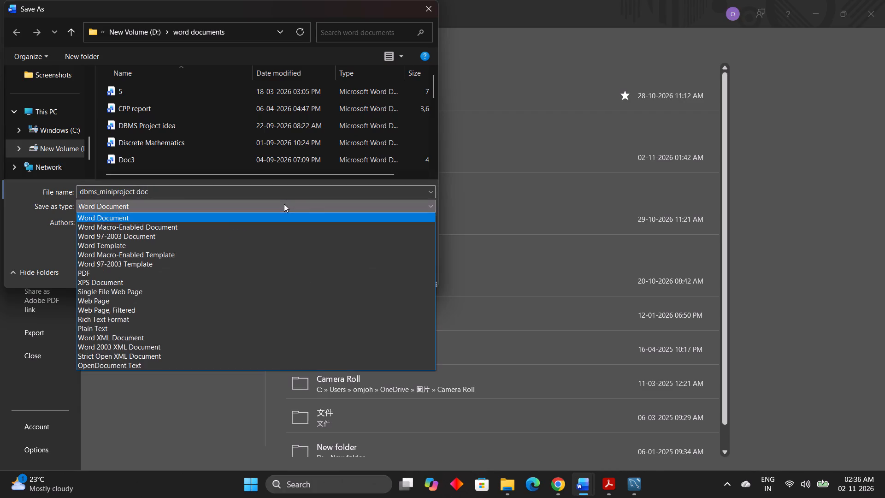
{"action": "left_click", "coordinate": [265, 273]}
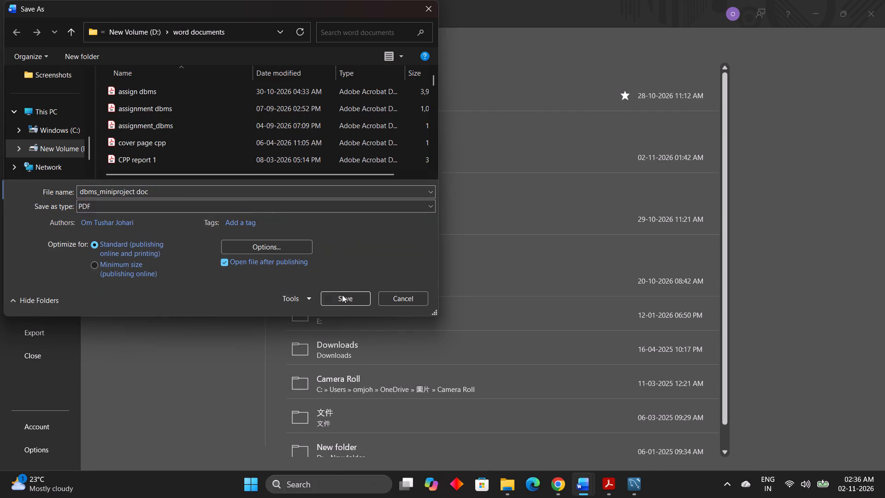
{"action": "left_click", "coordinate": [342, 296]}
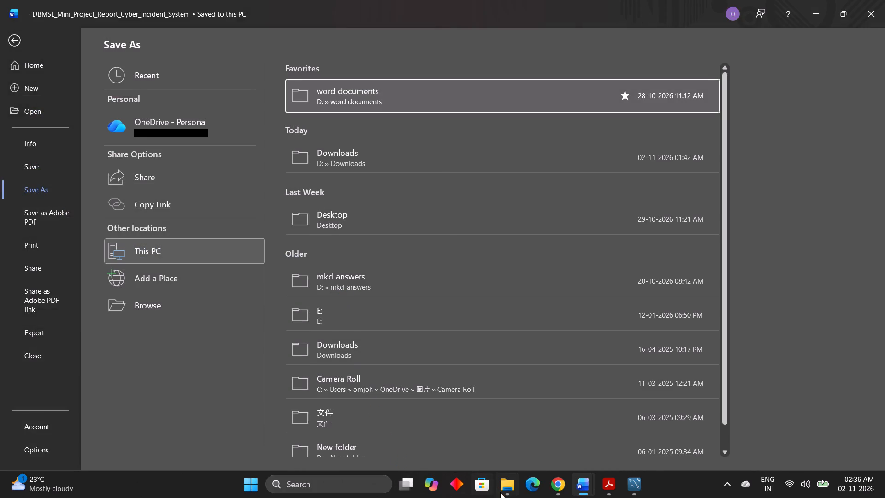
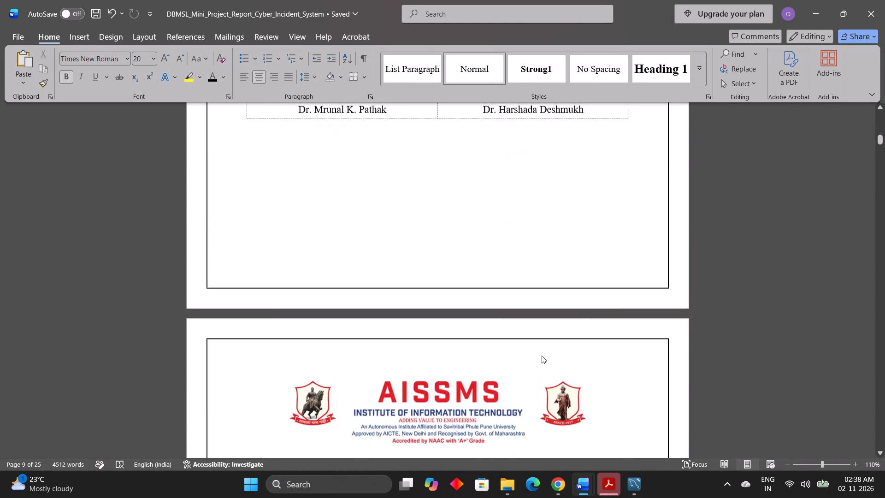
In the Table of Contents, set the page numbers of Theory to 6, Introduction to 8, and Methodology and SQL Queries to 13.
{"action": "scroll", "coordinate": [542, 356], "scroll_direction": "down", "scroll_amount": 2}
{"action": "scroll", "coordinate": [542, 356], "scroll_direction": "up", "scroll_amount": 2}
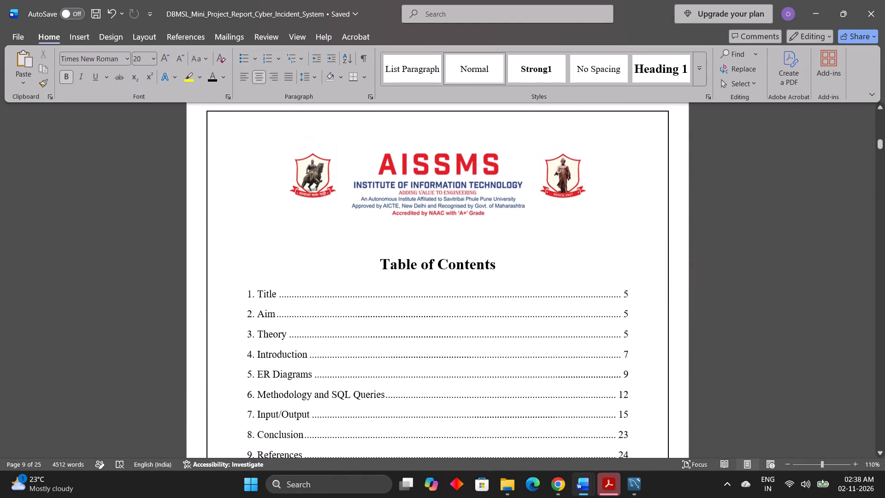
{"action": "scroll", "coordinate": [542, 356], "scroll_direction": "down", "scroll_amount": 1}
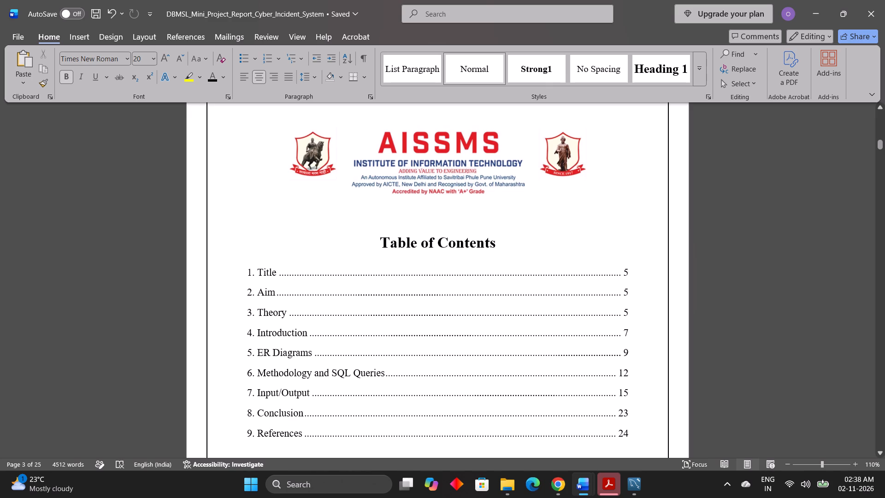
{"action": "left_click", "coordinate": [629, 315]}
{"action": "key", "text": "BackSpace"}
{"action": "key", "text": "6"}
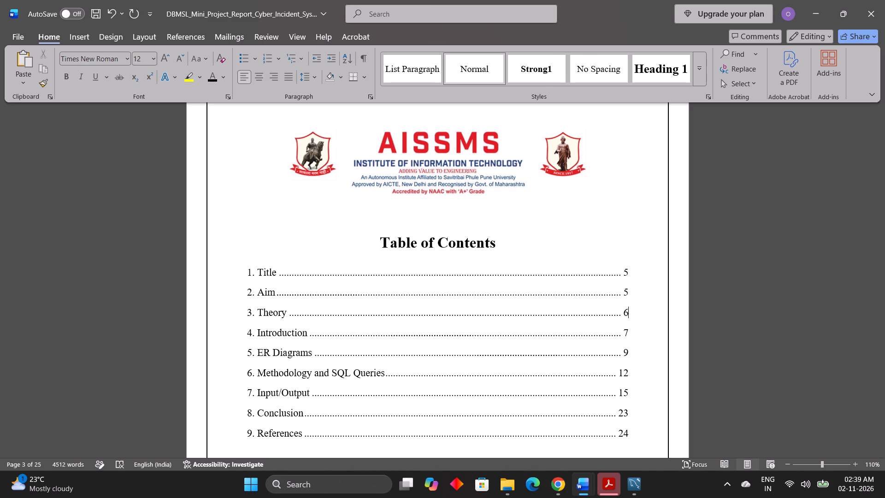
{"action": "key", "text": "Down"}
{"action": "key", "text": "BackSpace"}
{"action": "key", "text": "8"}
{"action": "key", "text": "Down"}
{"action": "key", "text": "Down"}
{"action": "key", "text": "BackSpace"}
{"action": "key", "text": "3"}
Set the contents page numbers of Input/Output to 16, Conclusion to 24 and References to 25, and save the report.
{"action": "key", "text": "Down"}
{"action": "key", "text": "BackSpace"}
{"action": "key", "text": "6"}
{"action": "key", "text": "Down"}
{"action": "key", "text": "BackSpace"}
{"action": "key", "text": "4"}
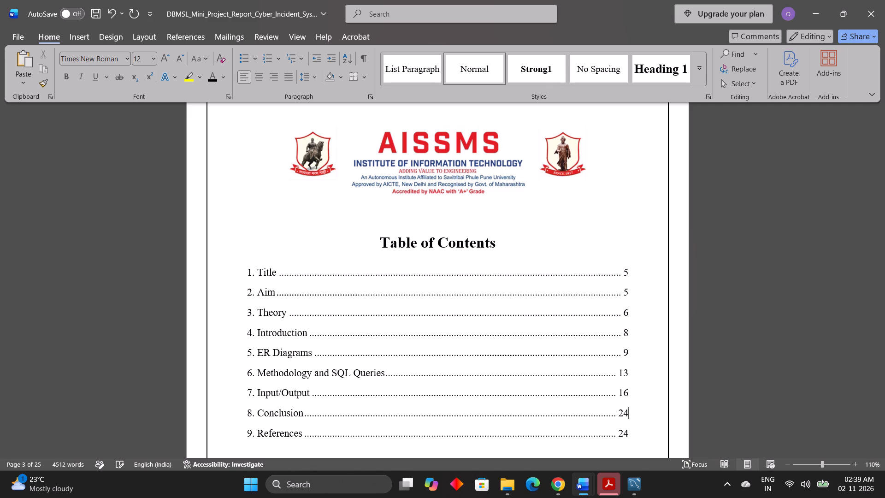
{"action": "key", "text": "Down"}
{"action": "key", "text": "BackSpace"}
{"action": "key", "text": "5"}
{"action": "key", "text": "ctrl+s"}
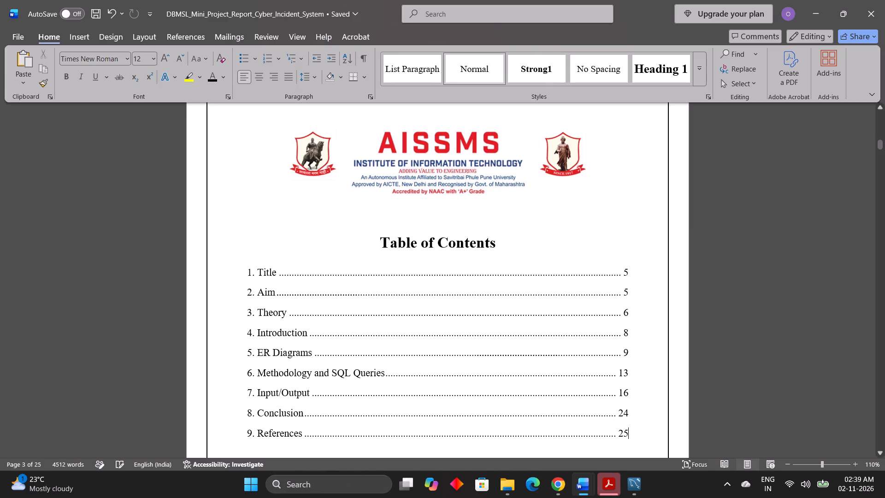
Save a copy of the report as a PDF named "mini_pro dbms" in the word documents folder on drive D:.
{"action": "left_click", "coordinate": [20, 40]}
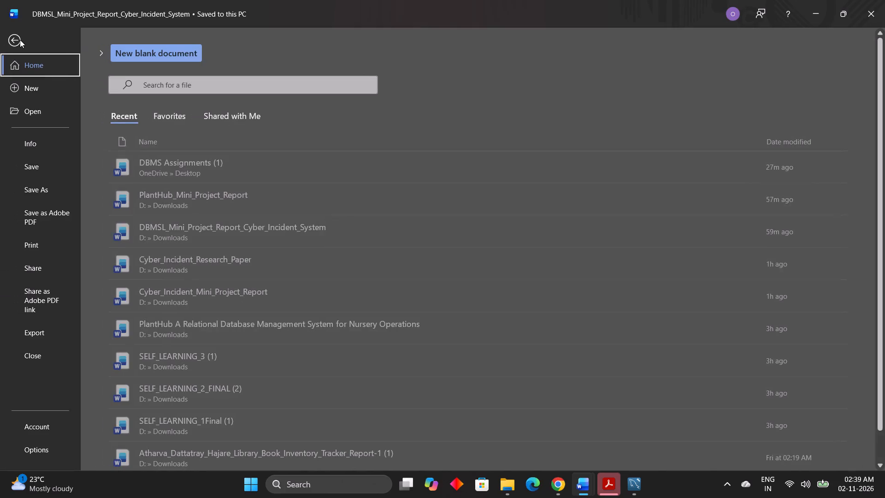
{"action": "left_click", "coordinate": [58, 183]}
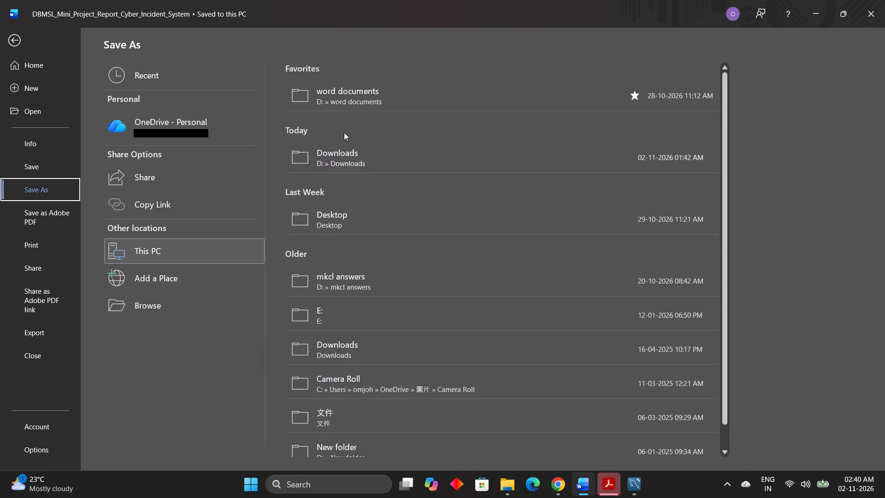
{"action": "left_click", "coordinate": [377, 107]}
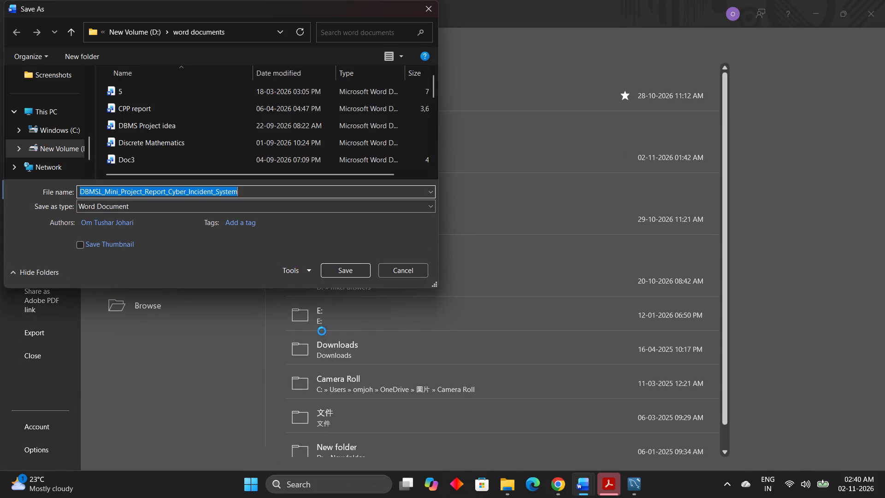
{"action": "type", "text": "mini"}
{"action": "key", "text": "space"}
{"action": "type", "text": "dbs"}
{"action": "key", "text": "BackSpace"}
{"action": "type", "text": "ms"}
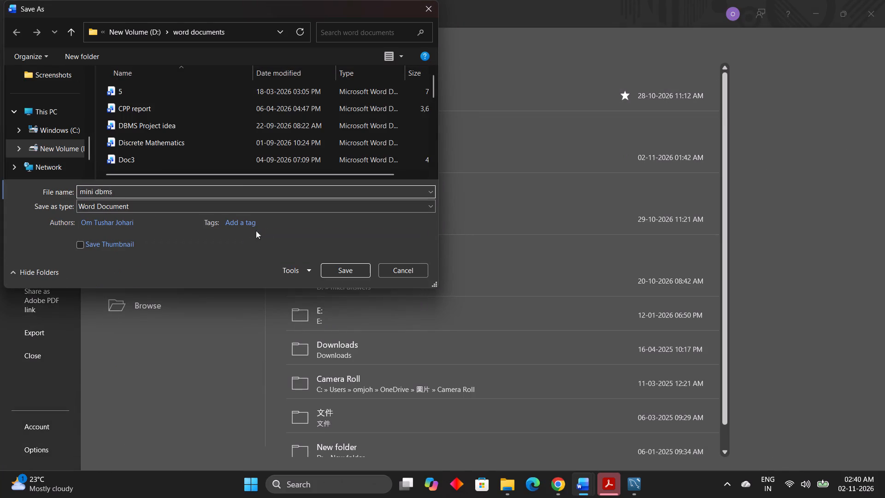
{"action": "left_click", "coordinate": [312, 205]}
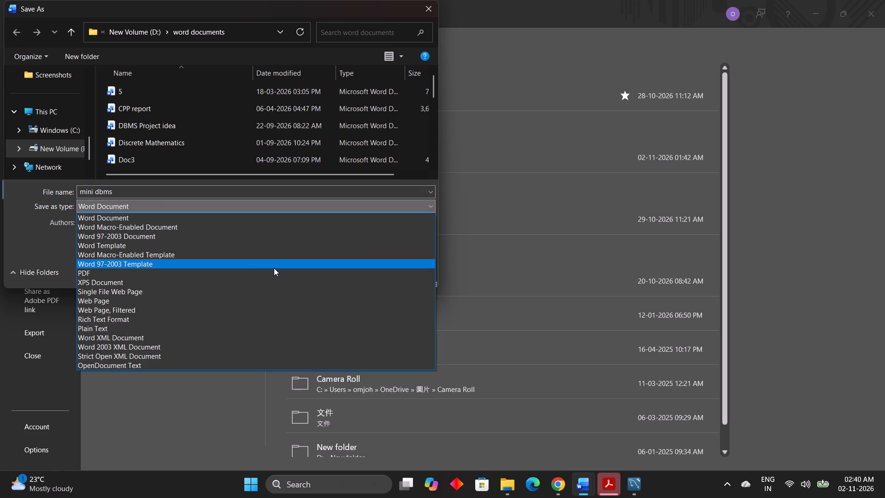
{"action": "left_click", "coordinate": [274, 273]}
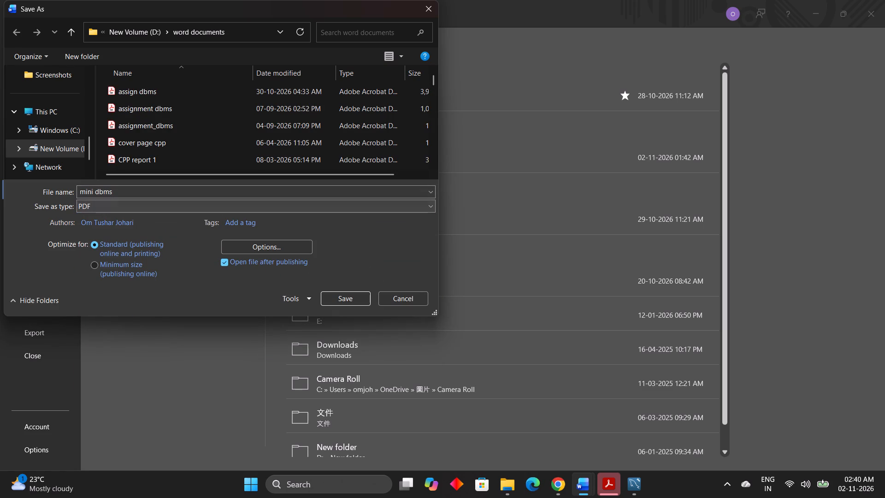
{"action": "left_click", "coordinate": [97, 191]}
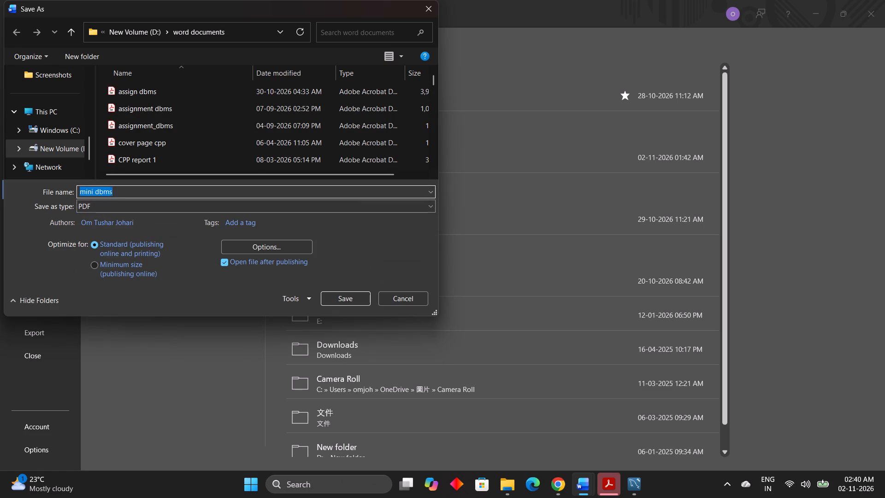
{"action": "left_click", "coordinate": [88, 190]}
{"action": "left_click", "coordinate": [95, 189]}
{"action": "key", "text": "BackSpace"}
{"action": "type", "text": "_pr"}
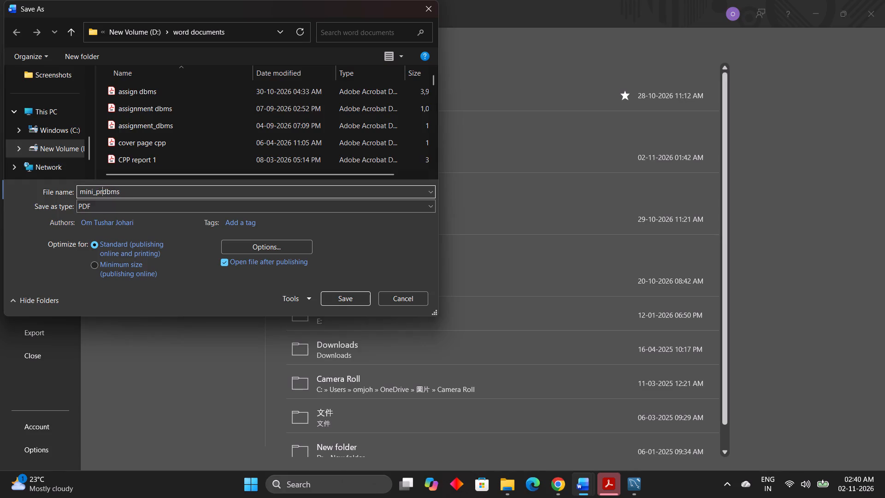
{"action": "type", "text": "o"}
{"action": "key", "text": "space"}
{"action": "left_click", "coordinate": [361, 302]}
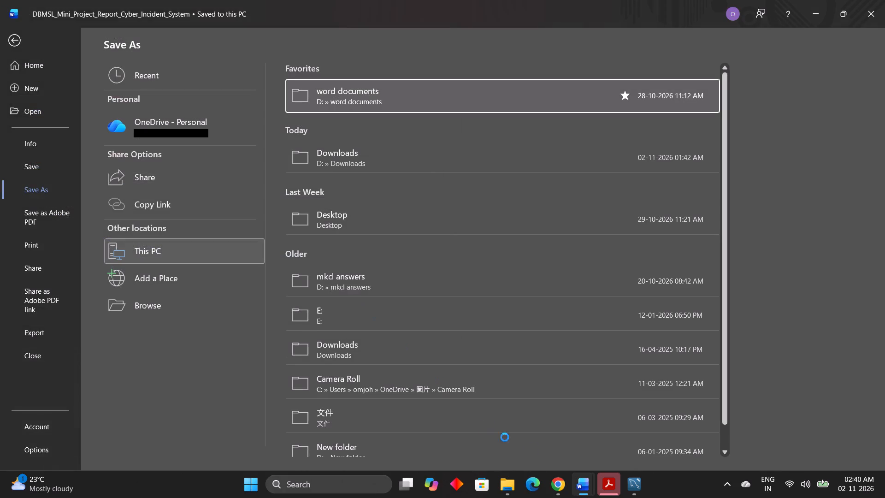
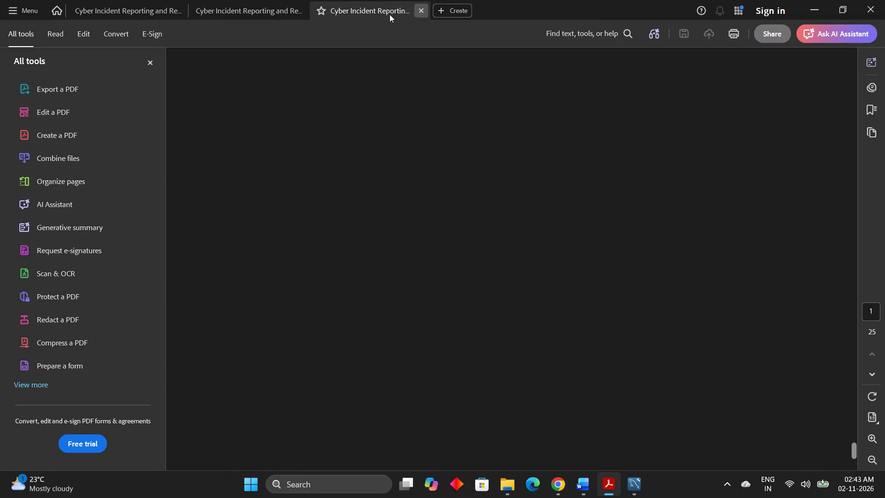
Close the extra open copies of the Cyber Incident Reporting PDF, keeping only the first document open.
{"action": "left_click", "coordinate": [301, 13]}
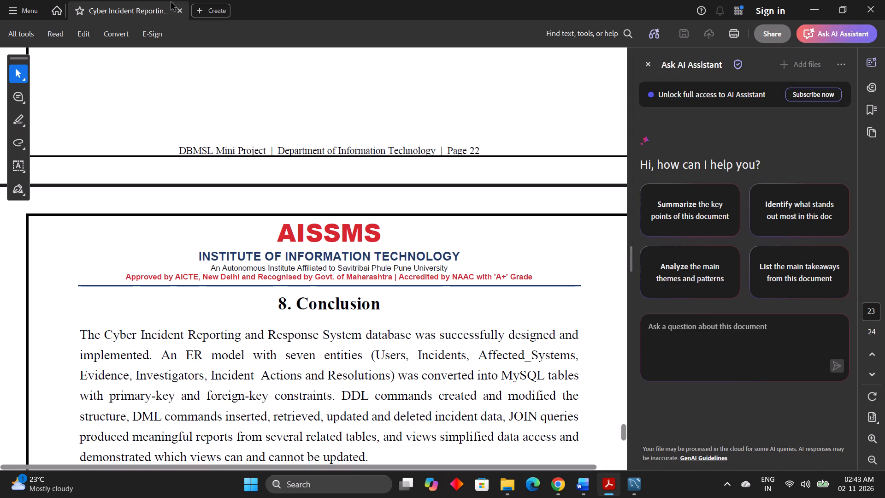
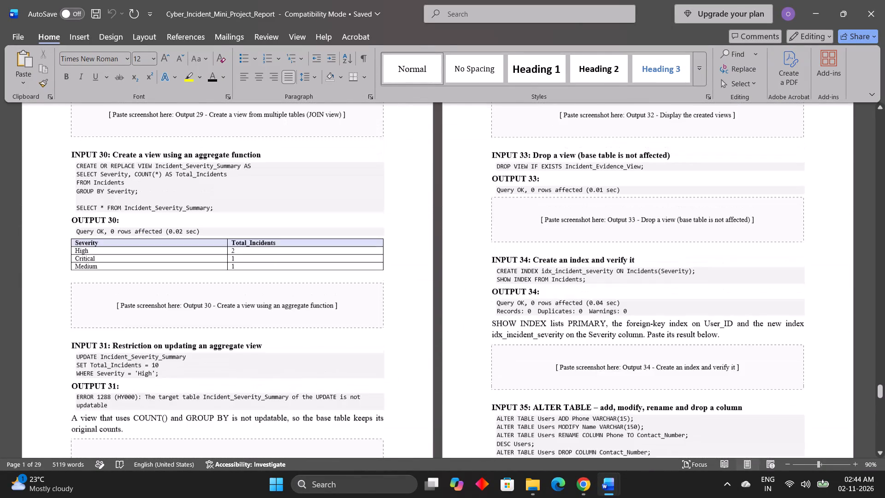
Review the Cyber_Incident_Mini_Project_Report document in Word, from the SQL view queries back to the cover page and the aim and objective section.
{"action": "scroll", "coordinate": [654, 333], "scroll_direction": "up", "scroll_amount": 6}
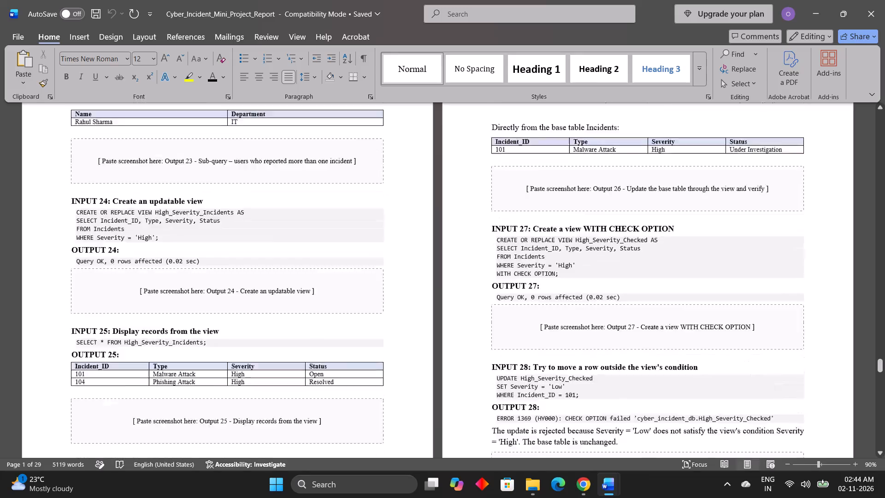
{"action": "scroll", "coordinate": [654, 333], "scroll_direction": "up", "scroll_amount": 6}
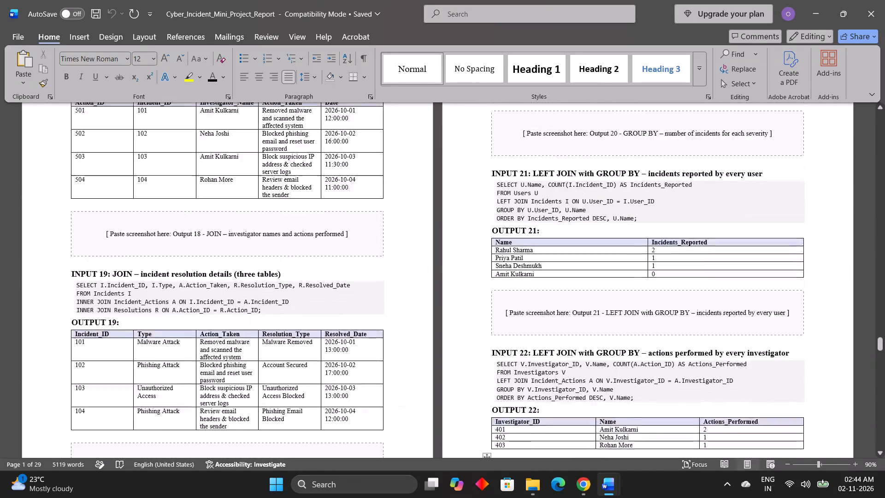
{"action": "scroll", "coordinate": [654, 333], "scroll_direction": "up", "scroll_amount": 6}
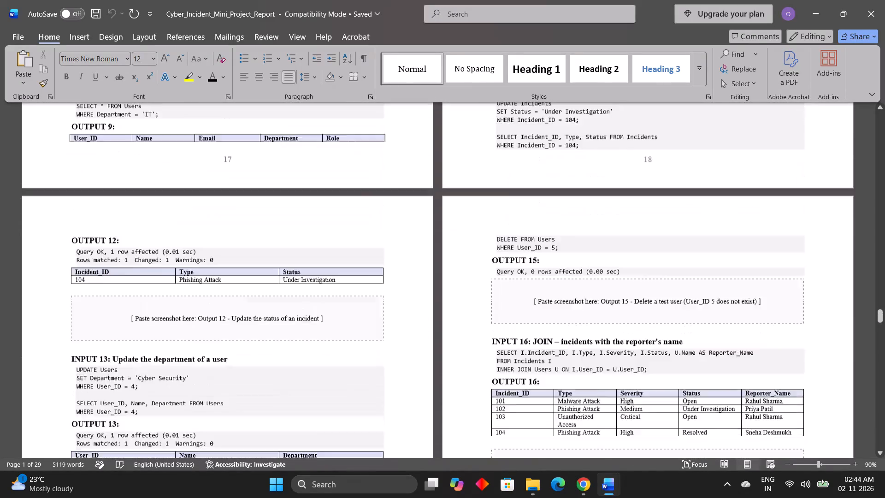
{"action": "scroll", "coordinate": [654, 333], "scroll_direction": "up", "scroll_amount": 6}
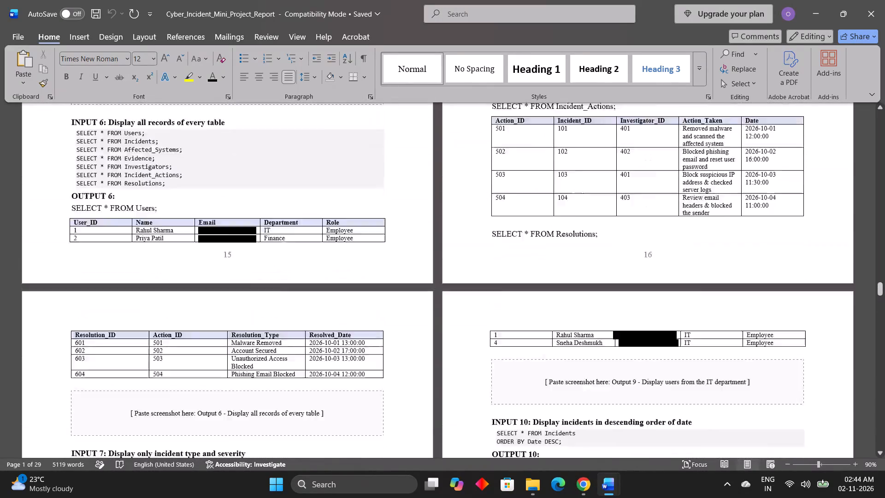
{"action": "scroll", "coordinate": [654, 333], "scroll_direction": "up", "scroll_amount": 6}
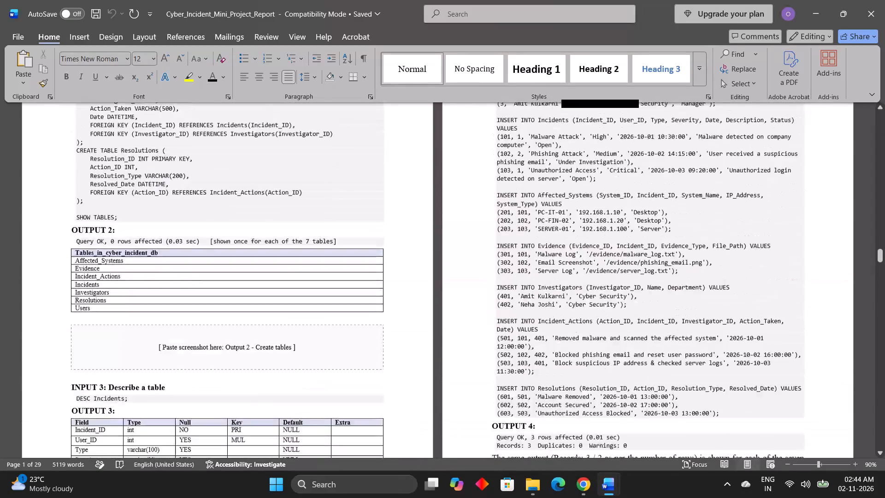
{"action": "scroll", "coordinate": [654, 333], "scroll_direction": "up", "scroll_amount": 6}
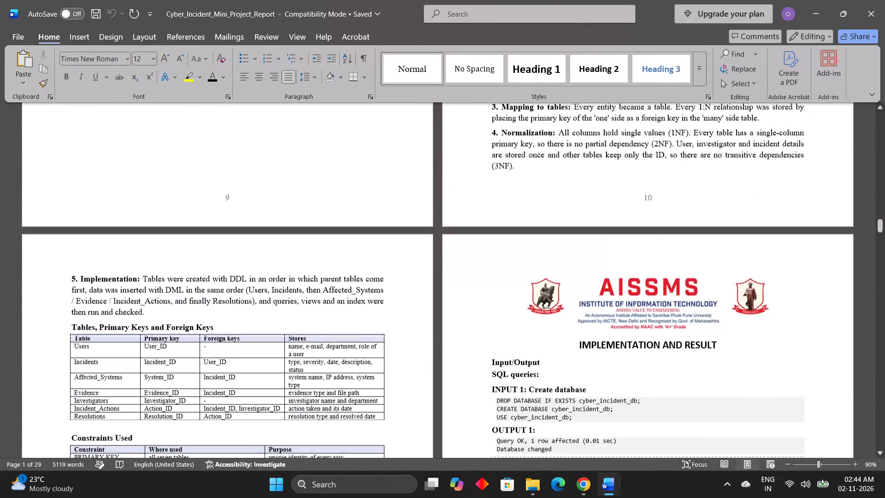
{"action": "scroll", "coordinate": [654, 333], "scroll_direction": "up", "scroll_amount": 3}
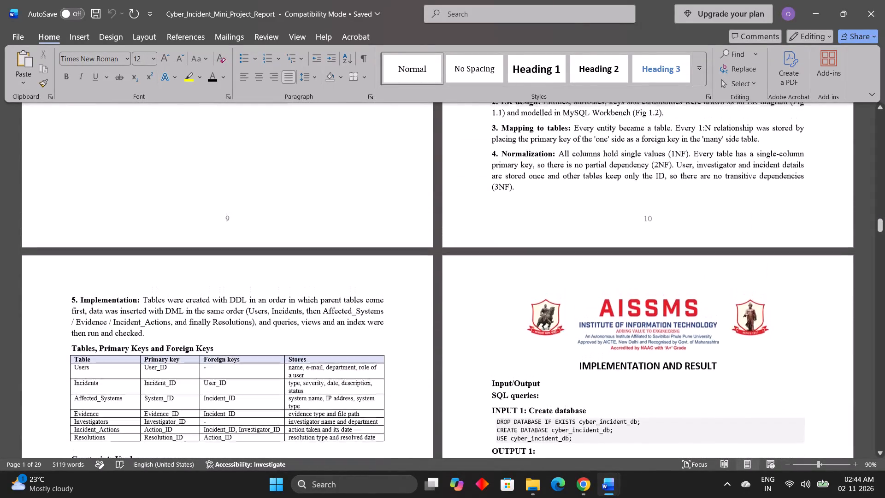
{"action": "scroll", "coordinate": [654, 333], "scroll_direction": "up", "scroll_amount": 4}
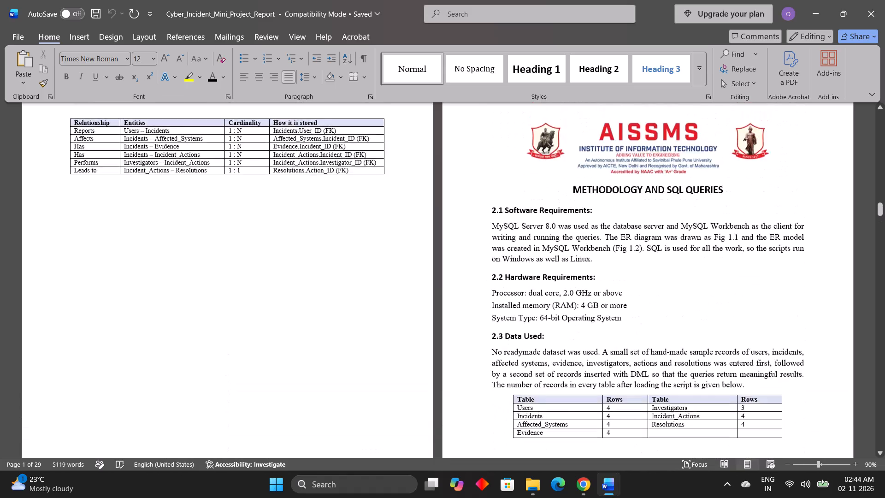
{"action": "scroll", "coordinate": [654, 333], "scroll_direction": "up", "scroll_amount": 4}
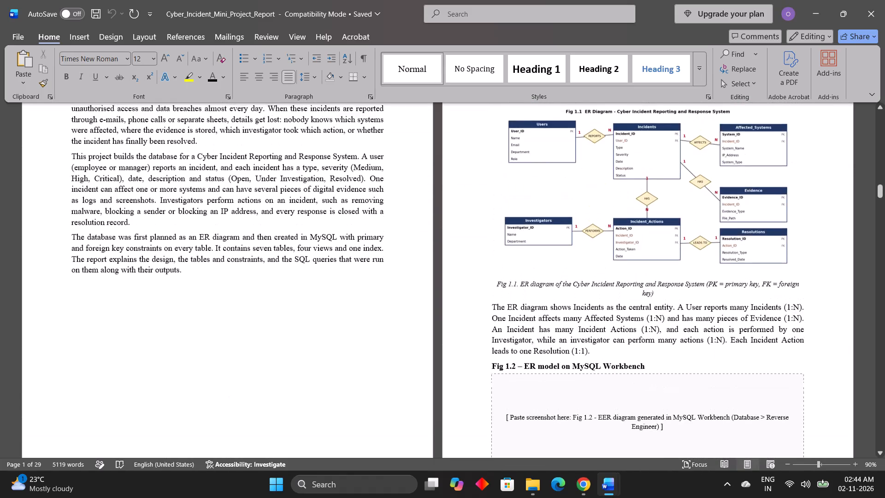
{"action": "scroll", "coordinate": [654, 333], "scroll_direction": "up", "scroll_amount": 6}
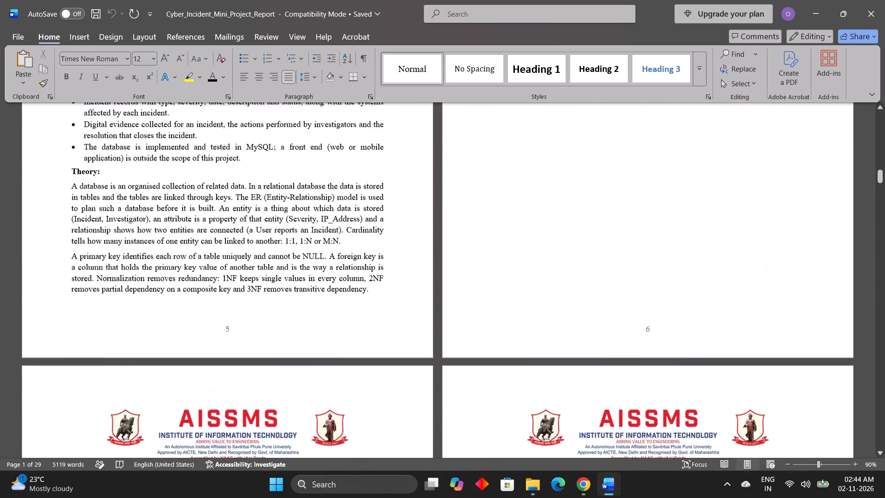
{"action": "scroll", "coordinate": [654, 333], "scroll_direction": "up", "scroll_amount": 8}
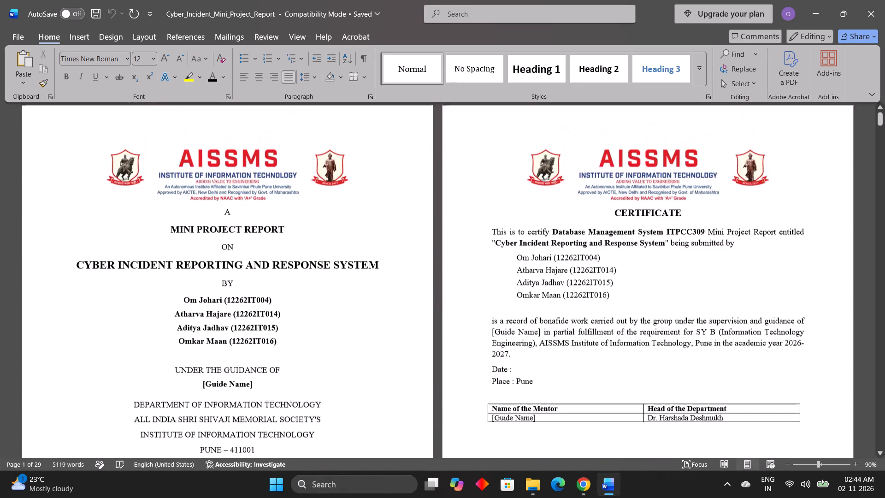
{"action": "scroll", "coordinate": [654, 333], "scroll_direction": "up", "scroll_amount": 2}
{"action": "scroll", "coordinate": [654, 333], "scroll_direction": "down", "scroll_amount": 11}
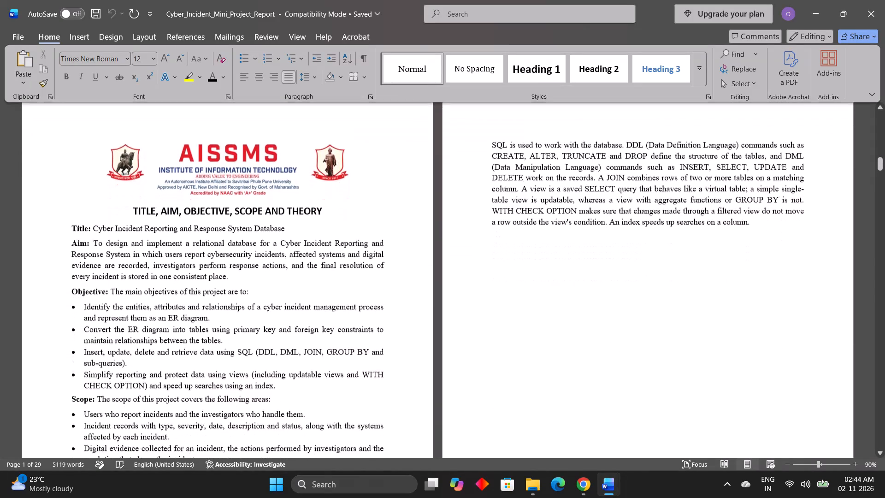
{"action": "scroll", "coordinate": [654, 333], "scroll_direction": "down", "scroll_amount": 2}
{"action": "scroll", "coordinate": [654, 333], "scroll_direction": "up", "scroll_amount": 1}
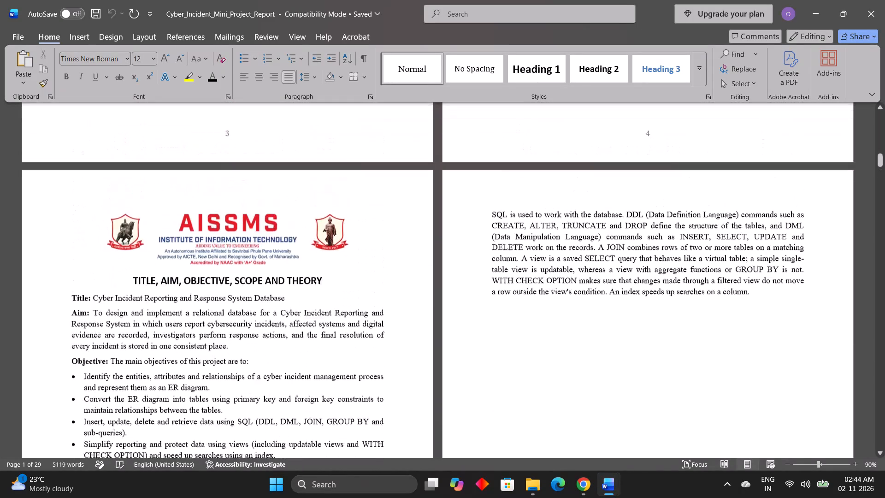
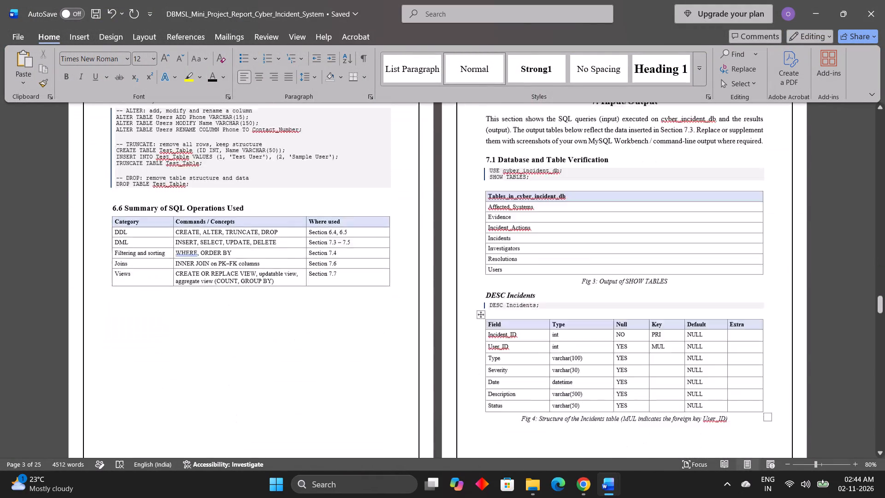
Review the rest of the mini project report, from the SQL operations summary and Input/Output section through to the references on the last page.
{"action": "scroll", "coordinate": [513, 315], "scroll_direction": "down", "scroll_amount": 20}
{"action": "scroll", "coordinate": [513, 315], "scroll_direction": "down", "scroll_amount": 20}
{"action": "scroll", "coordinate": [513, 315], "scroll_direction": "down", "scroll_amount": 4}
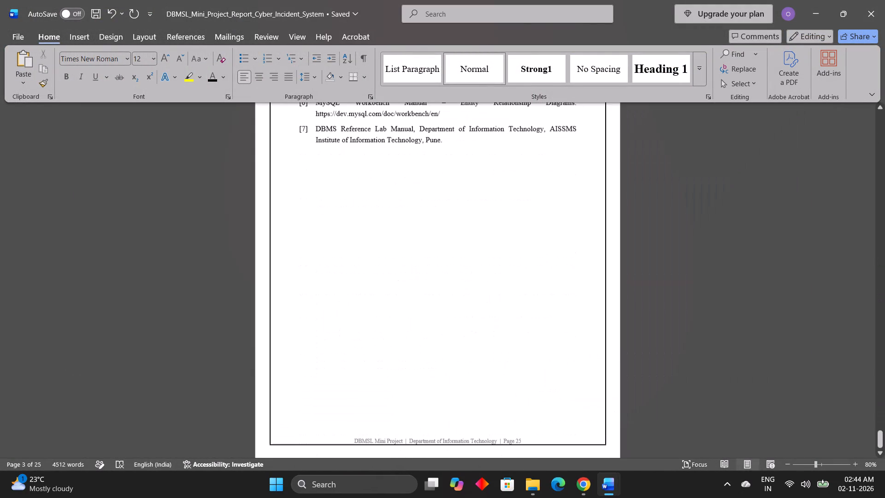
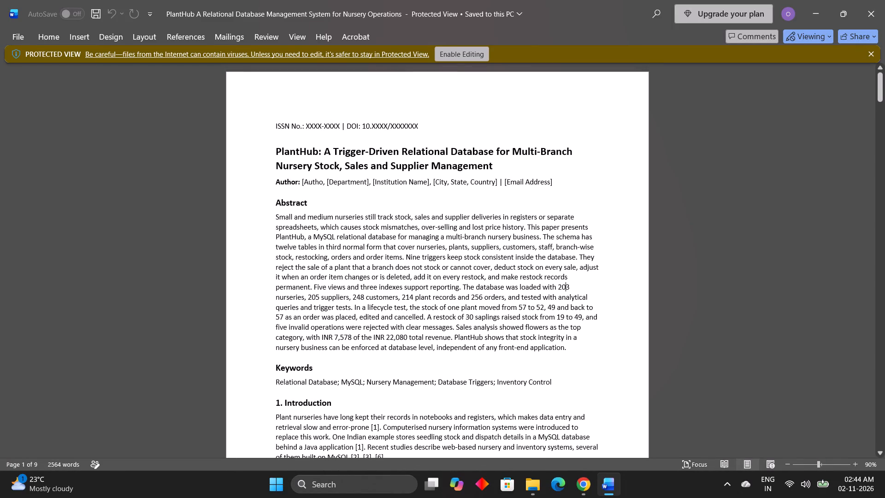
Skim the PlantHub nursery database paper from the abstract through to the references, ending back on the first page.
{"action": "scroll", "coordinate": [460, 191], "scroll_direction": "up", "scroll_amount": 3}
{"action": "scroll", "coordinate": [460, 191], "scroll_direction": "down", "scroll_amount": 6}
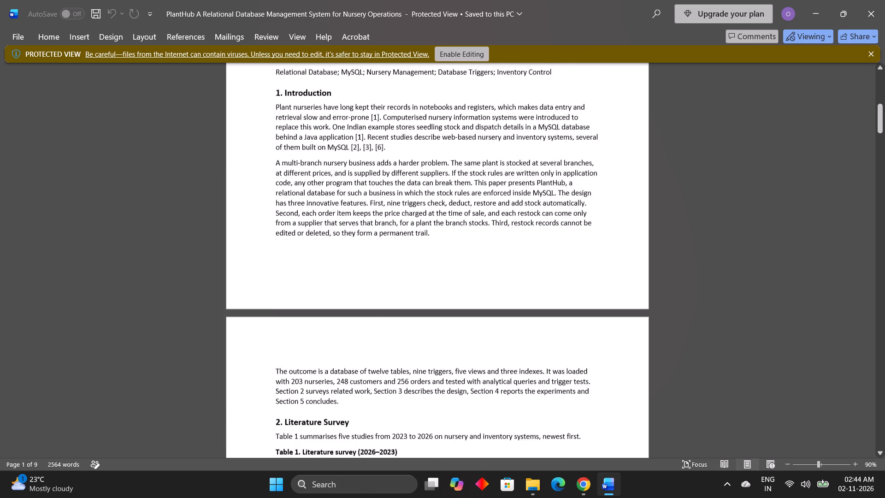
{"action": "scroll", "coordinate": [460, 191], "scroll_direction": "down", "scroll_amount": 20}
{"action": "scroll", "coordinate": [460, 191], "scroll_direction": "down", "scroll_amount": 1}
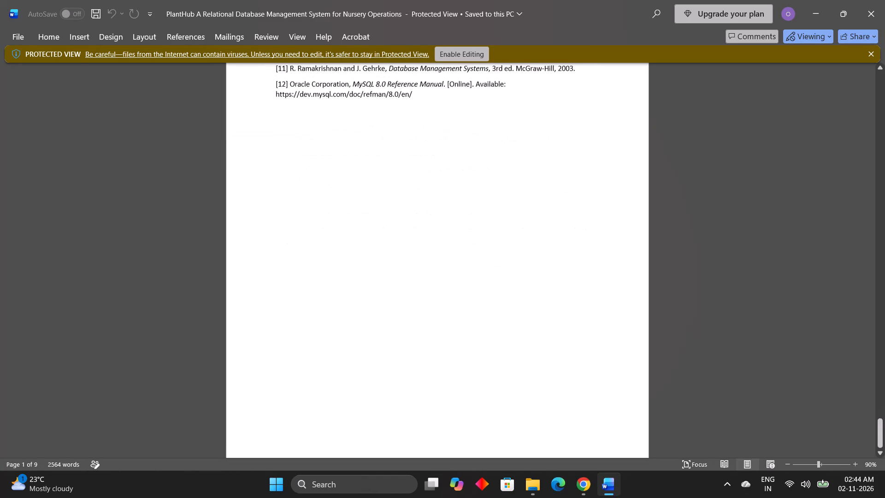
{"action": "scroll", "coordinate": [460, 191], "scroll_direction": "down", "scroll_amount": 5}
{"action": "scroll", "coordinate": [460, 191], "scroll_direction": "up", "scroll_amount": 20}
{"action": "scroll", "coordinate": [460, 191], "scroll_direction": "up", "scroll_amount": 1}
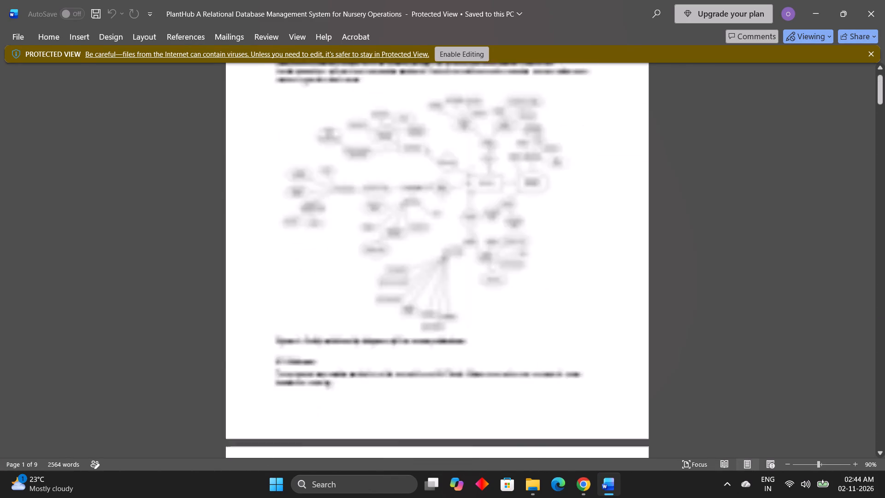
{"action": "scroll", "coordinate": [460, 191], "scroll_direction": "up", "scroll_amount": 17}
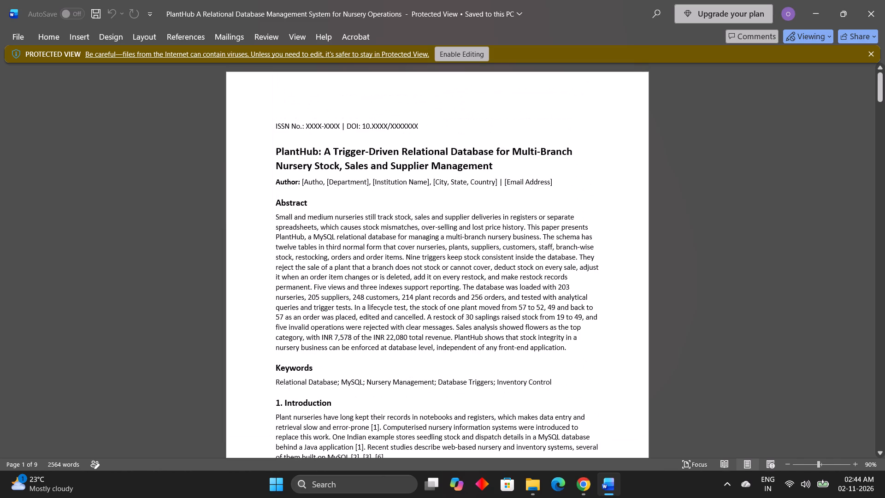
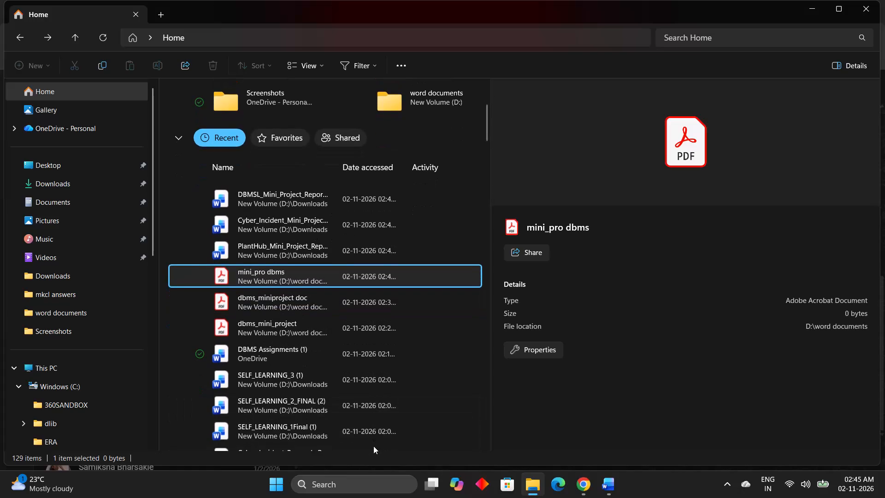
Open the Cyber_Incident_Research_Paper Word document from the recent files list.
{"action": "scroll", "coordinate": [373, 446], "scroll_direction": "down", "scroll_amount": 1}
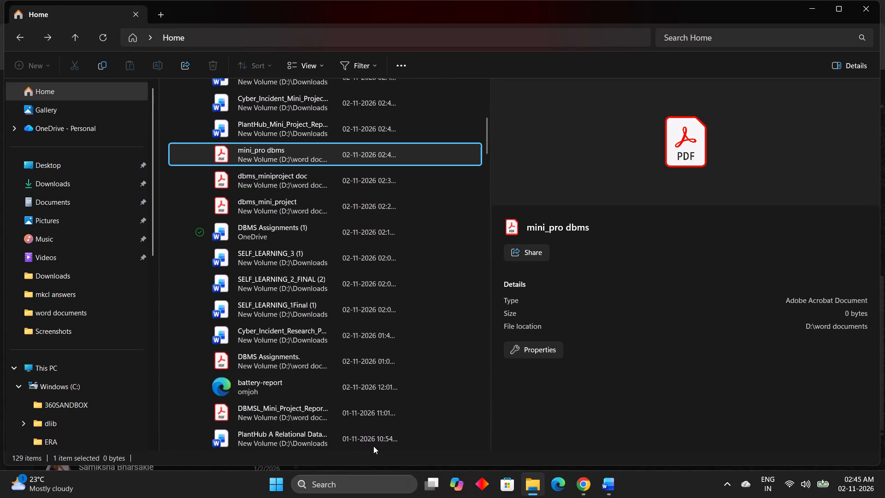
{"action": "scroll", "coordinate": [373, 446], "scroll_direction": "down", "scroll_amount": 1}
{"action": "double_click", "coordinate": [307, 320]}
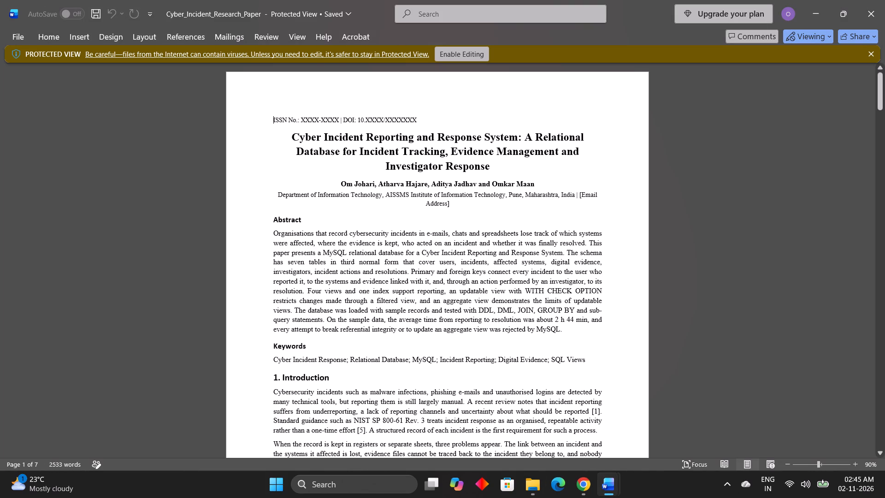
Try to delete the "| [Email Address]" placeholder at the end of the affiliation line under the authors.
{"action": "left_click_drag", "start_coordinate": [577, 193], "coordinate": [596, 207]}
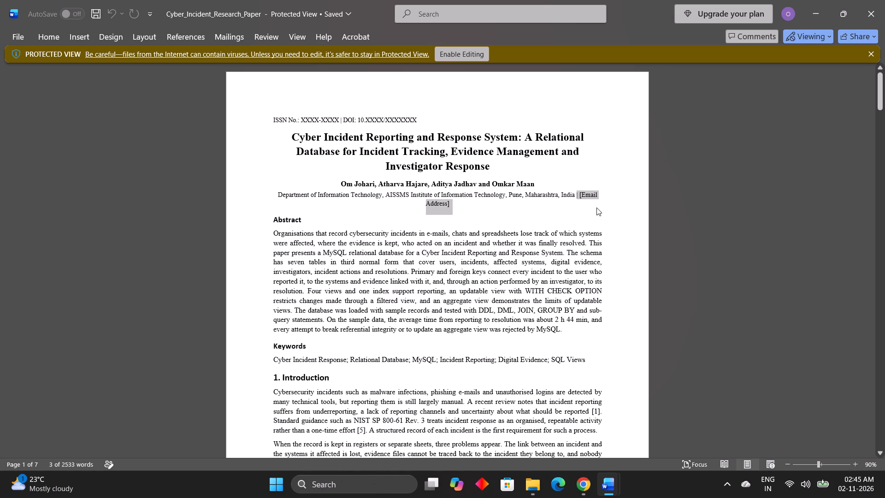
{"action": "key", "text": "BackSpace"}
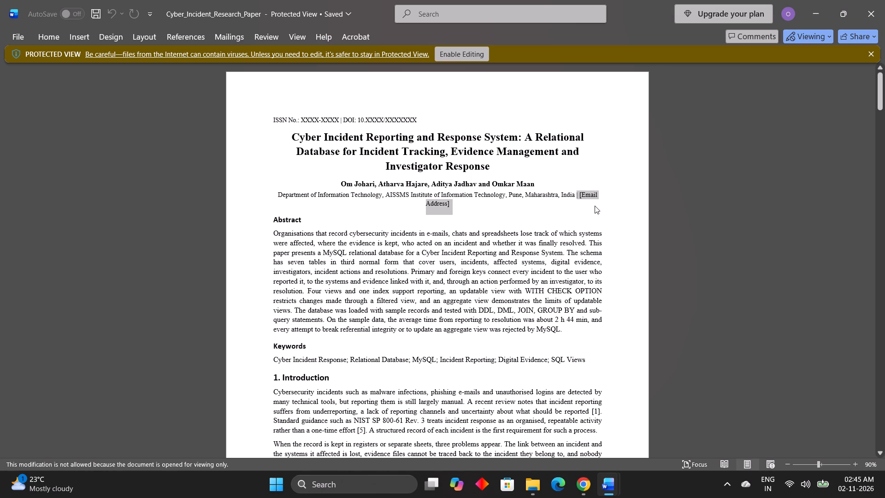
Enable editing for the Cyber Incident research paper.
{"action": "left_click", "coordinate": [481, 57]}
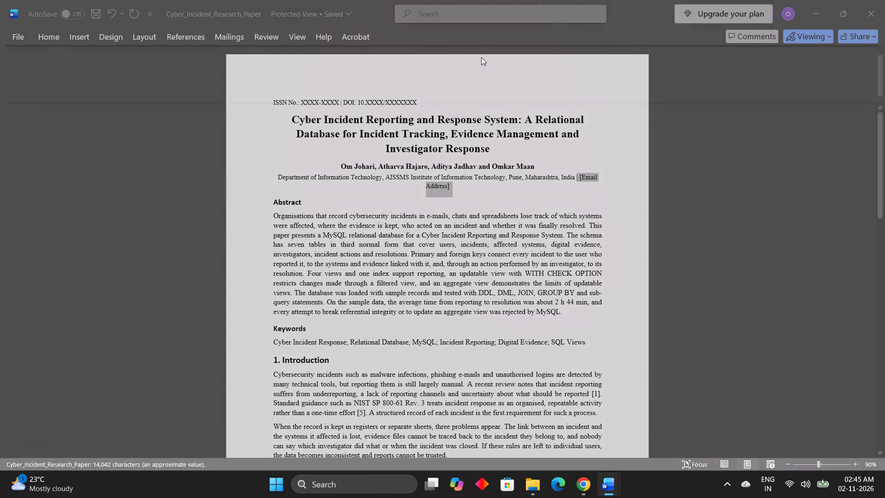
Skim the Cyber Incident research paper's layout, from the title and abstract to the literature survey table.
{"action": "scroll", "coordinate": [308, 295], "scroll_direction": "down", "scroll_amount": 5, "text": "ctrl"}
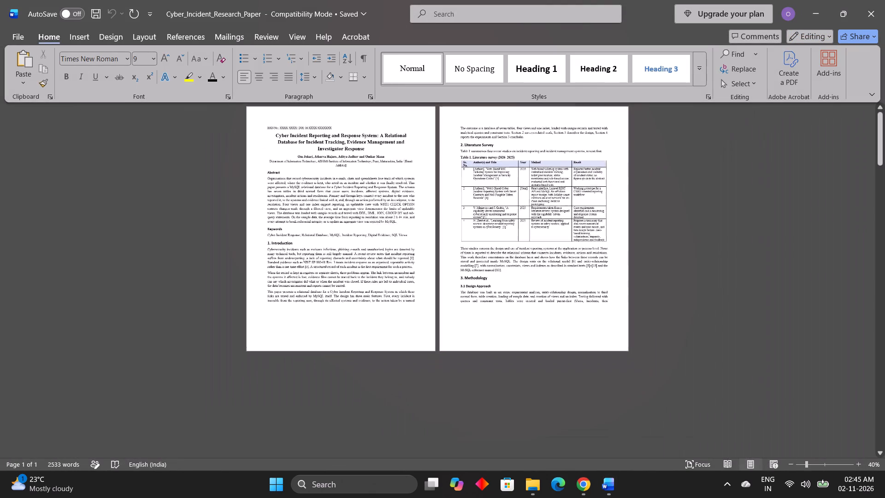
{"action": "scroll", "coordinate": [308, 295], "scroll_direction": "up", "scroll_amount": 9, "text": "ctrl"}
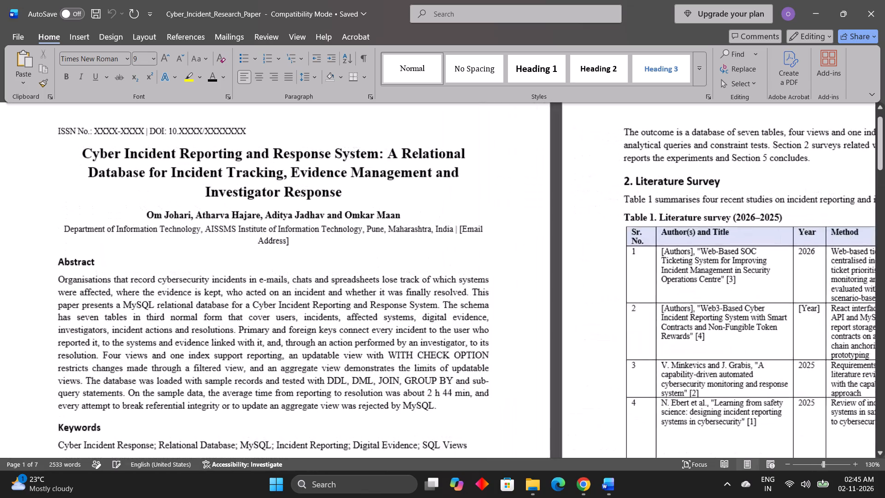
{"action": "scroll", "coordinate": [308, 295], "scroll_direction": "down", "scroll_amount": 20}
{"action": "scroll", "coordinate": [308, 295], "scroll_direction": "down", "scroll_amount": 2}
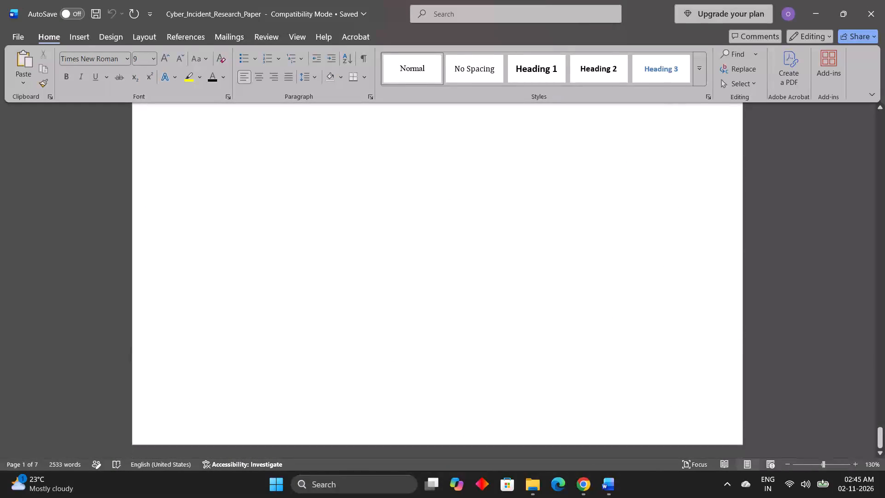
{"action": "scroll", "coordinate": [308, 295], "scroll_direction": "down", "scroll_amount": 3}
{"action": "scroll", "coordinate": [308, 295], "scroll_direction": "down", "scroll_amount": 6, "text": "ctrl"}
{"action": "scroll", "coordinate": [308, 295], "scroll_direction": "up", "scroll_amount": 16}
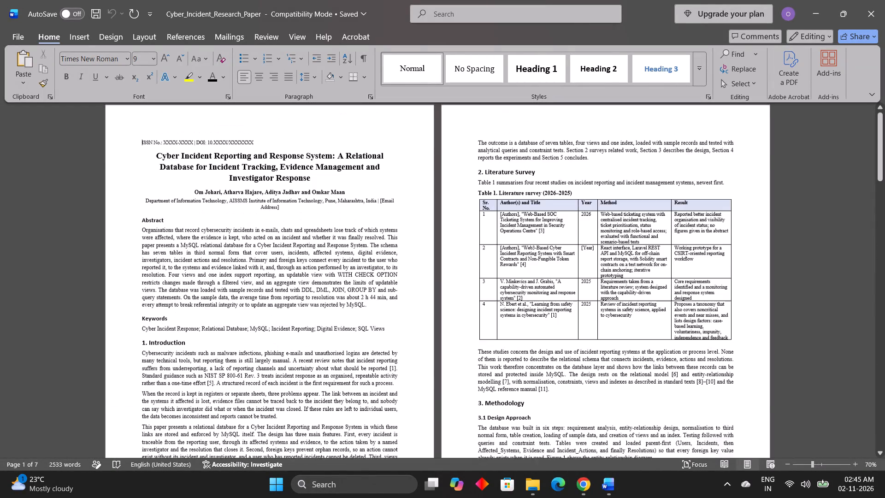
{"action": "scroll", "coordinate": [308, 295], "scroll_direction": "up", "scroll_amount": 7}
{"action": "scroll", "coordinate": [308, 295], "scroll_direction": "up", "scroll_amount": 3, "text": "ctrl"}
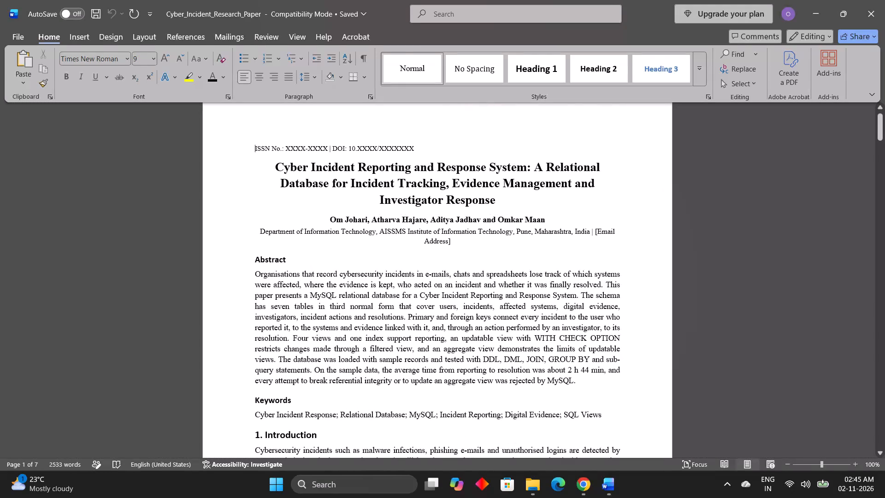
{"action": "scroll", "coordinate": [308, 295], "scroll_direction": "down", "scroll_amount": 3}
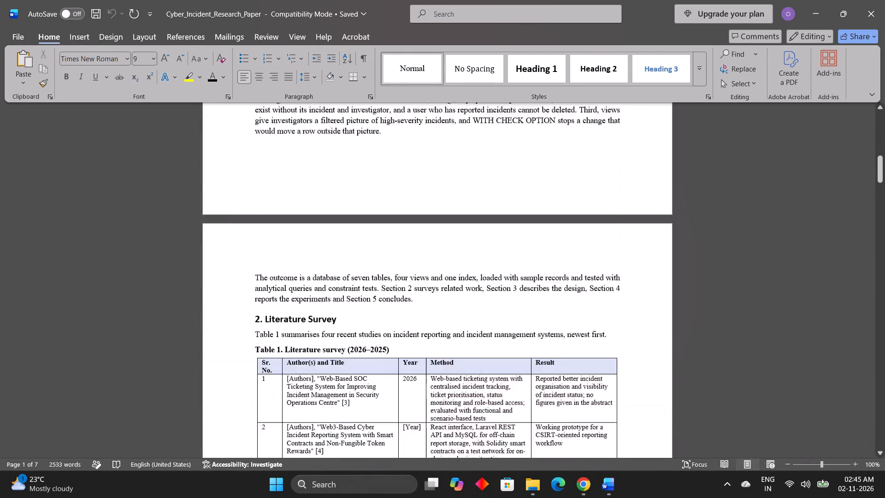
{"action": "scroll", "coordinate": [308, 295], "scroll_direction": "down", "scroll_amount": 2}
{"action": "scroll", "coordinate": [308, 295], "scroll_direction": "up", "scroll_amount": 1}
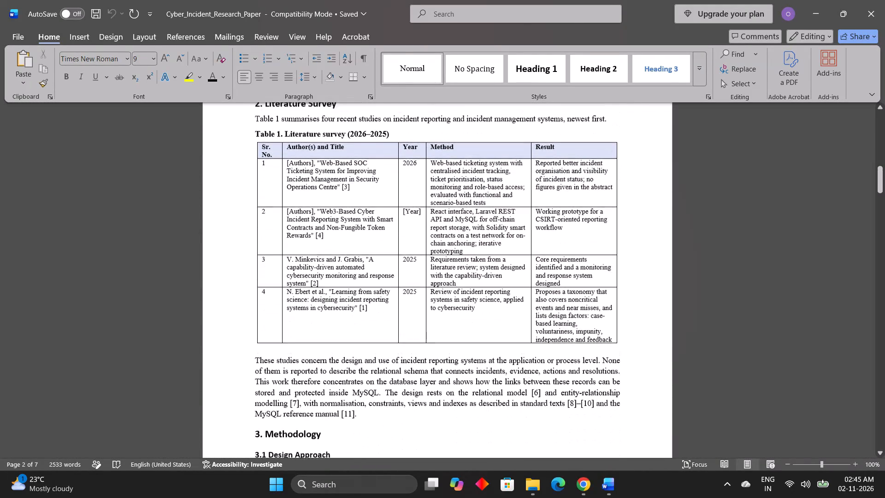
{"action": "scroll", "coordinate": [308, 295], "scroll_direction": "up", "scroll_amount": 1}
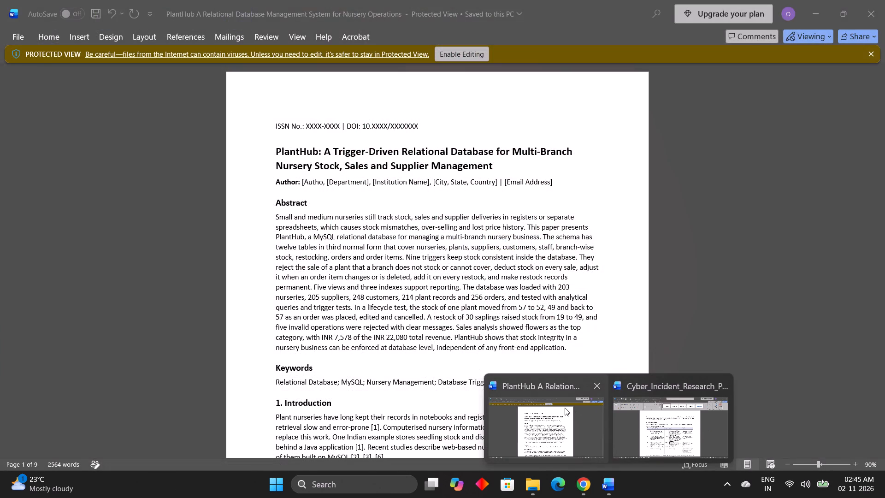
Switch to the PlantHub paper and review its sections, tables and diagram through to the references, ending back on the first page.
{"action": "left_click", "coordinate": [565, 408]}
{"action": "scroll", "coordinate": [565, 408], "scroll_direction": "down", "scroll_amount": 4}
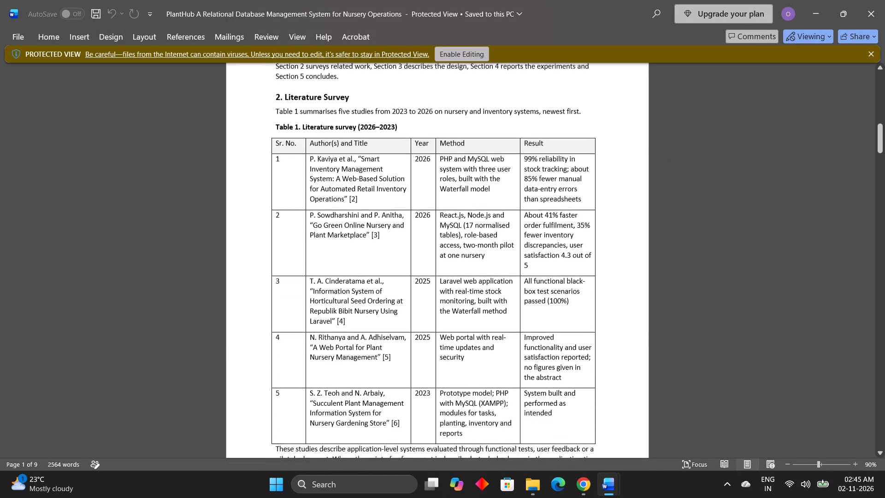
{"action": "scroll", "coordinate": [565, 408], "scroll_direction": "down", "scroll_amount": 5}
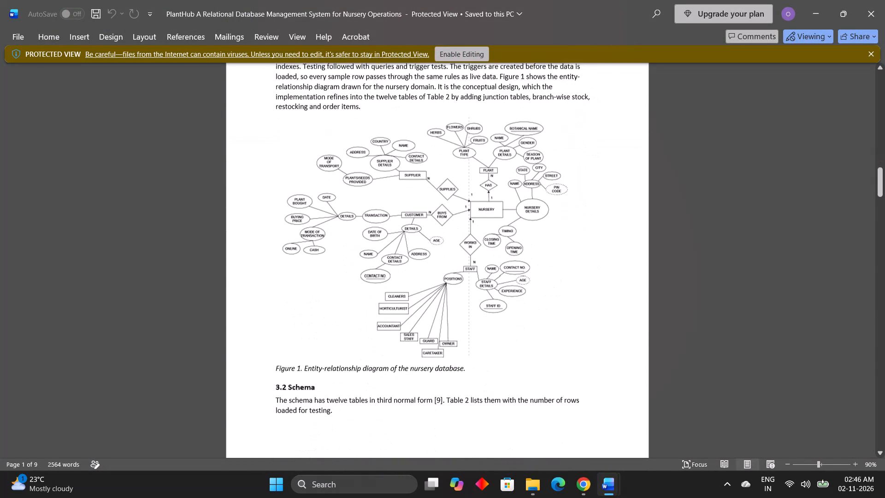
{"action": "scroll", "coordinate": [565, 408], "scroll_direction": "down", "scroll_amount": 6}
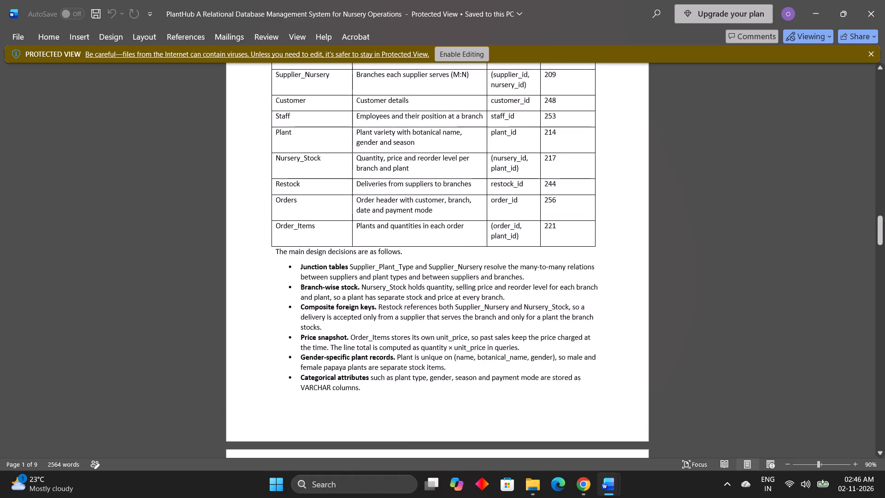
{"action": "scroll", "coordinate": [565, 408], "scroll_direction": "down", "scroll_amount": 5}
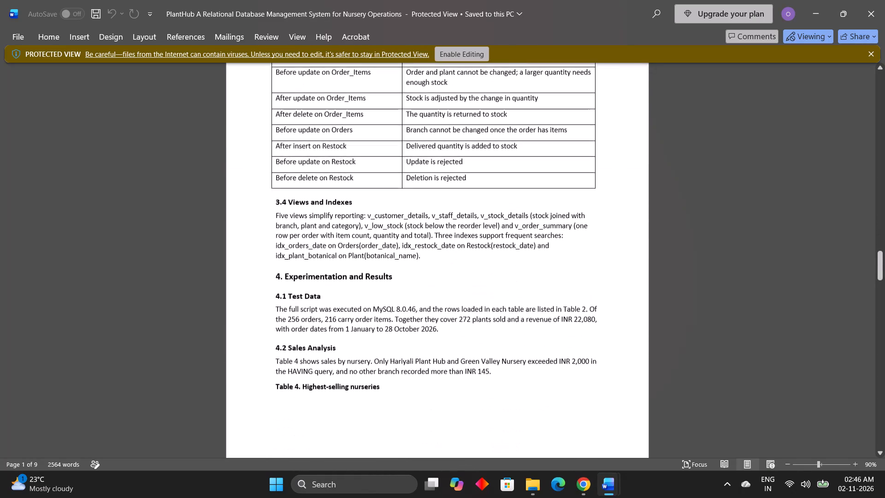
{"action": "scroll", "coordinate": [565, 408], "scroll_direction": "down", "scroll_amount": 4}
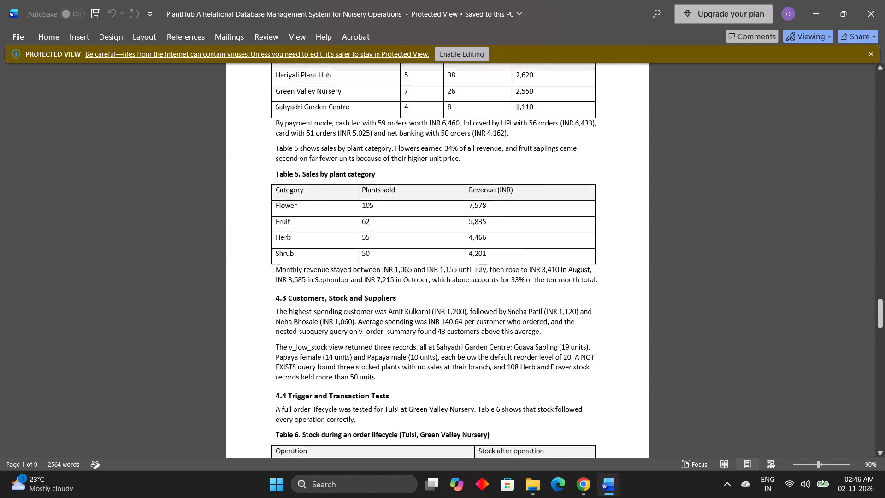
{"action": "scroll", "coordinate": [565, 408], "scroll_direction": "down", "scroll_amount": 4}
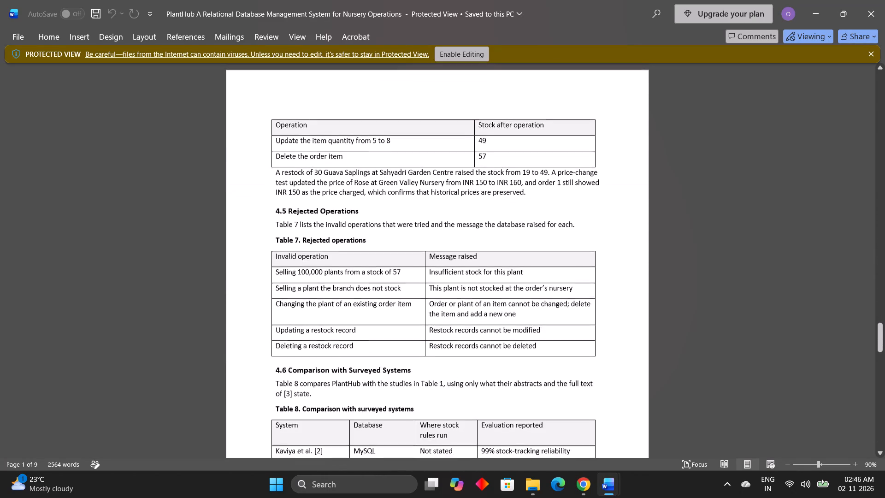
{"action": "scroll", "coordinate": [565, 408], "scroll_direction": "down", "scroll_amount": 4}
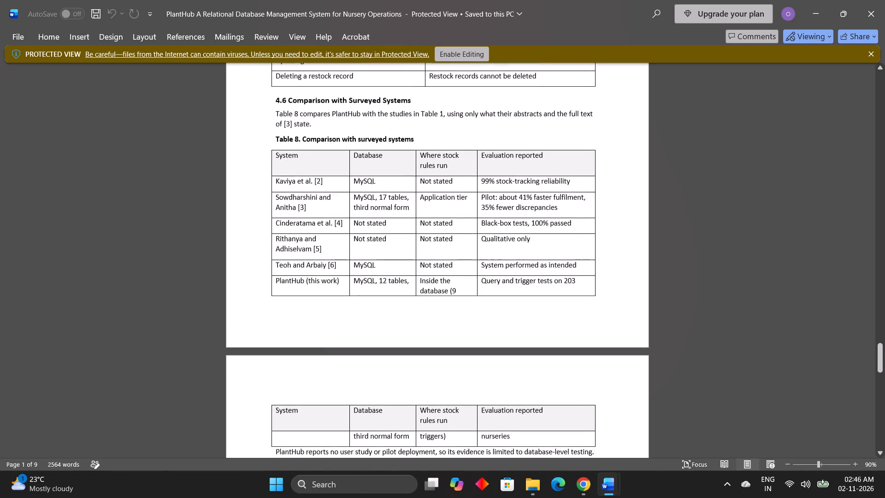
{"action": "scroll", "coordinate": [565, 408], "scroll_direction": "down", "scroll_amount": 4}
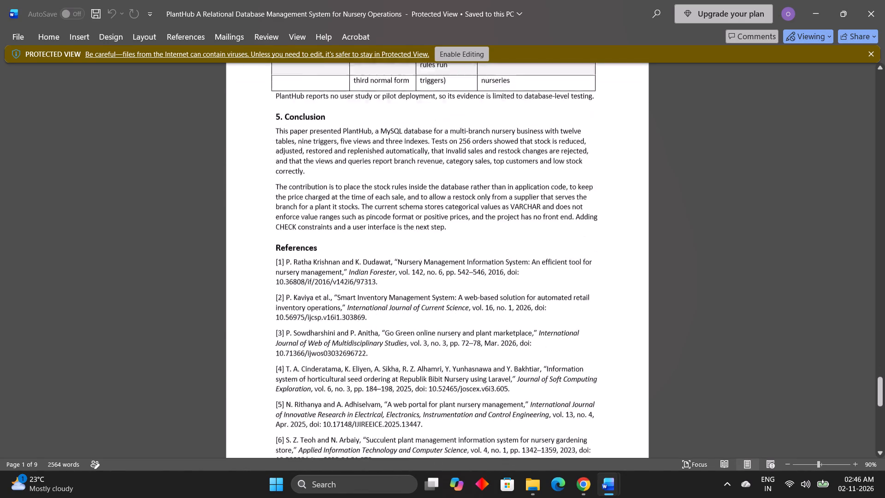
{"action": "scroll", "coordinate": [565, 408], "scroll_direction": "down", "scroll_amount": 2}
{"action": "scroll", "coordinate": [565, 408], "scroll_direction": "up", "scroll_amount": 5}
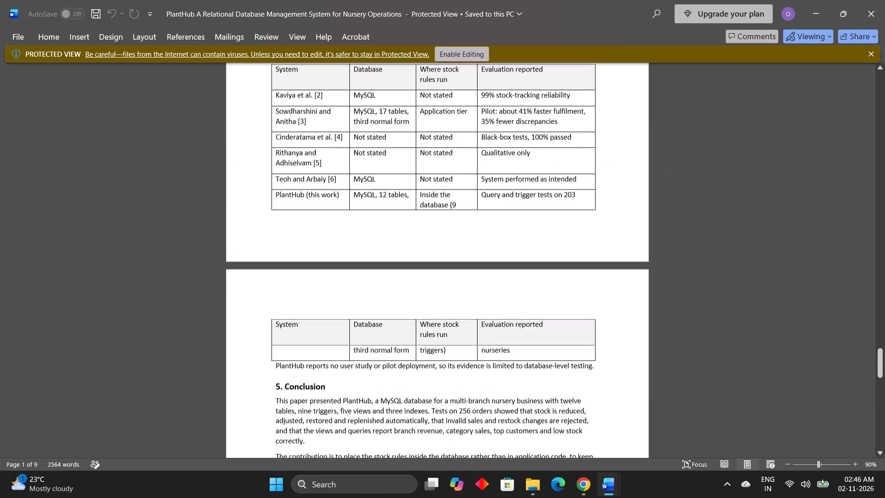
{"action": "scroll", "coordinate": [565, 408], "scroll_direction": "up", "scroll_amount": 9}
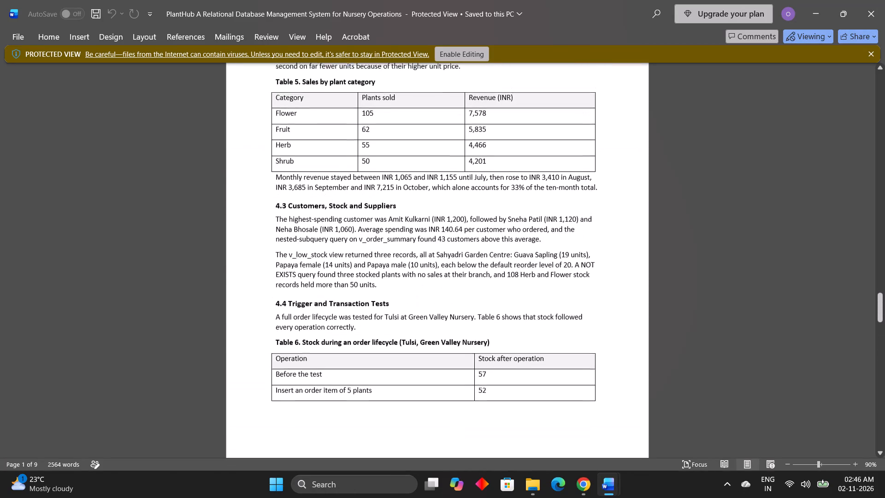
{"action": "scroll", "coordinate": [565, 408], "scroll_direction": "up", "scroll_amount": 9}
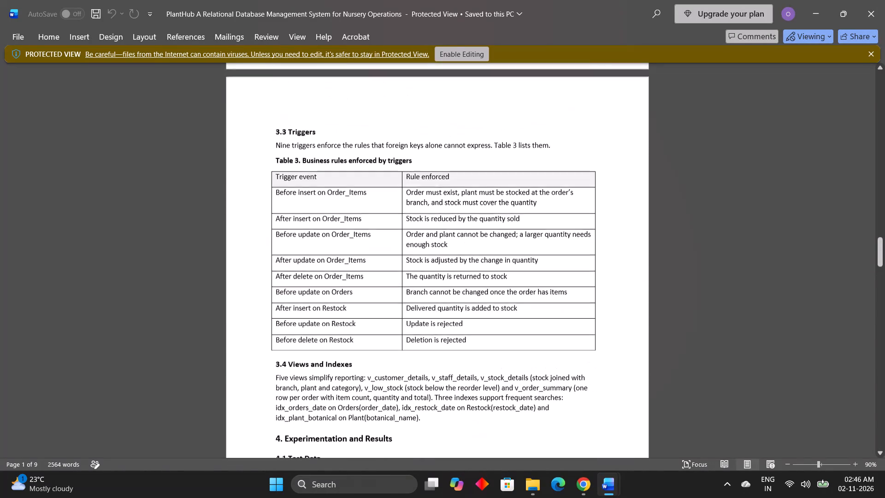
{"action": "scroll", "coordinate": [565, 408], "scroll_direction": "up", "scroll_amount": 9}
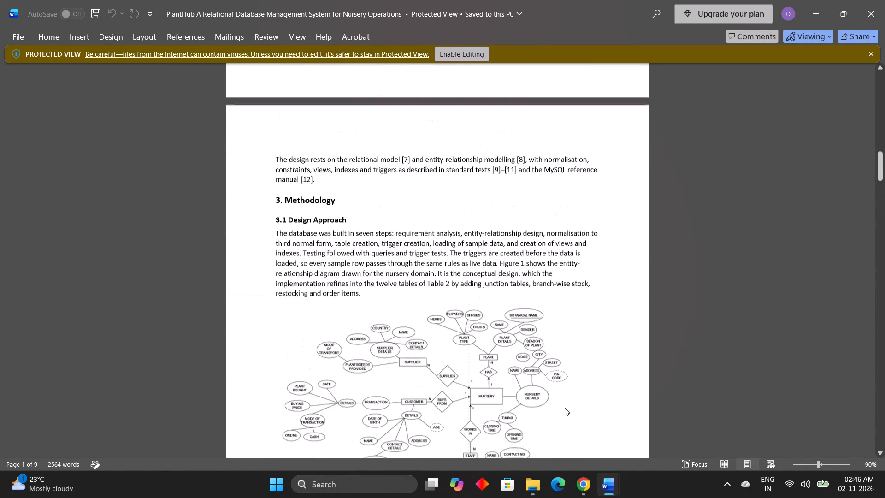
{"action": "scroll", "coordinate": [565, 408], "scroll_direction": "up", "scroll_amount": 8}
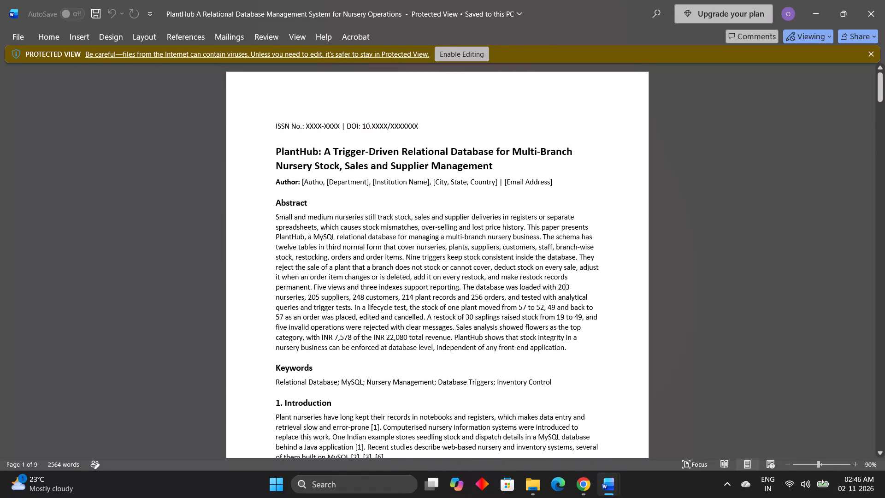
Examine the PlantHub paper's Methodology section and entity-relationship diagram enlarged, and recheck the title page and remaining pages.
{"action": "scroll", "coordinate": [565, 408], "scroll_direction": "down", "scroll_amount": 8}
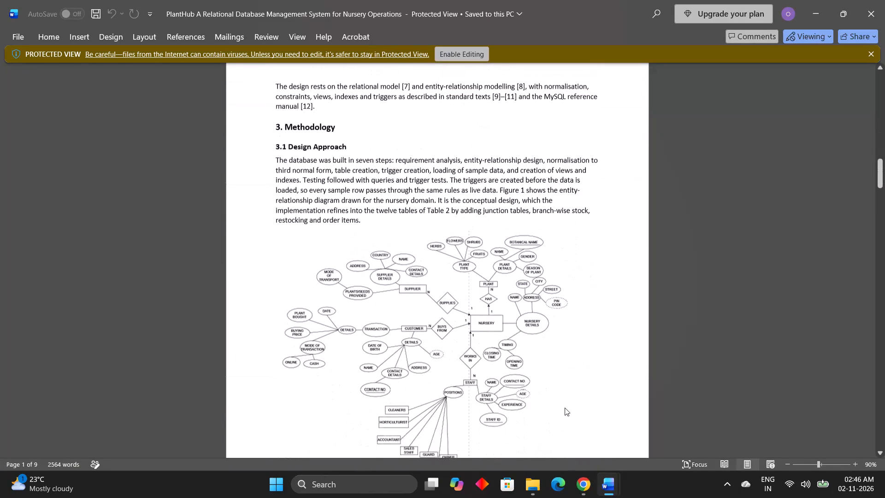
{"action": "scroll", "coordinate": [565, 408], "scroll_direction": "down", "scroll_amount": 5}
{"action": "scroll", "coordinate": [565, 408], "scroll_direction": "up", "scroll_amount": 3, "text": "ctrl"}
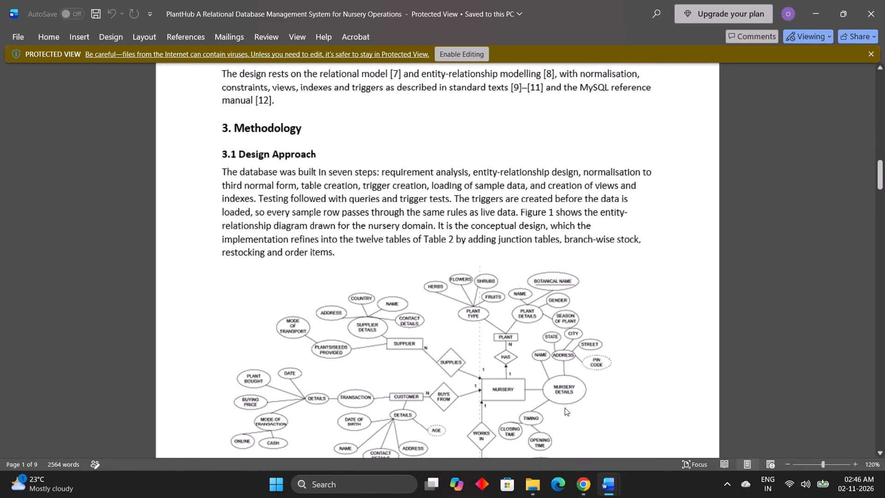
{"action": "scroll", "coordinate": [565, 409], "scroll_direction": "up", "scroll_amount": 1, "text": "ctrl"}
{"action": "scroll", "coordinate": [565, 409], "scroll_direction": "down", "scroll_amount": 4}
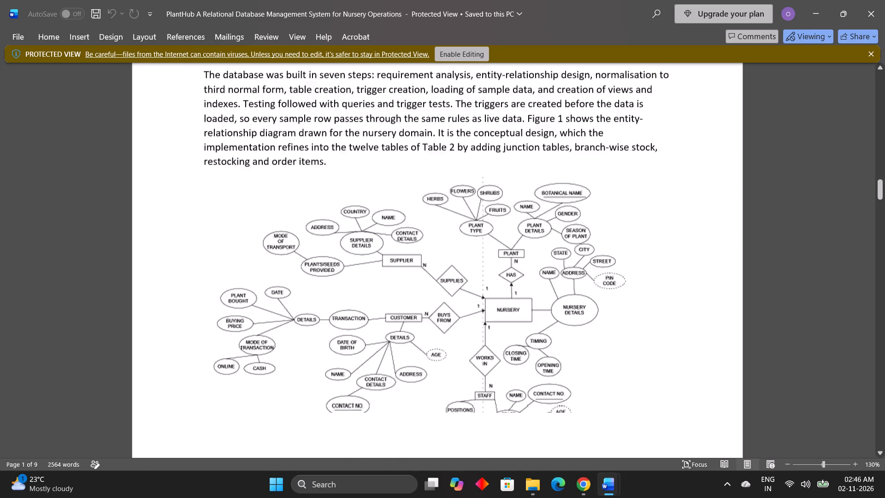
{"action": "scroll", "coordinate": [565, 409], "scroll_direction": "down", "scroll_amount": 20}
{"action": "scroll", "coordinate": [565, 409], "scroll_direction": "down", "scroll_amount": 19}
{"action": "scroll", "coordinate": [565, 409], "scroll_direction": "up", "scroll_amount": 20}
{"action": "scroll", "coordinate": [565, 409], "scroll_direction": "up", "scroll_amount": 10}
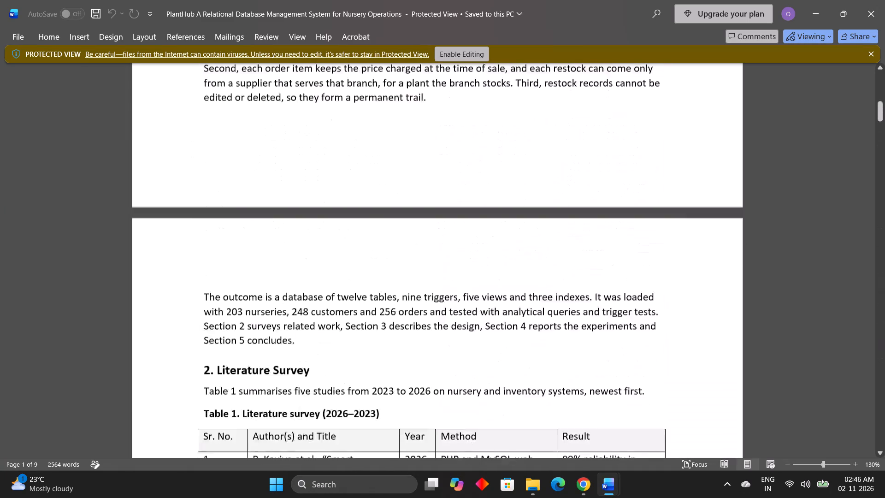
{"action": "scroll", "coordinate": [565, 409], "scroll_direction": "up", "scroll_amount": 15}
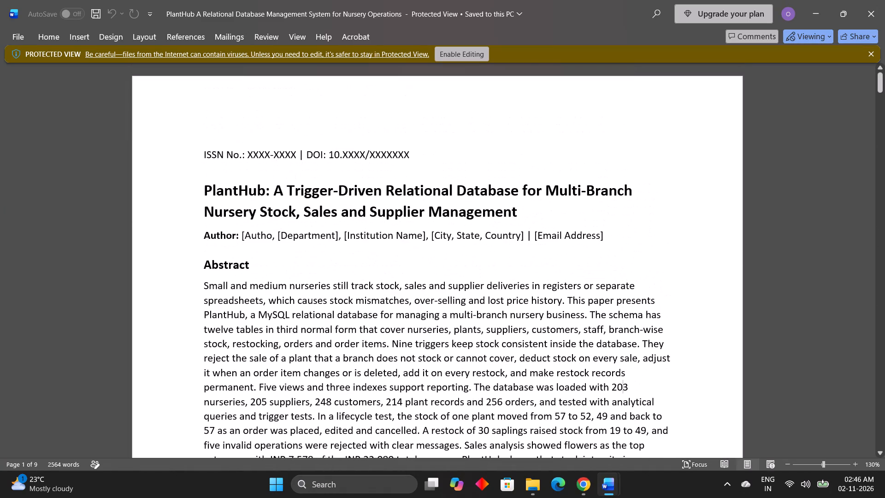
{"action": "scroll", "coordinate": [565, 409], "scroll_direction": "up", "scroll_amount": 1}
{"action": "scroll", "coordinate": [565, 409], "scroll_direction": "down", "scroll_amount": 20}
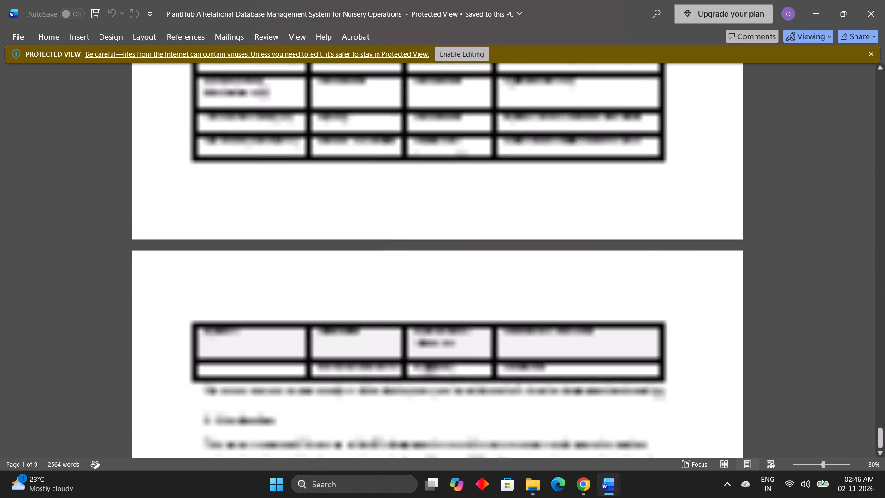
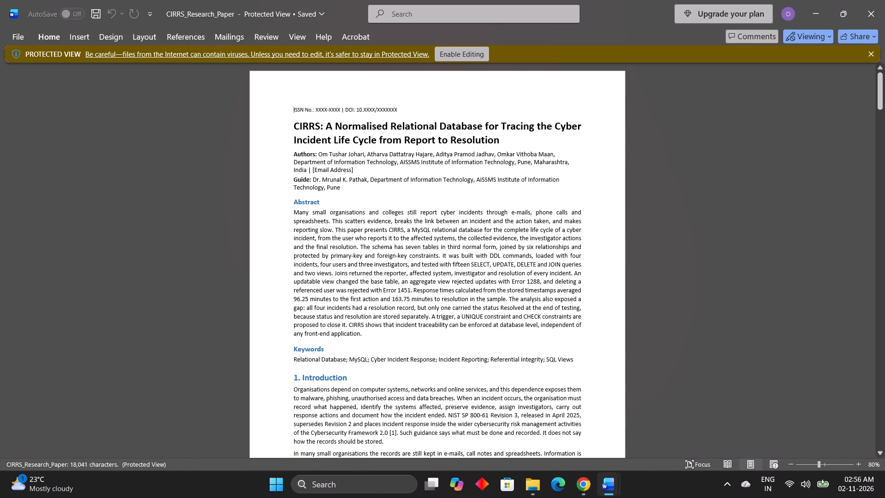
Examine the CIRRS paper's title block, abstract, keywords, introduction and literature survey table.
{"action": "scroll", "coordinate": [537, 234], "scroll_direction": "up", "scroll_amount": 2}
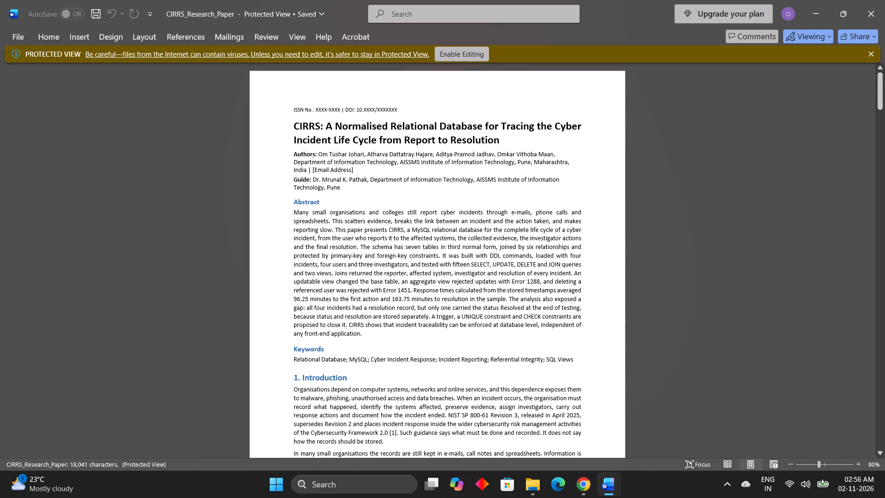
{"action": "scroll", "coordinate": [537, 234], "scroll_direction": "up", "scroll_amount": 2, "text": "ctrl"}
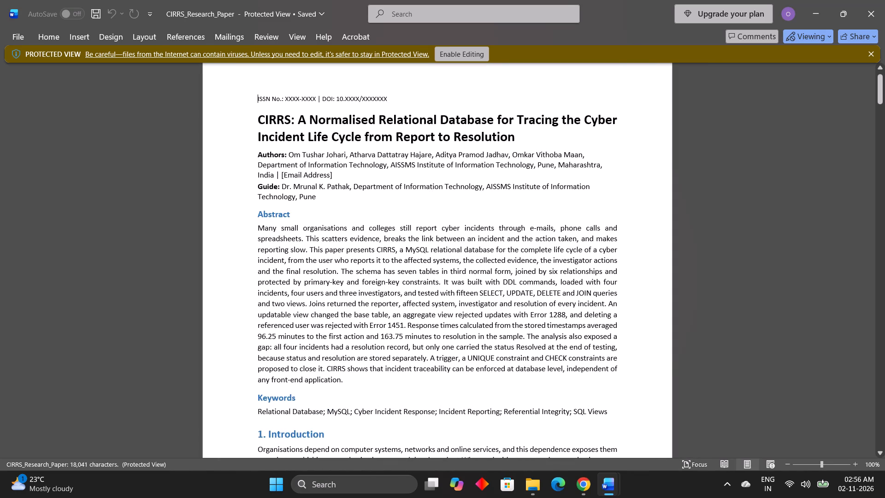
{"action": "scroll", "coordinate": [537, 234], "scroll_direction": "up", "scroll_amount": 2, "text": "ctrl"}
{"action": "scroll", "coordinate": [537, 234], "scroll_direction": "up", "scroll_amount": 1}
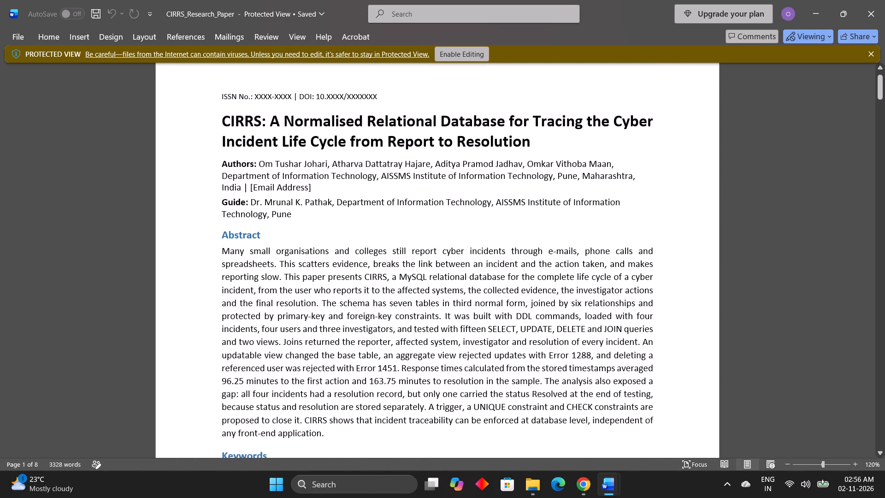
{"action": "scroll", "coordinate": [537, 234], "scroll_direction": "up", "scroll_amount": 2}
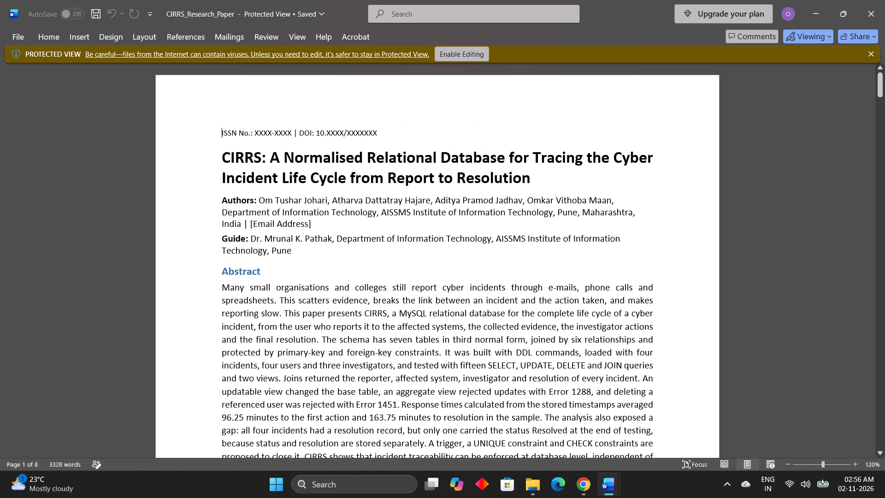
{"action": "scroll", "coordinate": [537, 234], "scroll_direction": "down", "scroll_amount": 2}
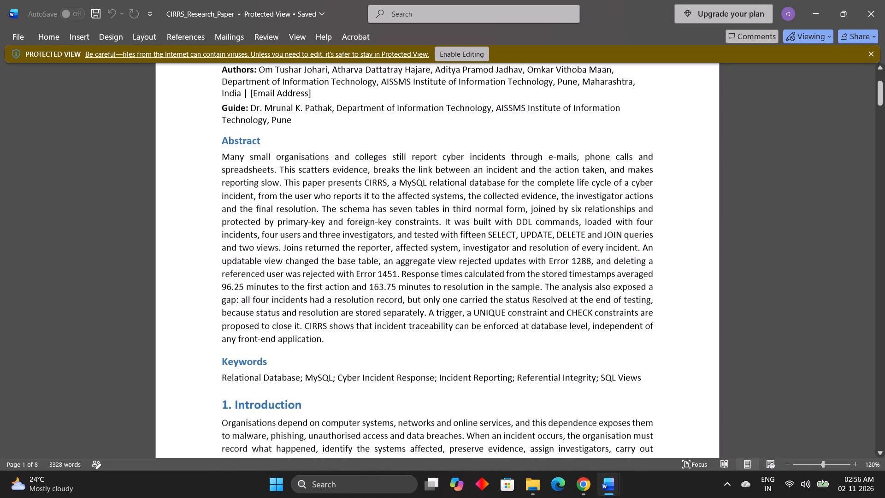
{"action": "scroll", "coordinate": [537, 234], "scroll_direction": "down", "scroll_amount": 2}
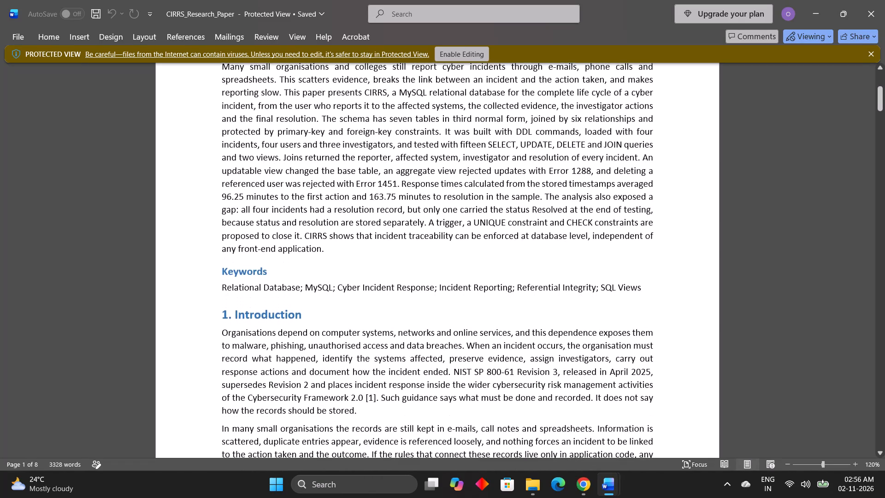
{"action": "scroll", "coordinate": [537, 234], "scroll_direction": "down", "scroll_amount": 6}
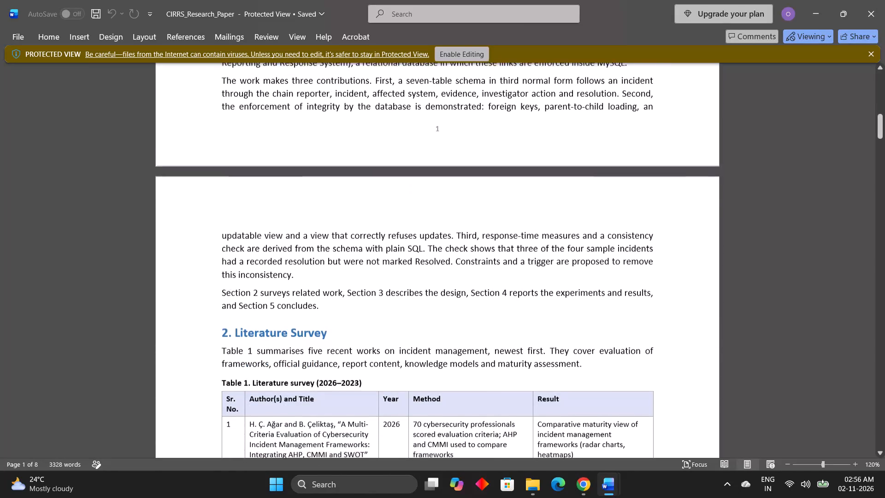
{"action": "scroll", "coordinate": [537, 234], "scroll_direction": "down", "scroll_amount": 4}
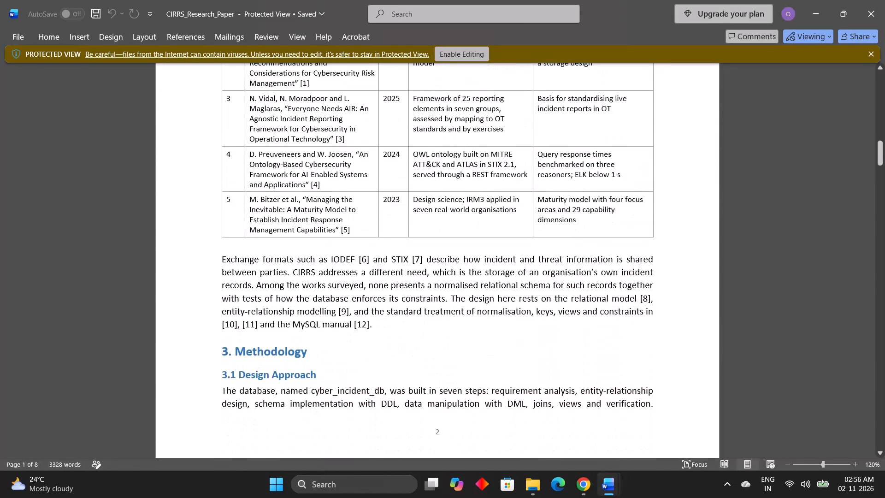
Examine the CIRRS paper's methodology section, including the schema diagram, schema and relationship tables, views and proposed integrity refinements.
{"action": "scroll", "coordinate": [537, 234], "scroll_direction": "down", "scroll_amount": 3}
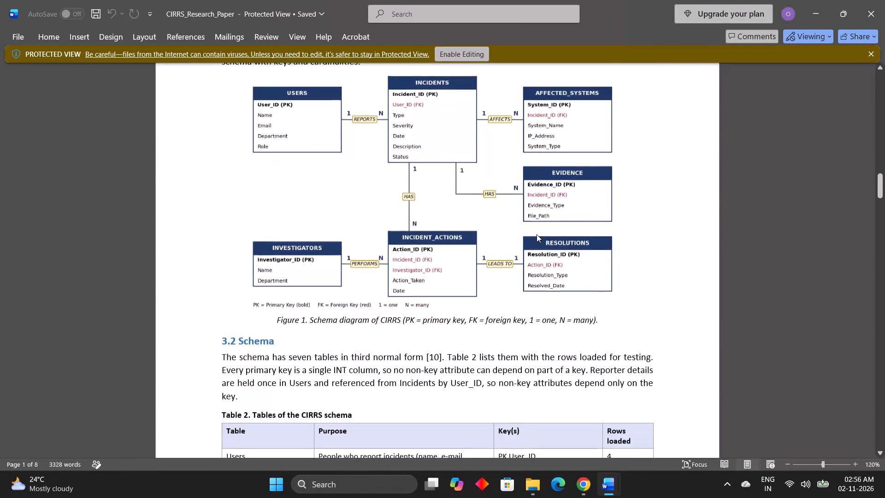
{"action": "scroll", "coordinate": [537, 234], "scroll_direction": "down", "scroll_amount": 4}
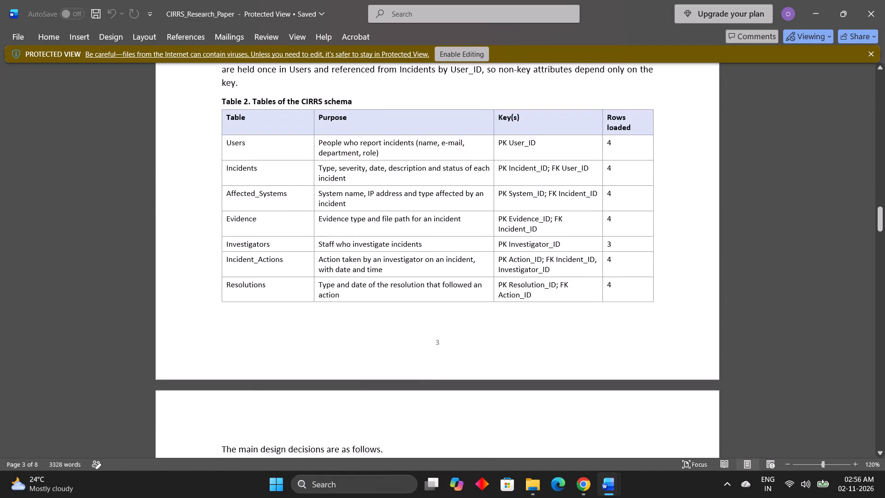
{"action": "scroll", "coordinate": [537, 234], "scroll_direction": "down", "scroll_amount": 4}
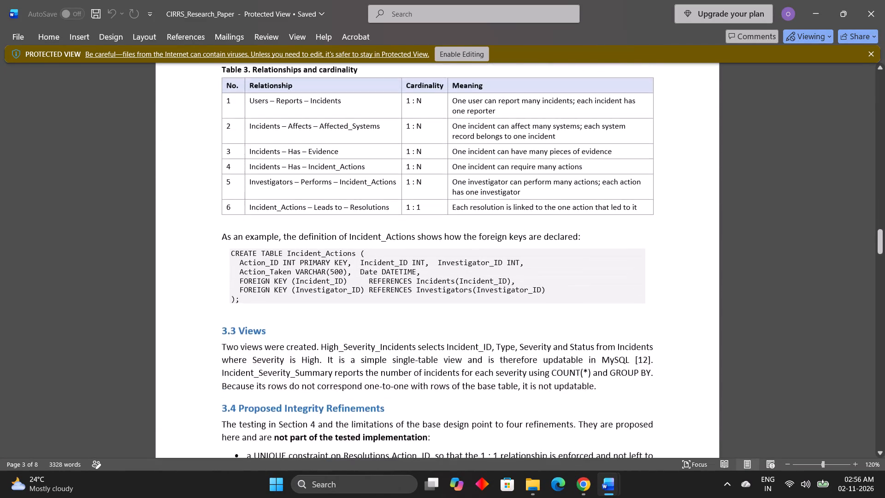
{"action": "scroll", "coordinate": [537, 234], "scroll_direction": "down", "scroll_amount": 3}
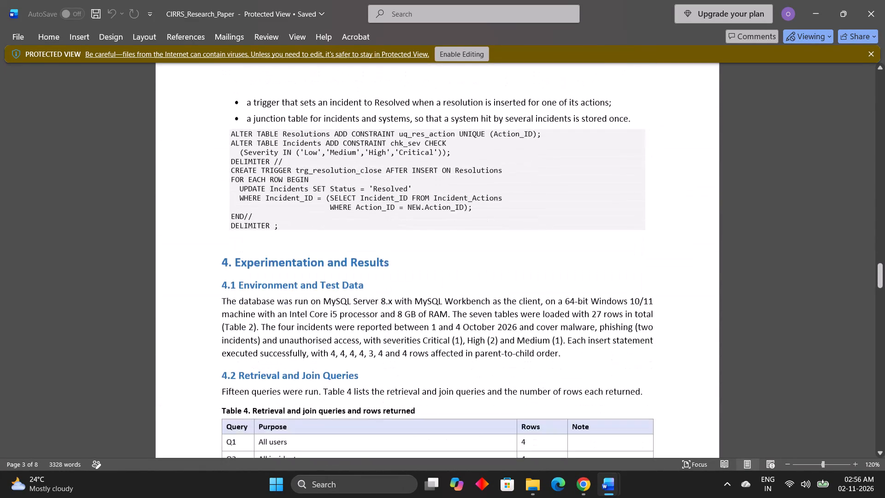
{"action": "scroll", "coordinate": [537, 234], "scroll_direction": "down", "scroll_amount": 4}
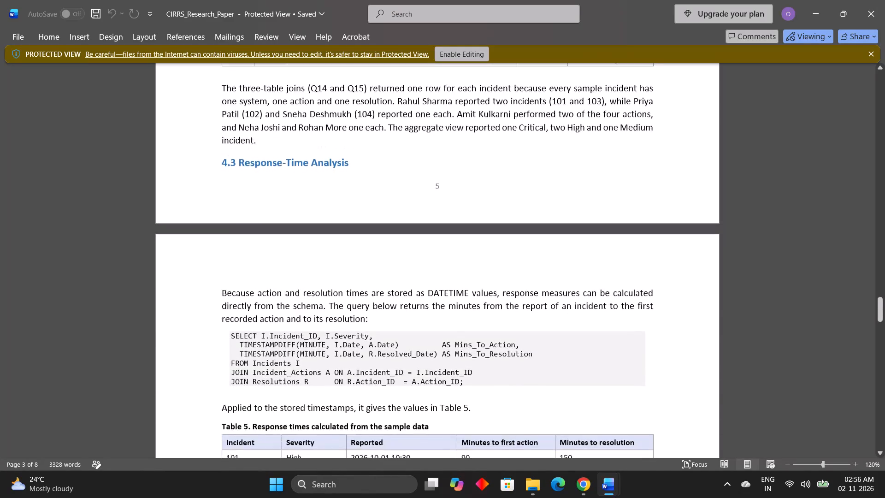
Examine the CIRRS paper's test environment section and Table 4 of retrieval and join queries at a larger zoom.
{"action": "scroll", "coordinate": [537, 234], "scroll_direction": "up", "scroll_amount": 2}
{"action": "scroll", "coordinate": [537, 234], "scroll_direction": "up", "scroll_amount": 3, "text": "ctrl"}
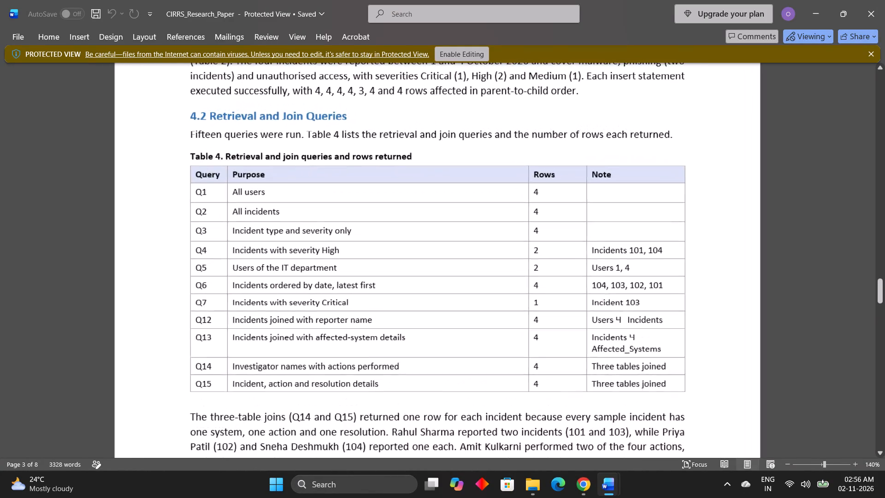
{"action": "scroll", "coordinate": [537, 234], "scroll_direction": "up", "scroll_amount": 1, "text": "ctrl"}
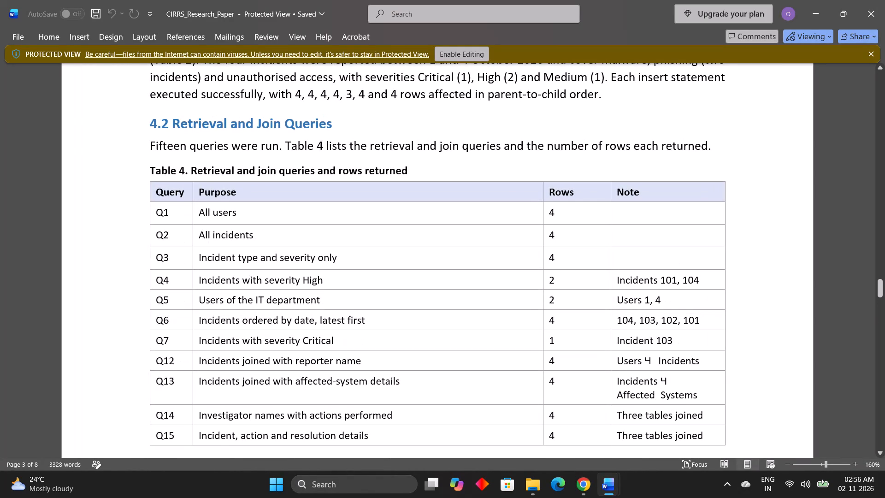
{"action": "scroll", "coordinate": [537, 234], "scroll_direction": "down", "scroll_amount": 1}
{"action": "scroll", "coordinate": [537, 234], "scroll_direction": "up", "scroll_amount": 1}
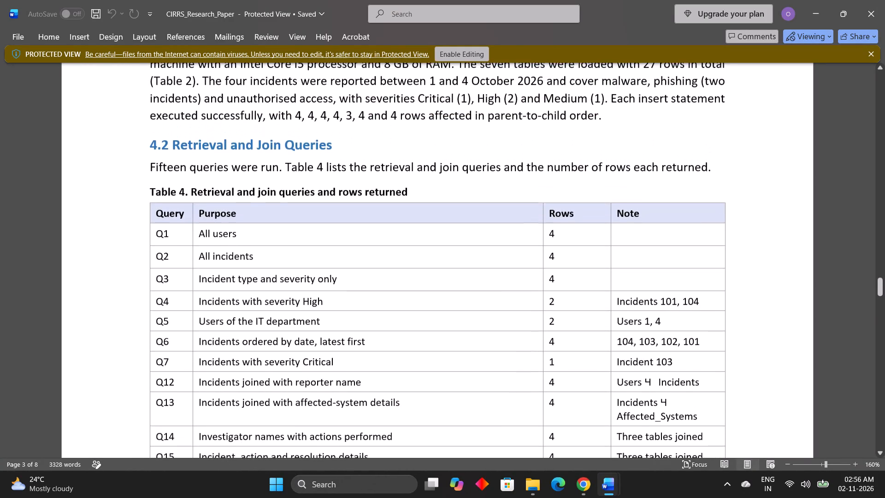
{"action": "scroll", "coordinate": [537, 234], "scroll_direction": "up", "scroll_amount": 2, "text": "ctrl"}
{"action": "scroll", "coordinate": [537, 234], "scroll_direction": "up", "scroll_amount": 1}
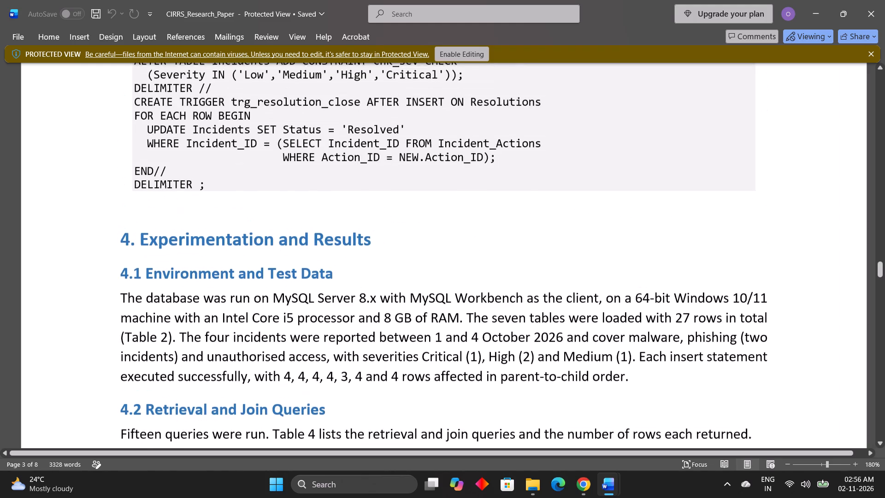
{"action": "scroll", "coordinate": [537, 234], "scroll_direction": "down", "scroll_amount": 3}
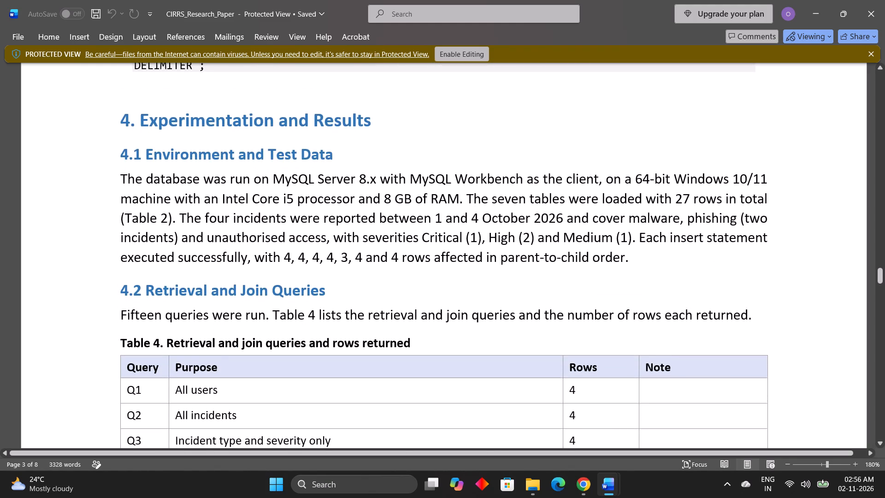
Examine the CIRRS paper's response-time analysis, integrity and view tests, comparison with surveyed works, conclusion and final page.
{"action": "scroll", "coordinate": [537, 234], "scroll_direction": "down", "scroll_amount": 5}
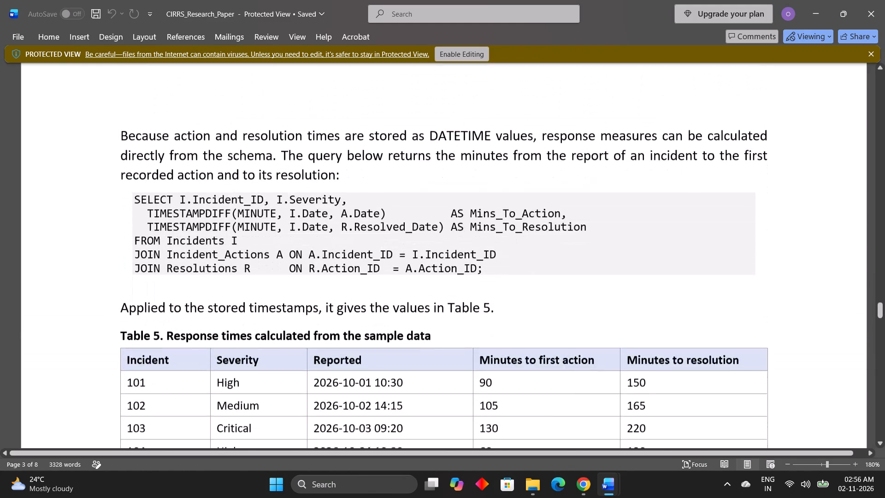
{"action": "scroll", "coordinate": [537, 234], "scroll_direction": "down", "scroll_amount": 3}
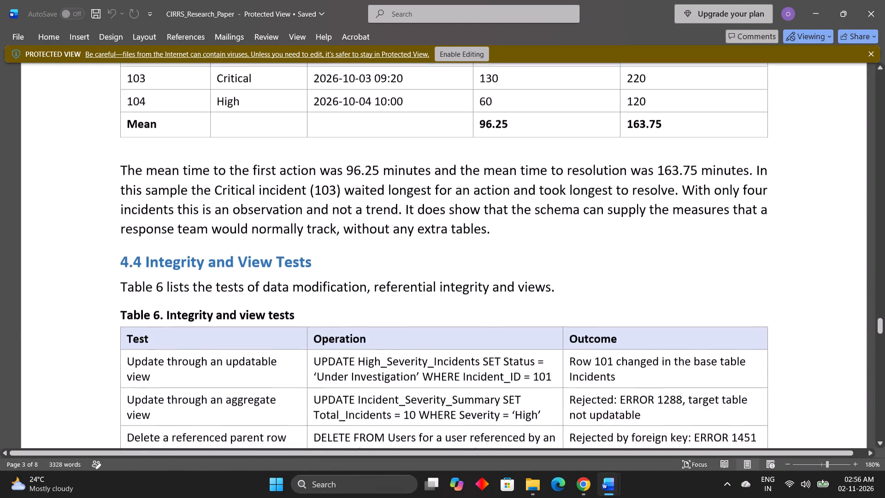
{"action": "scroll", "coordinate": [537, 234], "scroll_direction": "down", "scroll_amount": 3}
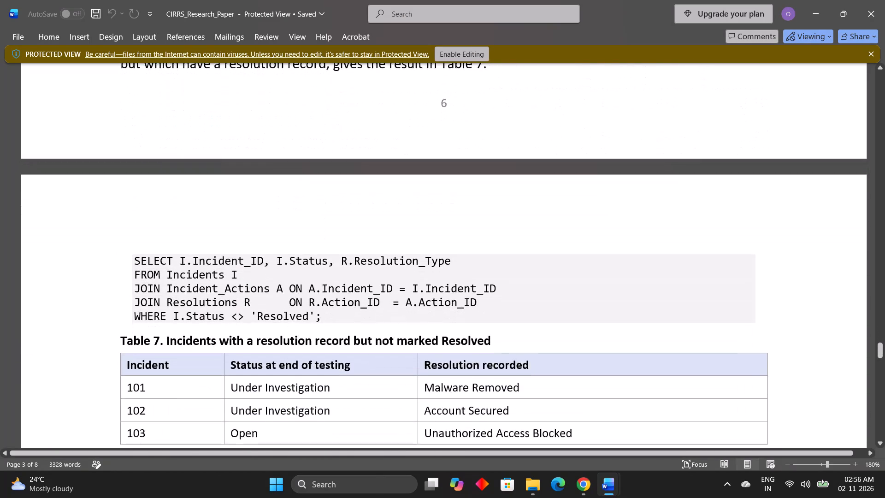
{"action": "scroll", "coordinate": [537, 234], "scroll_direction": "down", "scroll_amount": 3}
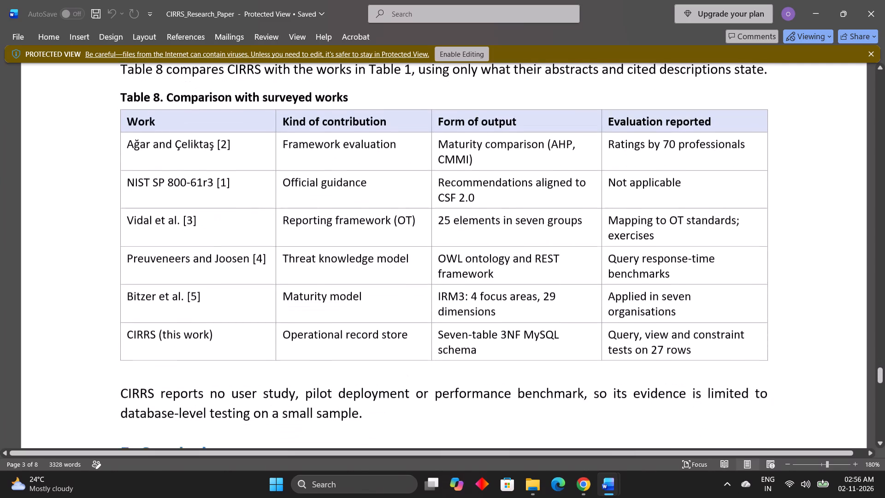
{"action": "scroll", "coordinate": [537, 234], "scroll_direction": "up", "scroll_amount": 1}
{"action": "scroll", "coordinate": [537, 234], "scroll_direction": "down", "scroll_amount": 3}
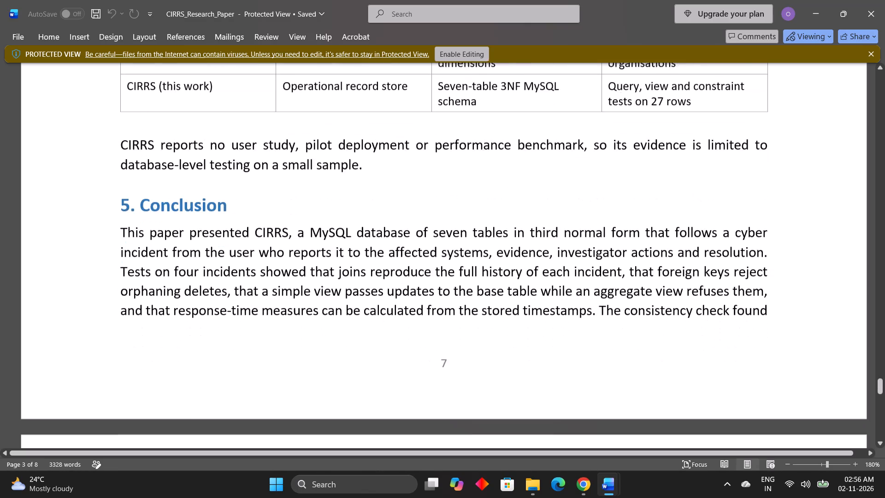
{"action": "scroll", "coordinate": [537, 234], "scroll_direction": "down", "scroll_amount": 12}
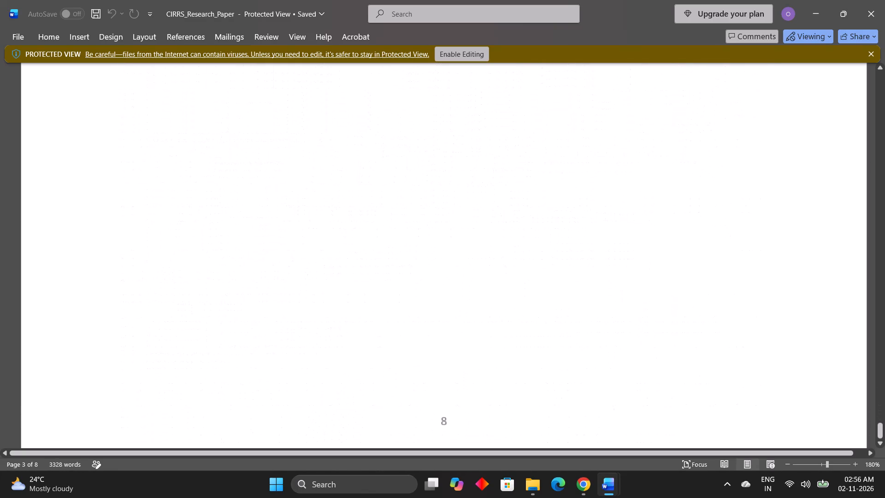
{"action": "scroll", "coordinate": [537, 234], "scroll_direction": "down", "scroll_amount": 10}
{"action": "scroll", "coordinate": [537, 234], "scroll_direction": "up", "scroll_amount": 12}
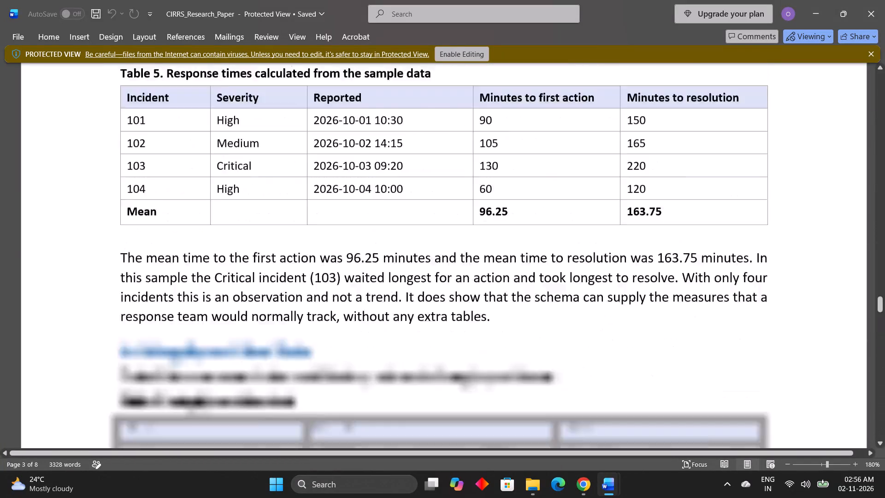
{"action": "scroll", "coordinate": [537, 234], "scroll_direction": "up", "scroll_amount": 20}
{"action": "scroll", "coordinate": [537, 234], "scroll_direction": "up", "scroll_amount": 6}
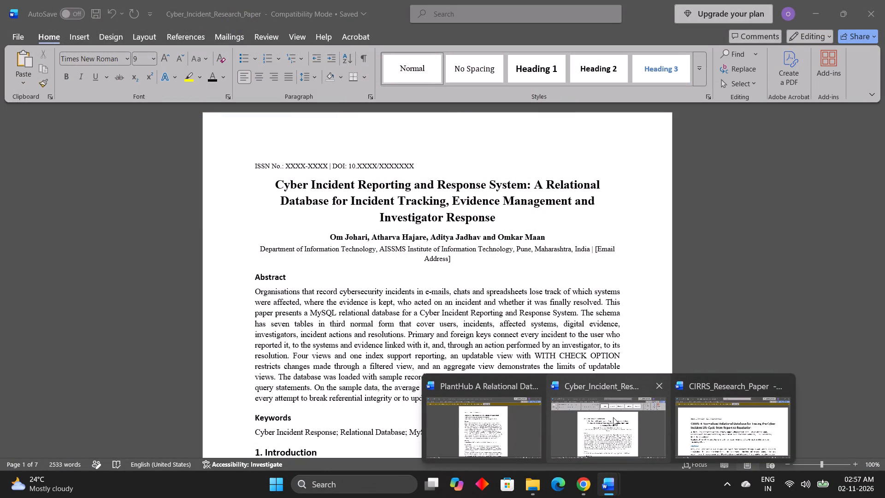
Switch to the PlantHub paper and review its tables, comparison section, references, triggers and entity-relationship diagram as a reference for the CIRRS paper.
{"action": "left_click", "coordinate": [496, 421]}
{"action": "scroll", "coordinate": [496, 421], "scroll_direction": "down", "scroll_amount": 1}
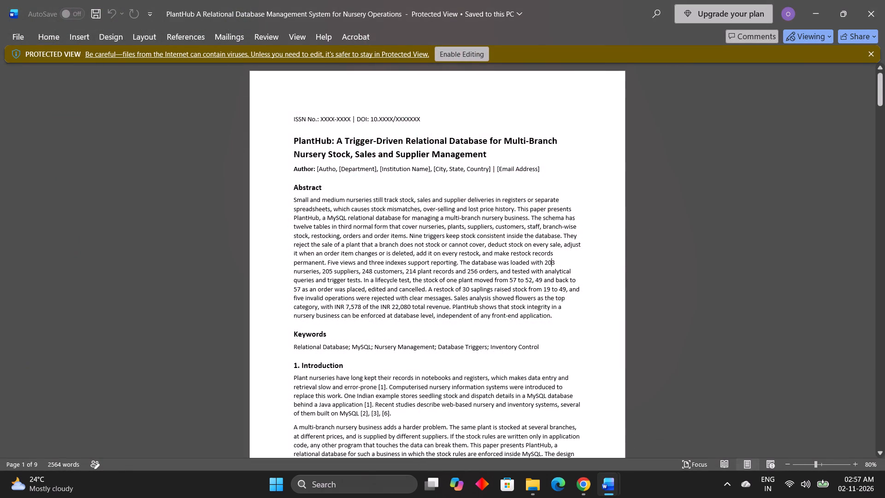
{"action": "scroll", "coordinate": [496, 421], "scroll_direction": "down", "scroll_amount": 12}
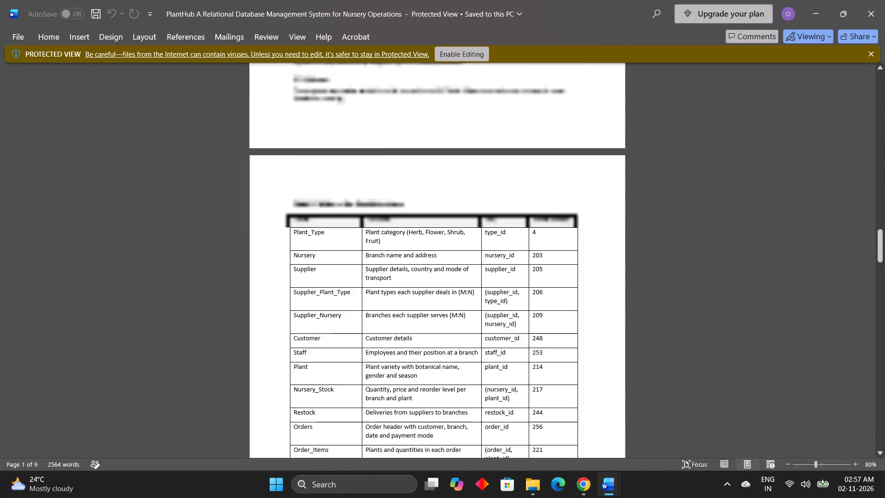
{"action": "scroll", "coordinate": [496, 421], "scroll_direction": "down", "scroll_amount": 15}
{"action": "scroll", "coordinate": [496, 421], "scroll_direction": "up", "scroll_amount": 2}
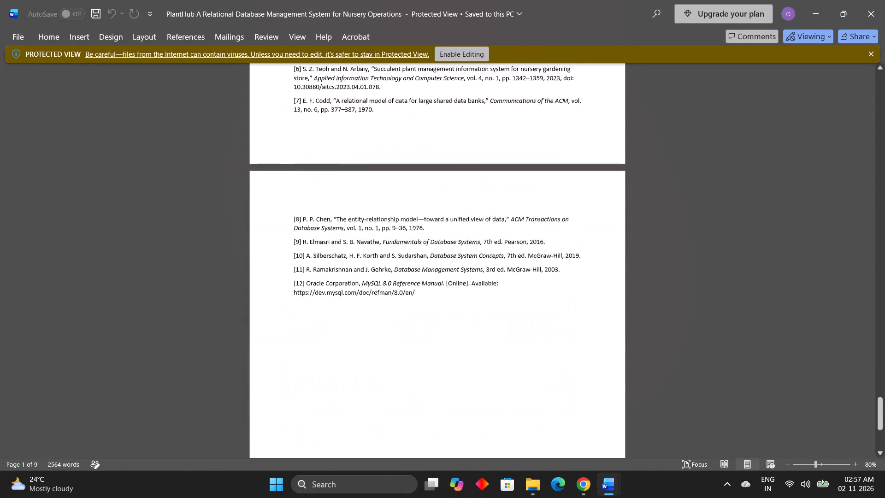
{"action": "scroll", "coordinate": [496, 421], "scroll_direction": "up", "scroll_amount": 7}
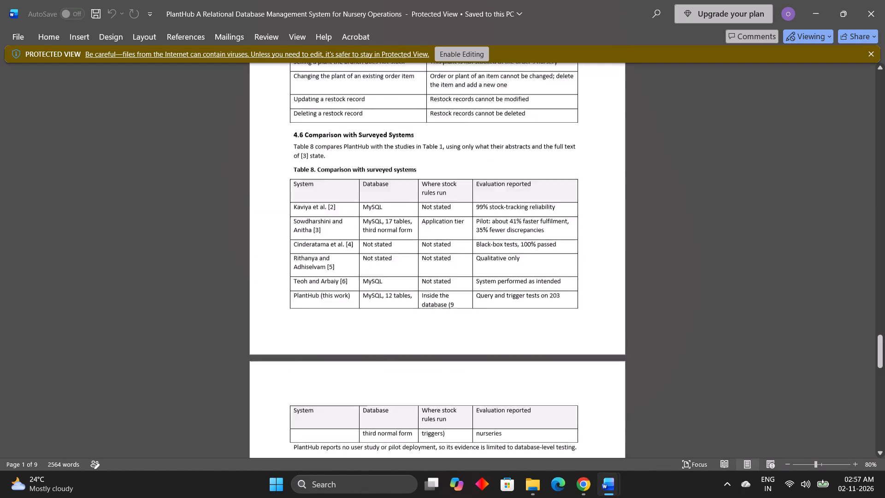
{"action": "scroll", "coordinate": [496, 421], "scroll_direction": "up", "scroll_amount": 6}
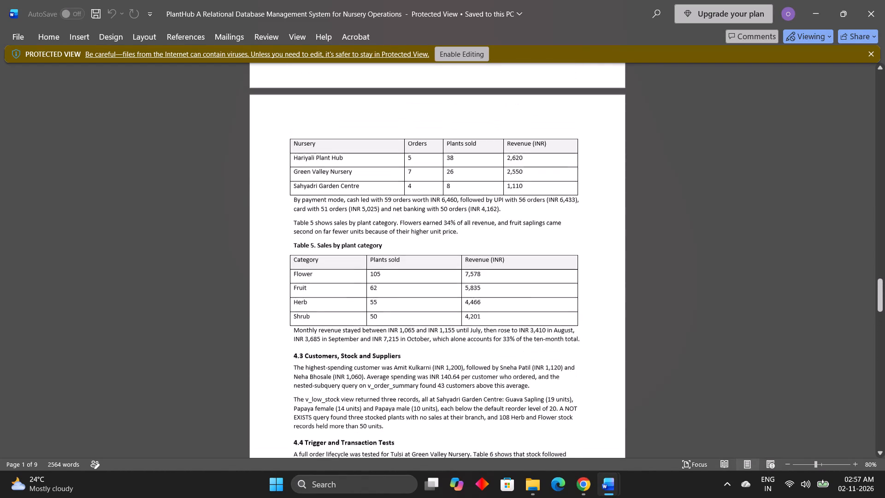
{"action": "scroll", "coordinate": [496, 421], "scroll_direction": "up", "scroll_amount": 6}
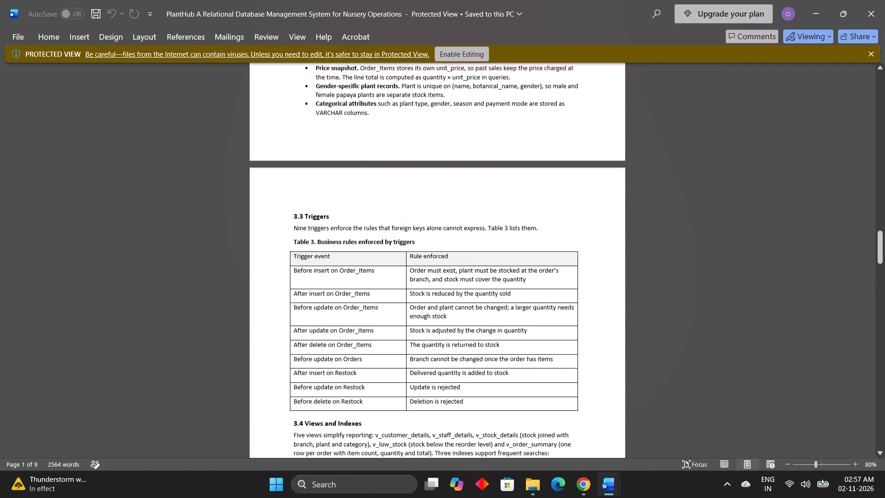
{"action": "scroll", "coordinate": [496, 421], "scroll_direction": "up", "scroll_amount": 6}
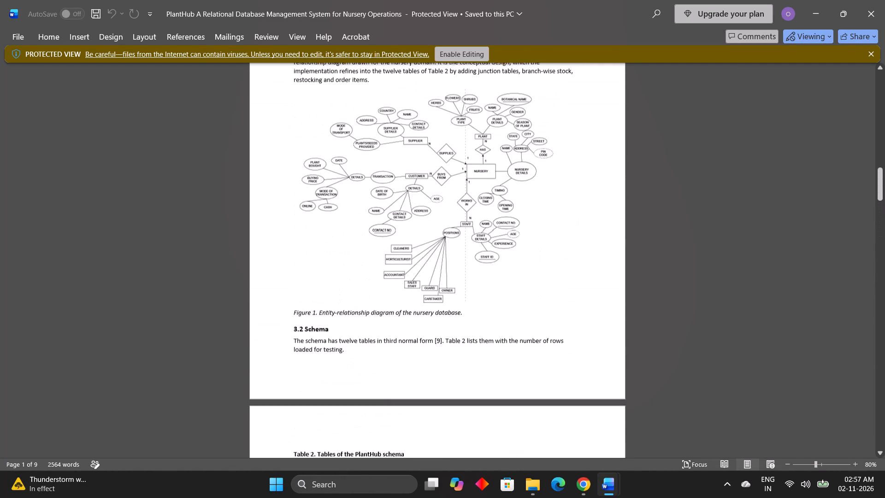
Compare the PlantHub paper's title, abstract and heading formatting with the opening page of the CIRRS paper.
{"action": "scroll", "coordinate": [496, 421], "scroll_direction": "up", "scroll_amount": 6}
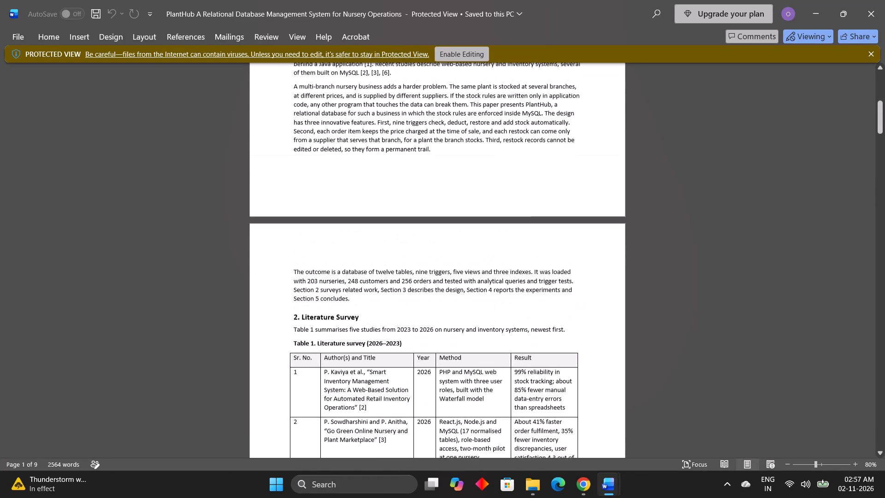
{"action": "scroll", "coordinate": [496, 421], "scroll_direction": "up", "scroll_amount": 6}
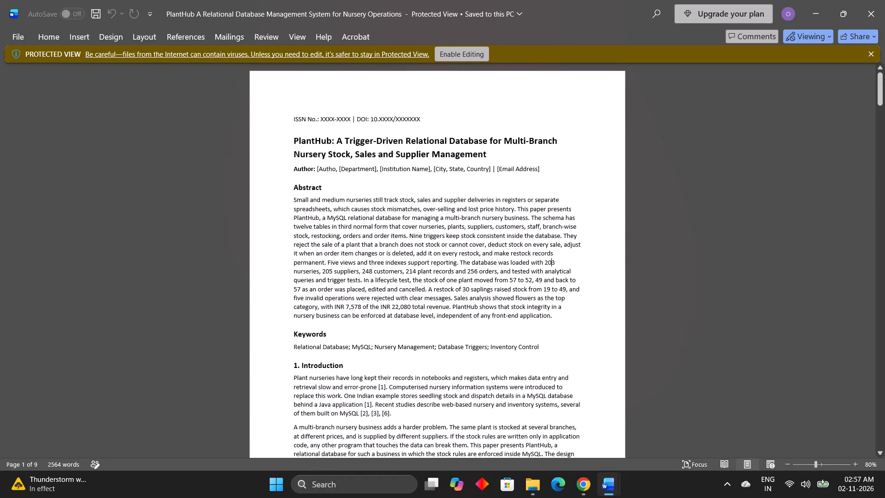
{"action": "scroll", "coordinate": [496, 421], "scroll_direction": "up", "scroll_amount": 2}
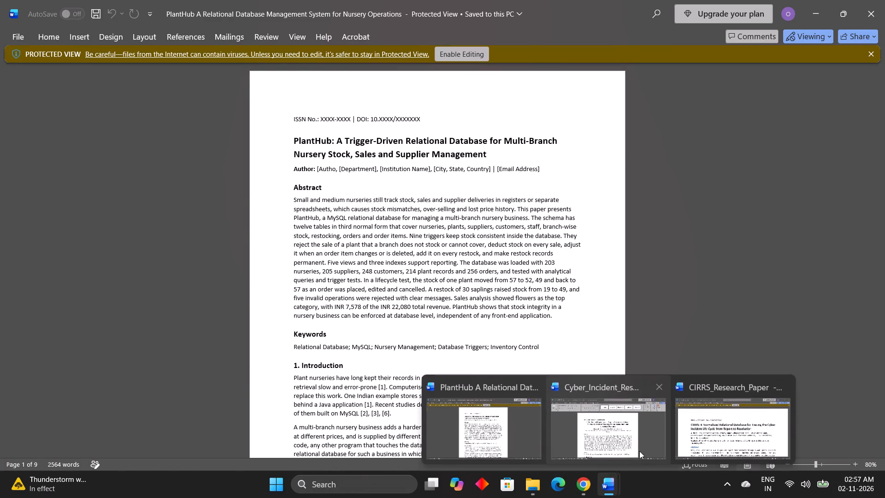
{"action": "left_click", "coordinate": [714, 407]}
{"action": "scroll", "coordinate": [523, 354], "scroll_direction": "down", "scroll_amount": 3, "text": "ctrl"}
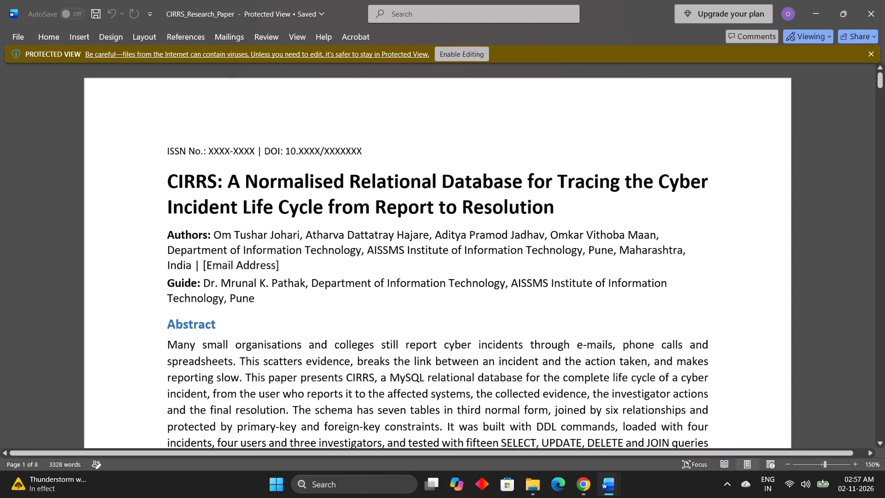
{"action": "scroll", "coordinate": [523, 354], "scroll_direction": "up", "scroll_amount": 2, "text": "ctrl"}
{"action": "scroll", "coordinate": [523, 354], "scroll_direction": "down", "scroll_amount": 4}
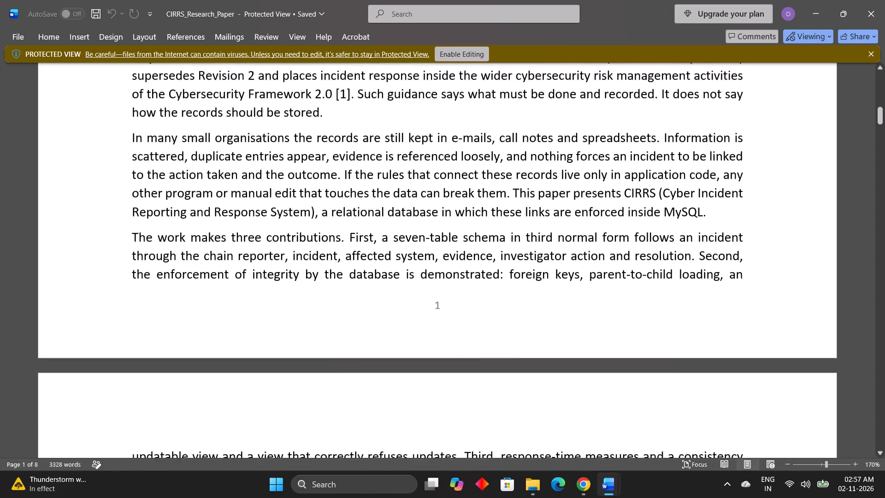
{"action": "scroll", "coordinate": [523, 354], "scroll_direction": "up", "scroll_amount": 5}
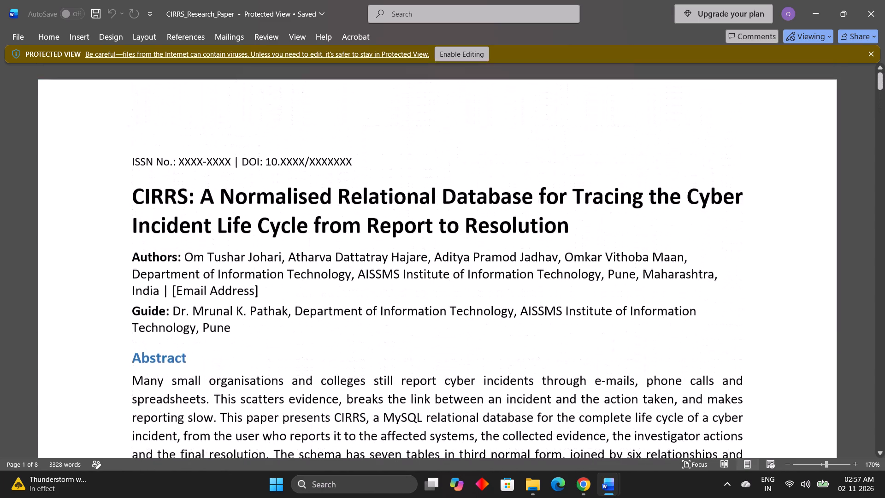
{"action": "scroll", "coordinate": [523, 354], "scroll_direction": "up", "scroll_amount": 2}
Enable editing of the protected CIRRS research paper.
{"action": "left_click_drag", "start_coordinate": [136, 357], "coordinate": [177, 356]}
{"action": "left_click", "coordinate": [204, 356]}
{"action": "left_click_drag", "start_coordinate": [204, 356], "coordinate": [343, 172]}
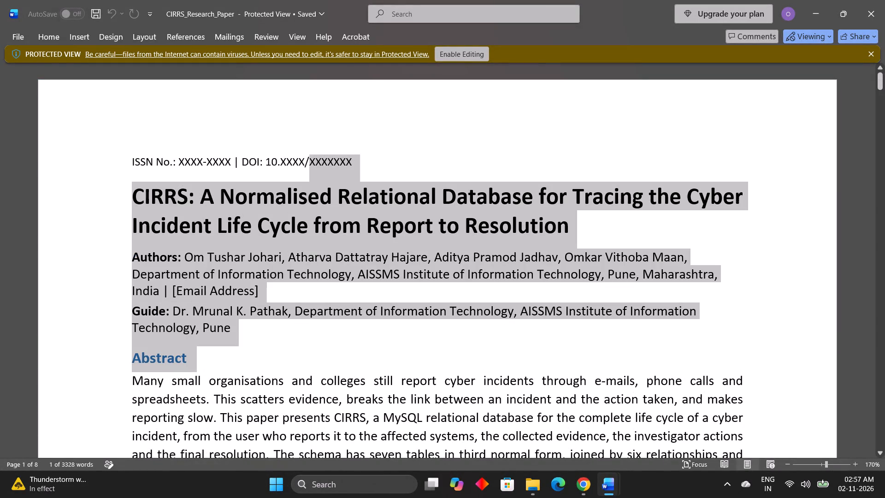
{"action": "left_click_drag", "start_coordinate": [343, 172], "coordinate": [399, 138]}
{"action": "left_click", "coordinate": [479, 55]}
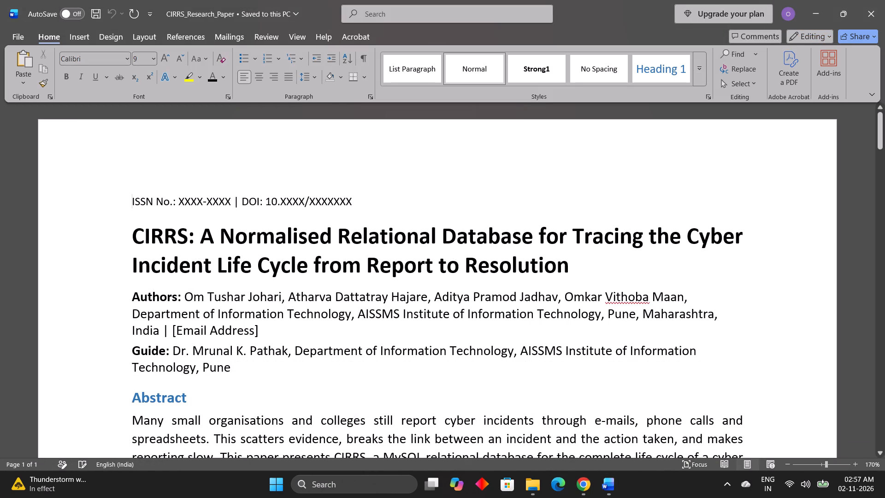
Change the font colour of the CIRRS paper's Abstract heading to black.
{"action": "left_click", "coordinate": [216, 385]}
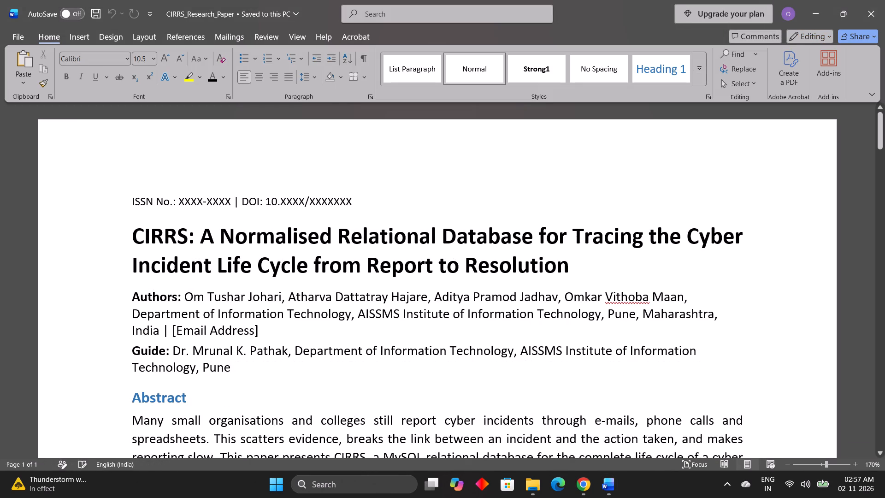
{"action": "left_click", "coordinate": [261, 331]}
{"action": "left_click_drag", "start_coordinate": [234, 399], "coordinate": [130, 393]}
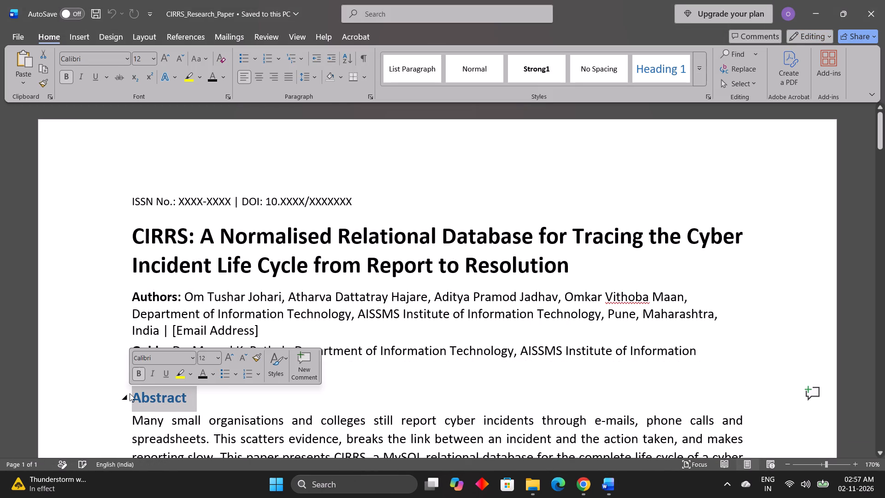
{"action": "left_click", "coordinate": [205, 374]}
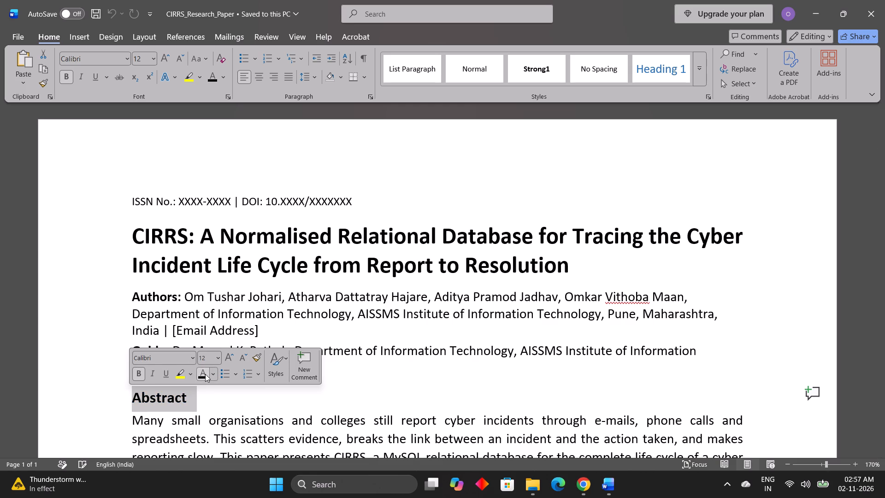
{"action": "left_click", "coordinate": [211, 400]}
Delete the "| [Email Address]" placeholder after India in the CIRRS paper's authors line.
{"action": "left_click_drag", "start_coordinate": [264, 333], "coordinate": [167, 334]}
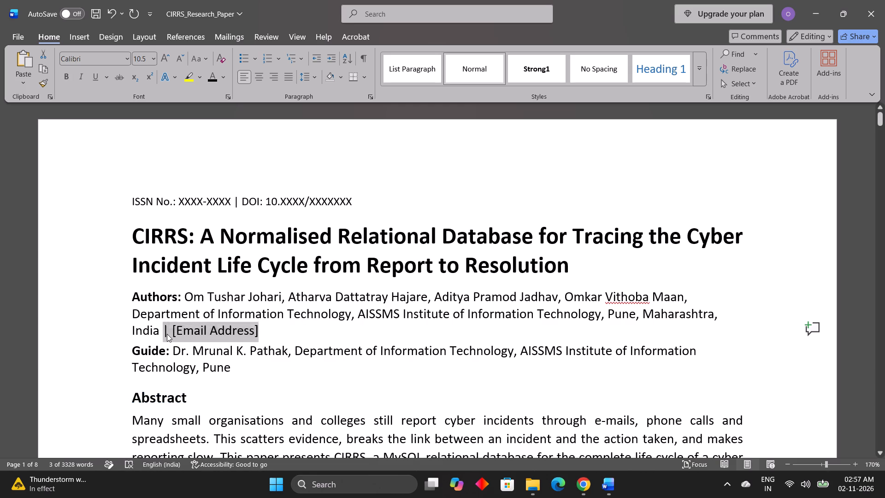
{"action": "key", "text": "BackSpace"}
{"action": "left_click", "coordinate": [268, 423]}
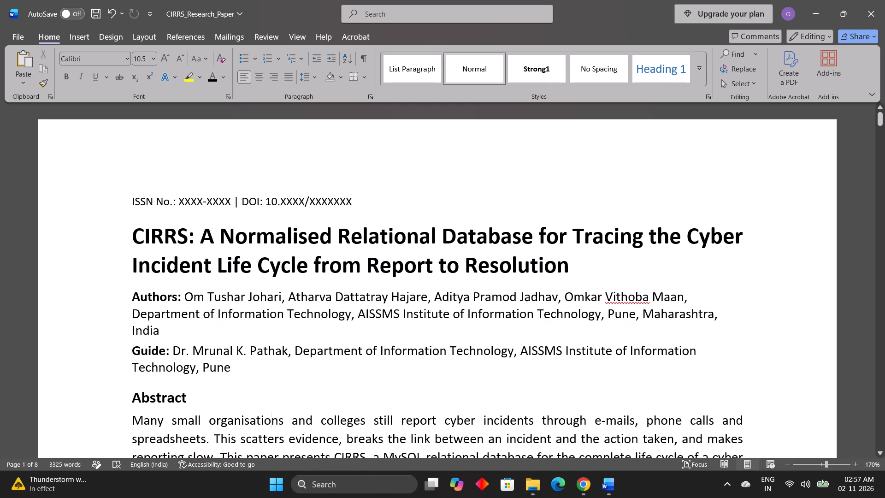
Change the font colour of the Keywords and "1. Introduction" headings to black.
{"action": "scroll", "coordinate": [268, 423], "scroll_direction": "down", "scroll_amount": 2}
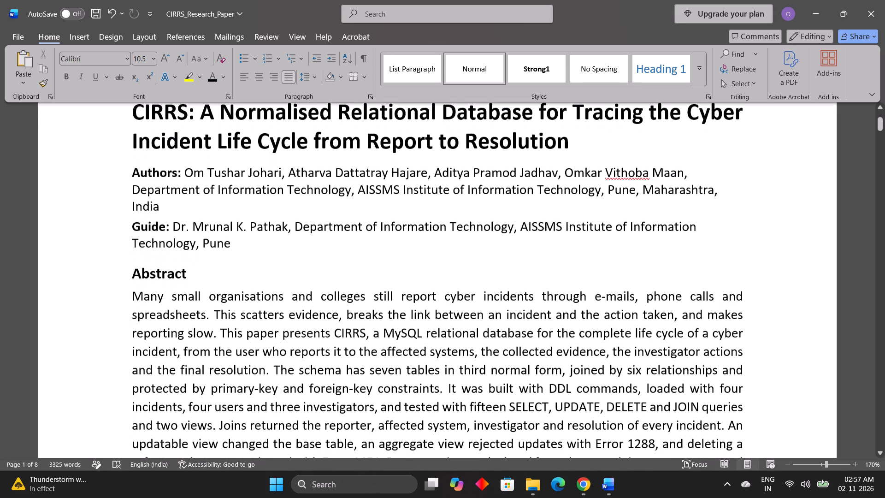
{"action": "scroll", "coordinate": [268, 423], "scroll_direction": "down", "scroll_amount": 2}
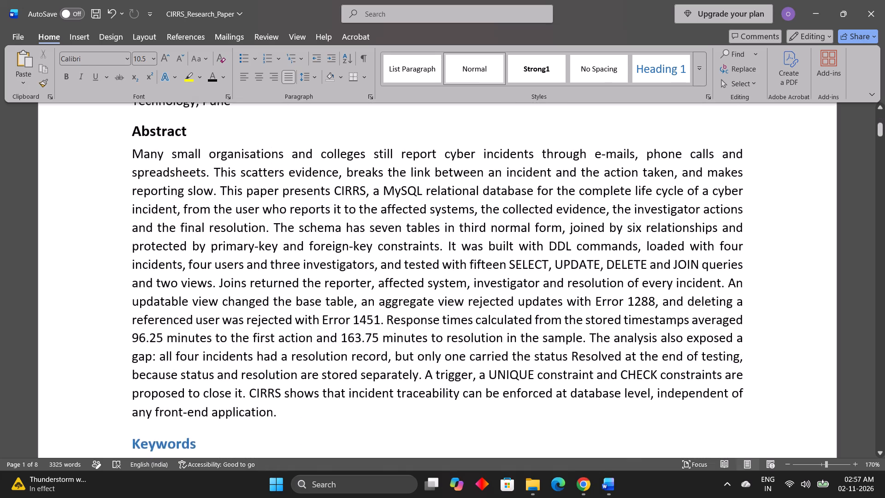
{"action": "scroll", "coordinate": [268, 423], "scroll_direction": "down", "scroll_amount": 1}
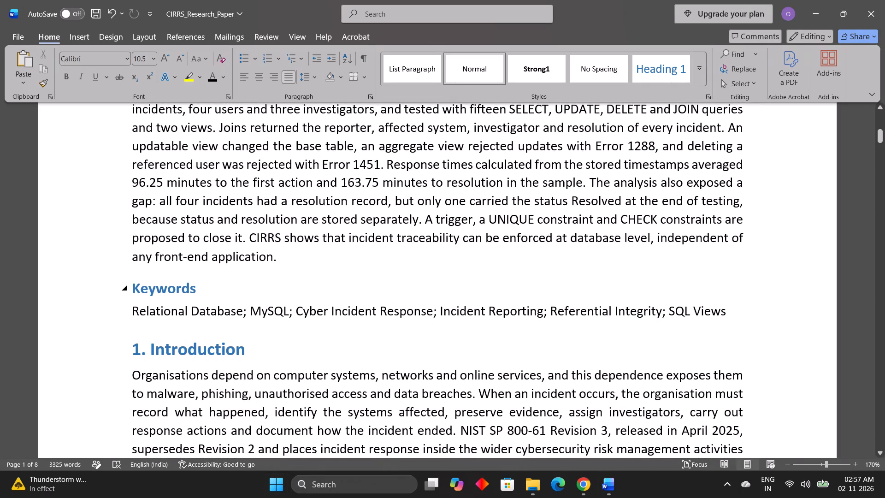
{"action": "left_click", "coordinate": [211, 289]}
{"action": "left_click_drag", "start_coordinate": [137, 284], "coordinate": [145, 284]}
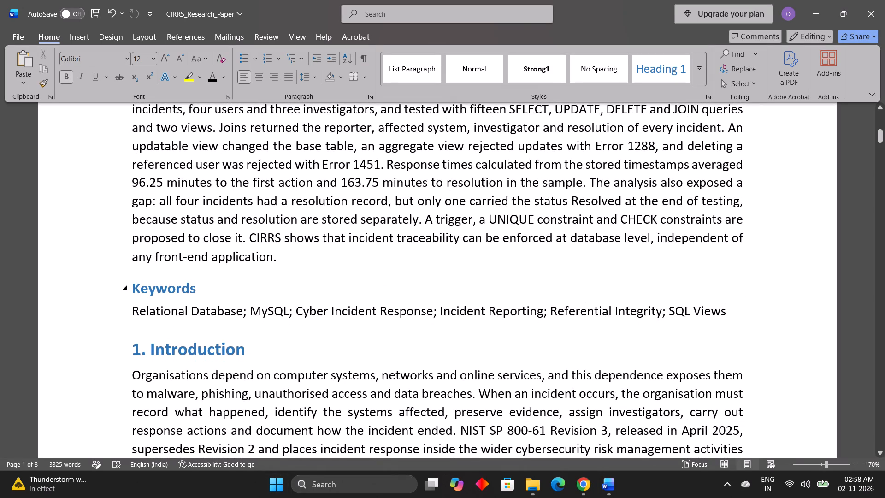
{"action": "left_click_drag", "start_coordinate": [145, 284], "coordinate": [212, 294]}
{"action": "left_click", "coordinate": [281, 276]}
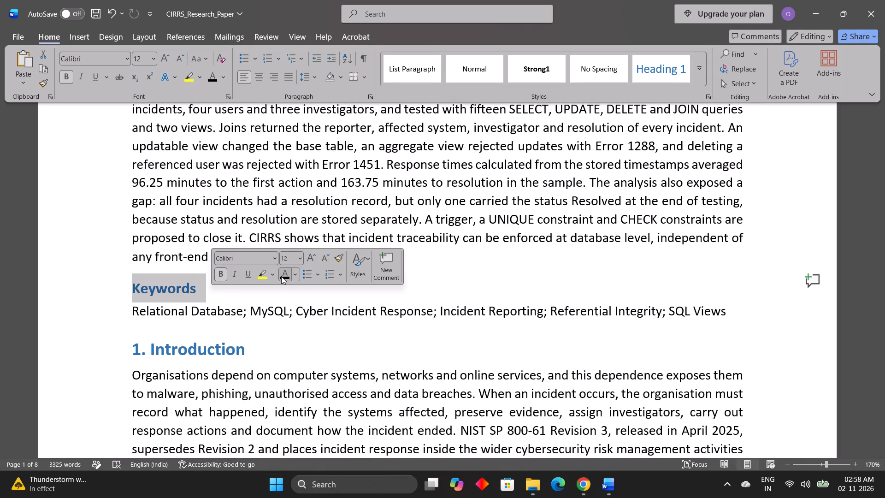
{"action": "left_click", "coordinate": [261, 336]}
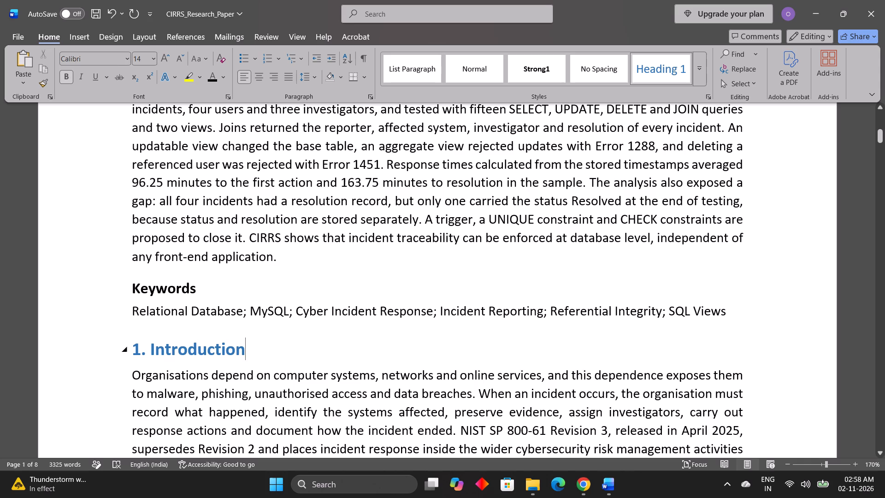
{"action": "left_click_drag", "start_coordinate": [136, 349], "coordinate": [226, 353]}
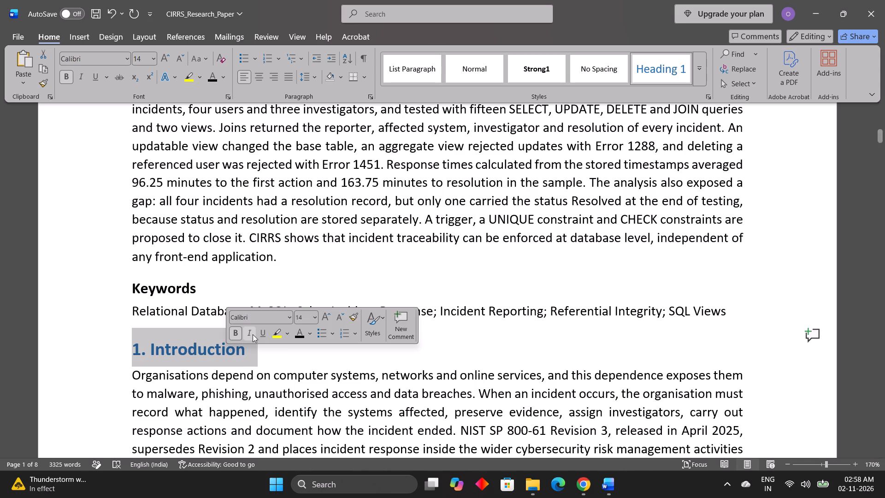
{"action": "left_click", "coordinate": [298, 334]}
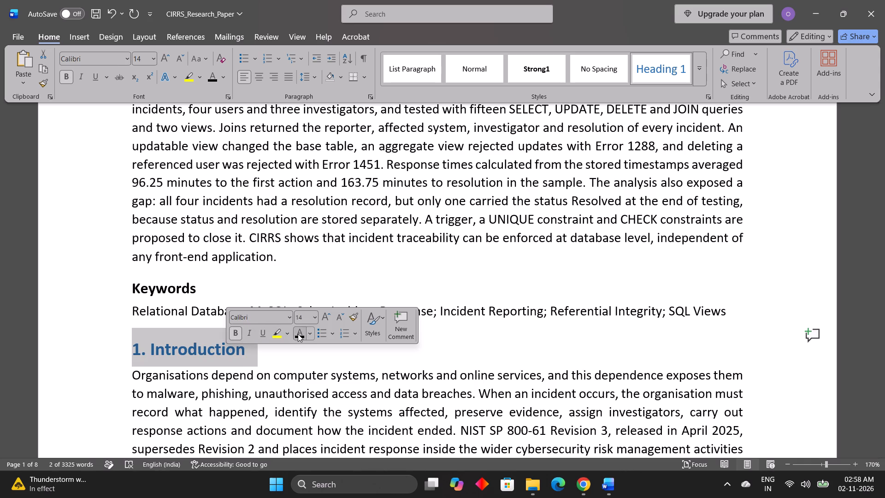
{"action": "left_click", "coordinate": [345, 401]}
Change the font colour of the "2. Literature Survey" heading to black.
{"action": "scroll", "coordinate": [345, 401], "scroll_direction": "down", "scroll_amount": 1}
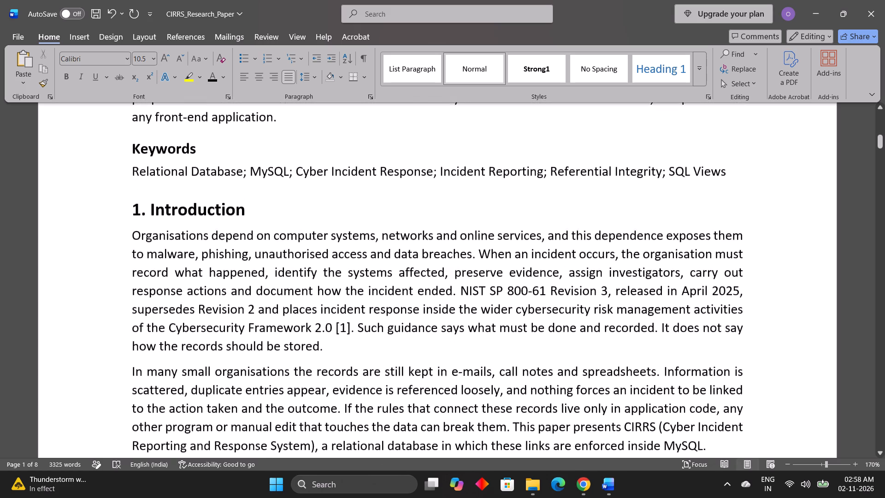
{"action": "scroll", "coordinate": [345, 401], "scroll_direction": "down", "scroll_amount": 1}
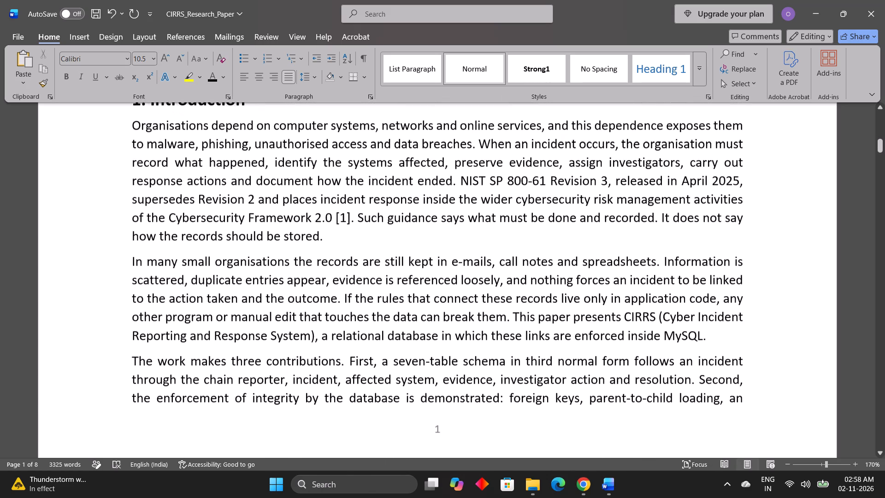
{"action": "scroll", "coordinate": [345, 401], "scroll_direction": "down", "scroll_amount": 2}
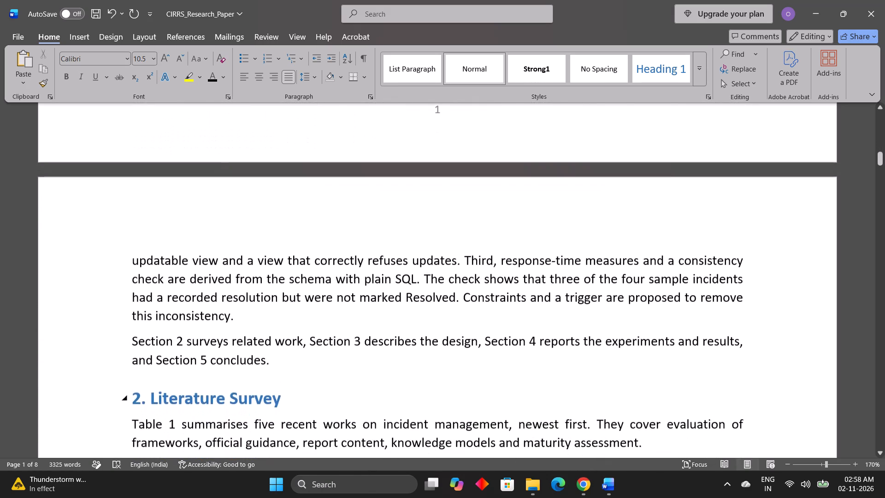
{"action": "scroll", "coordinate": [345, 401], "scroll_direction": "down", "scroll_amount": 1}
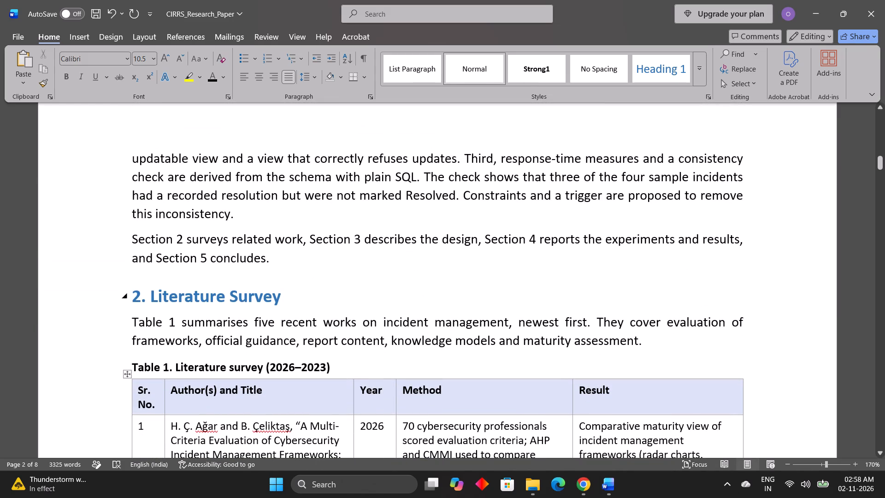
{"action": "left_click_drag", "start_coordinate": [136, 297], "coordinate": [246, 299]}
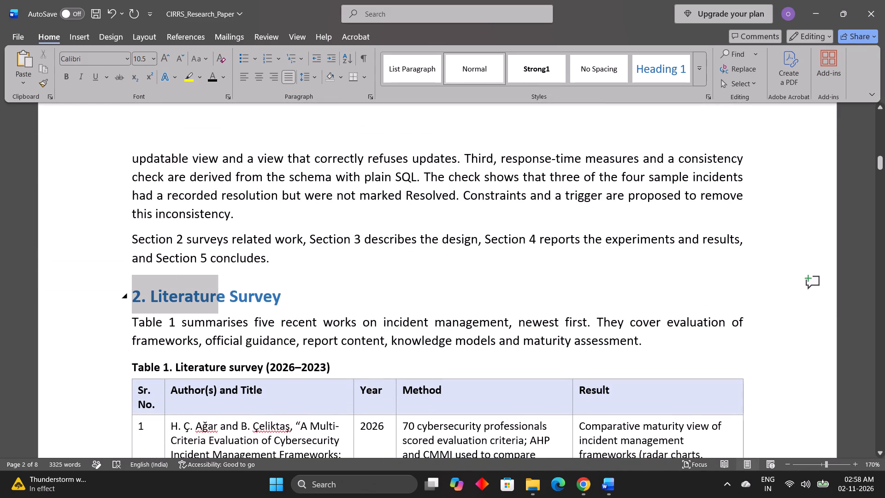
{"action": "left_click_drag", "start_coordinate": [246, 299], "coordinate": [279, 301]}
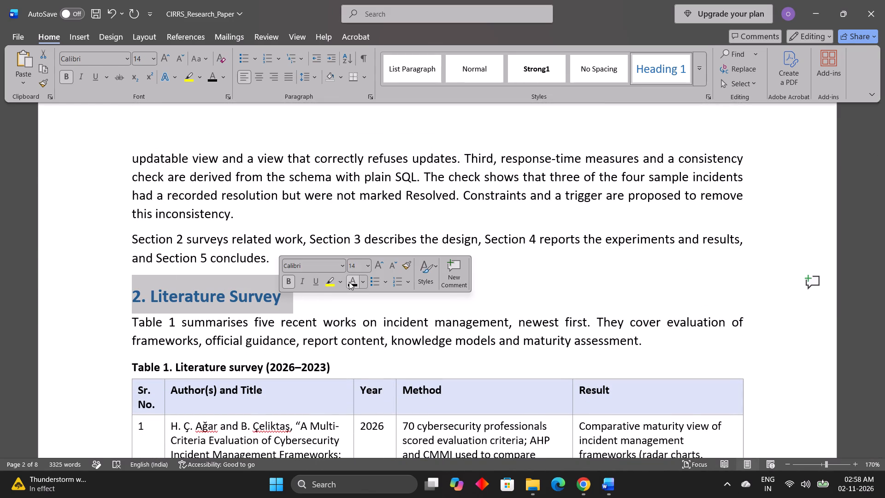
{"action": "left_click", "coordinate": [349, 282]}
{"action": "left_click", "coordinate": [328, 340]}
Change the font colour of the "3. Methodology" and "3.1 Design Approach" headings to black.
{"action": "scroll", "coordinate": [328, 340], "scroll_direction": "down", "scroll_amount": 1}
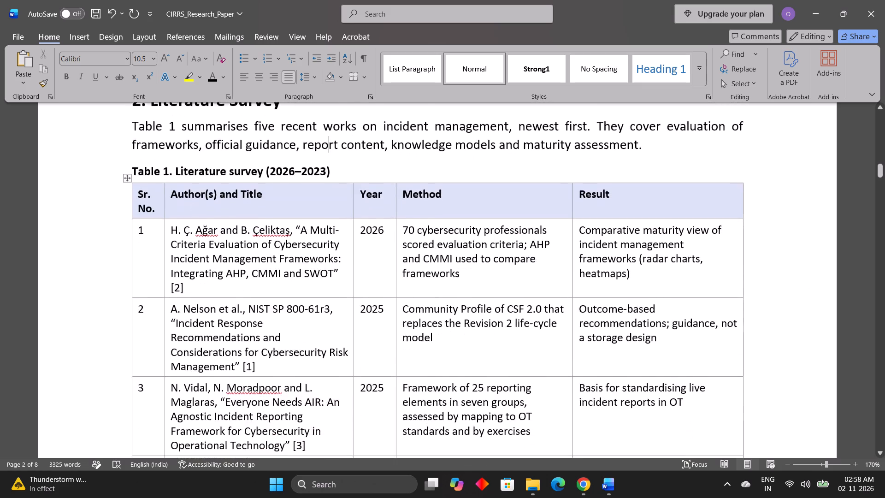
{"action": "scroll", "coordinate": [328, 340], "scroll_direction": "down", "scroll_amount": 3}
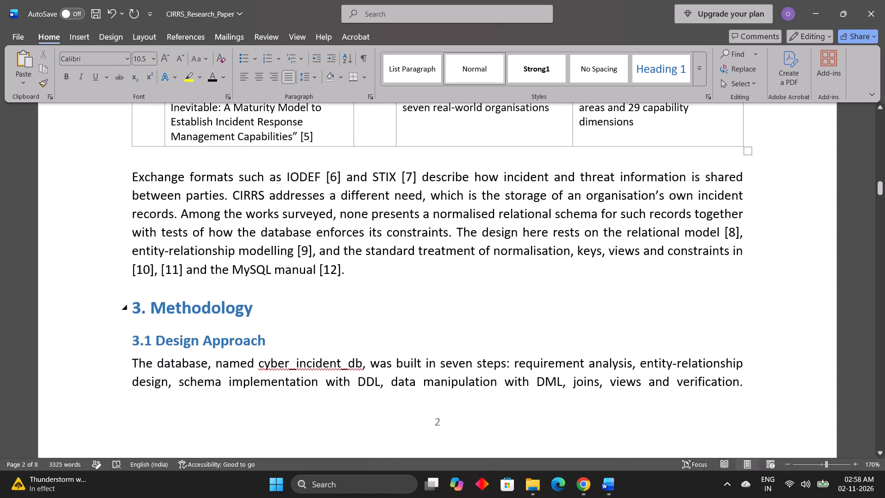
{"action": "left_click_drag", "start_coordinate": [137, 309], "coordinate": [288, 337]}
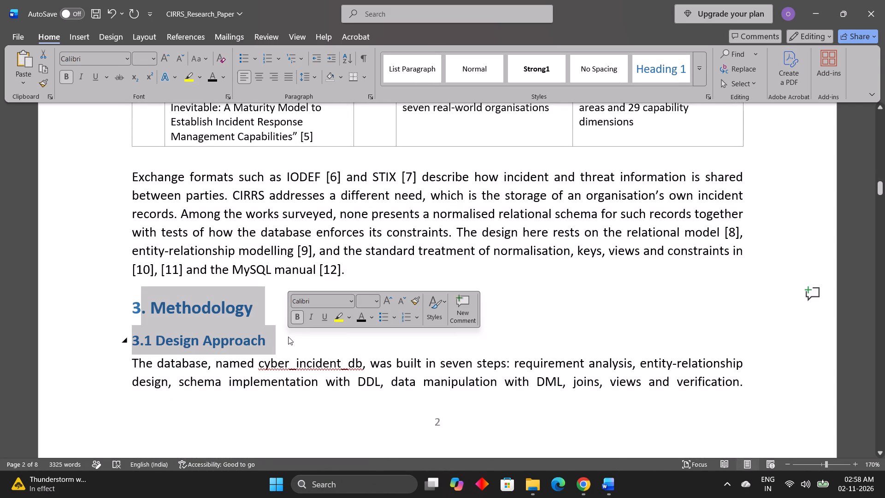
{"action": "left_click", "coordinate": [288, 337]}
{"action": "left_click_drag", "start_coordinate": [288, 337], "coordinate": [173, 316]}
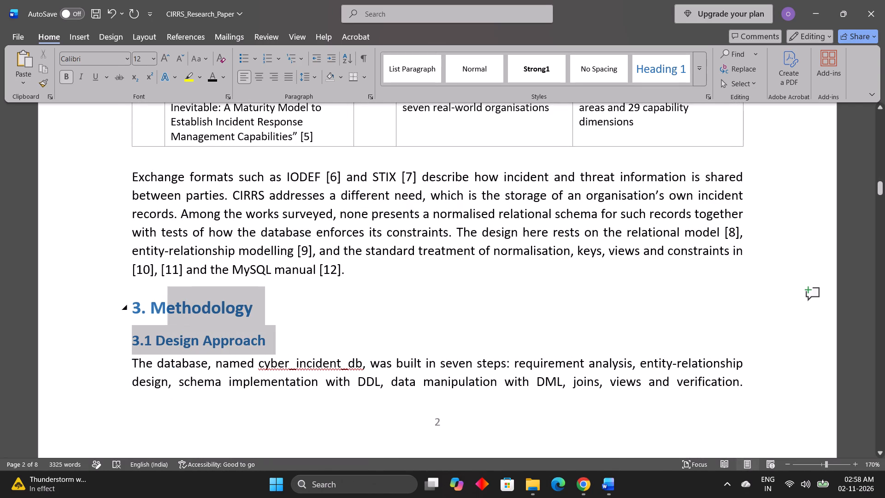
{"action": "left_click_drag", "start_coordinate": [173, 316], "coordinate": [125, 303]}
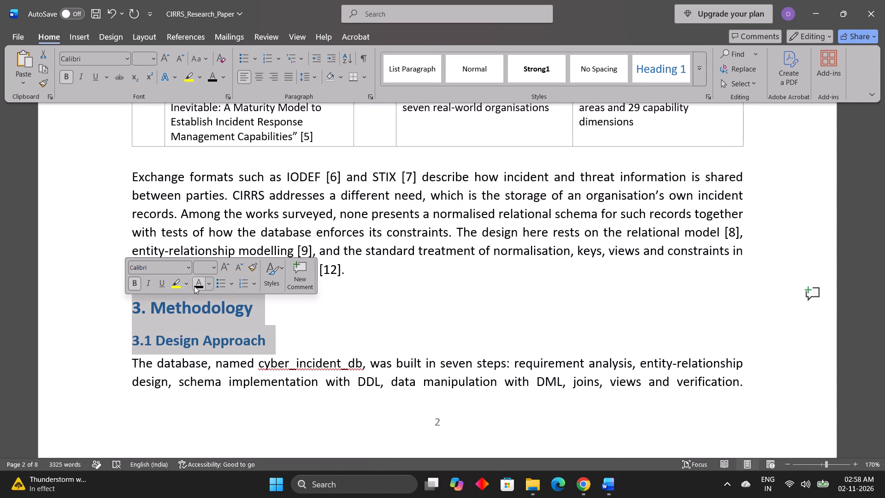
{"action": "left_click", "coordinate": [194, 286]}
{"action": "left_click", "coordinate": [251, 326]}
Change the font colour of the "3.2 Schema" heading to black.
{"action": "scroll", "coordinate": [251, 326], "scroll_direction": "down", "scroll_amount": 3}
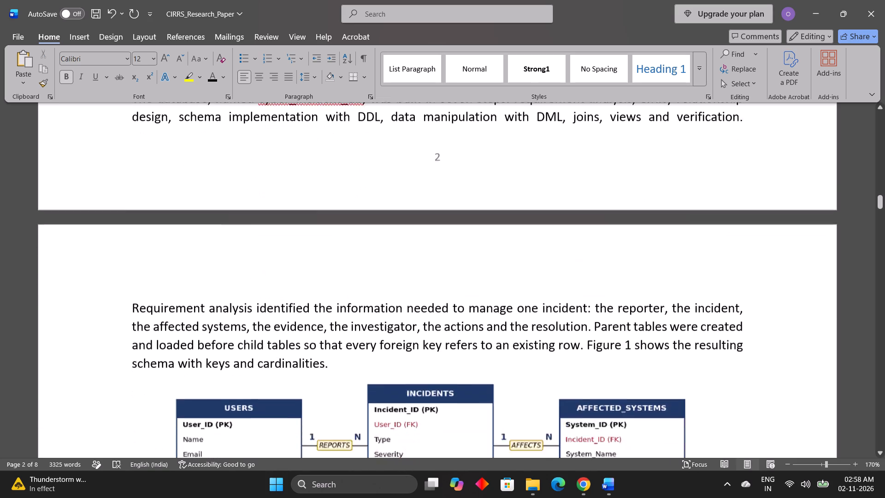
{"action": "scroll", "coordinate": [251, 326], "scroll_direction": "down", "scroll_amount": 1}
{"action": "left_click", "coordinate": [251, 326]}
{"action": "scroll", "coordinate": [251, 326], "scroll_direction": "up", "scroll_amount": 1}
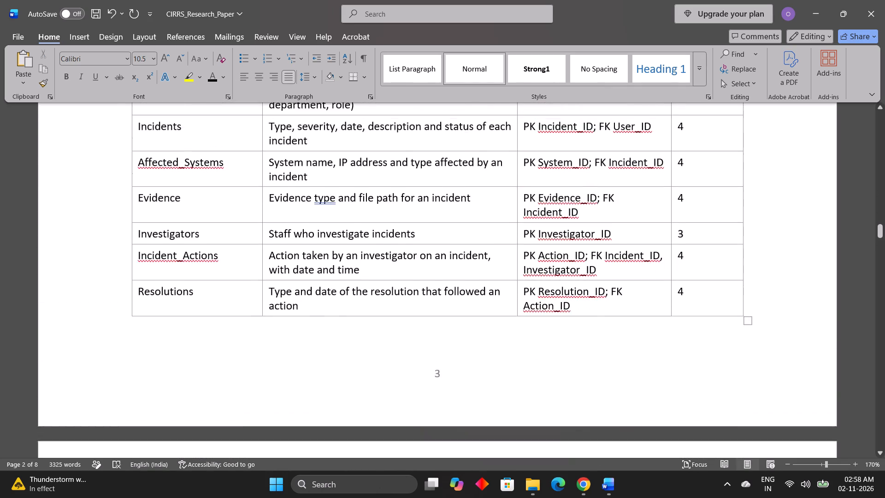
{"action": "scroll", "coordinate": [251, 326], "scroll_direction": "up", "scroll_amount": 2}
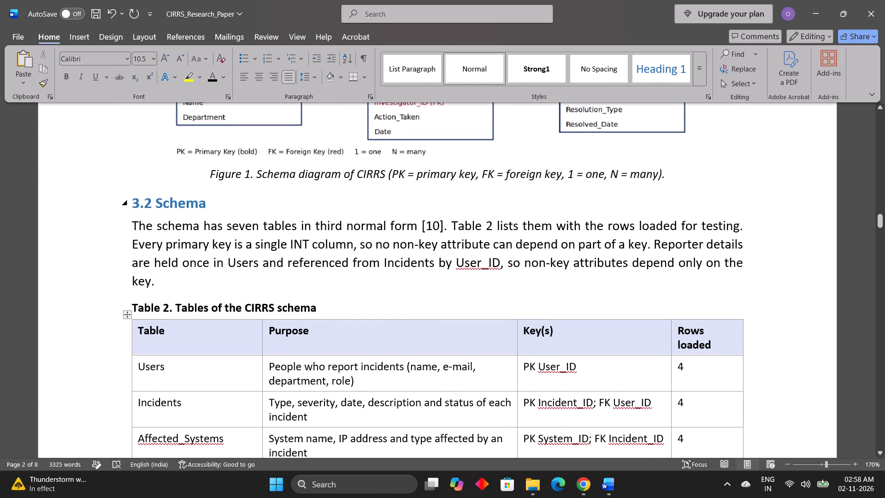
{"action": "left_click_drag", "start_coordinate": [212, 202], "coordinate": [123, 210]}
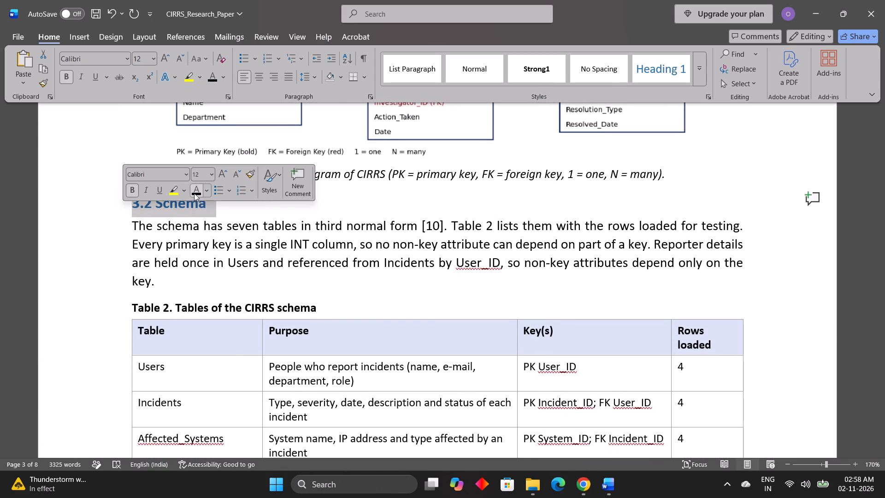
{"action": "left_click", "coordinate": [195, 193]}
{"action": "left_click", "coordinate": [222, 270]}
Change the font colour of the "3.3 Views" and "3.4 Proposed Integrity Refinements" headings to black.
{"action": "scroll", "coordinate": [222, 270], "scroll_direction": "down", "scroll_amount": 1}
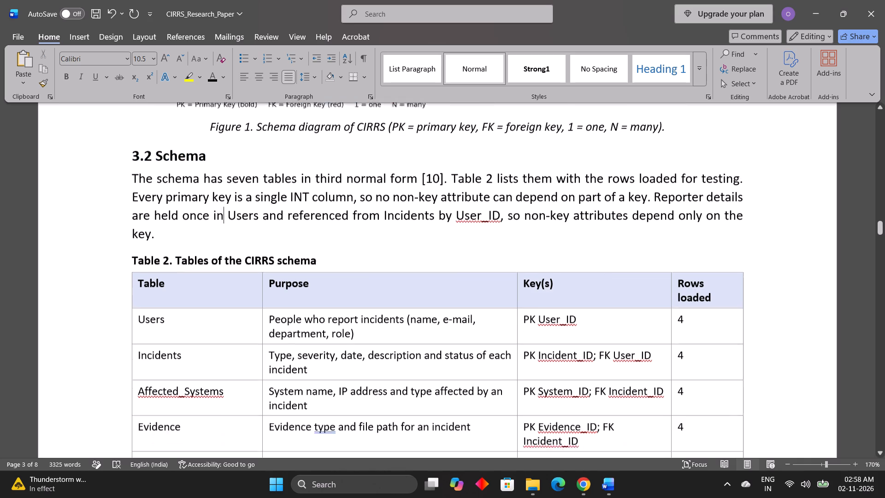
{"action": "scroll", "coordinate": [222, 270], "scroll_direction": "down", "scroll_amount": 4}
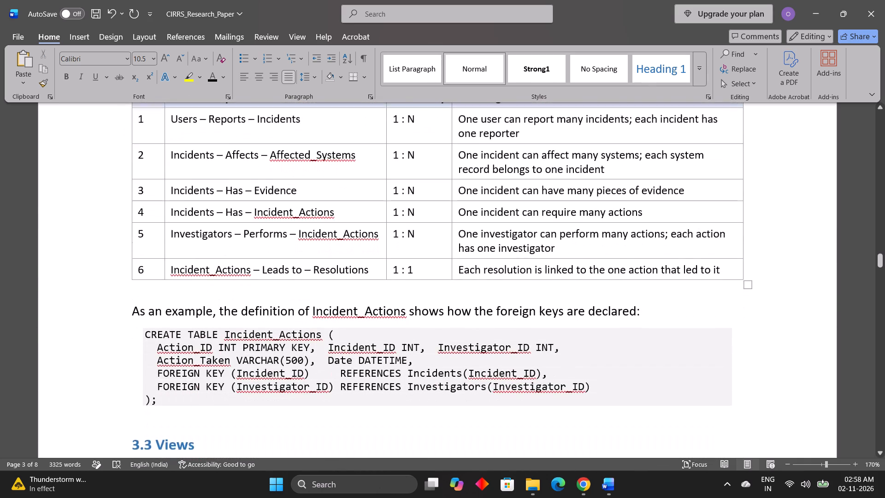
{"action": "scroll", "coordinate": [222, 270], "scroll_direction": "down", "scroll_amount": 1}
{"action": "left_click_drag", "start_coordinate": [202, 243], "coordinate": [127, 250]}
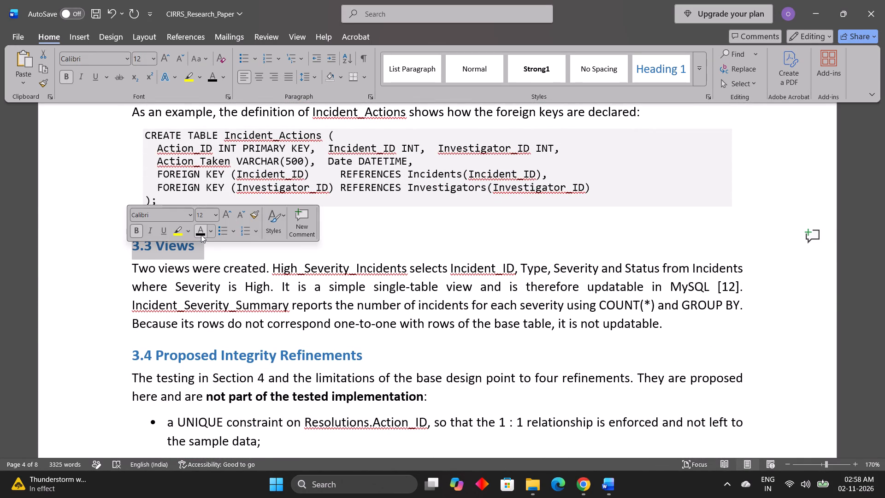
{"action": "left_click", "coordinate": [201, 235]}
{"action": "left_click_drag", "start_coordinate": [369, 349], "coordinate": [365, 349]}
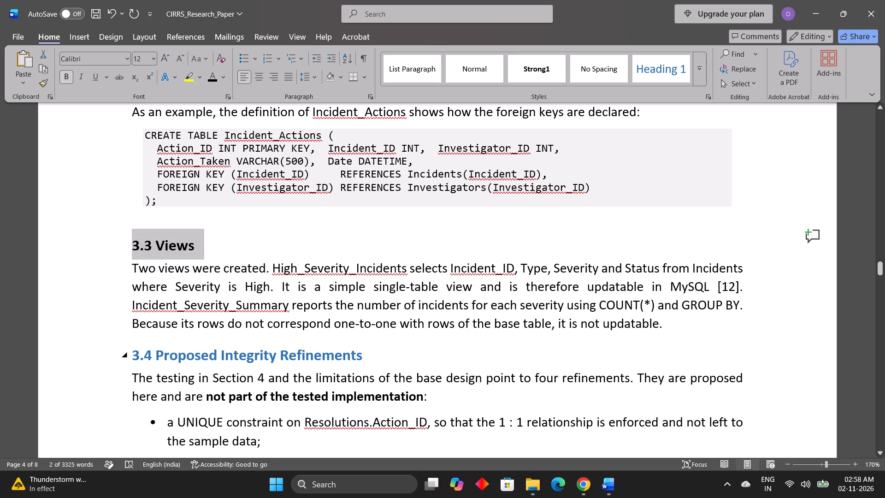
{"action": "left_click_drag", "start_coordinate": [365, 349], "coordinate": [128, 355]}
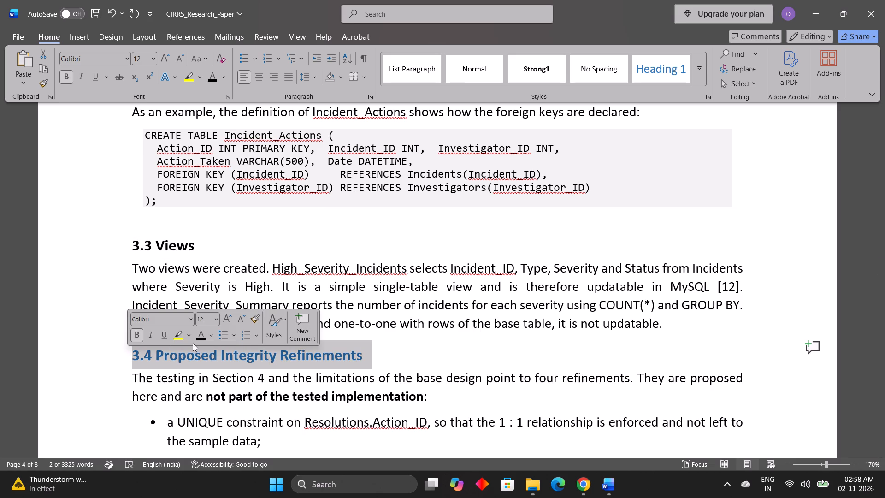
{"action": "left_click", "coordinate": [201, 333]}
{"action": "left_click", "coordinate": [215, 359]}
Change the font colour of the "4. Experimentation and Results" and "4.1 Environment and Test Data" headings to black.
{"action": "scroll", "coordinate": [215, 359], "scroll_direction": "down", "scroll_amount": 1}
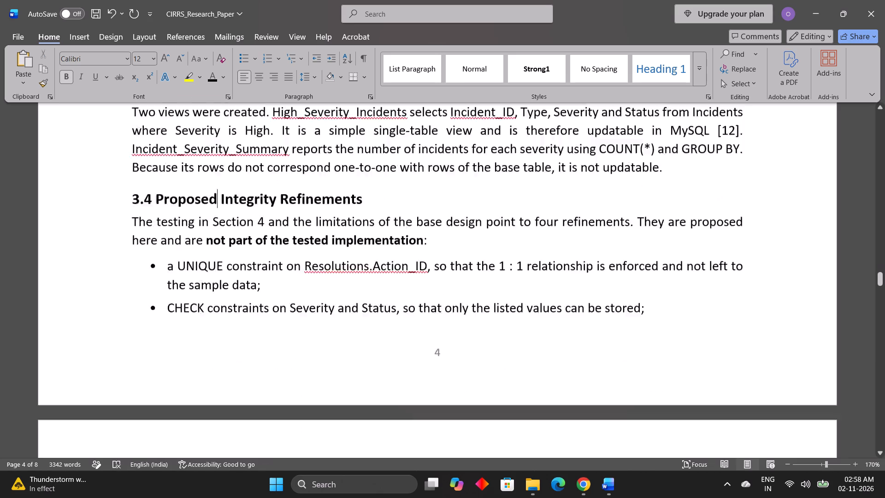
{"action": "scroll", "coordinate": [215, 359], "scroll_direction": "down", "scroll_amount": 2}
{"action": "scroll", "coordinate": [215, 359], "scroll_direction": "up", "scroll_amount": 1}
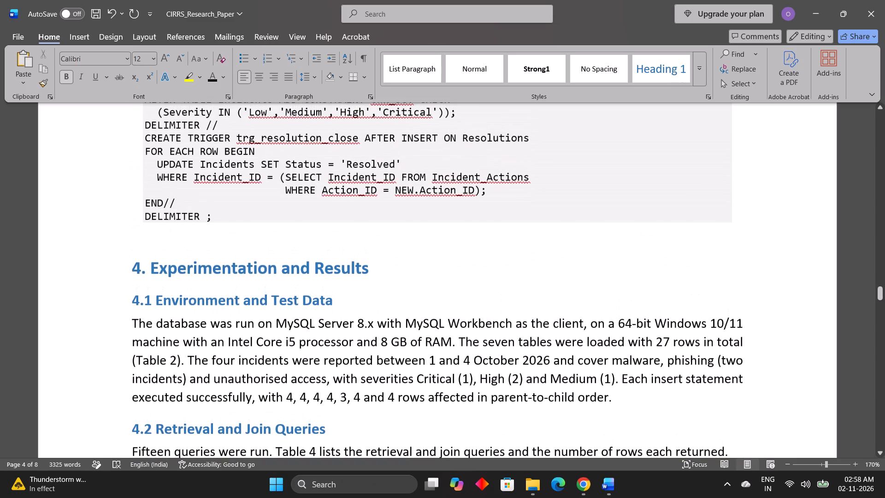
{"action": "left_click_drag", "start_coordinate": [338, 296], "coordinate": [136, 277]}
{"action": "left_click", "coordinate": [205, 256]}
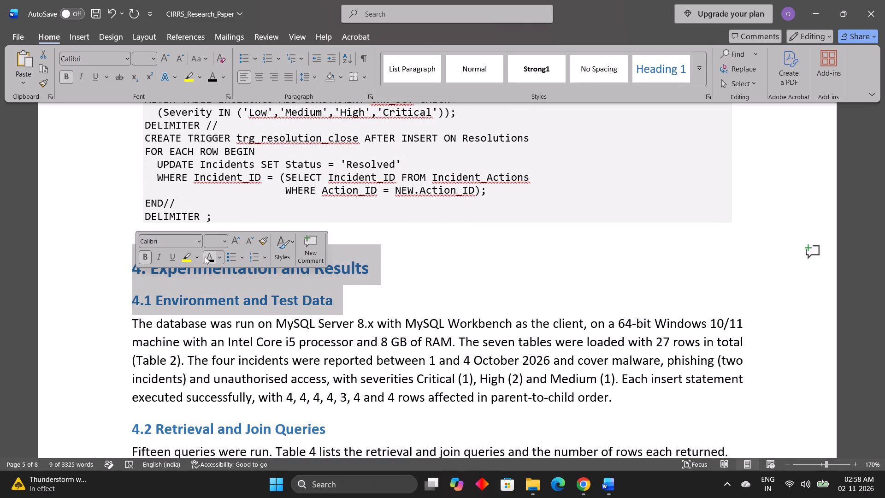
{"action": "left_click", "coordinate": [226, 299]}
Change the font colour of the whole "4.2 Retrieval and Join Queries" heading to black.
{"action": "scroll", "coordinate": [226, 299], "scroll_direction": "down", "scroll_amount": 1}
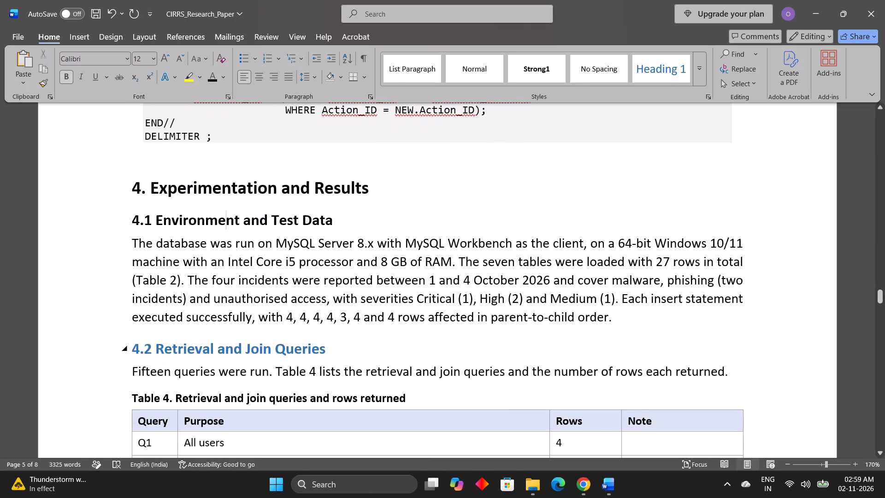
{"action": "left_click_drag", "start_coordinate": [327, 347], "coordinate": [153, 344]}
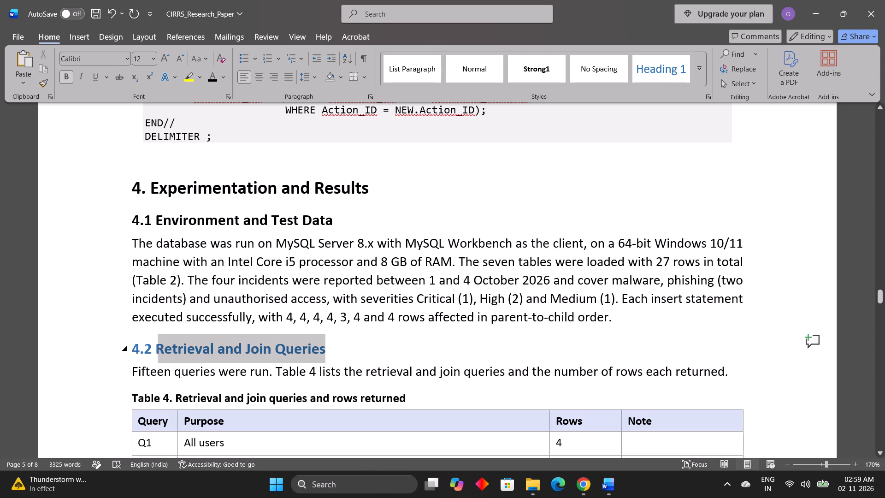
{"action": "left_click_drag", "start_coordinate": [153, 344], "coordinate": [133, 348]}
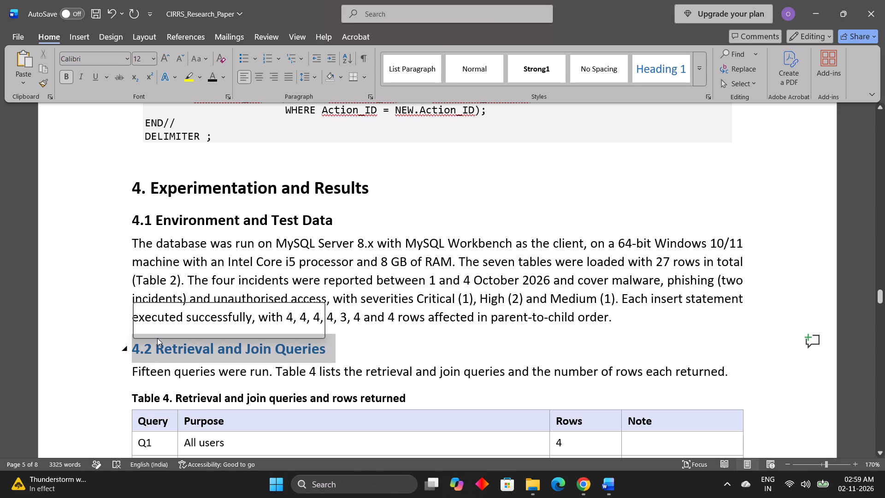
{"action": "left_click", "coordinate": [205, 324]}
{"action": "left_click", "coordinate": [253, 357]}
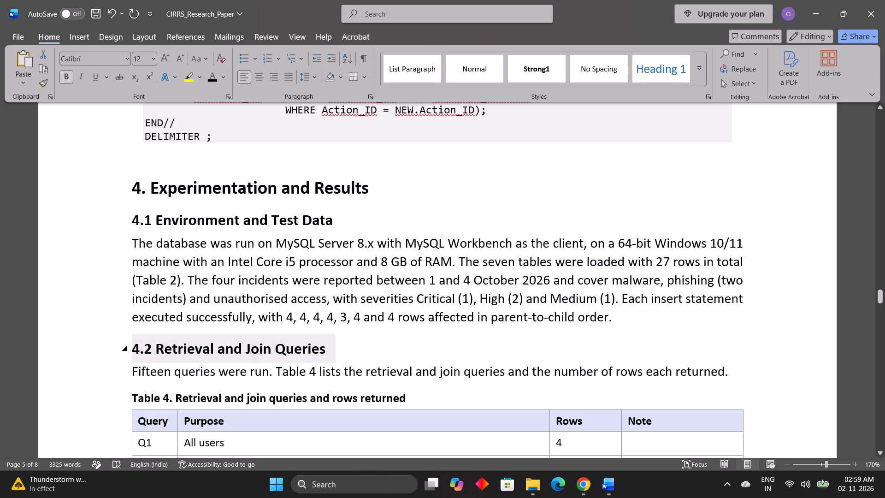
Change the font colour of the "4.3 Response-Time Analysis" heading to black.
{"action": "scroll", "coordinate": [253, 357], "scroll_direction": "down", "scroll_amount": 2}
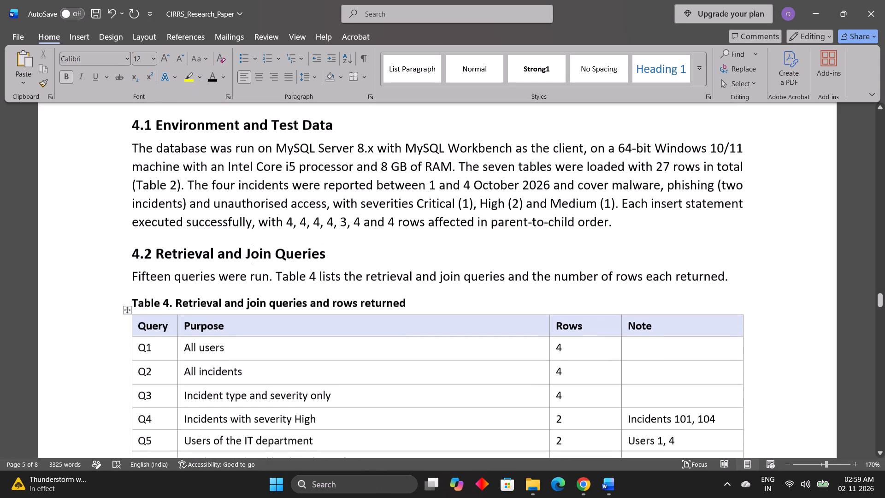
{"action": "scroll", "coordinate": [253, 357], "scroll_direction": "down", "scroll_amount": 3}
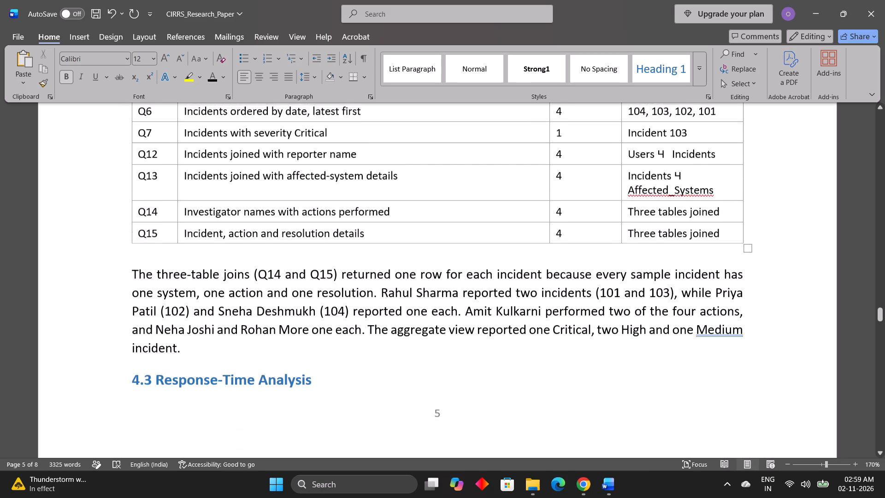
{"action": "scroll", "coordinate": [253, 357], "scroll_direction": "down", "scroll_amount": 1}
{"action": "left_click_drag", "start_coordinate": [318, 304], "coordinate": [129, 299]}
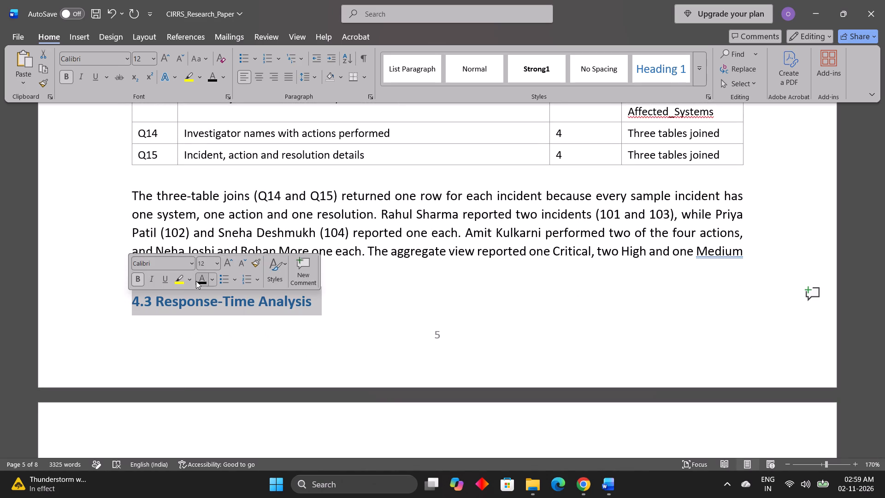
{"action": "left_click", "coordinate": [196, 281]}
{"action": "left_click", "coordinate": [186, 303]}
Insert an empty paragraph before the "4.3 Response-Time Analysis" heading to move it onto the next page with its text.
{"action": "left_click", "coordinate": [185, 273]}
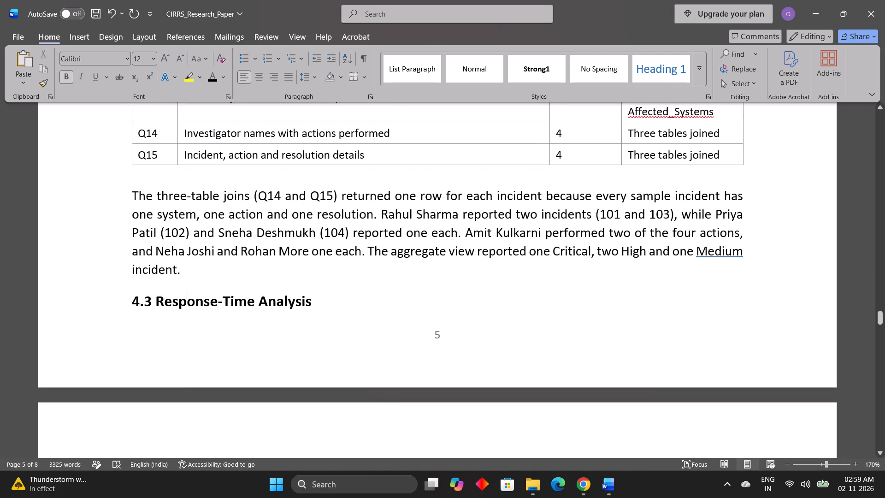
{"action": "key", "text": "Return"}
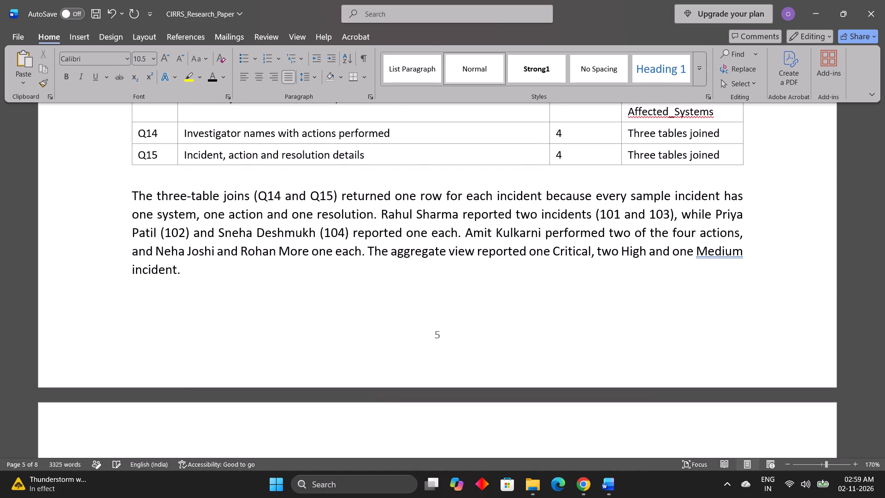
{"action": "scroll", "coordinate": [185, 273], "scroll_direction": "down", "scroll_amount": 3}
{"action": "scroll", "coordinate": [185, 273], "scroll_direction": "up", "scroll_amount": 1}
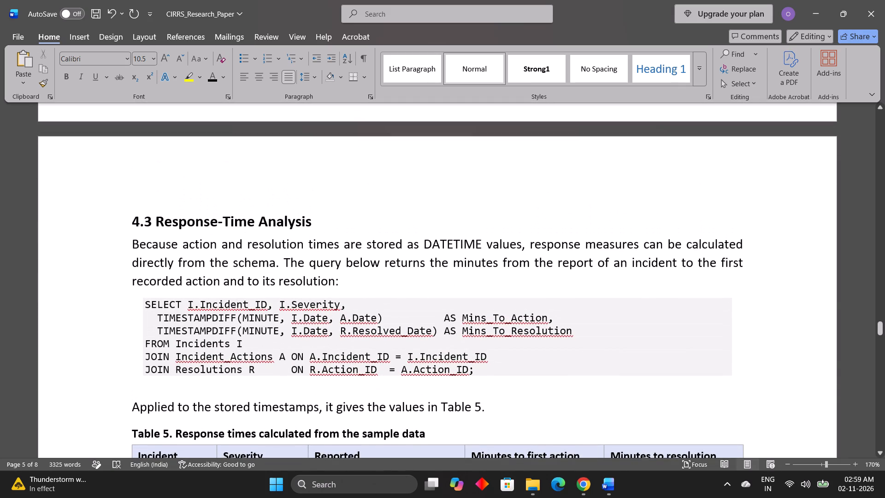
{"action": "left_click", "coordinate": [169, 204]}
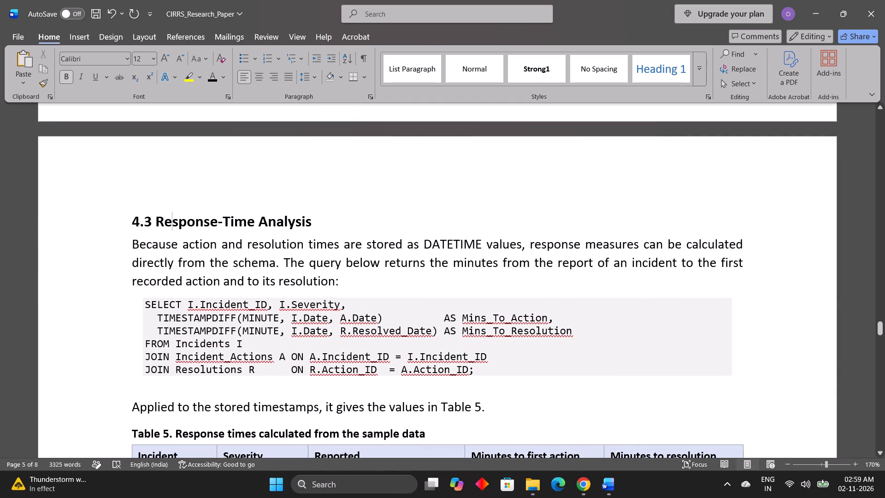
Change the font colour of the "4.4 Integrity and View Tests" heading to black.
{"action": "scroll", "coordinate": [169, 204], "scroll_direction": "down", "scroll_amount": 3}
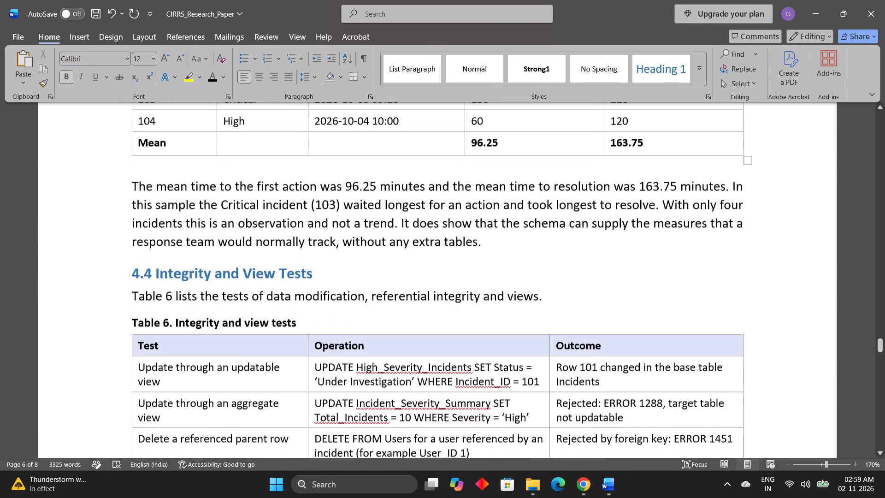
{"action": "left_click_drag", "start_coordinate": [327, 274], "coordinate": [135, 271]}
{"action": "left_click", "coordinate": [209, 255]}
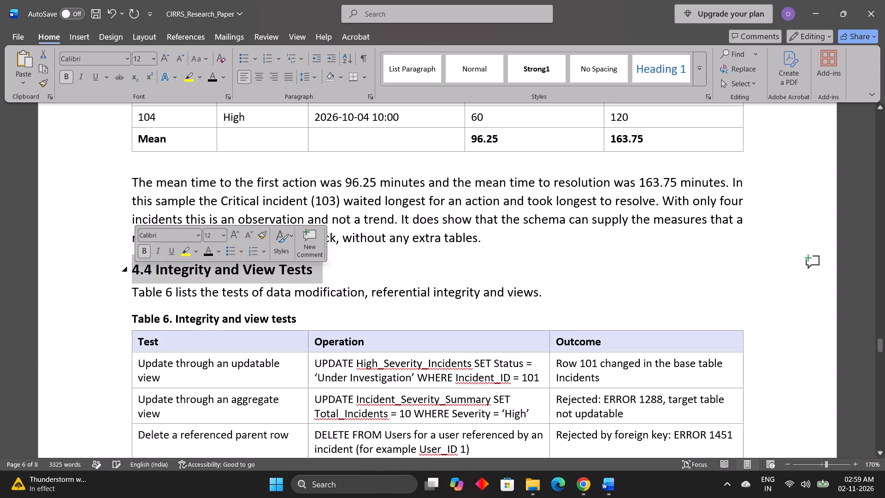
{"action": "left_click", "coordinate": [228, 292]}
Change the font colour of the "4.5 Status and Resolution Consistency" heading to black.
{"action": "scroll", "coordinate": [228, 292], "scroll_direction": "down", "scroll_amount": 2}
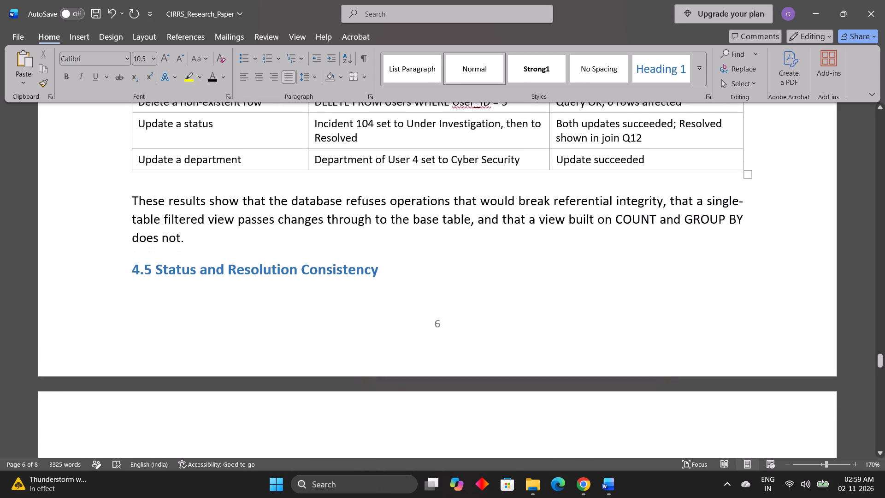
{"action": "left_click_drag", "start_coordinate": [393, 261], "coordinate": [131, 266]}
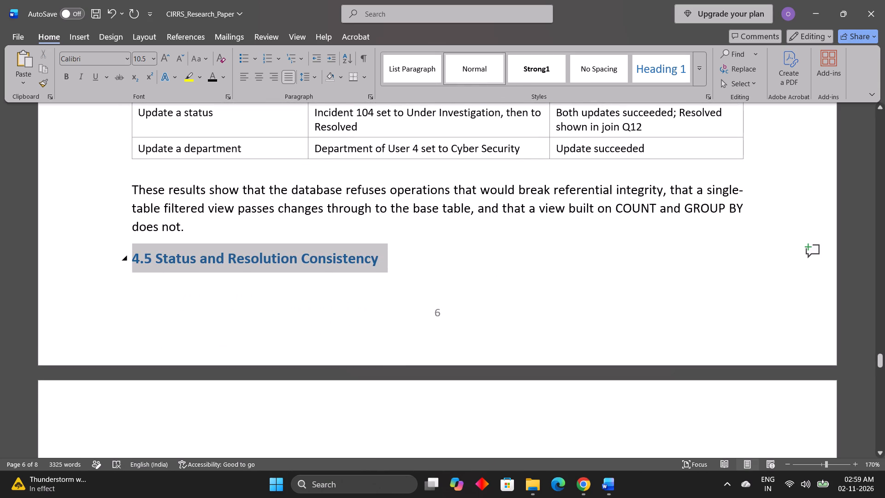
{"action": "left_click_drag", "start_coordinate": [131, 266], "coordinate": [130, 265]}
{"action": "left_click", "coordinate": [202, 247]}
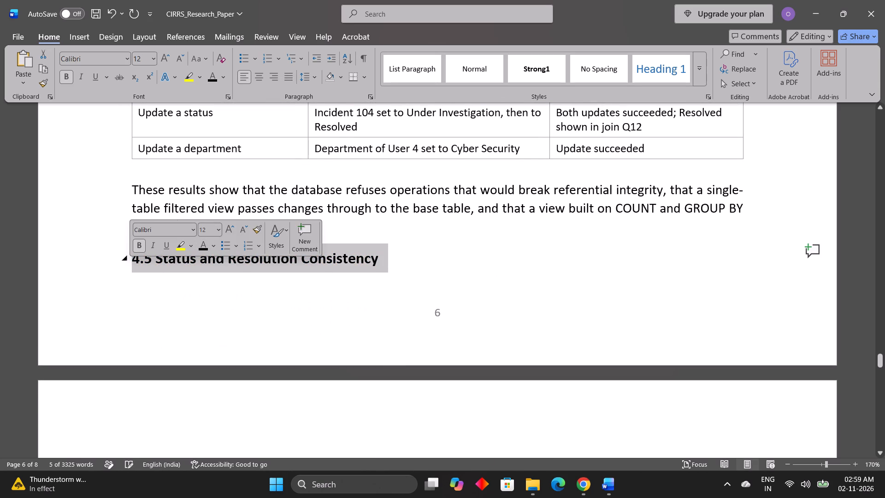
Insert an empty paragraph before the "4.5 Status and Resolution Consistency" heading to move it onto the next page.
{"action": "left_click", "coordinate": [372, 235]}
{"action": "key", "text": "Return"}
{"action": "scroll", "coordinate": [372, 235], "scroll_direction": "down", "scroll_amount": 1}
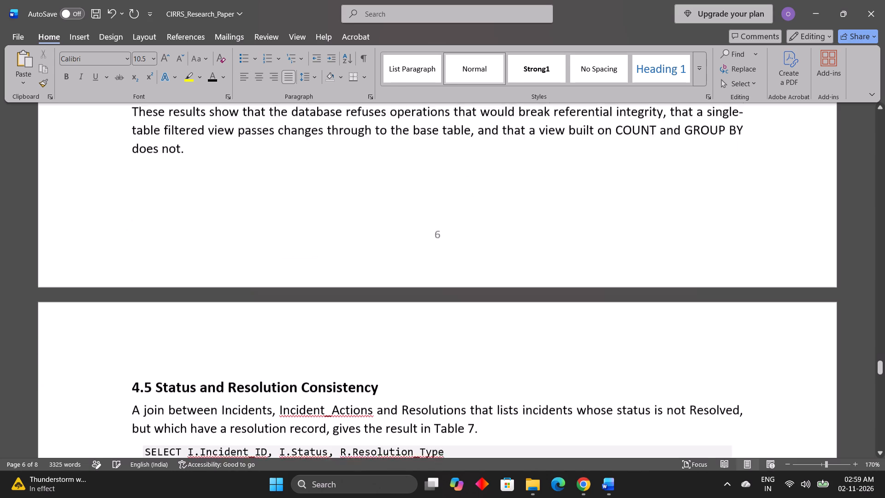
Change the font colour of the "4.6 Comparison with Surveyed Works" heading to black.
{"action": "scroll", "coordinate": [372, 235], "scroll_direction": "down", "scroll_amount": 2}
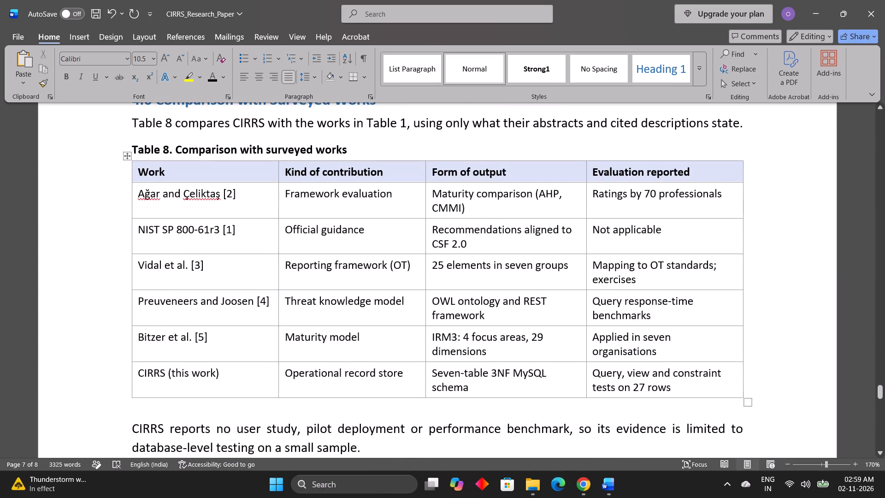
{"action": "scroll", "coordinate": [395, 199], "scroll_direction": "up", "scroll_amount": 1}
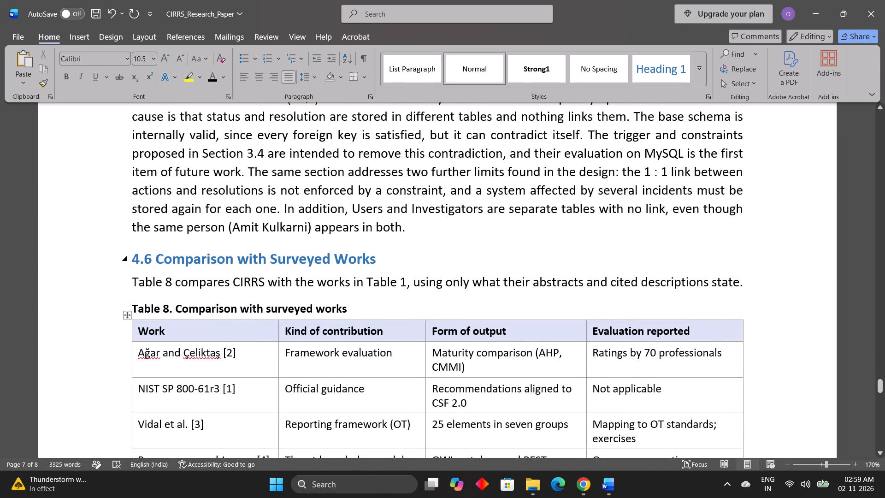
{"action": "left_click_drag", "start_coordinate": [390, 264], "coordinate": [122, 255]}
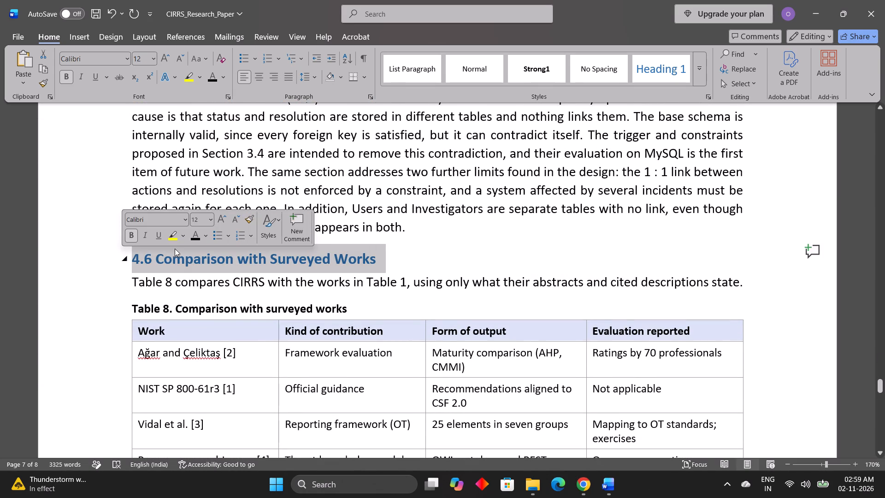
{"action": "left_click", "coordinate": [194, 238]}
{"action": "left_click", "coordinate": [213, 273]}
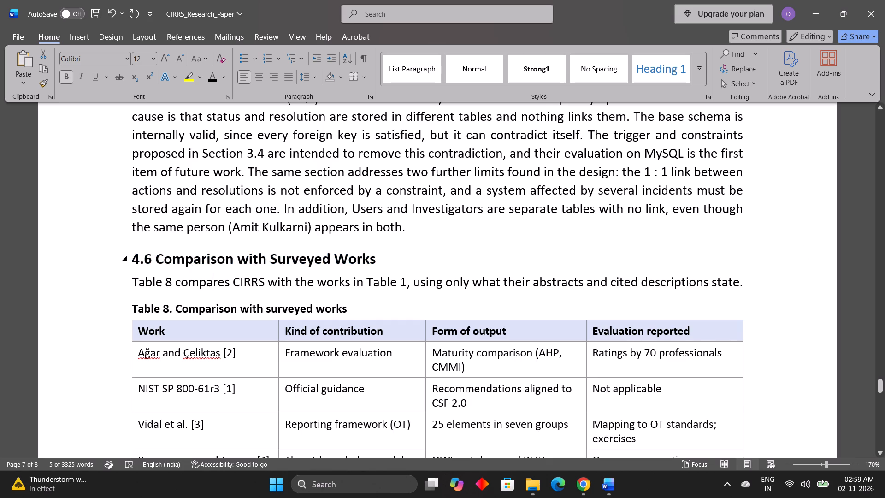
Change the font colour of the "5. Conclusion" heading to black.
{"action": "scroll", "coordinate": [213, 273], "scroll_direction": "down", "scroll_amount": 3}
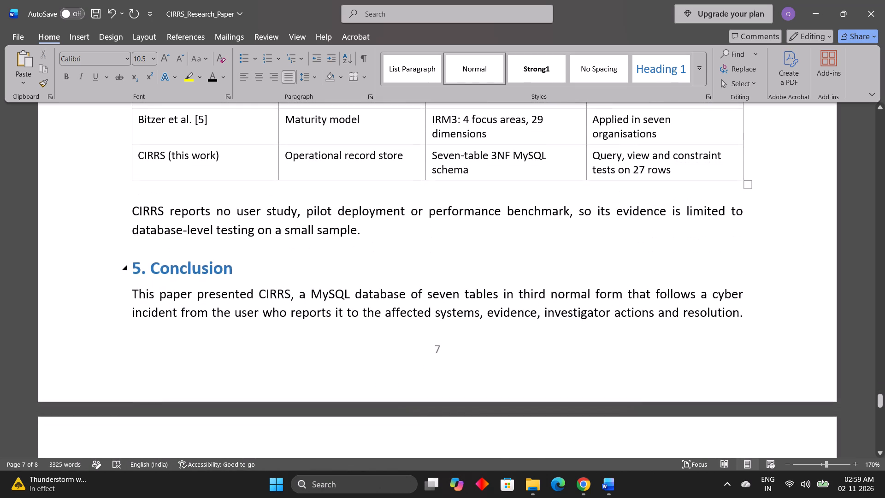
{"action": "left_click_drag", "start_coordinate": [242, 278], "coordinate": [128, 276]}
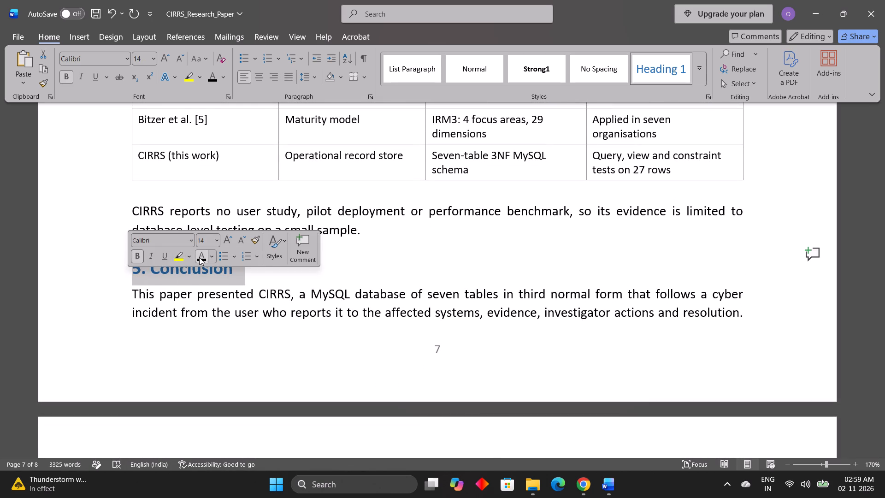
{"action": "left_click", "coordinate": [203, 257]}
{"action": "left_click", "coordinate": [264, 277]}
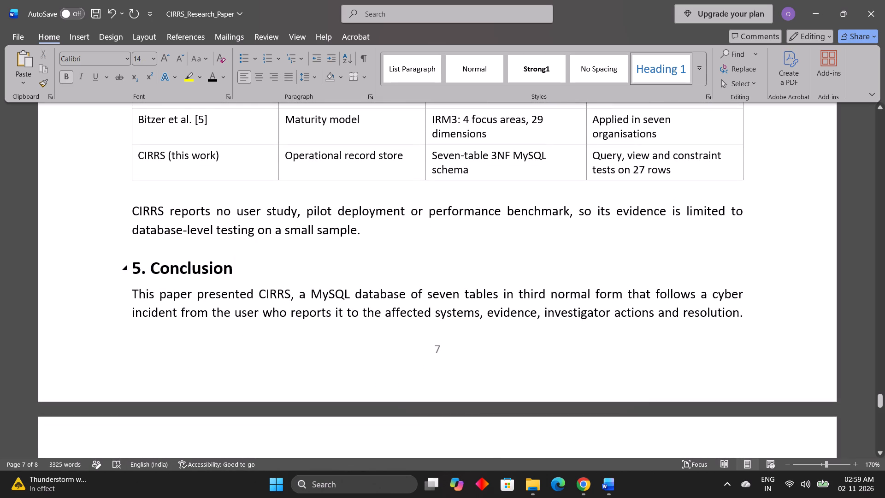
Insert two empty paragraphs before the "5. Conclusion" heading to move it onto the next page with its text.
{"action": "left_click", "coordinate": [234, 263]}
{"action": "left_click", "coordinate": [367, 231]}
{"action": "key", "text": "Return"}
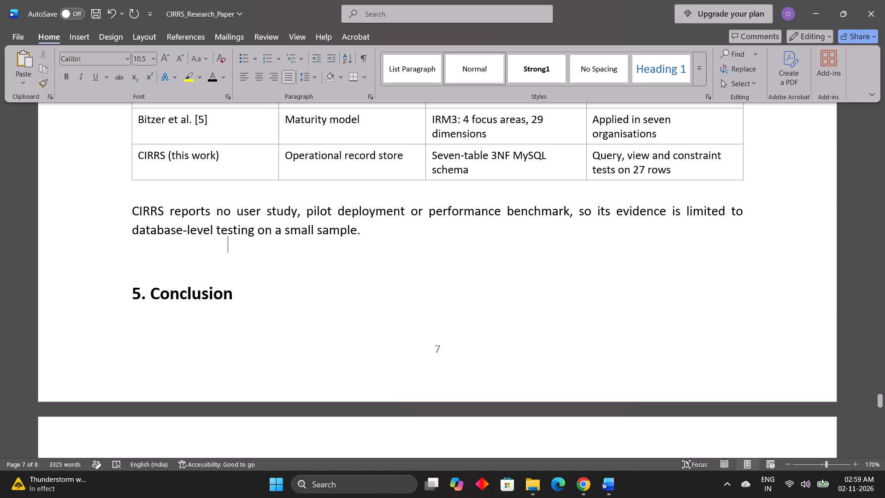
{"action": "key", "text": "Return"}
Change the font colour of the "References" heading to black.
{"action": "scroll", "coordinate": [367, 231], "scroll_direction": "down", "scroll_amount": 2}
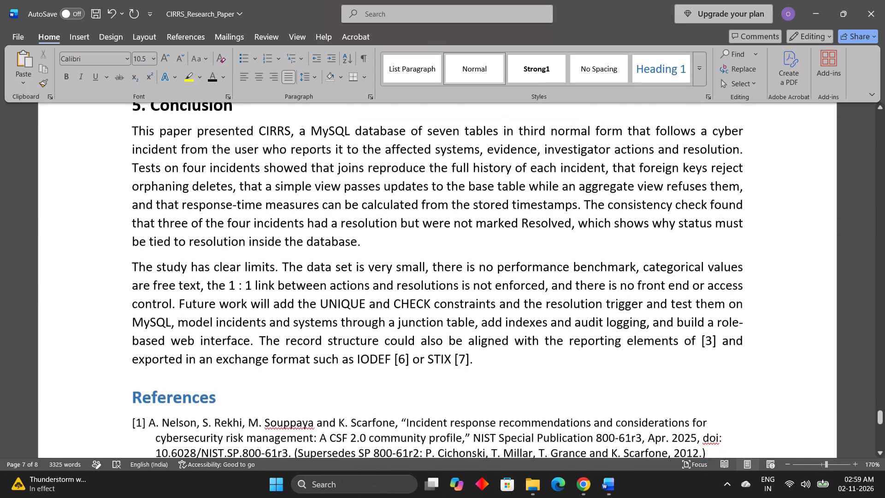
{"action": "scroll", "coordinate": [367, 231], "scroll_direction": "down", "scroll_amount": 2}
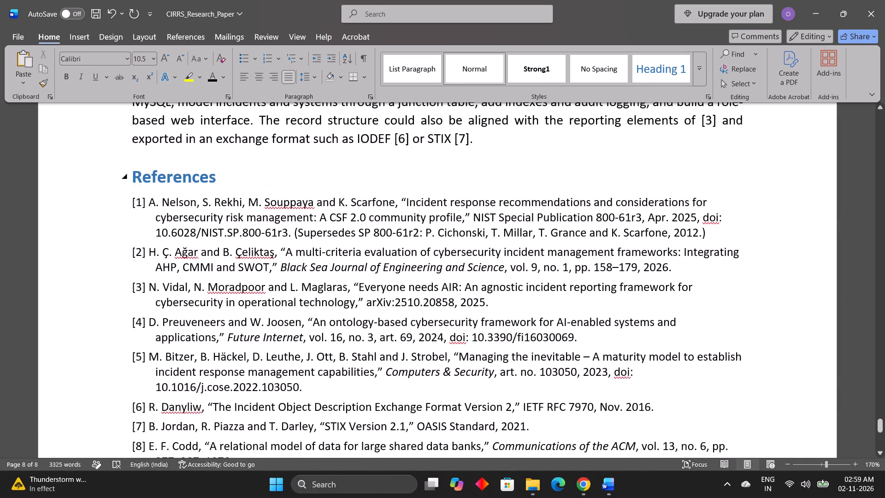
{"action": "left_click_drag", "start_coordinate": [240, 187], "coordinate": [135, 182]}
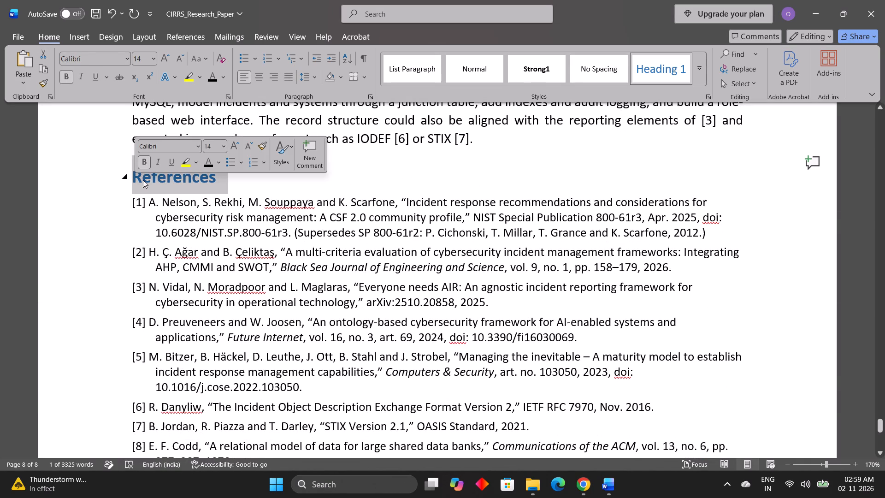
{"action": "left_click", "coordinate": [212, 161]}
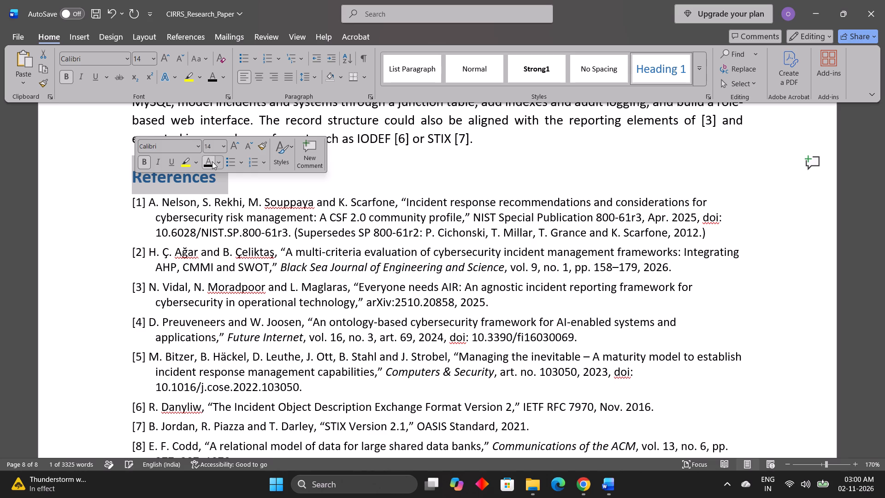
{"action": "left_click", "coordinate": [242, 212]}
Review the paper's pages from the reference list back to the title and on to the Methodology section.
{"action": "scroll", "coordinate": [242, 212], "scroll_direction": "down", "scroll_amount": 4}
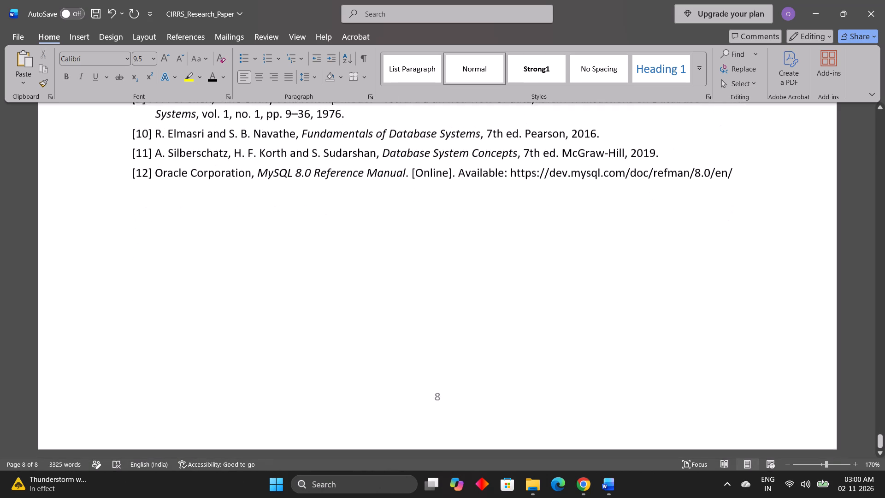
{"action": "scroll", "coordinate": [242, 212], "scroll_direction": "down", "scroll_amount": 2}
{"action": "scroll", "coordinate": [242, 212], "scroll_direction": "up", "scroll_amount": 14}
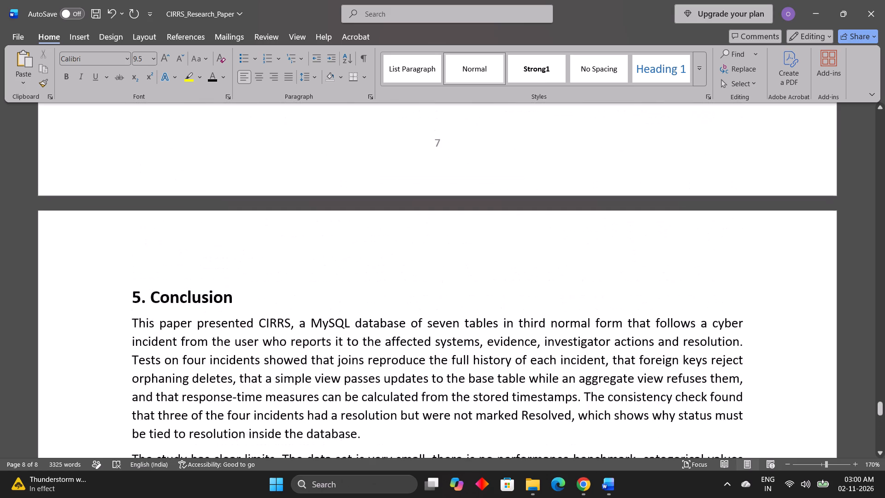
{"action": "scroll", "coordinate": [242, 212], "scroll_direction": "up", "scroll_amount": 17}
{"action": "scroll", "coordinate": [242, 212], "scroll_direction": "down", "scroll_amount": 2}
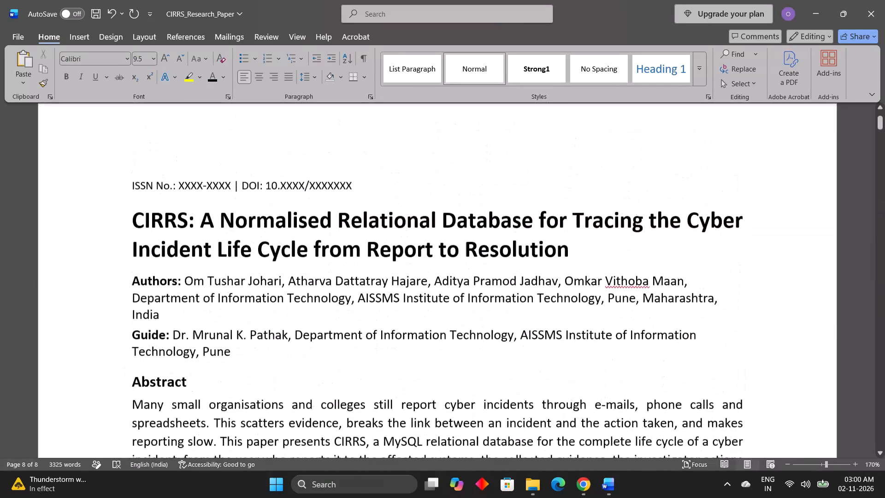
{"action": "scroll", "coordinate": [242, 212], "scroll_direction": "down", "scroll_amount": 7}
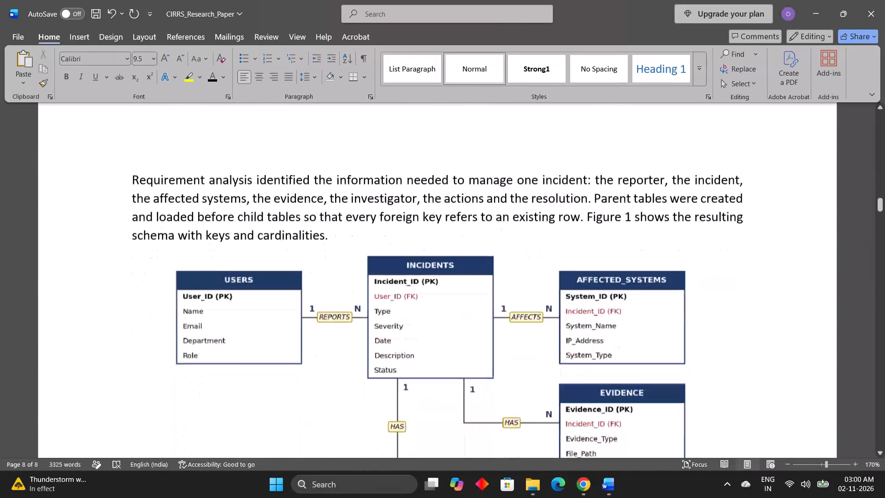
{"action": "scroll", "coordinate": [242, 212], "scroll_direction": "up", "scroll_amount": 2}
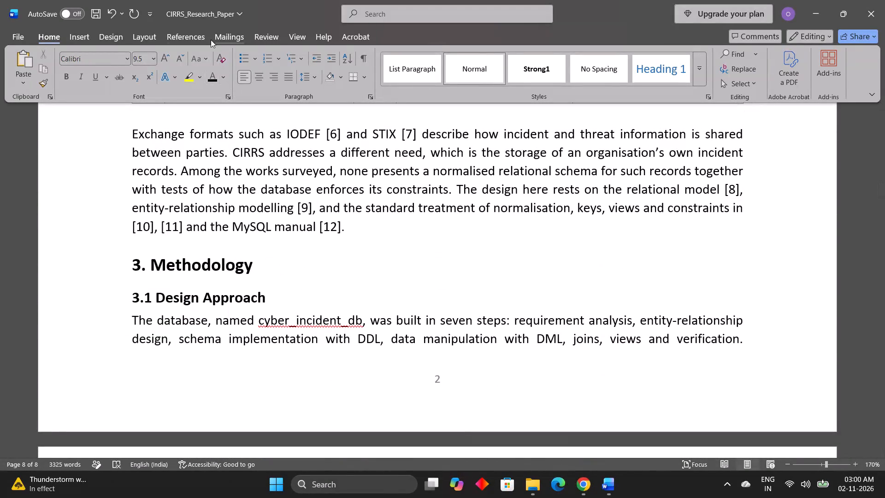
Insert right-aligned page numbers at the bottom of the pages using the Plain Number 3 style, and return to the body text.
{"action": "left_click", "coordinate": [113, 36]}
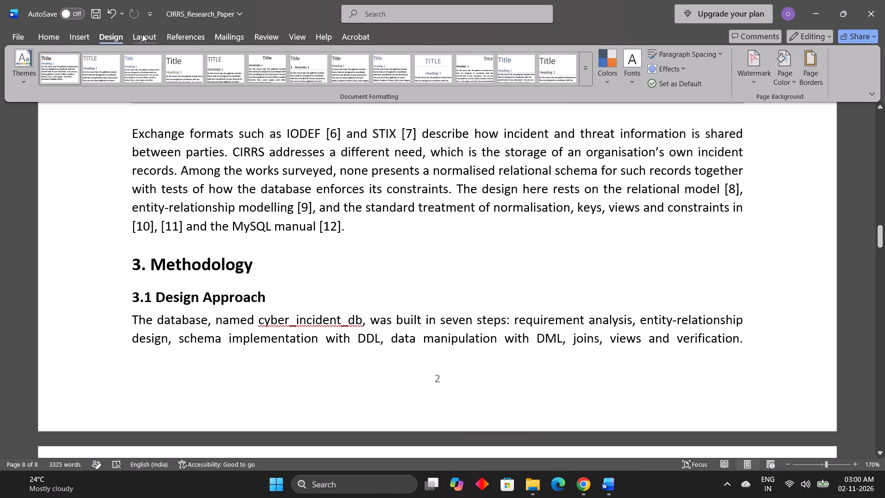
{"action": "left_click", "coordinate": [142, 34]}
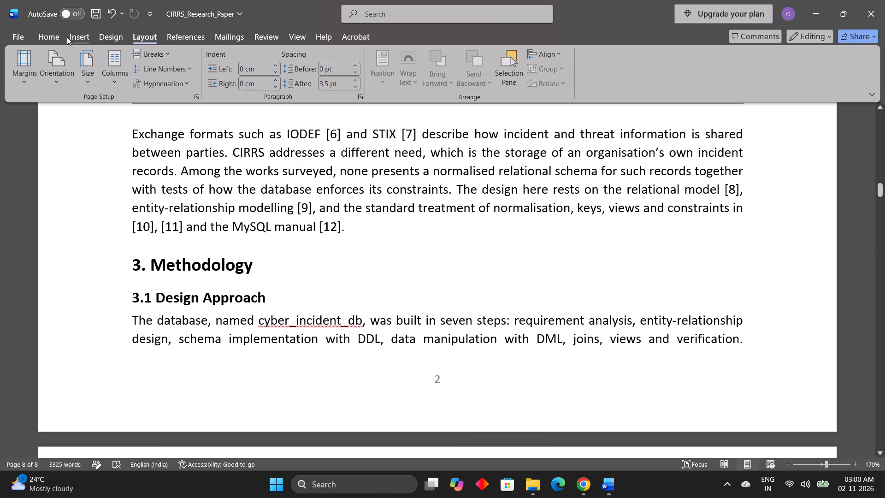
{"action": "left_click", "coordinate": [82, 35]}
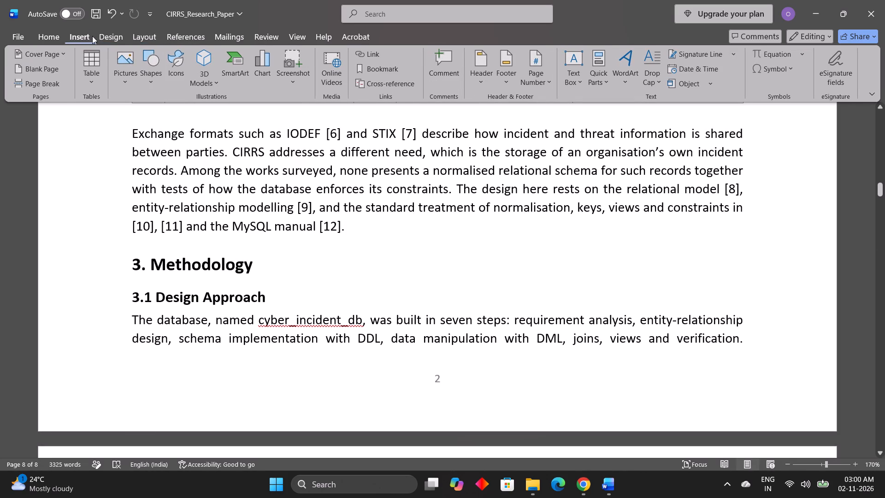
{"action": "left_click", "coordinate": [541, 70]}
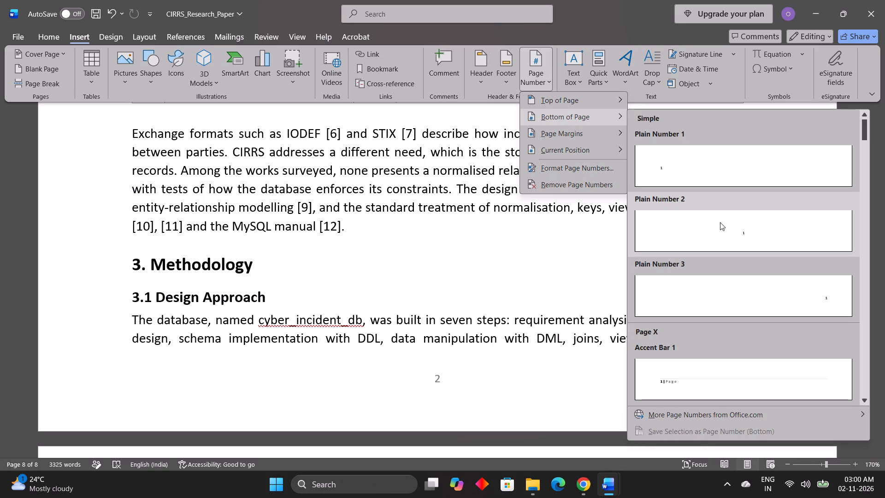
{"action": "left_click", "coordinate": [730, 279]}
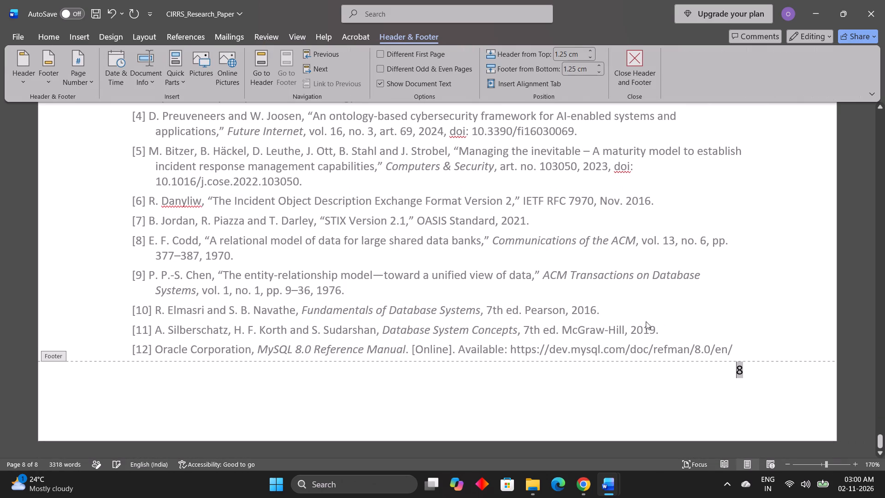
{"action": "left_click", "coordinate": [616, 330]}
{"action": "double_click", "coordinate": [616, 330]}
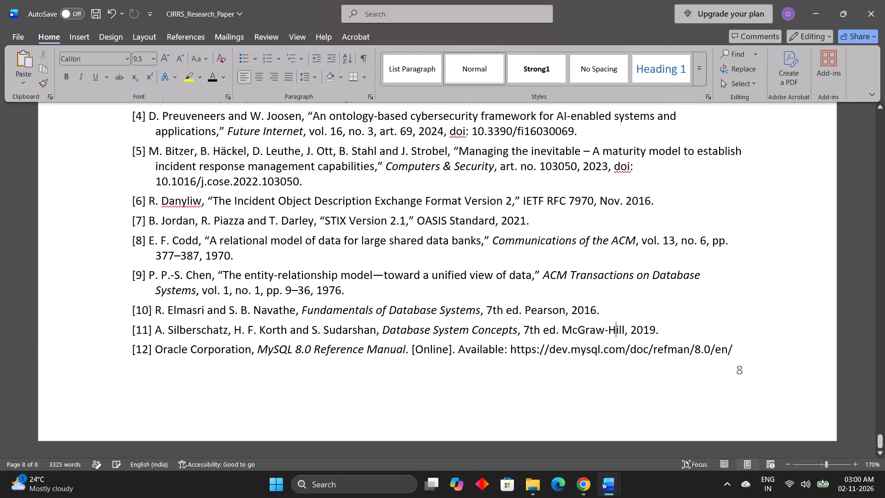
Examine the page numbers and page layout from the references back to the first page.
{"action": "left_click", "coordinate": [457, 265]}
{"action": "scroll", "coordinate": [457, 265], "scroll_direction": "down", "scroll_amount": 4}
{"action": "scroll", "coordinate": [457, 265], "scroll_direction": "up", "scroll_amount": 2}
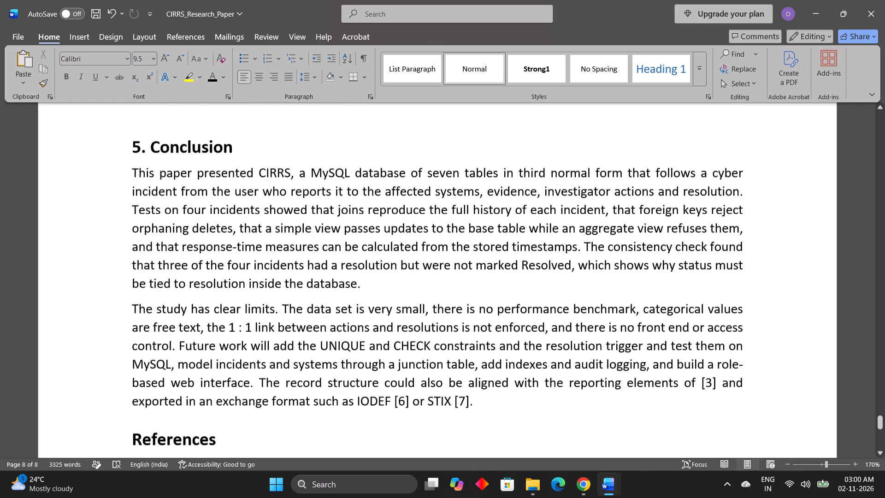
{"action": "scroll", "coordinate": [457, 265], "scroll_direction": "up", "scroll_amount": 4}
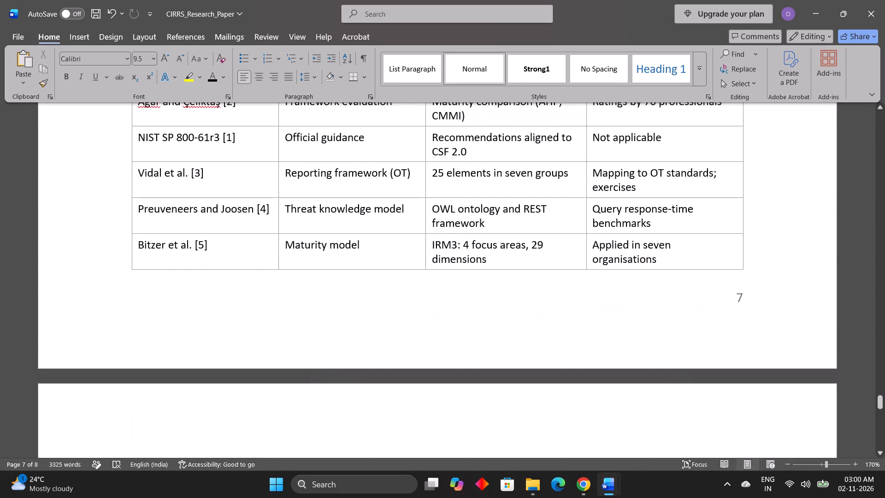
{"action": "scroll", "coordinate": [457, 265], "scroll_direction": "up", "scroll_amount": 1}
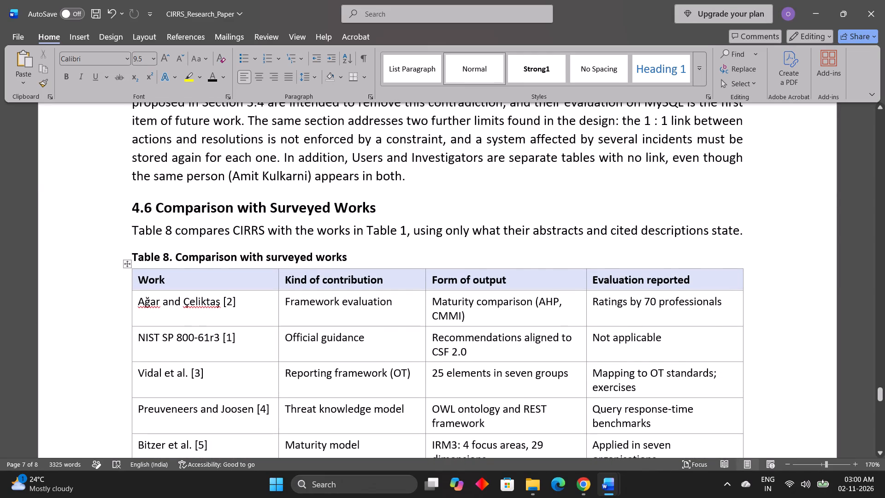
{"action": "scroll", "coordinate": [487, 324], "scroll_direction": "up", "scroll_amount": 10}
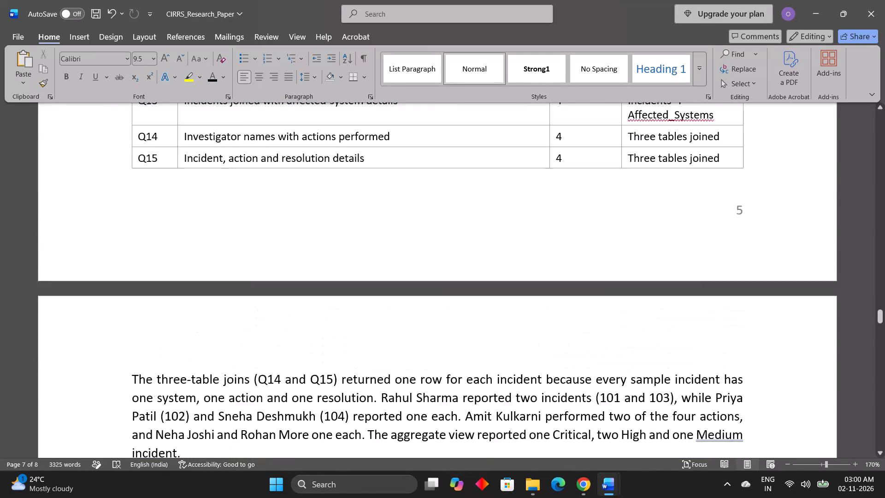
{"action": "scroll", "coordinate": [487, 324], "scroll_direction": "up", "scroll_amount": 11}
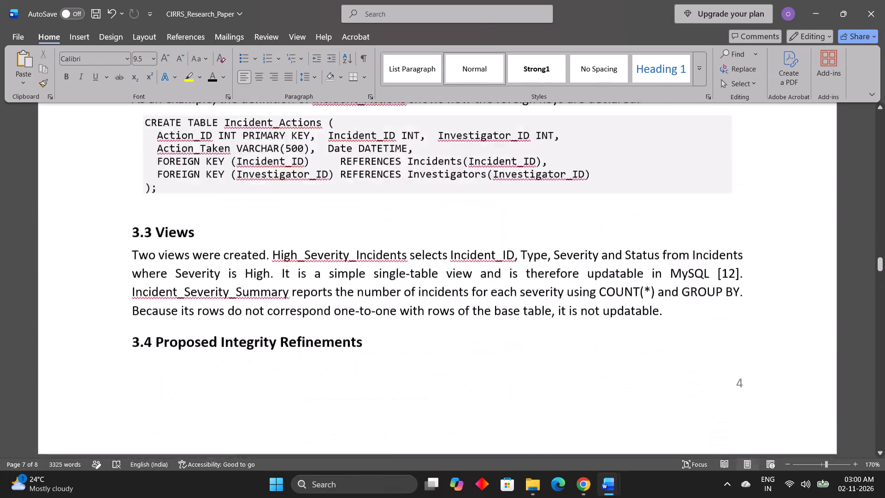
{"action": "scroll", "coordinate": [487, 324], "scroll_direction": "up", "scroll_amount": 11}
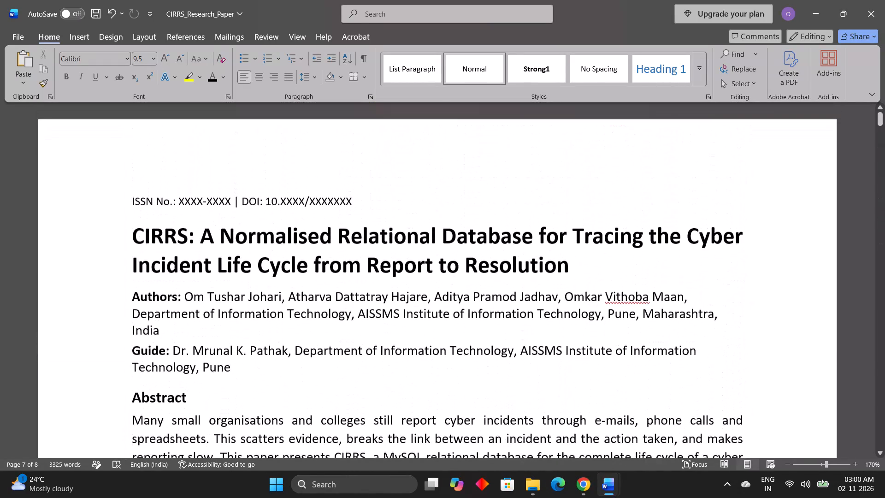
{"action": "scroll", "coordinate": [487, 324], "scroll_direction": "up", "scroll_amount": 1}
{"action": "scroll", "coordinate": [487, 324], "scroll_direction": "down", "scroll_amount": 5}
{"action": "scroll", "coordinate": [487, 324], "scroll_direction": "up", "scroll_amount": 1}
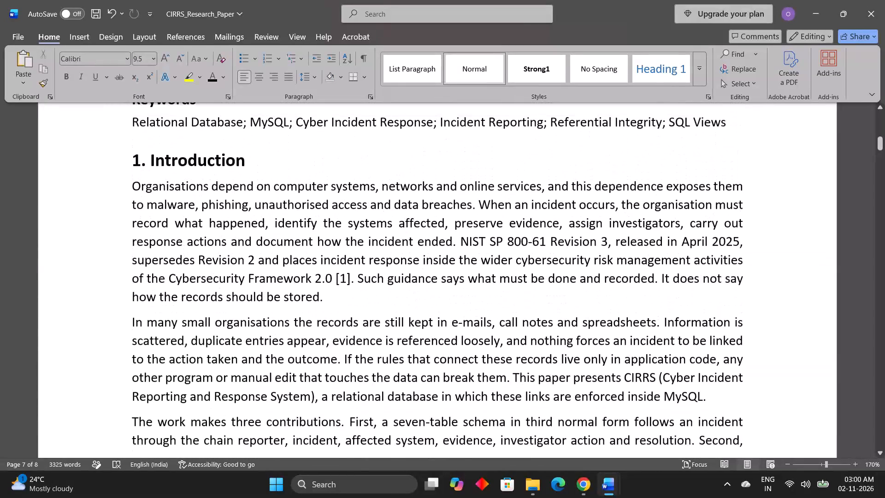
{"action": "scroll", "coordinate": [487, 324], "scroll_direction": "up", "scroll_amount": 2}
{"action": "scroll", "coordinate": [487, 324], "scroll_direction": "down", "scroll_amount": 3}
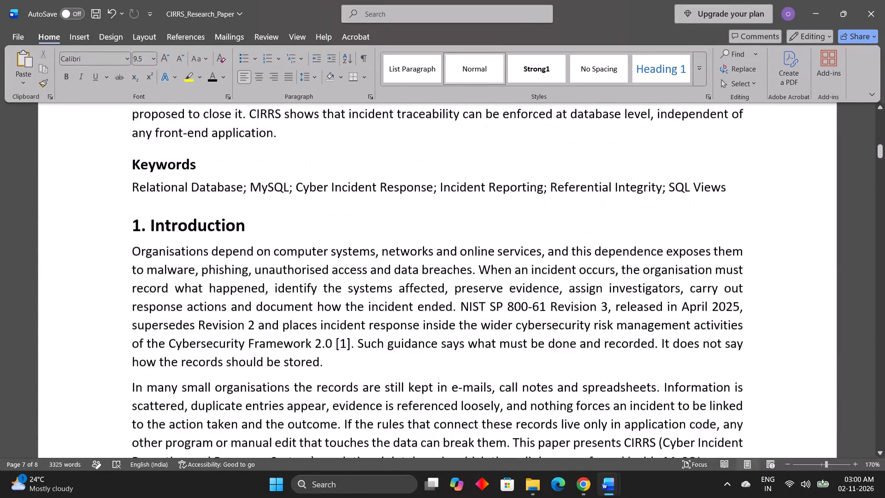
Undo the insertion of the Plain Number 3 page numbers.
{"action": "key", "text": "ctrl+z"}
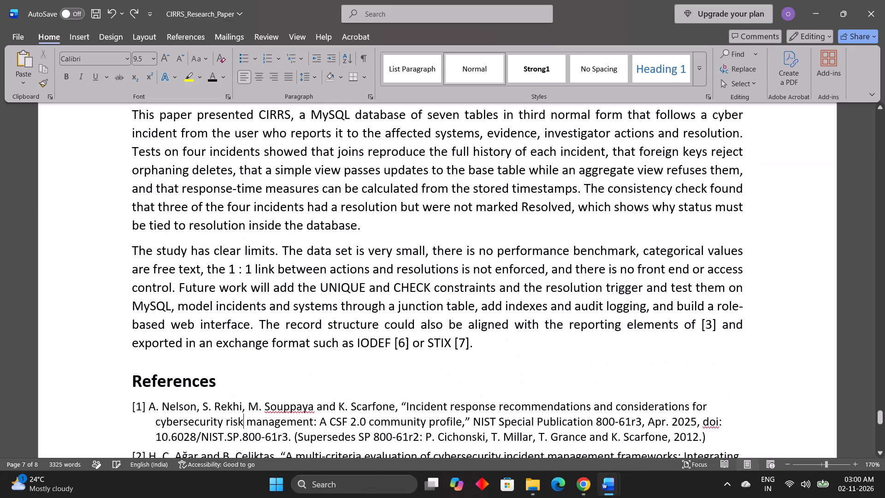
Examine the centred page numbers and the page layout across the paper for comparison.
{"action": "scroll", "coordinate": [487, 324], "scroll_direction": "up", "scroll_amount": 3}
{"action": "scroll", "coordinate": [487, 324], "scroll_direction": "down", "scroll_amount": 1}
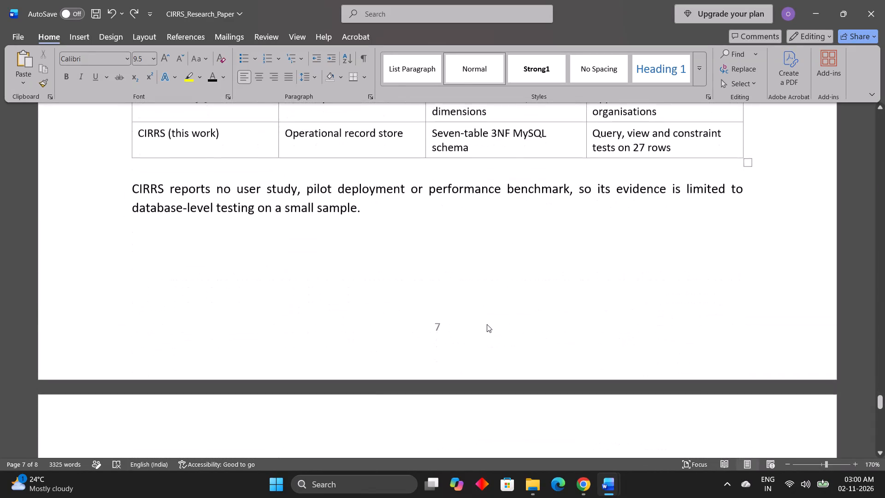
{"action": "scroll", "coordinate": [487, 324], "scroll_direction": "up", "scroll_amount": 1}
{"action": "scroll", "coordinate": [487, 324], "scroll_direction": "down", "scroll_amount": 20}
{"action": "scroll", "coordinate": [487, 324], "scroll_direction": "down", "scroll_amount": 2}
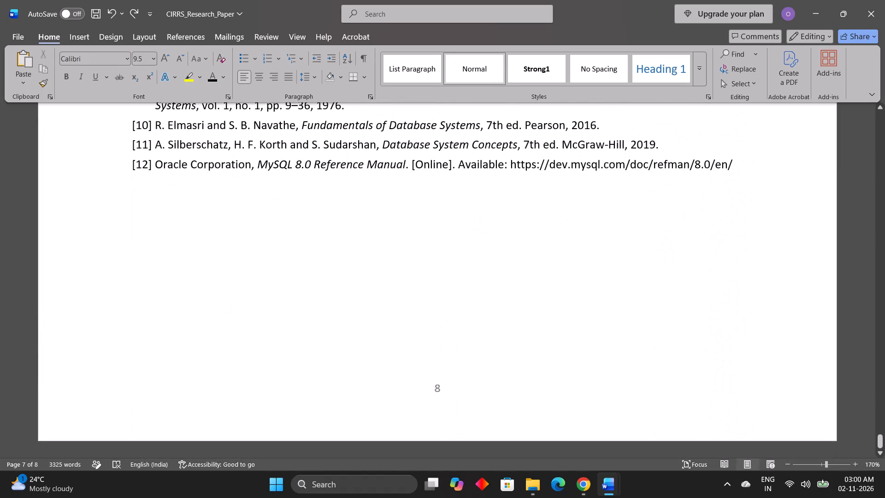
{"action": "scroll", "coordinate": [487, 324], "scroll_direction": "down", "scroll_amount": 4}
{"action": "scroll", "coordinate": [487, 324], "scroll_direction": "up", "scroll_amount": 13}
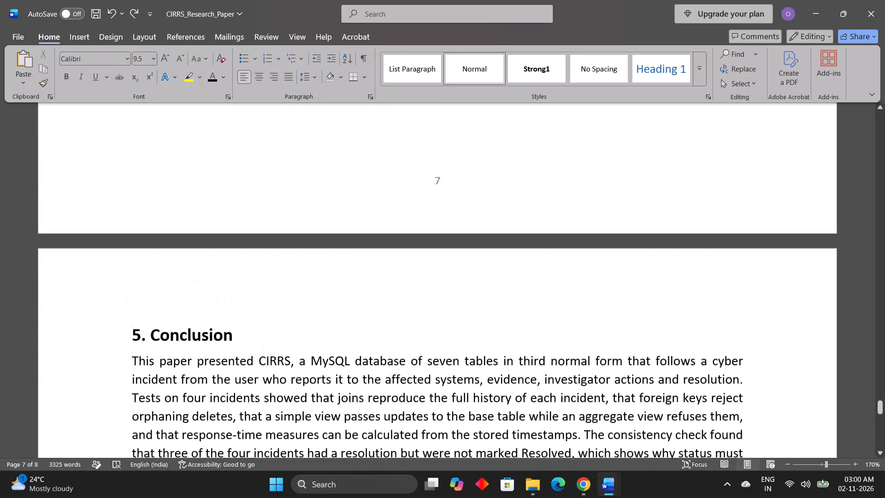
{"action": "scroll", "coordinate": [487, 324], "scroll_direction": "up", "scroll_amount": 16}
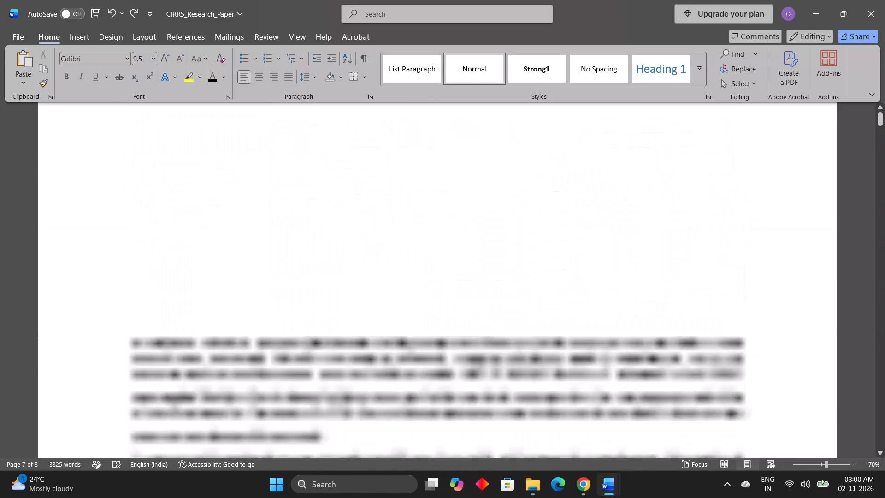
{"action": "scroll", "coordinate": [487, 324], "scroll_direction": "up", "scroll_amount": 7}
{"action": "scroll", "coordinate": [487, 324], "scroll_direction": "down", "scroll_amount": 3}
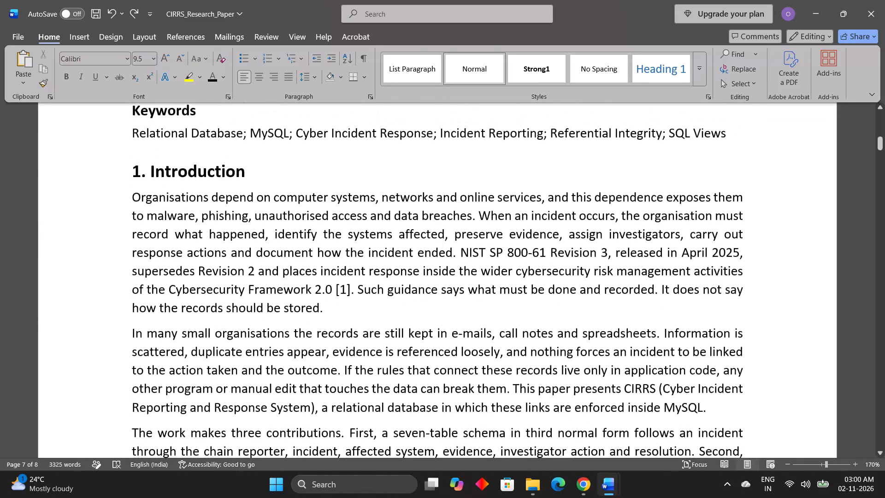
{"action": "scroll", "coordinate": [487, 324], "scroll_direction": "down", "scroll_amount": 1}
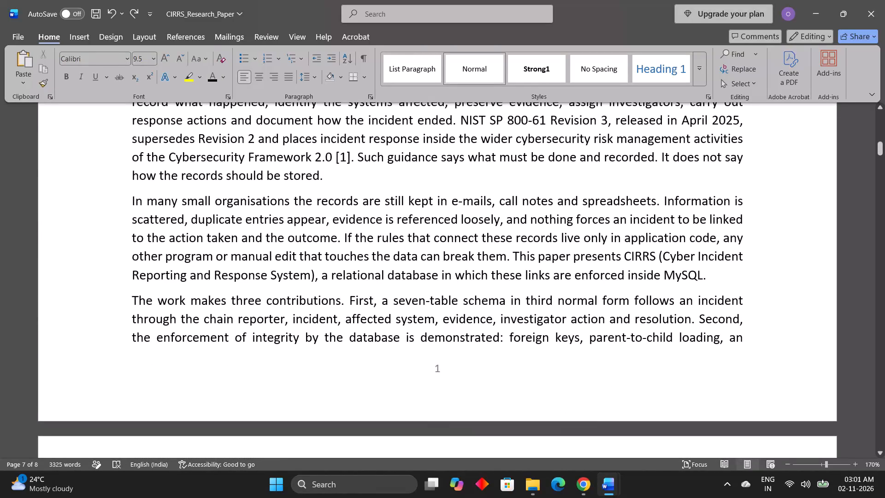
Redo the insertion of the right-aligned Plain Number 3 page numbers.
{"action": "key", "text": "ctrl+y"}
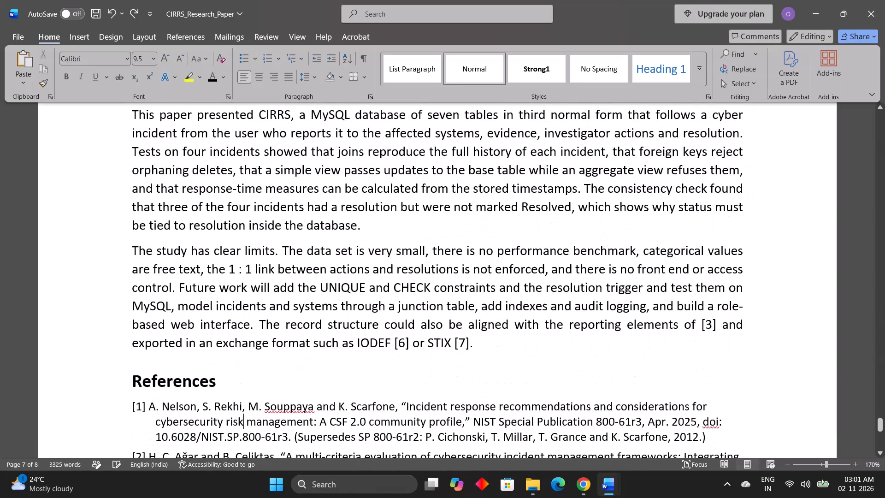
Check the right-aligned page numbers across the paper and undo the insertion of the Plain Number 3 page numbers.
{"action": "scroll", "coordinate": [487, 324], "scroll_direction": "up", "scroll_amount": 14}
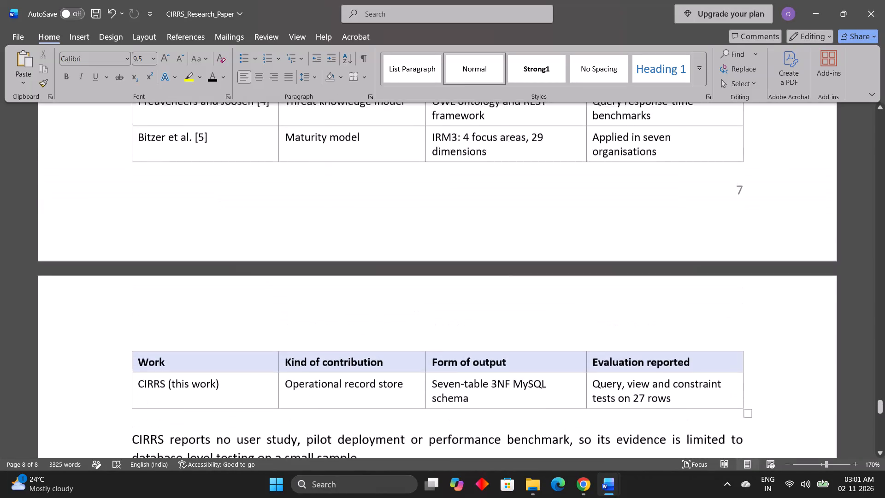
{"action": "scroll", "coordinate": [487, 324], "scroll_direction": "up", "scroll_amount": 12}
{"action": "scroll", "coordinate": [487, 324], "scroll_direction": "down", "scroll_amount": 5}
{"action": "scroll", "coordinate": [487, 324], "scroll_direction": "up", "scroll_amount": 2}
{"action": "scroll", "coordinate": [487, 324], "scroll_direction": "down", "scroll_amount": 1}
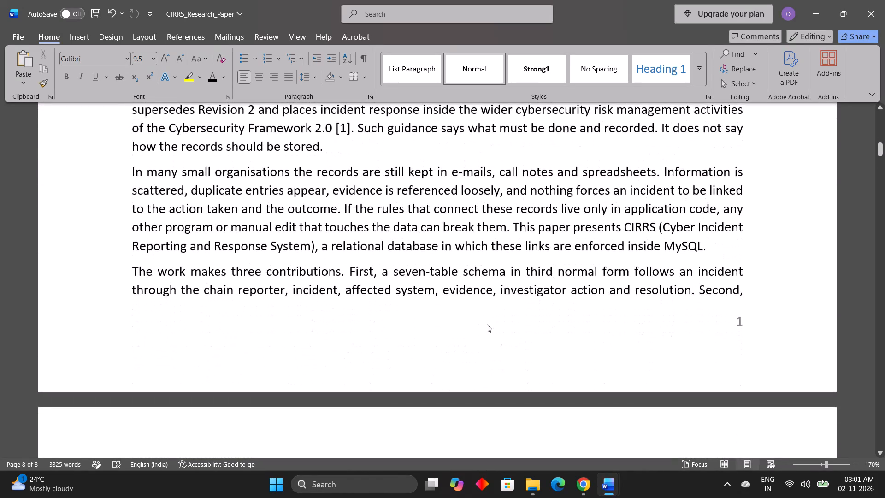
{"action": "key", "text": "ctrl+z"}
Examine the centred page numbers and page breaks from the Conclusion back to the title page.
{"action": "scroll", "coordinate": [487, 324], "scroll_direction": "up", "scroll_amount": 3}
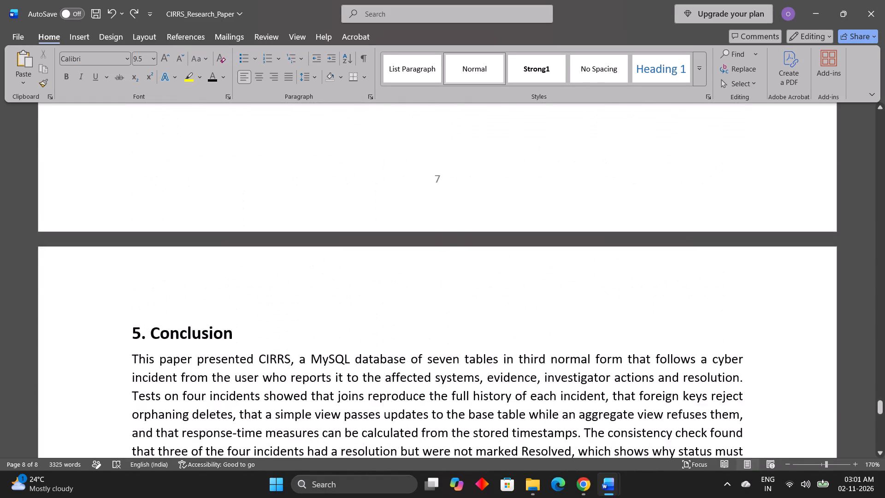
{"action": "scroll", "coordinate": [487, 324], "scroll_direction": "up", "scroll_amount": 13}
{"action": "scroll", "coordinate": [487, 324], "scroll_direction": "down", "scroll_amount": 1}
{"action": "scroll", "coordinate": [487, 324], "scroll_direction": "up", "scroll_amount": 1}
{"action": "scroll", "coordinate": [487, 324], "scroll_direction": "down", "scroll_amount": 1}
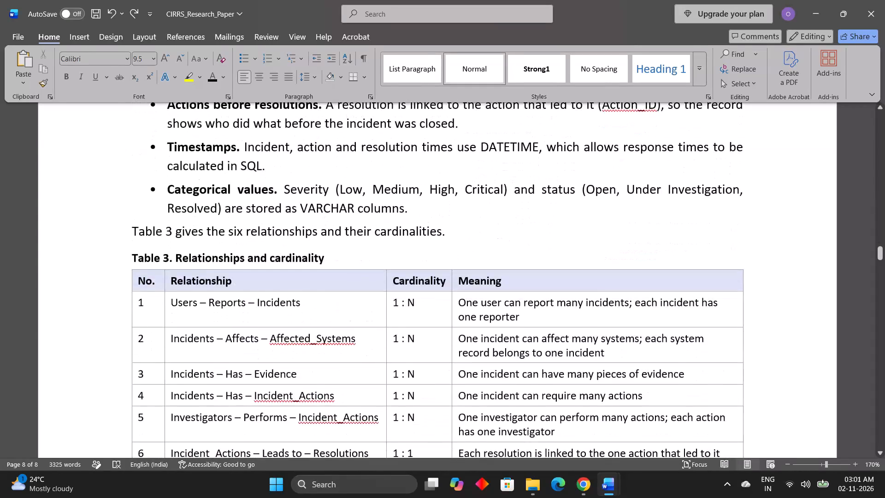
{"action": "scroll", "coordinate": [487, 324], "scroll_direction": "up", "scroll_amount": 5}
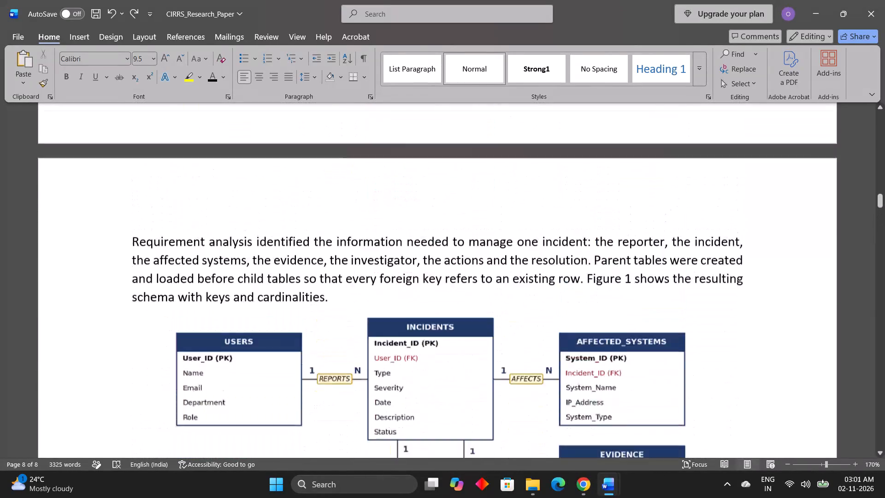
{"action": "scroll", "coordinate": [487, 324], "scroll_direction": "up", "scroll_amount": 5}
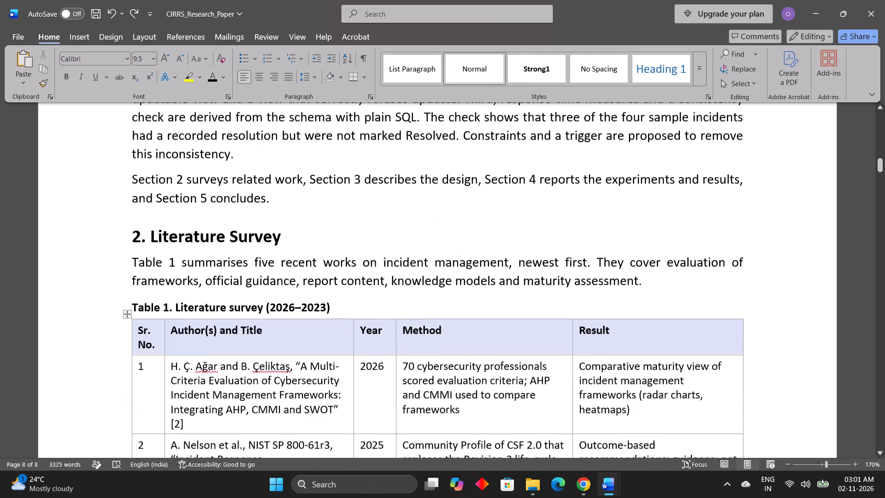
{"action": "scroll", "coordinate": [487, 324], "scroll_direction": "up", "scroll_amount": 3}
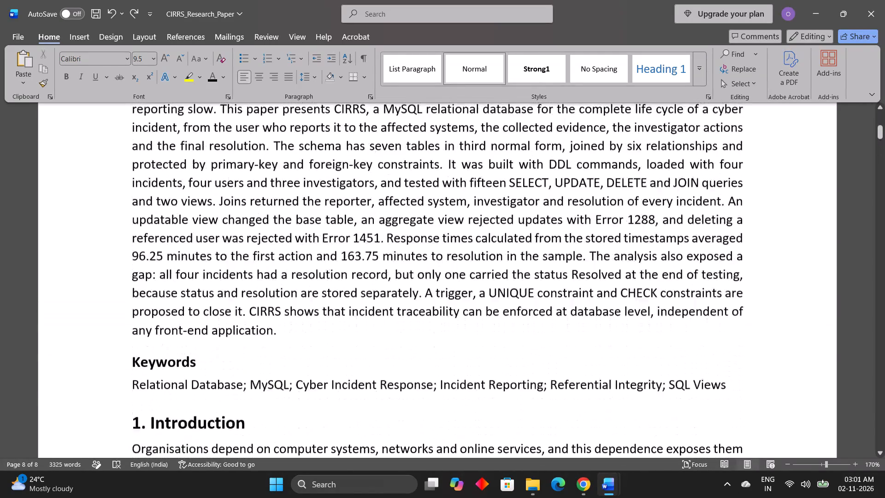
{"action": "scroll", "coordinate": [487, 324], "scroll_direction": "up", "scroll_amount": 2}
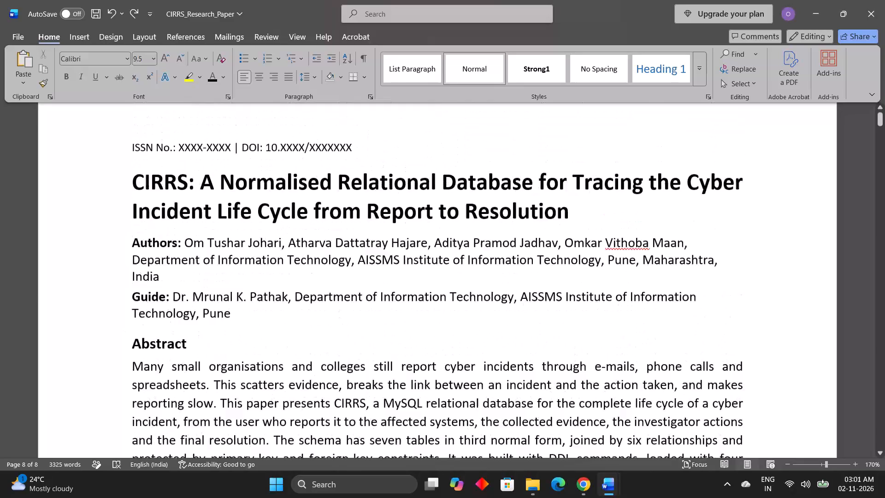
{"action": "scroll", "coordinate": [487, 324], "scroll_direction": "up", "scroll_amount": 1}
Examine the page numbers, headings, tables and page breaks from the first page through to the end of the references.
{"action": "scroll", "coordinate": [487, 324], "scroll_direction": "down", "scroll_amount": 5}
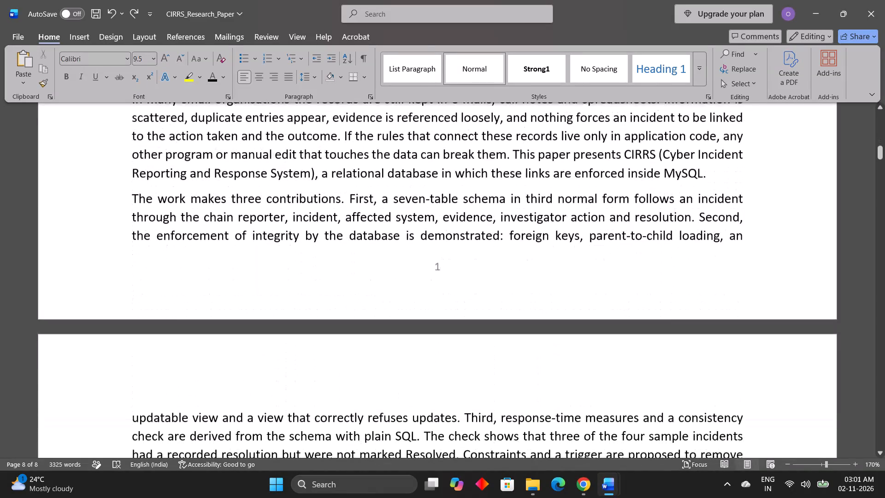
{"action": "scroll", "coordinate": [487, 324], "scroll_direction": "down", "scroll_amount": 3}
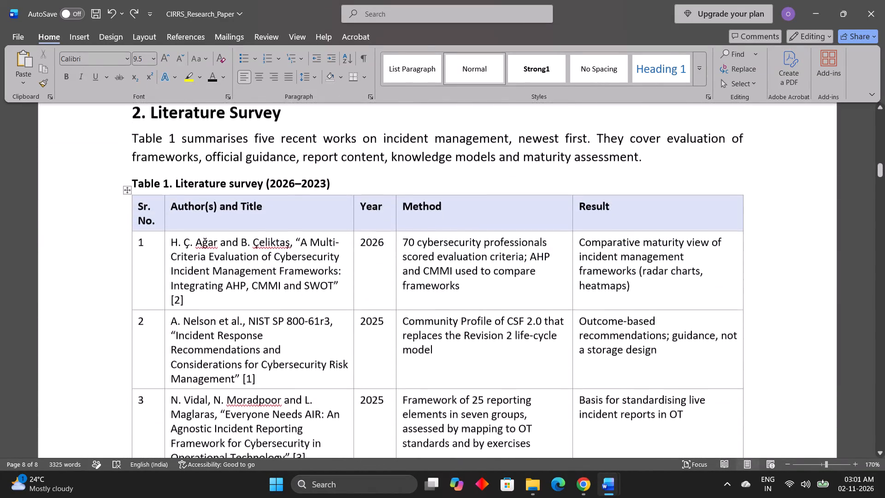
{"action": "scroll", "coordinate": [487, 324], "scroll_direction": "down", "scroll_amount": 3}
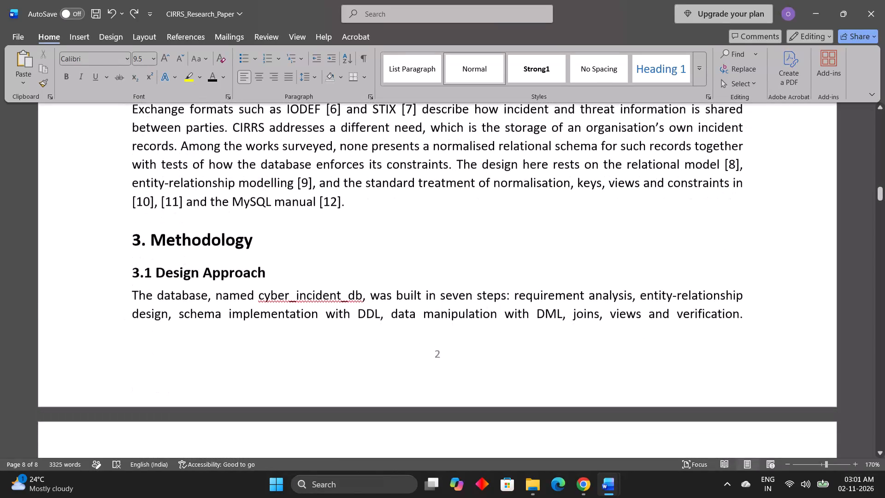
{"action": "scroll", "coordinate": [487, 324], "scroll_direction": "down", "scroll_amount": 2}
{"action": "scroll", "coordinate": [487, 324], "scroll_direction": "up", "scroll_amount": 1}
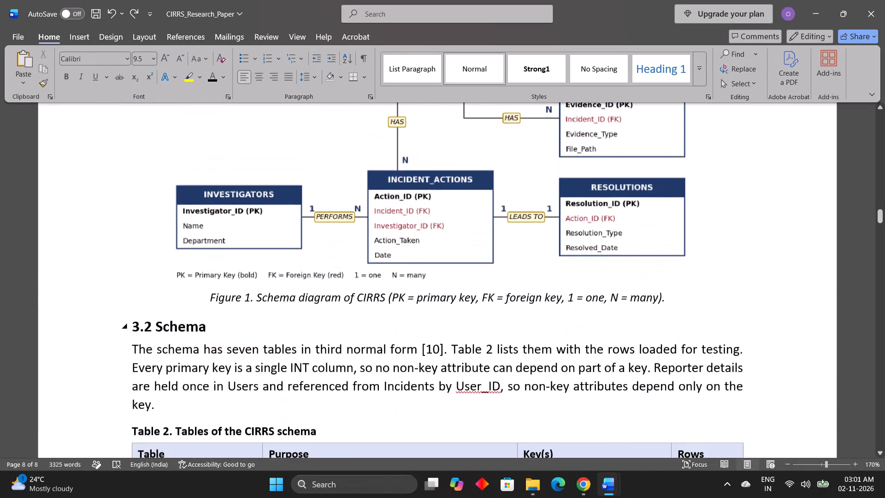
{"action": "scroll", "coordinate": [487, 324], "scroll_direction": "up", "scroll_amount": 3}
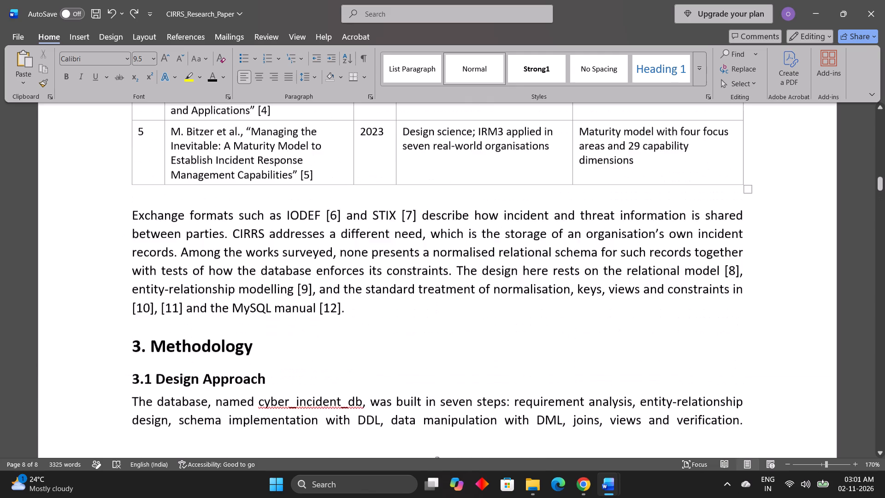
{"action": "scroll", "coordinate": [487, 324], "scroll_direction": "up", "scroll_amount": 3}
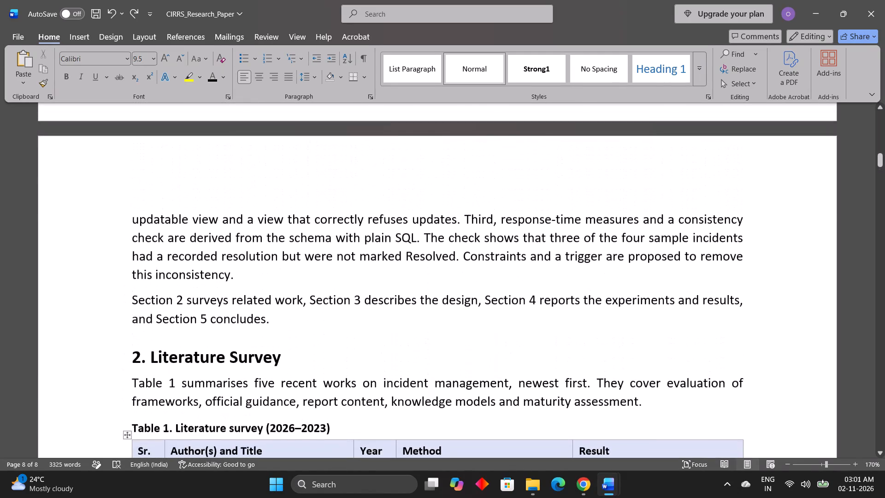
{"action": "scroll", "coordinate": [487, 324], "scroll_direction": "up", "scroll_amount": 2}
{"action": "scroll", "coordinate": [487, 324], "scroll_direction": "down", "scroll_amount": 2}
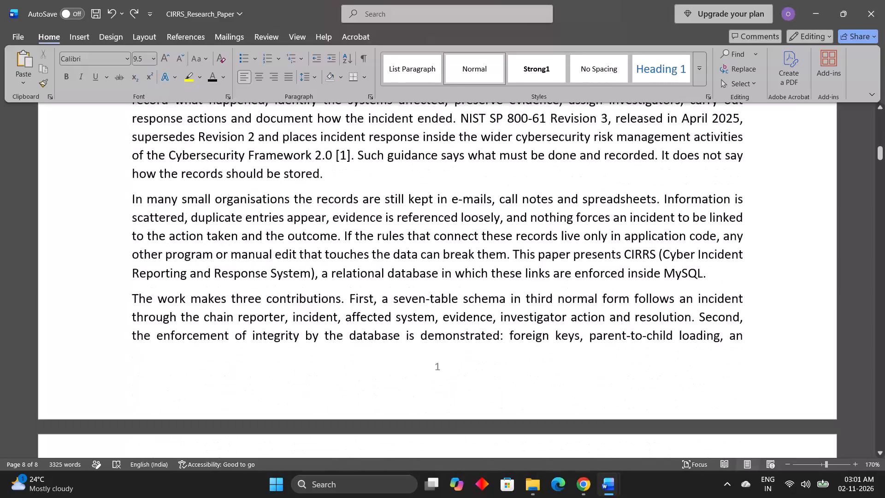
{"action": "scroll", "coordinate": [487, 324], "scroll_direction": "down", "scroll_amount": 5}
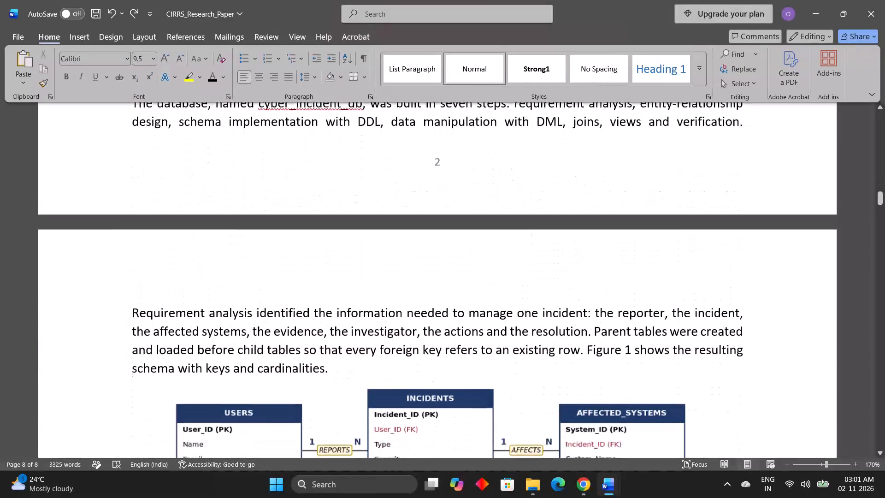
{"action": "scroll", "coordinate": [487, 324], "scroll_direction": "down", "scroll_amount": 3}
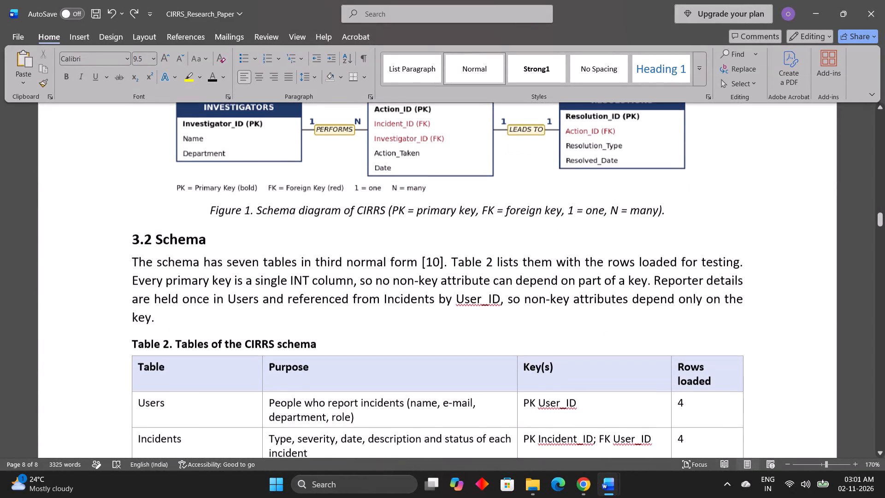
{"action": "scroll", "coordinate": [487, 324], "scroll_direction": "down", "scroll_amount": 3}
{"action": "scroll", "coordinate": [487, 324], "scroll_direction": "up", "scroll_amount": 2}
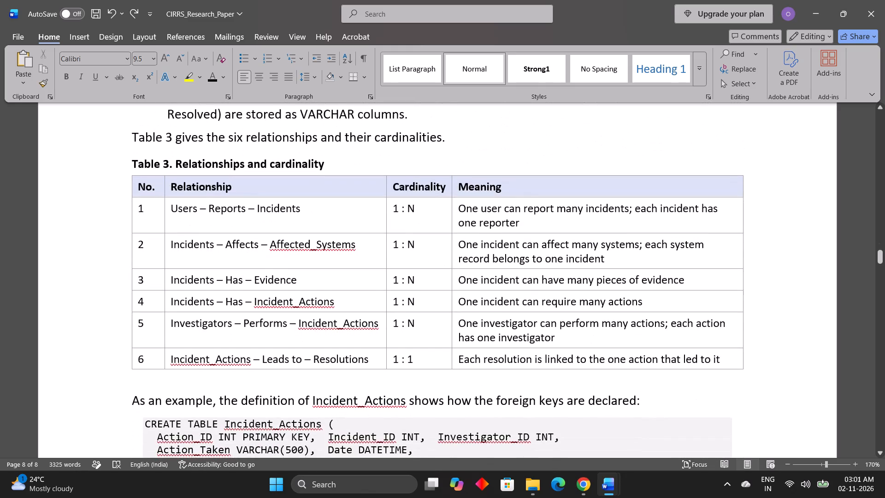
{"action": "scroll", "coordinate": [487, 324], "scroll_direction": "up", "scroll_amount": 2}
{"action": "scroll", "coordinate": [487, 324], "scroll_direction": "down", "scroll_amount": 1}
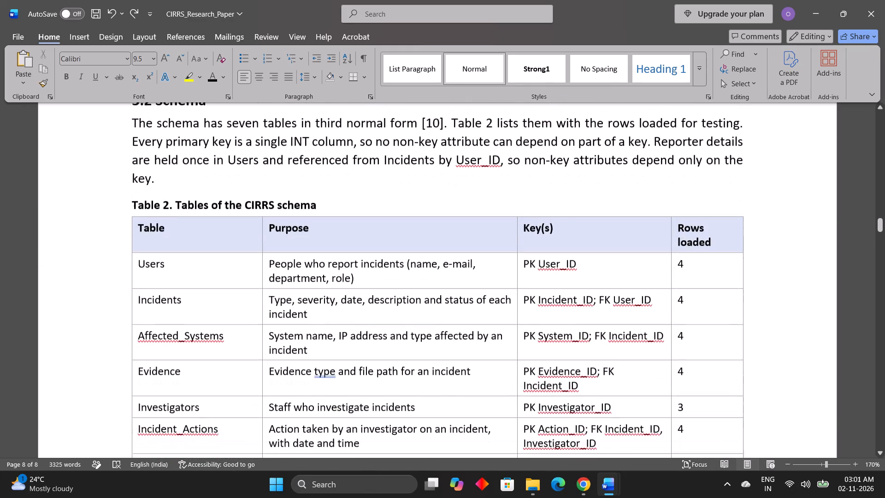
{"action": "scroll", "coordinate": [487, 324], "scroll_direction": "down", "scroll_amount": 3}
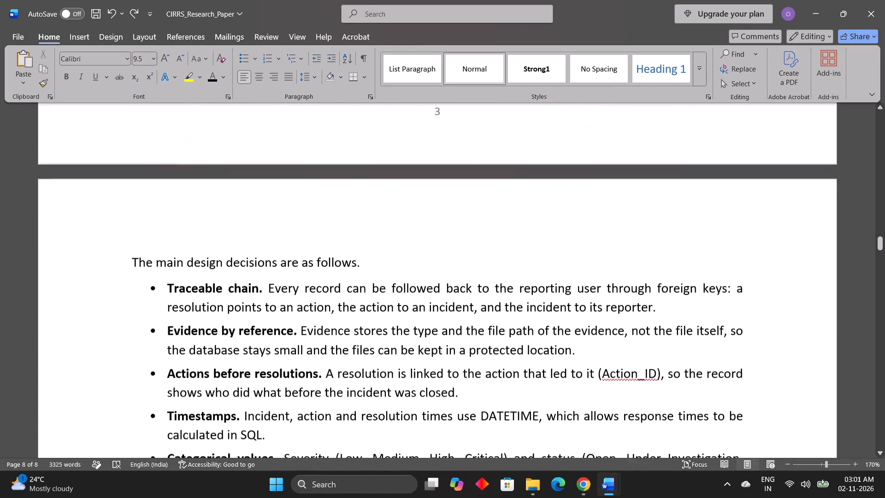
{"action": "scroll", "coordinate": [487, 324], "scroll_direction": "down", "scroll_amount": 3}
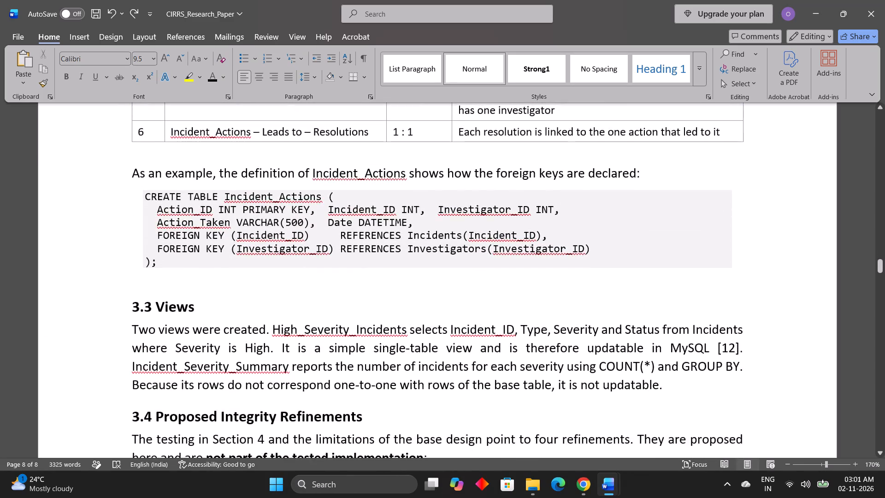
{"action": "scroll", "coordinate": [487, 324], "scroll_direction": "down", "scroll_amount": 5}
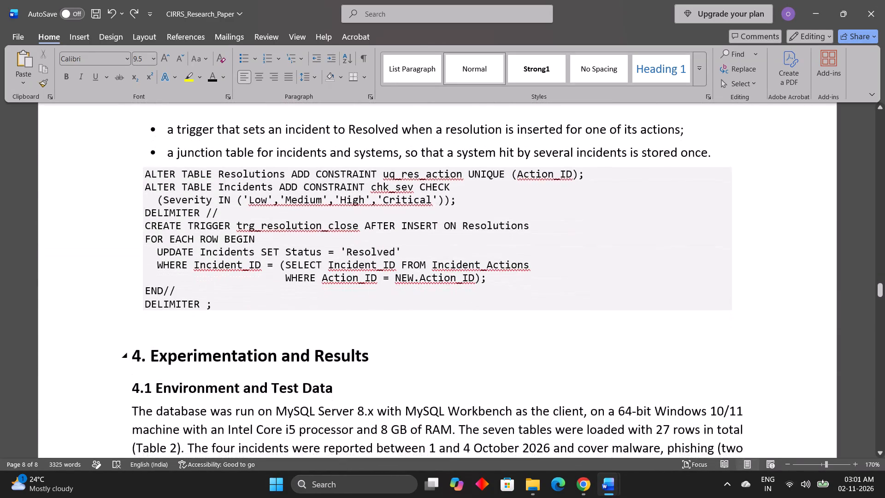
{"action": "scroll", "coordinate": [487, 324], "scroll_direction": "down", "scroll_amount": 6}
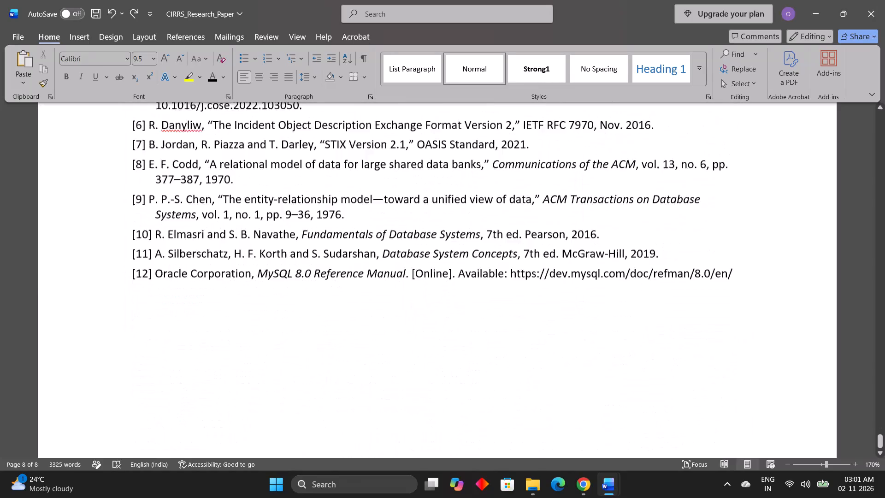
{"action": "scroll", "coordinate": [487, 324], "scroll_direction": "down", "scroll_amount": 4}
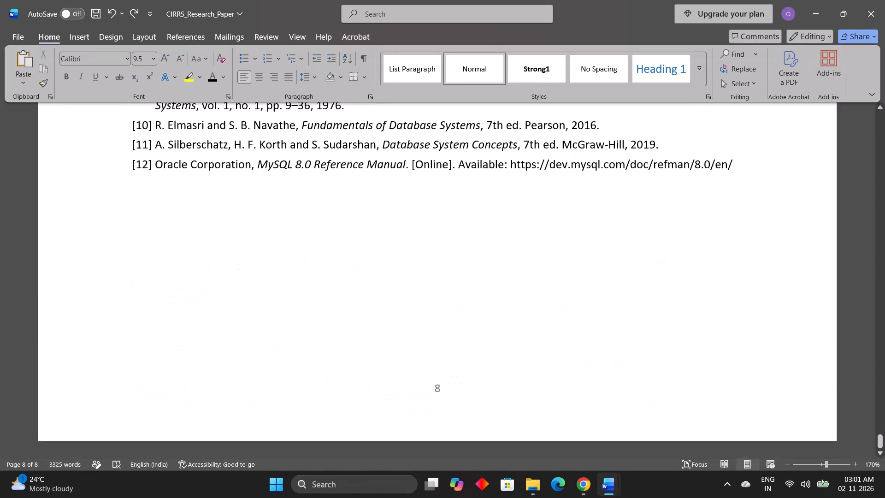
Save the CIRRS research paper with the centred page numbers.
{"action": "key", "text": "ctrl+s"}
{"action": "key", "text": "ctrl+s"}
{"action": "key", "text": "ctrl+s"}
{"action": "key", "text": "ctrl+s"}
{"action": "key", "text": "ctrl+s"}
{"action": "key", "text": "ctrl+s"}
Review the overall layout, headings, tables and page numbering of the saved paper between the title page and the references.
{"action": "scroll", "coordinate": [487, 324], "scroll_direction": "up", "scroll_amount": 3}
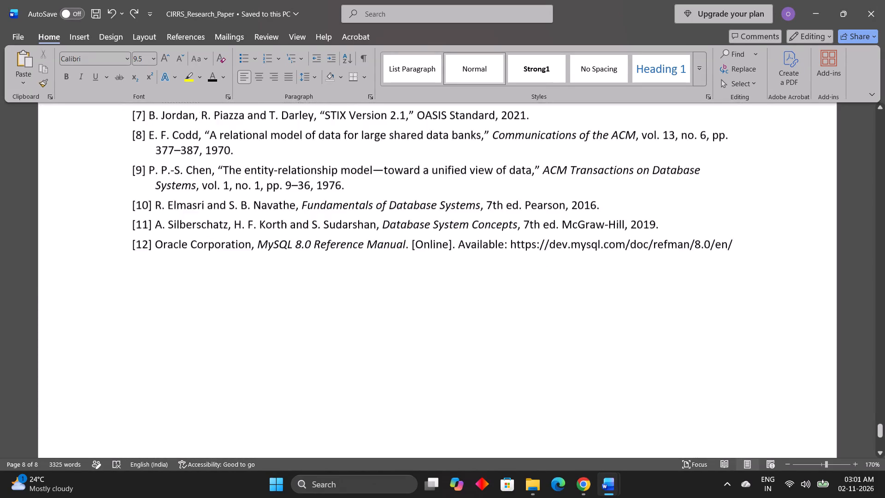
{"action": "scroll", "coordinate": [487, 324], "scroll_direction": "up", "scroll_amount": 20}
{"action": "scroll", "coordinate": [487, 324], "scroll_direction": "up", "scroll_amount": 20}
{"action": "scroll", "coordinate": [487, 324], "scroll_direction": "up", "scroll_amount": 9}
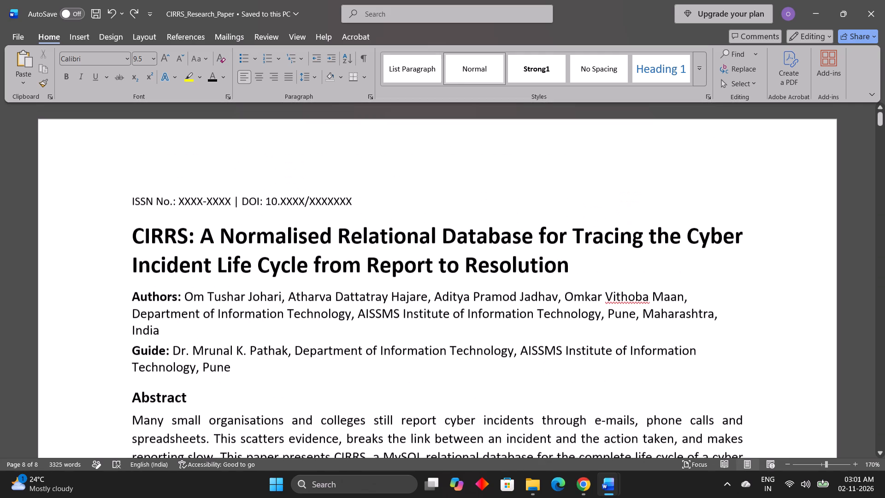
{"action": "scroll", "coordinate": [487, 324], "scroll_direction": "down", "scroll_amount": 4, "text": "ctrl"}
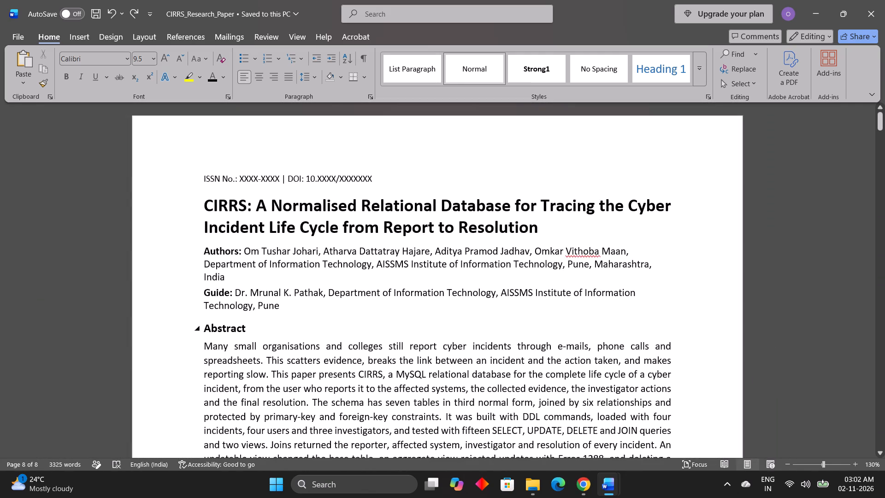
{"action": "scroll", "coordinate": [487, 324], "scroll_direction": "down", "scroll_amount": 2, "text": "ctrl"}
{"action": "scroll", "coordinate": [487, 324], "scroll_direction": "down", "scroll_amount": 20}
{"action": "scroll", "coordinate": [487, 324], "scroll_direction": "down", "scroll_amount": 12}
{"action": "scroll", "coordinate": [487, 324], "scroll_direction": "up", "scroll_amount": 4}
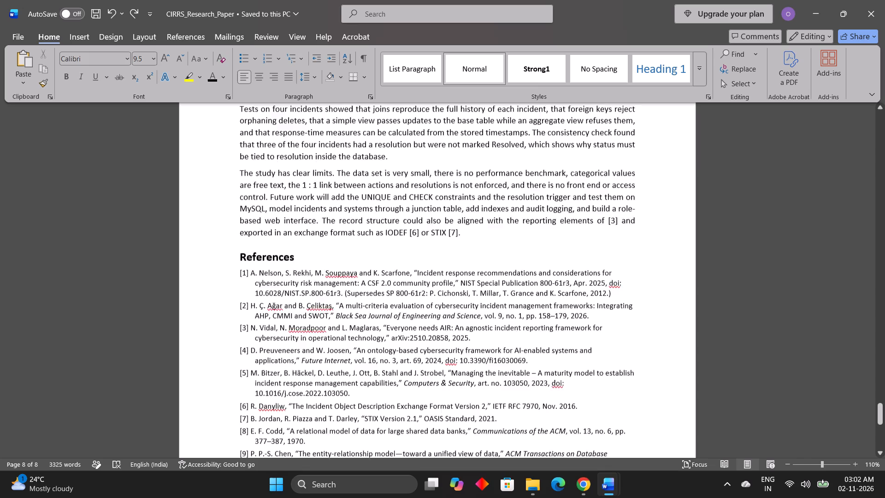
{"action": "scroll", "coordinate": [487, 324], "scroll_direction": "up", "scroll_amount": 20}
{"action": "scroll", "coordinate": [487, 324], "scroll_direction": "up", "scroll_amount": 13}
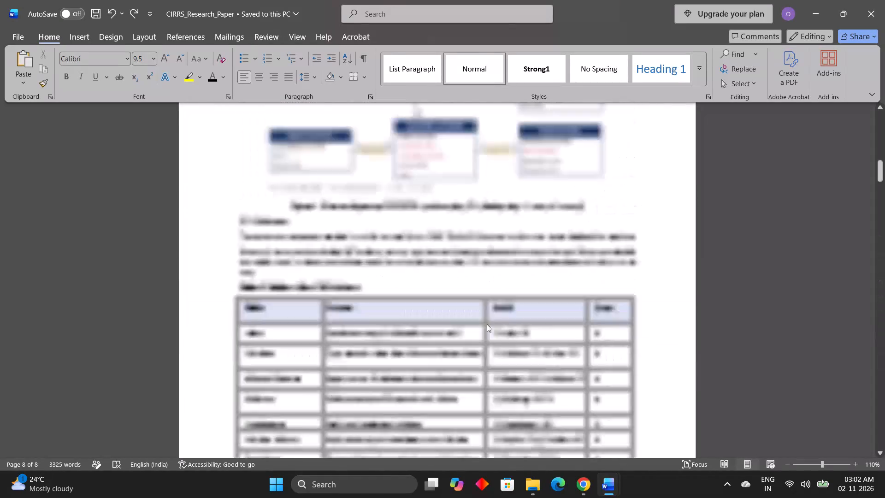
{"action": "scroll", "coordinate": [487, 324], "scroll_direction": "up", "scroll_amount": 20}
{"action": "scroll", "coordinate": [487, 324], "scroll_direction": "up", "scroll_amount": 2}
{"action": "scroll", "coordinate": [487, 324], "scroll_direction": "down", "scroll_amount": 12}
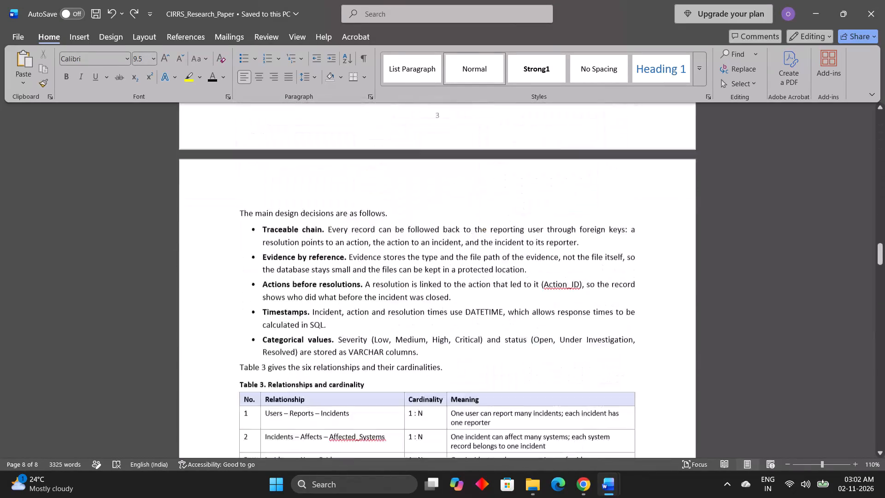
{"action": "scroll", "coordinate": [487, 324], "scroll_direction": "down", "scroll_amount": 13}
{"action": "scroll", "coordinate": [487, 324], "scroll_direction": "up", "scroll_amount": 6}
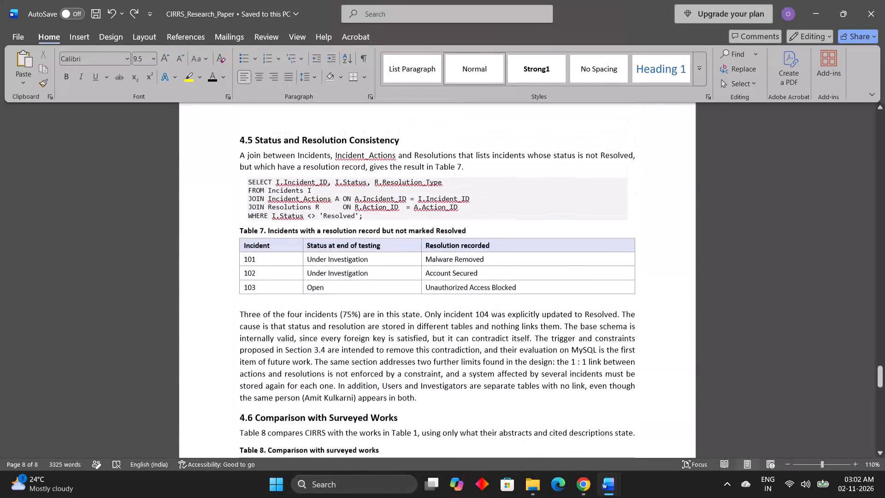
{"action": "scroll", "coordinate": [487, 324], "scroll_direction": "up", "scroll_amount": 9}
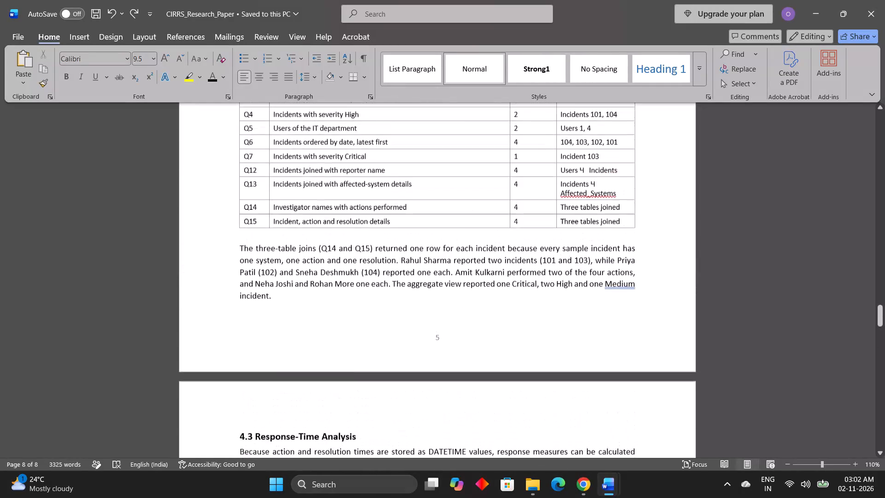
{"action": "scroll", "coordinate": [487, 324], "scroll_direction": "up", "scroll_amount": 9}
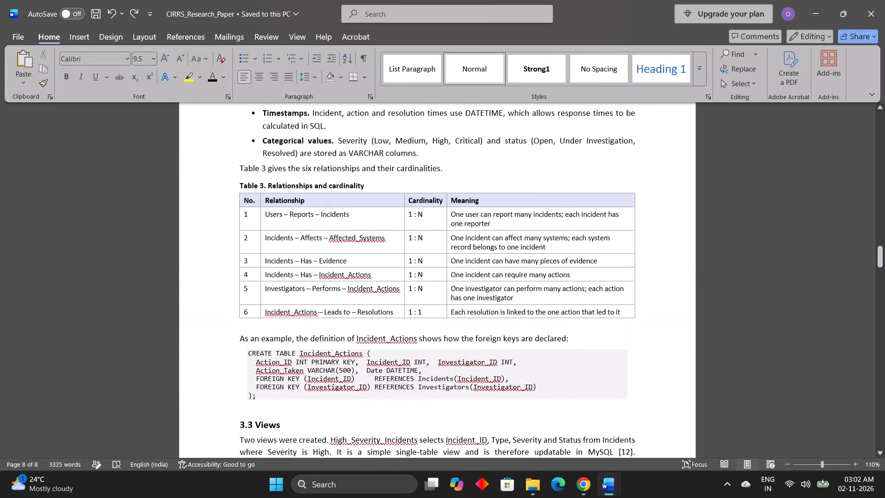
{"action": "scroll", "coordinate": [487, 324], "scroll_direction": "up", "scroll_amount": 9}
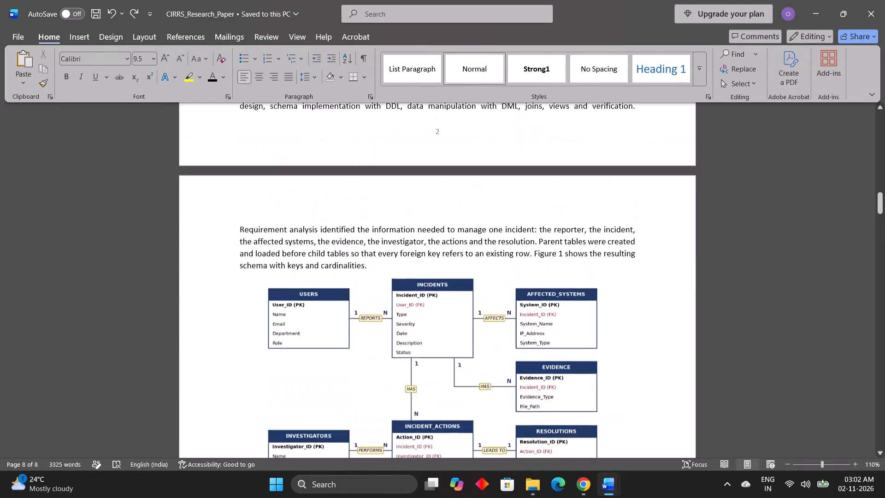
{"action": "scroll", "coordinate": [487, 324], "scroll_direction": "up", "scroll_amount": 9}
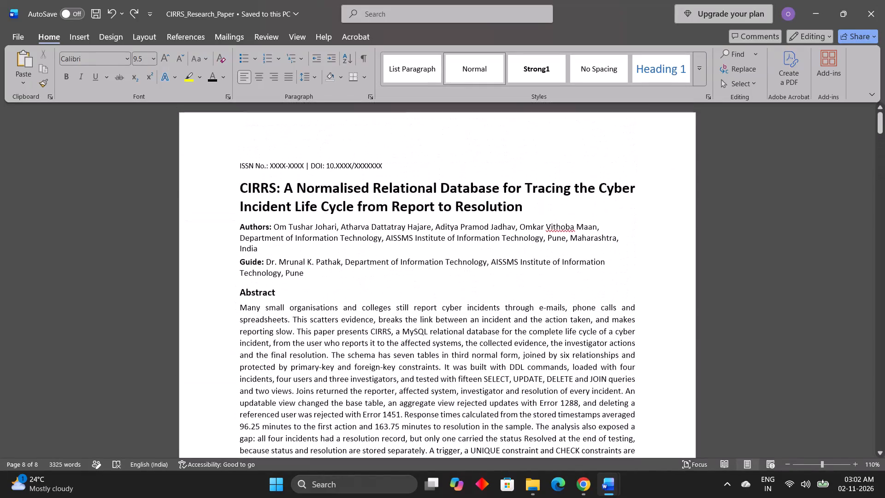
Save the paper as a PDF named CIRRS_Research_Paper in the word documents folder on drive D, using standard optimisation.
{"action": "scroll", "coordinate": [487, 324], "scroll_direction": "up", "scroll_amount": 4}
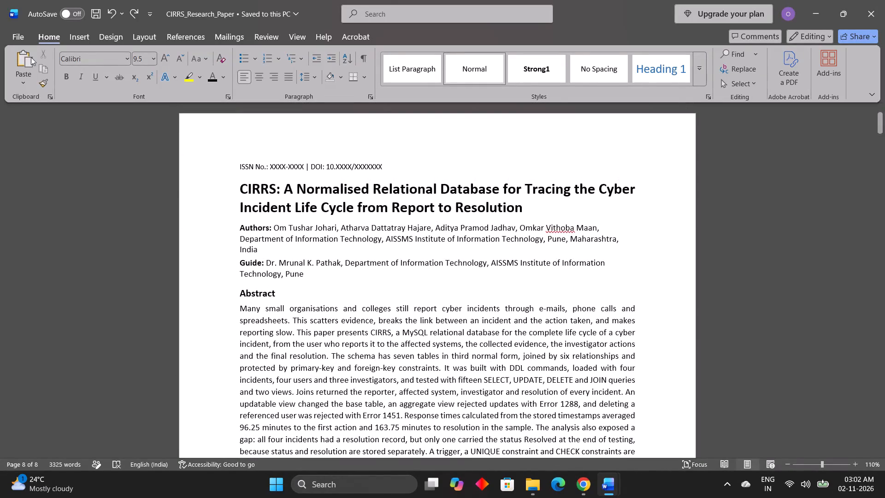
{"action": "left_click", "coordinate": [7, 41]}
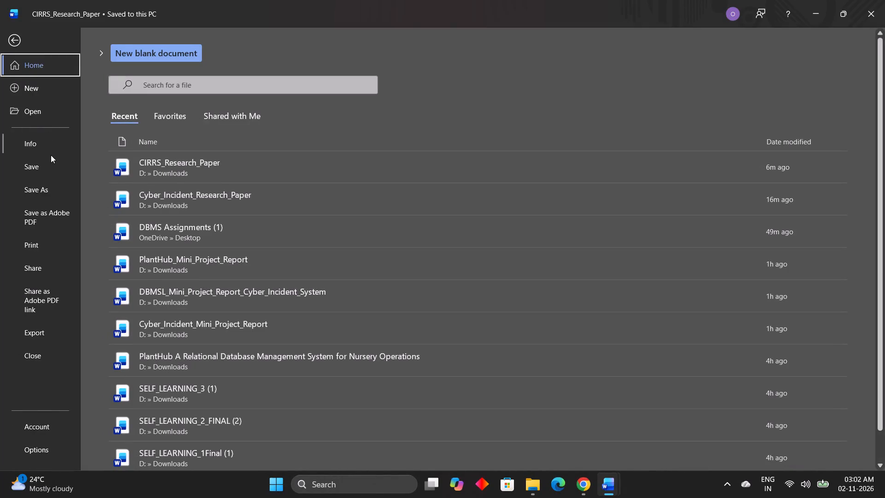
{"action": "left_click", "coordinate": [58, 190]}
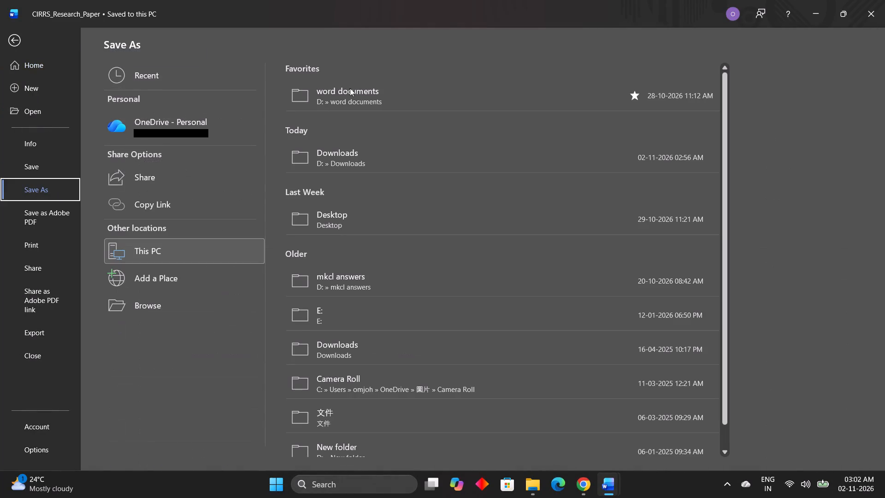
{"action": "left_click", "coordinate": [377, 103]}
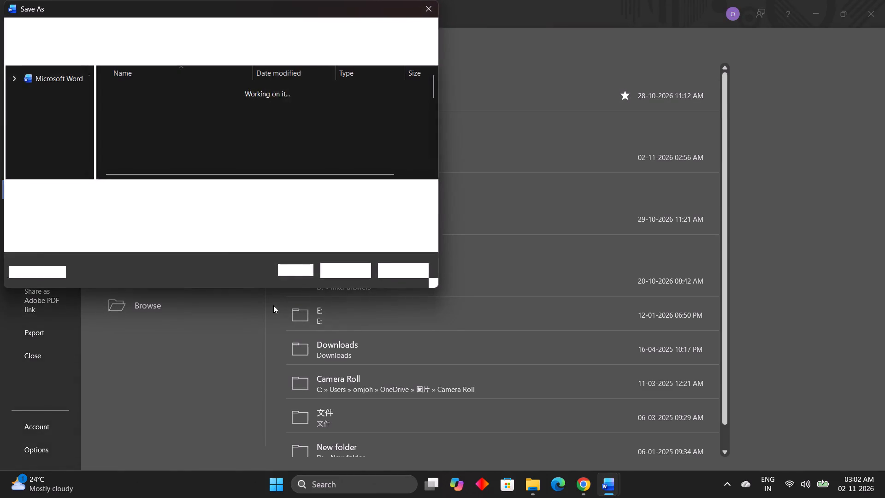
{"action": "left_click", "coordinate": [168, 212]}
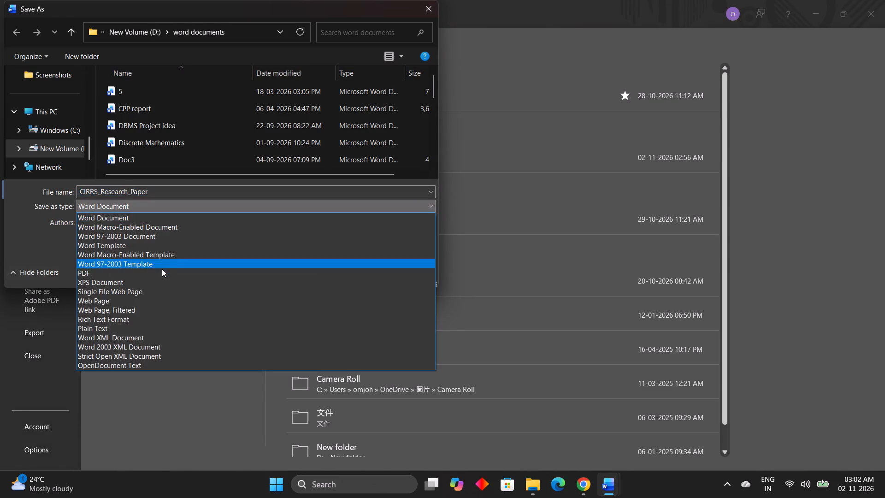
{"action": "left_click", "coordinate": [161, 273]}
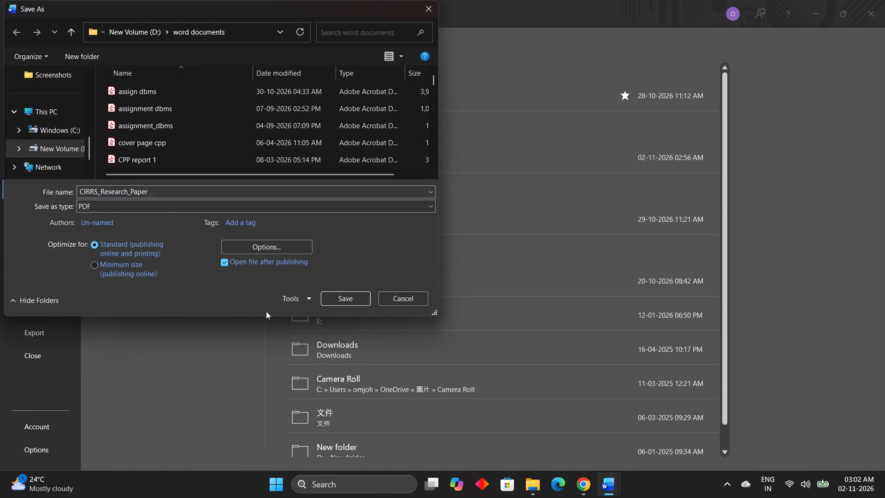
{"action": "left_click", "coordinate": [328, 296]}
Switch to File Explorer and pick up the new CIRRS_Research_Paper PDF from the recent files.
{"action": "left_click", "coordinate": [539, 484]}
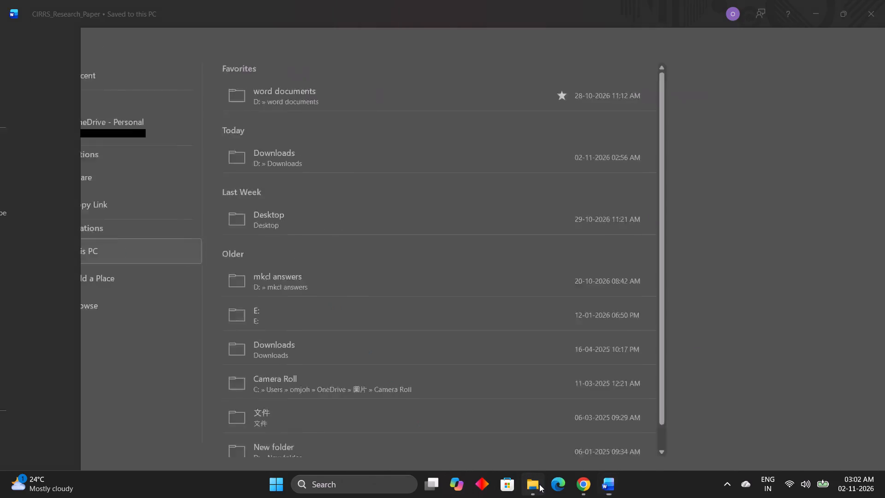
{"action": "scroll", "coordinate": [277, 193], "scroll_direction": "up", "scroll_amount": 6}
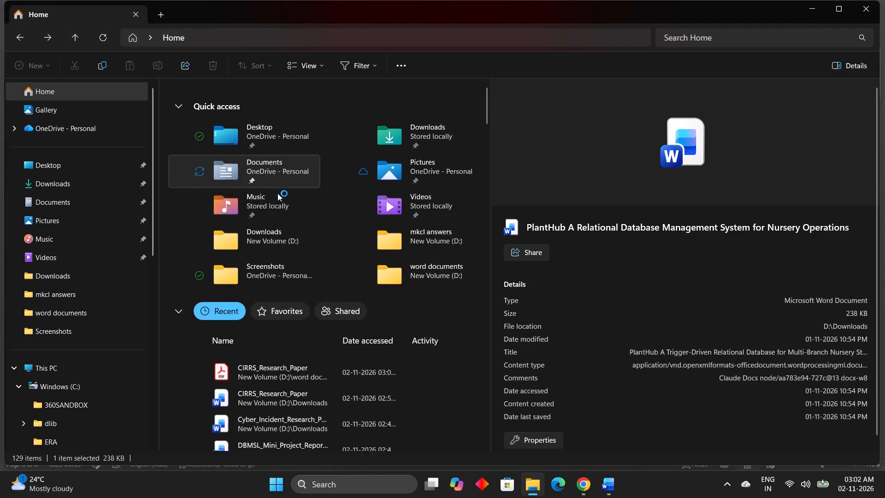
{"action": "scroll", "coordinate": [254, 350], "scroll_direction": "down", "scroll_amount": 1}
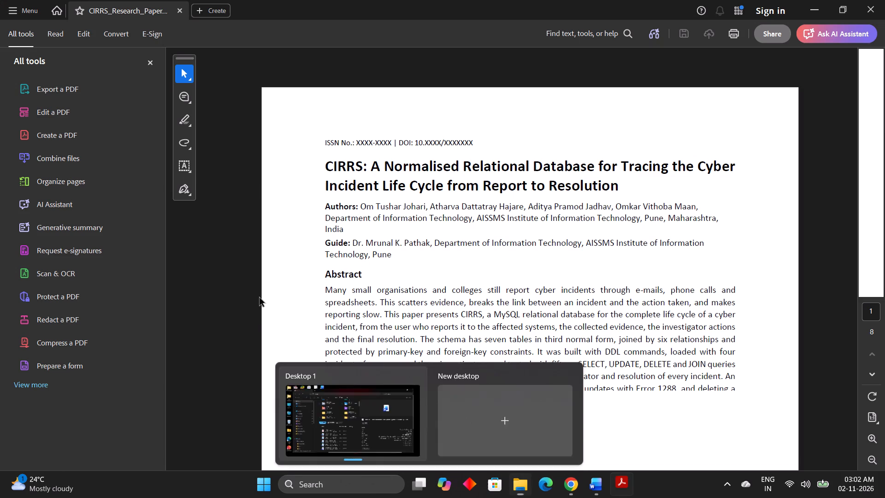
{"action": "left_click", "coordinate": [805, 7]}
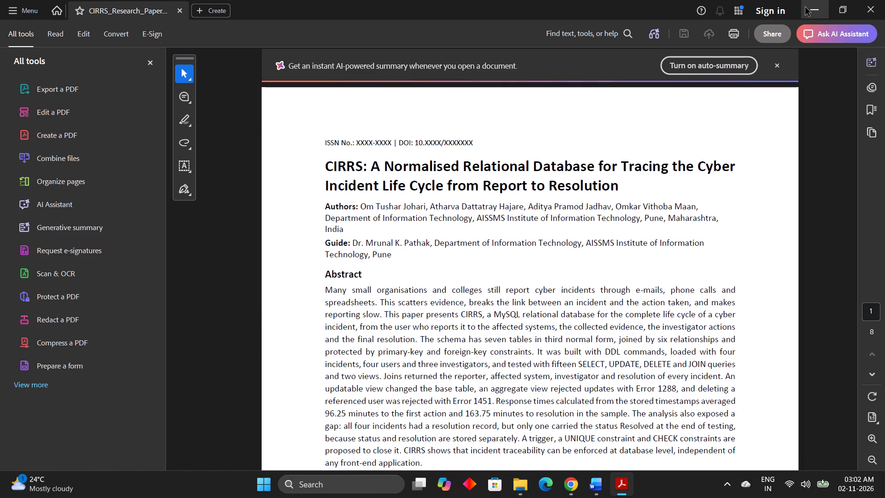
{"action": "left_click", "coordinate": [326, 309]}
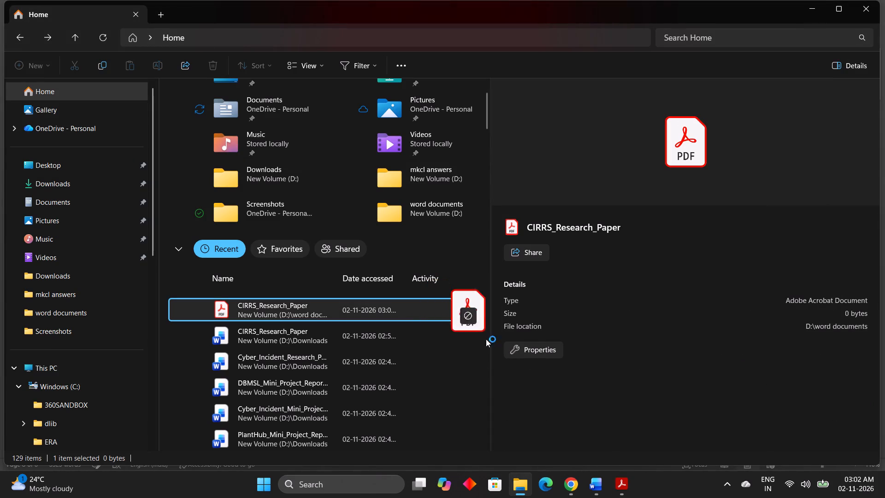